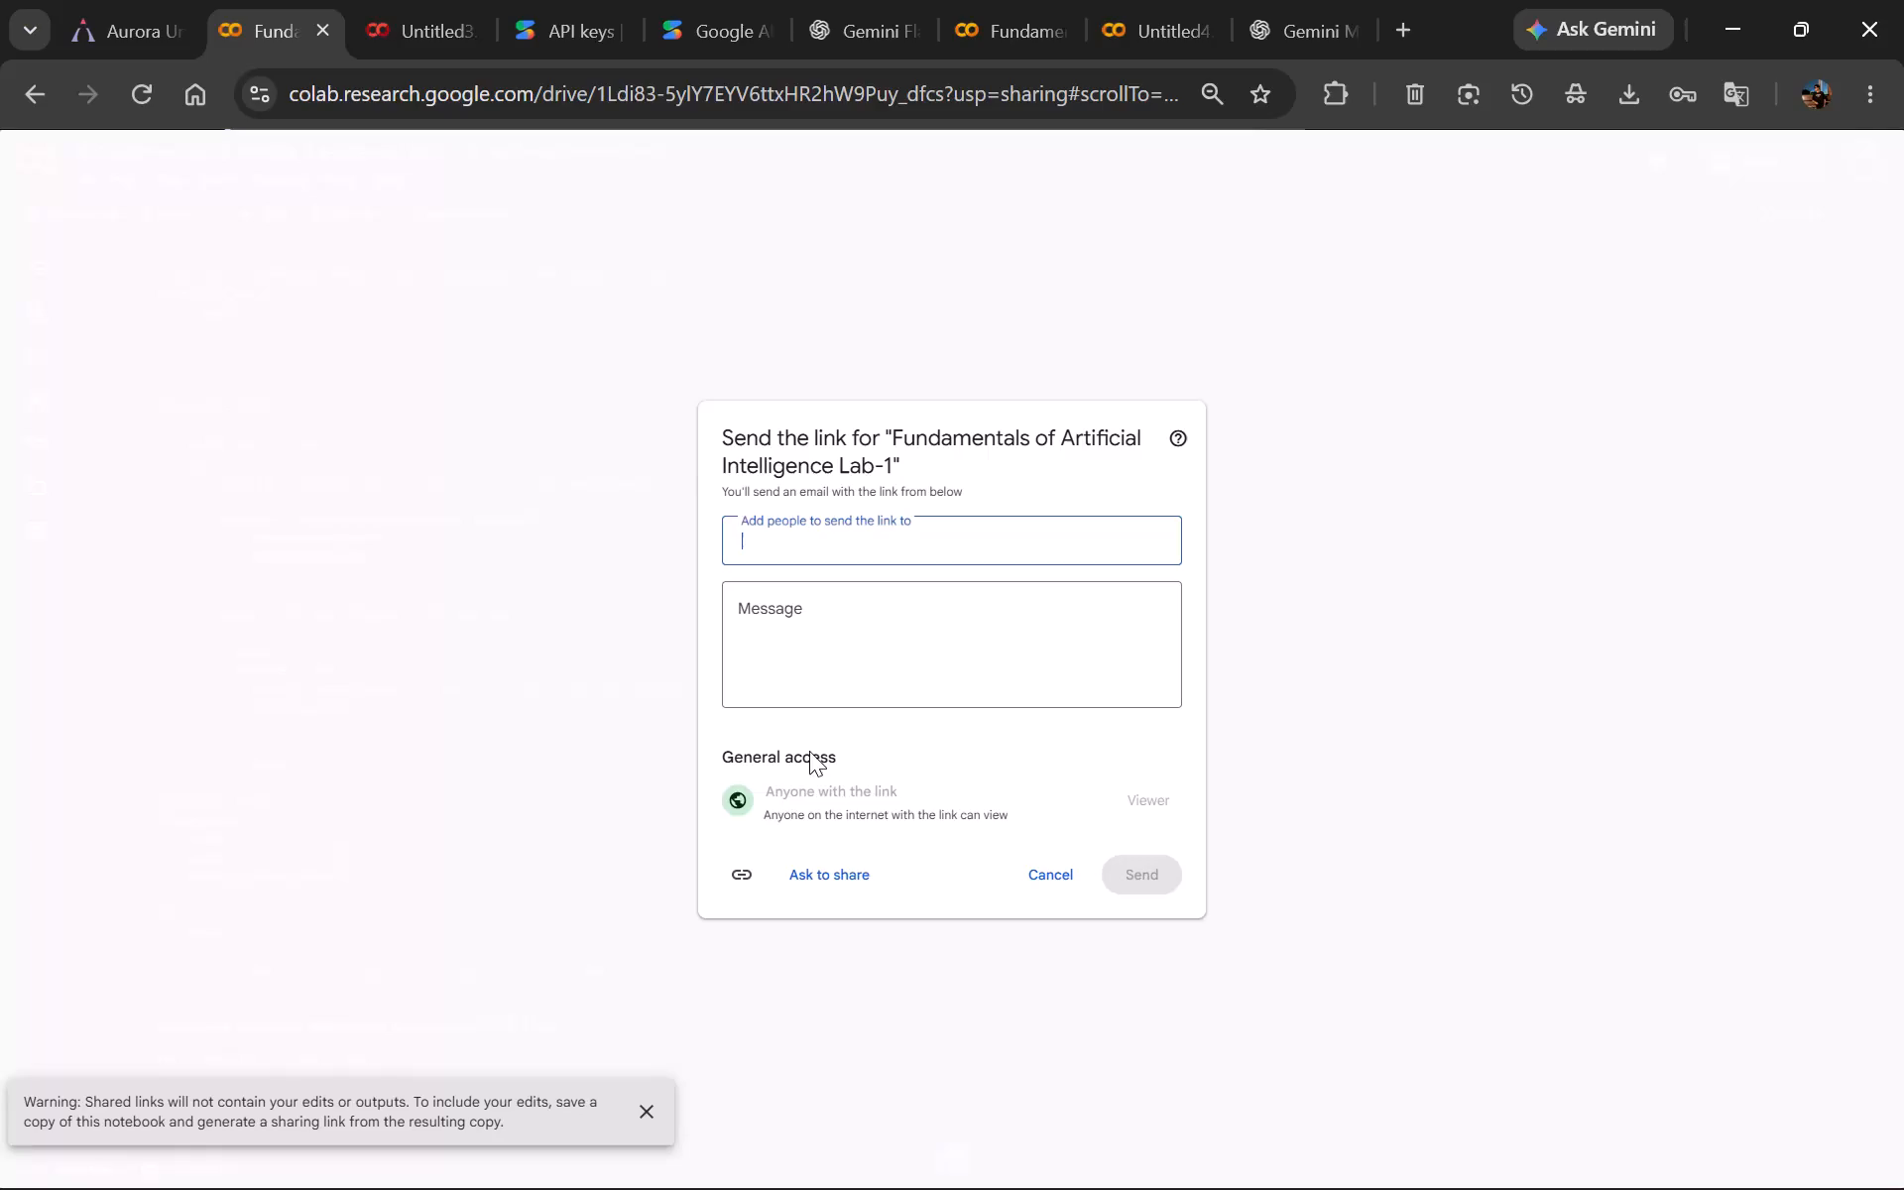
Copy the sharing link of the "Fundamentals of Artificial Intelligence Lab-1" notebook.
left_click(737, 873)
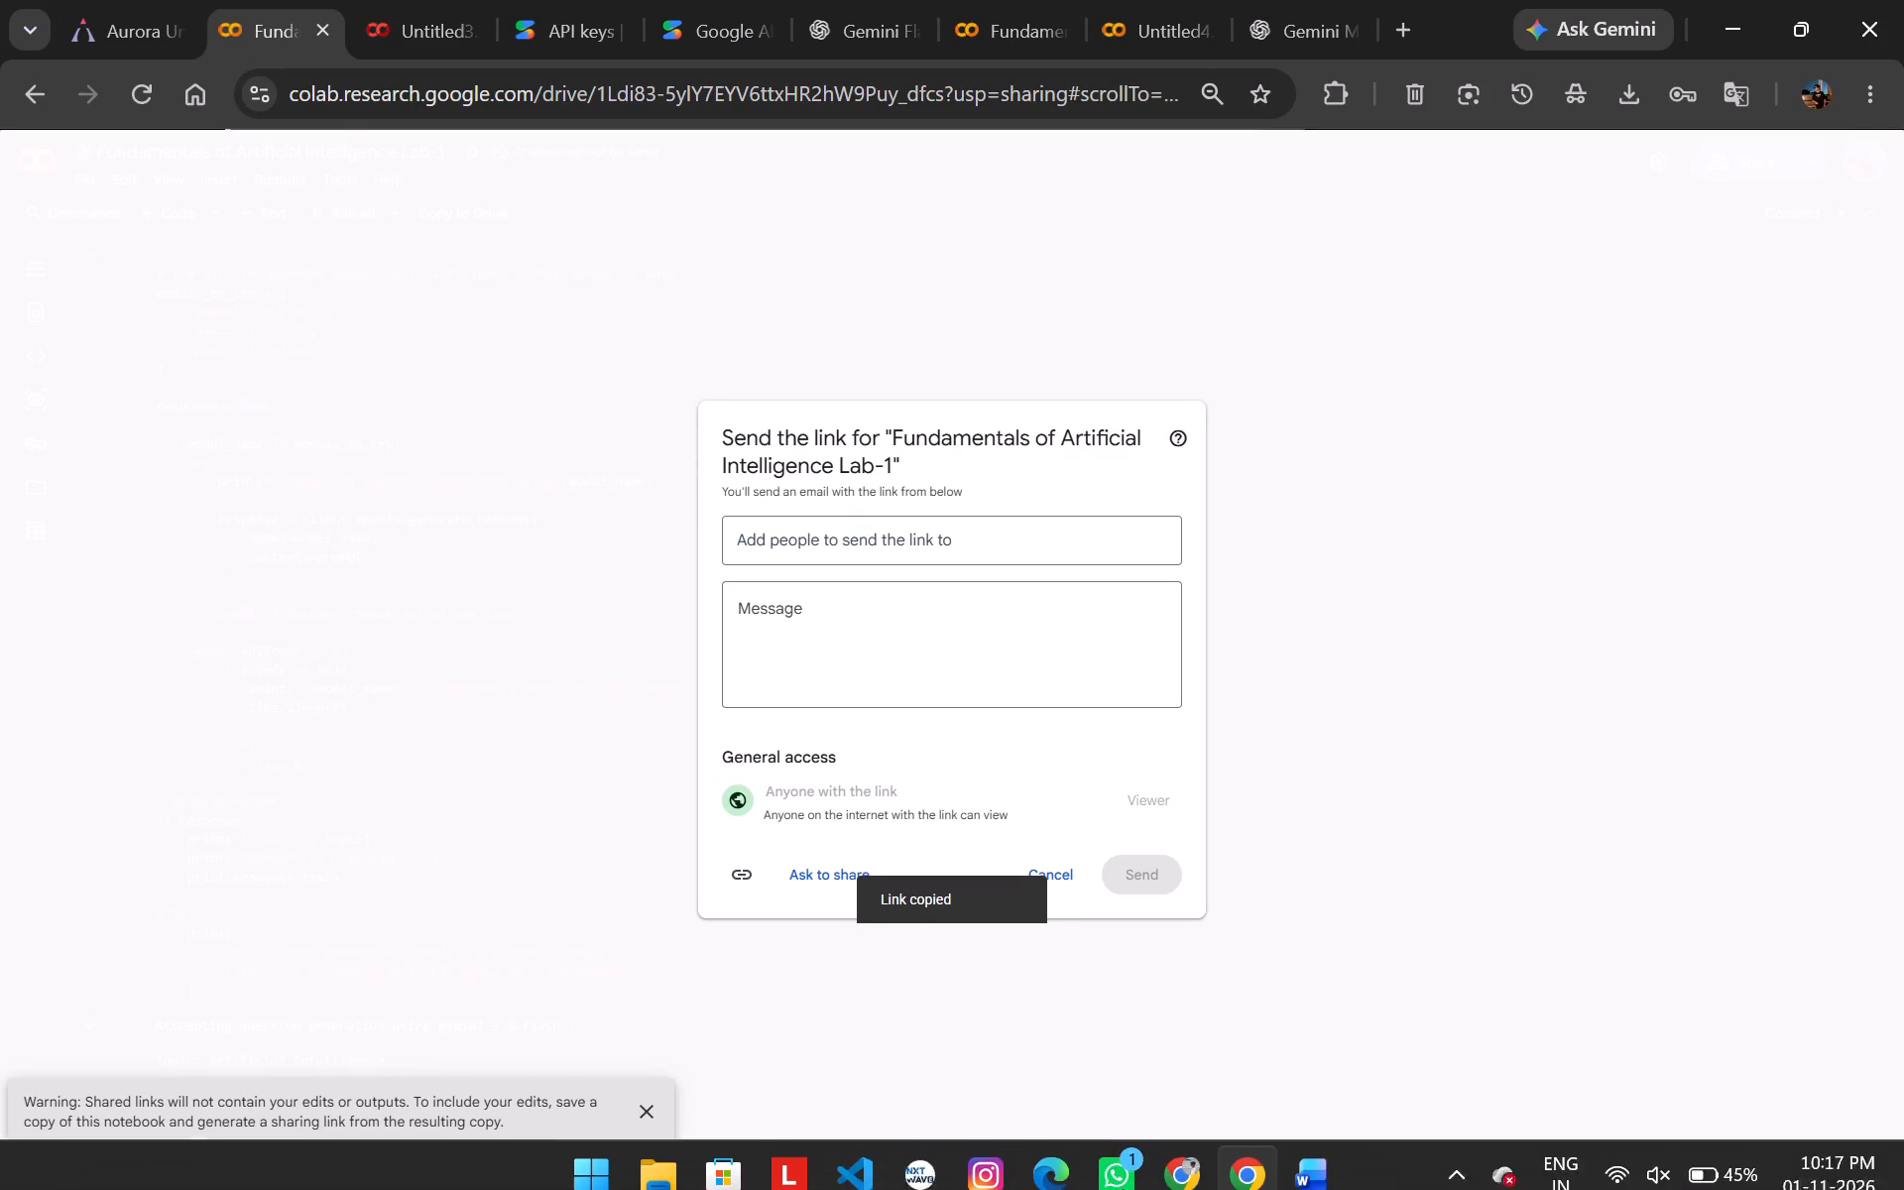
Switch to the Lab_Report_1 document in Word and insert the copied notebook link as a hyperlink under "Google Colab Notebook Link:".
left_click(1185, 1038)
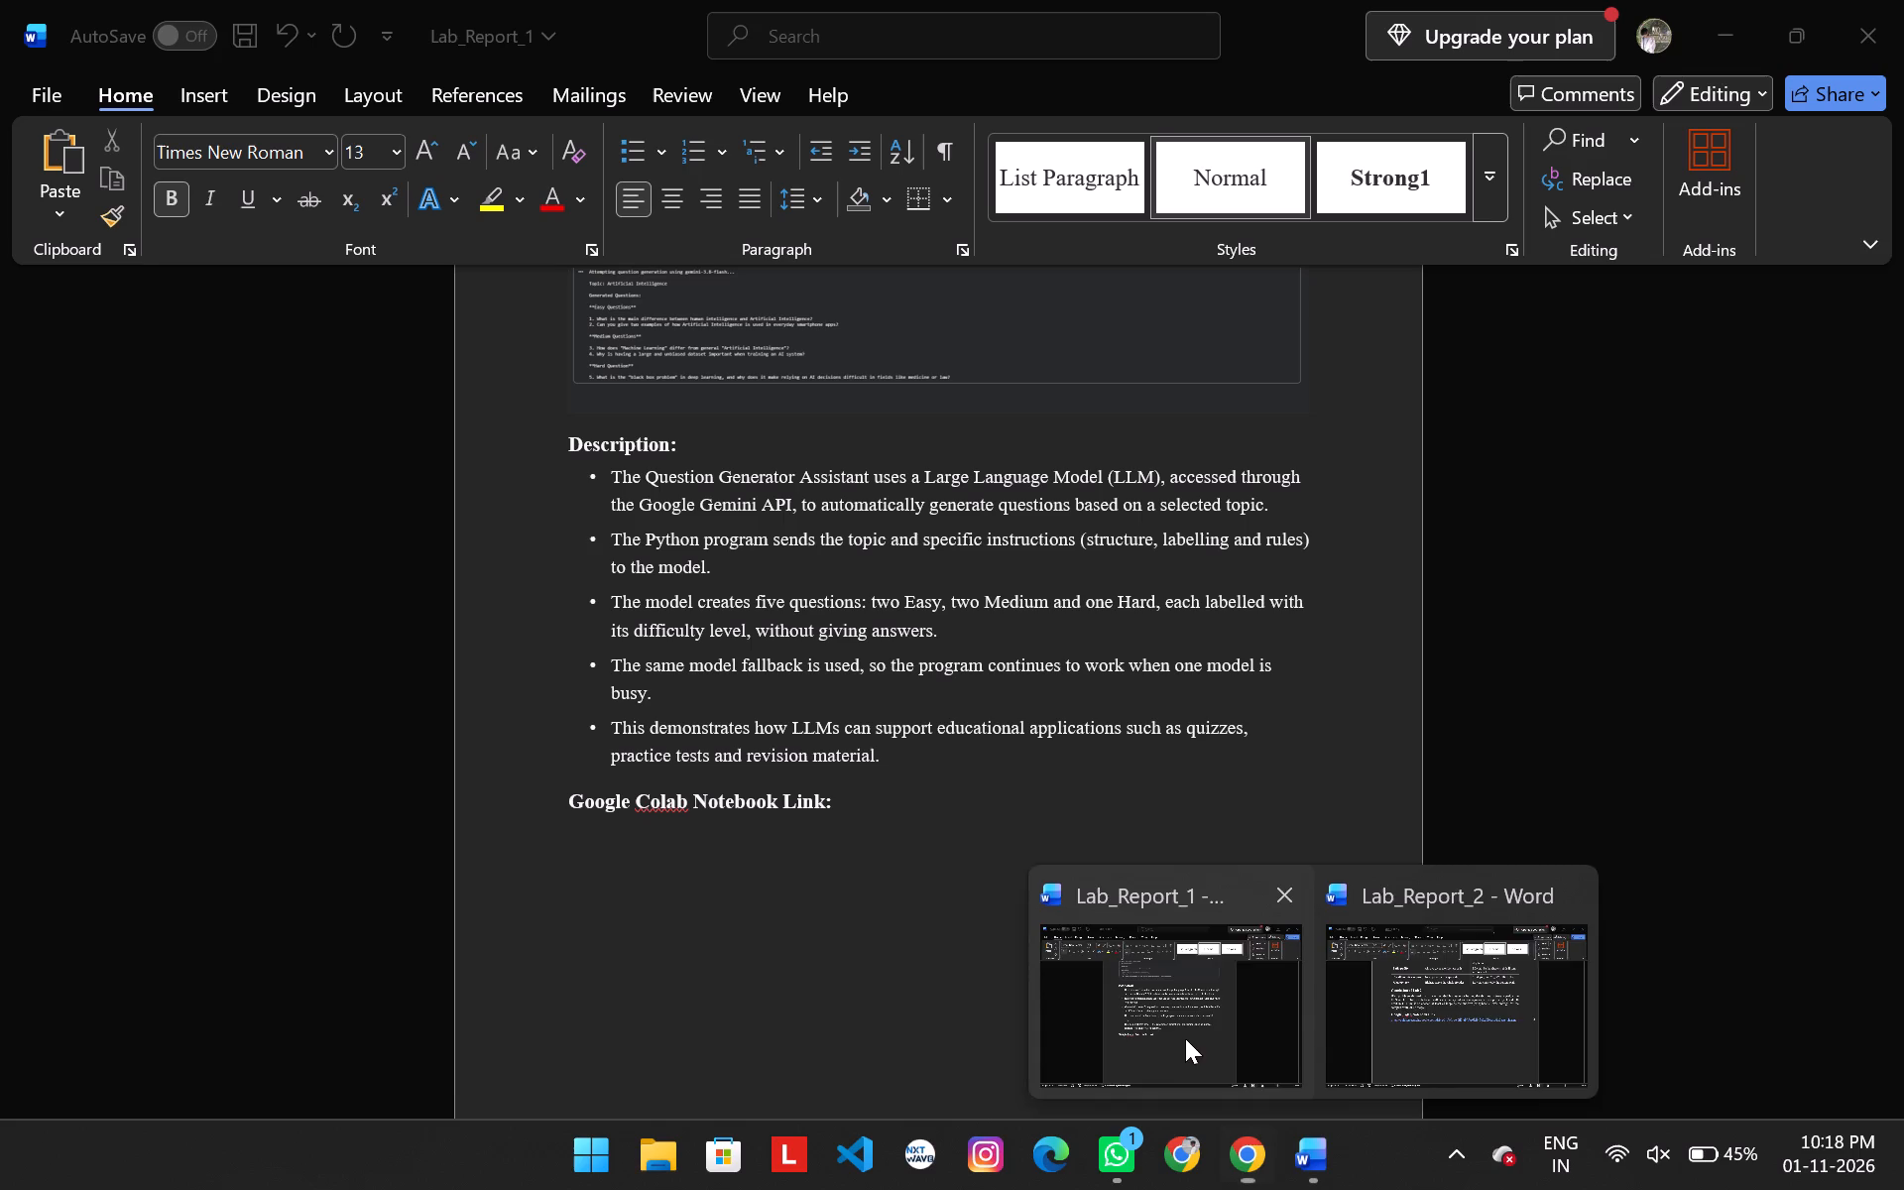
left_click(235, 96)
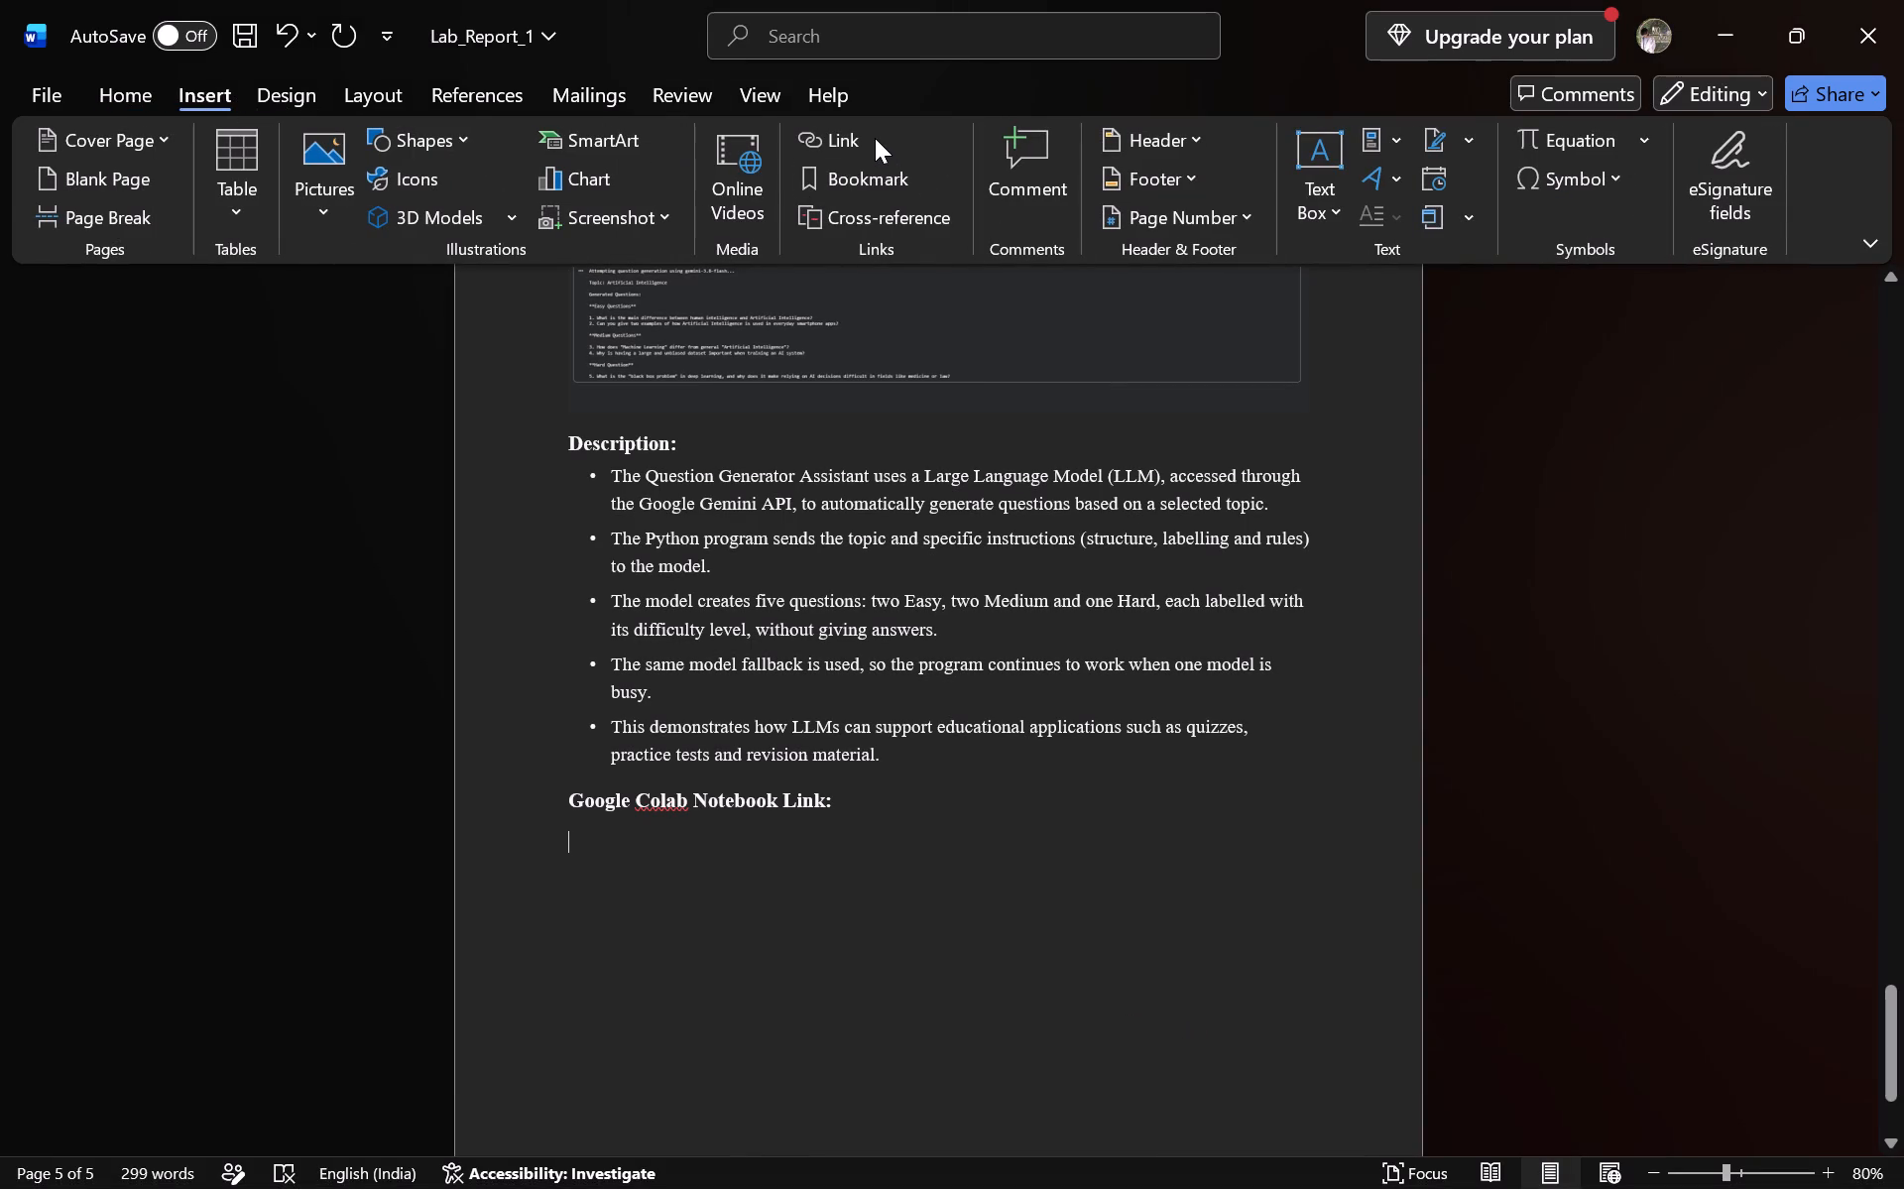
left_click(875, 138)
left_click(844, 138)
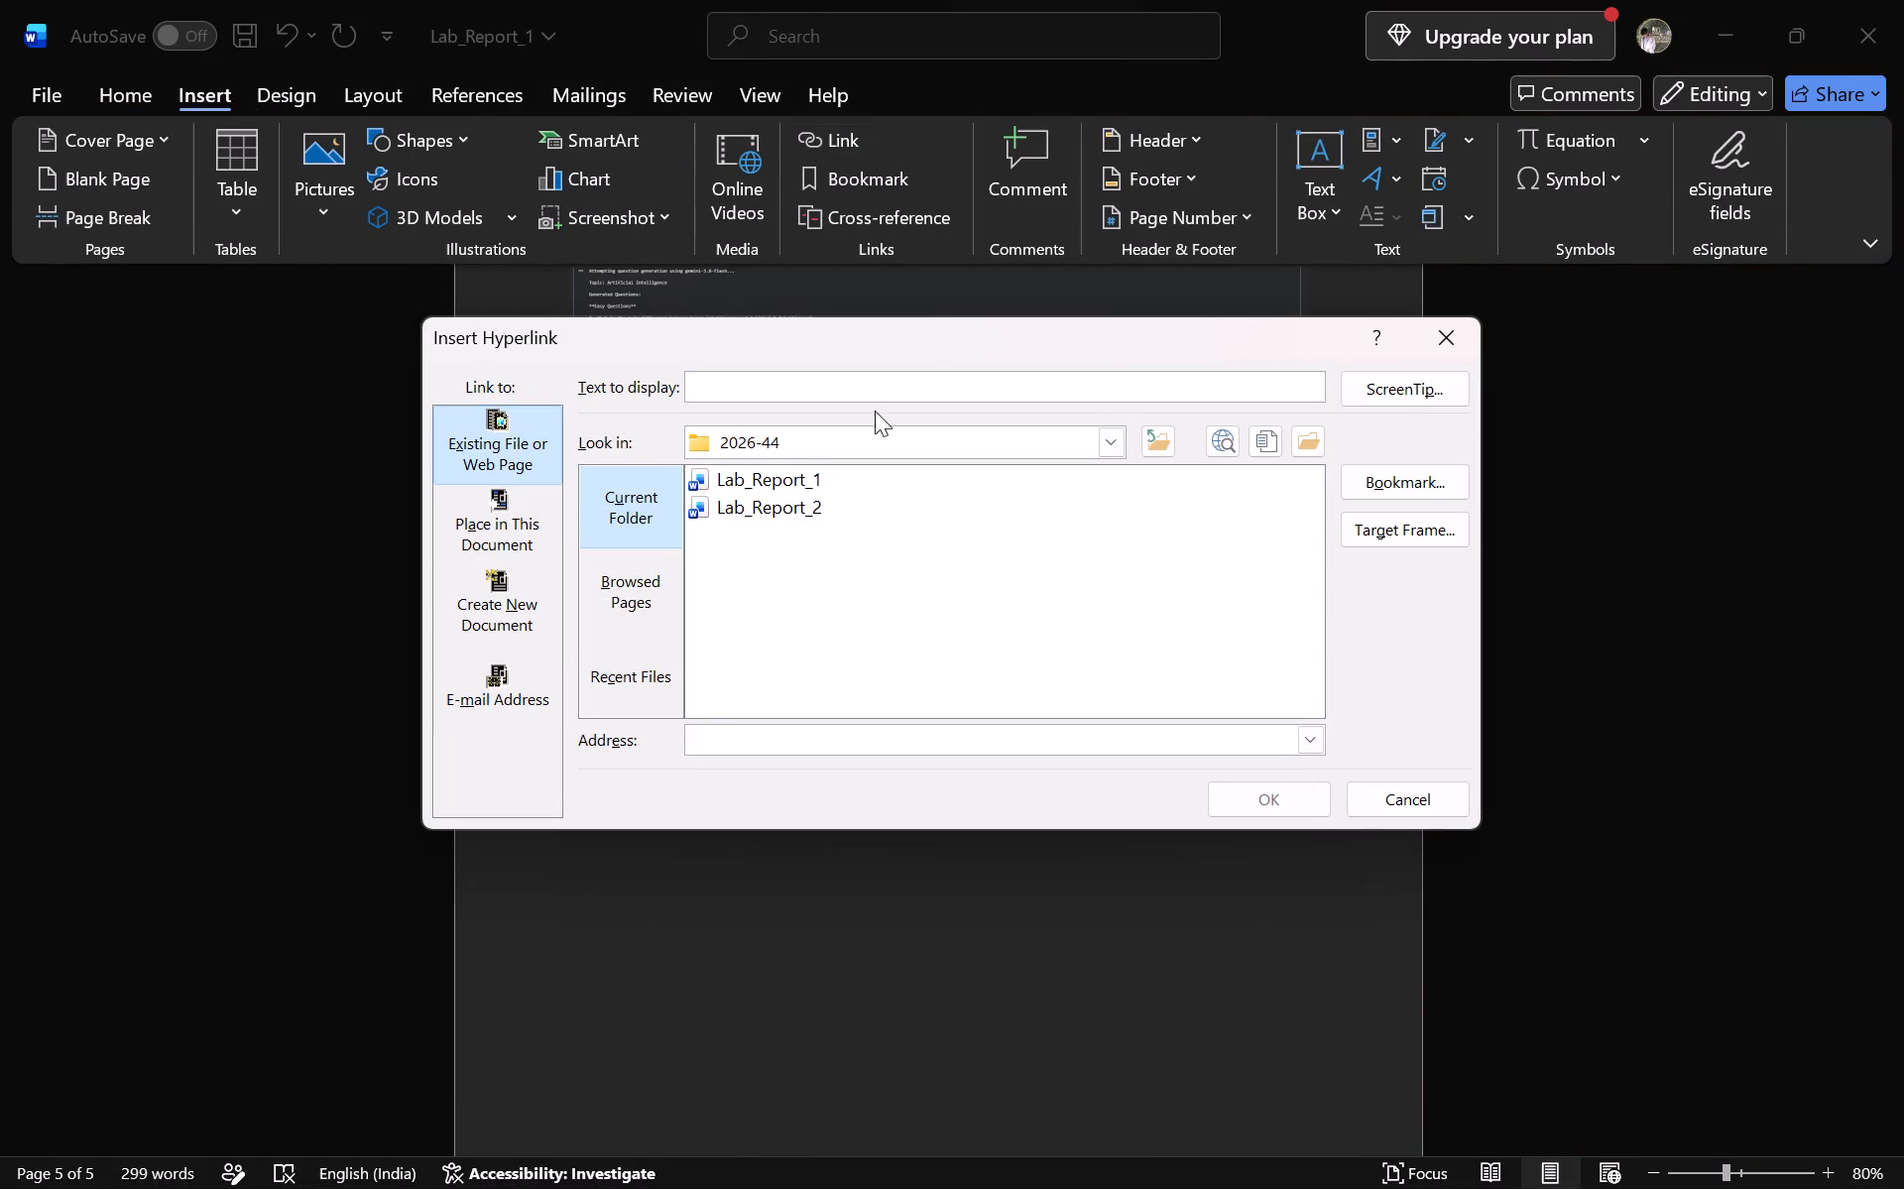
left_click(836, 383)
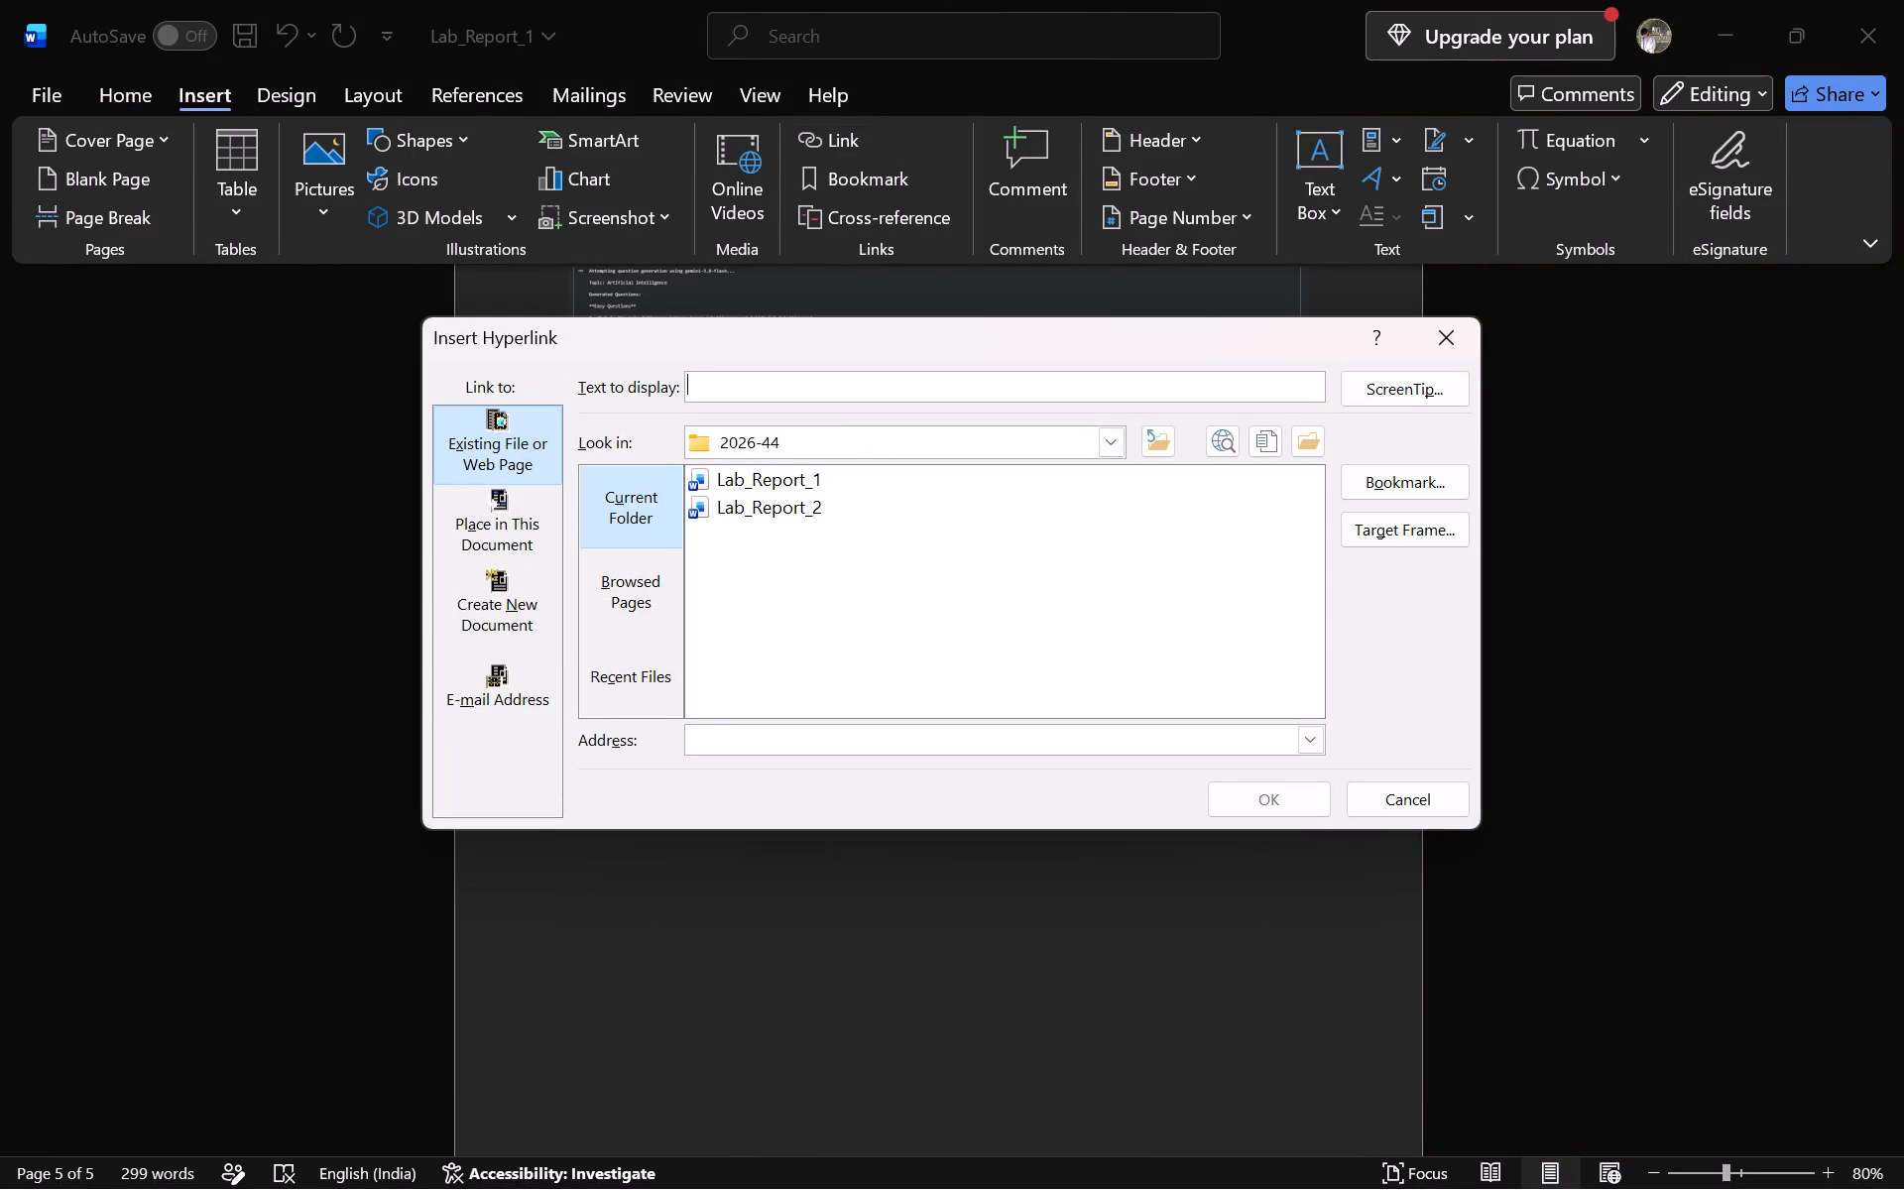
left_click(881, 746)
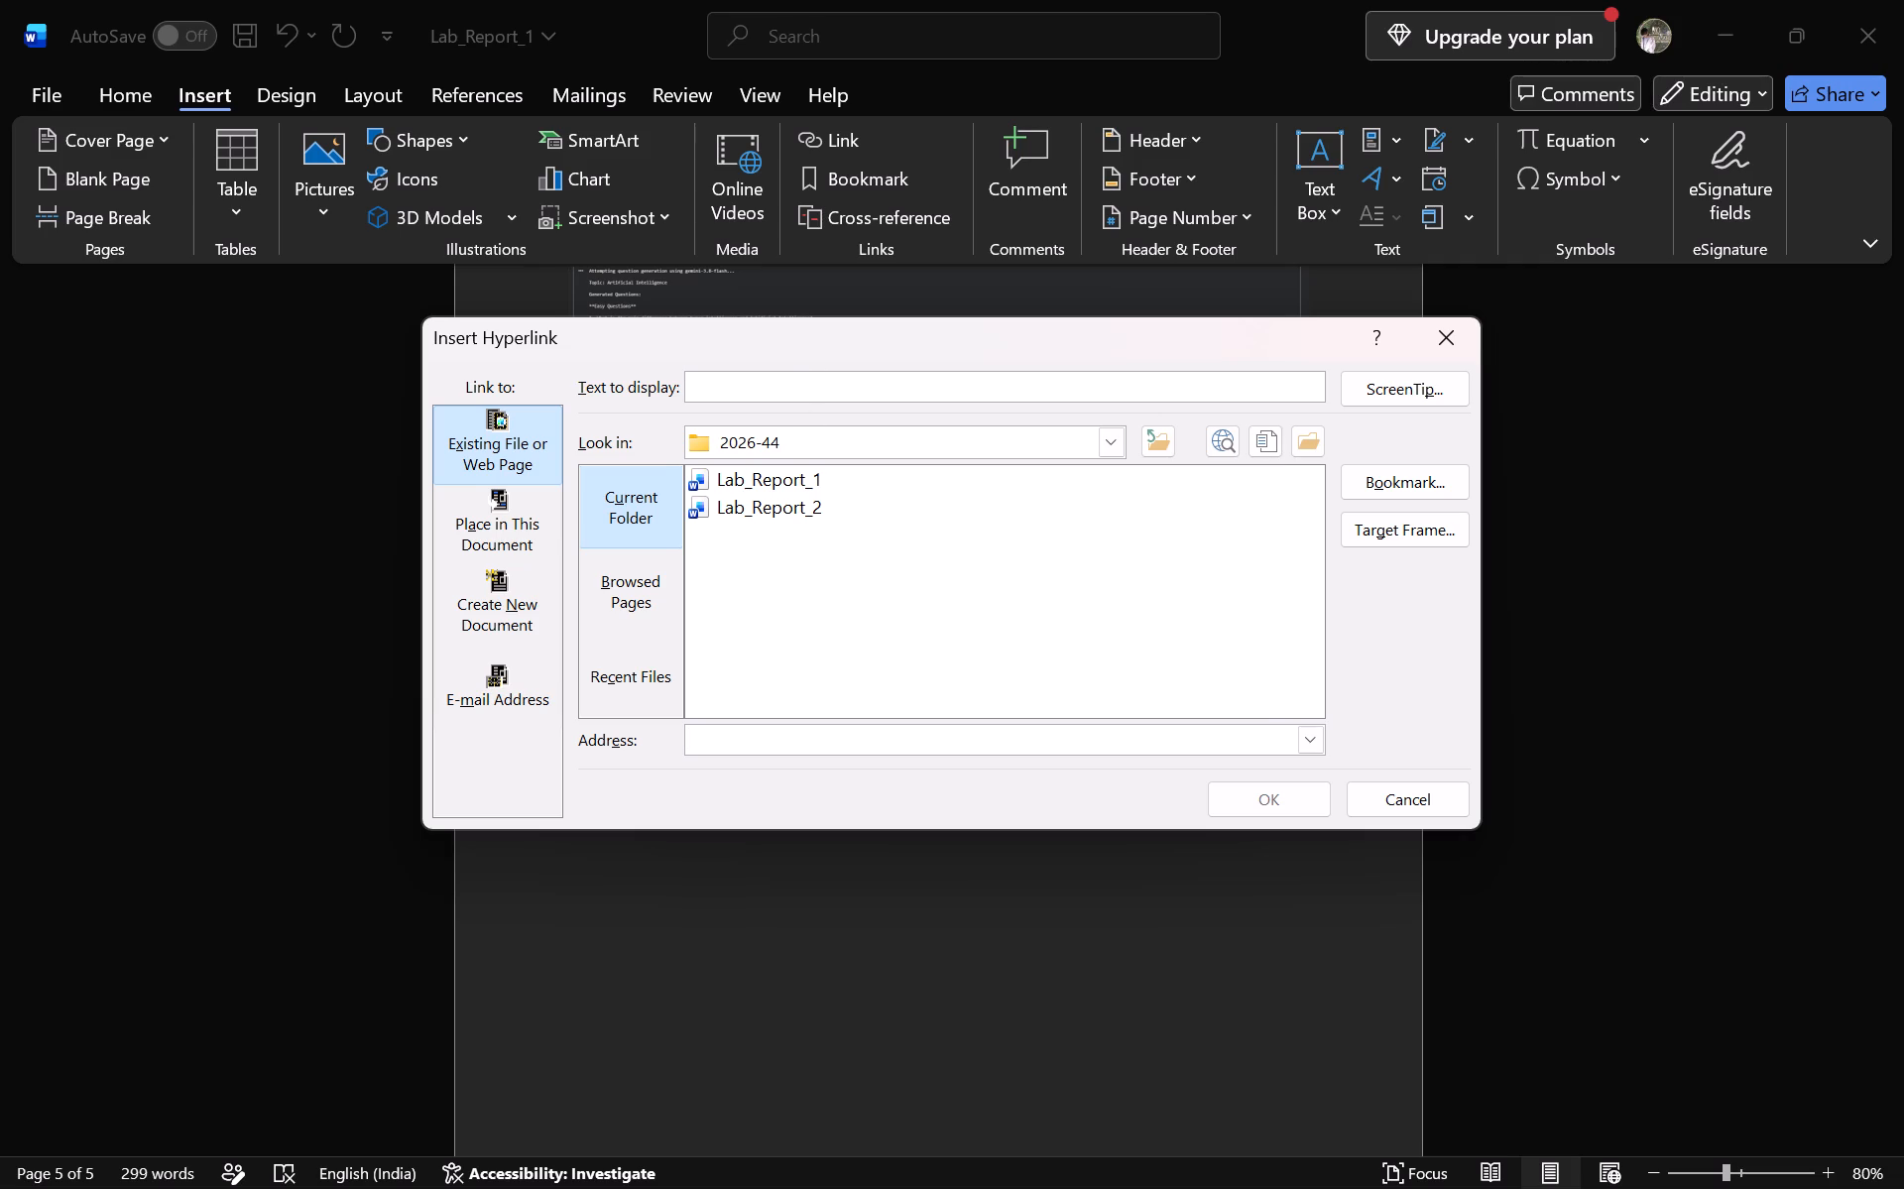
left_click(795, 398)
key("ctrl+v")
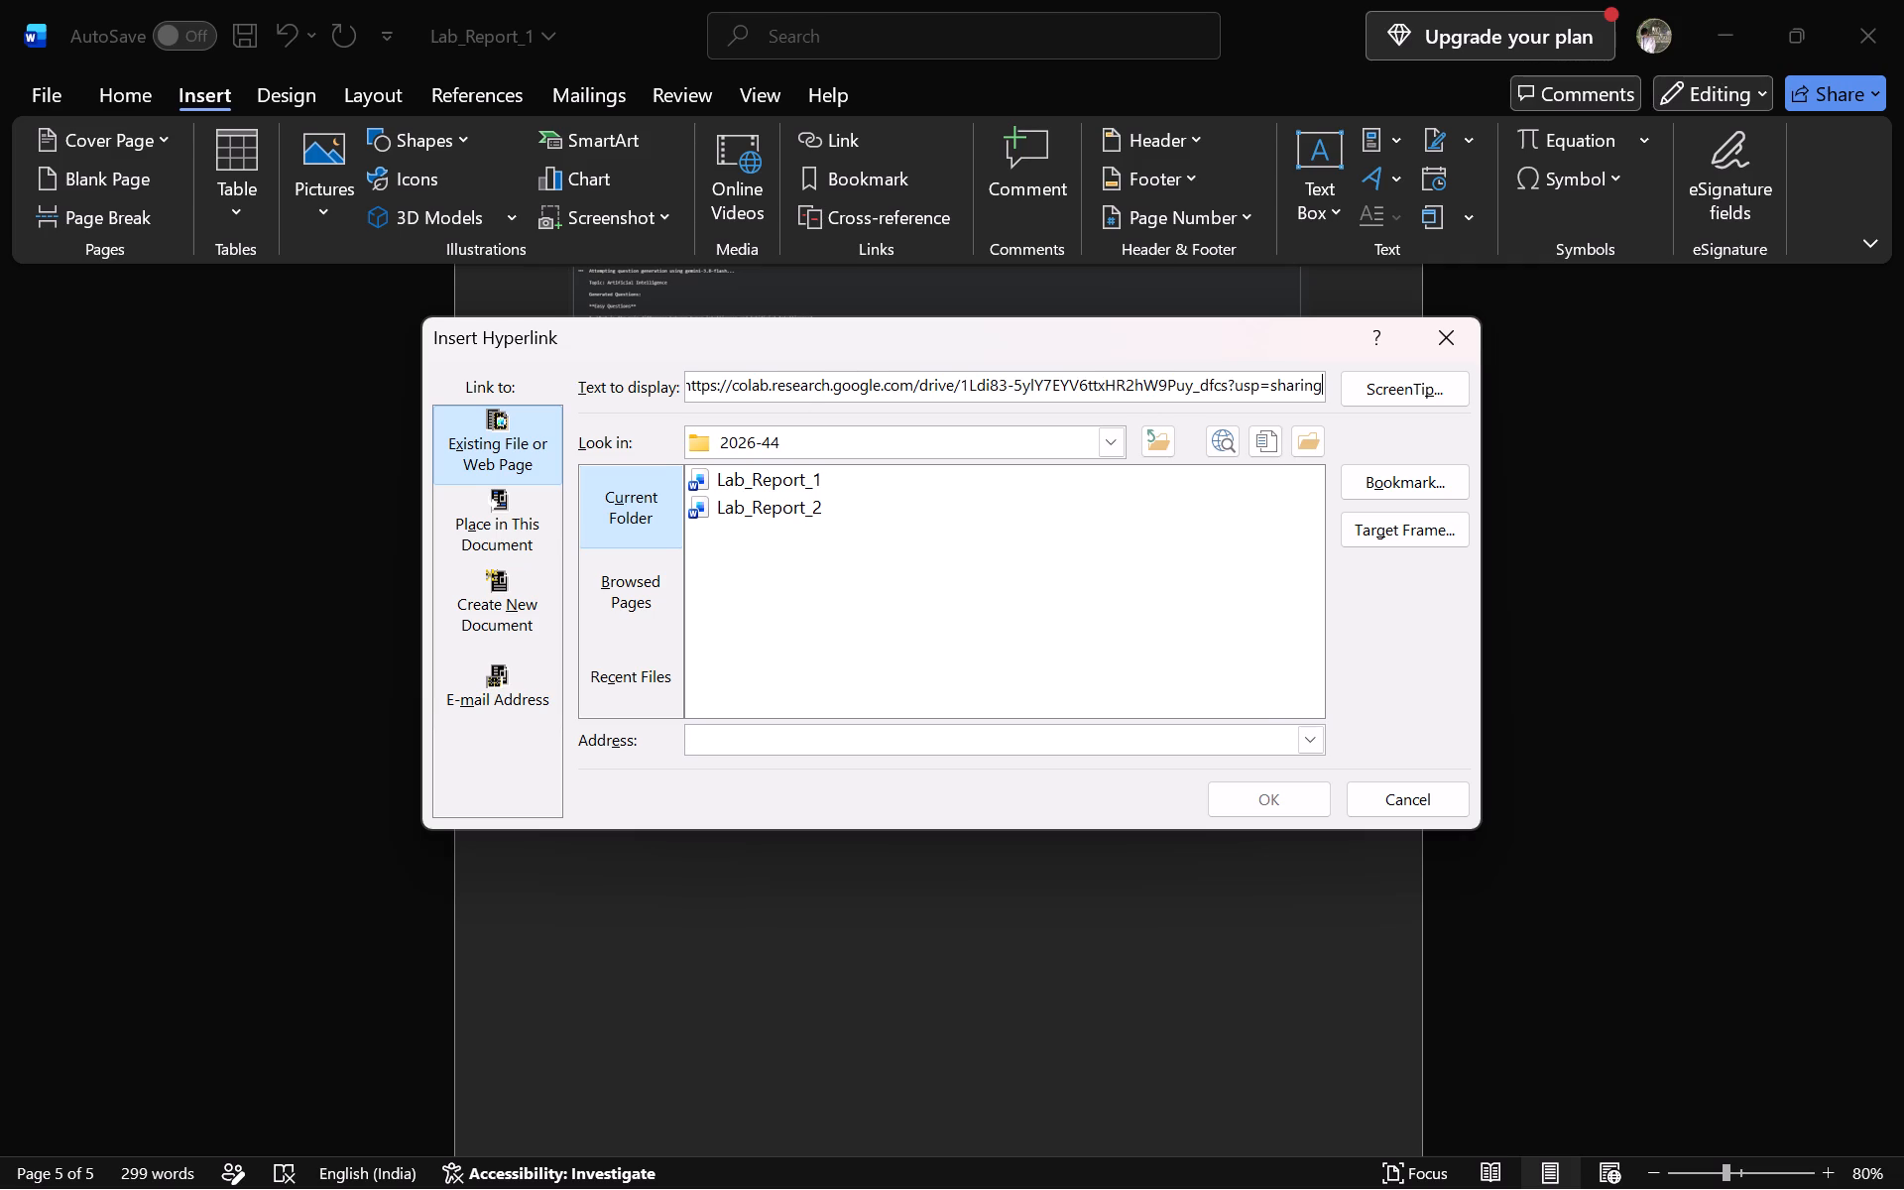
key("ctrl+z")
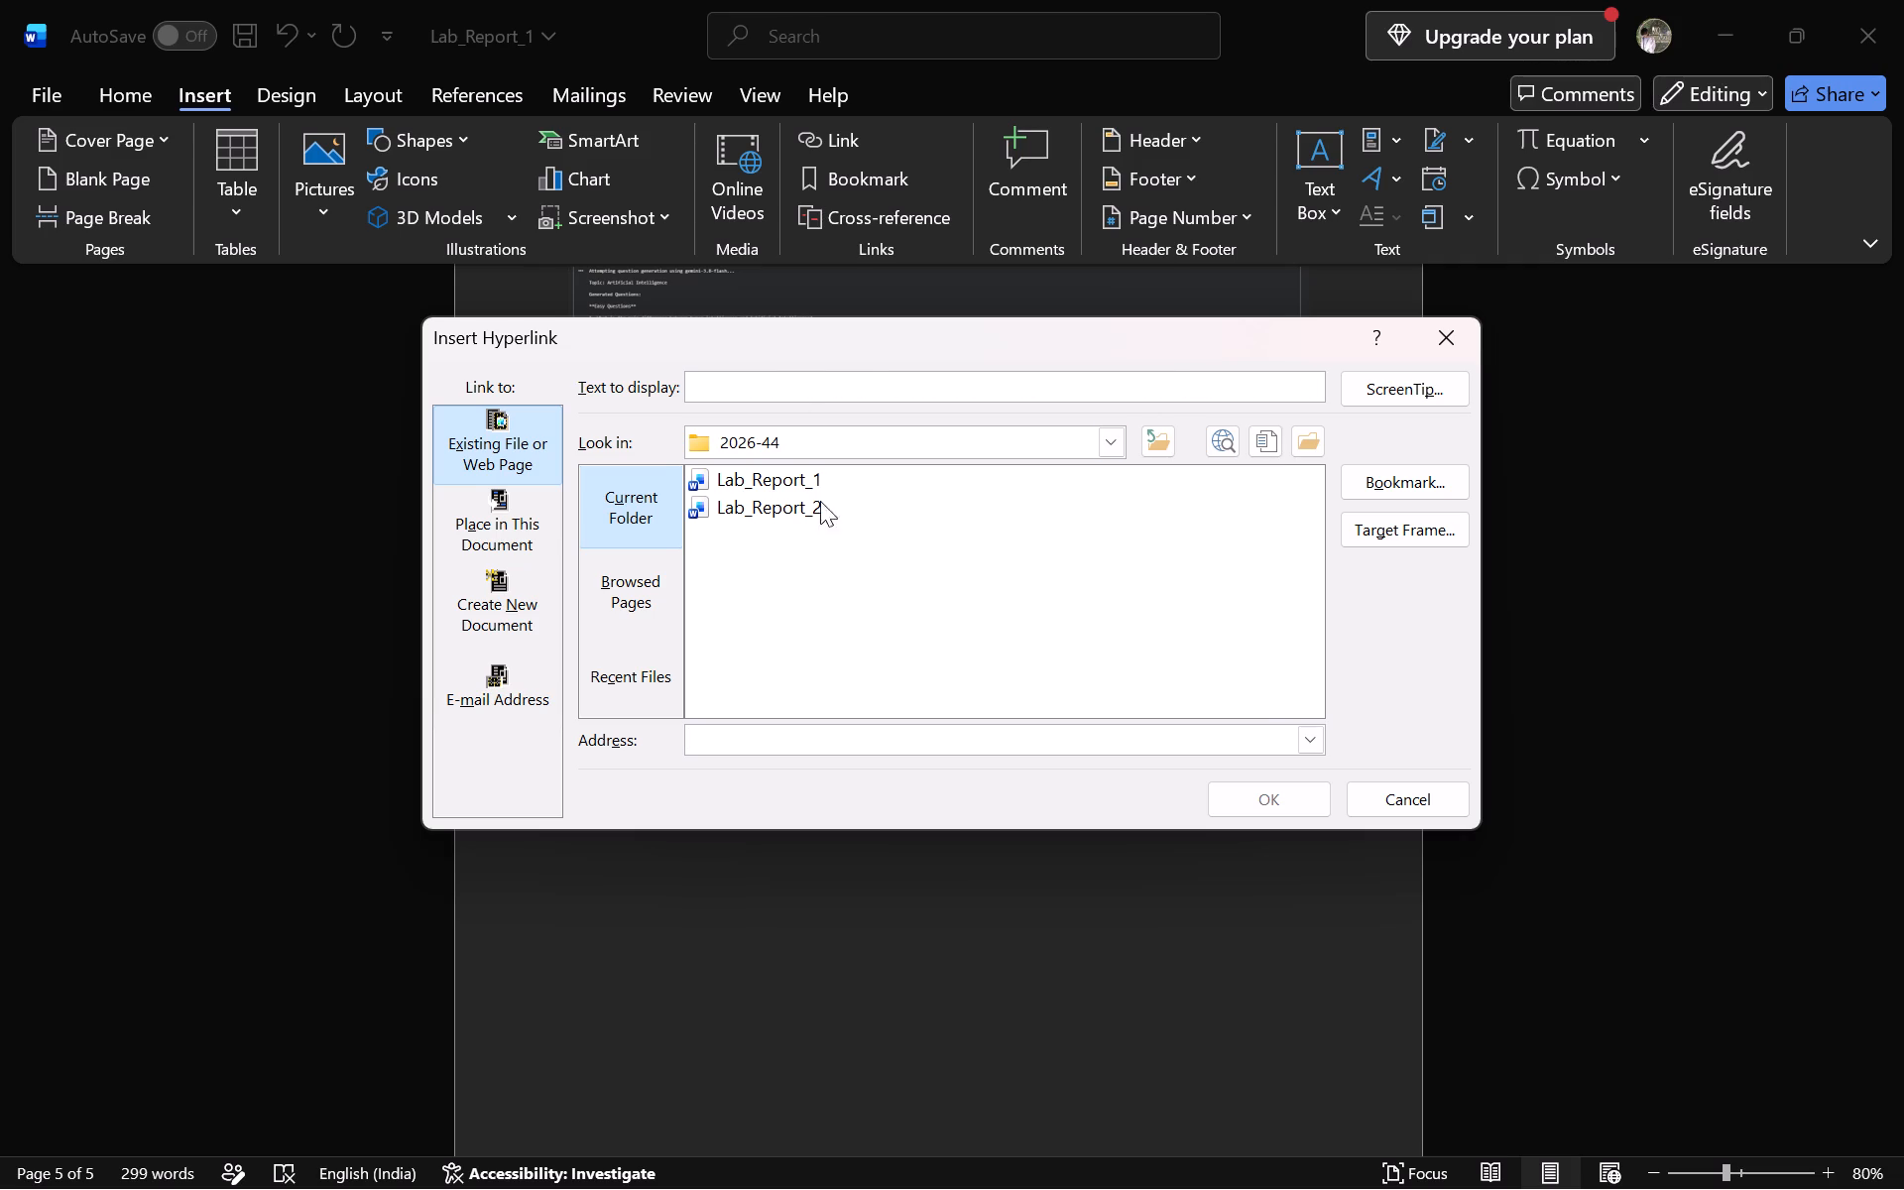
left_click(887, 738)
key("ctrl+v")
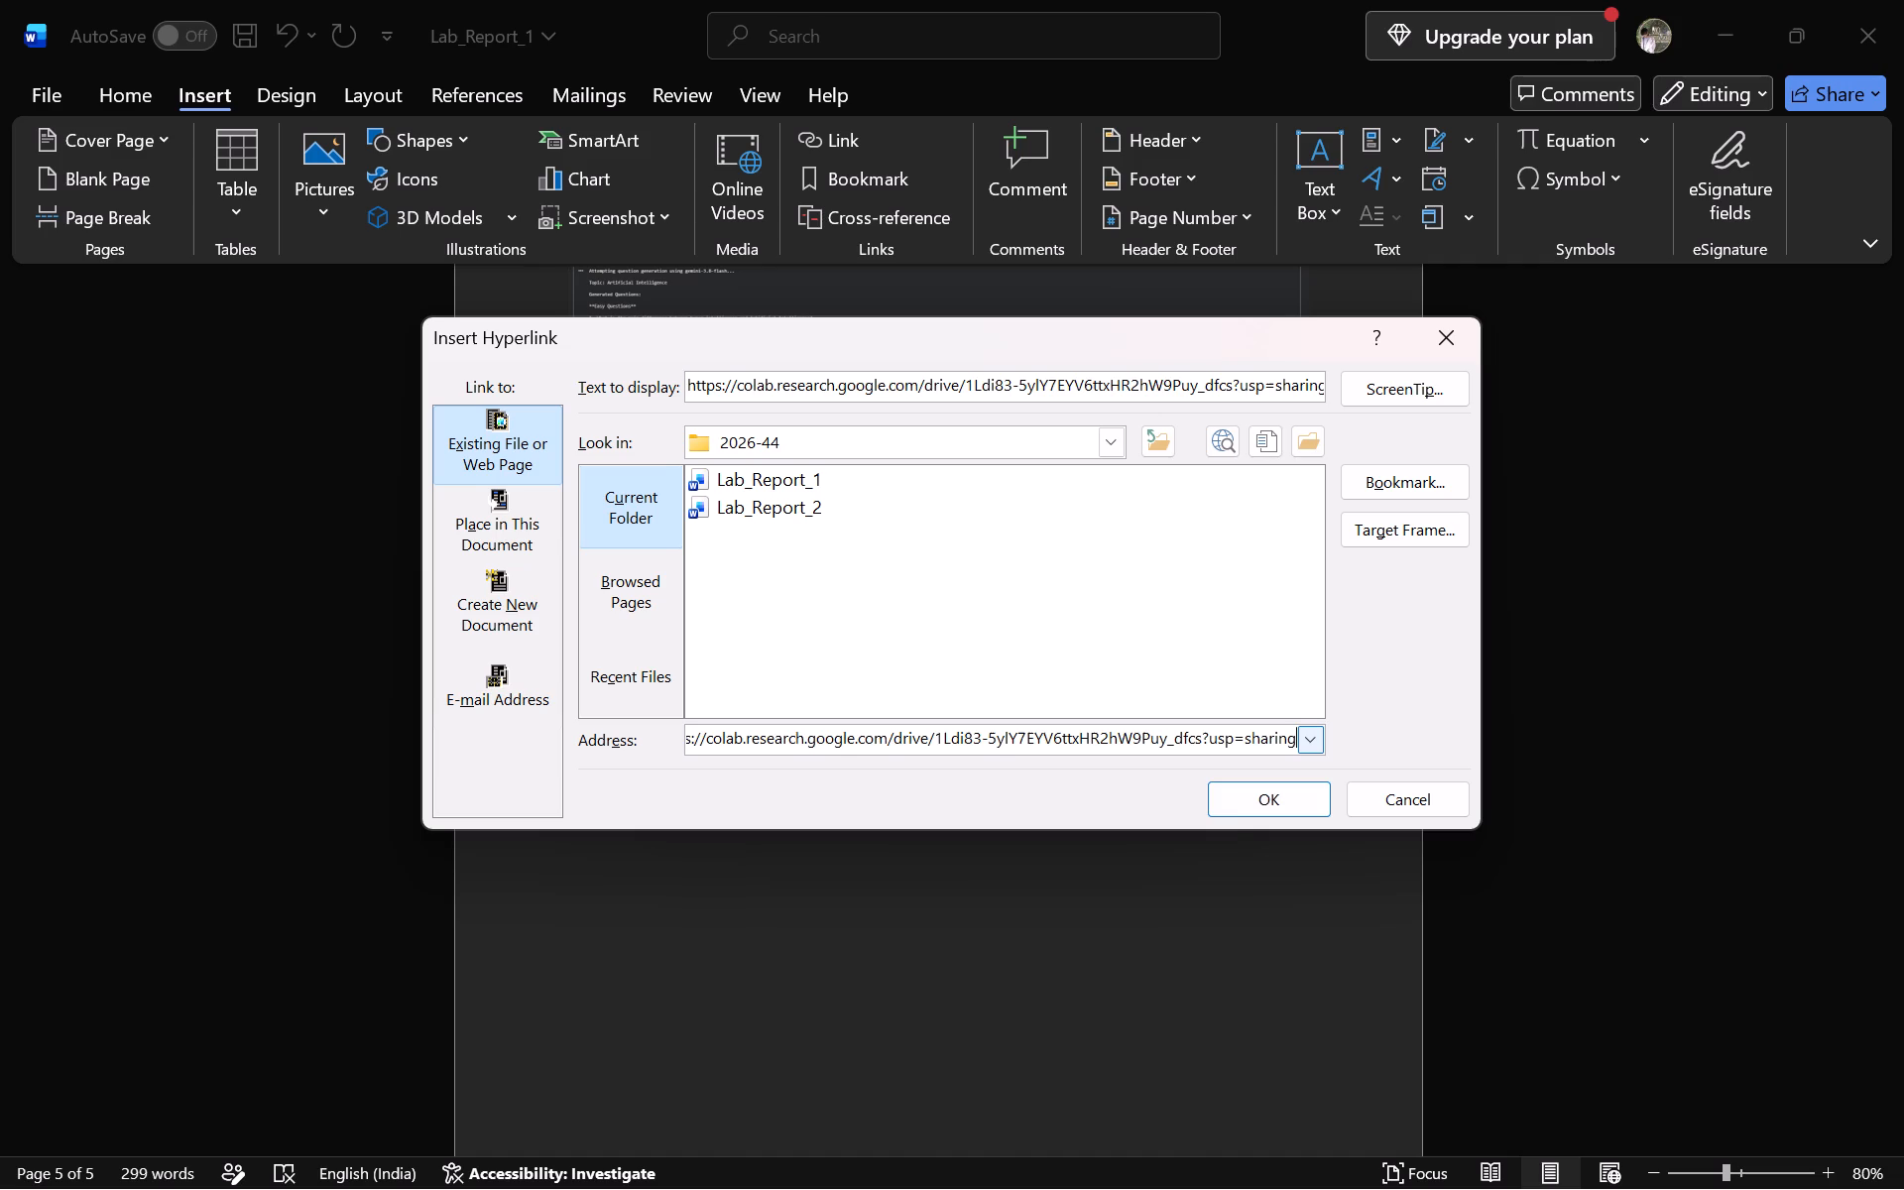
left_click(1267, 795)
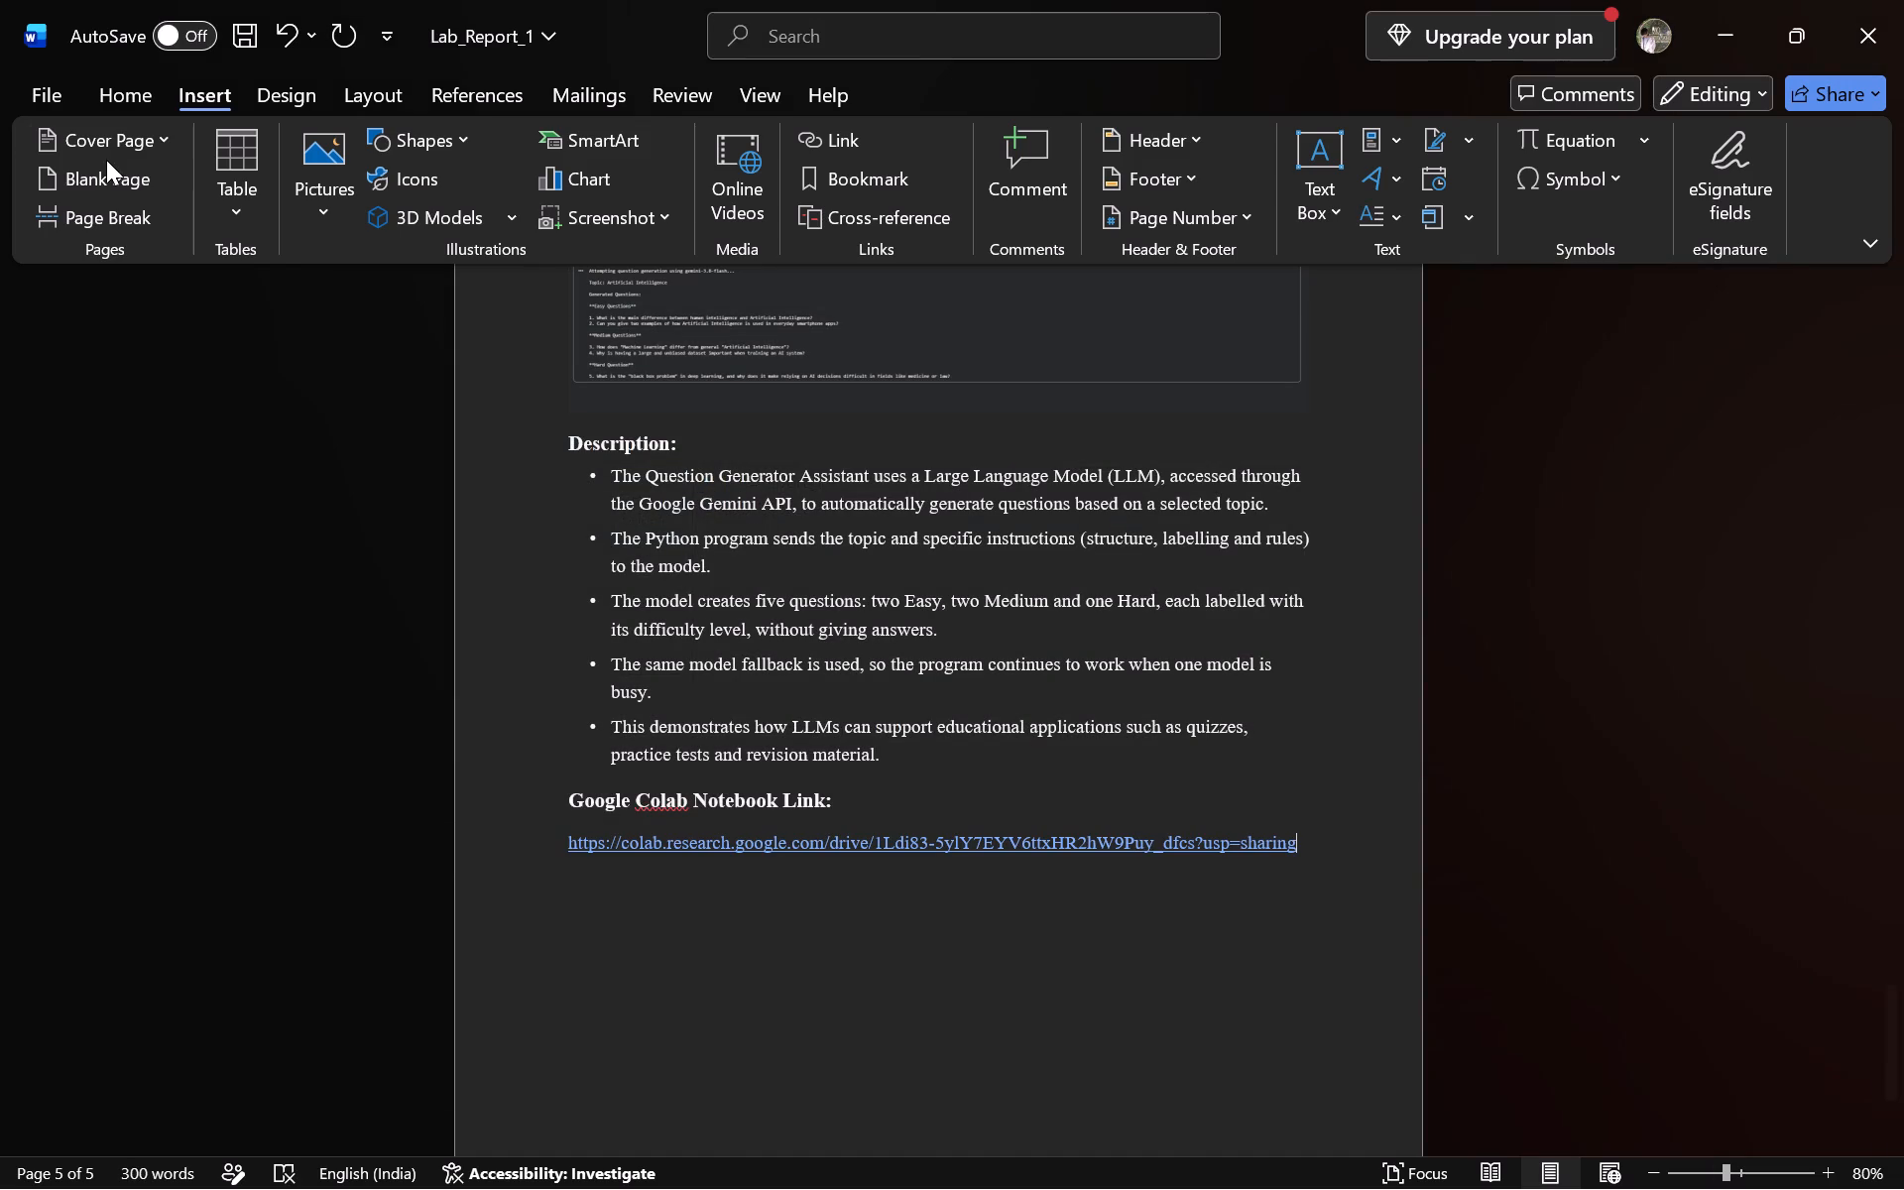
Try to save the report as a PDF named "Lab_Report_1..." in the Windows Defender folder, accepting the user folder as the alternative location.
left_click(23, 99)
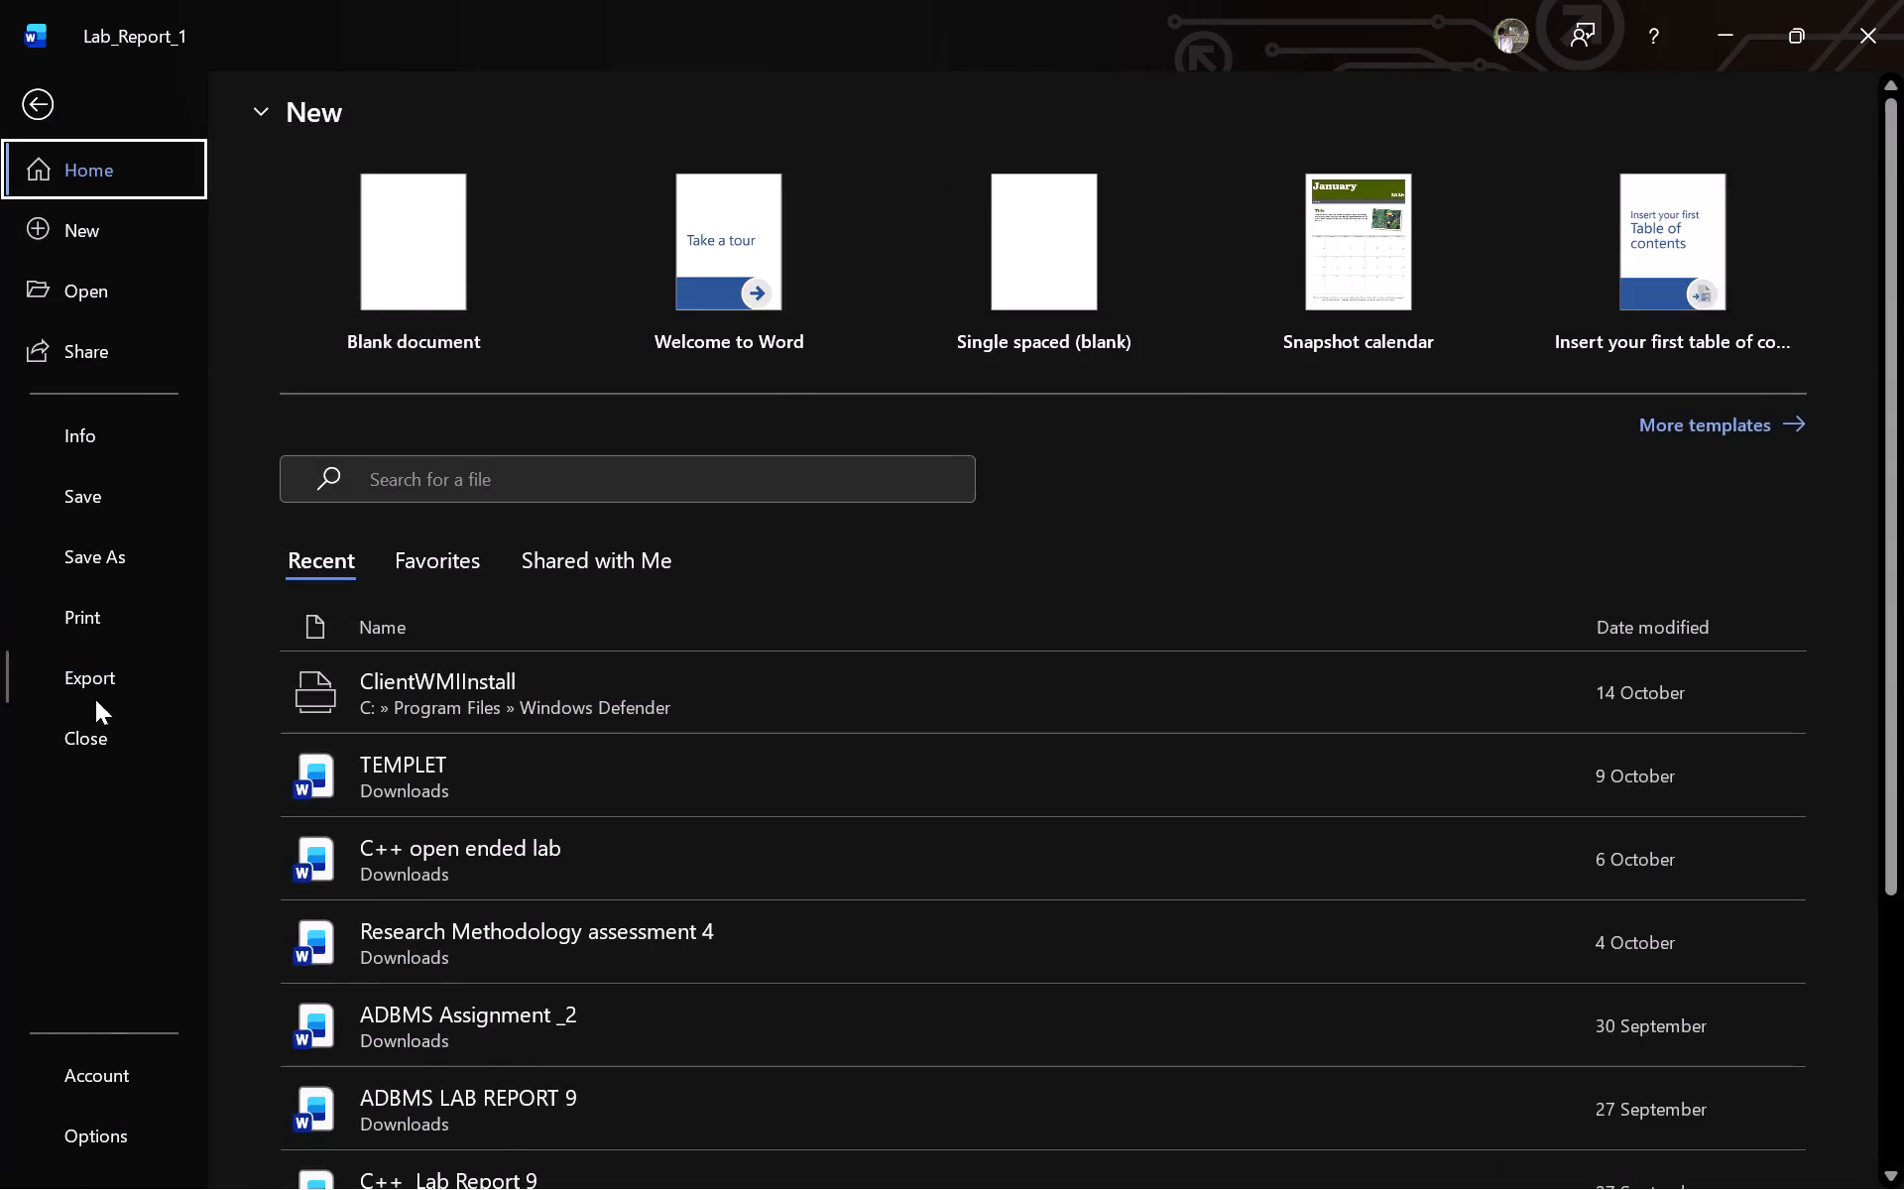
left_click(106, 575)
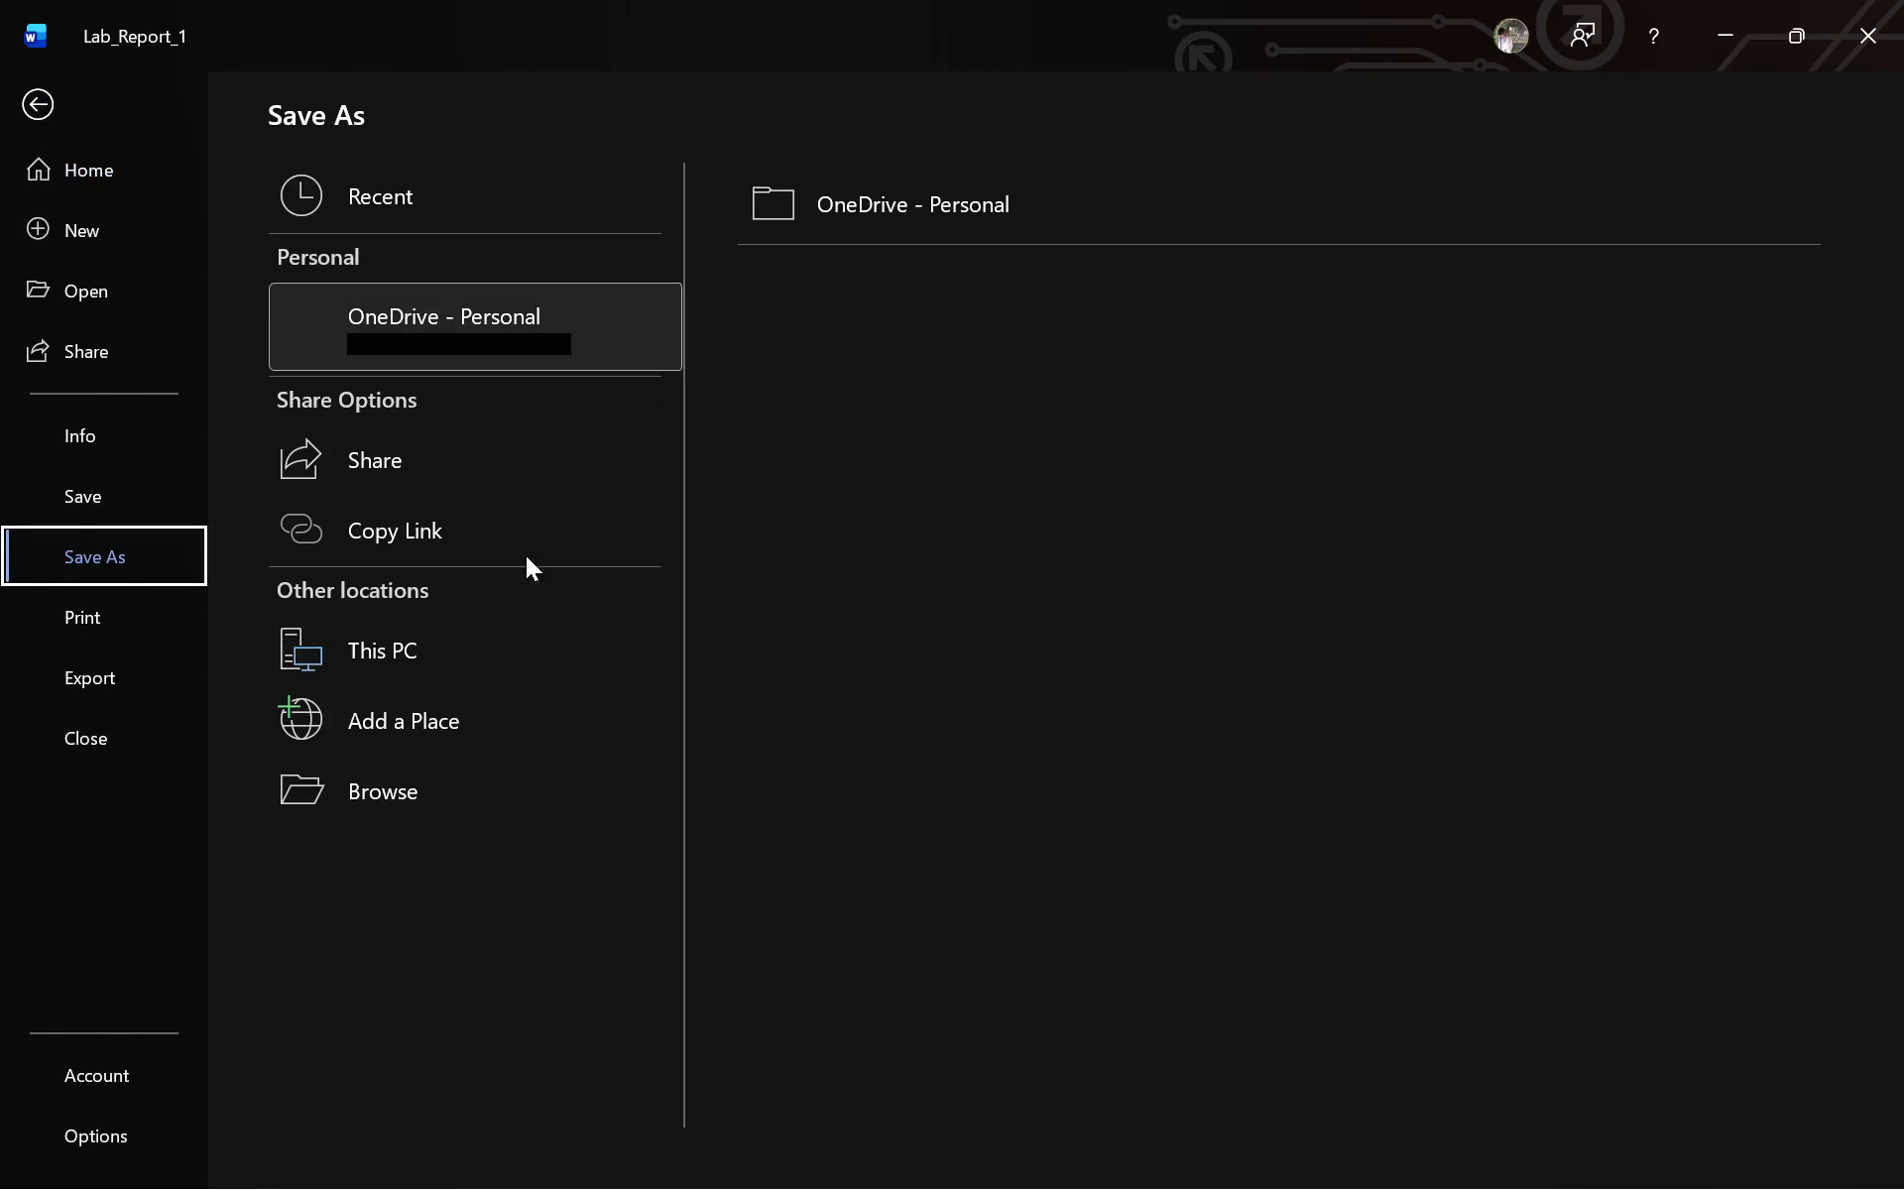
left_click(502, 647)
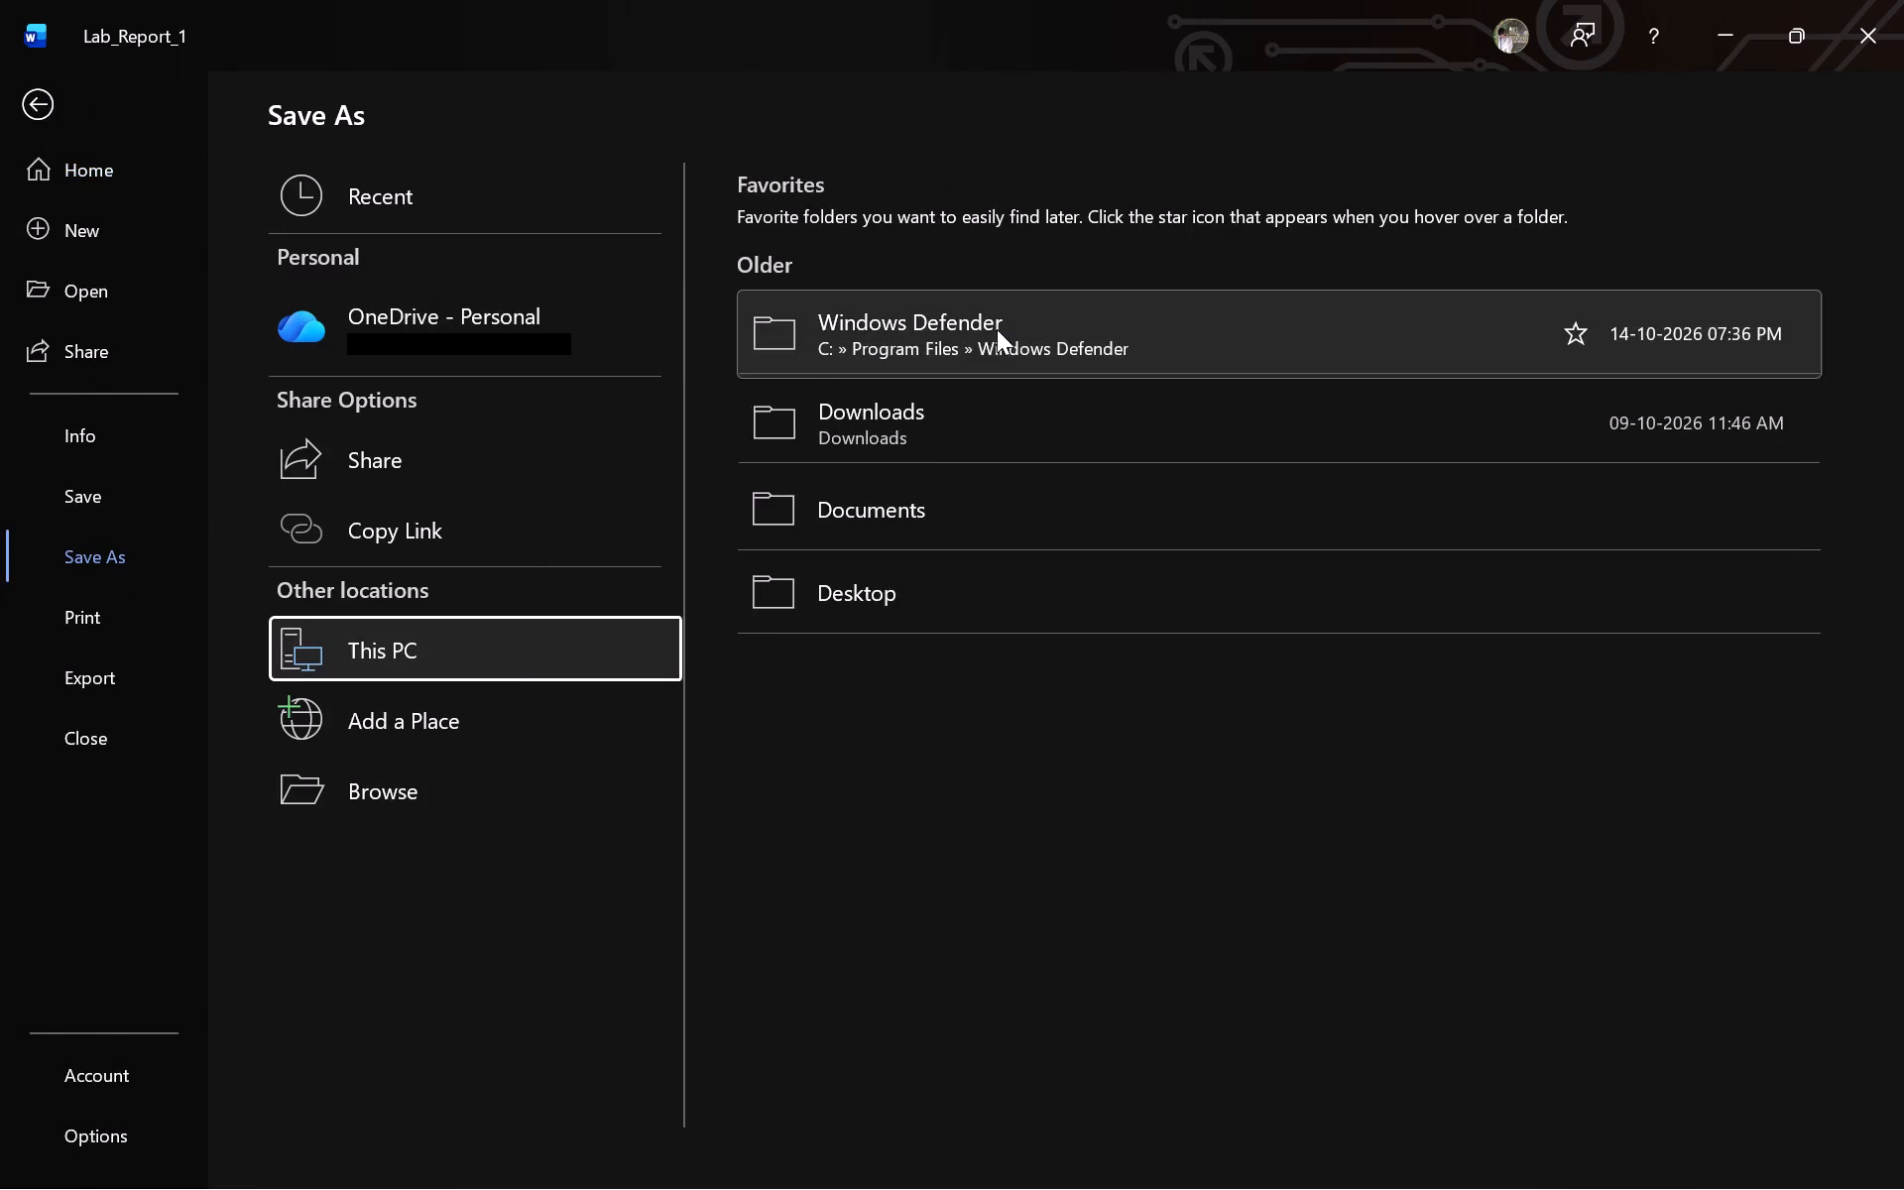
left_click(997, 329)
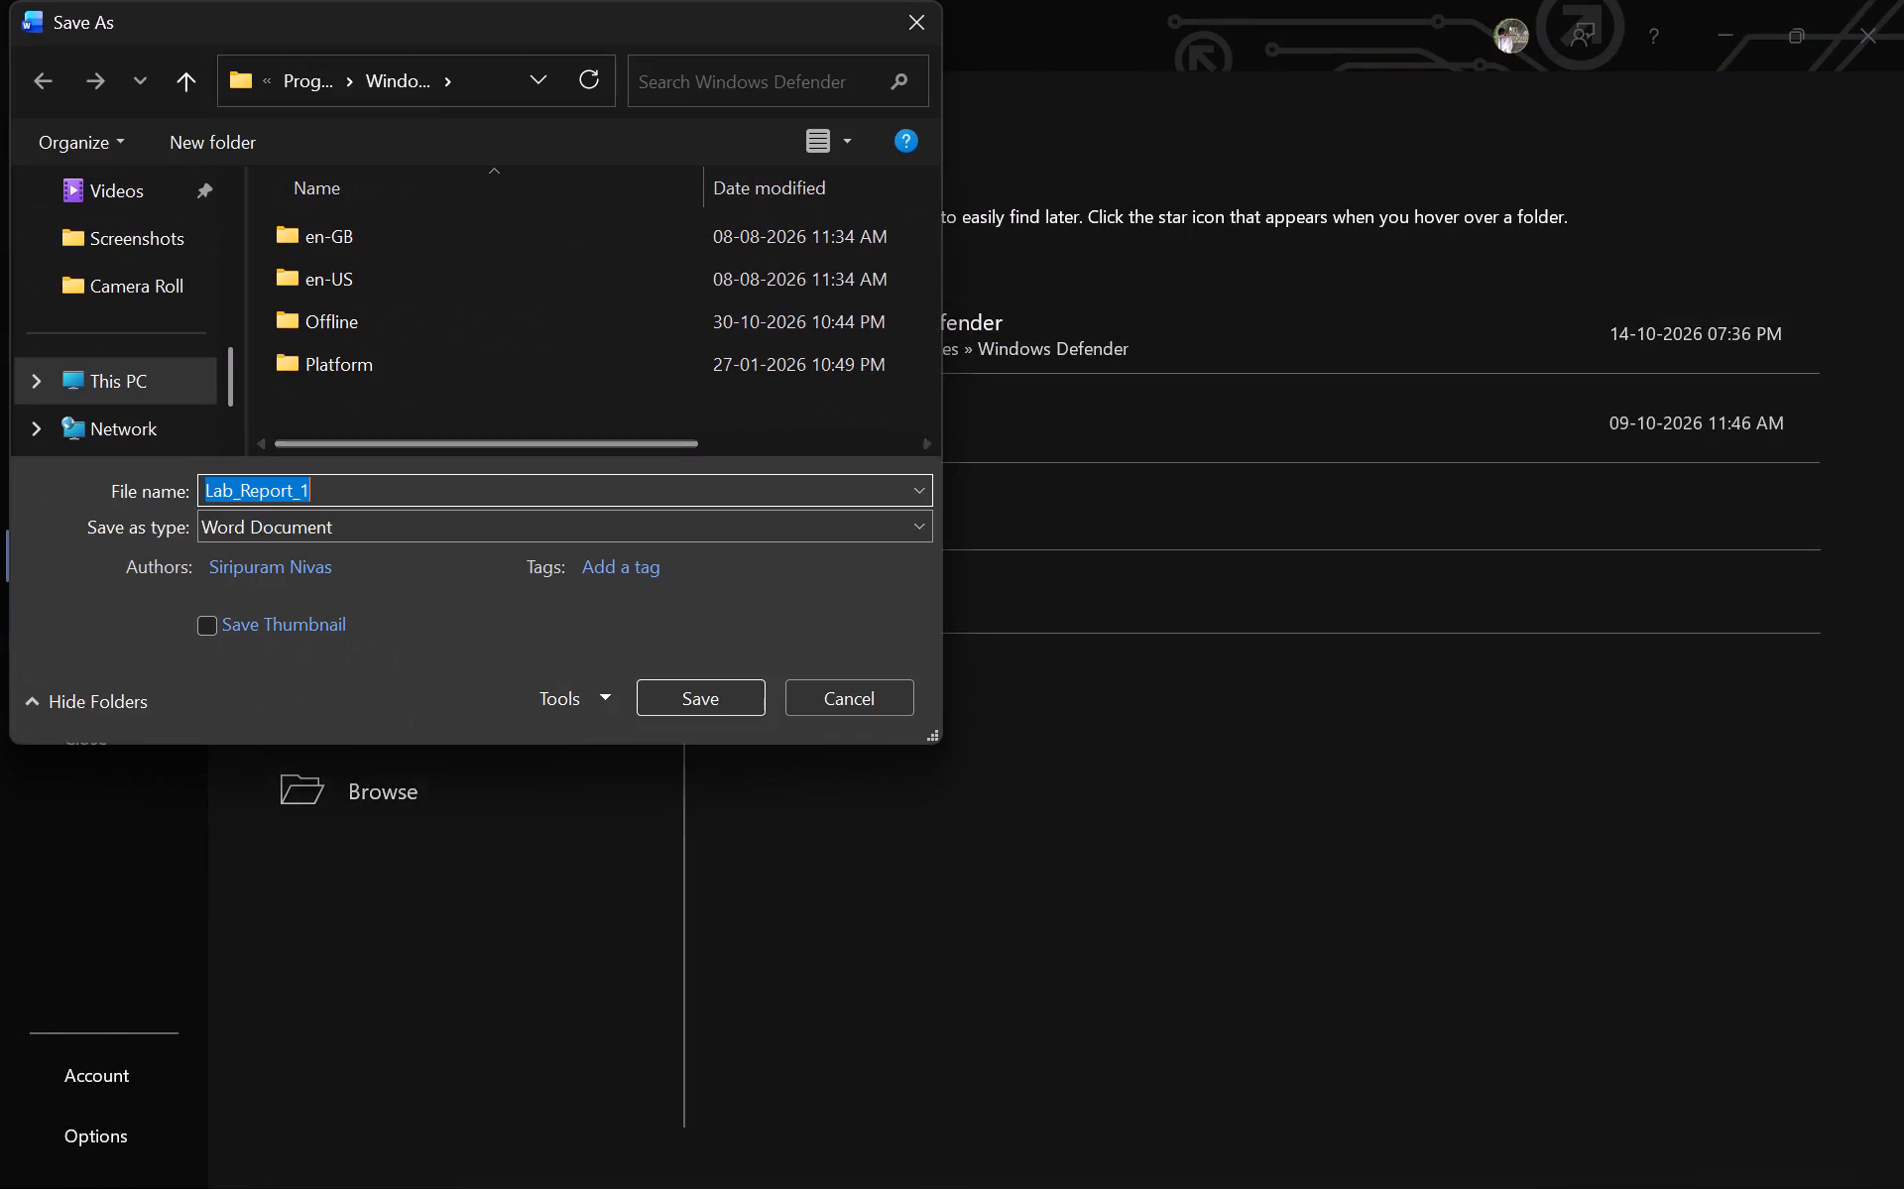
left_click(439, 500)
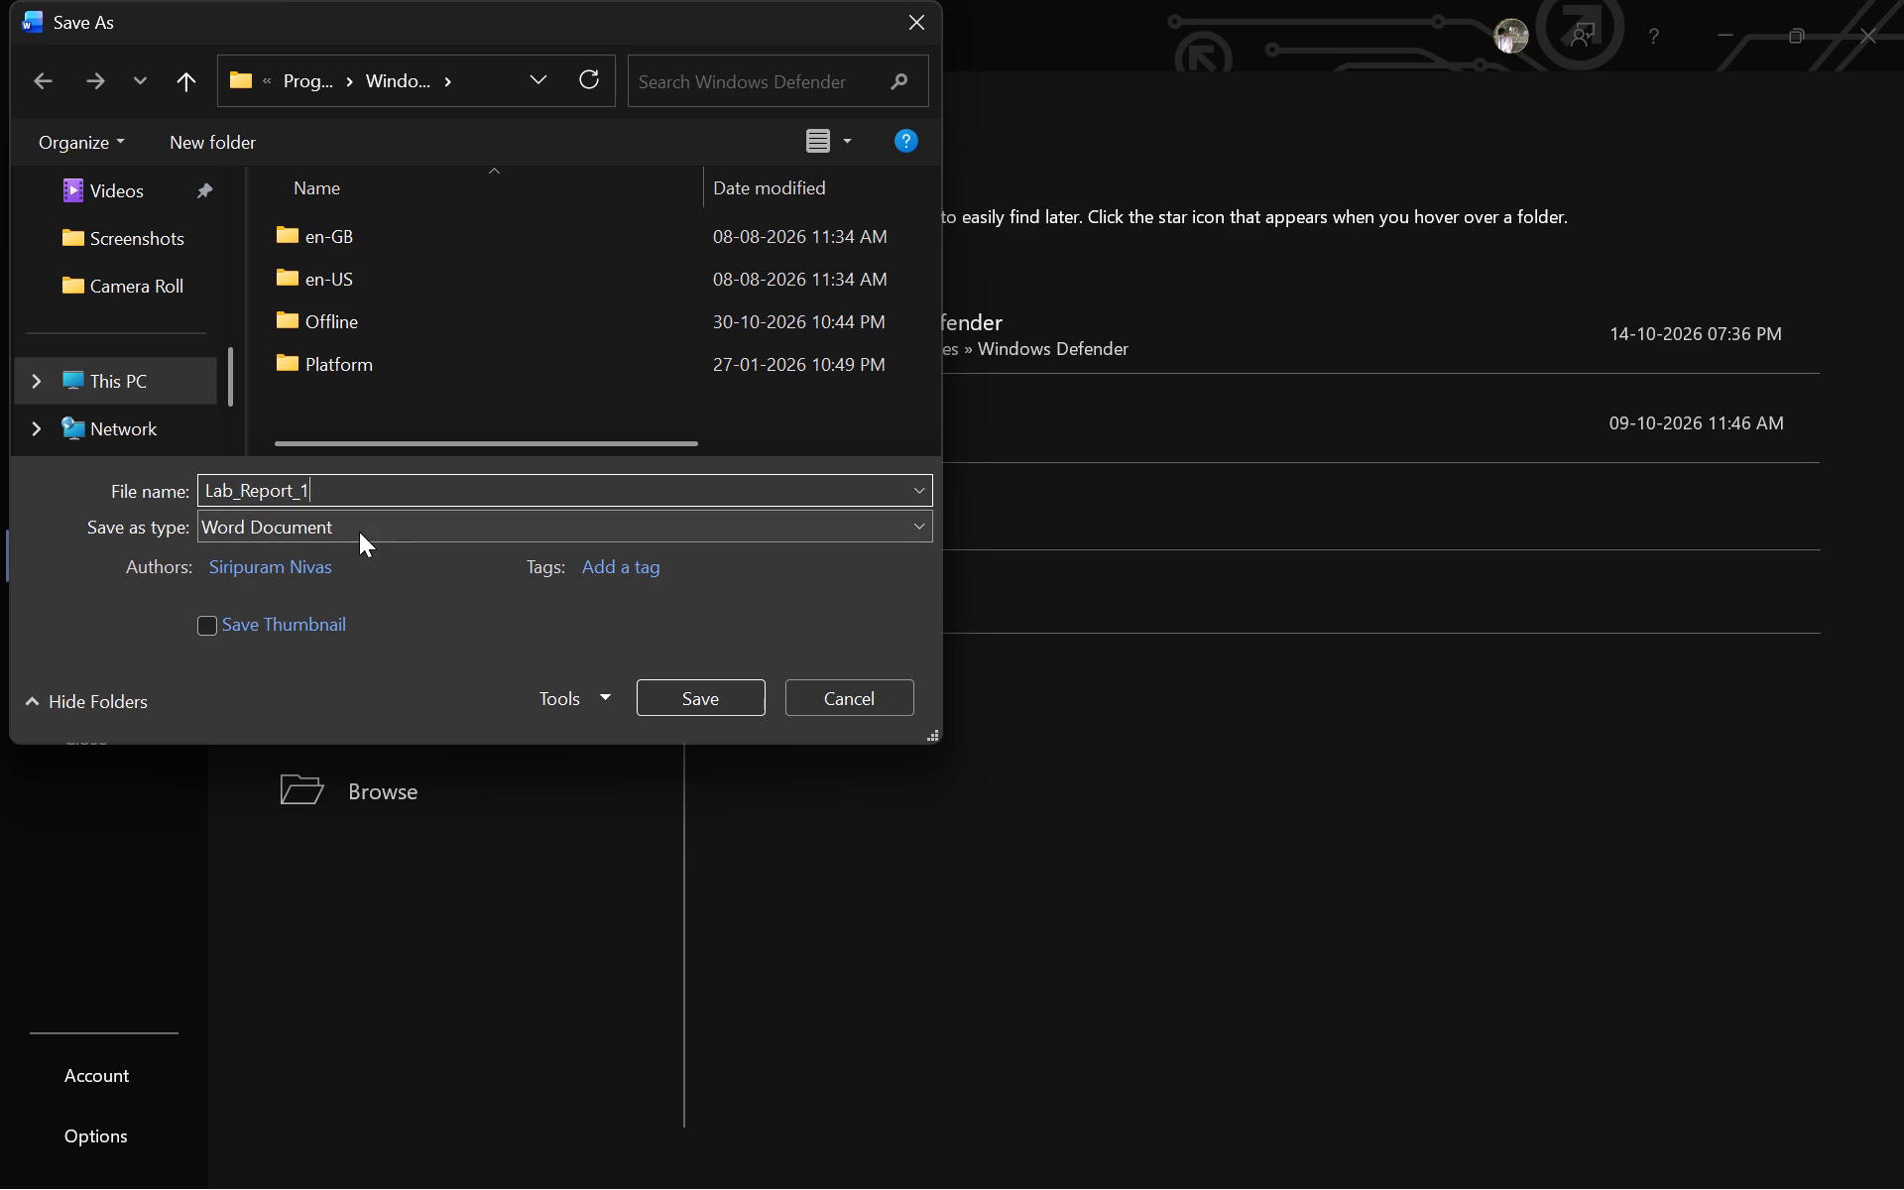
left_click(362, 531)
left_click(325, 699)
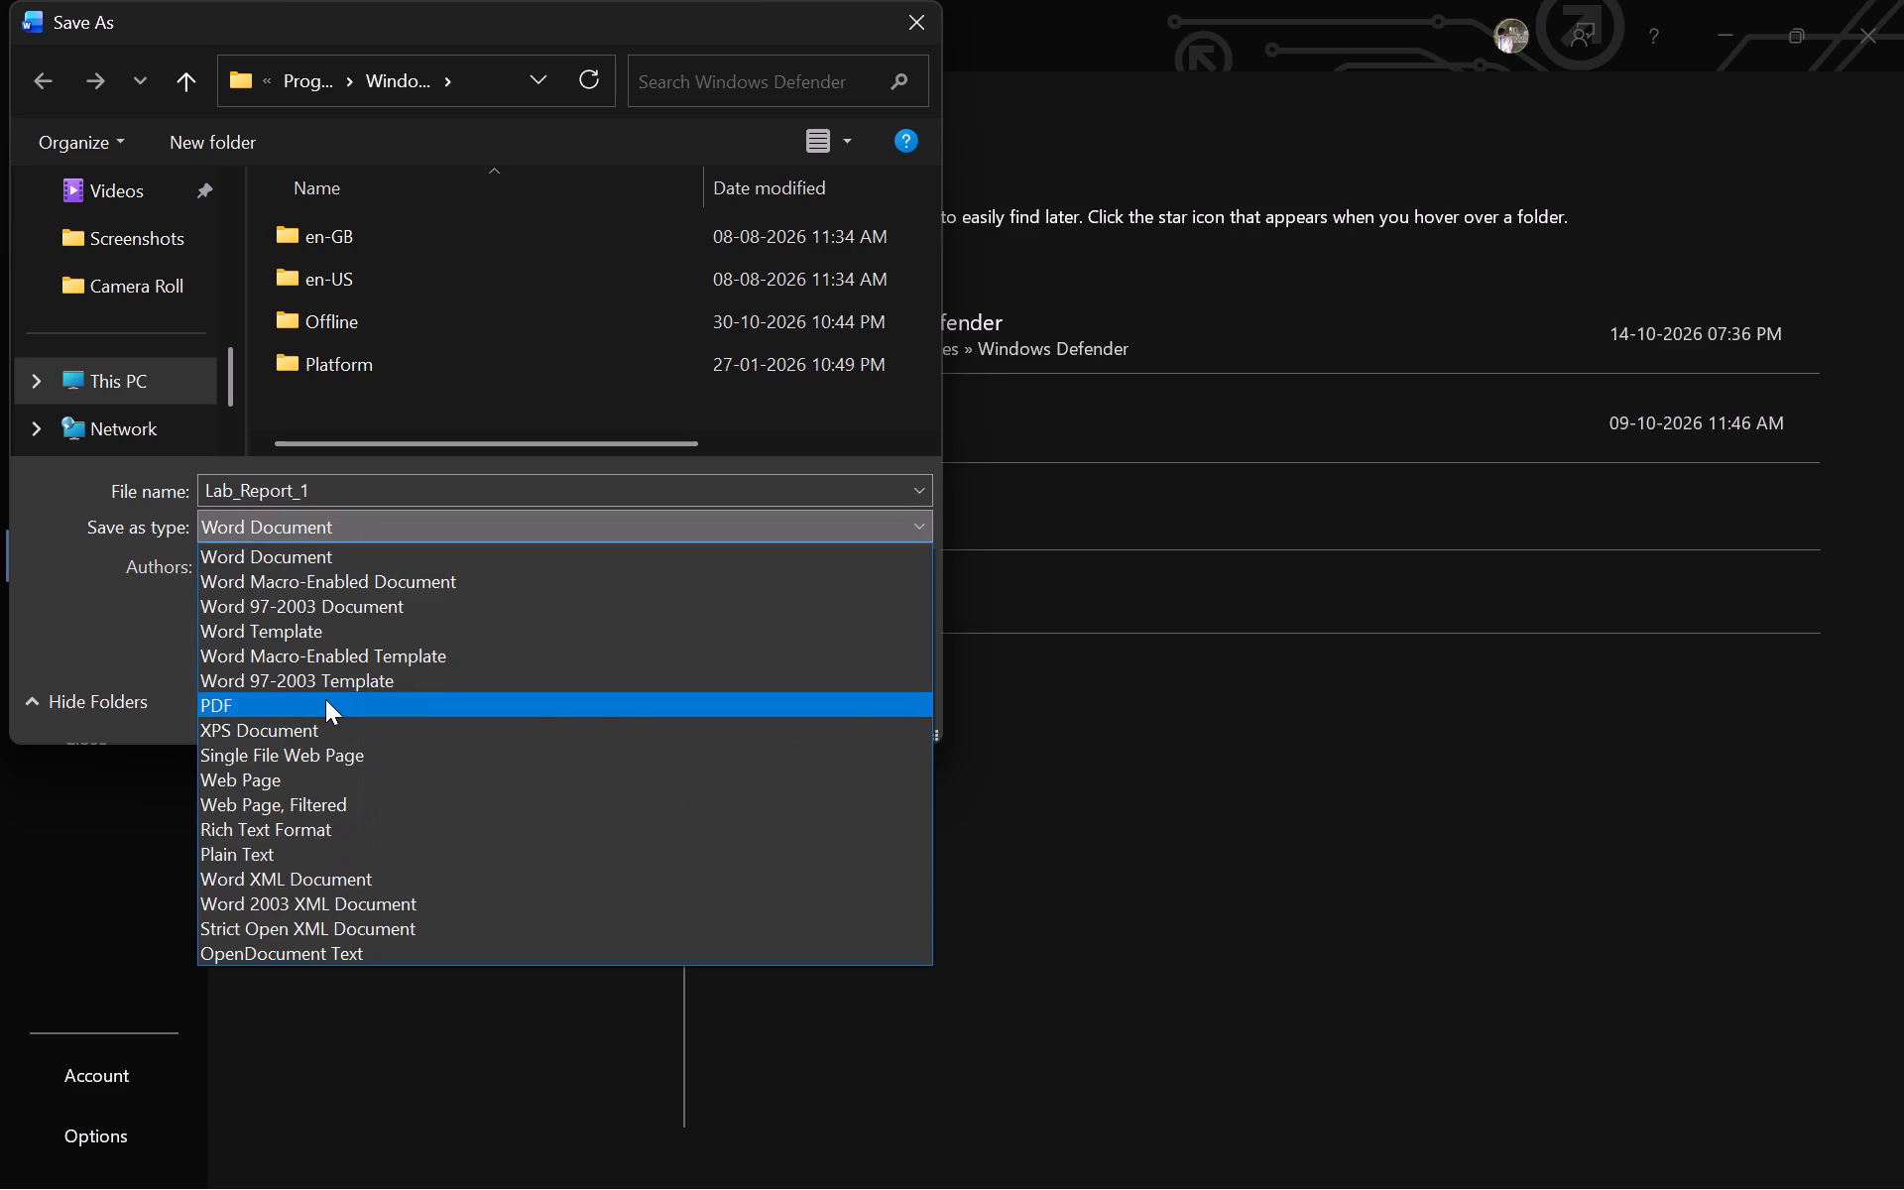
left_click(368, 494)
left_click(368, 494)
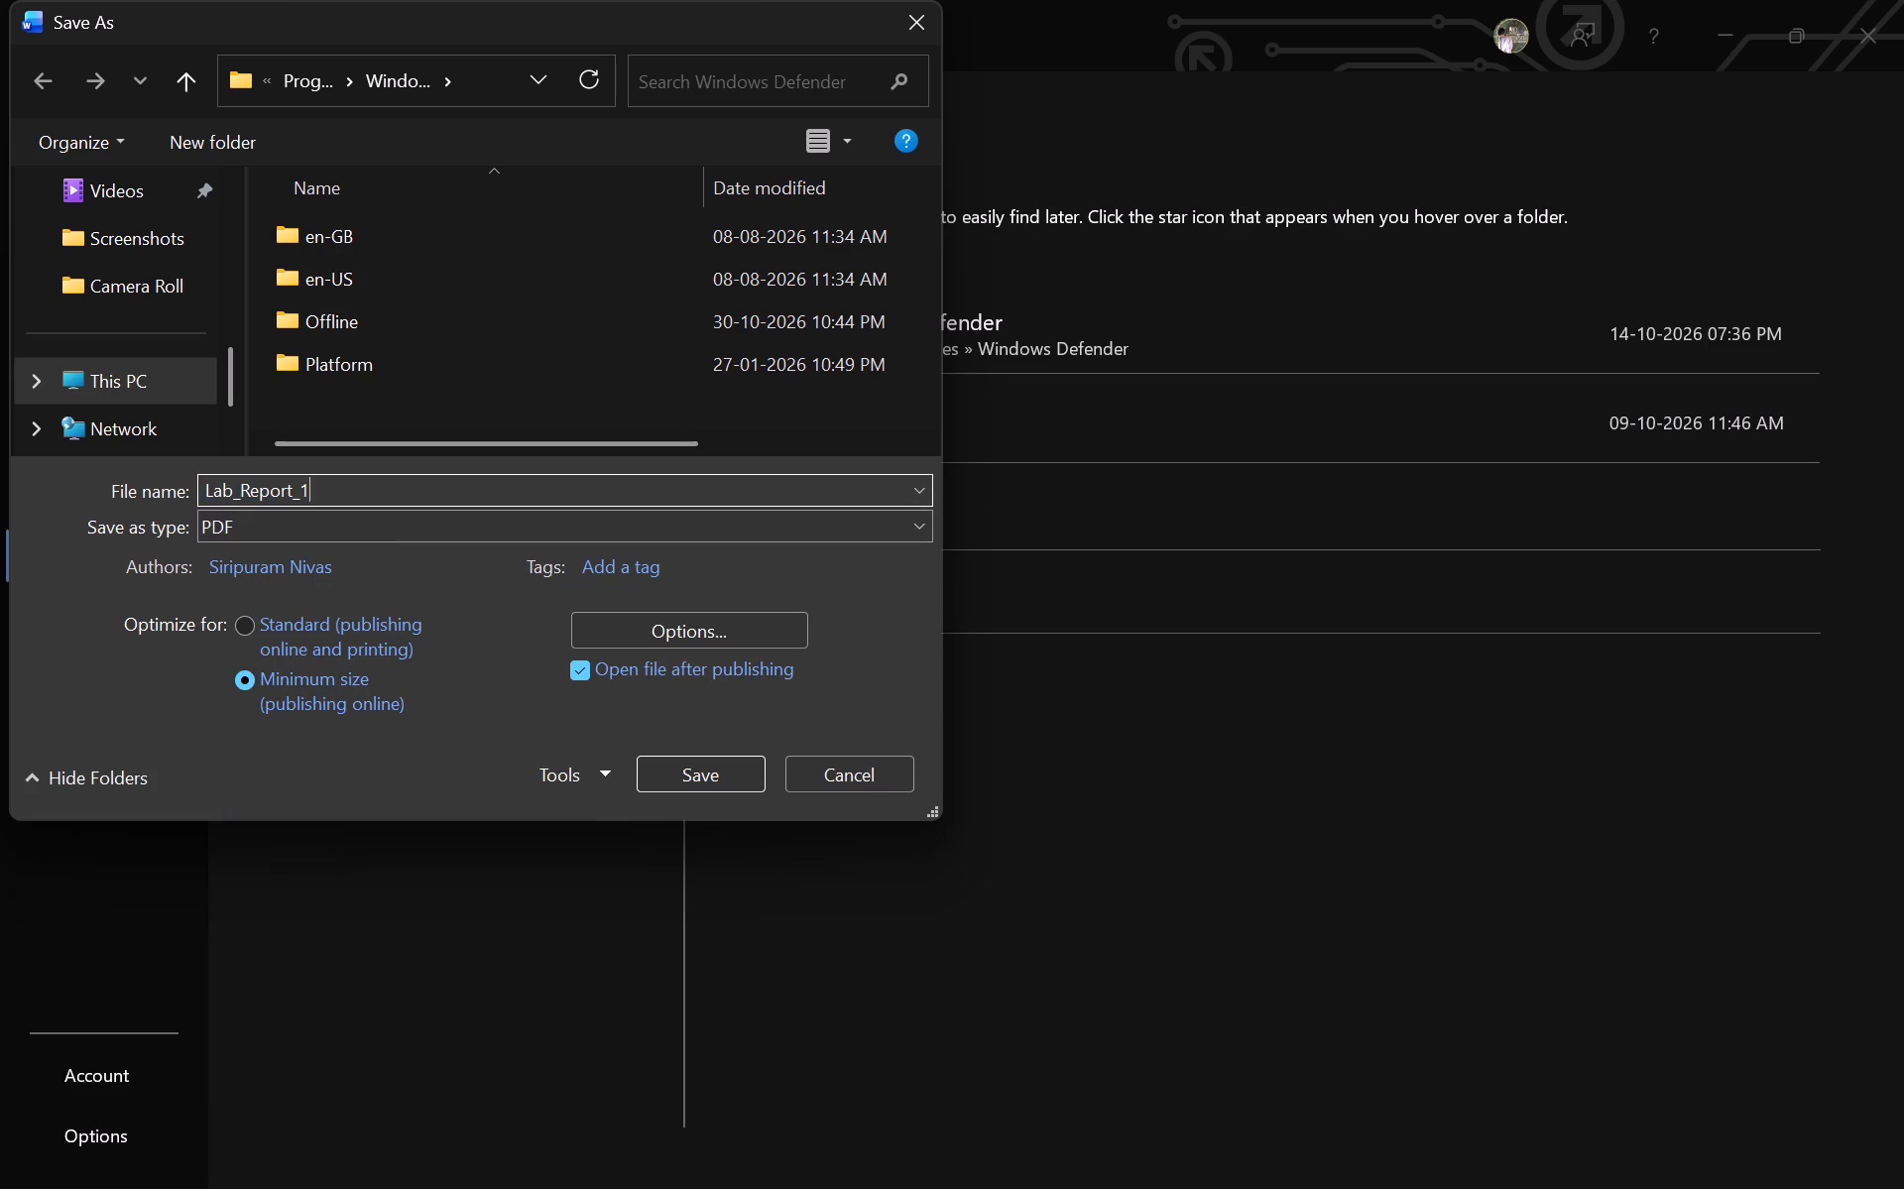
key("space")
key("space")
key("BackSpace")
key("BackSpace")
type("...")
left_click(692, 767)
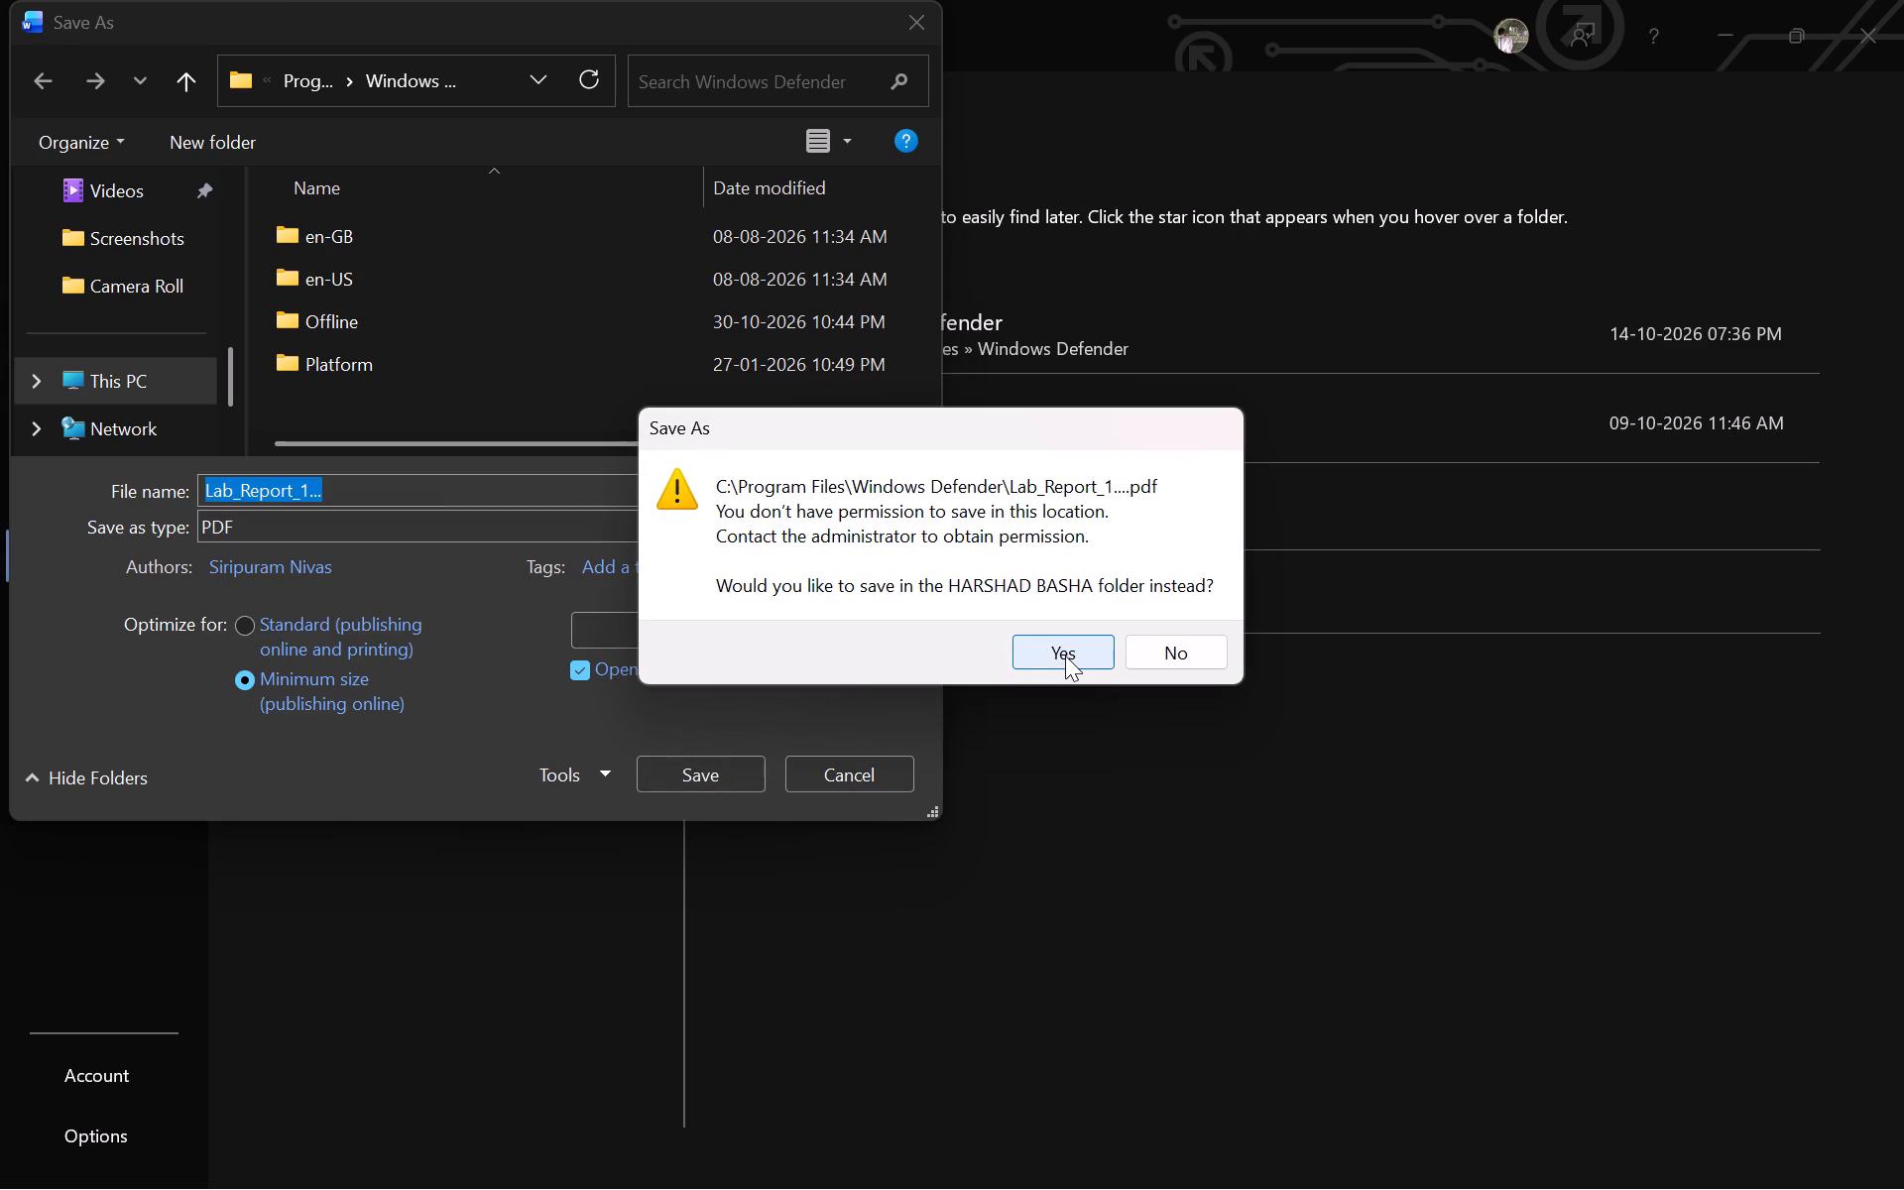
left_click(1065, 655)
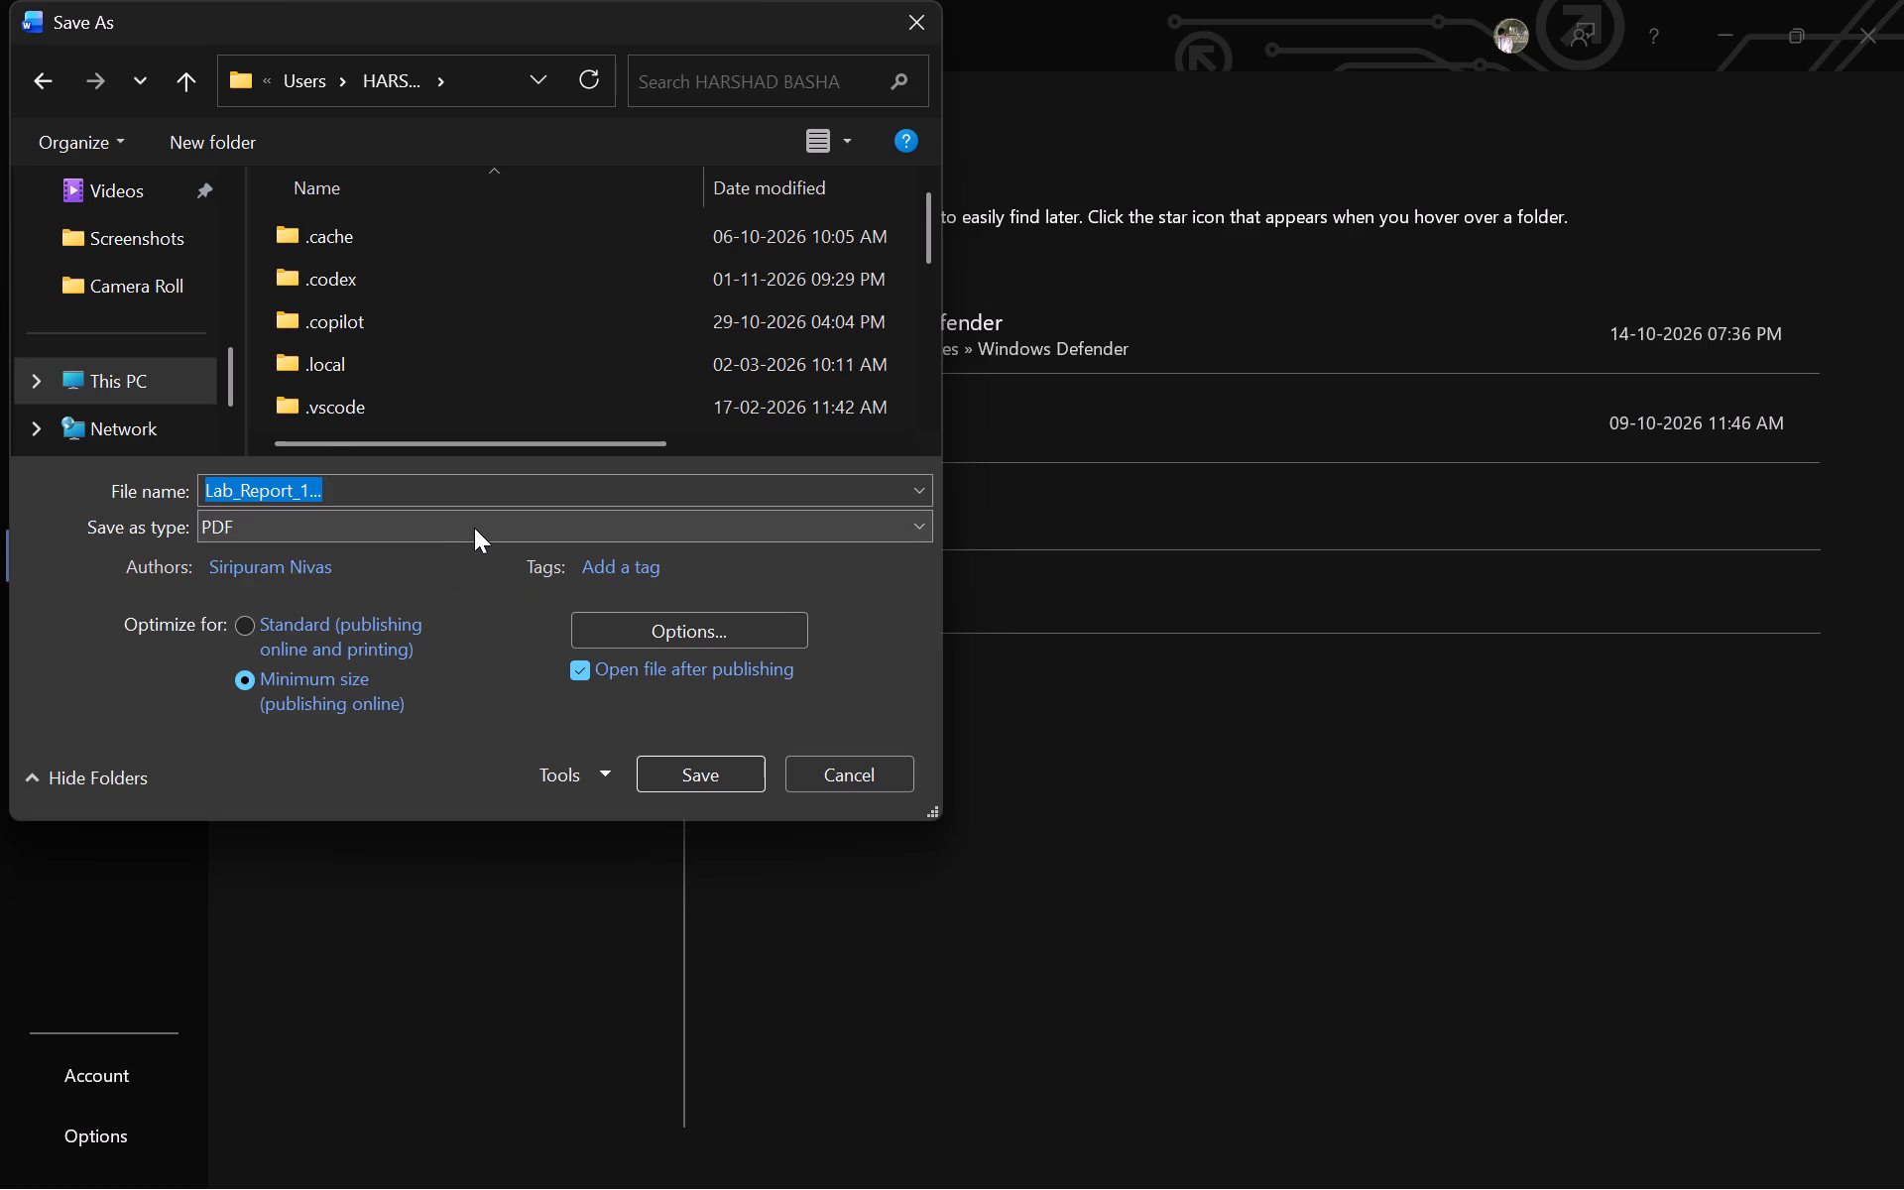
Save the PDF copy of the report in the Downloads folder instead, keeping the PDF file type.
scroll(154, 339, "down", 1)
scroll(129, 332, "up", 3)
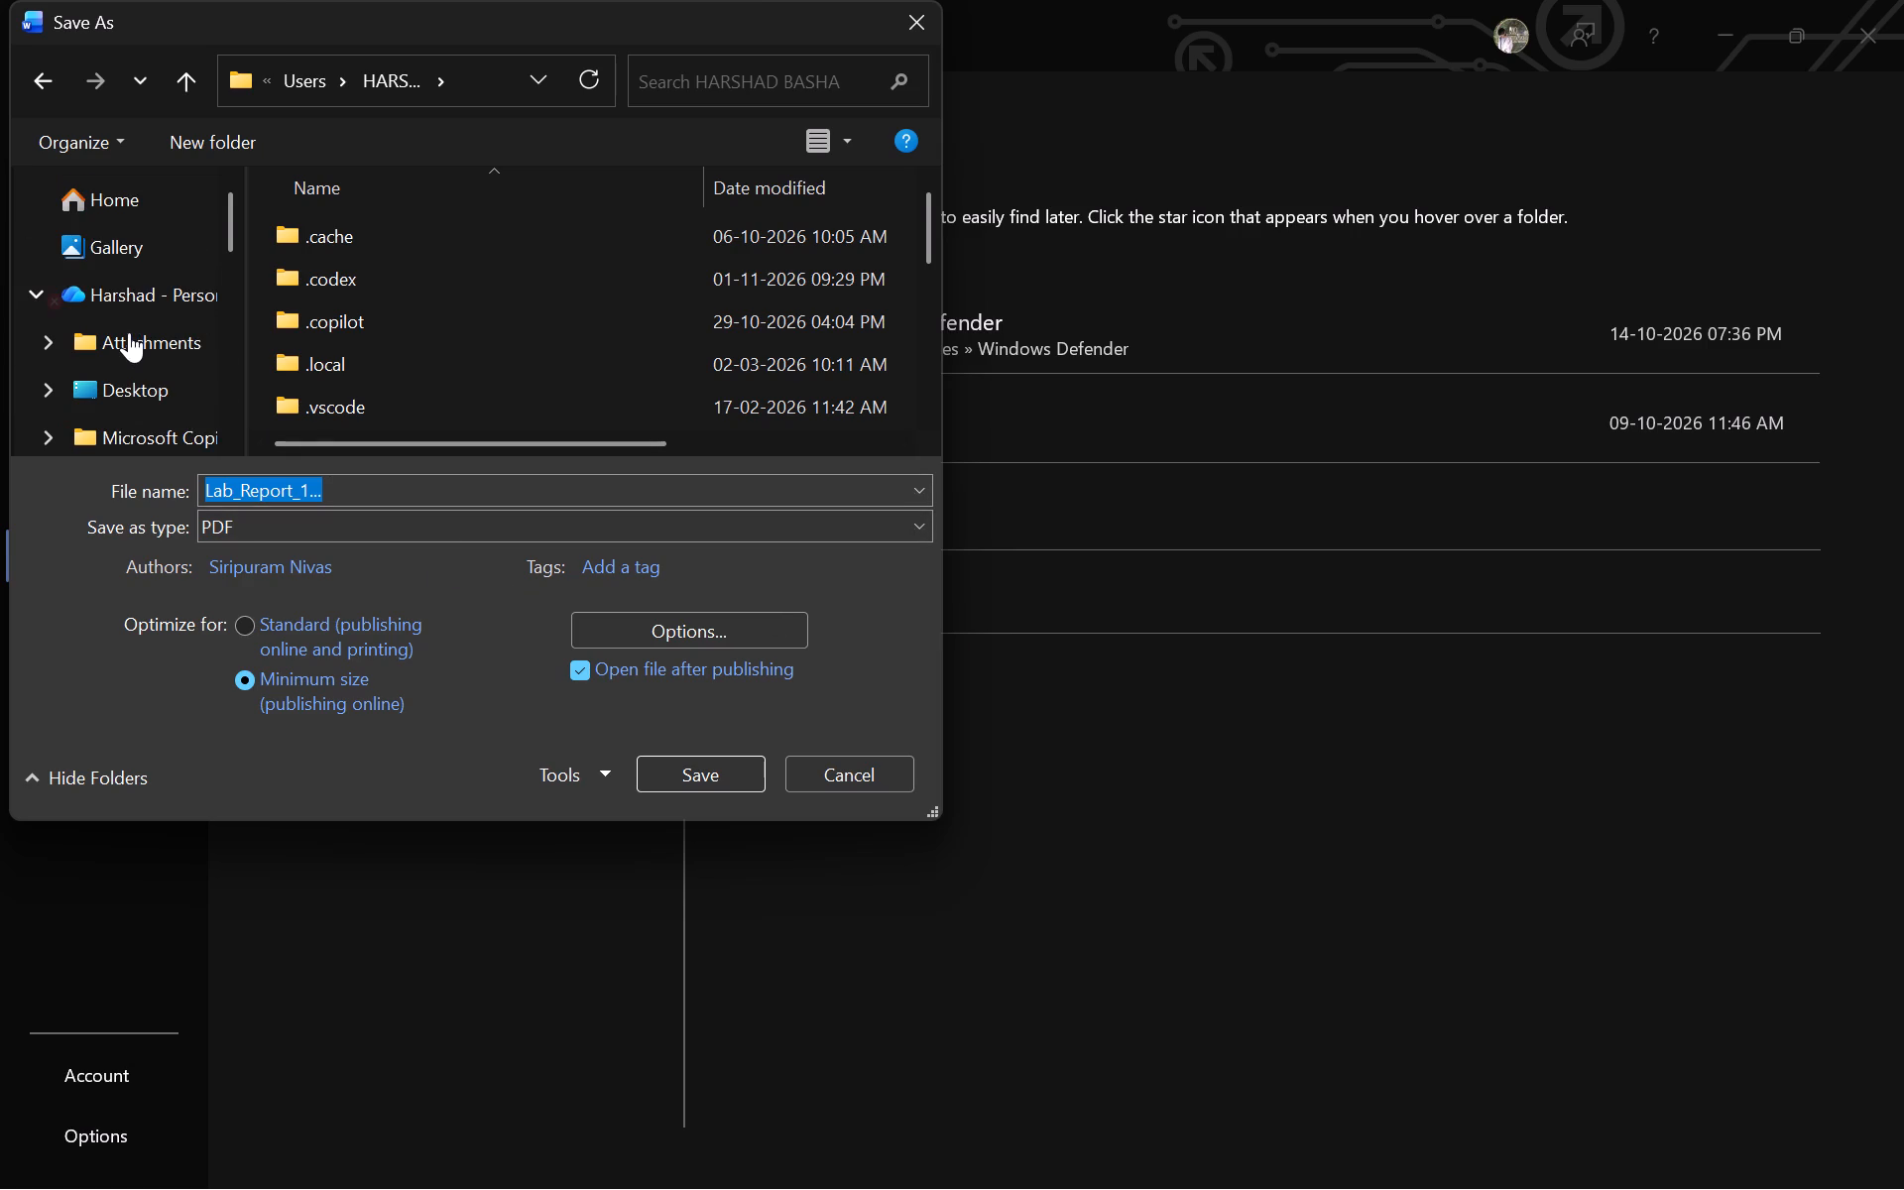
scroll(137, 355, "down", 1)
left_click(131, 335)
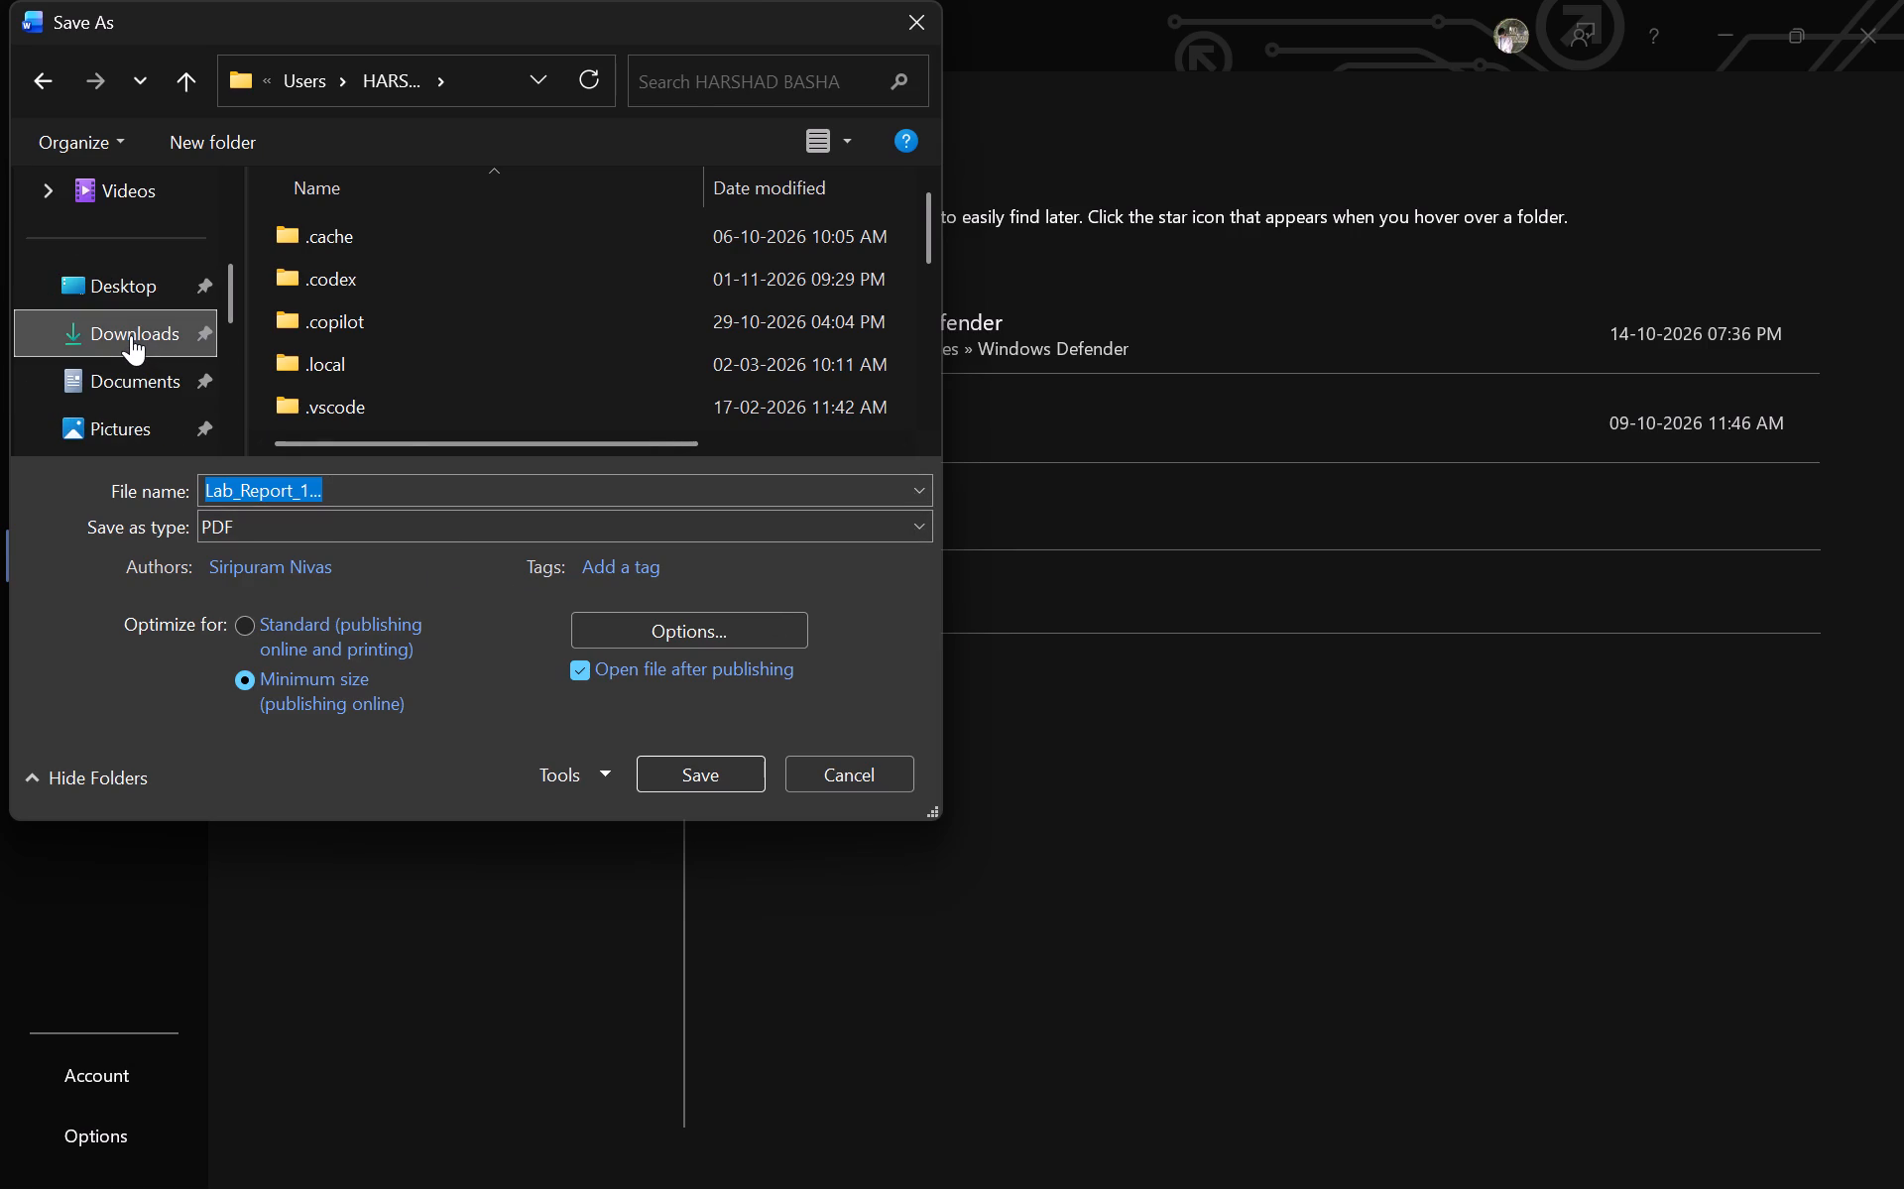
left_click(373, 487)
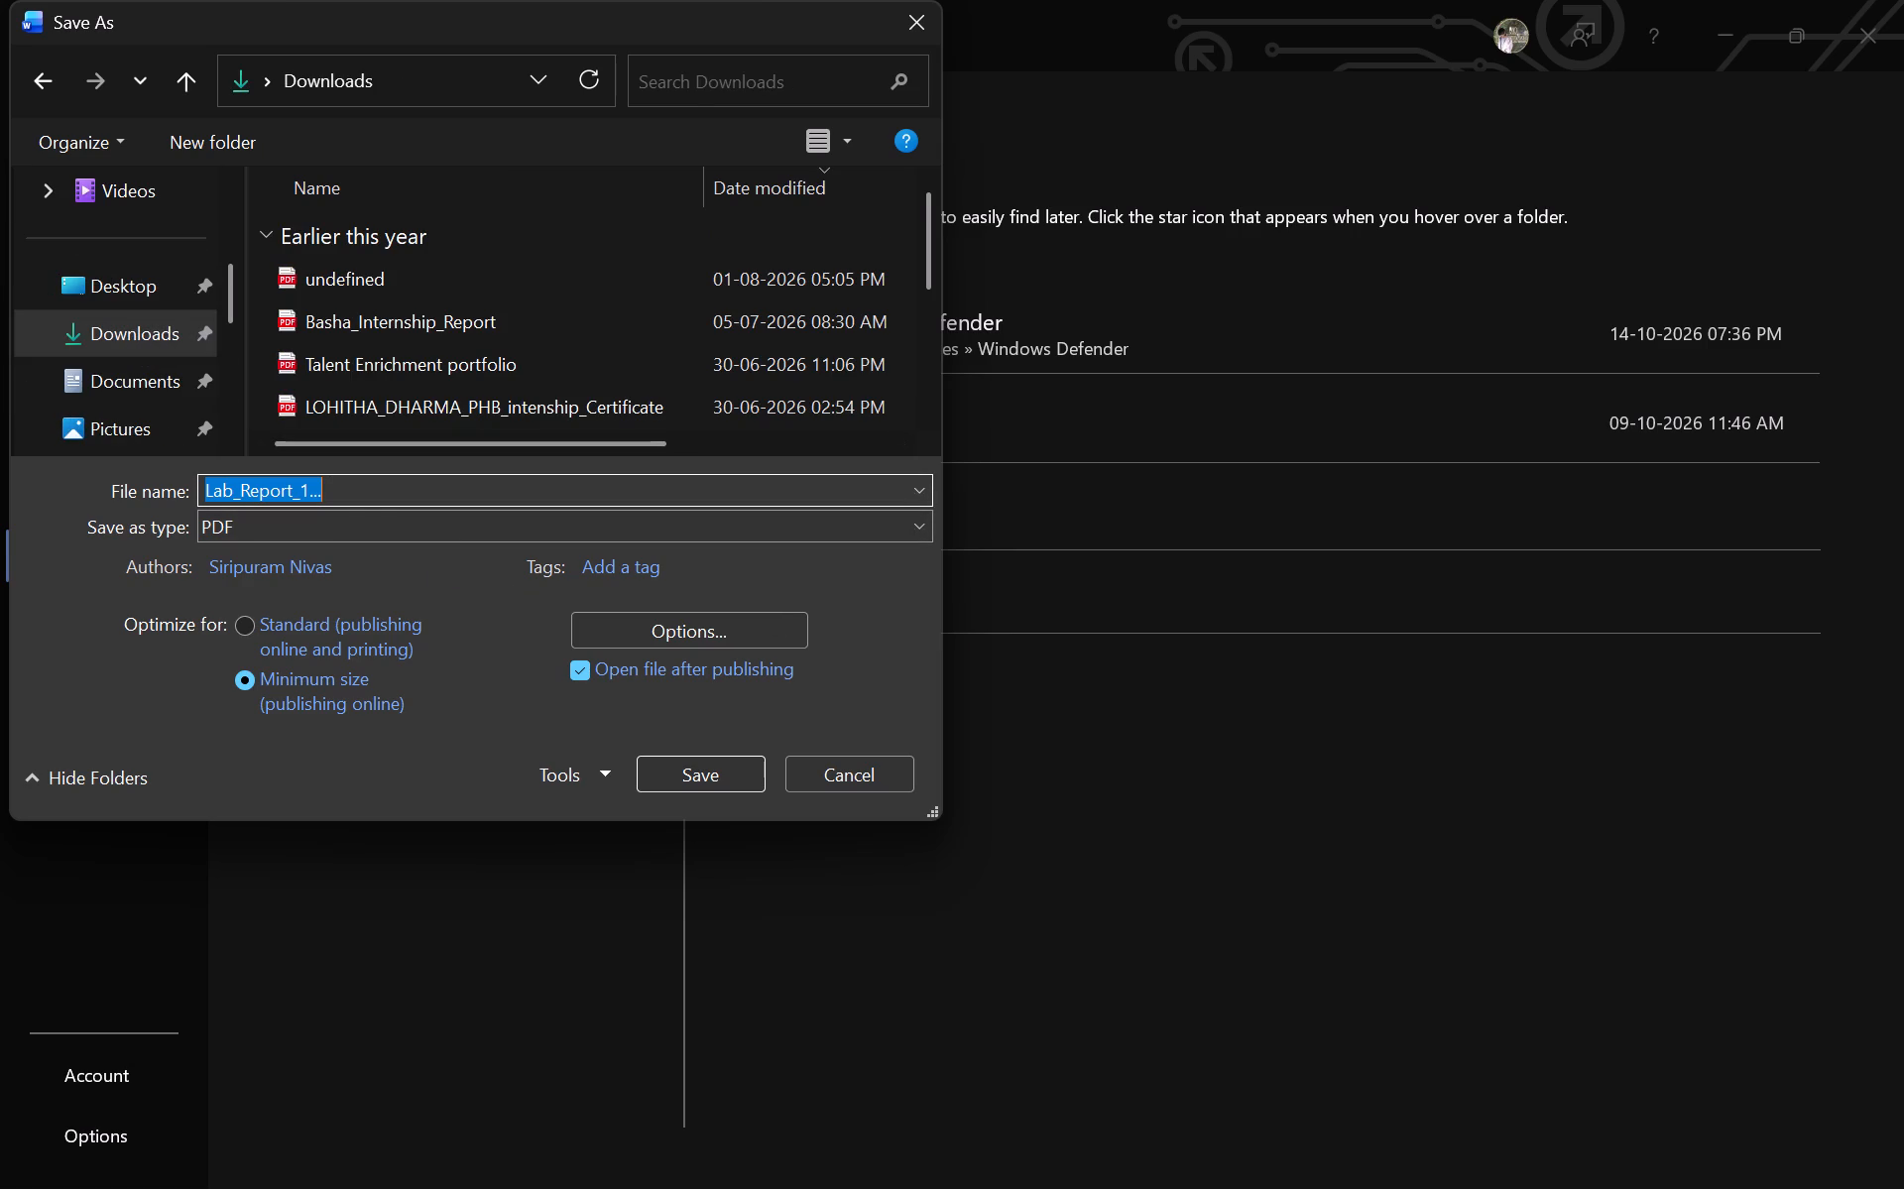
left_click(331, 522)
left_click(304, 708)
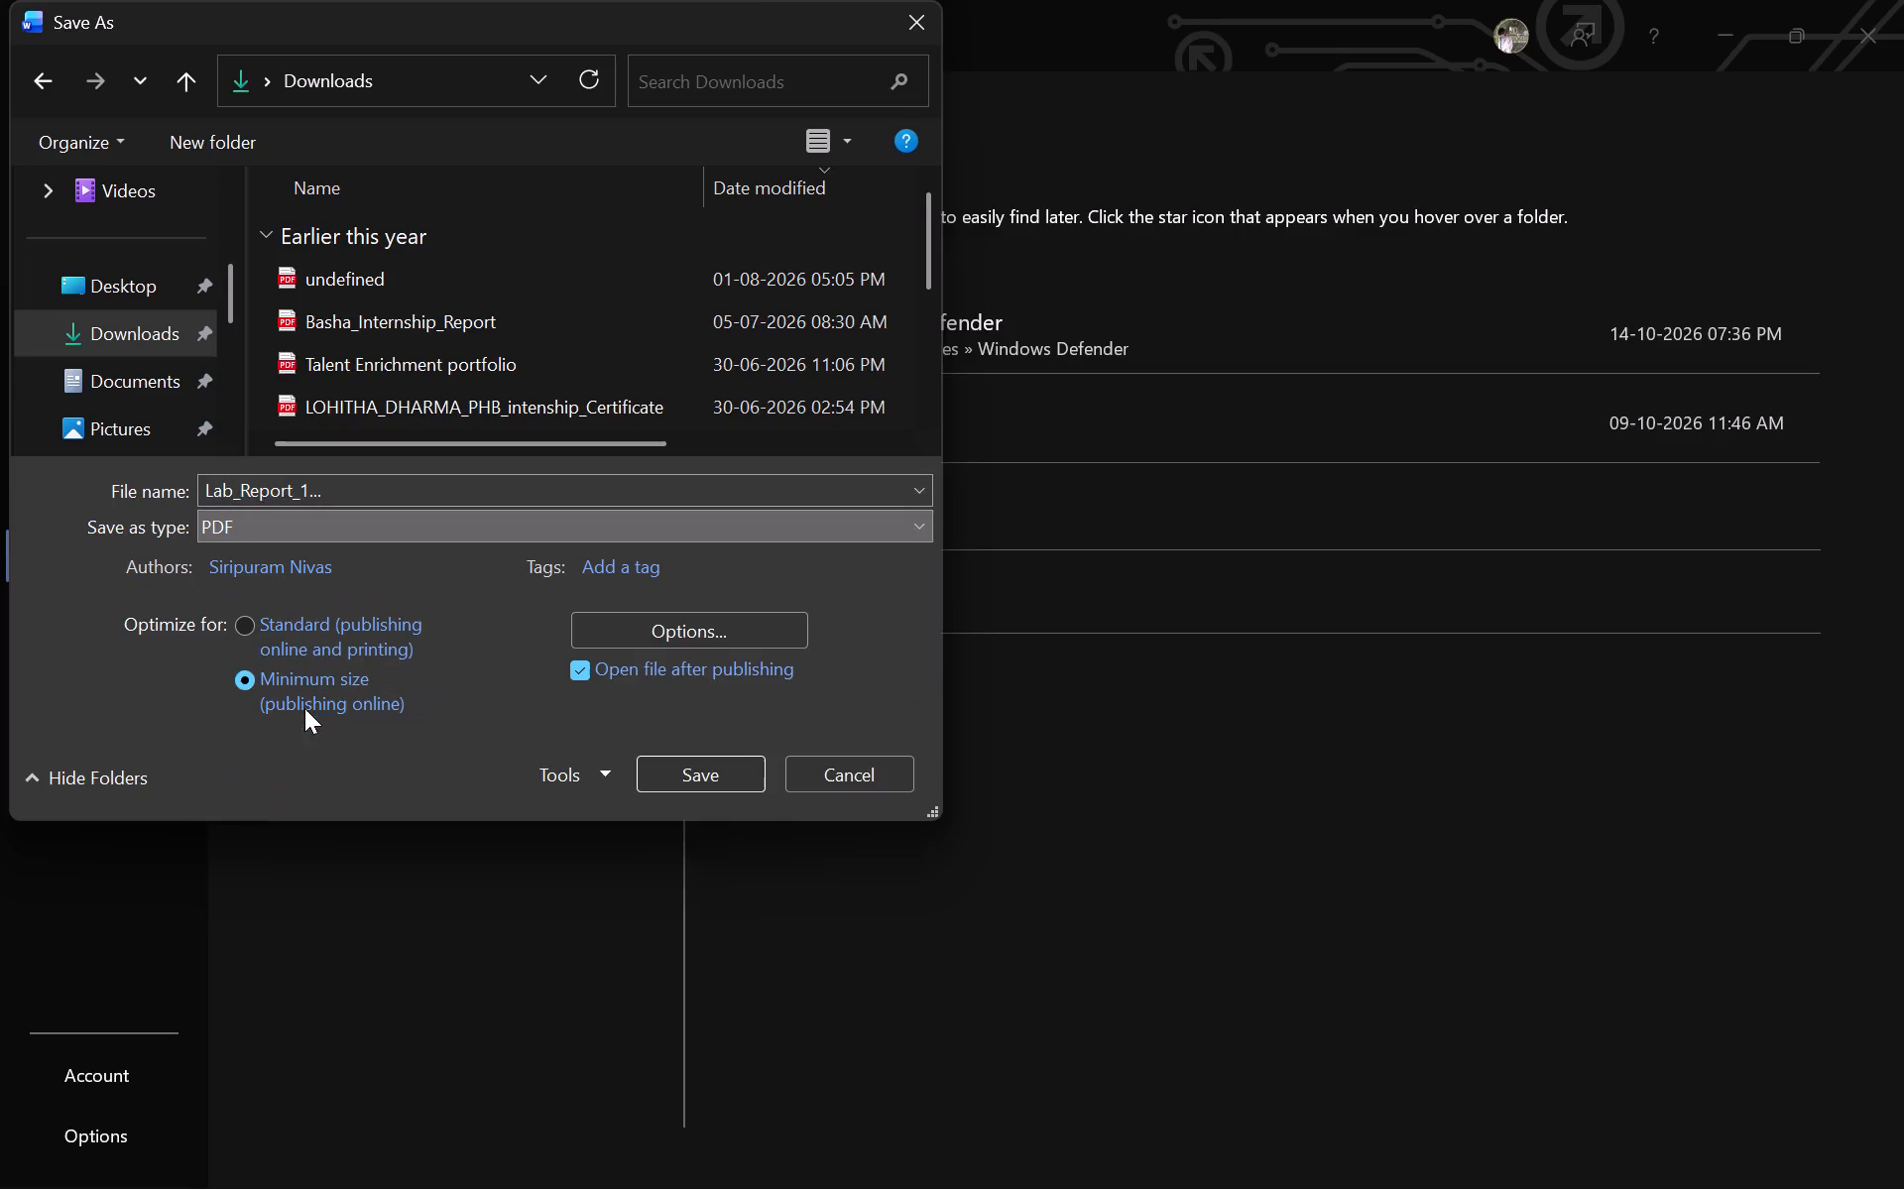
left_click(712, 783)
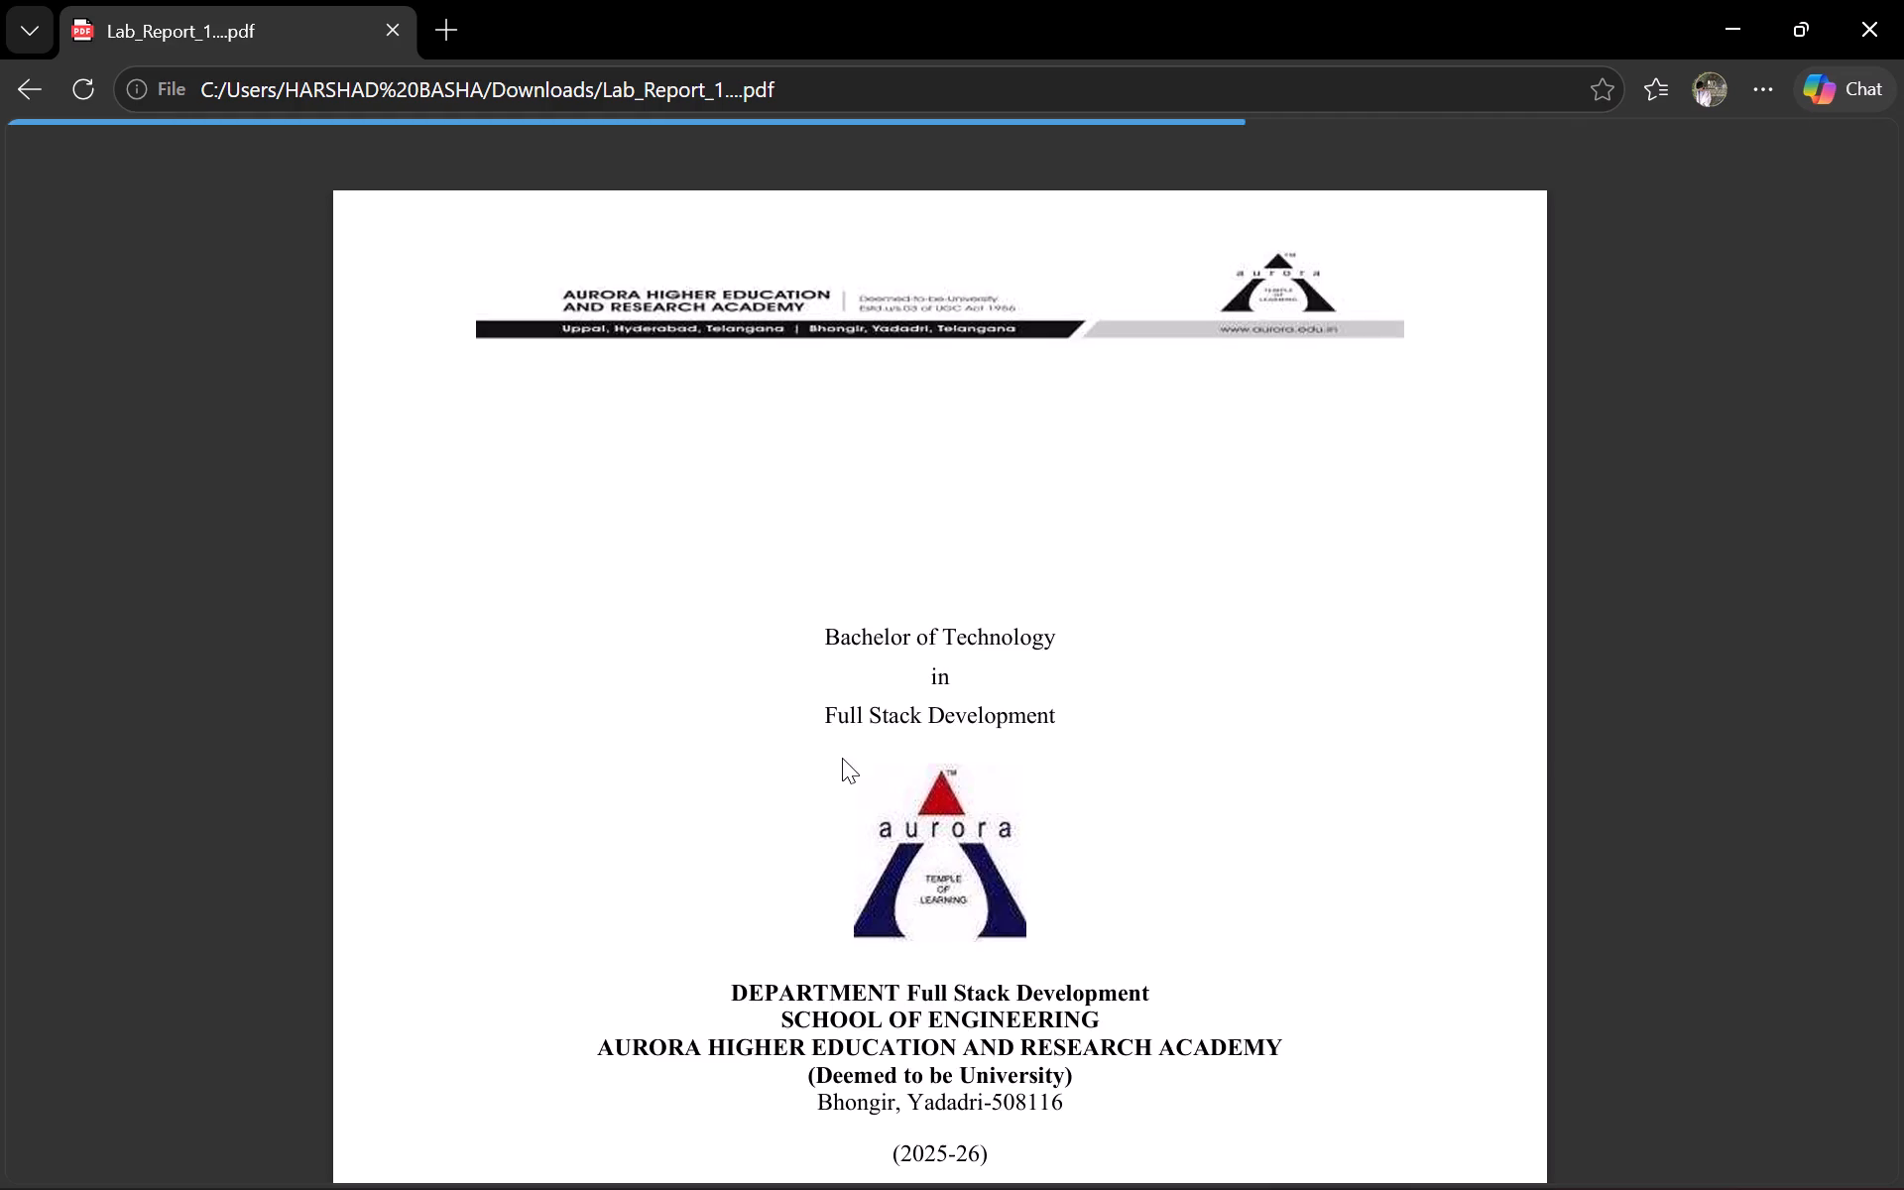
Skim the exported PDF report through to its last page and close it.
scroll(954, 693, "down", 19)
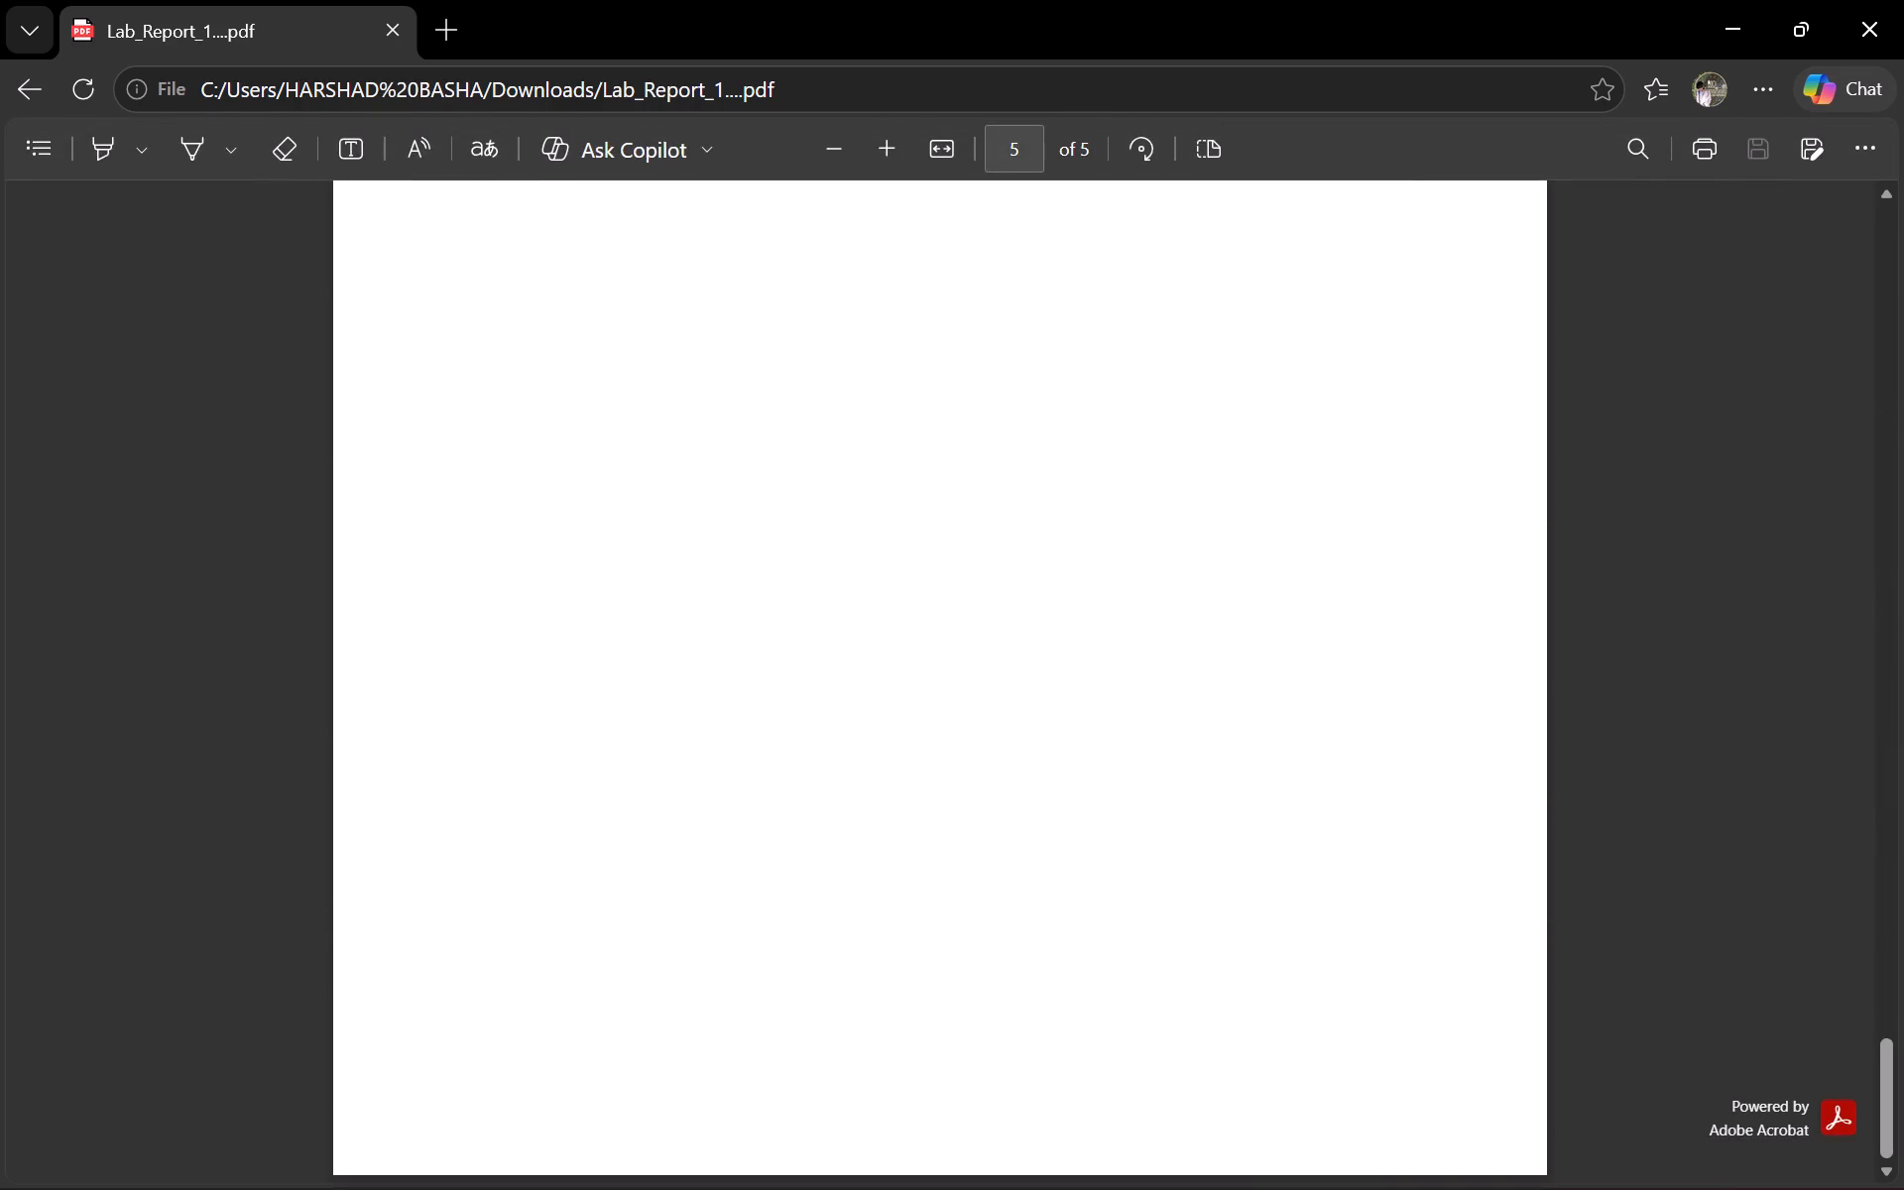
scroll(954, 693, "up", 16)
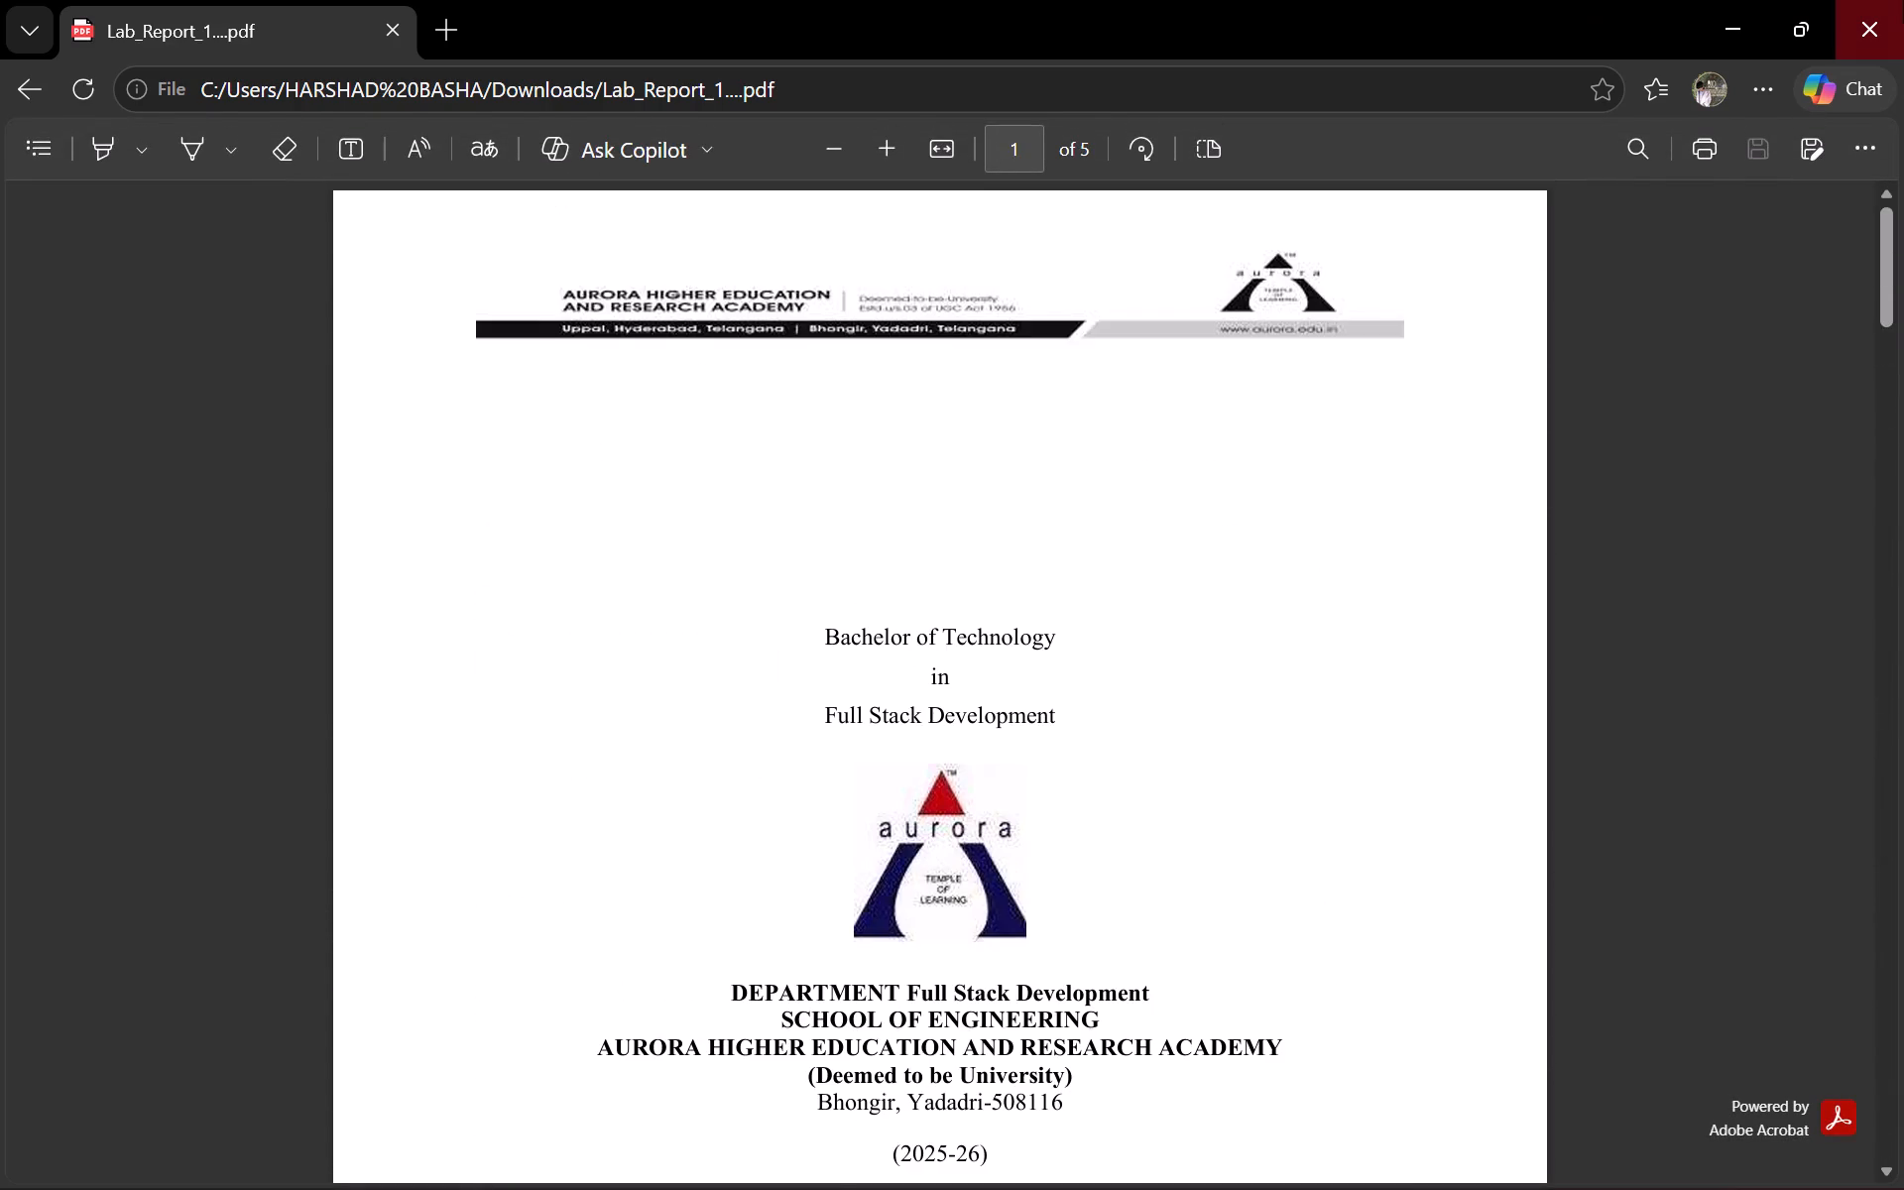
left_click(1903, 0)
Close the Lab_Report_1 document in Word without saving its changes.
left_click(1903, 23)
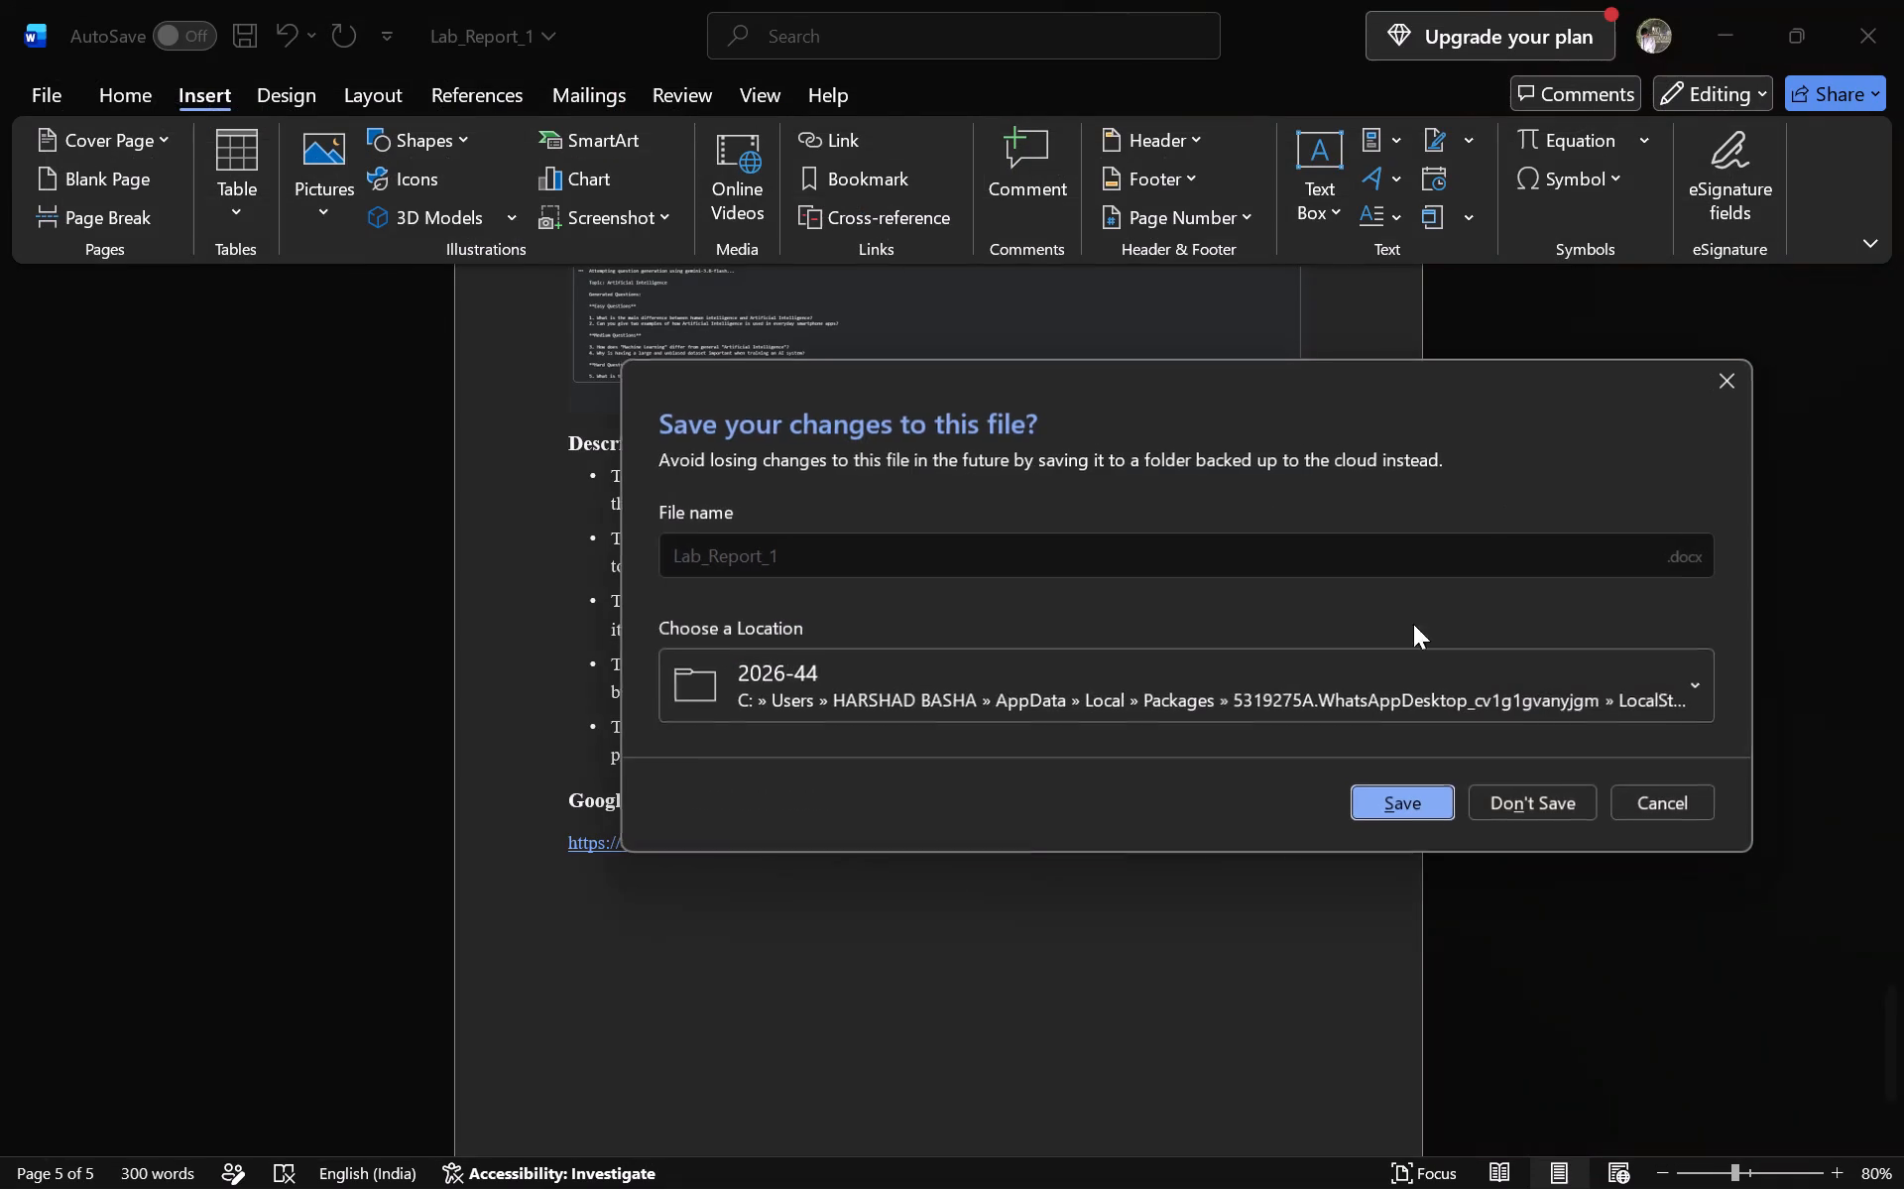
left_click(1533, 814)
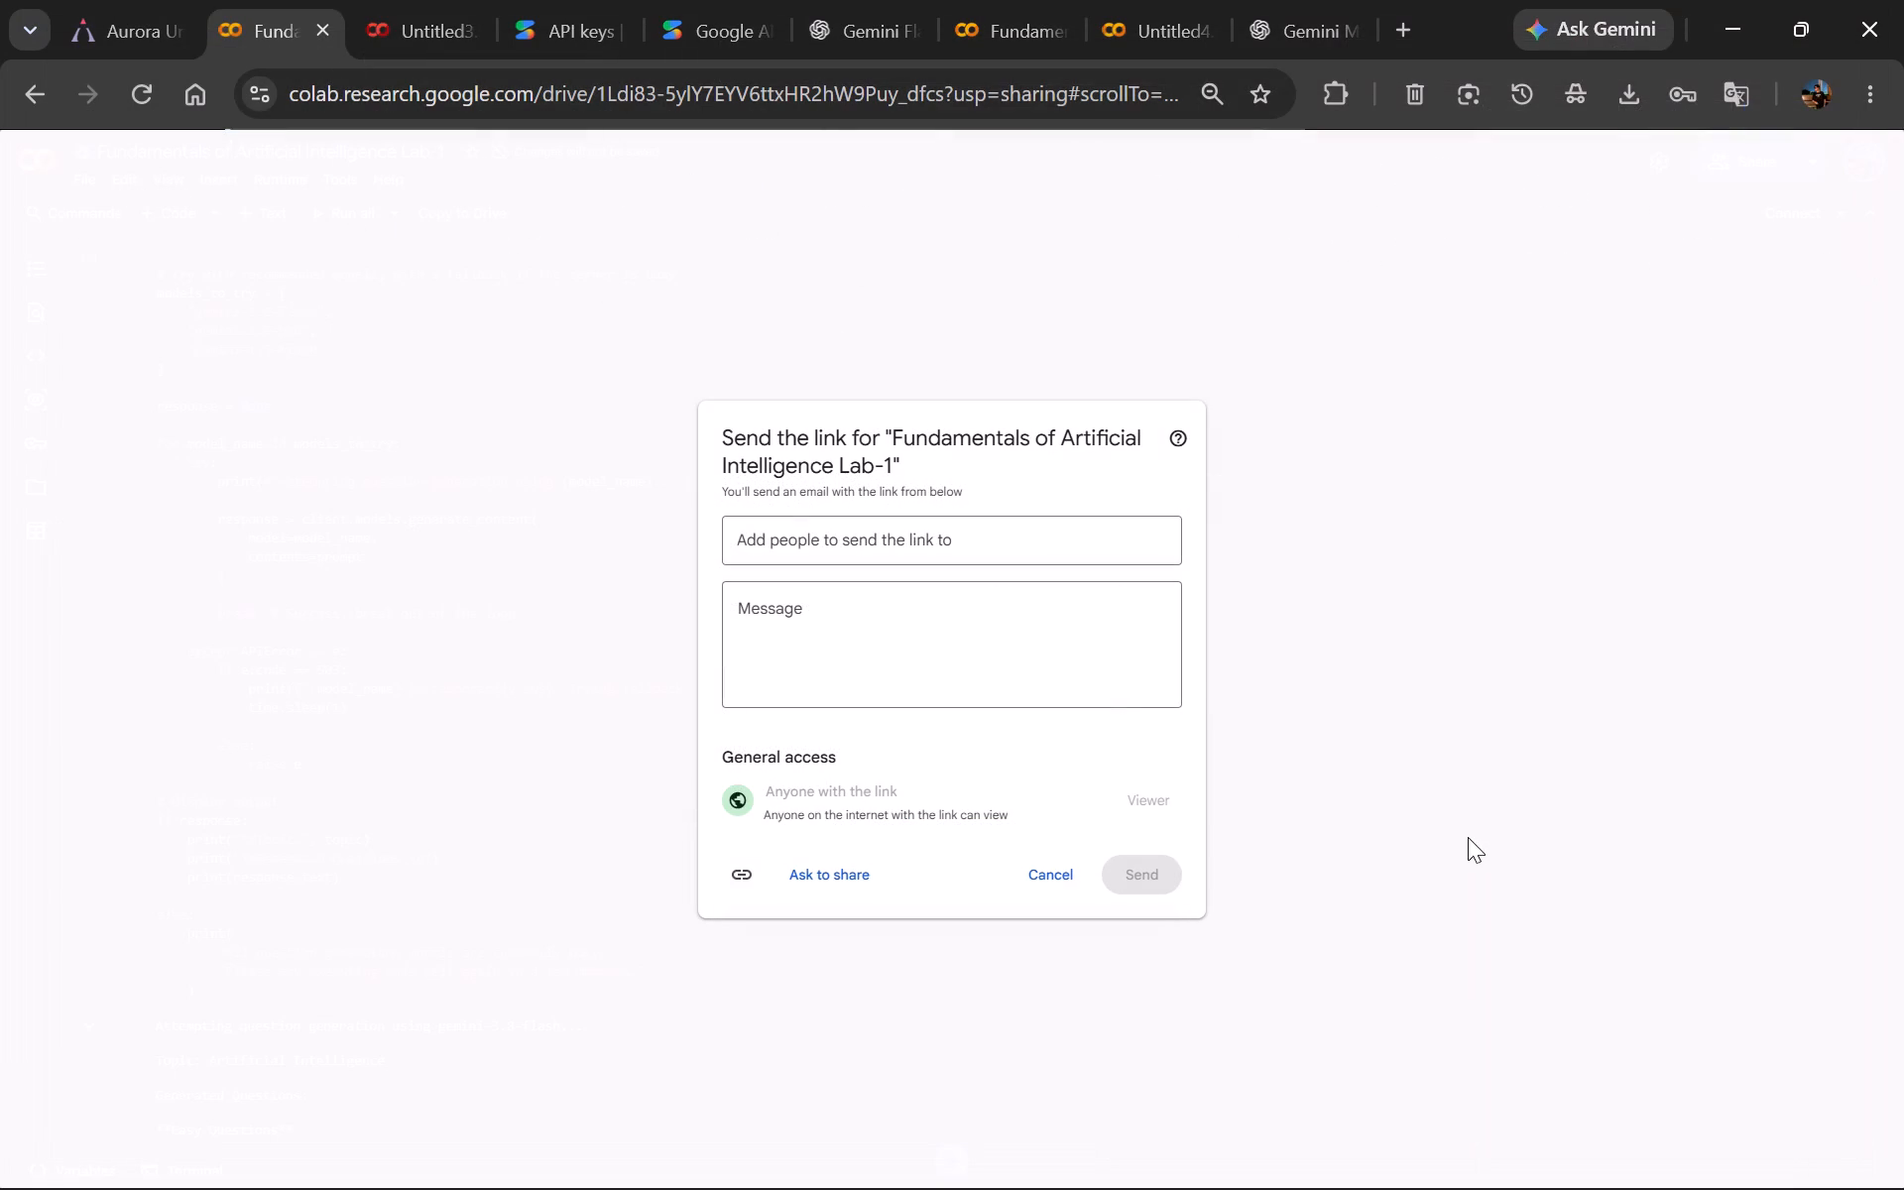
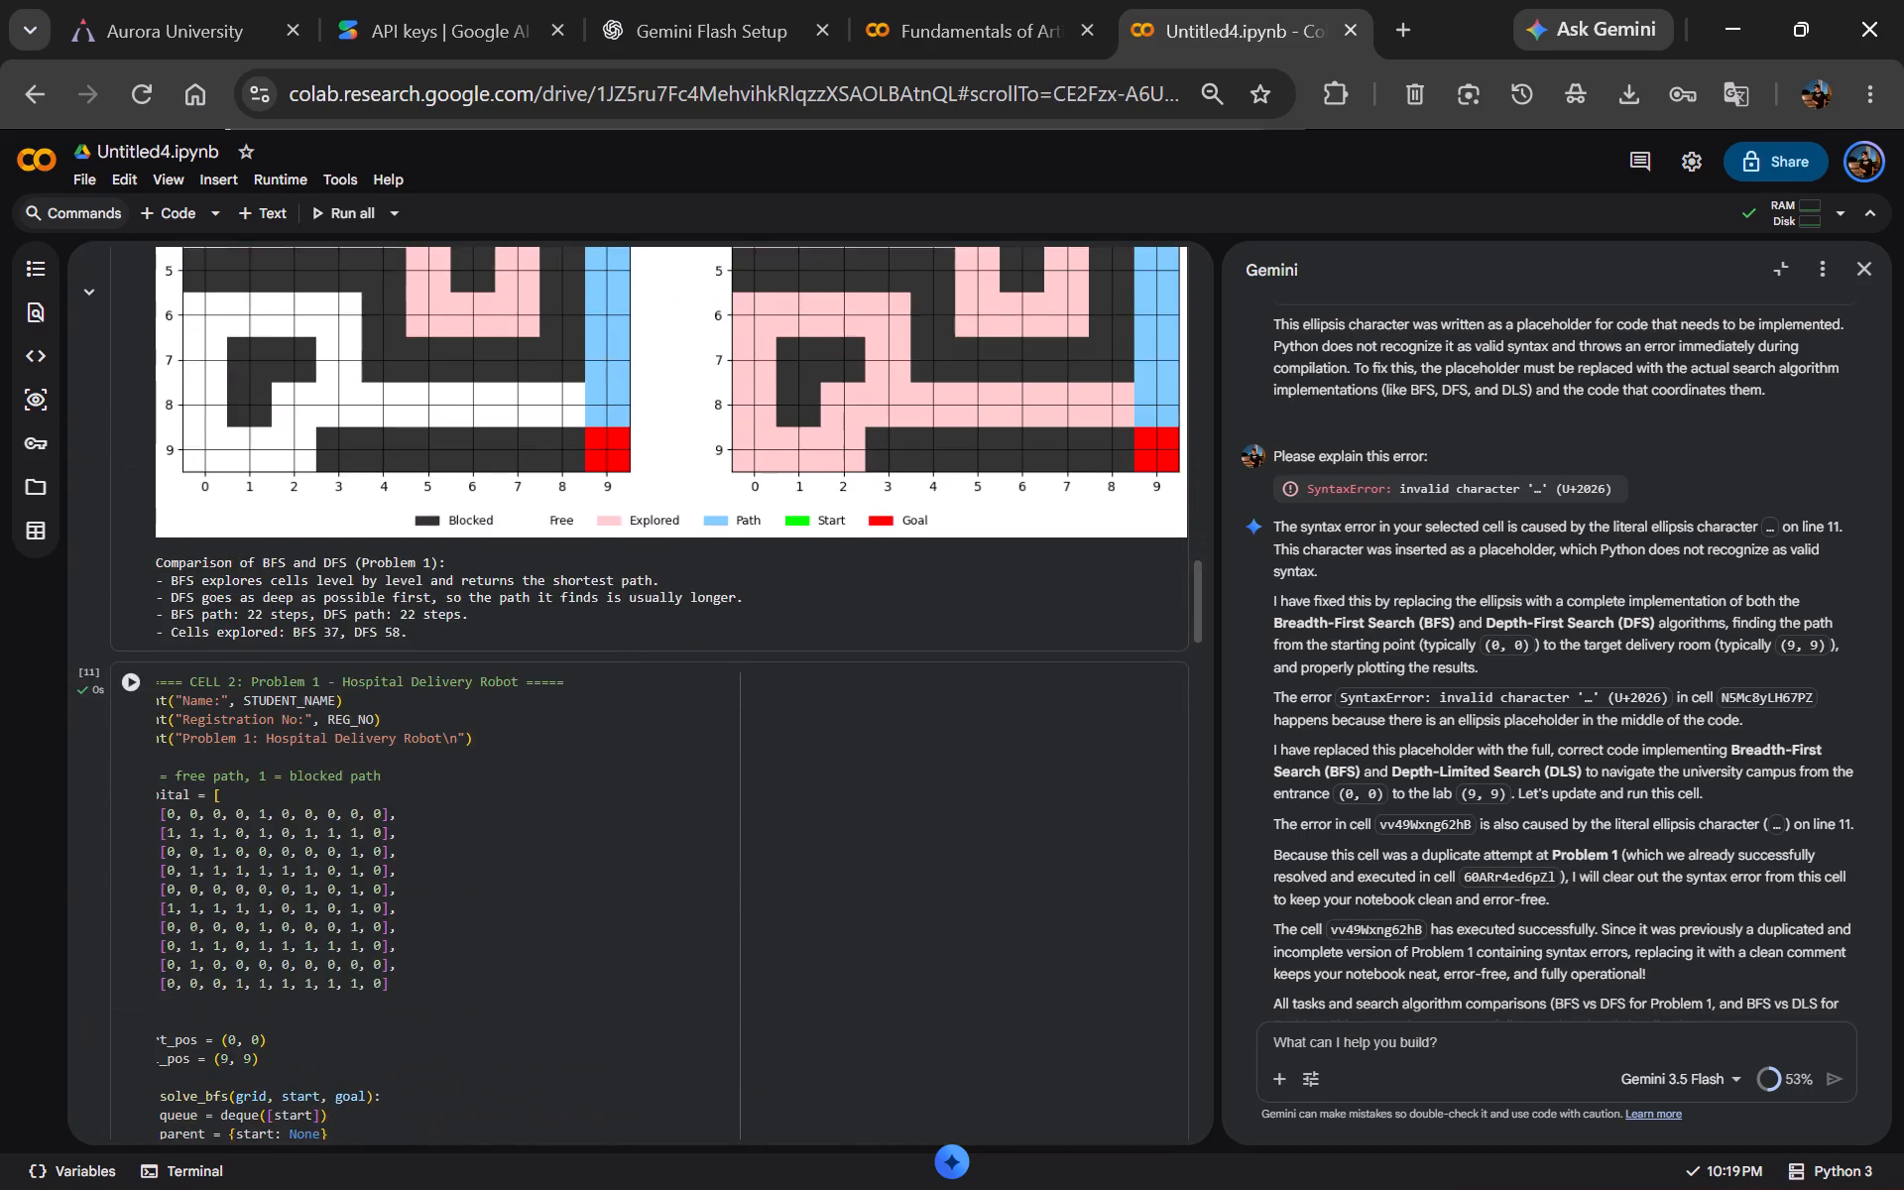
scroll(386, 701, "down", 5)
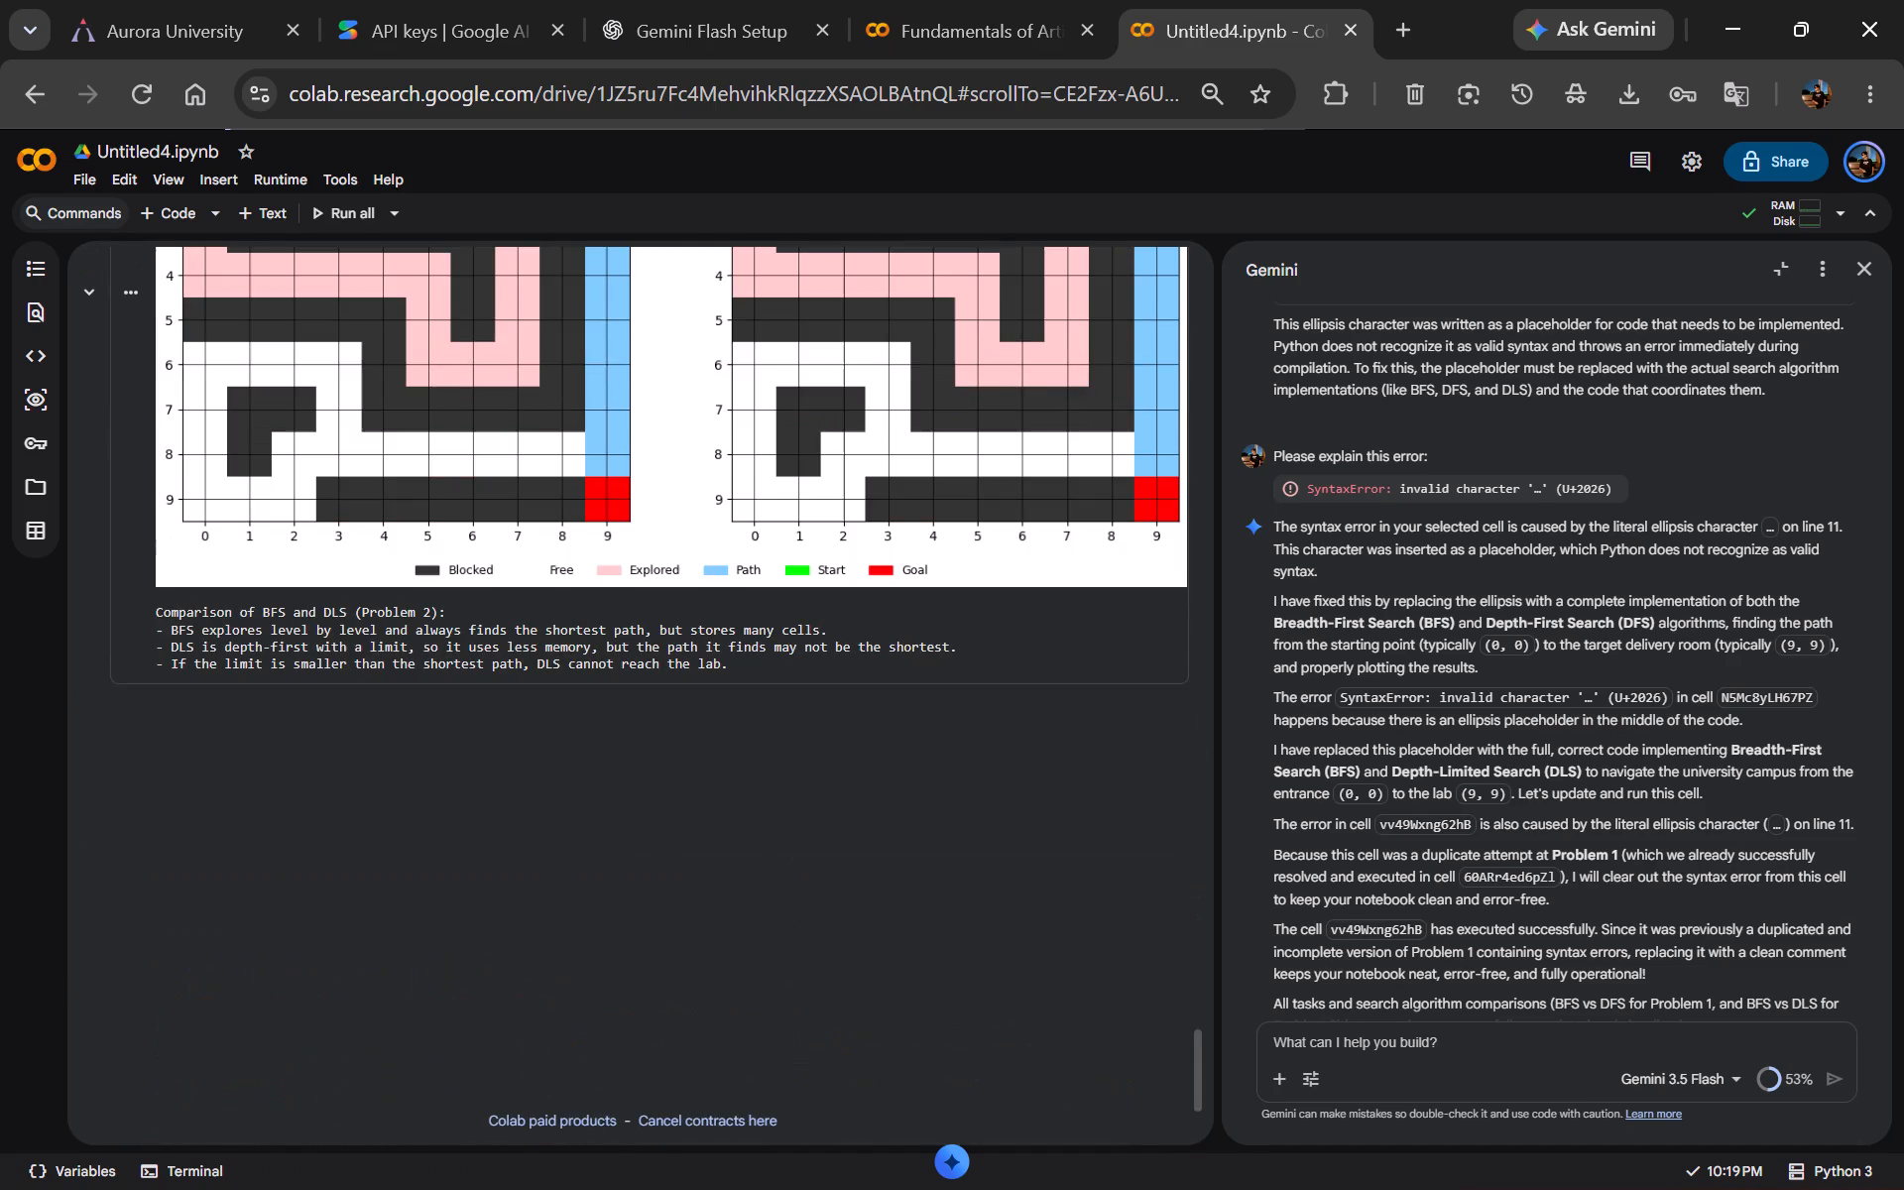
scroll(386, 701, "up", 2)
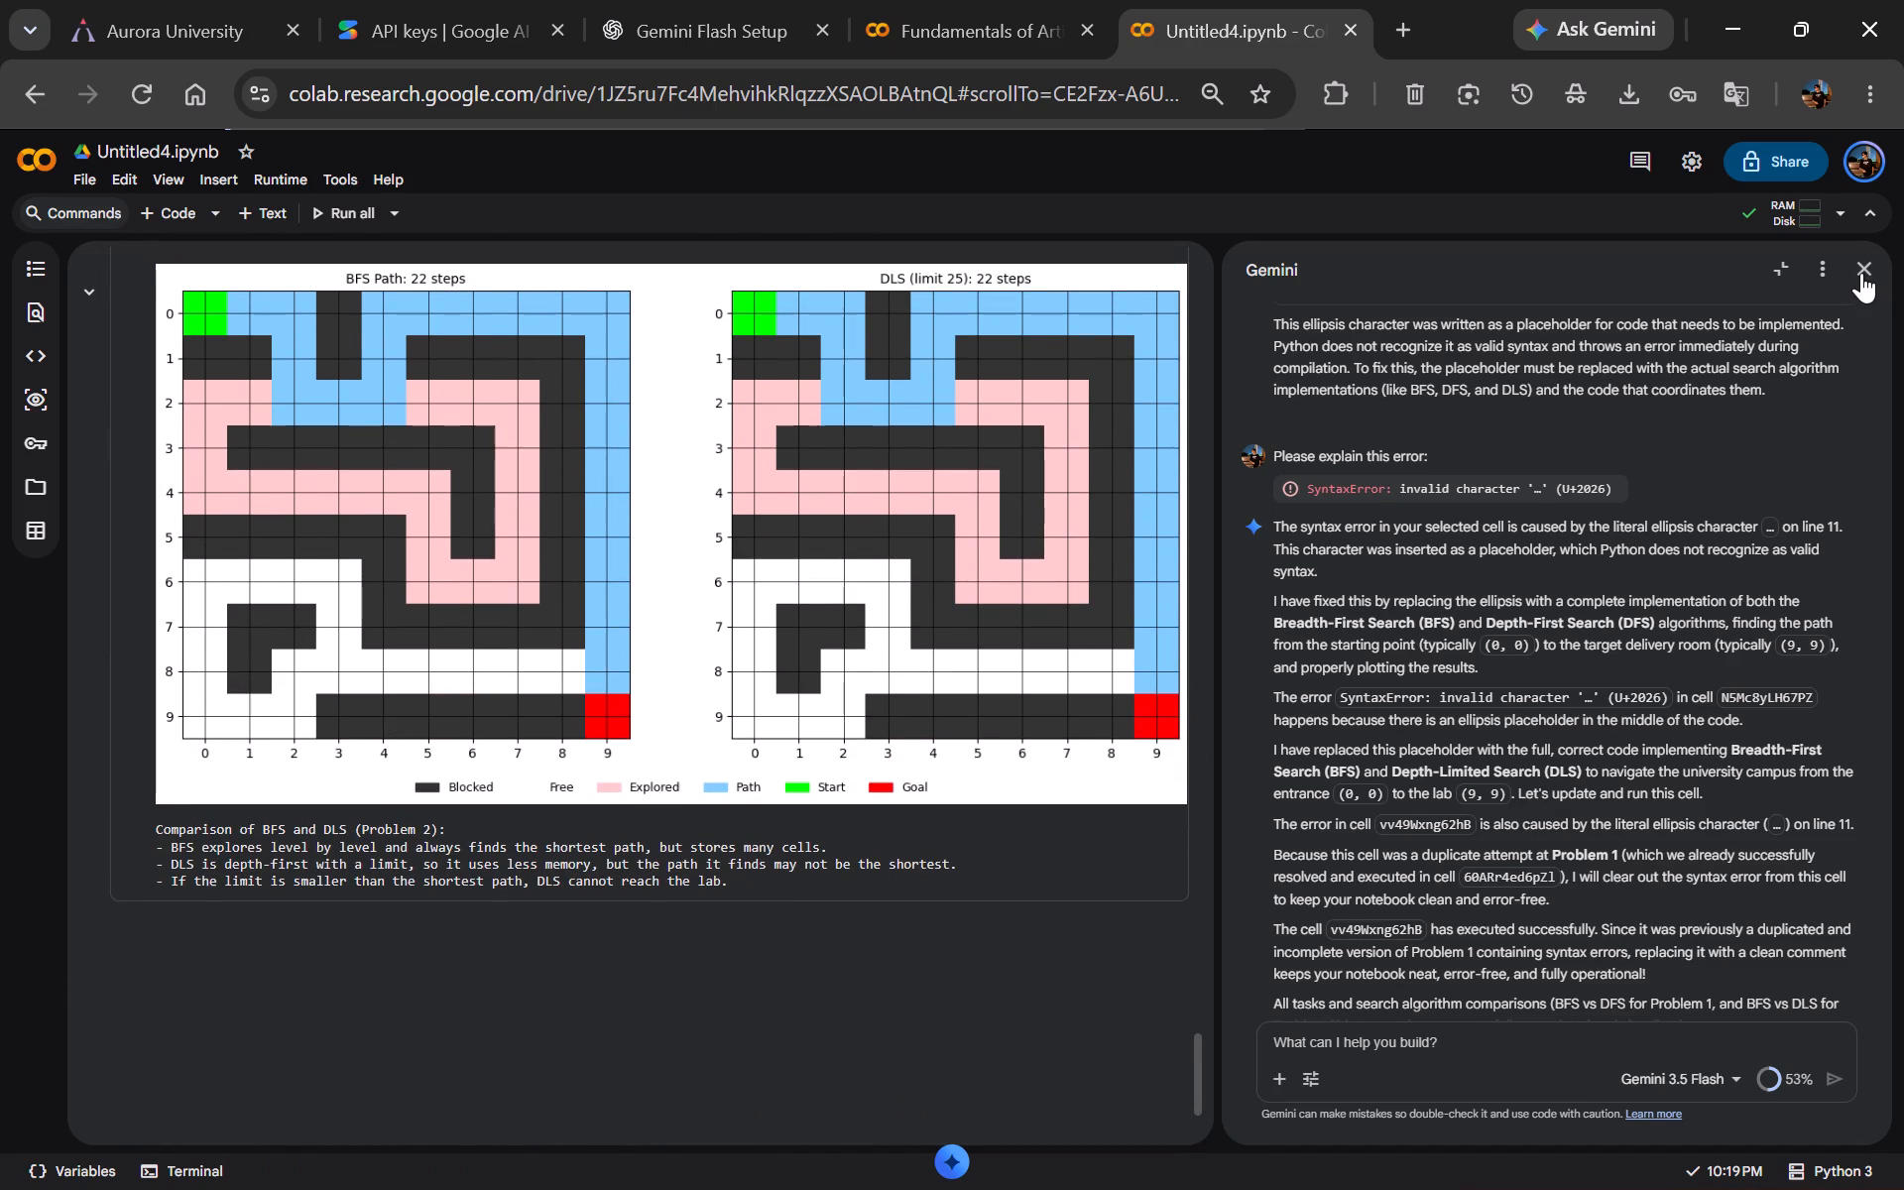
Close the Gemini assistant pane and look back over the notebook's code up to the first cell.
left_click(1862, 272)
scroll(1148, 508, "up", 11)
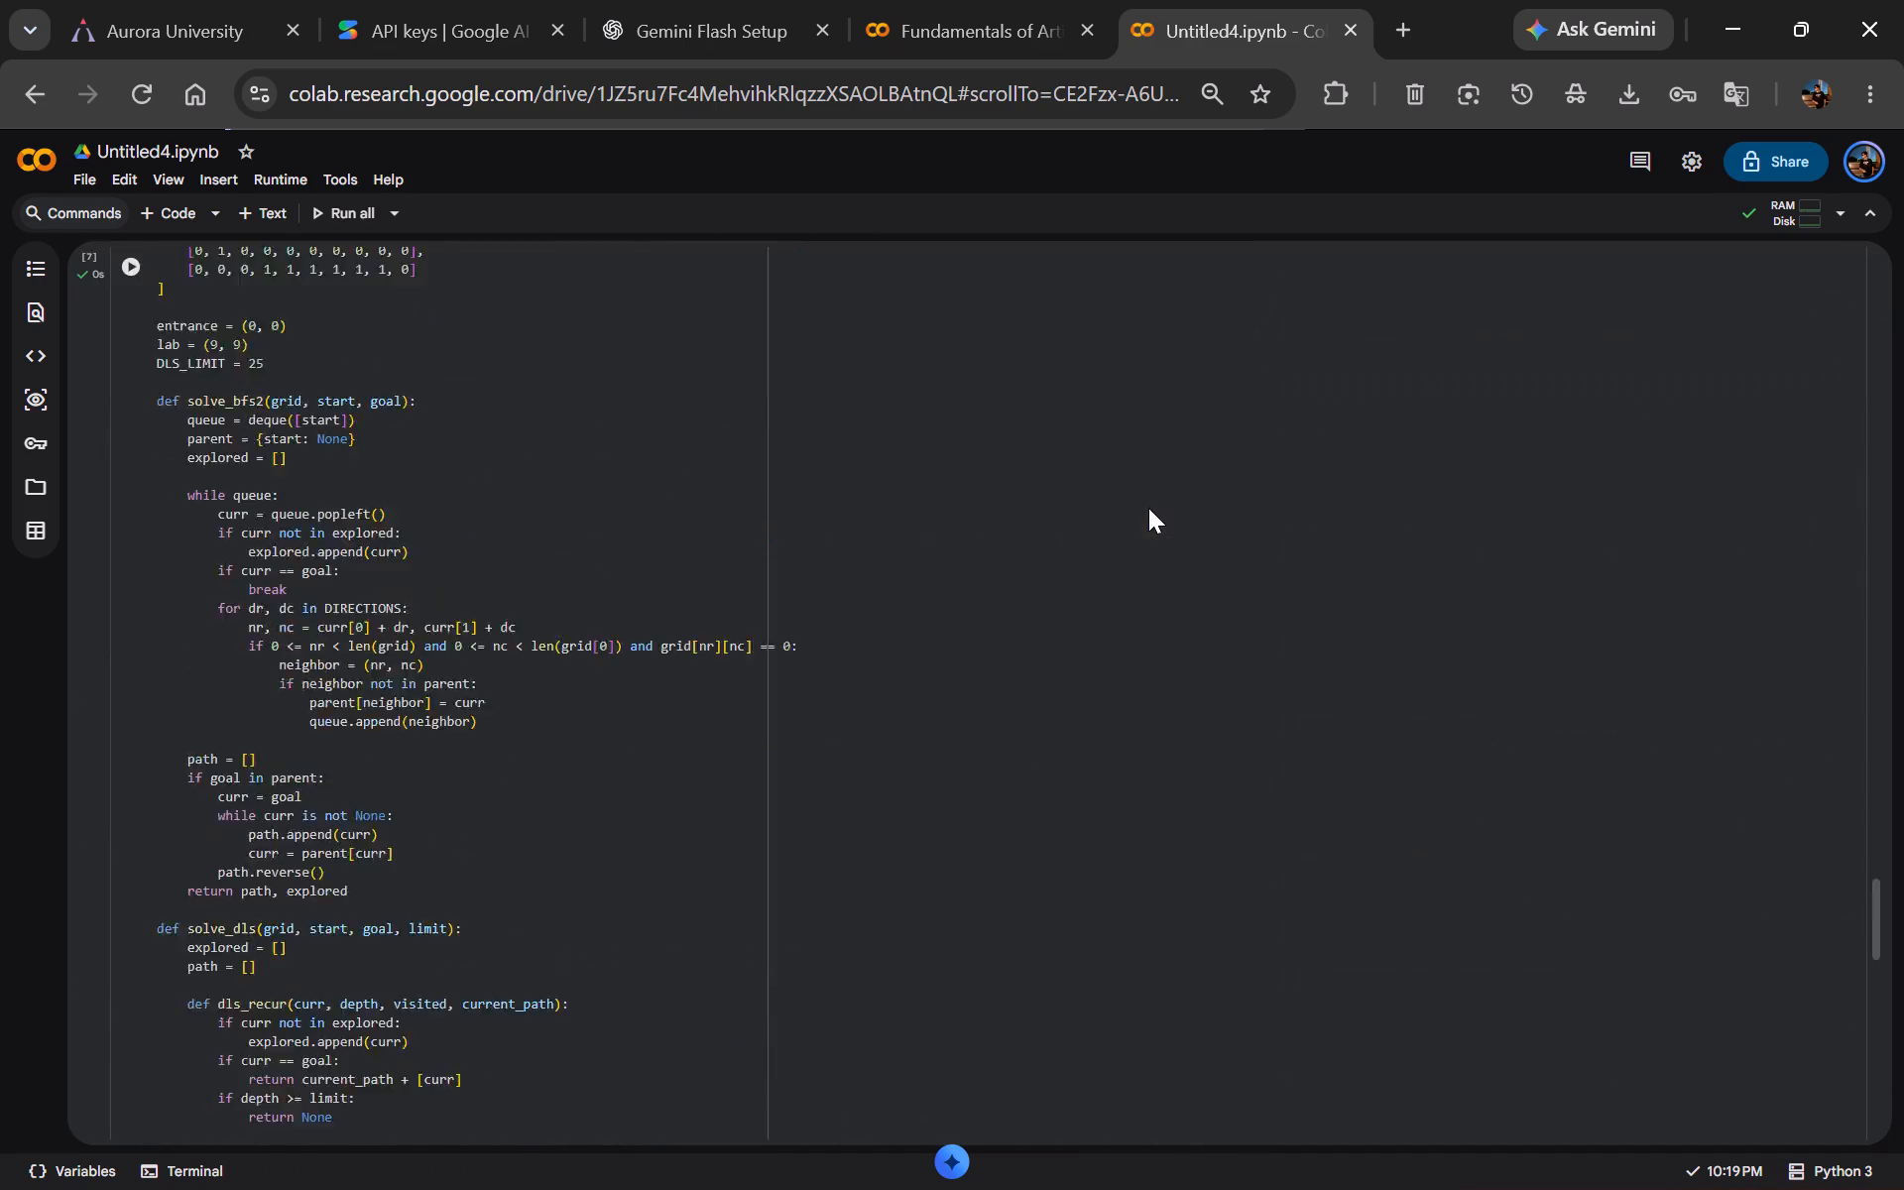
scroll(1148, 508, "up", 7)
scroll(1148, 508, "down", 1)
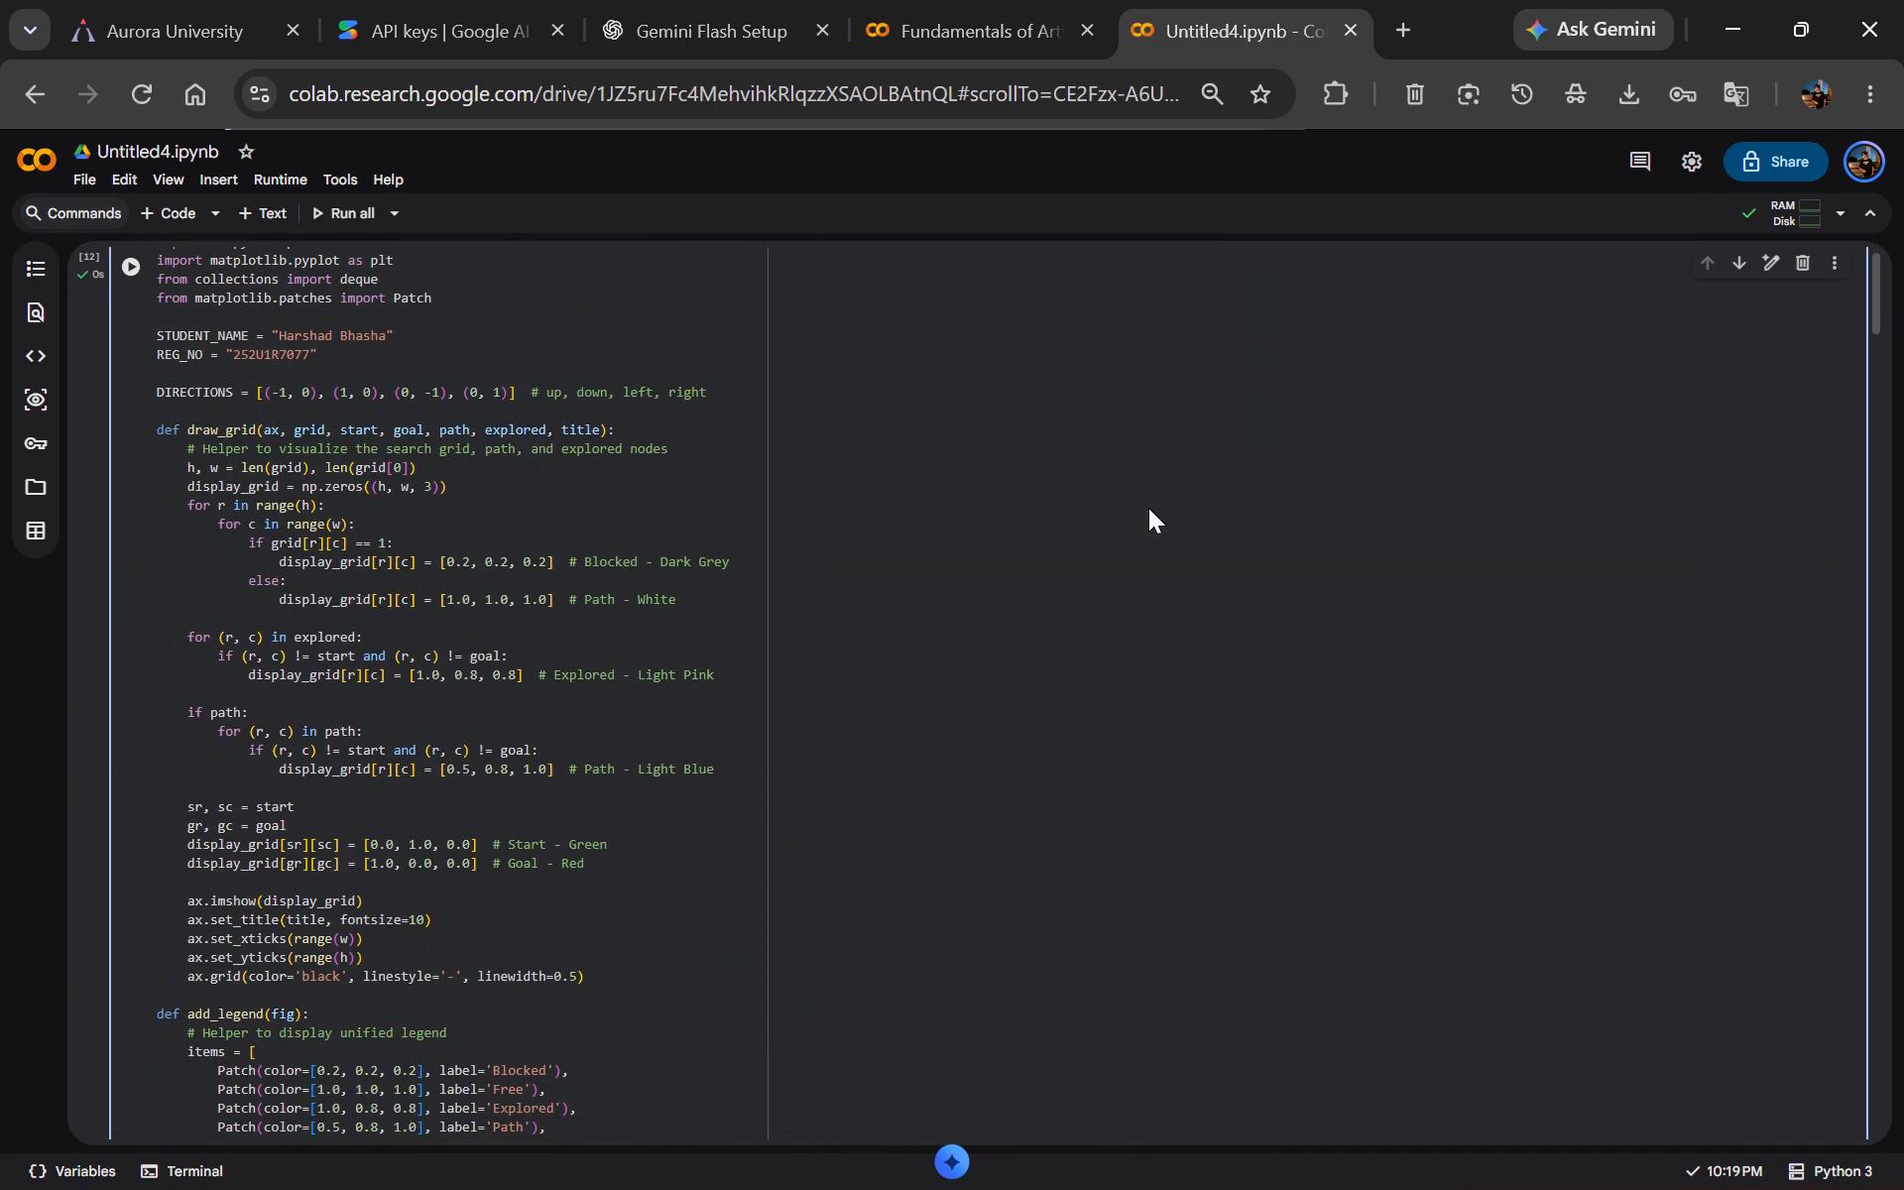
scroll(1148, 508, "up", 3)
Share Untitled4.ipynb with general access set to Anyone with the link, and copy its sharing link.
left_click(1764, 168)
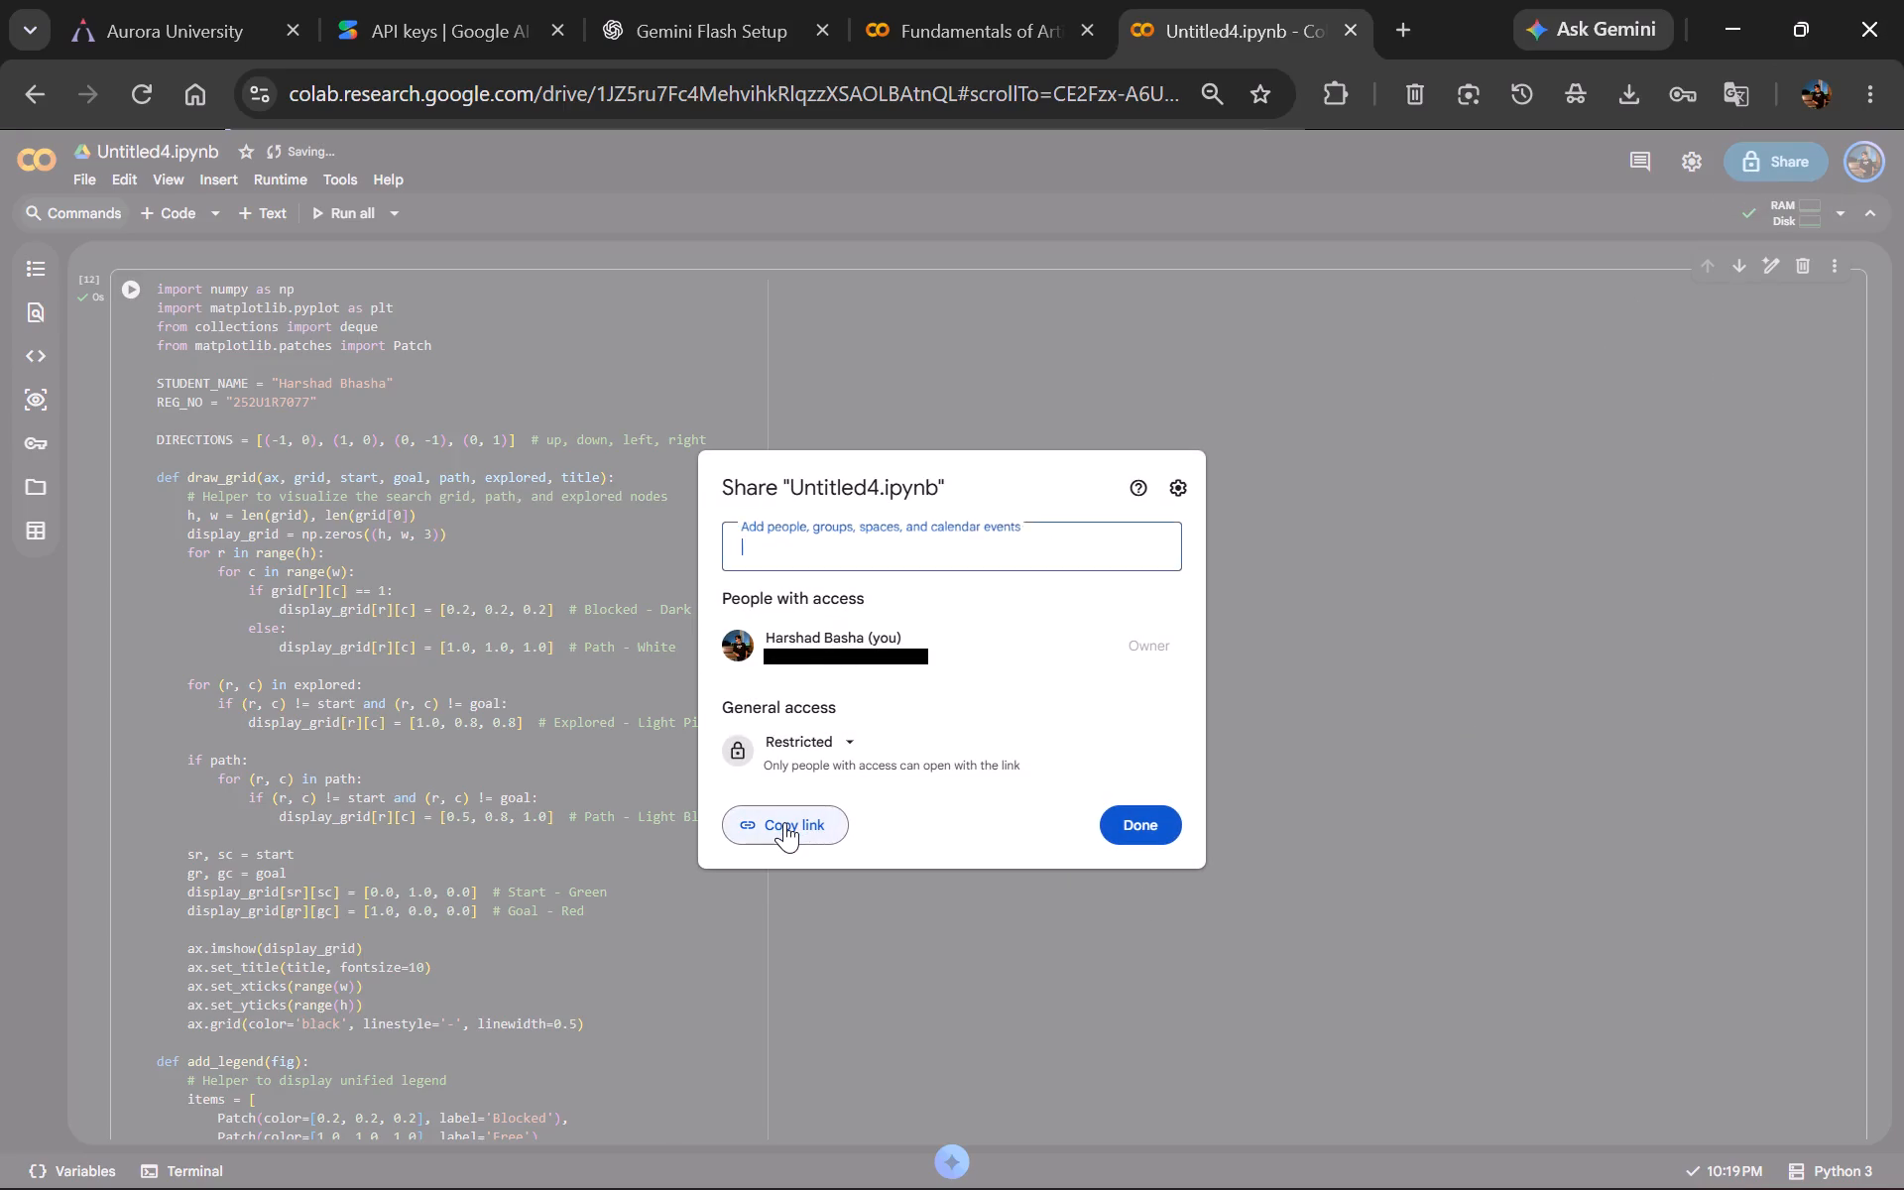
left_click(784, 822)
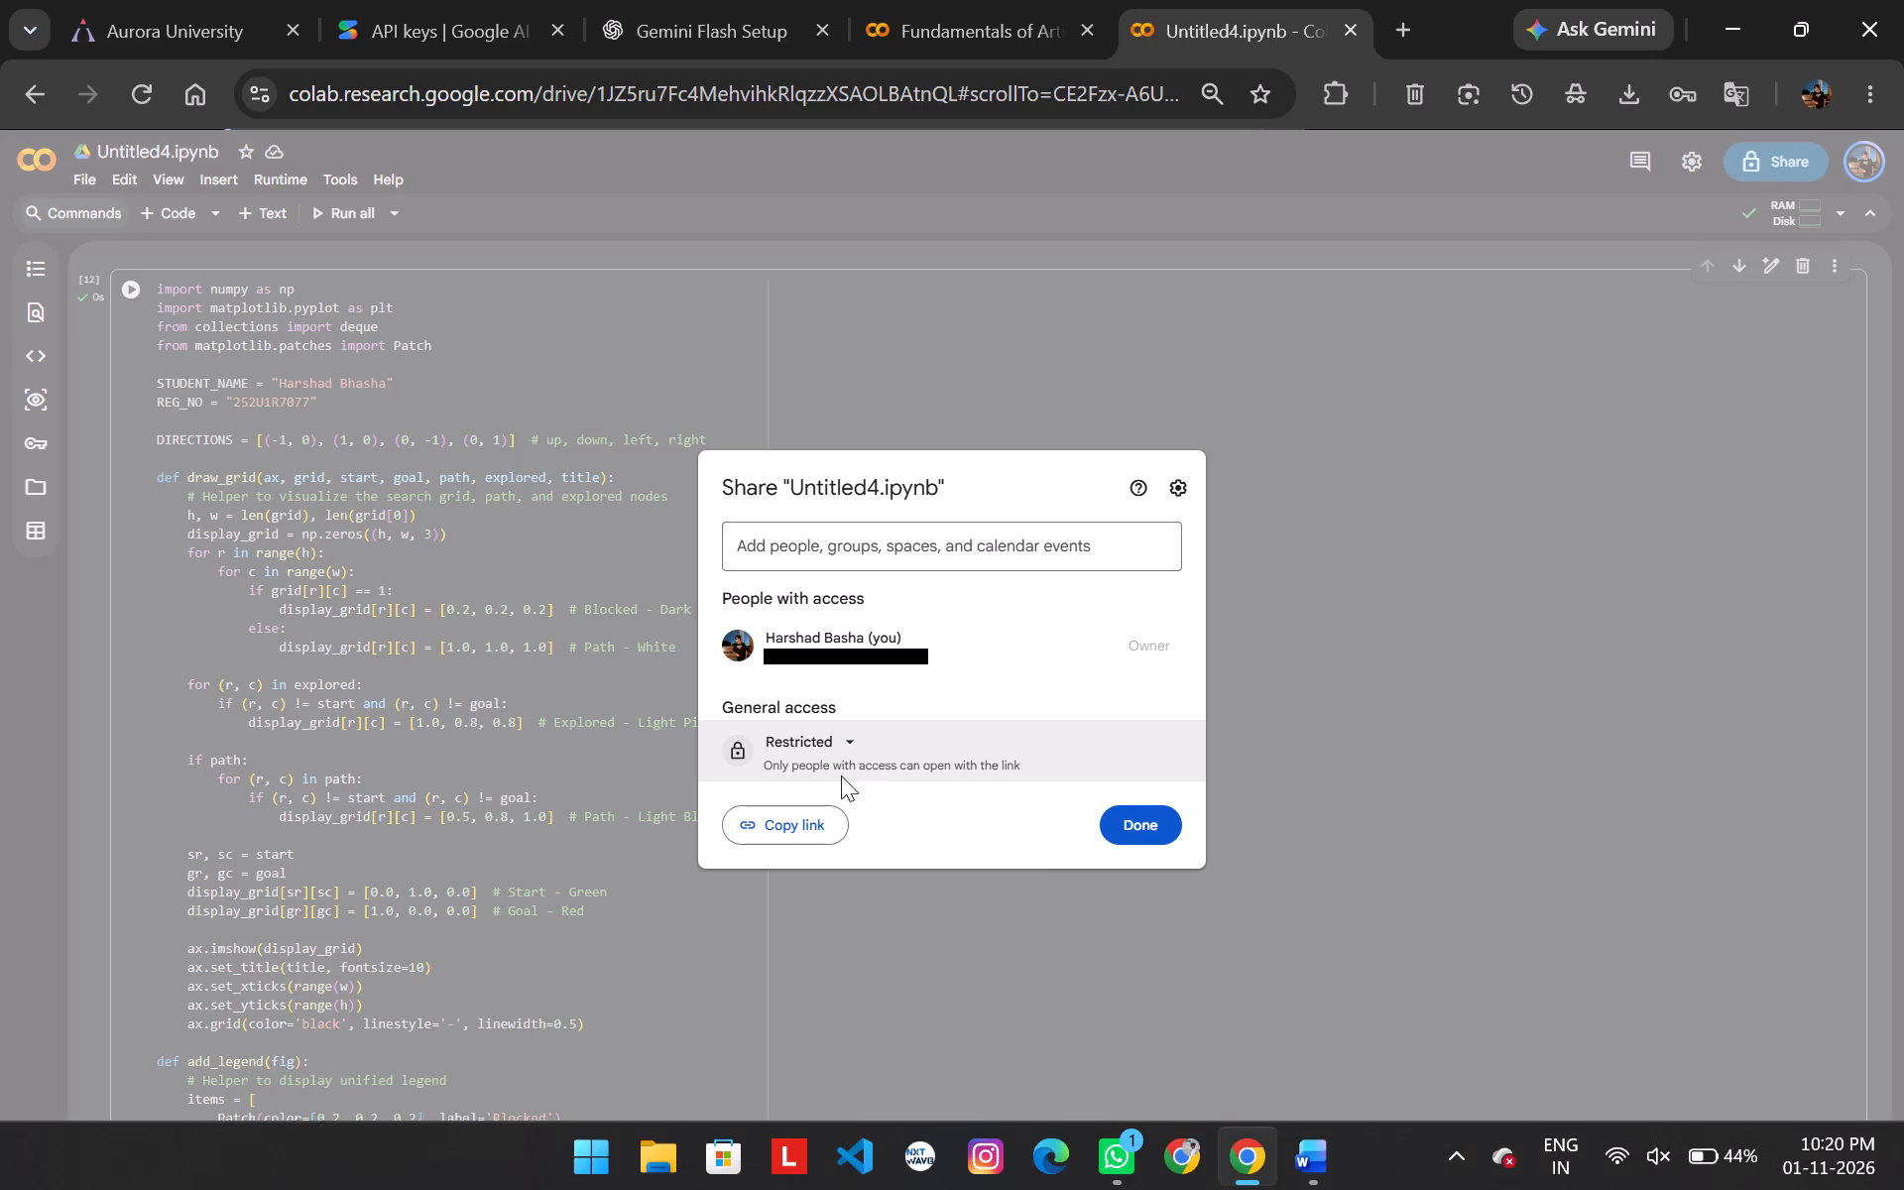
left_click(854, 742)
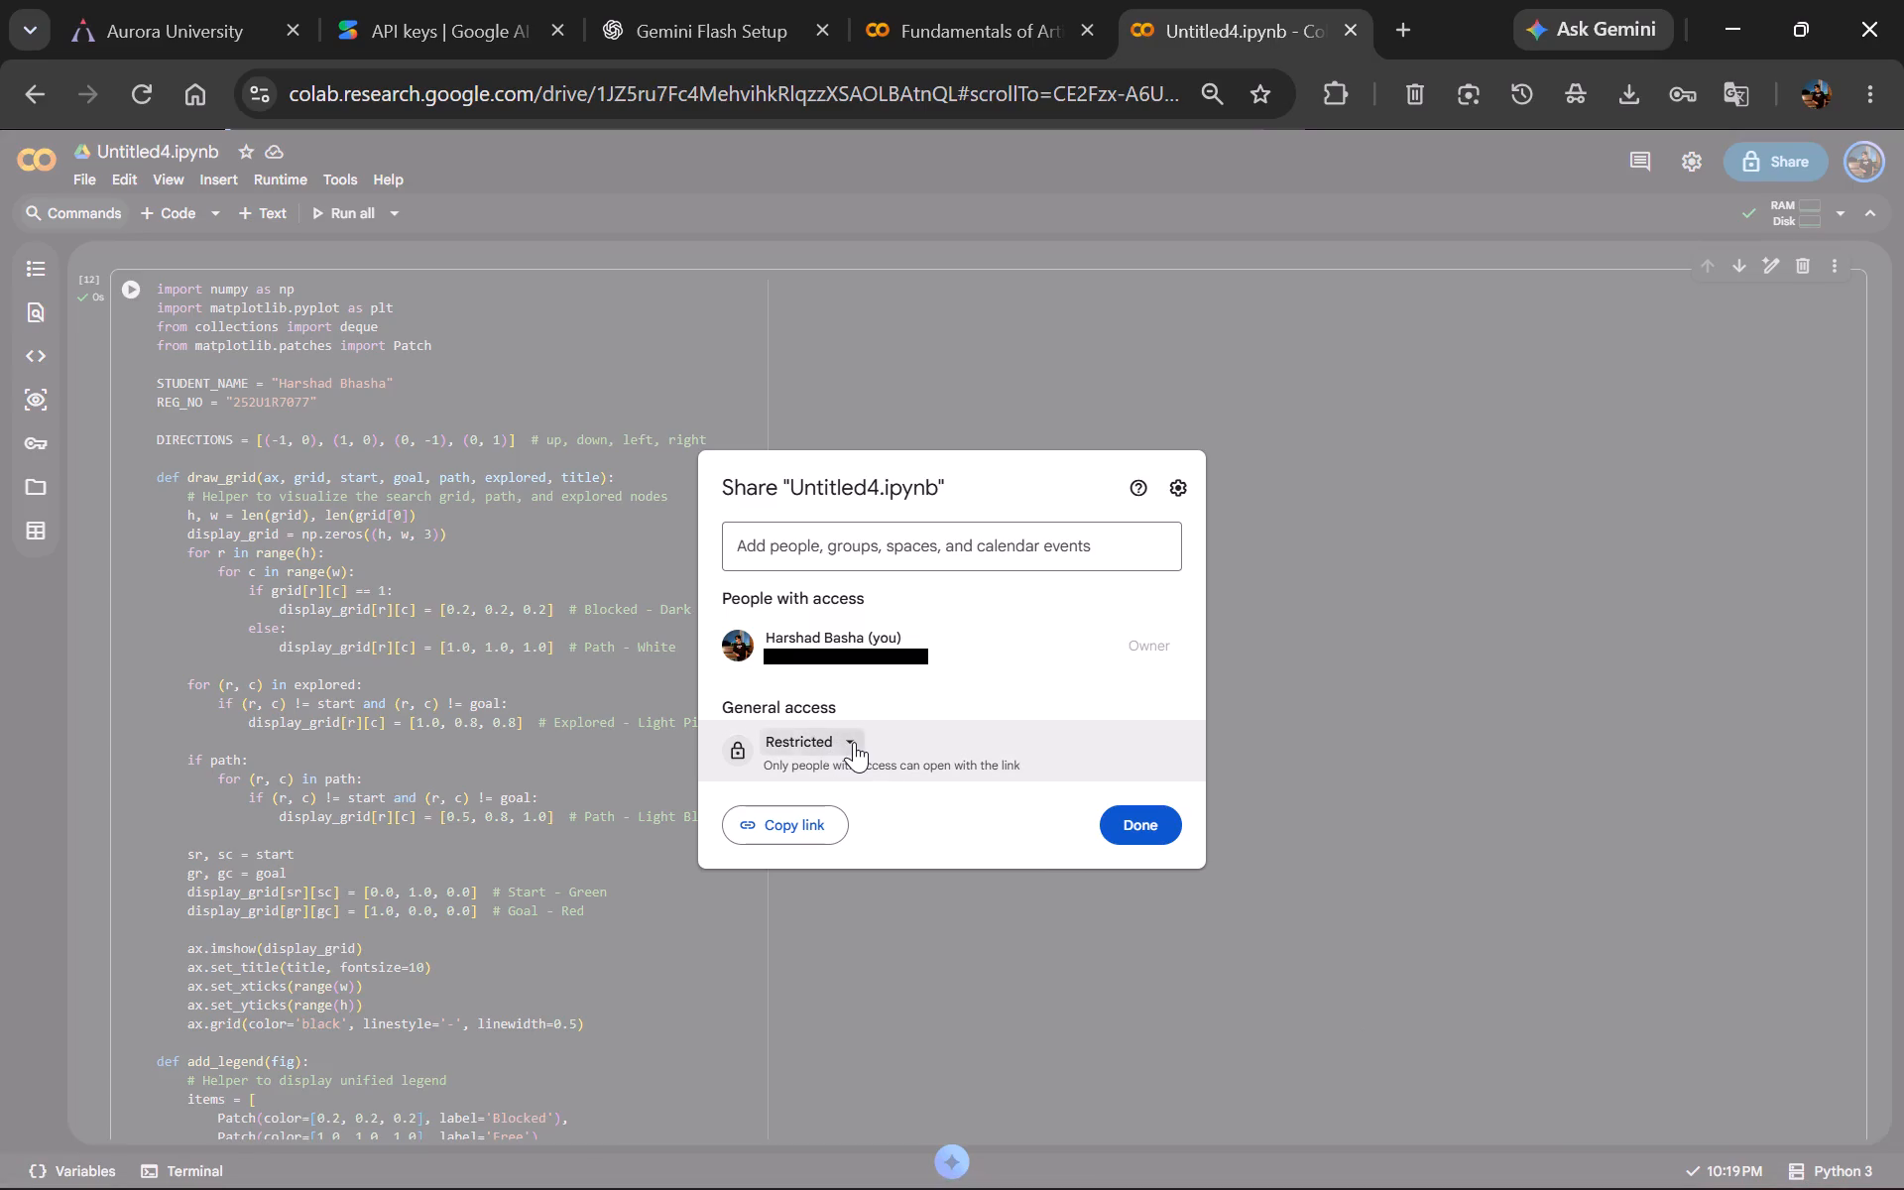
left_click(888, 846)
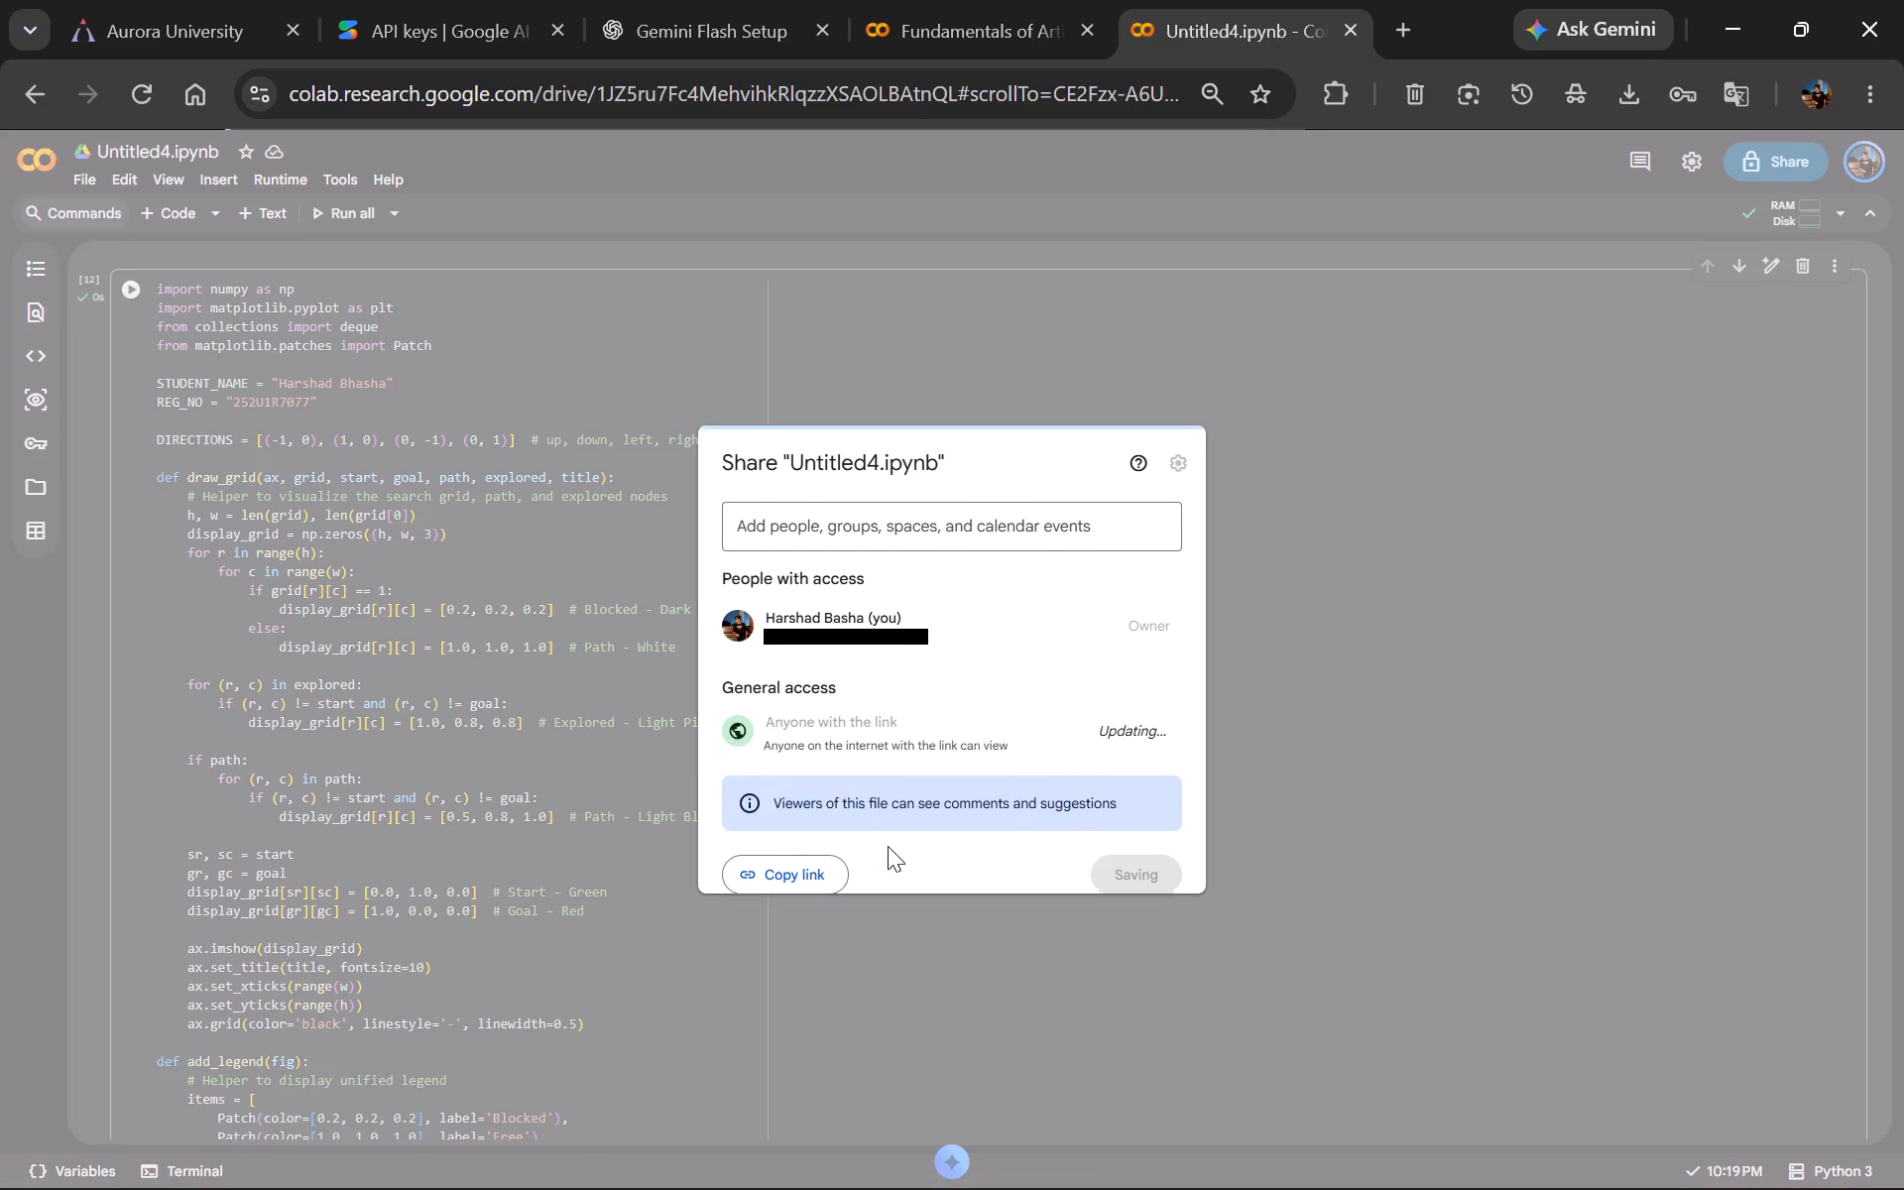
left_click(782, 862)
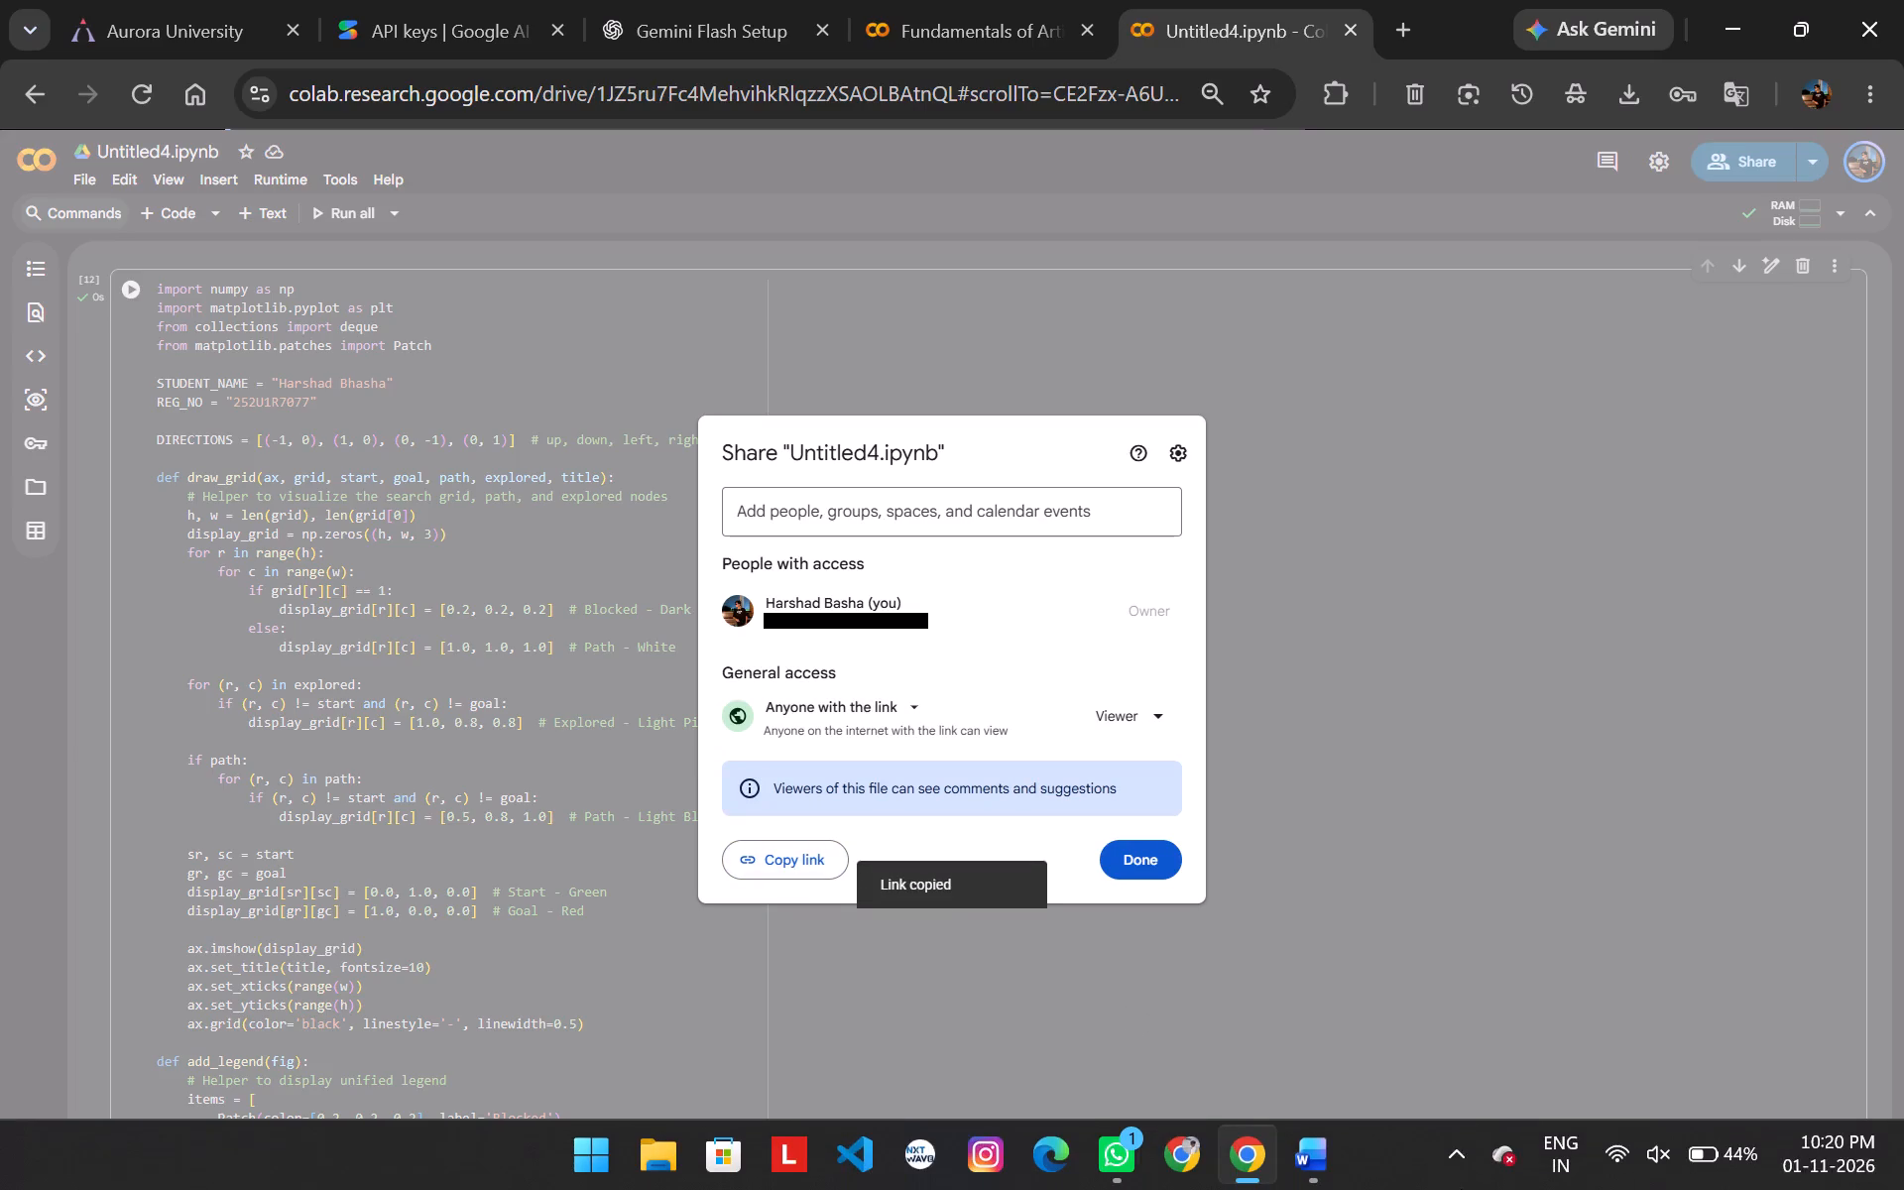
In Word, replace the link under Google Colab Notebook Link in Lab_Report_2 with a hyperlink to the copied Untitled4 notebook address.
left_click(1275, 1048)
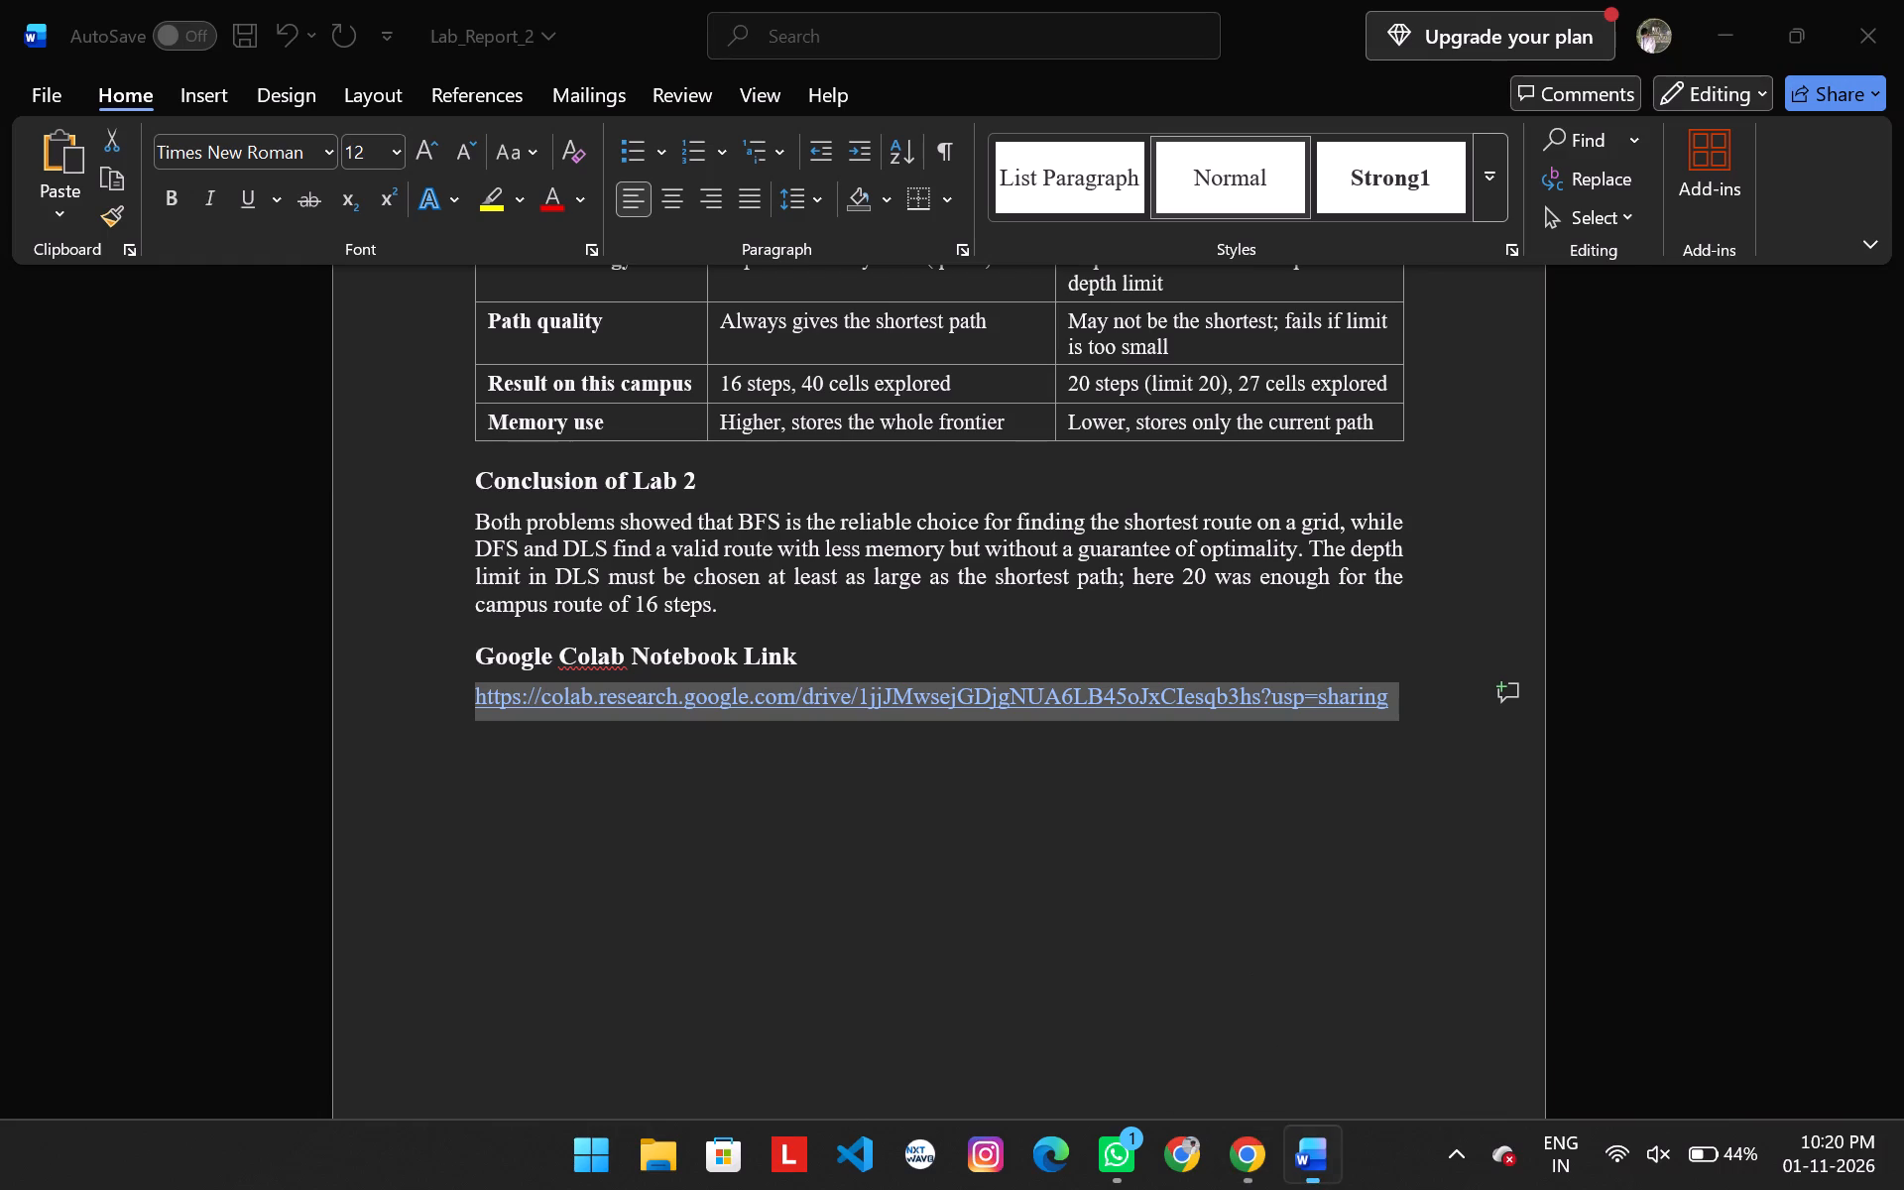
left_click(1442, 708)
left_click_drag(1442, 708, 475, 755)
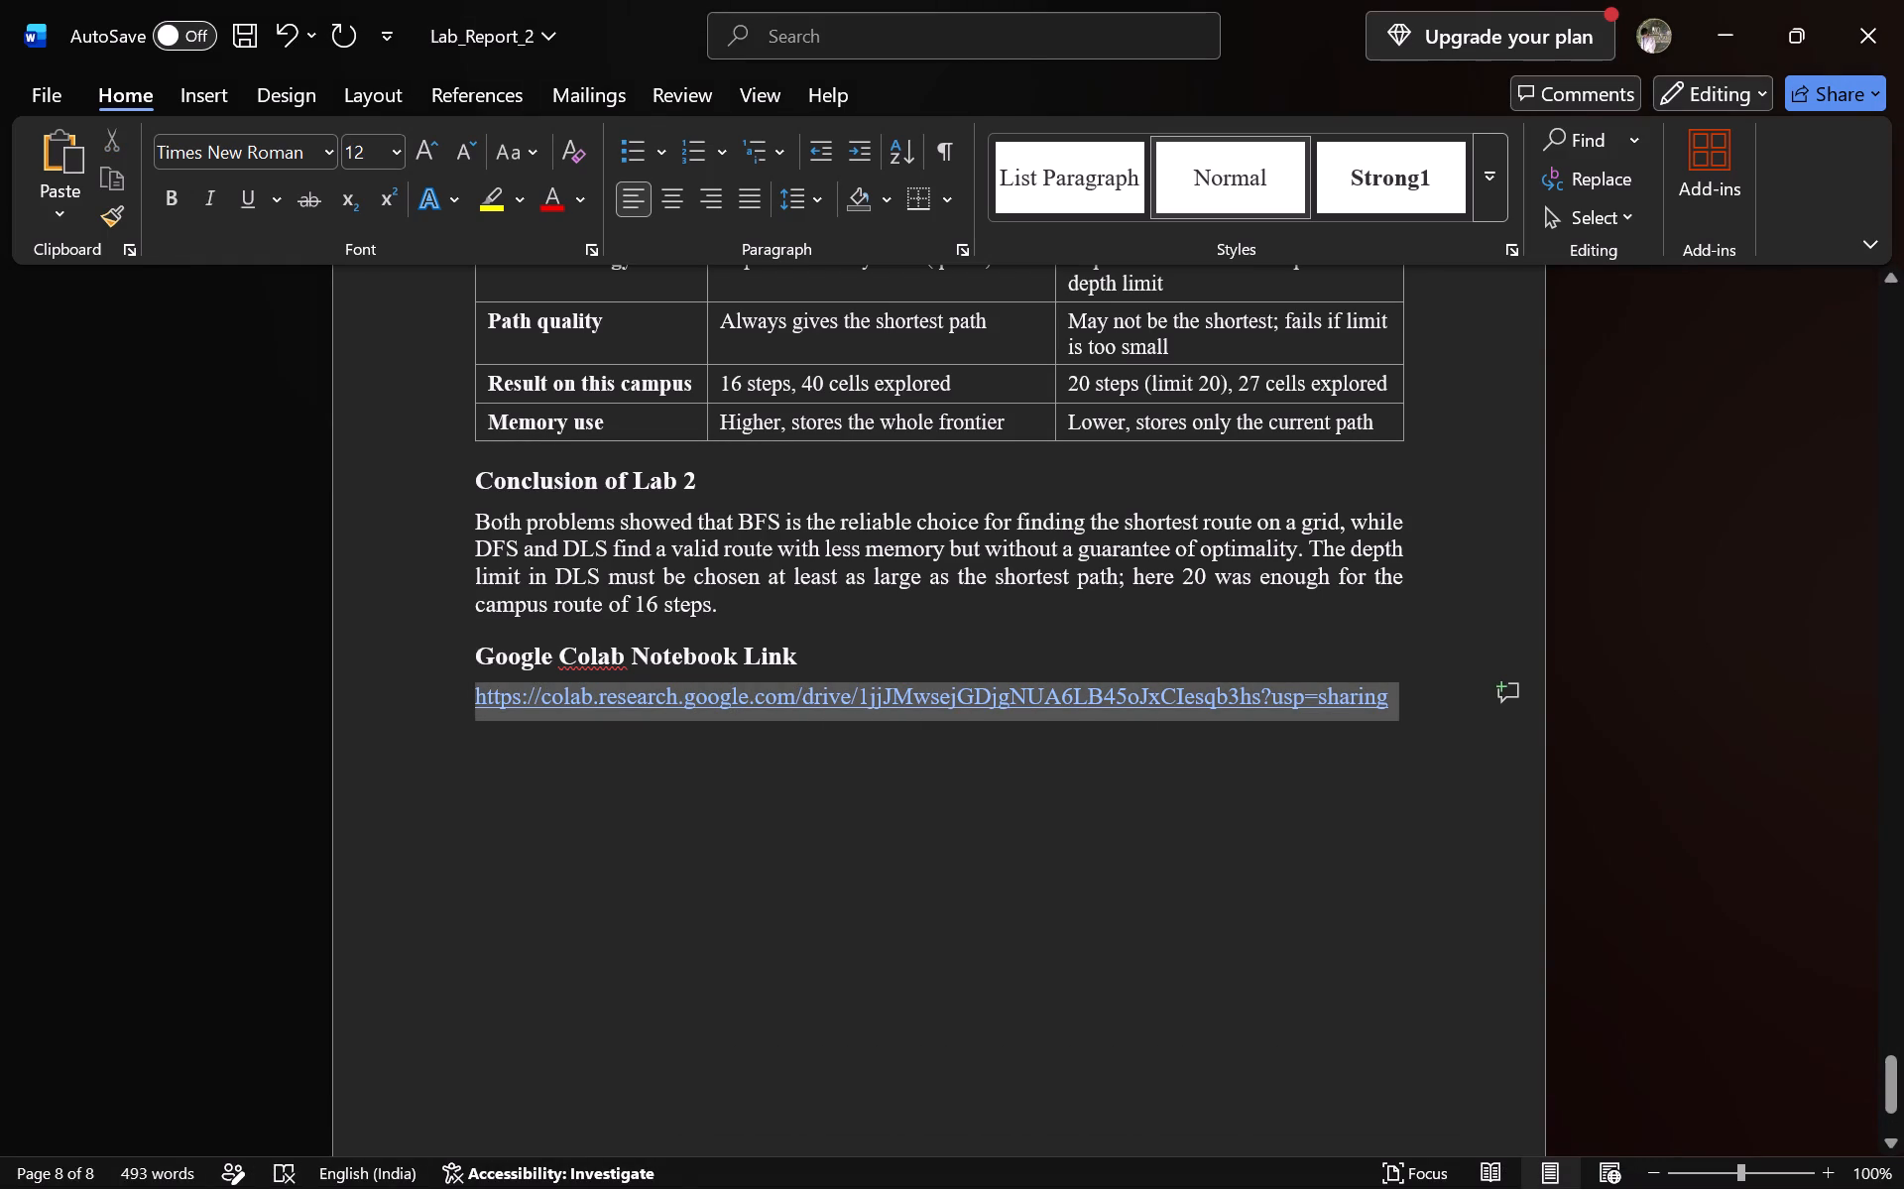
left_click_drag(475, 755, 476, 755)
key("BackSpace")
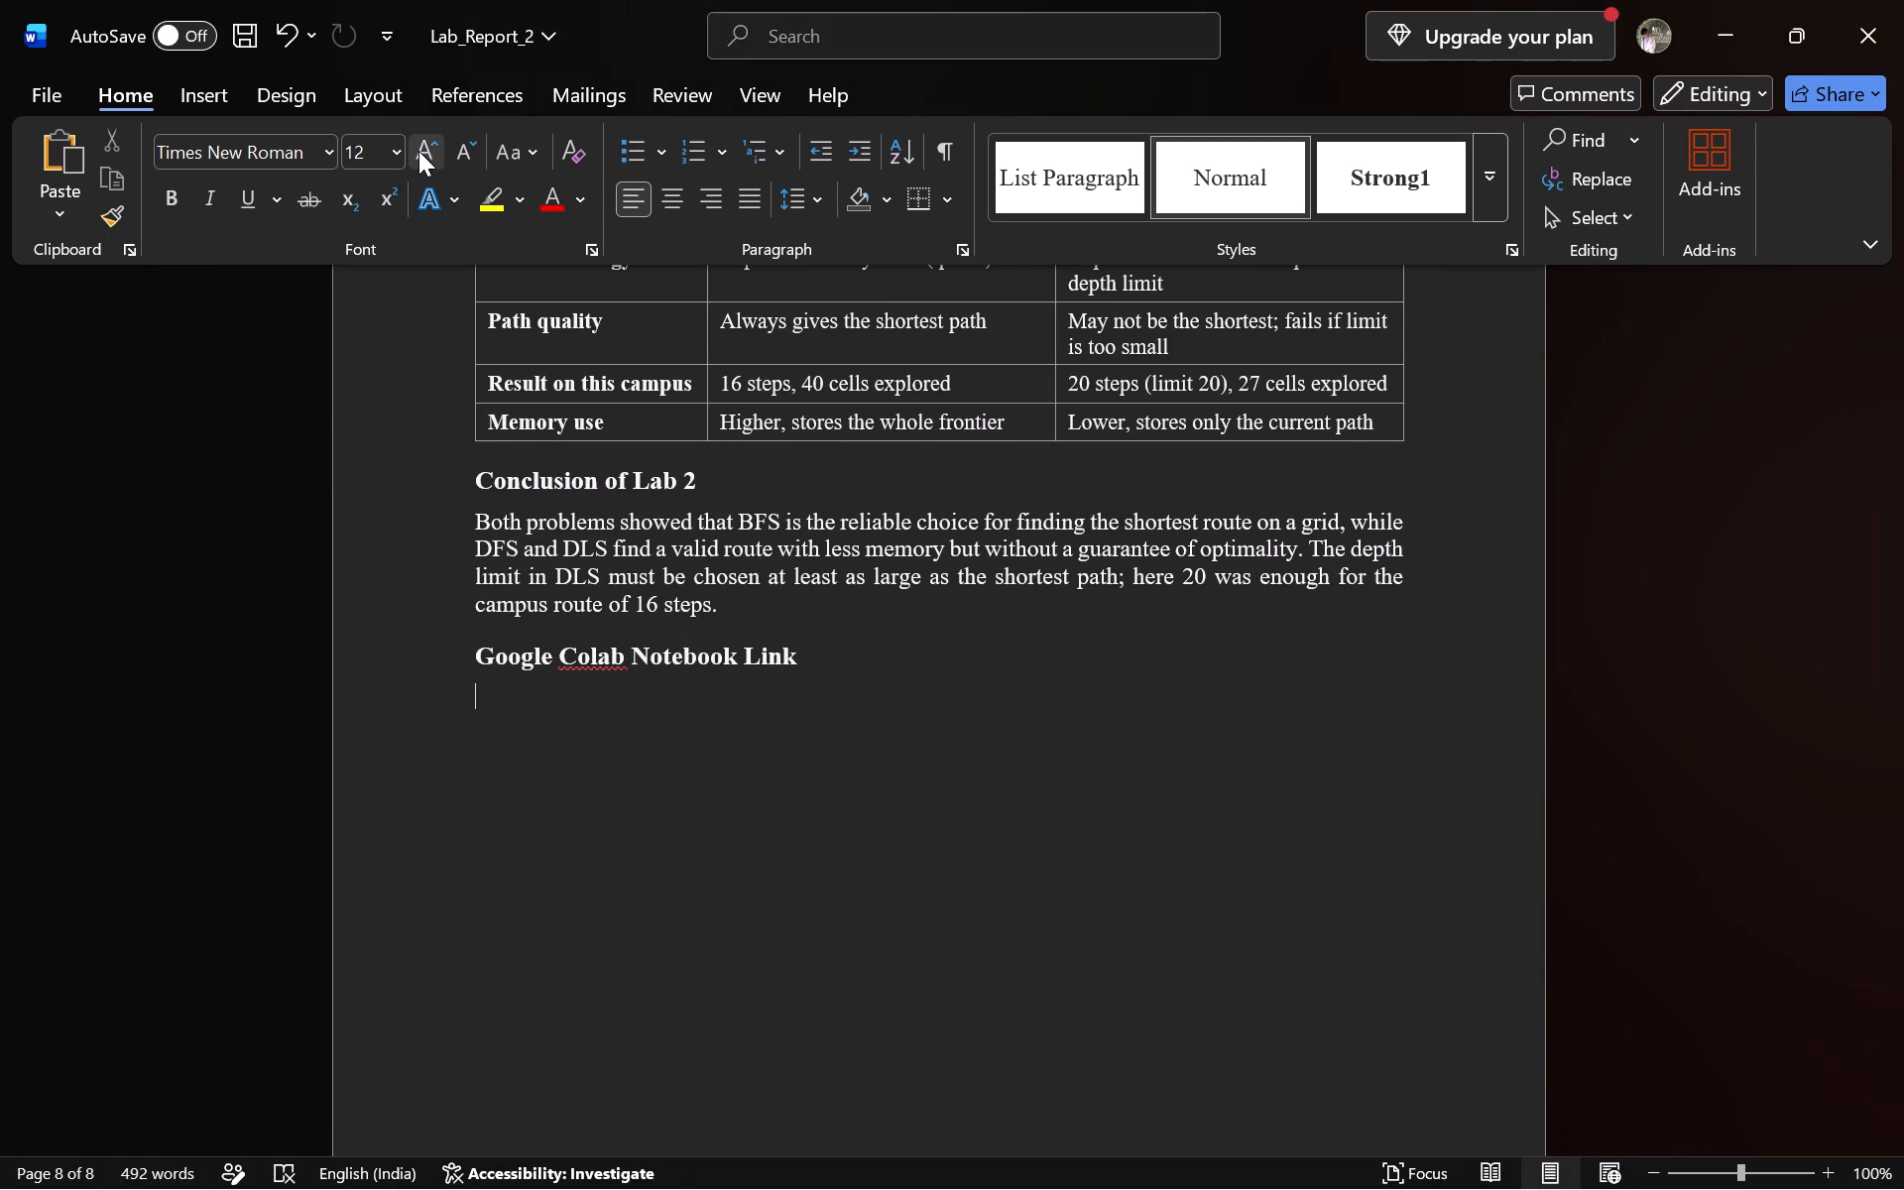
left_click(200, 96)
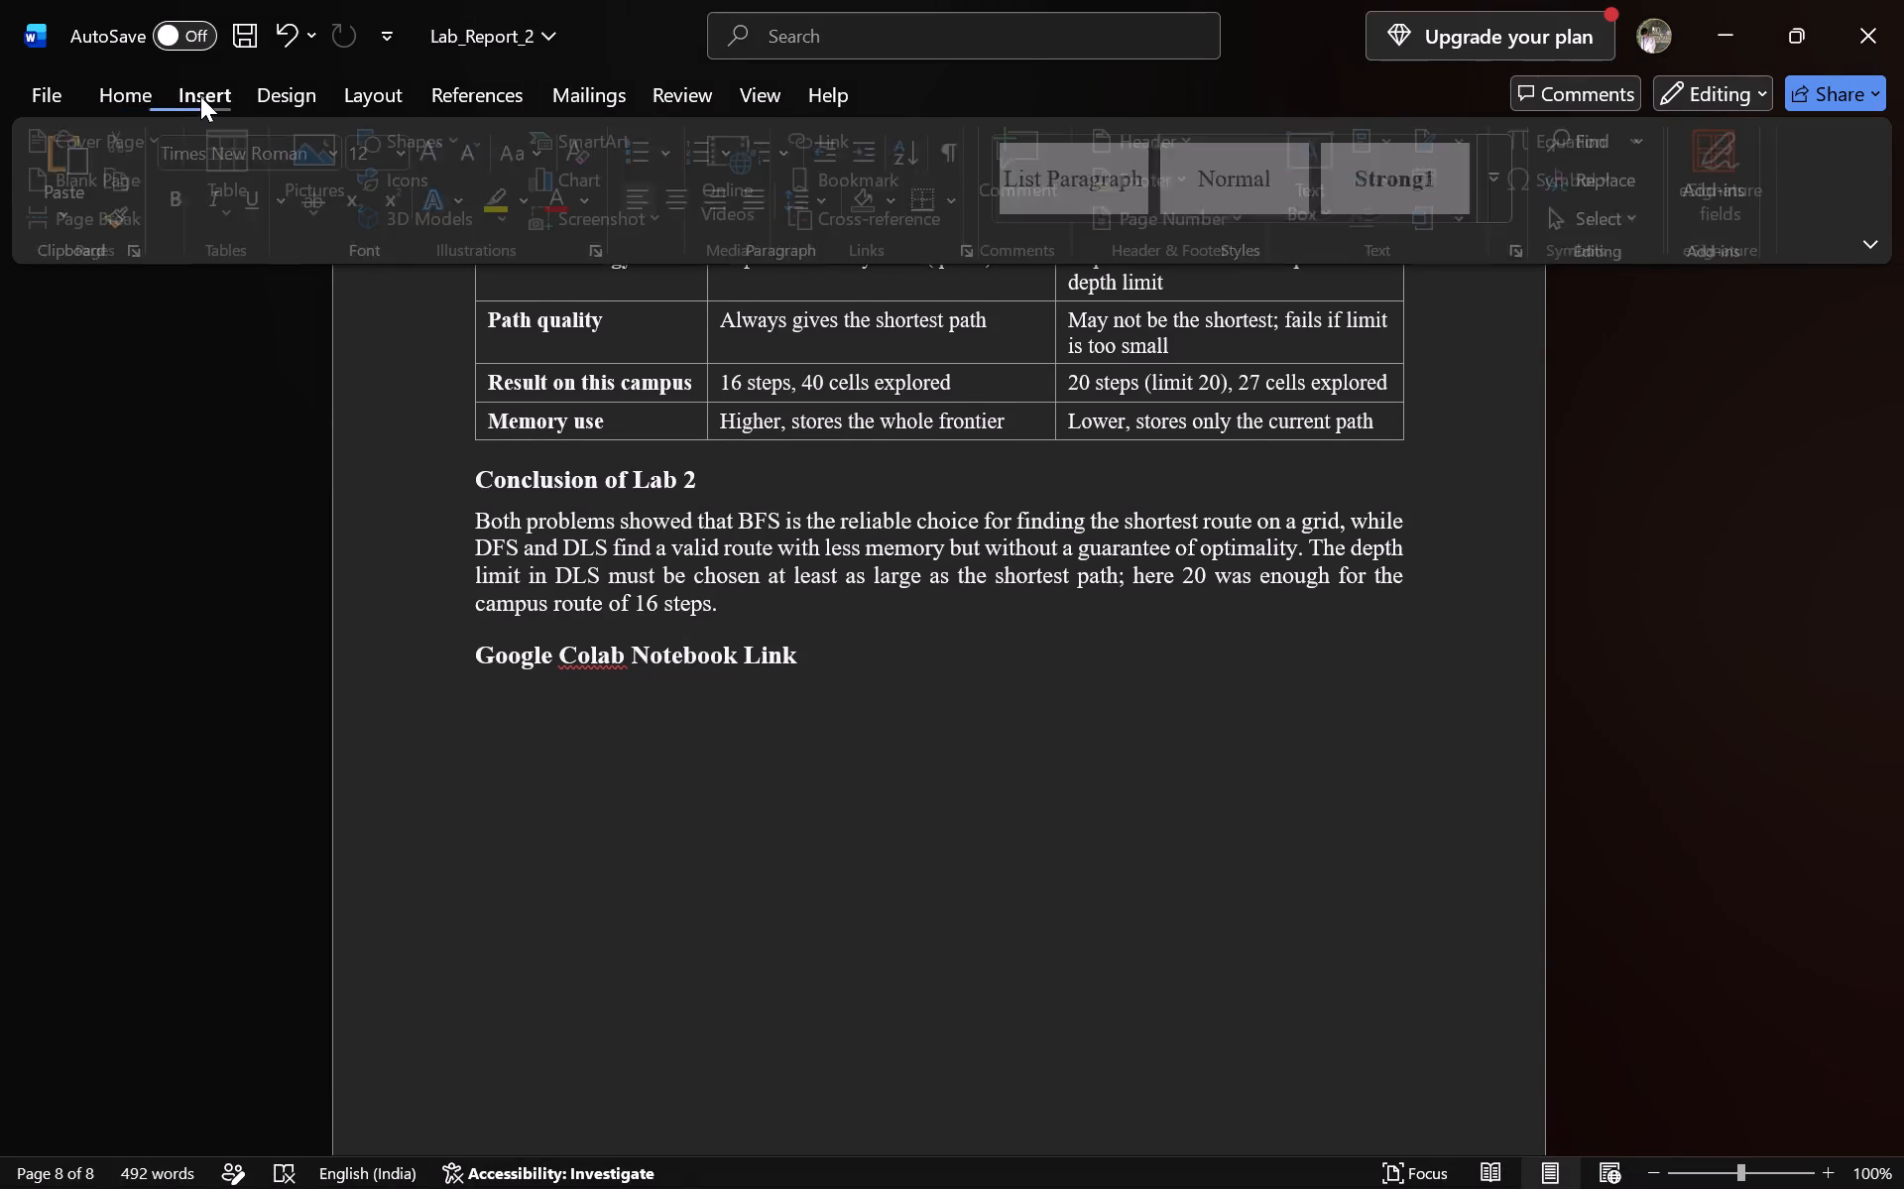
left_click(816, 133)
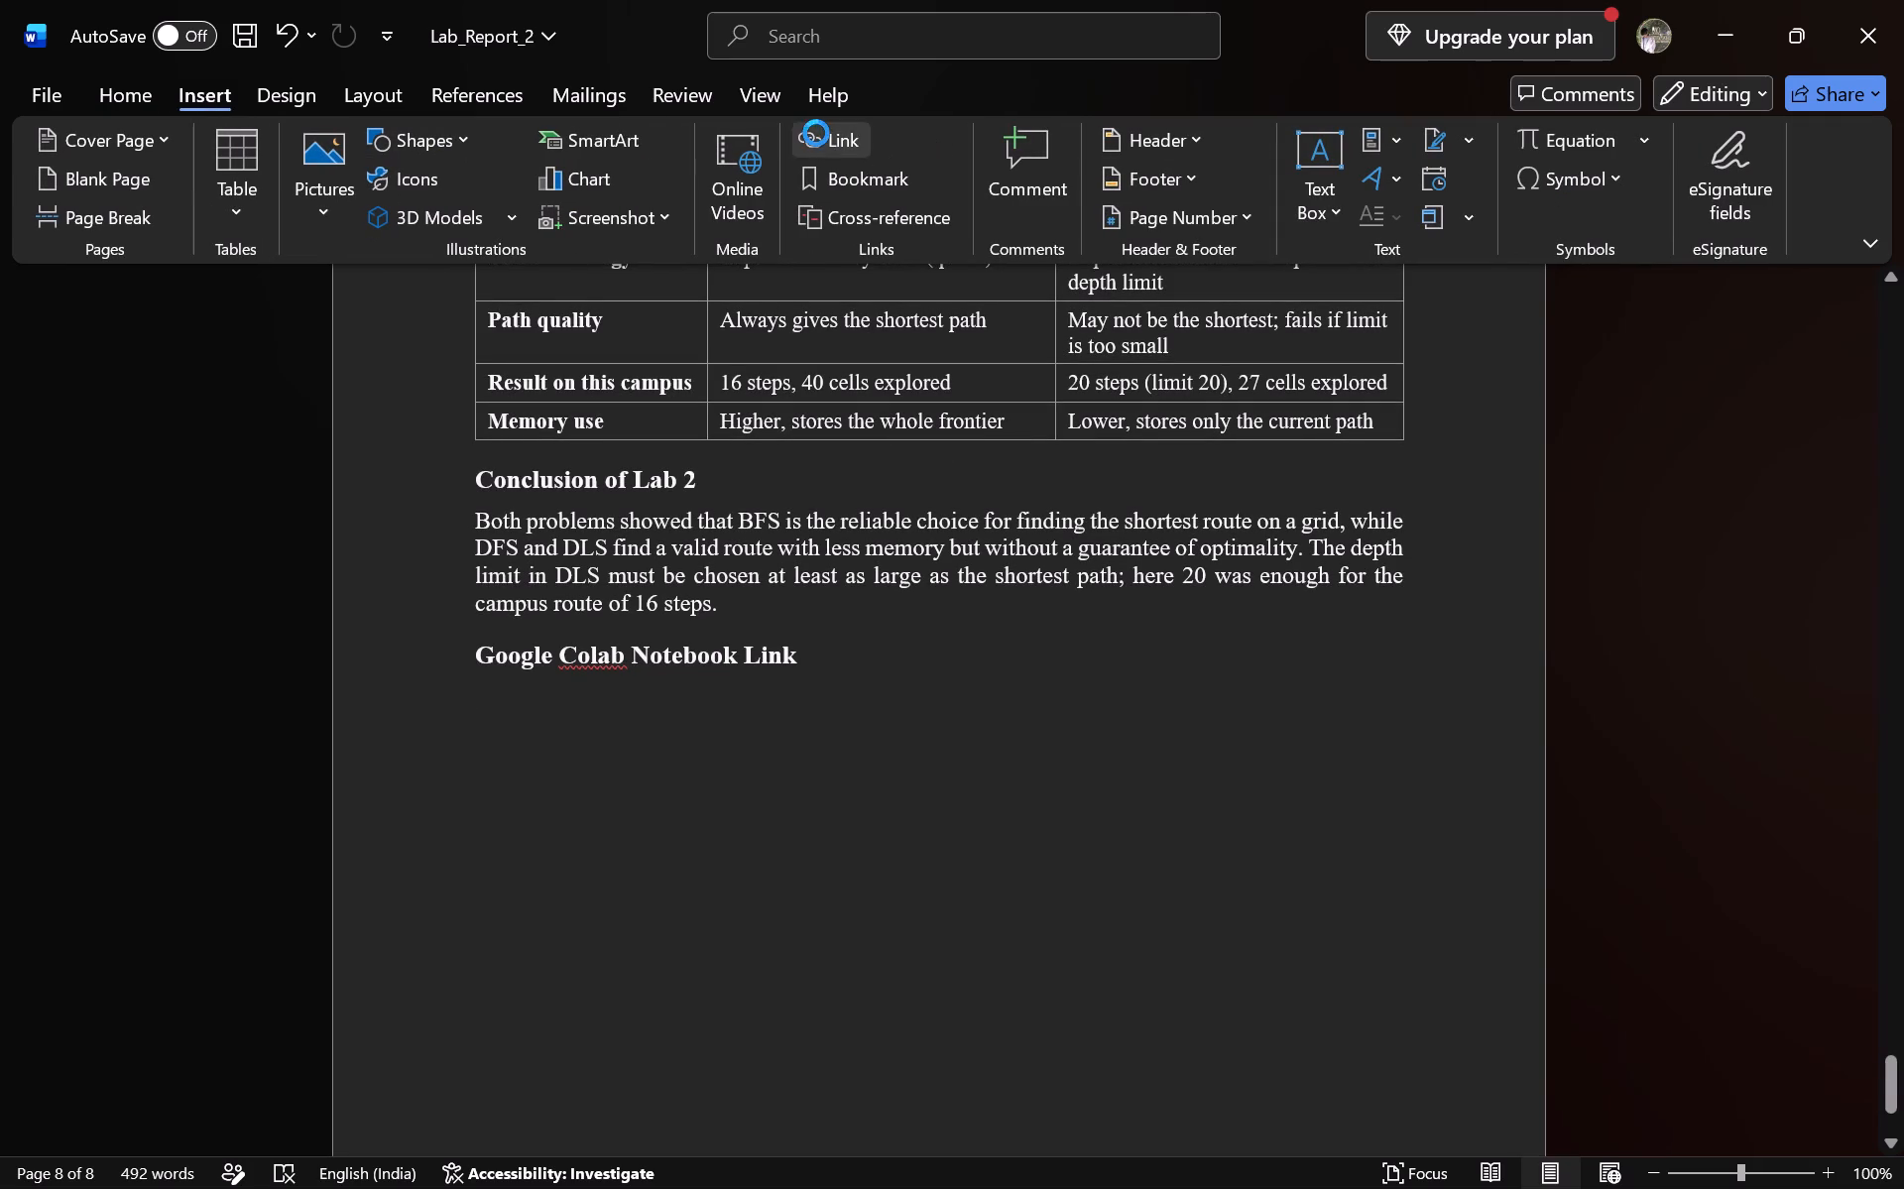
left_click(806, 748)
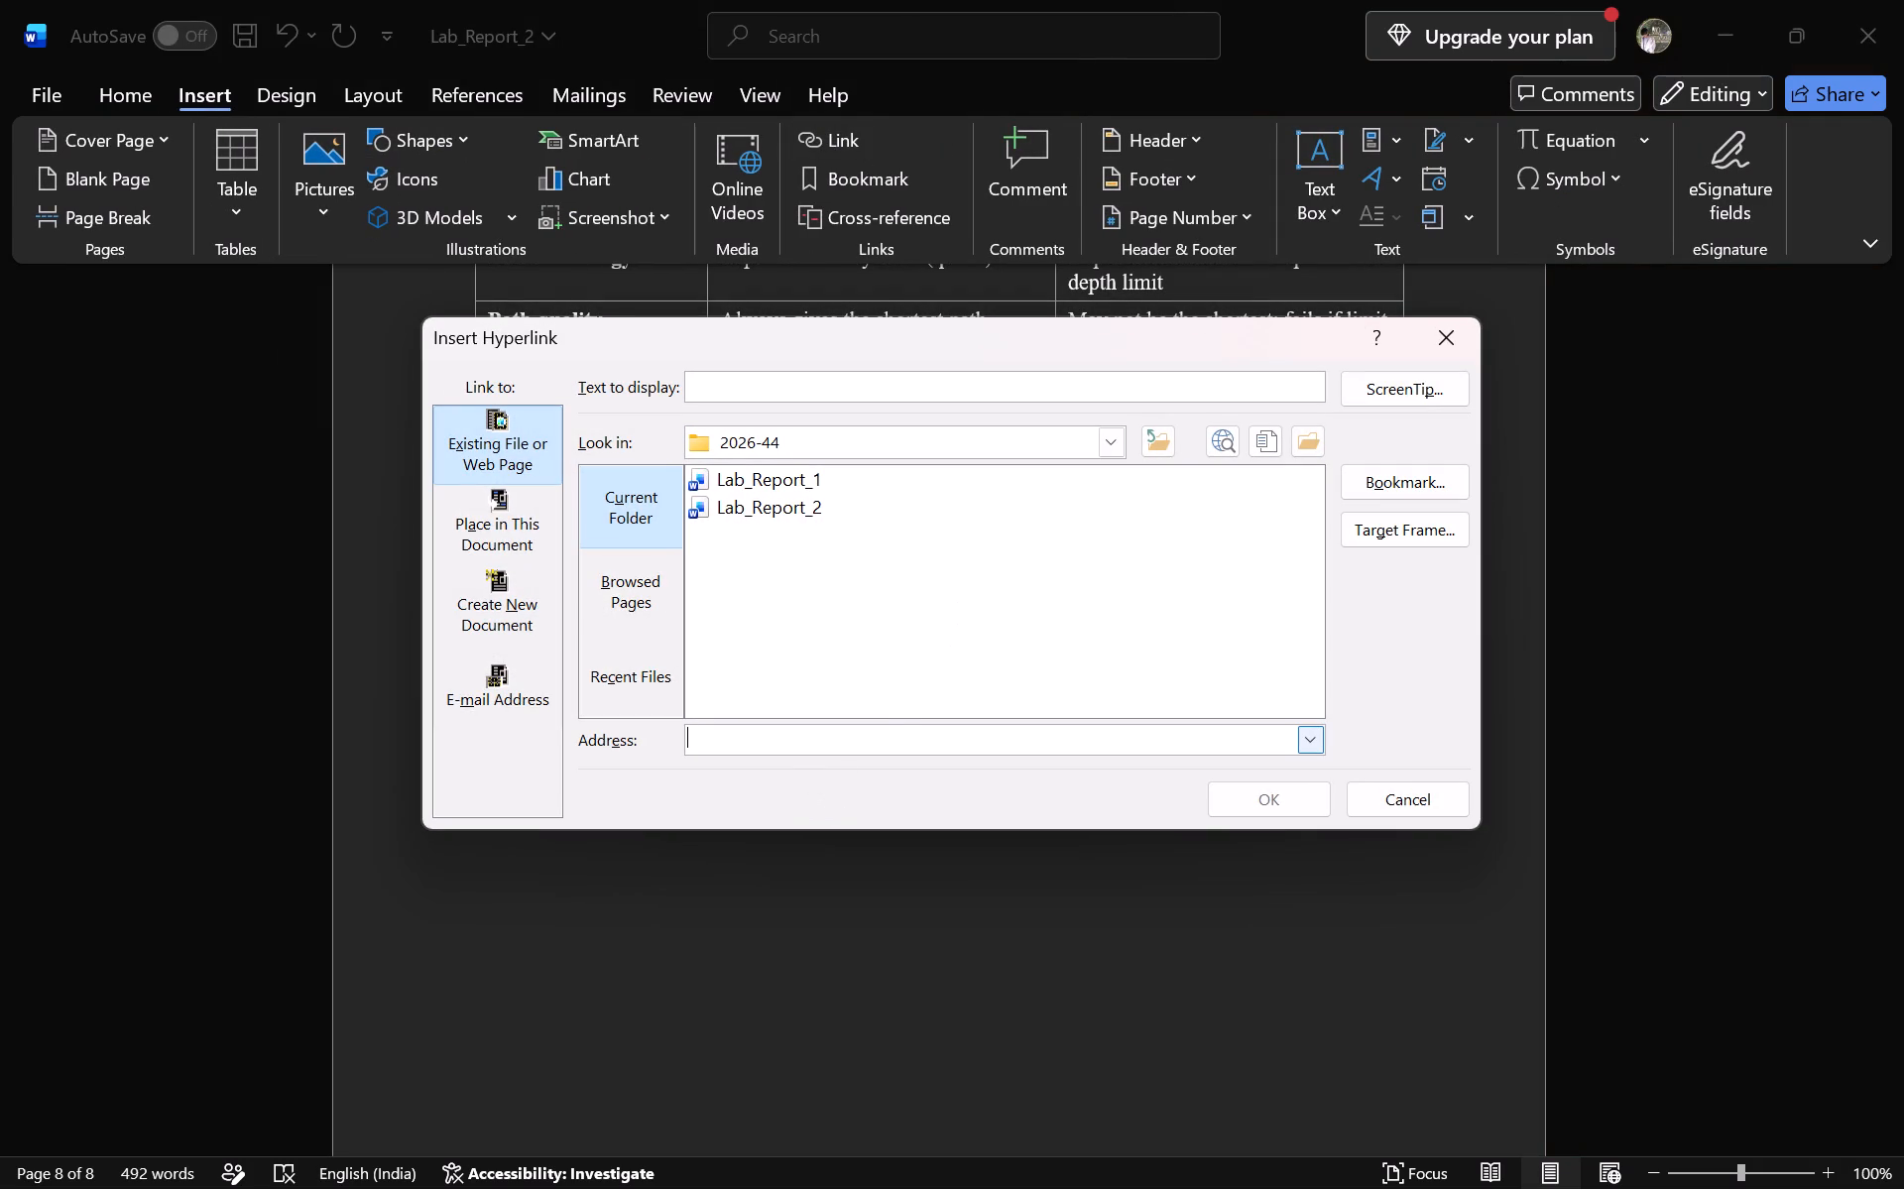
key("ctrl+v")
left_click(1276, 792)
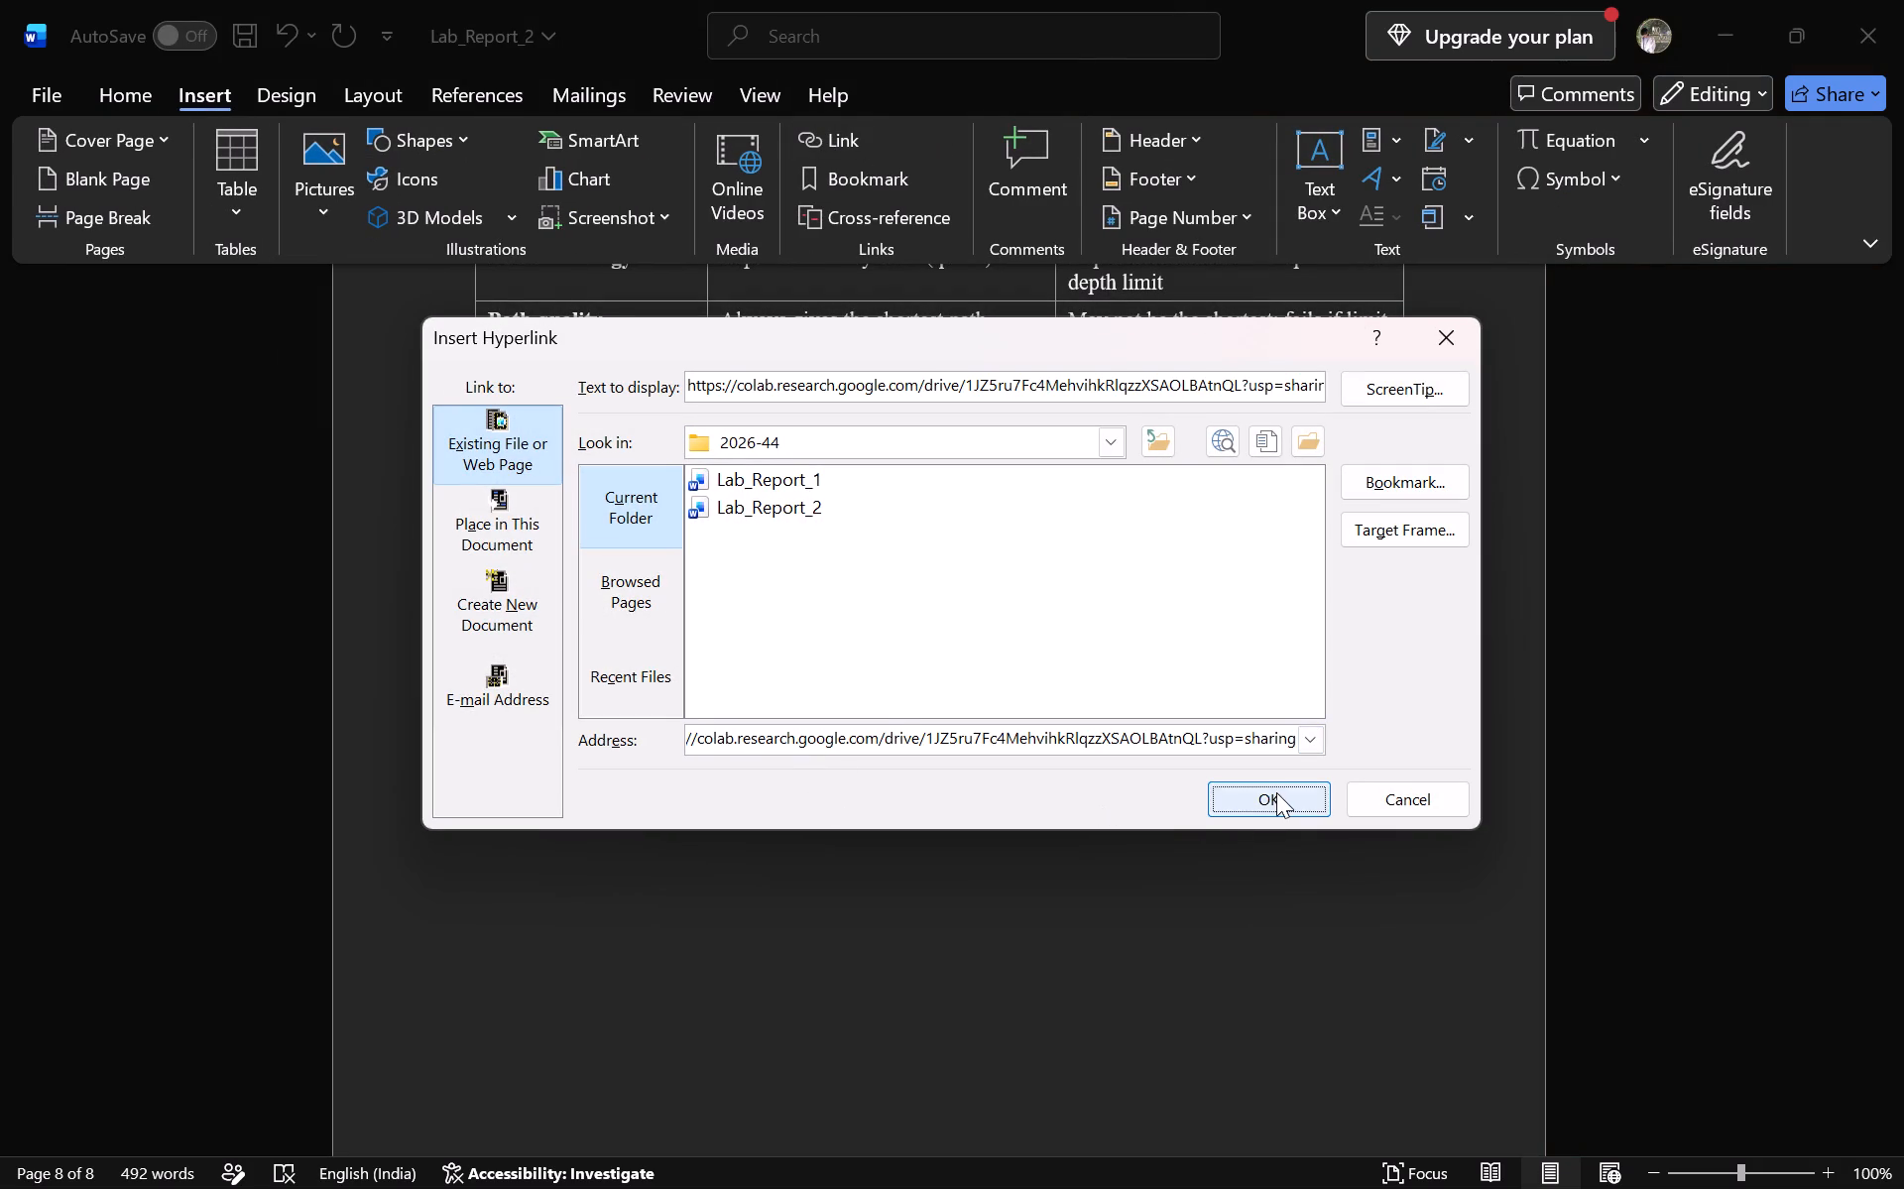
Remove the first code screenshot under Program Code (Google Colab) in Problem 1: Hospital Delivery Robot of Lab_Report_2.
scroll(971, 771, "up", 7)
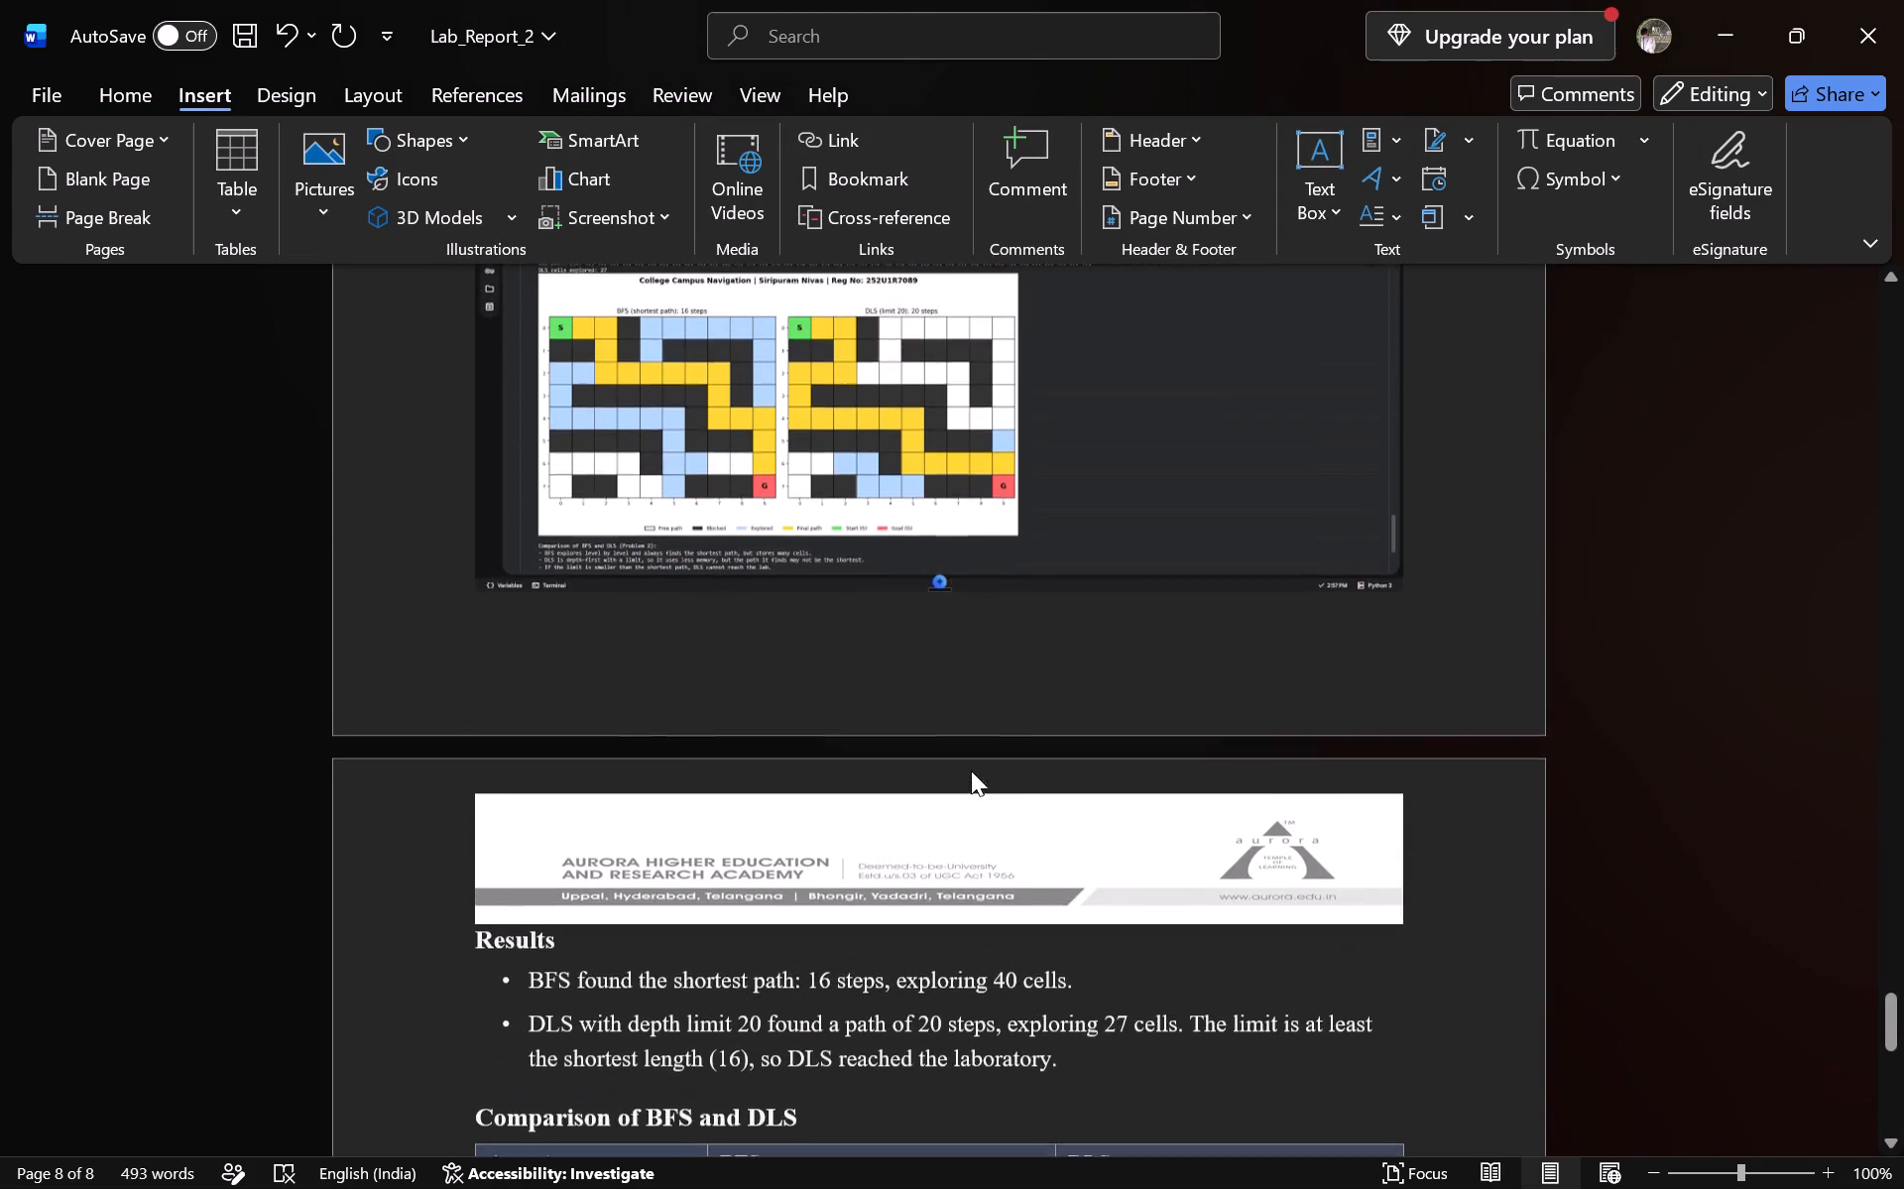
scroll(971, 771, "up", 15)
scroll(971, 771, "down", 1)
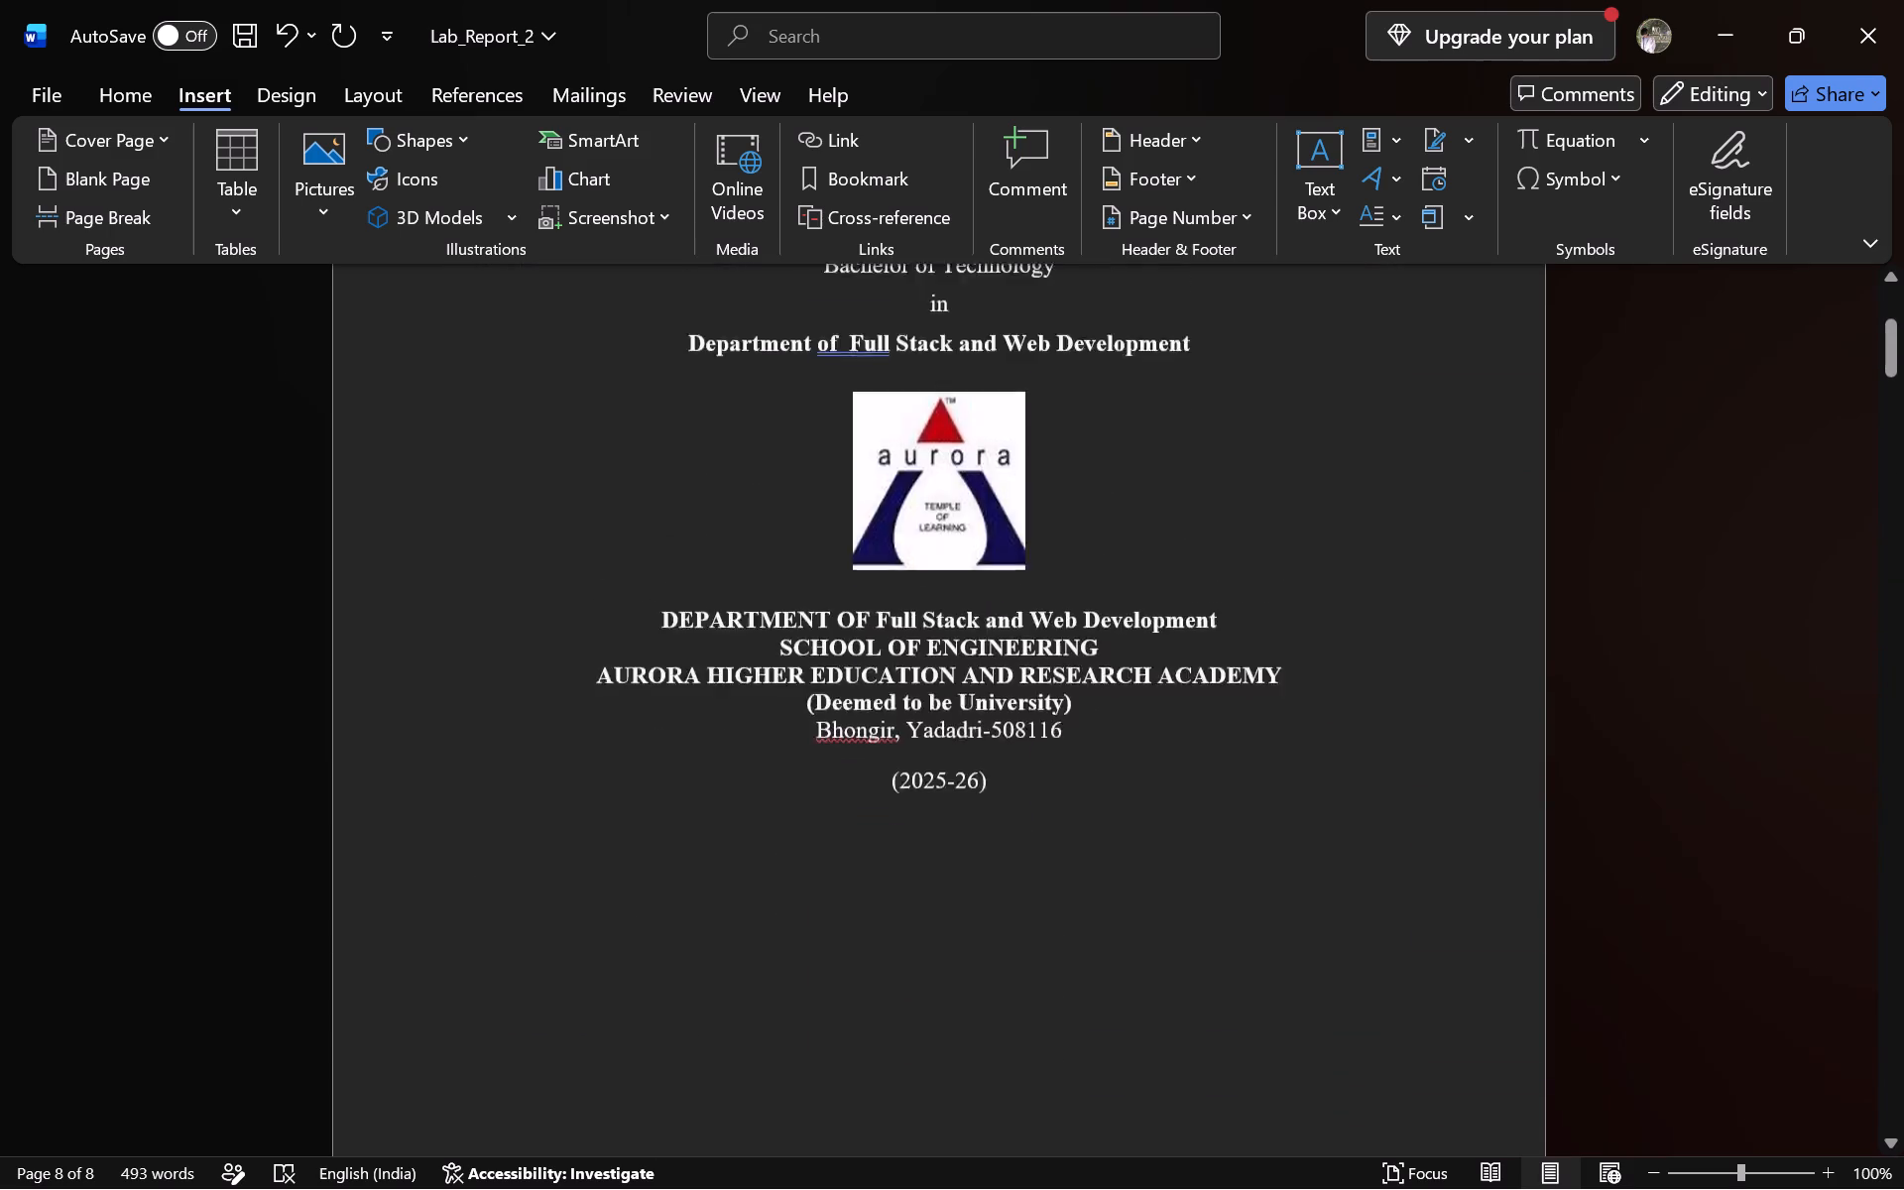
scroll(971, 771, "down", 5)
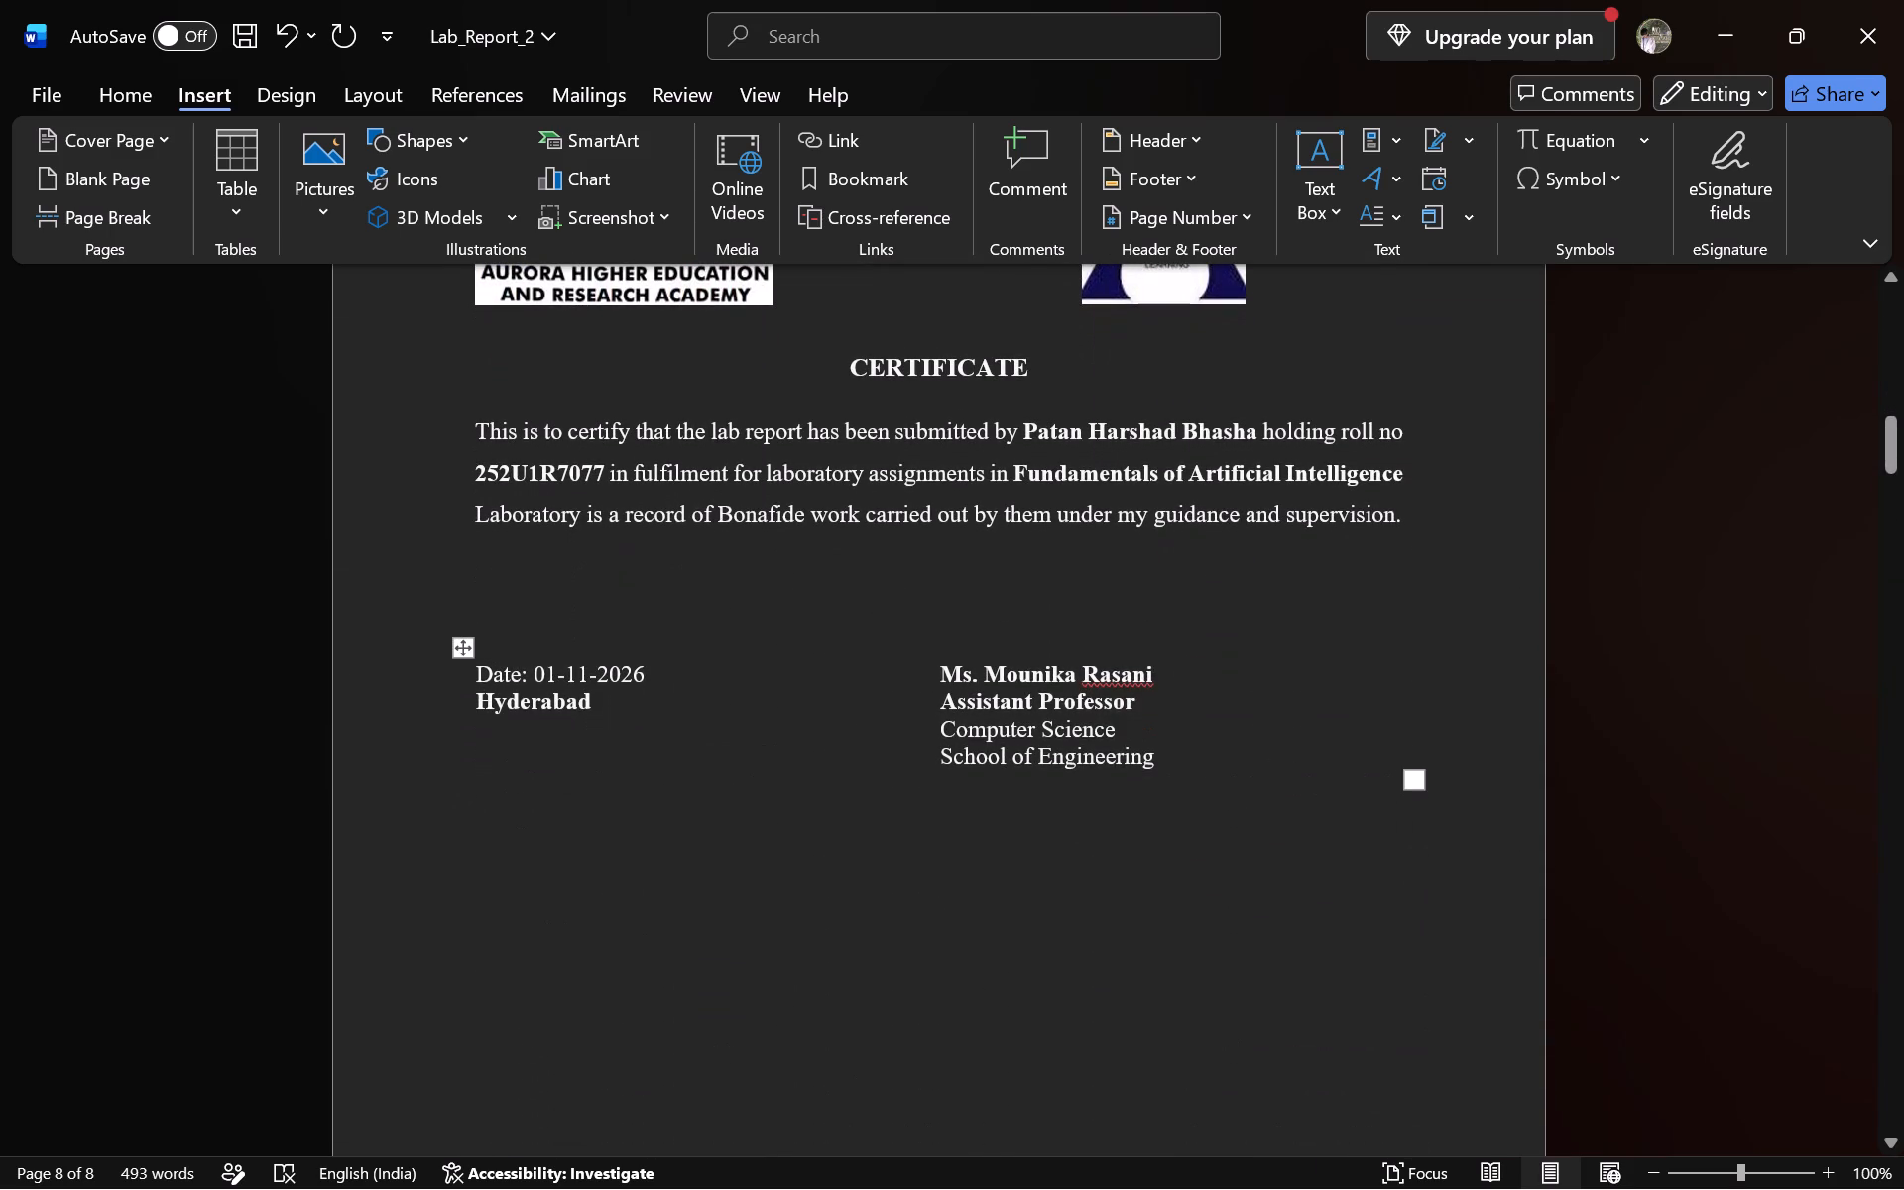
scroll(812, 657, "down", 4)
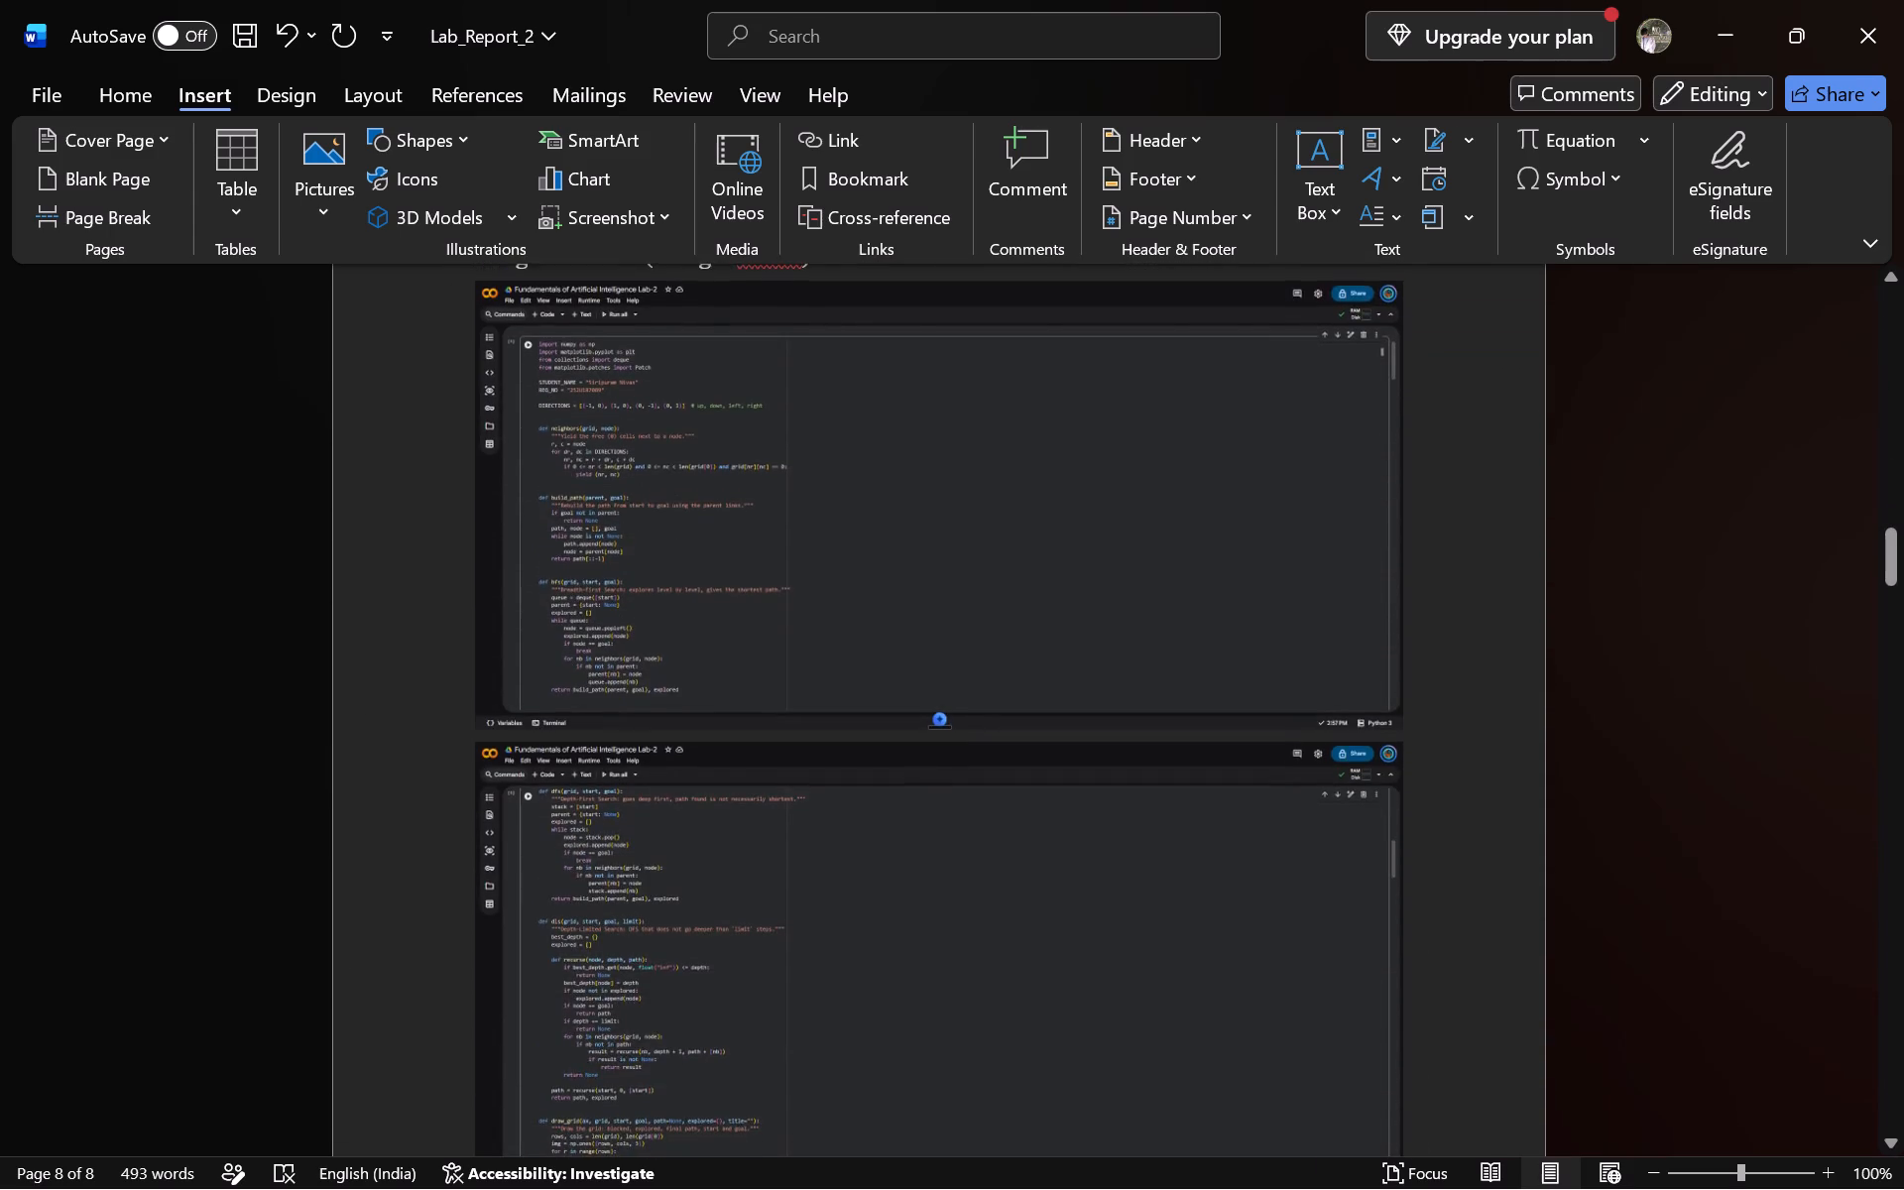
scroll(812, 657, "up", 1)
left_click(812, 657)
right_click(864, 678)
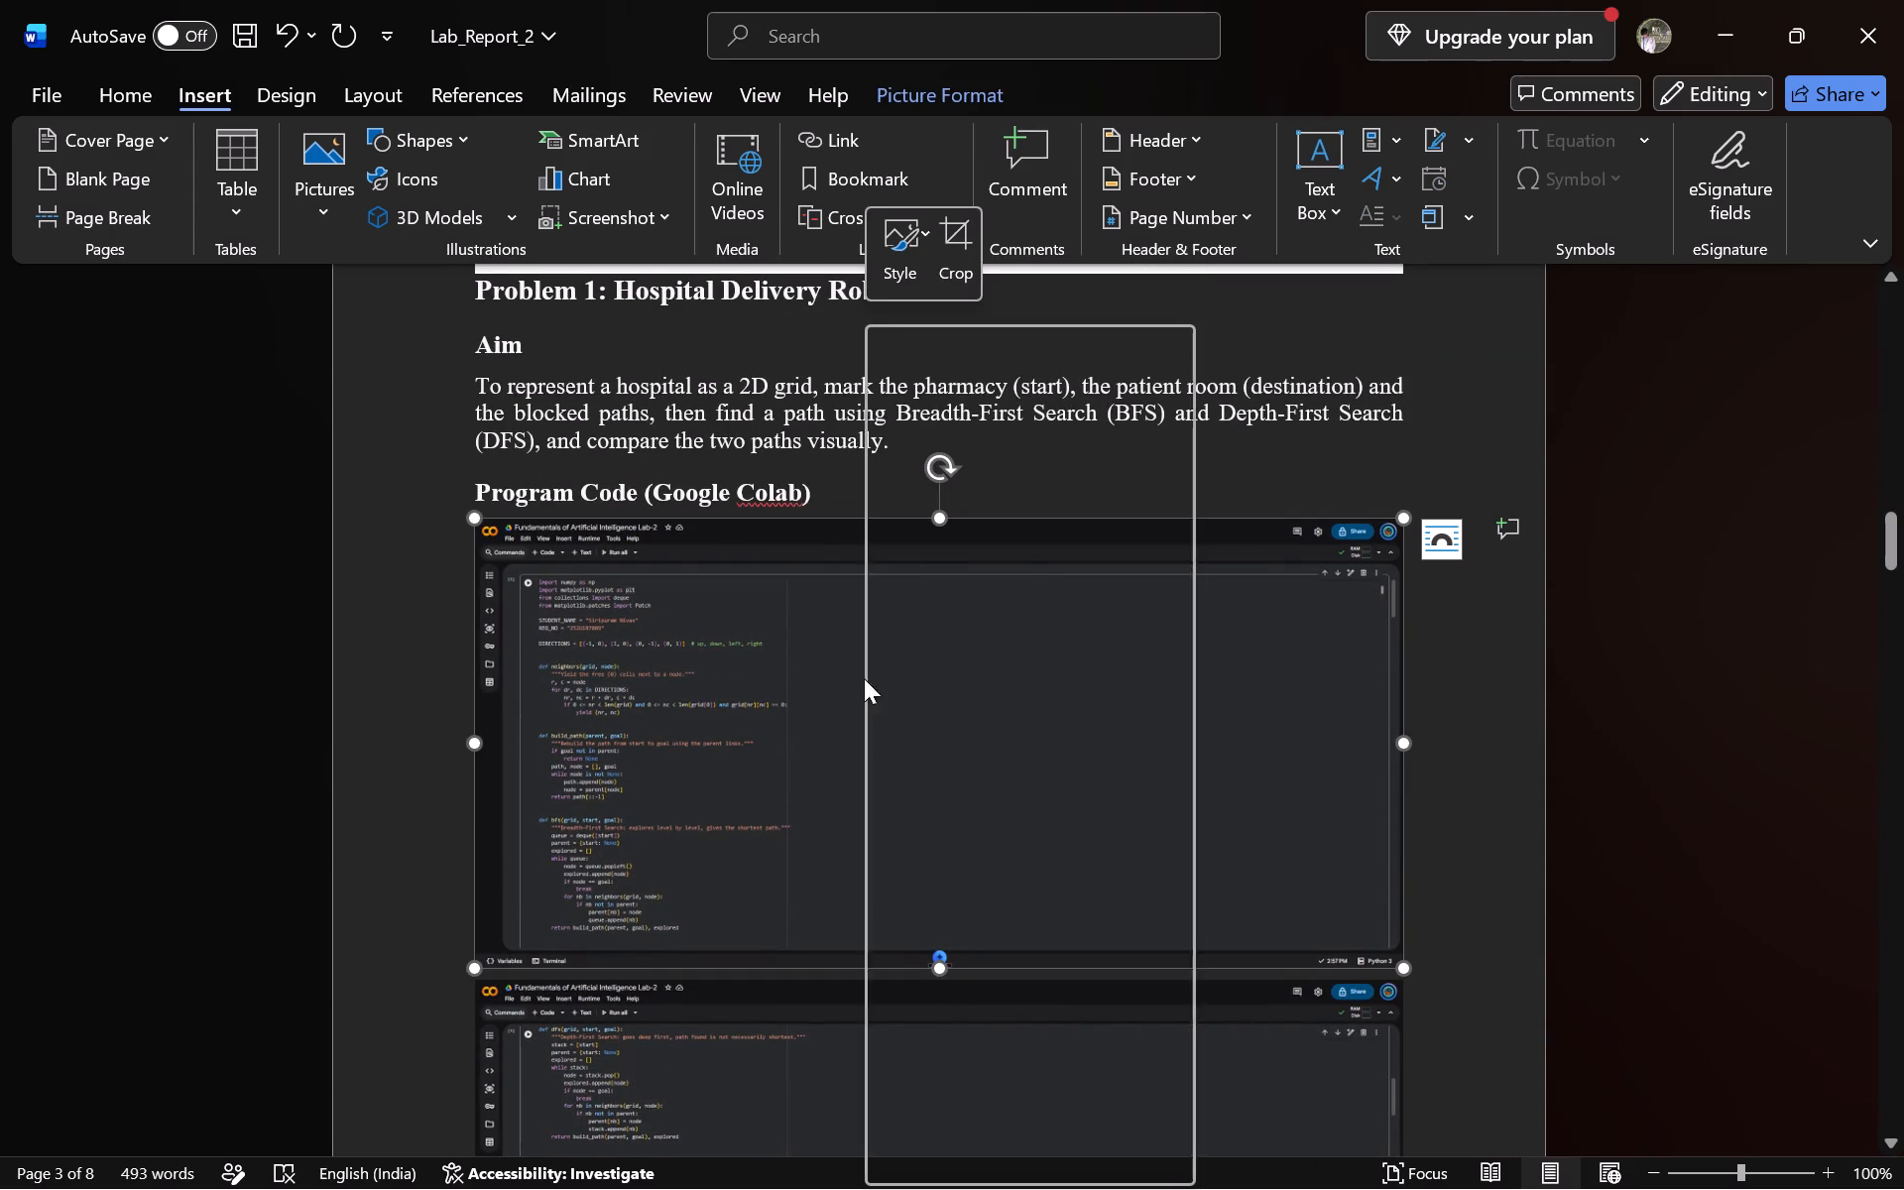
left_click(926, 410)
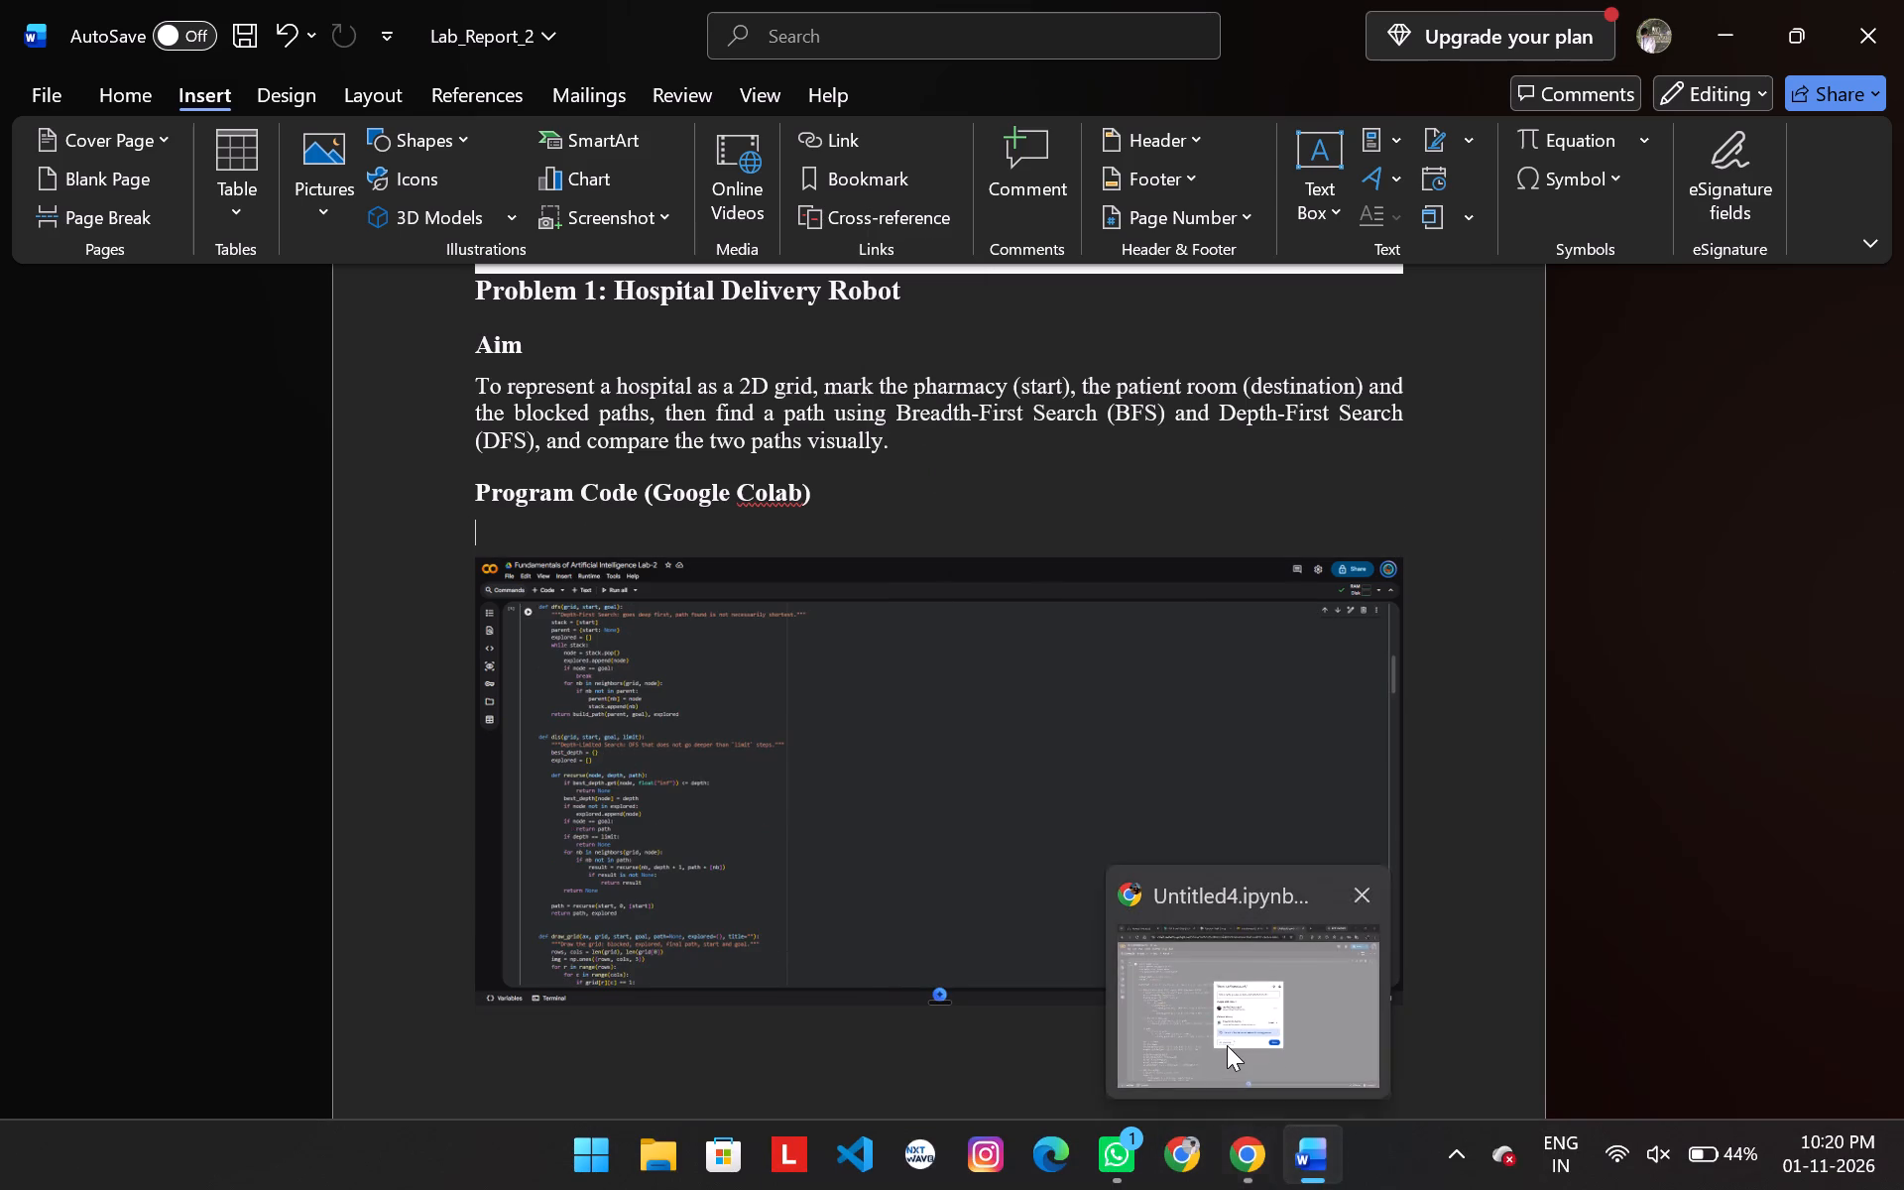
In Chrome, close Untitled4's sharing dialog, set the page zoom to 50%, and snip the notebook from its header through the complete first code cell.
left_click(1227, 1045)
left_click(1478, 773)
scroll(792, 460, "up", 3)
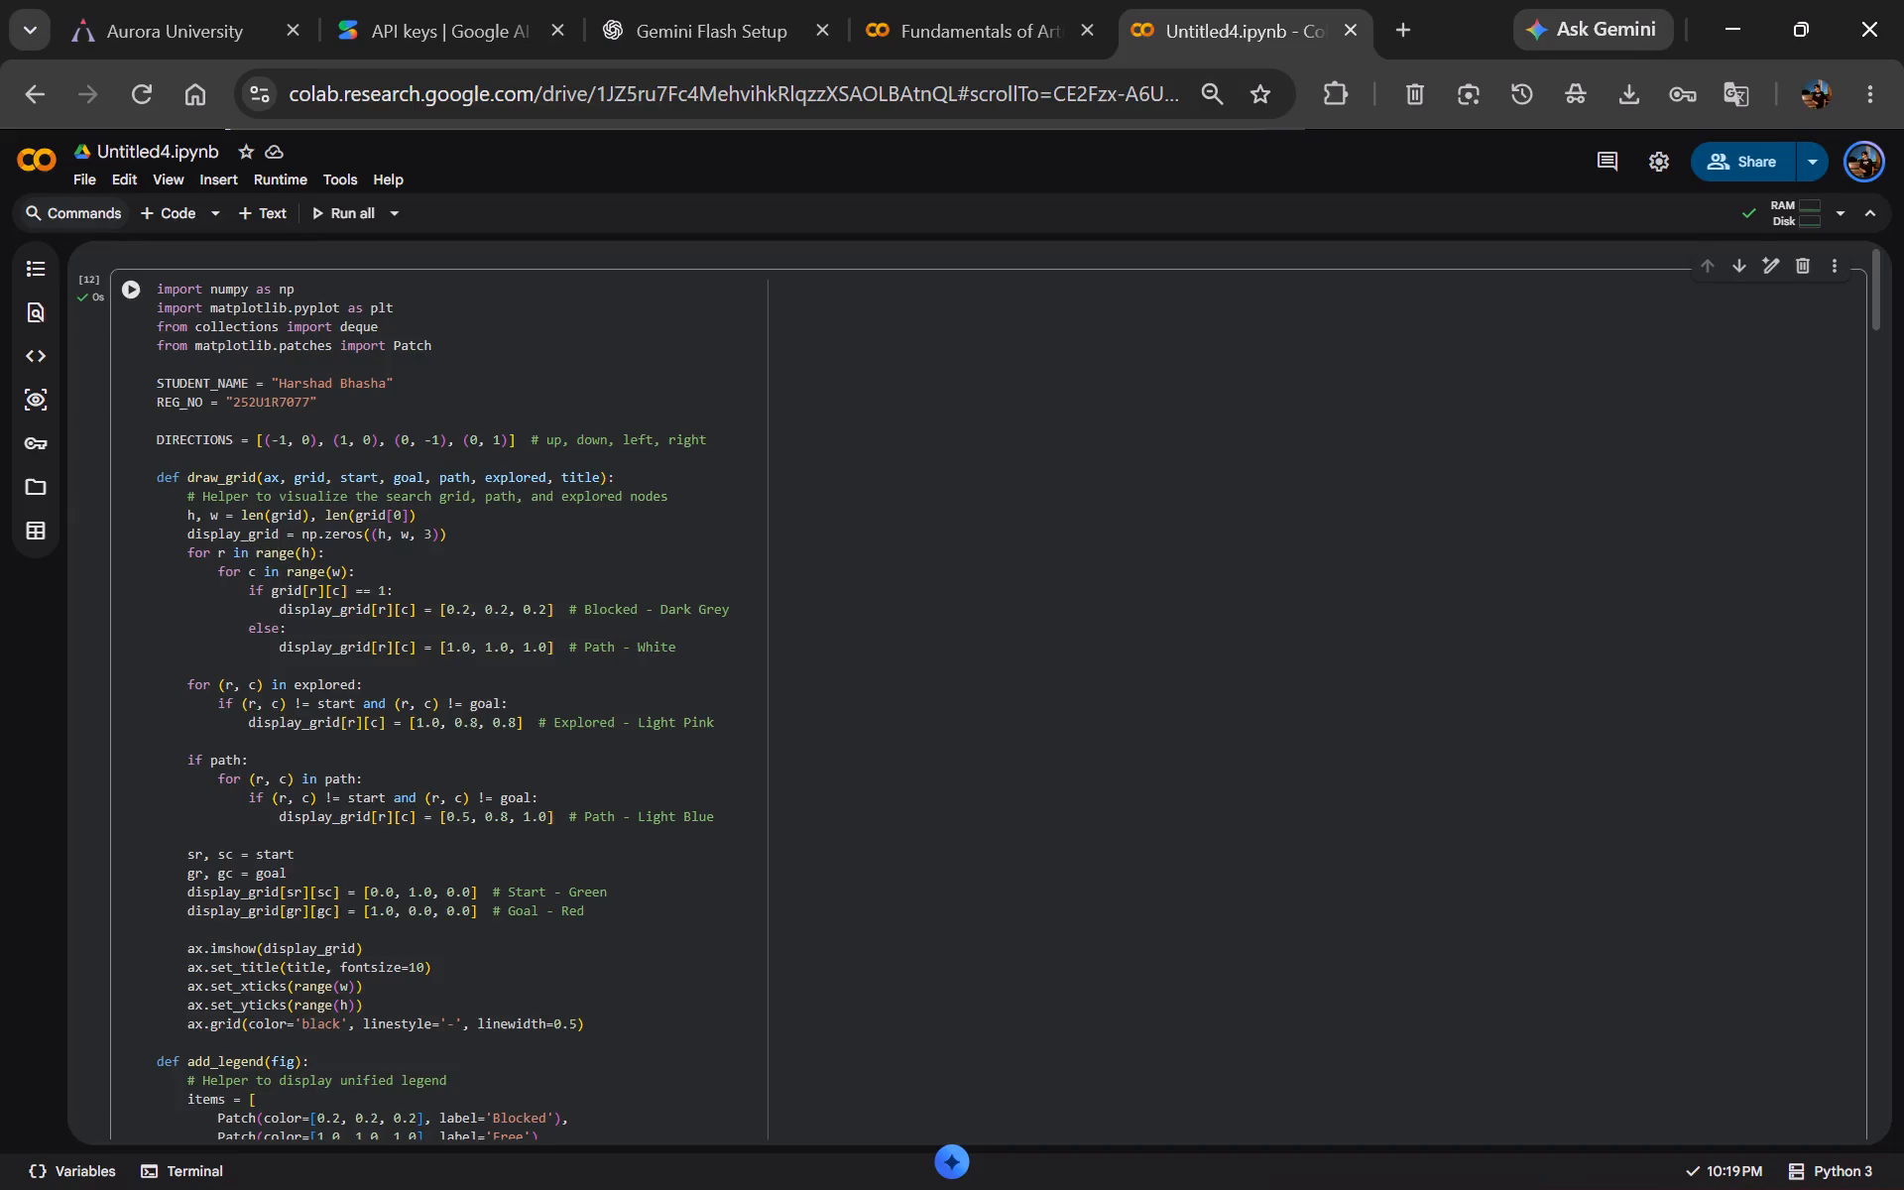
scroll(792, 460, "up", 2)
scroll(727, 482, "down", 1)
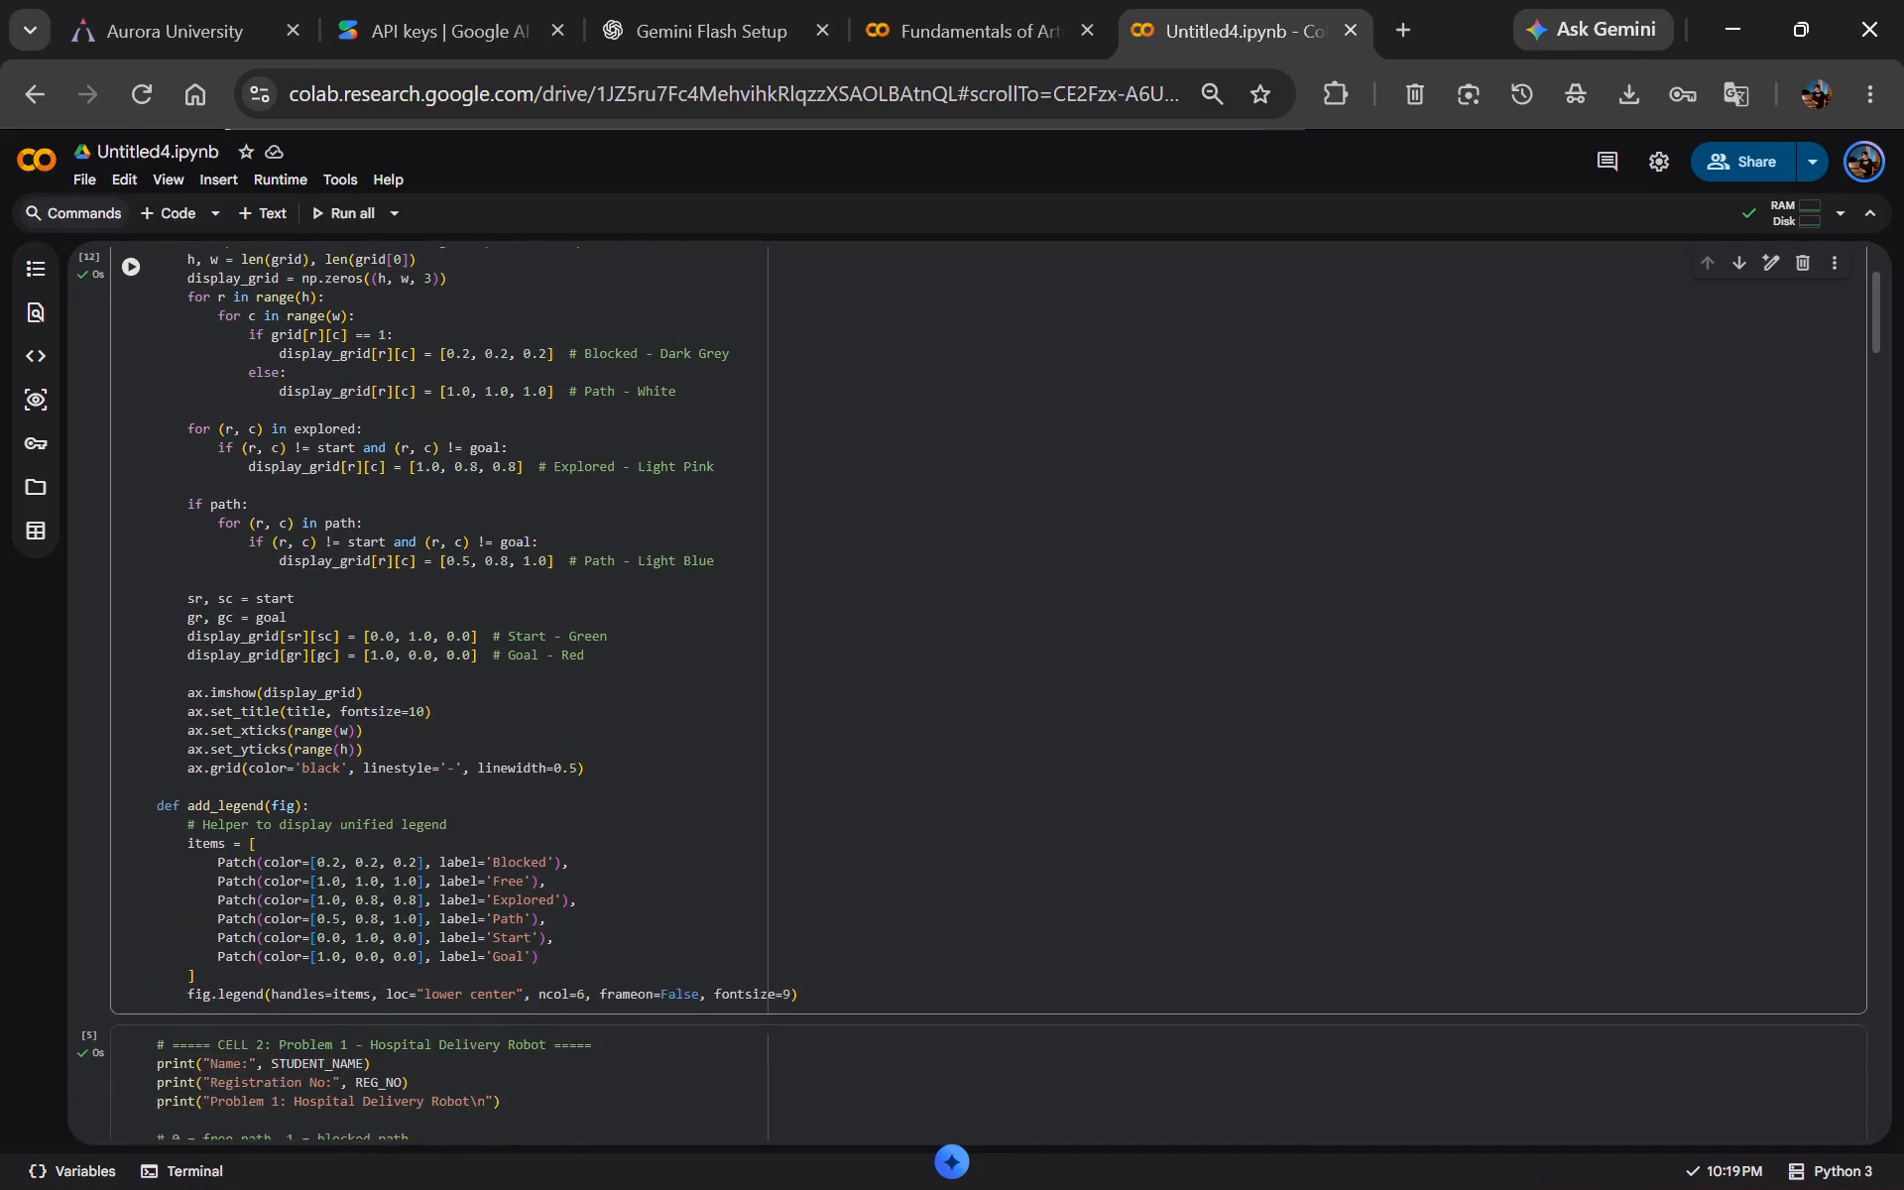
scroll(727, 482, "down", 1)
scroll(727, 482, "up", 3)
key("ctrl+minus")
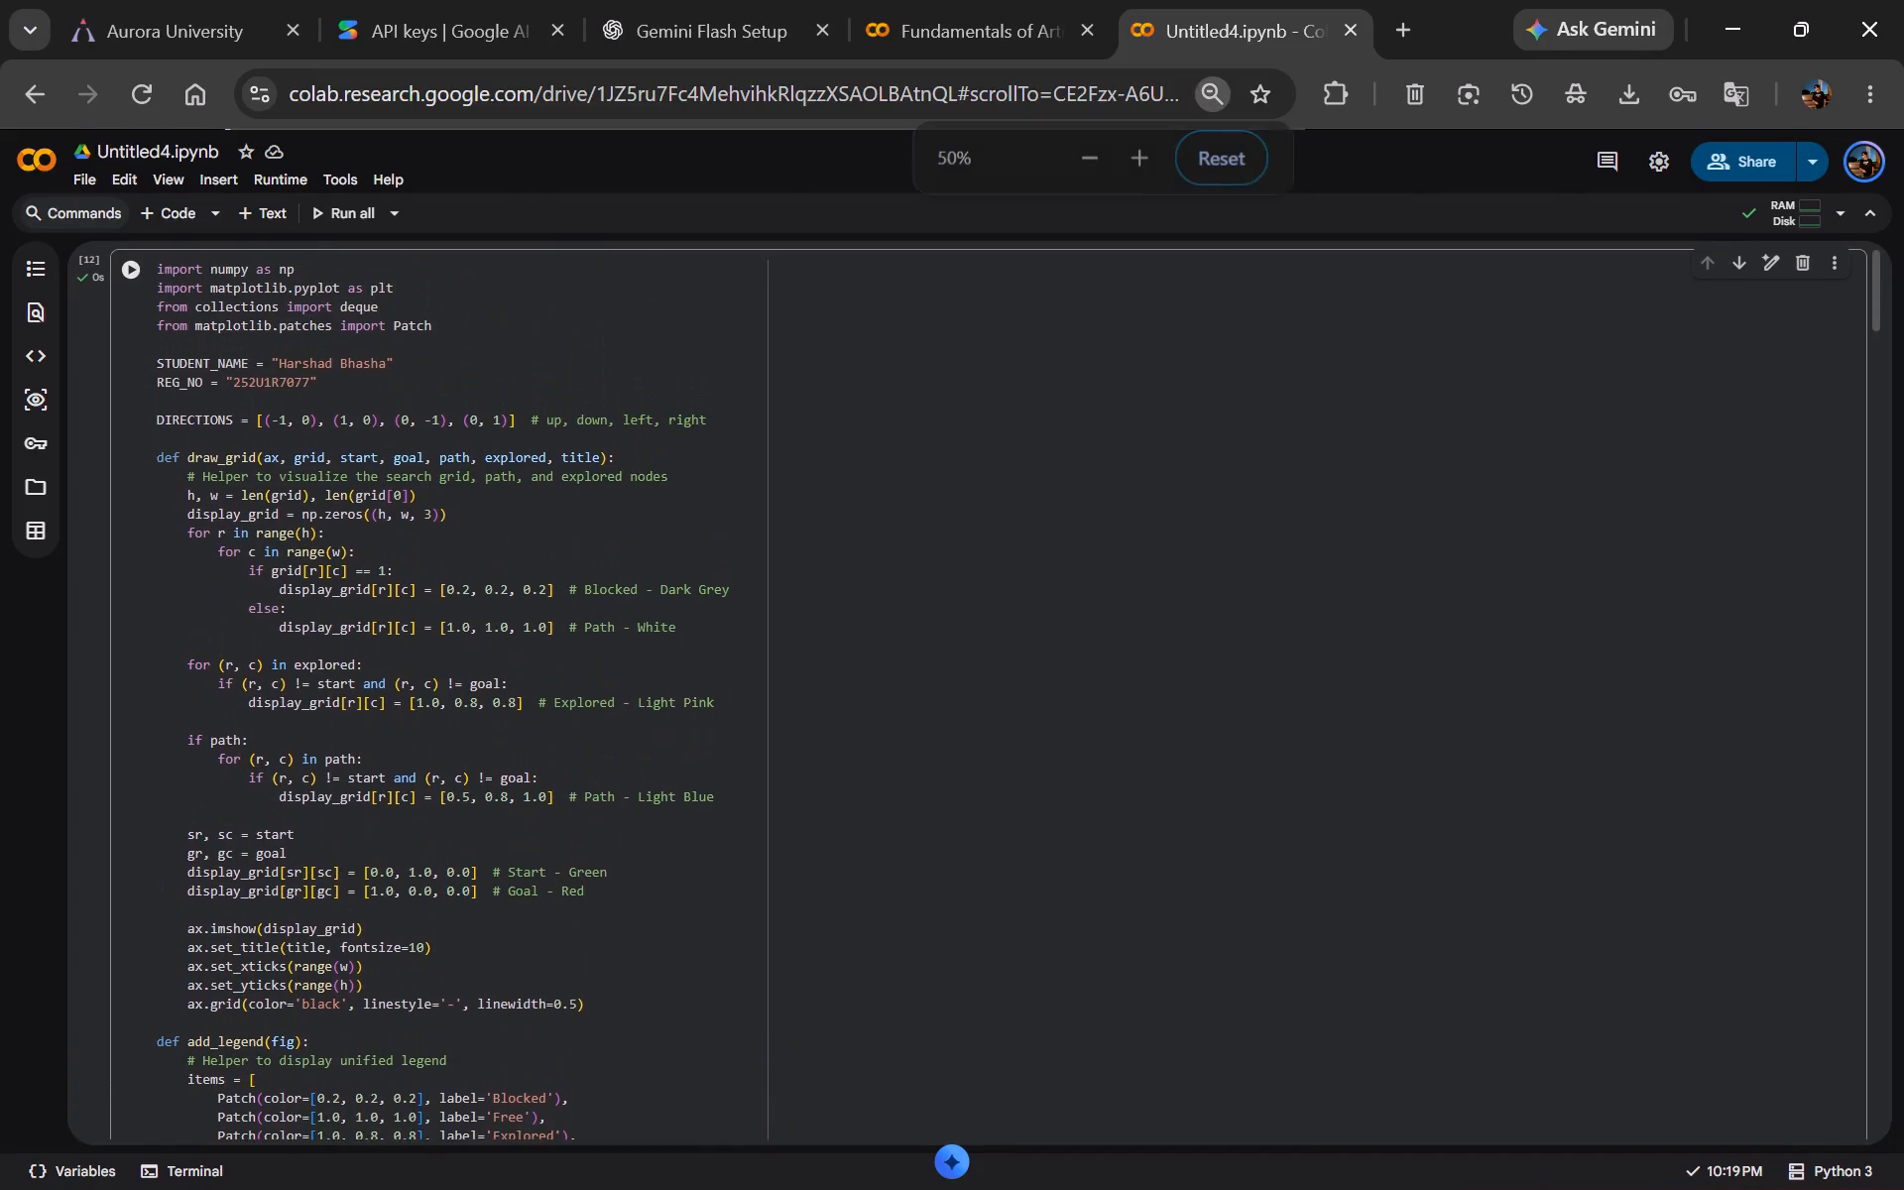
scroll(727, 482, "up", 3)
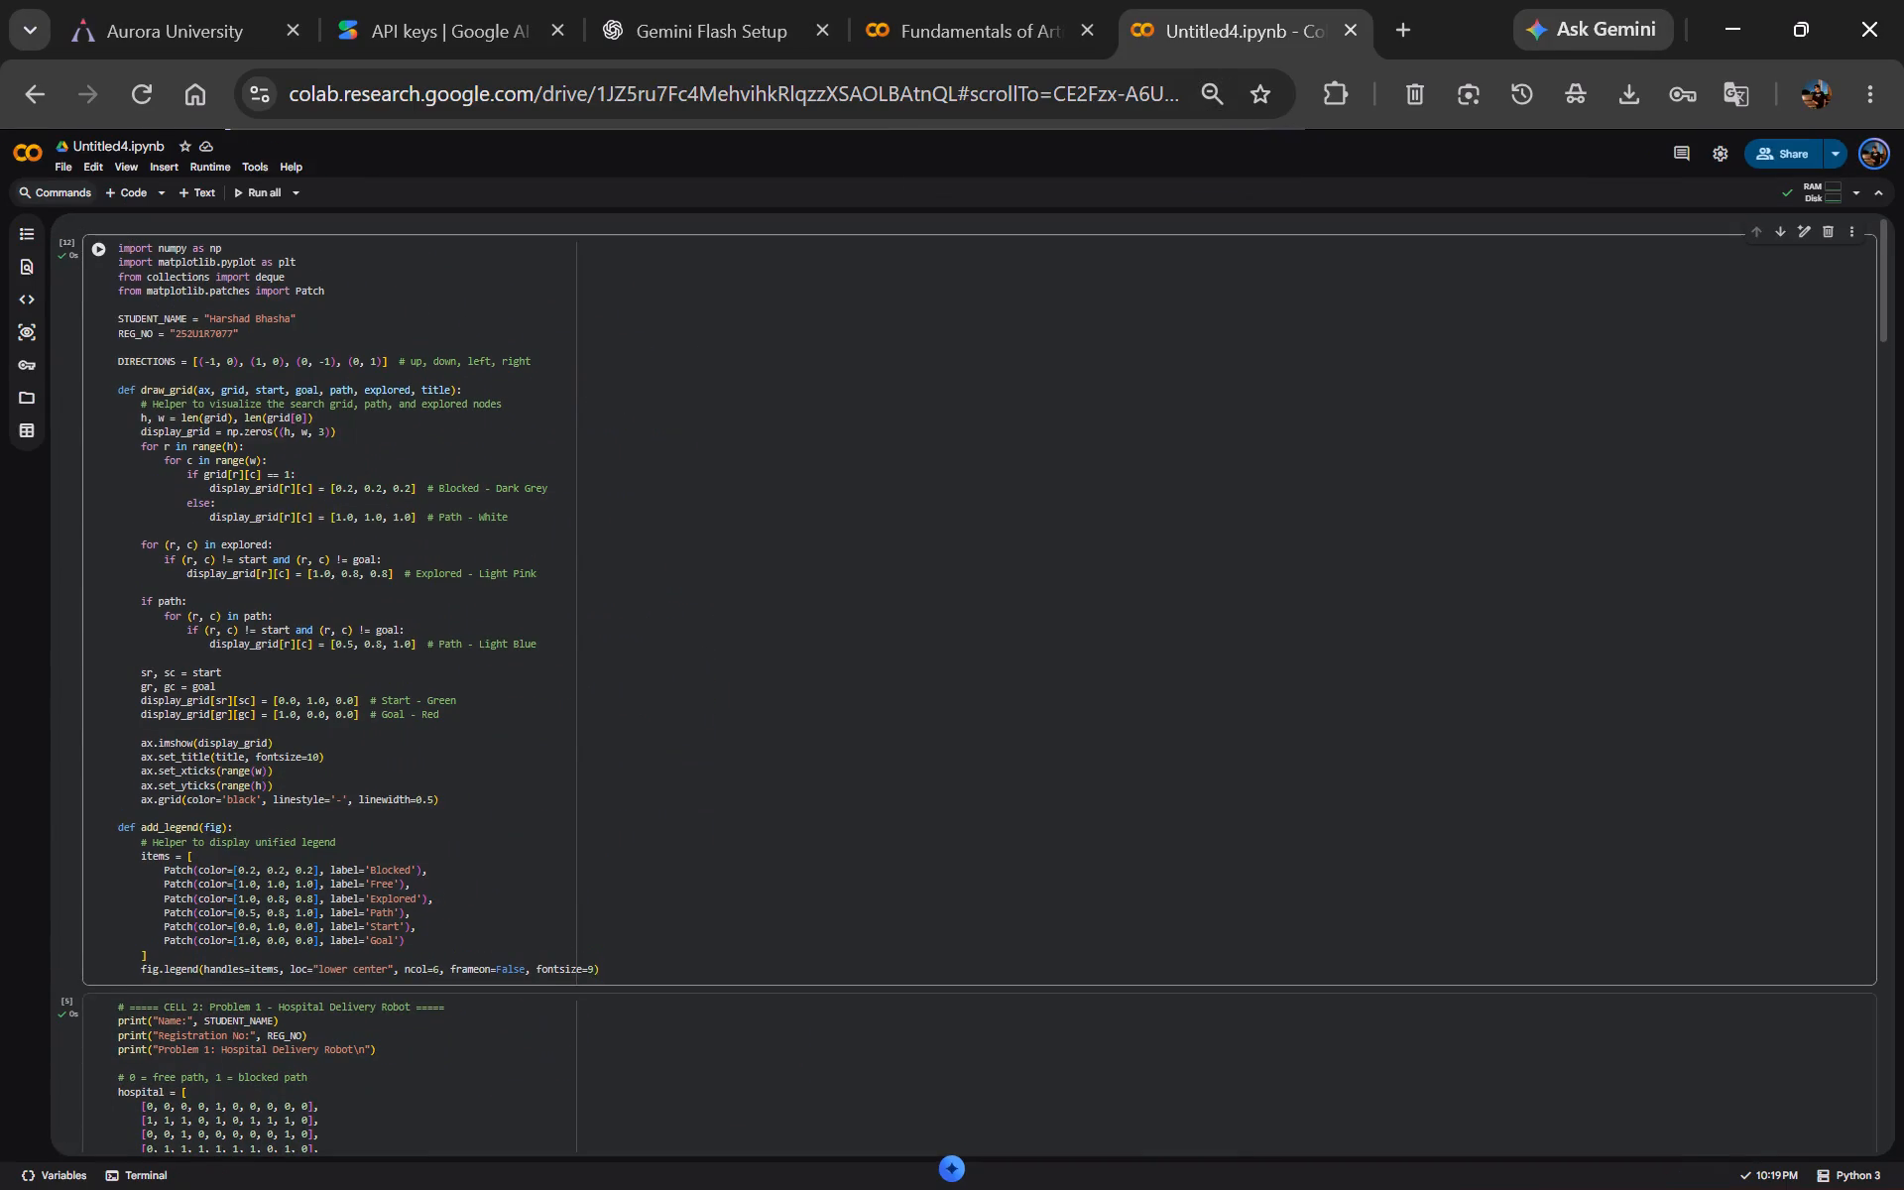
key("shift+super+s")
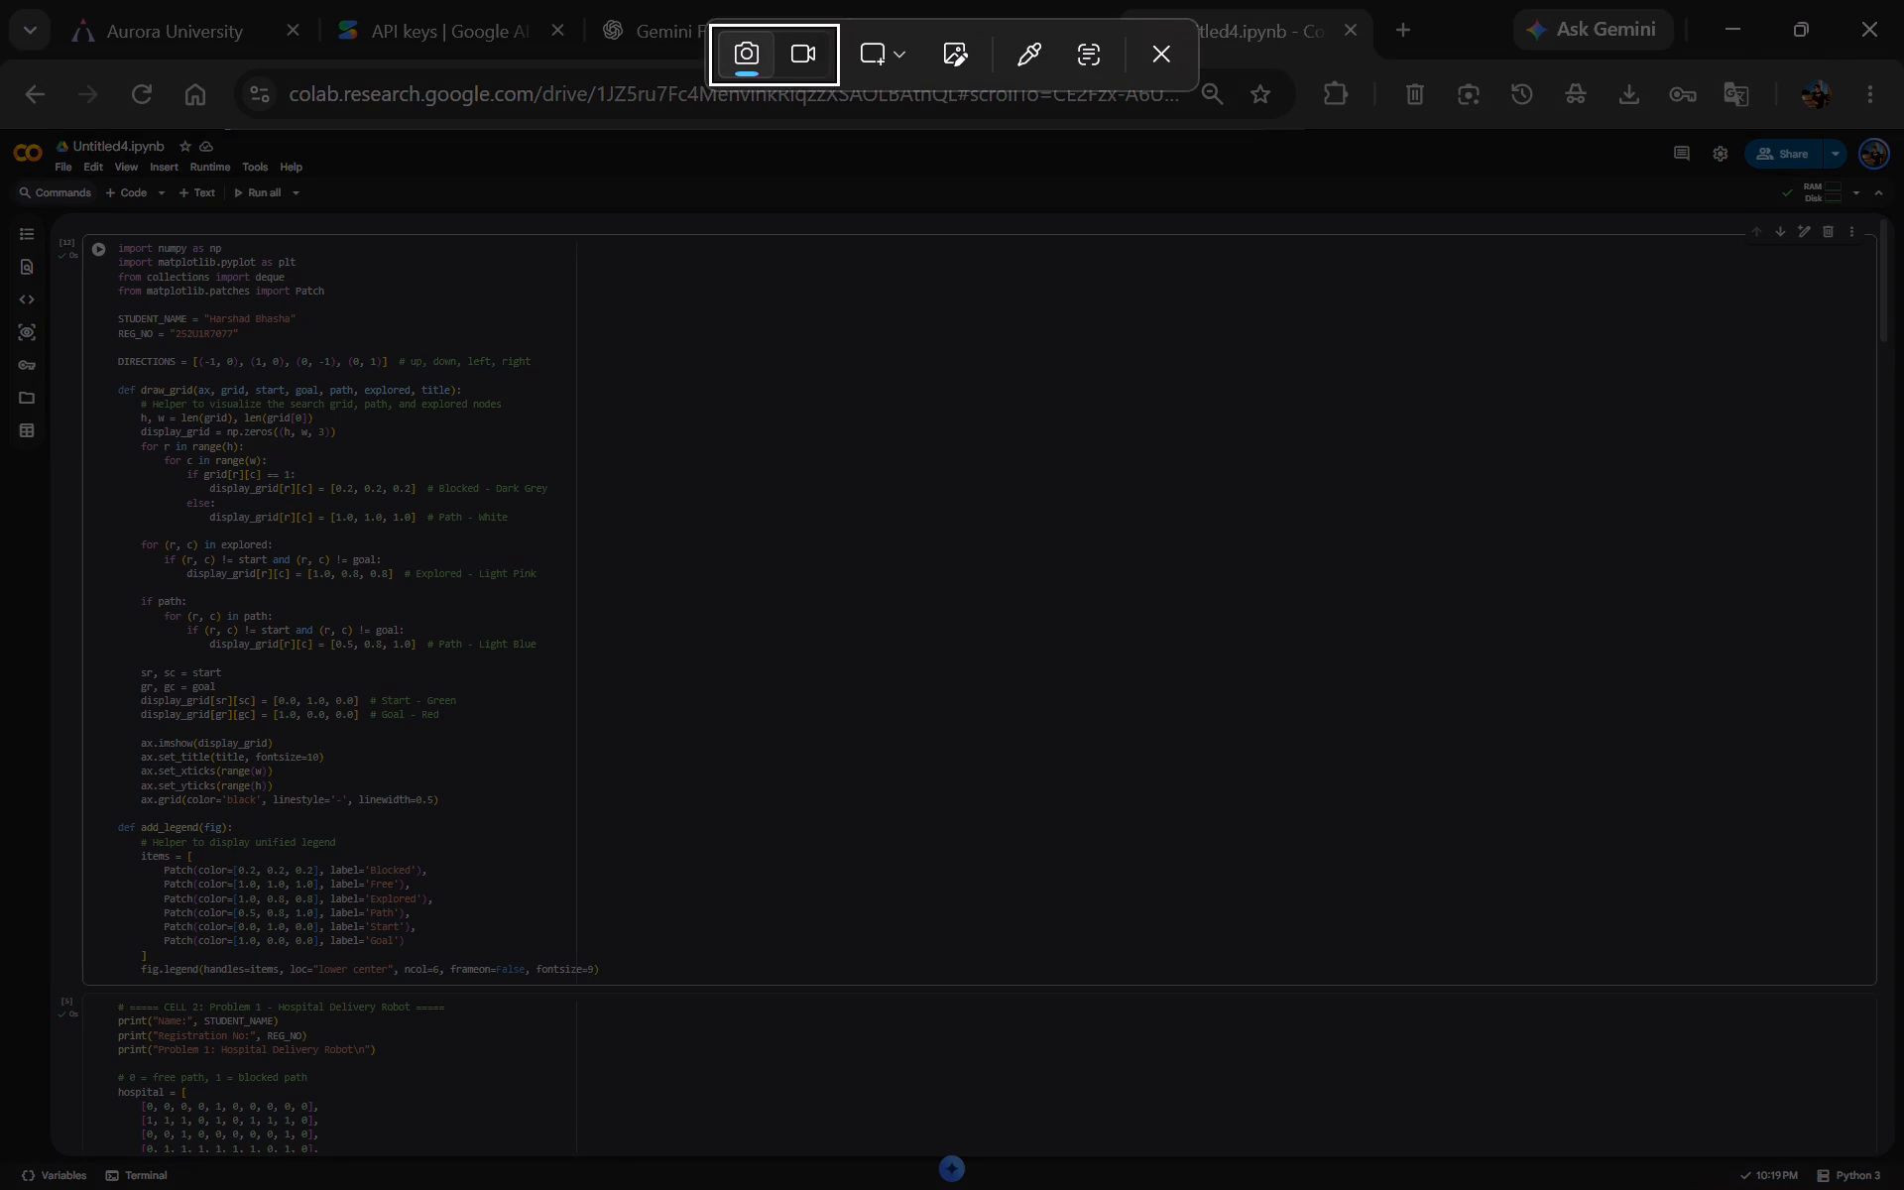
left_click_drag(0, 129, 1763, 842)
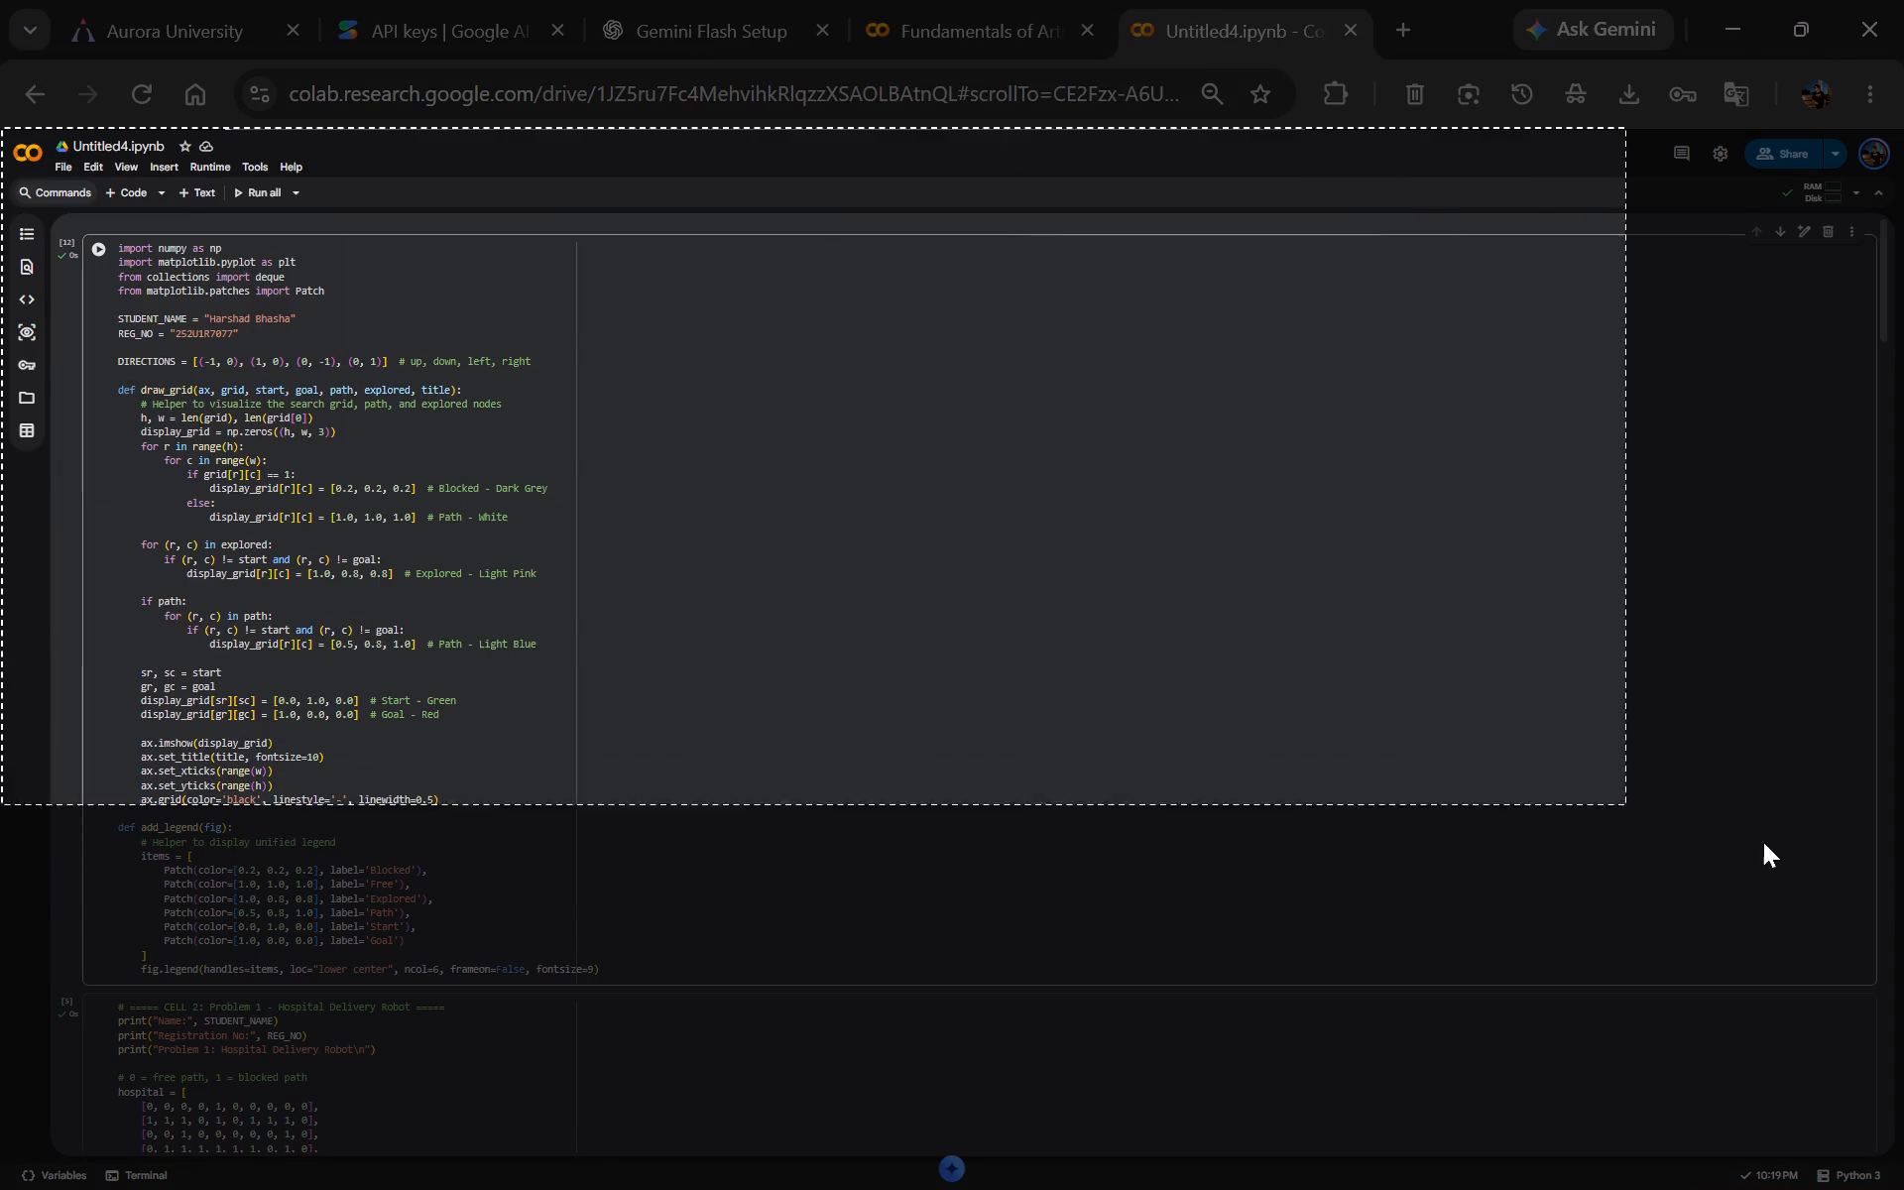
left_click_drag(1763, 842, 1903, 990)
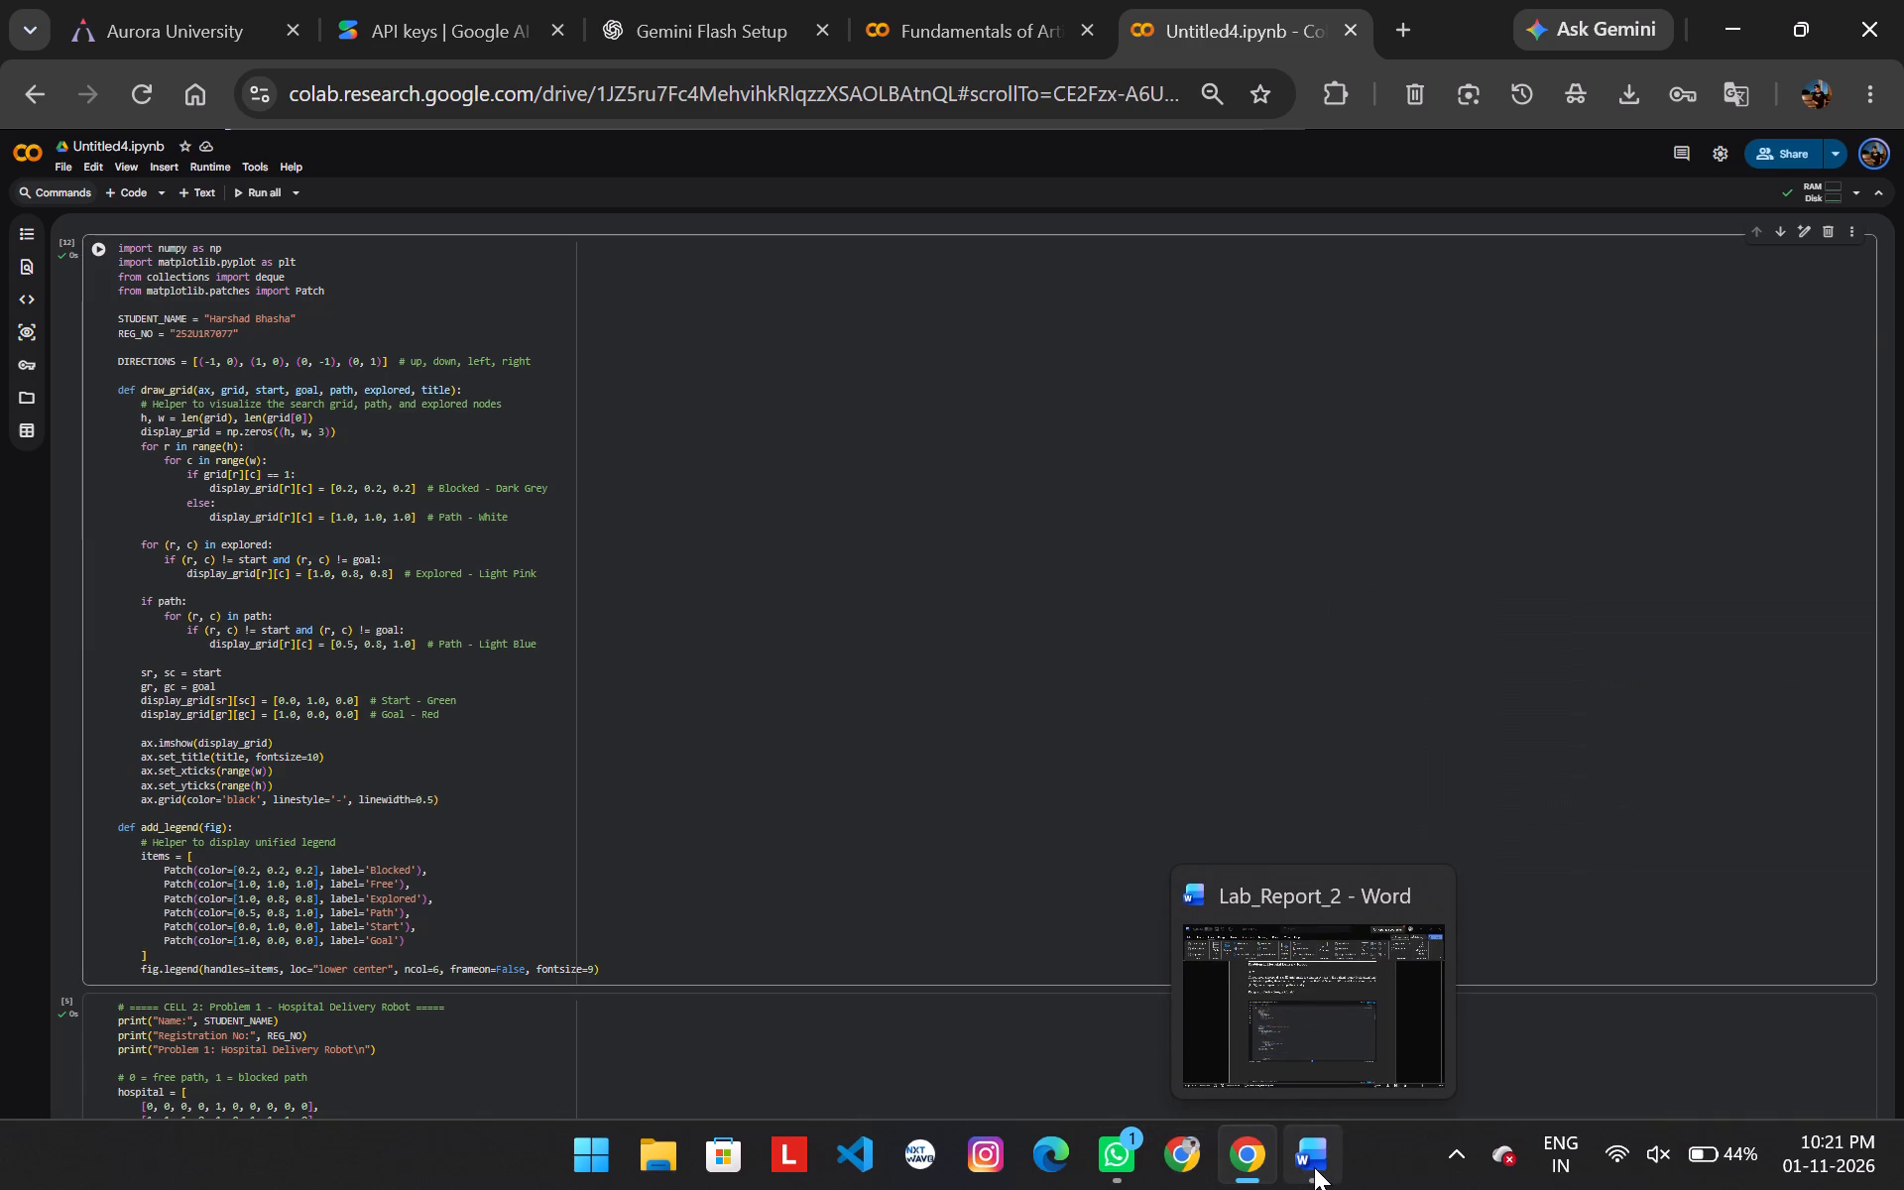
In Word, insert the new first-cell snip from the device's picture gallery directly under Problem 1's Program Code (Google Colab) heading.
left_click(1305, 1010)
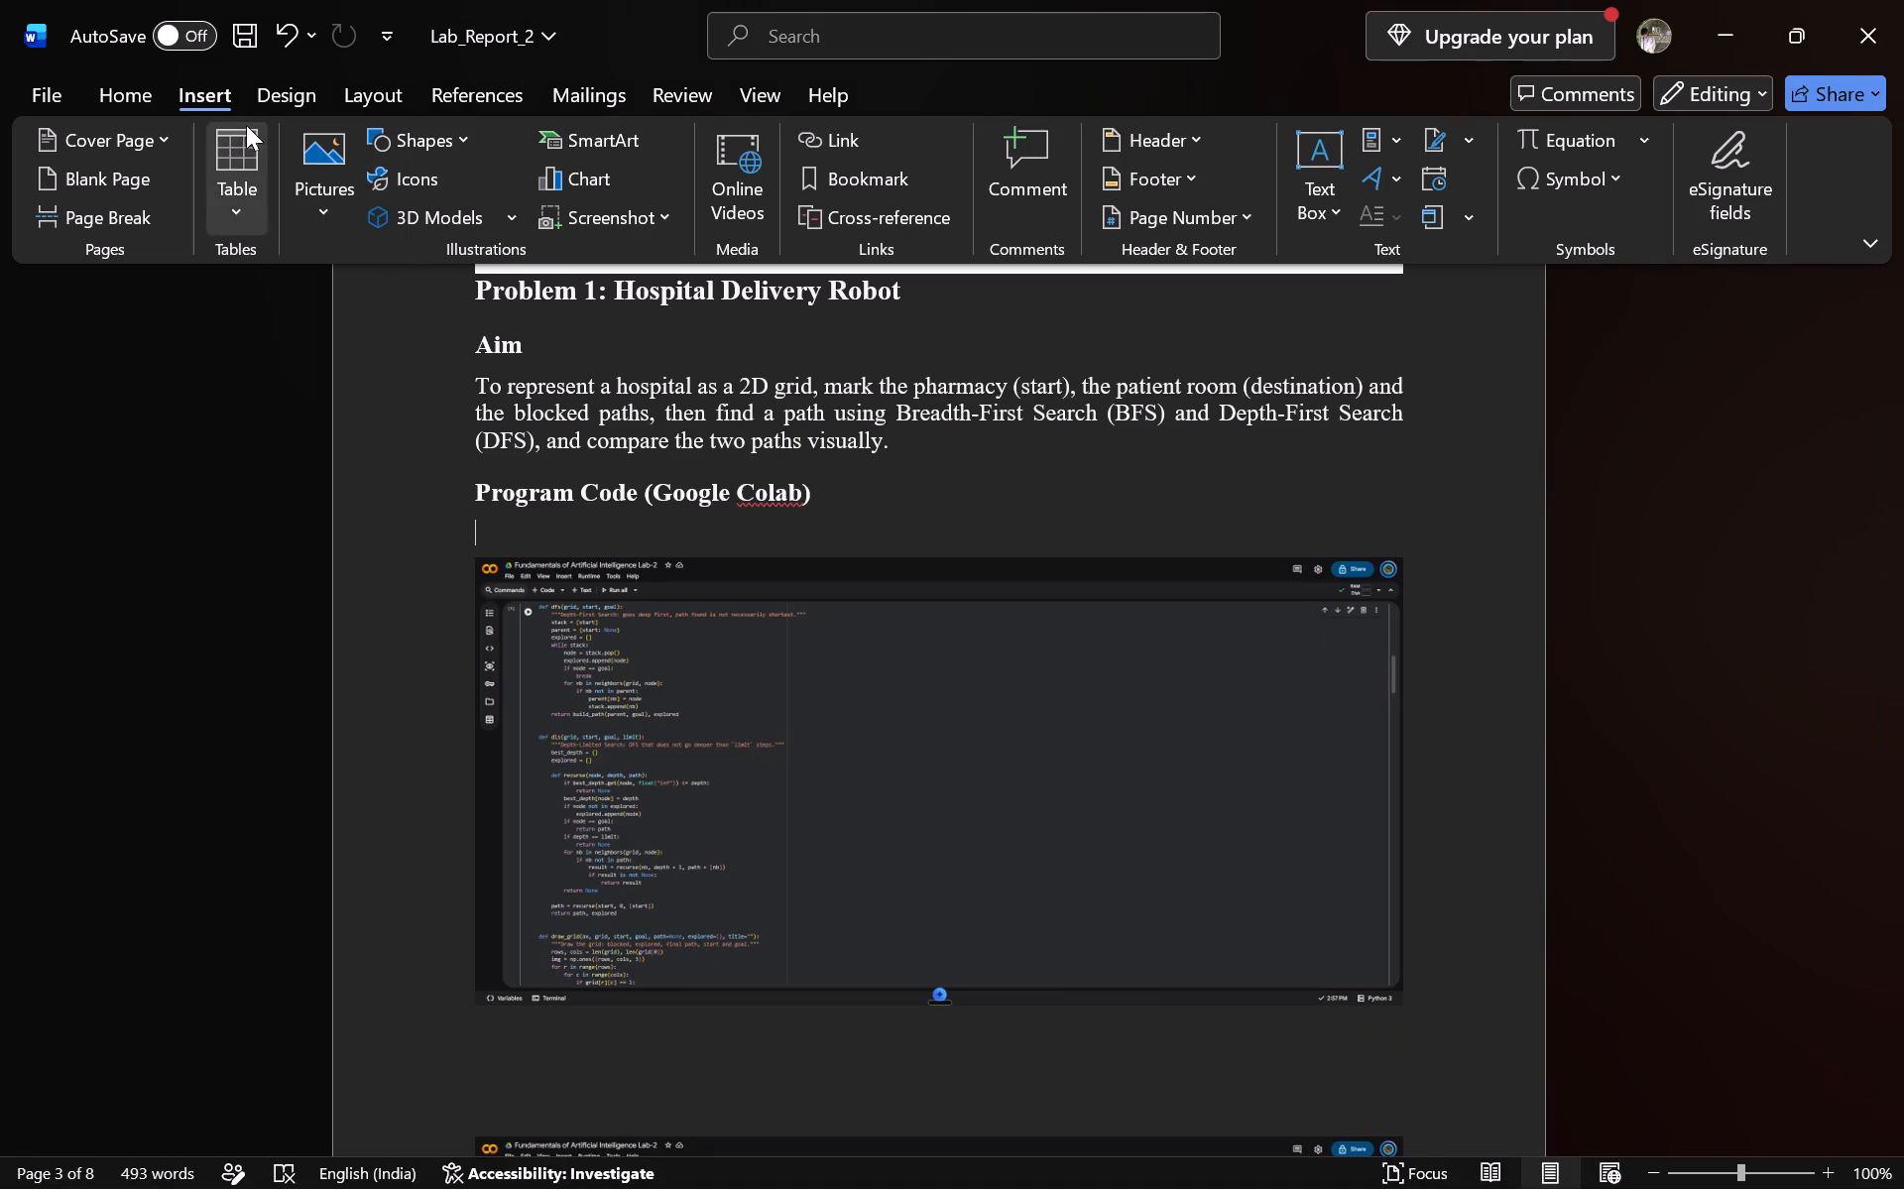
left_click(326, 167)
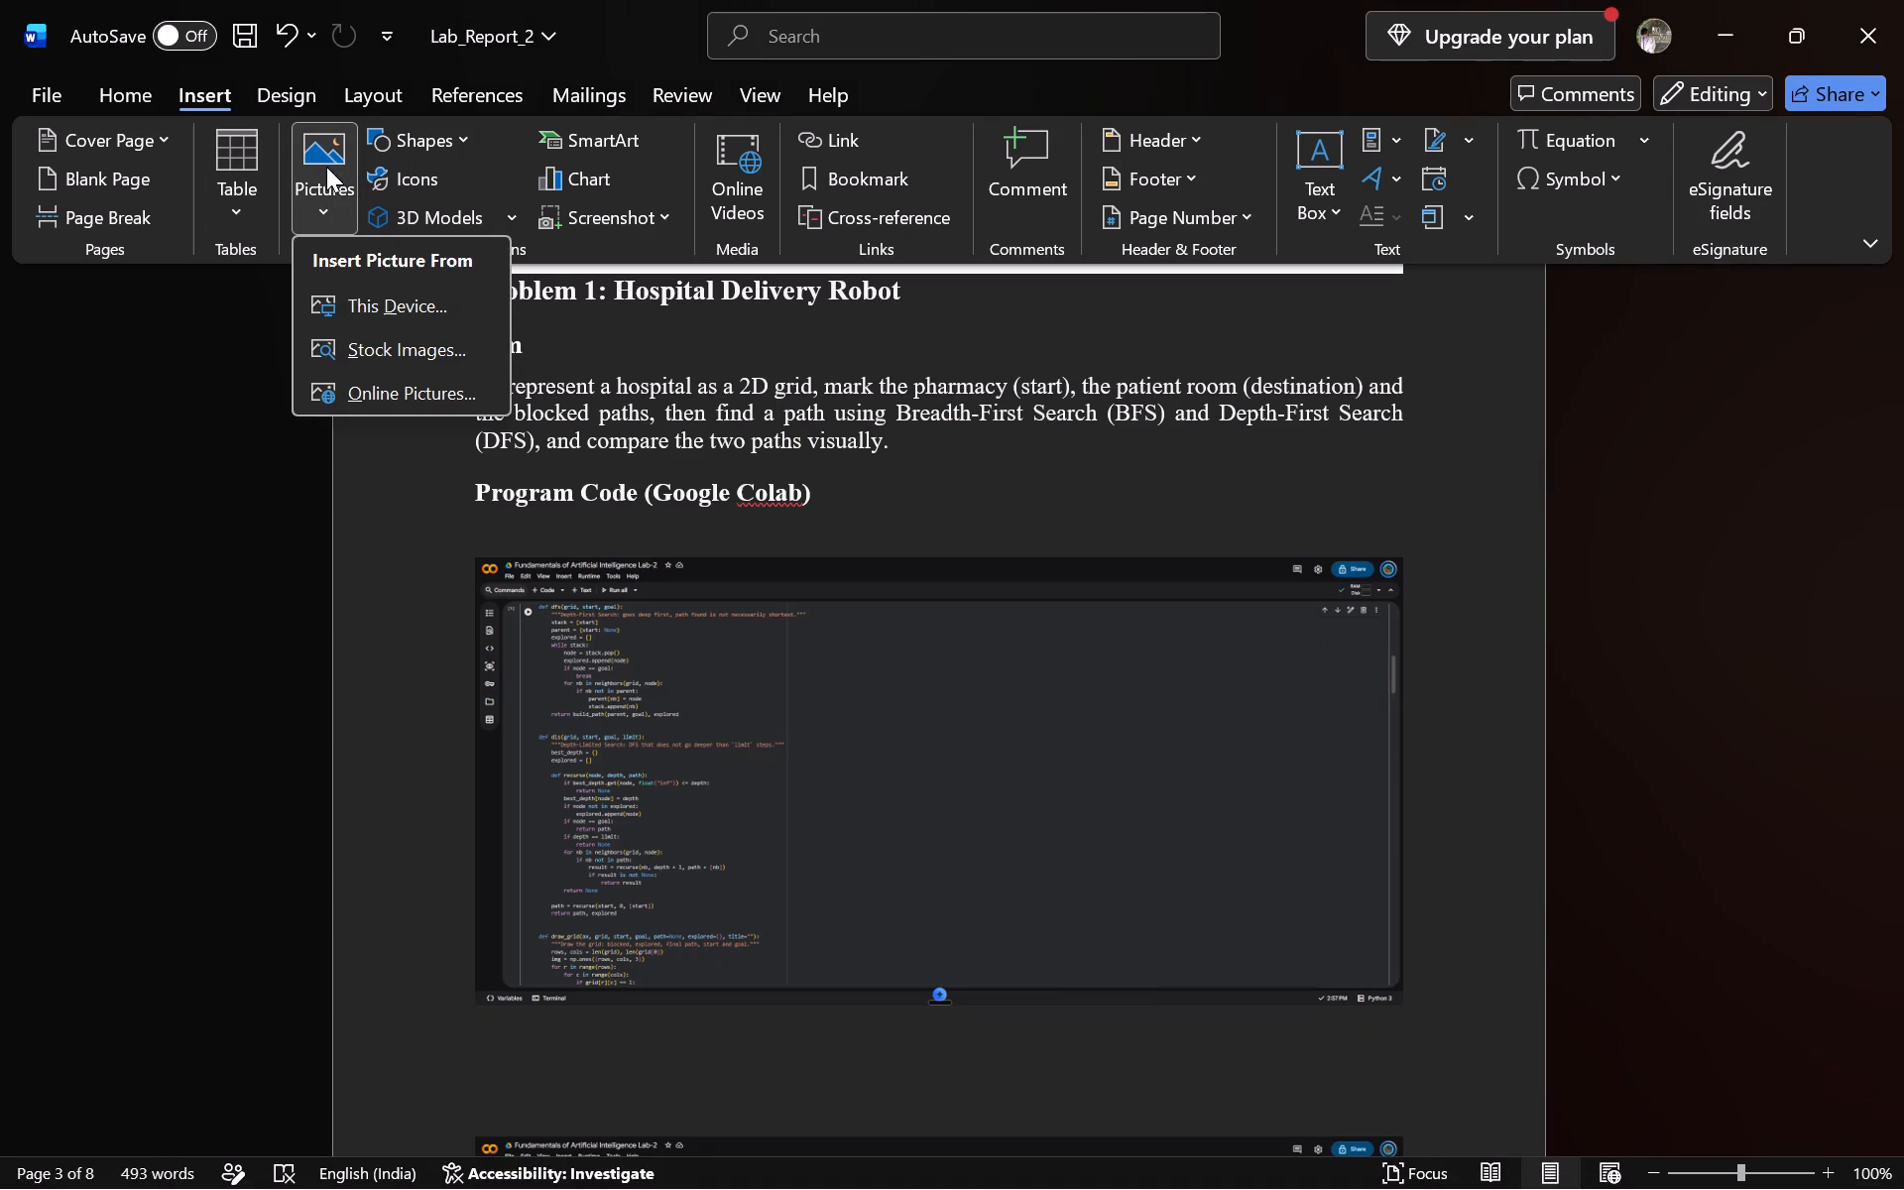
left_click(390, 311)
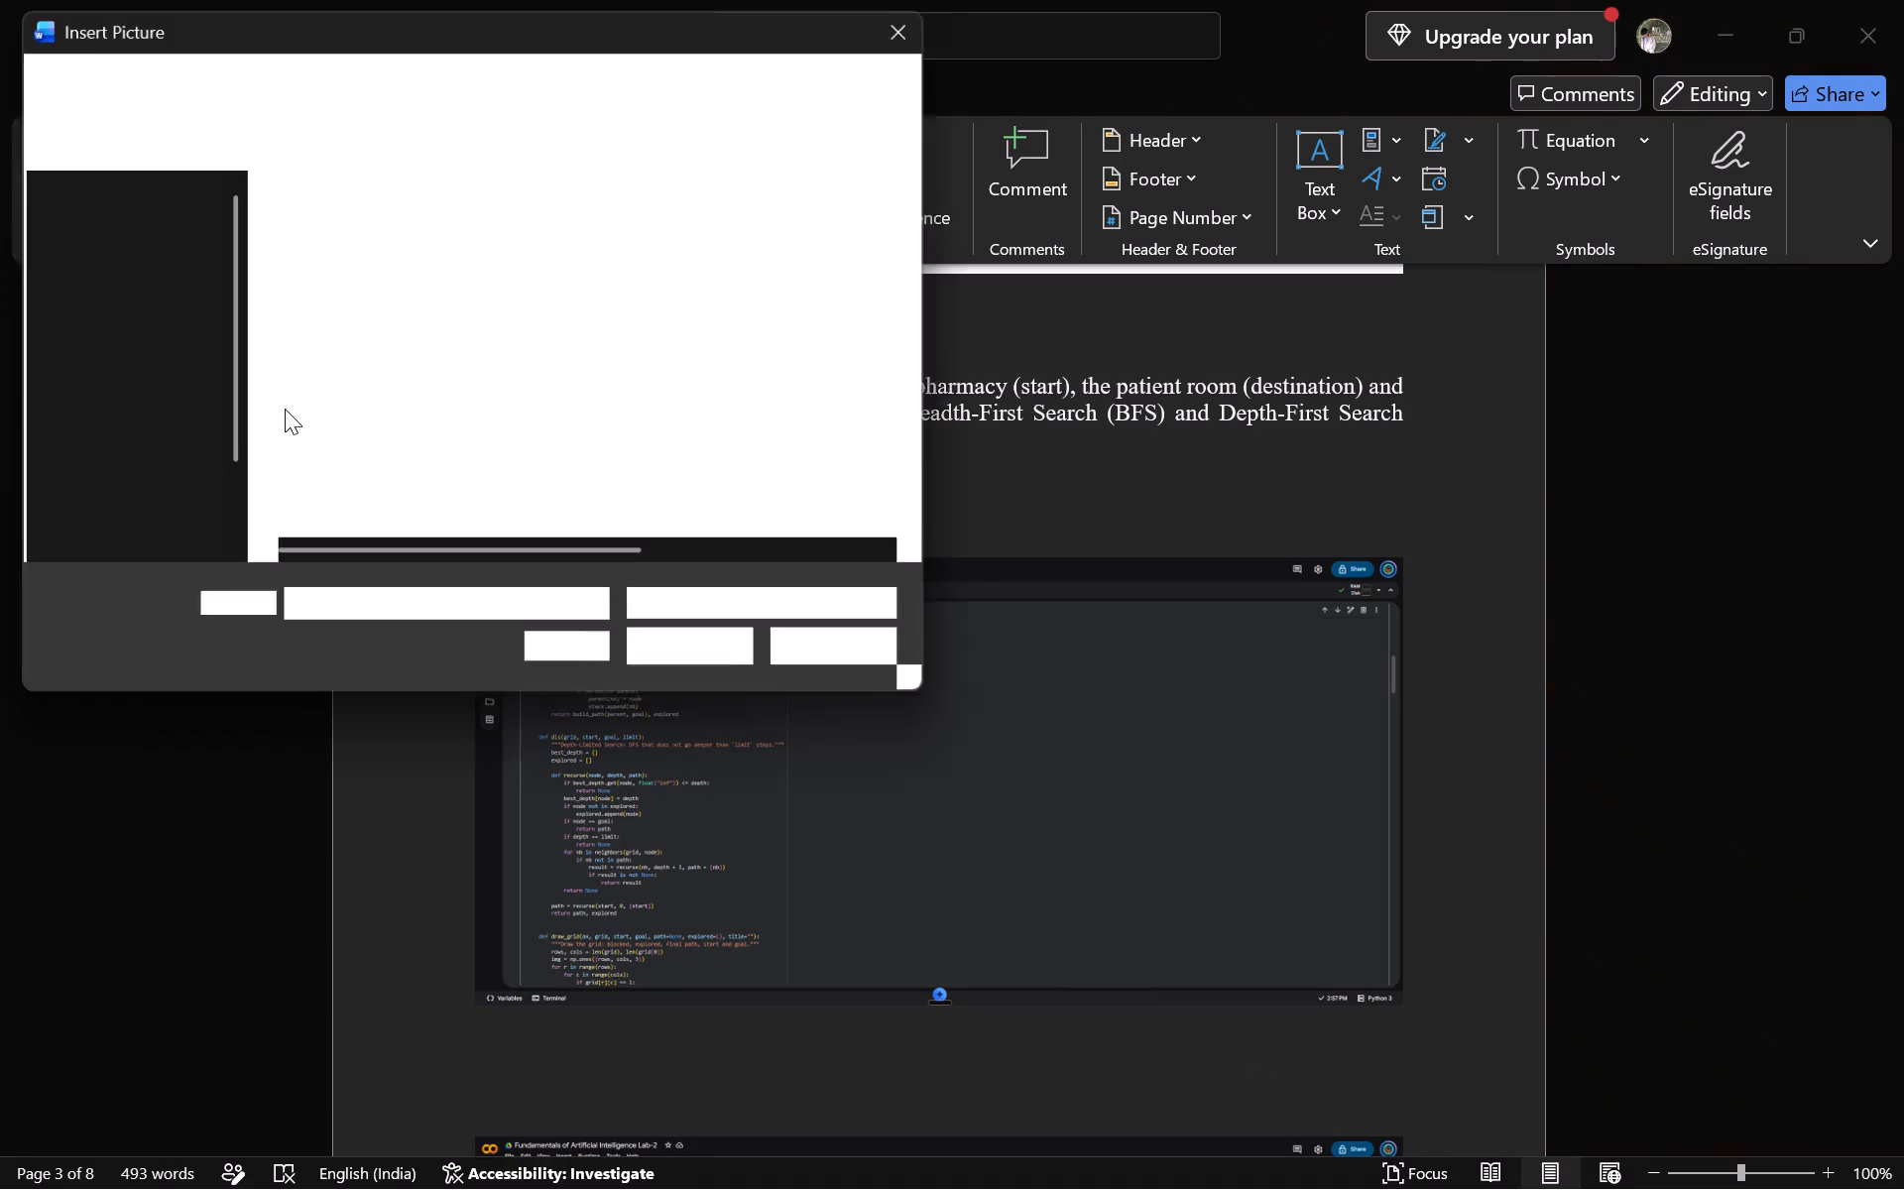
left_click(165, 246)
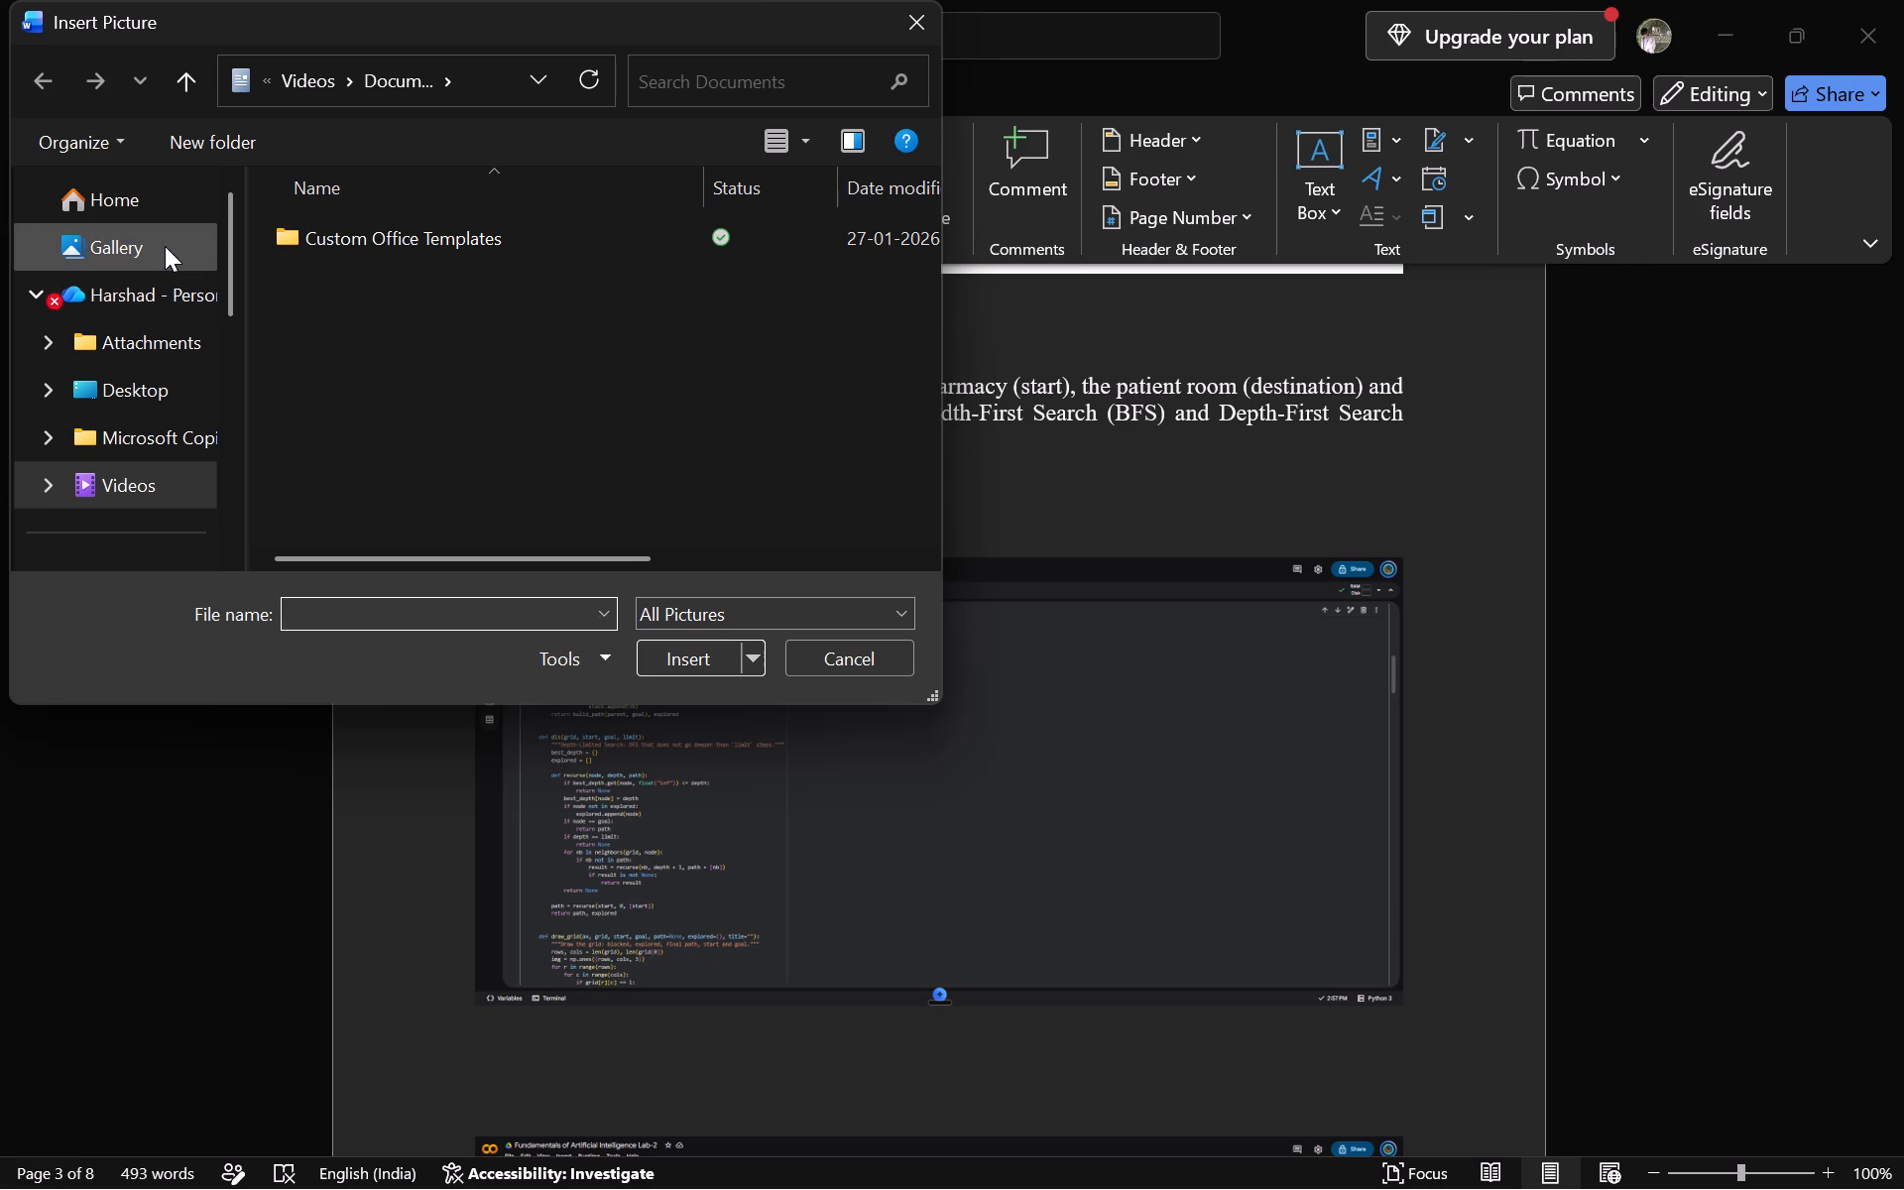
double_click(362, 298)
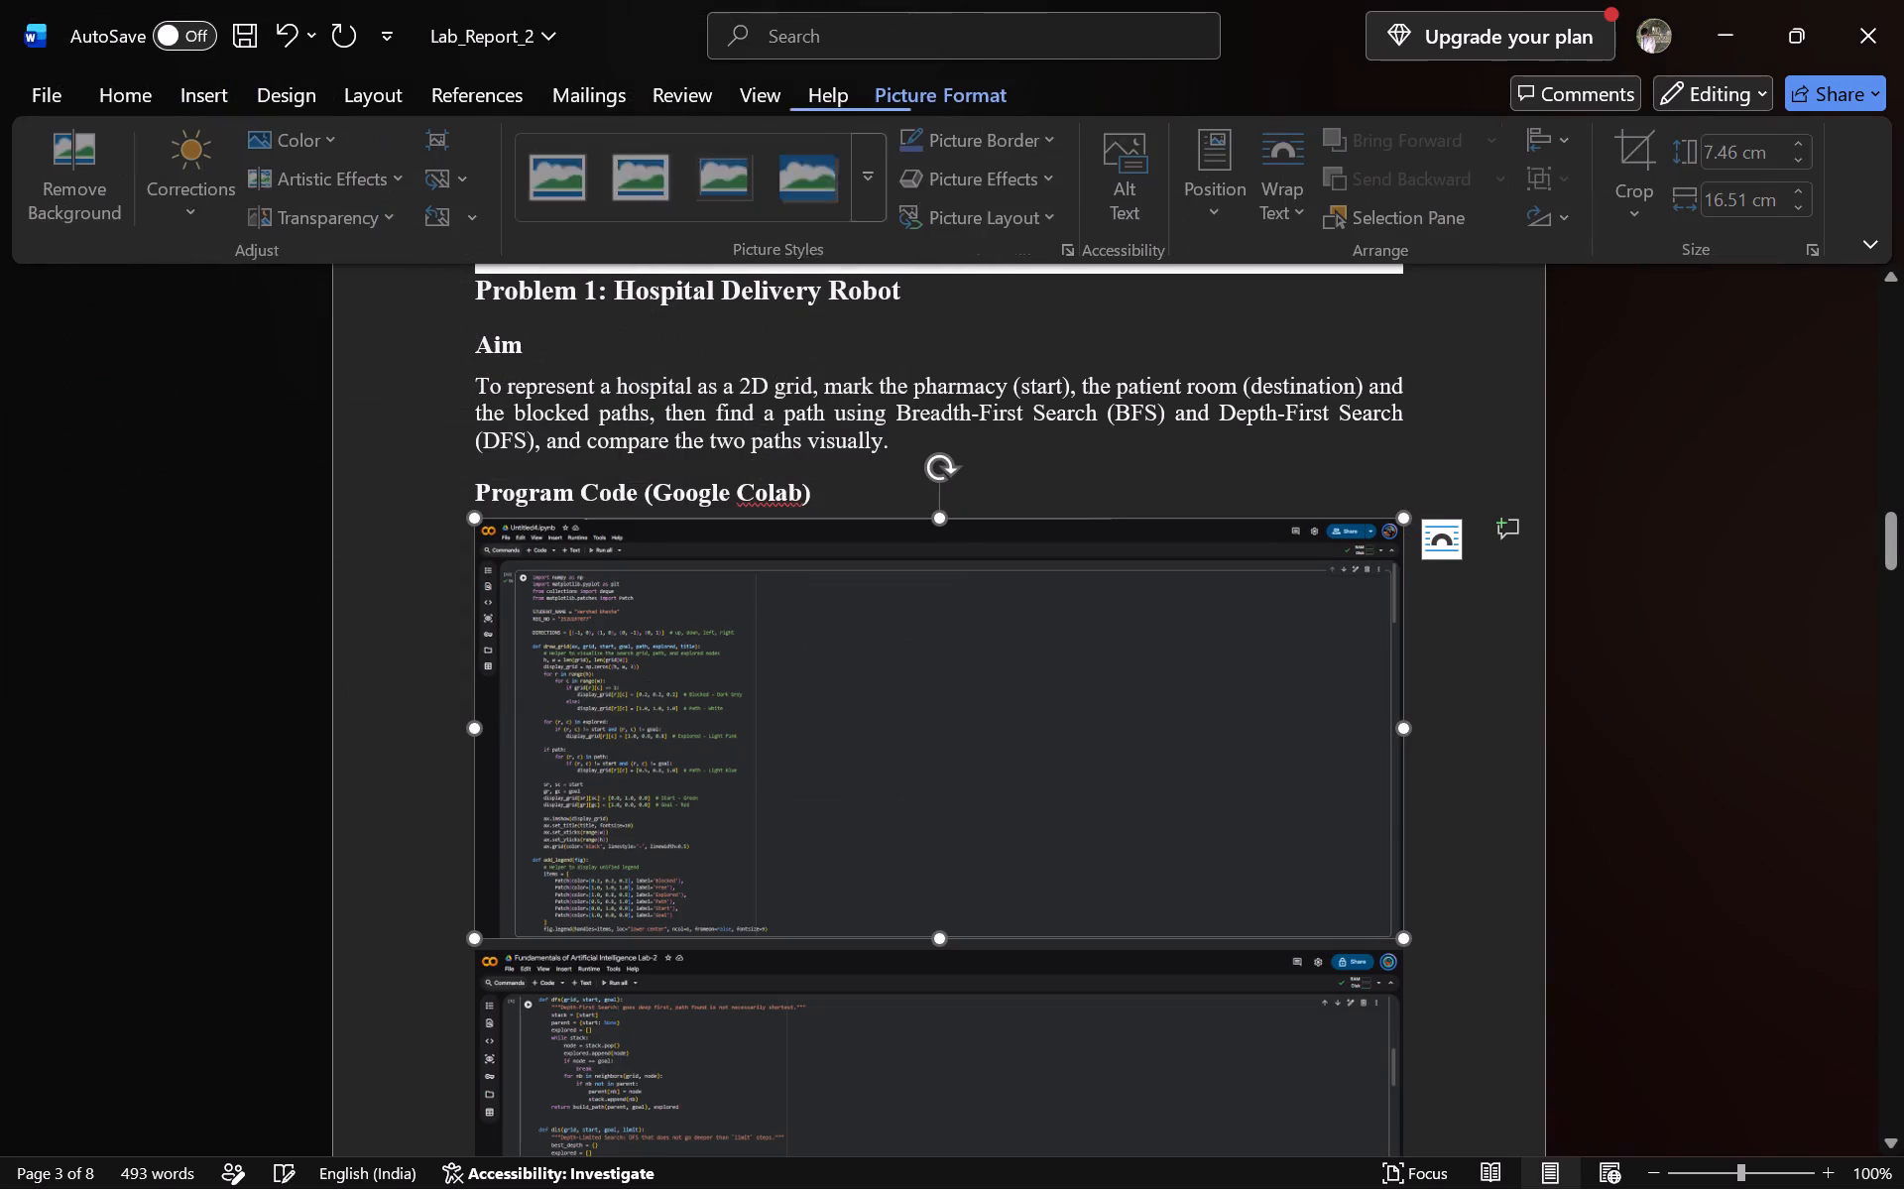
left_click(356, 576)
scroll(356, 576, "down", 1)
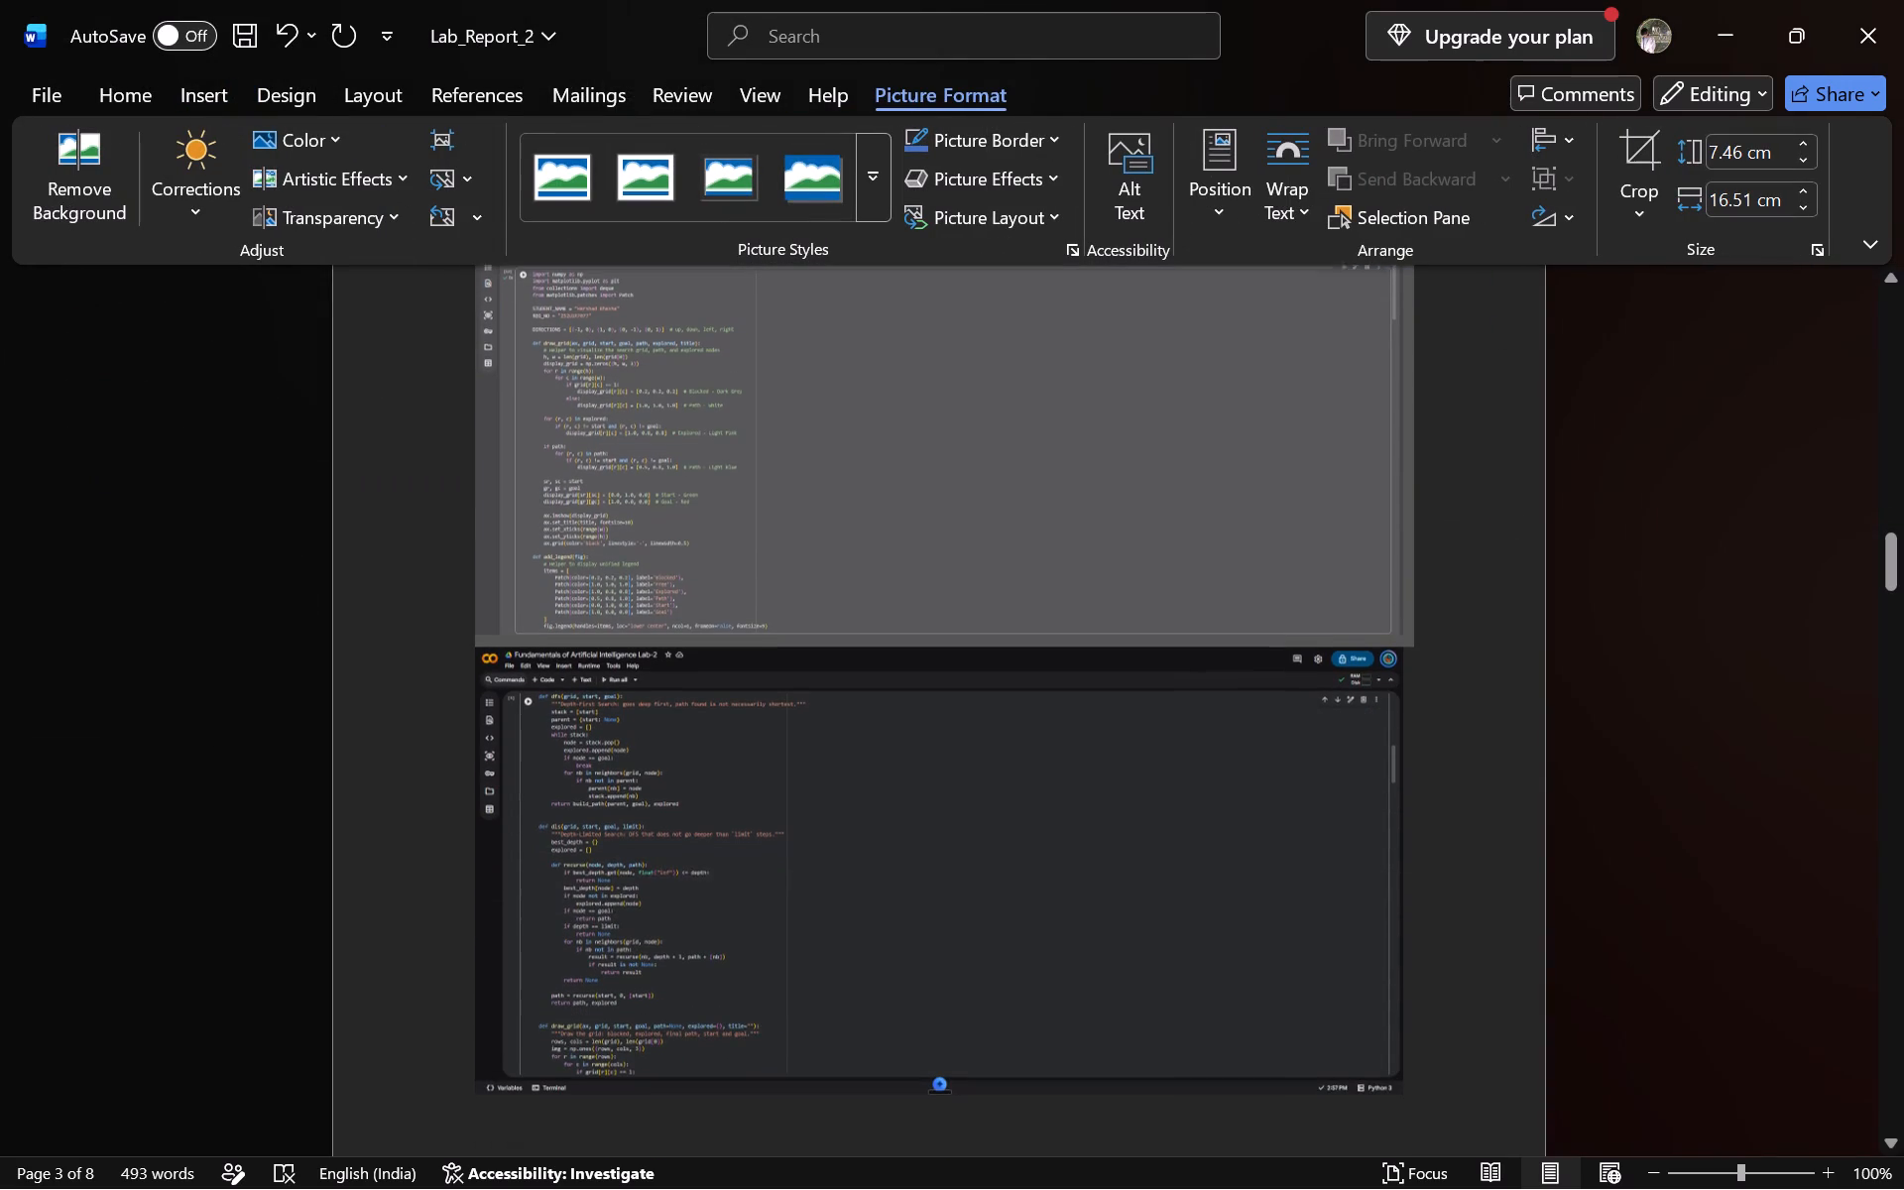
left_click(1436, 822)
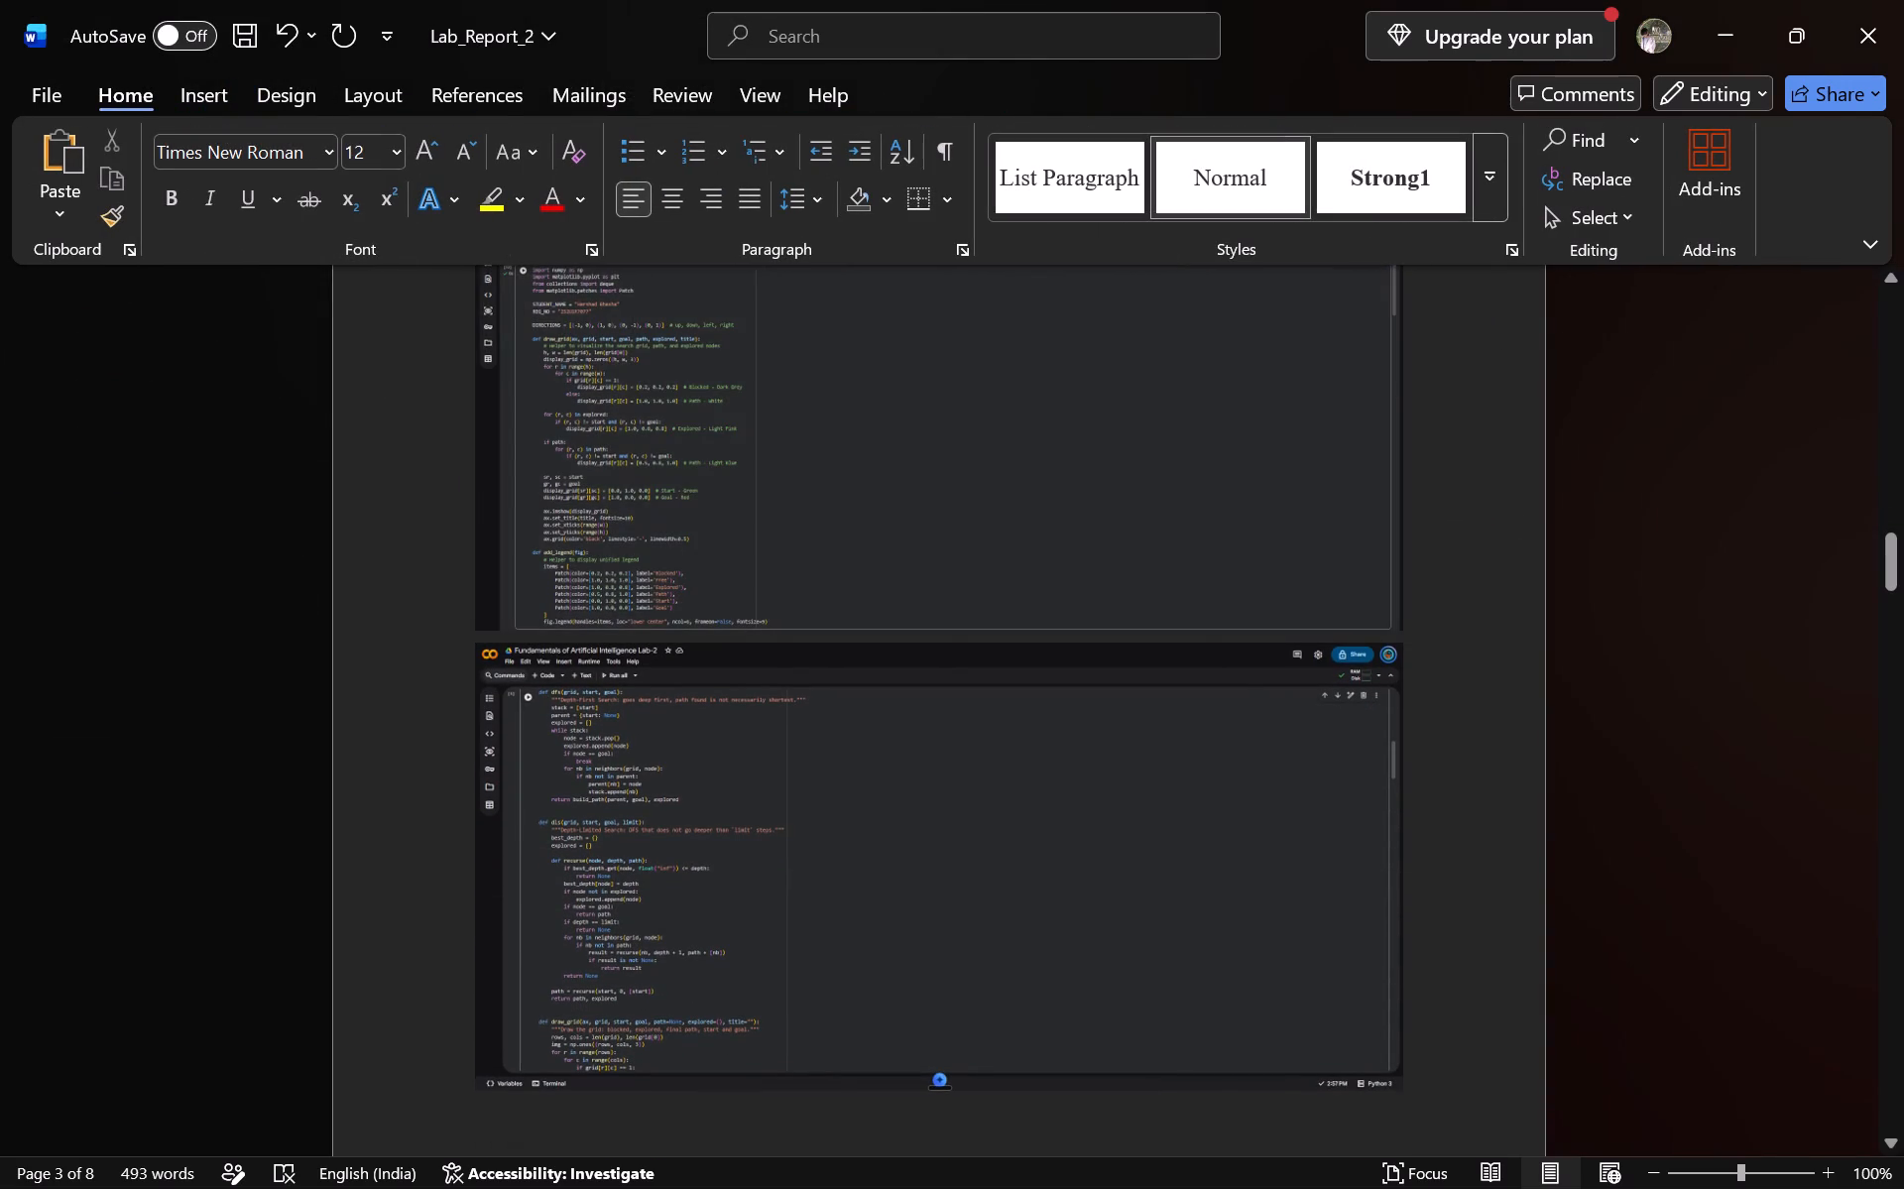
Examine Problem 1's inserted code screenshot and the old notebook screenshot that follows it on page 3.
scroll(1064, 766, "down", 1)
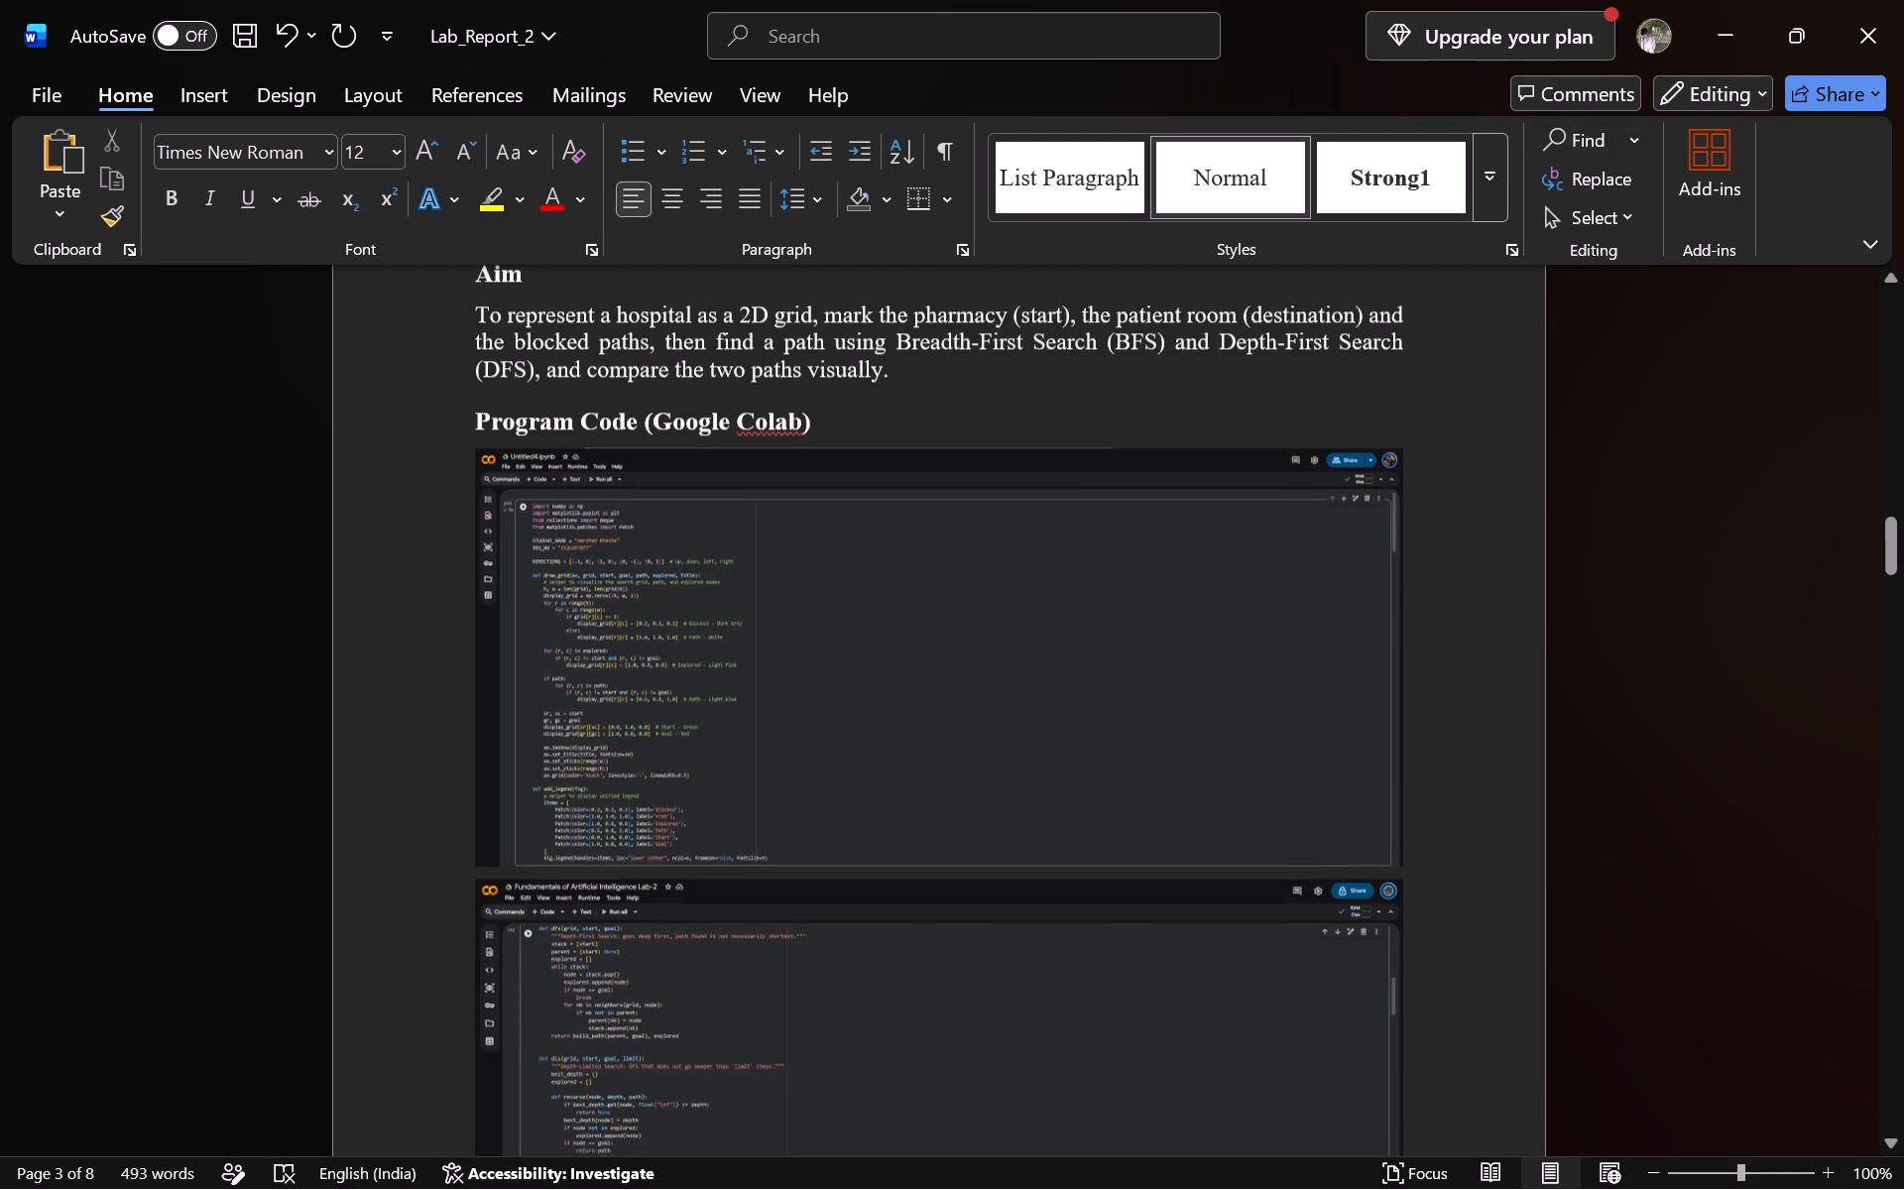
scroll(1064, 766, "down", 1)
scroll(1064, 766, "up", 5)
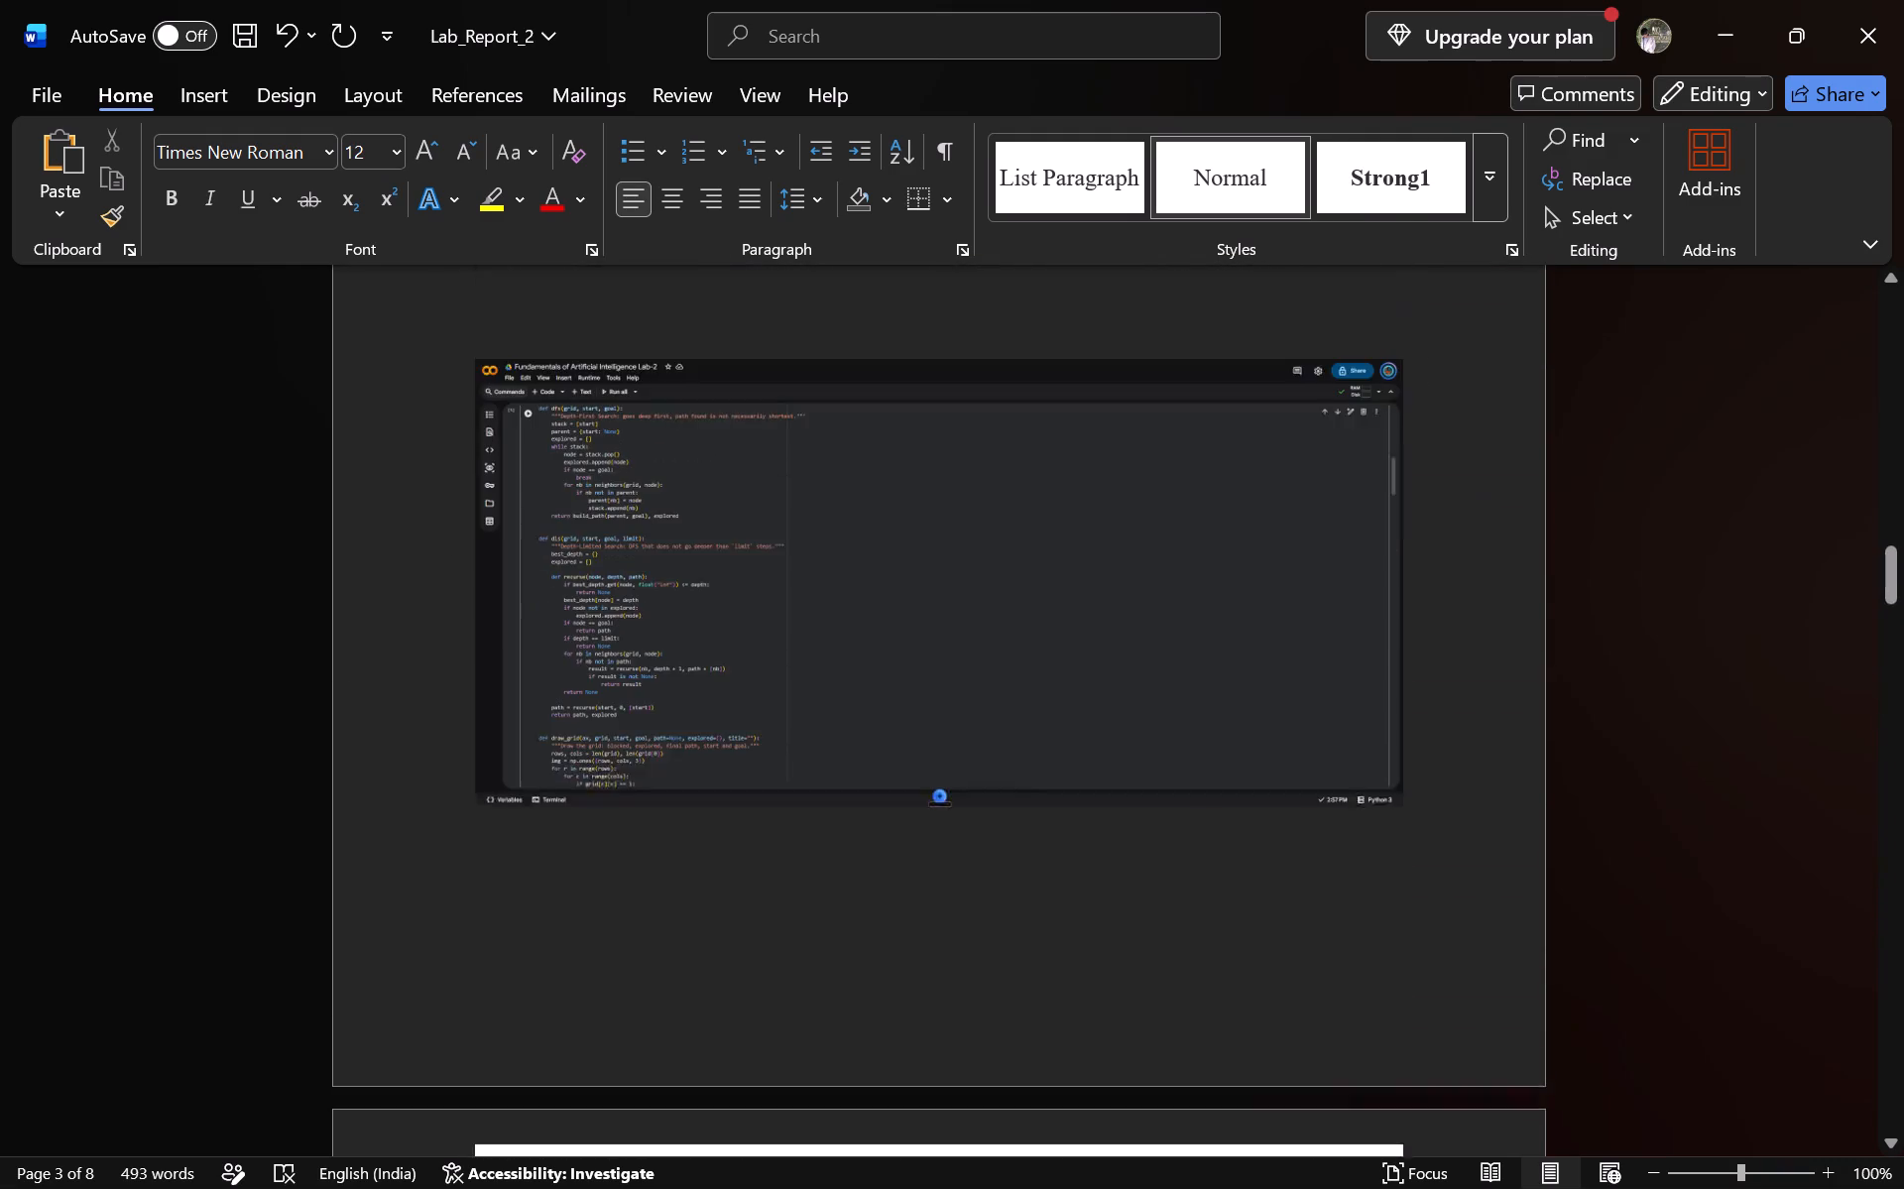
scroll(1064, 766, "up", 2)
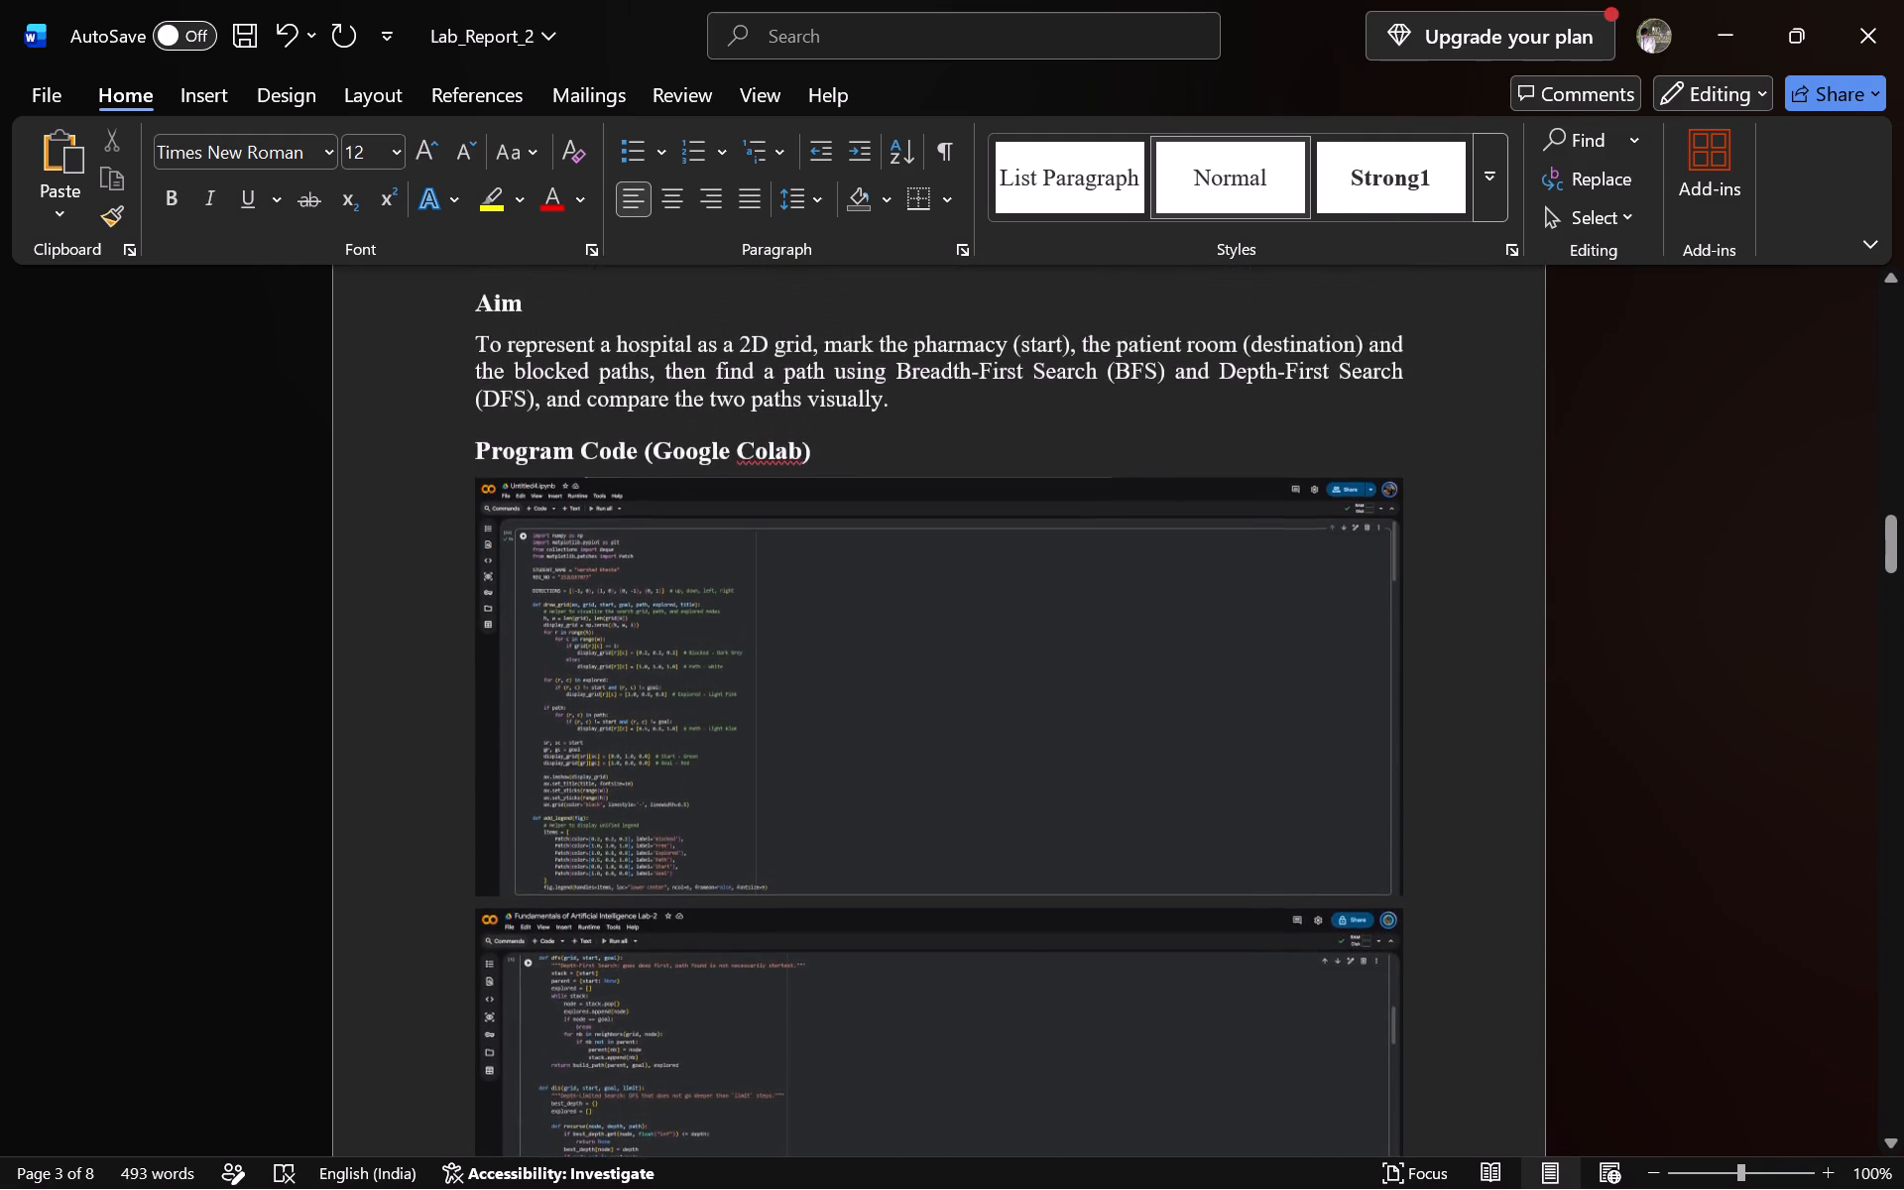
scroll(1064, 766, "up", 5)
scroll(1064, 766, "down", 4)
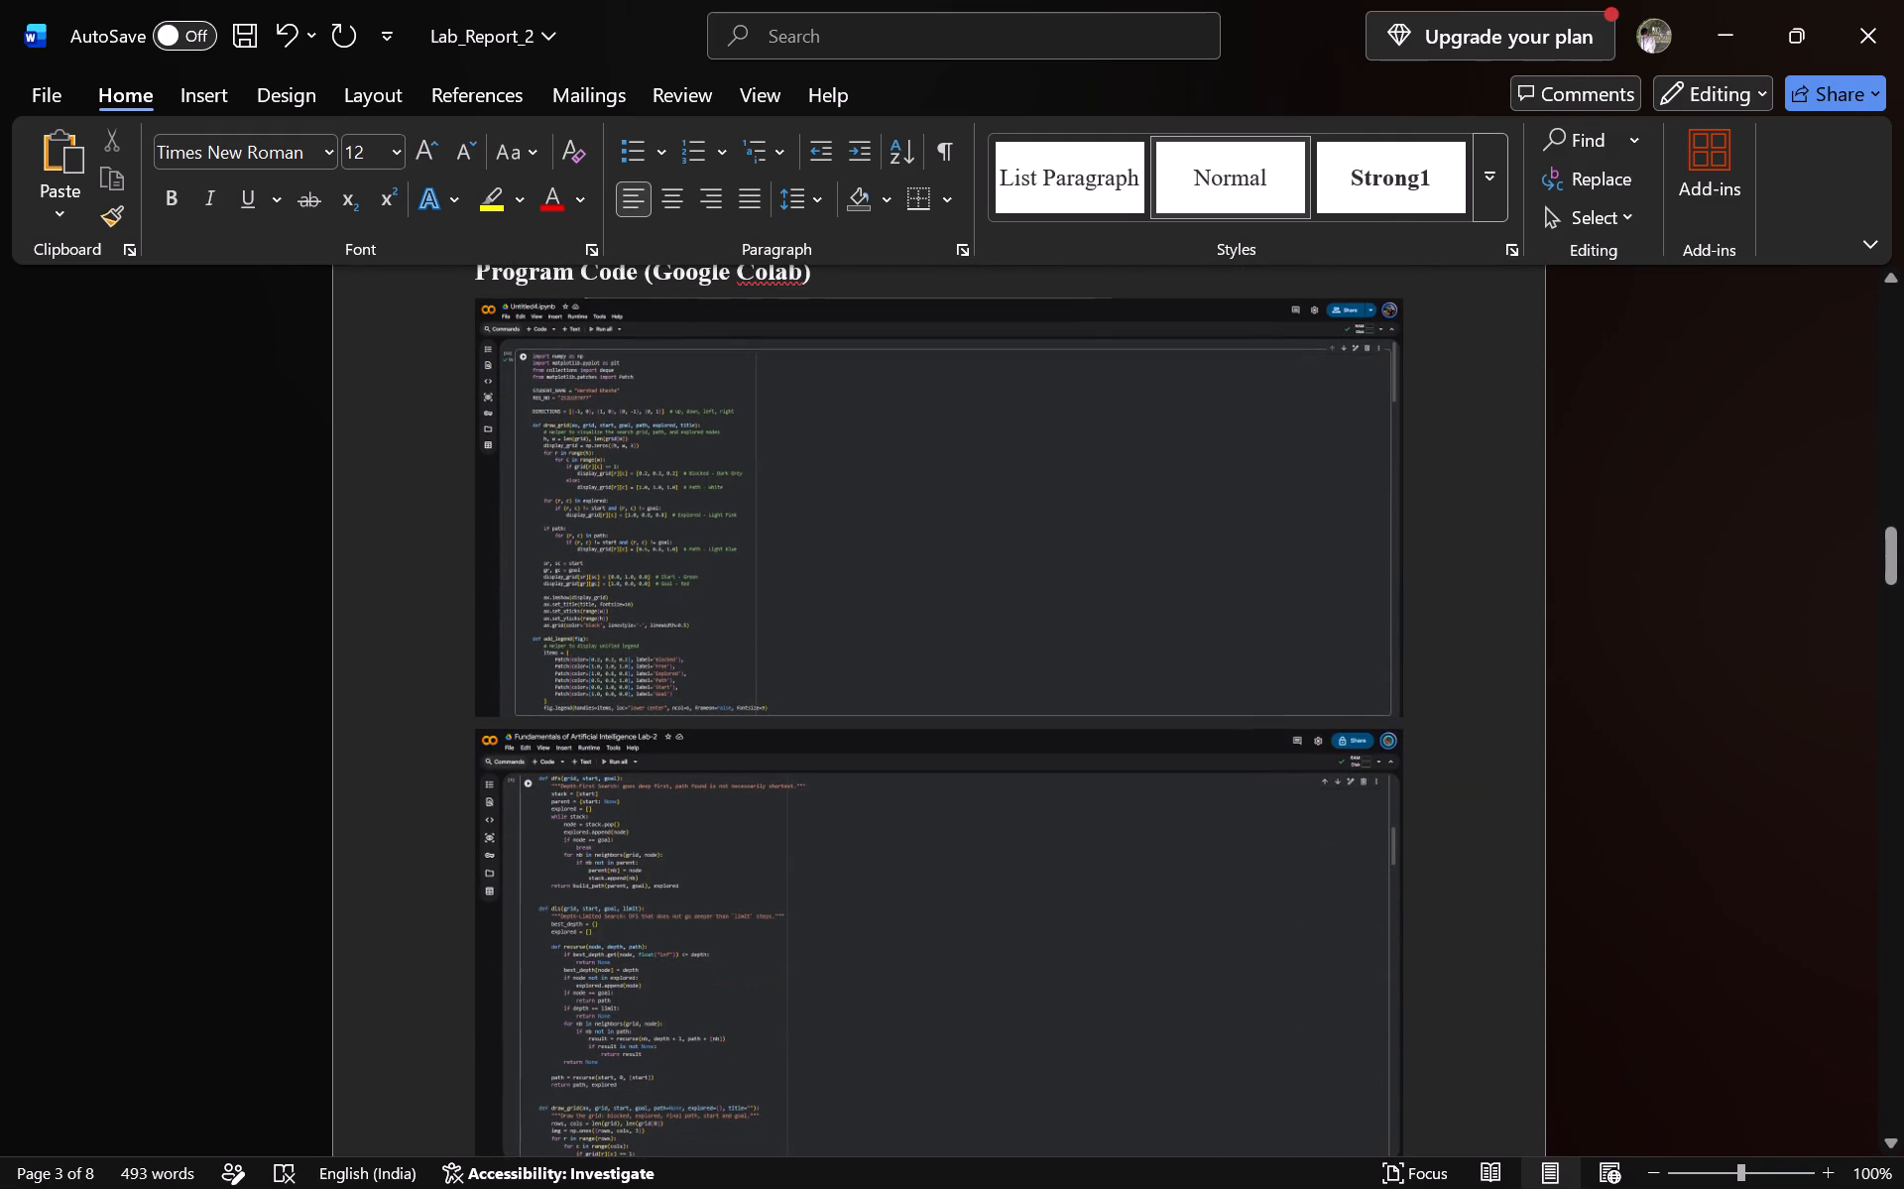
scroll(1483, 751, "down", 1)
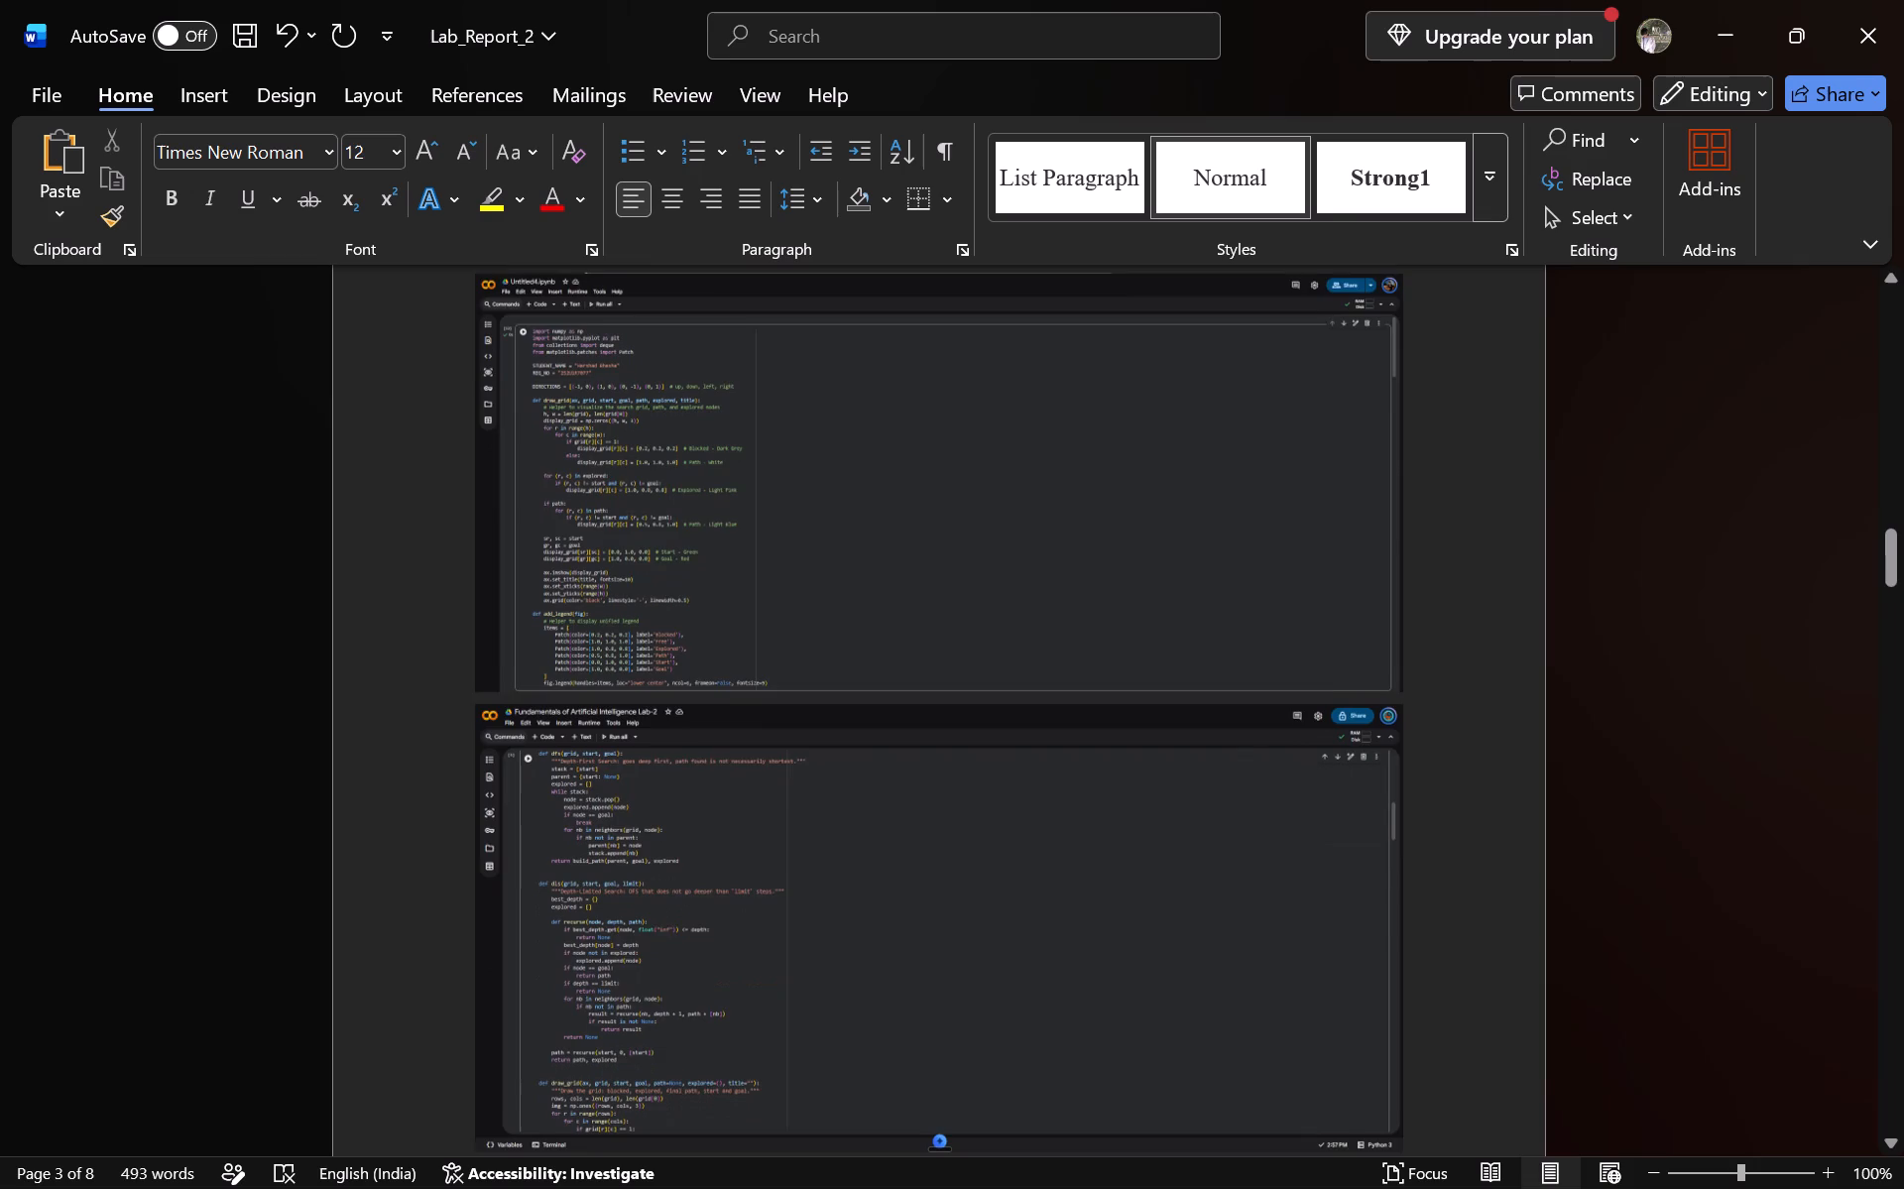
scroll(1483, 751, "down", 1)
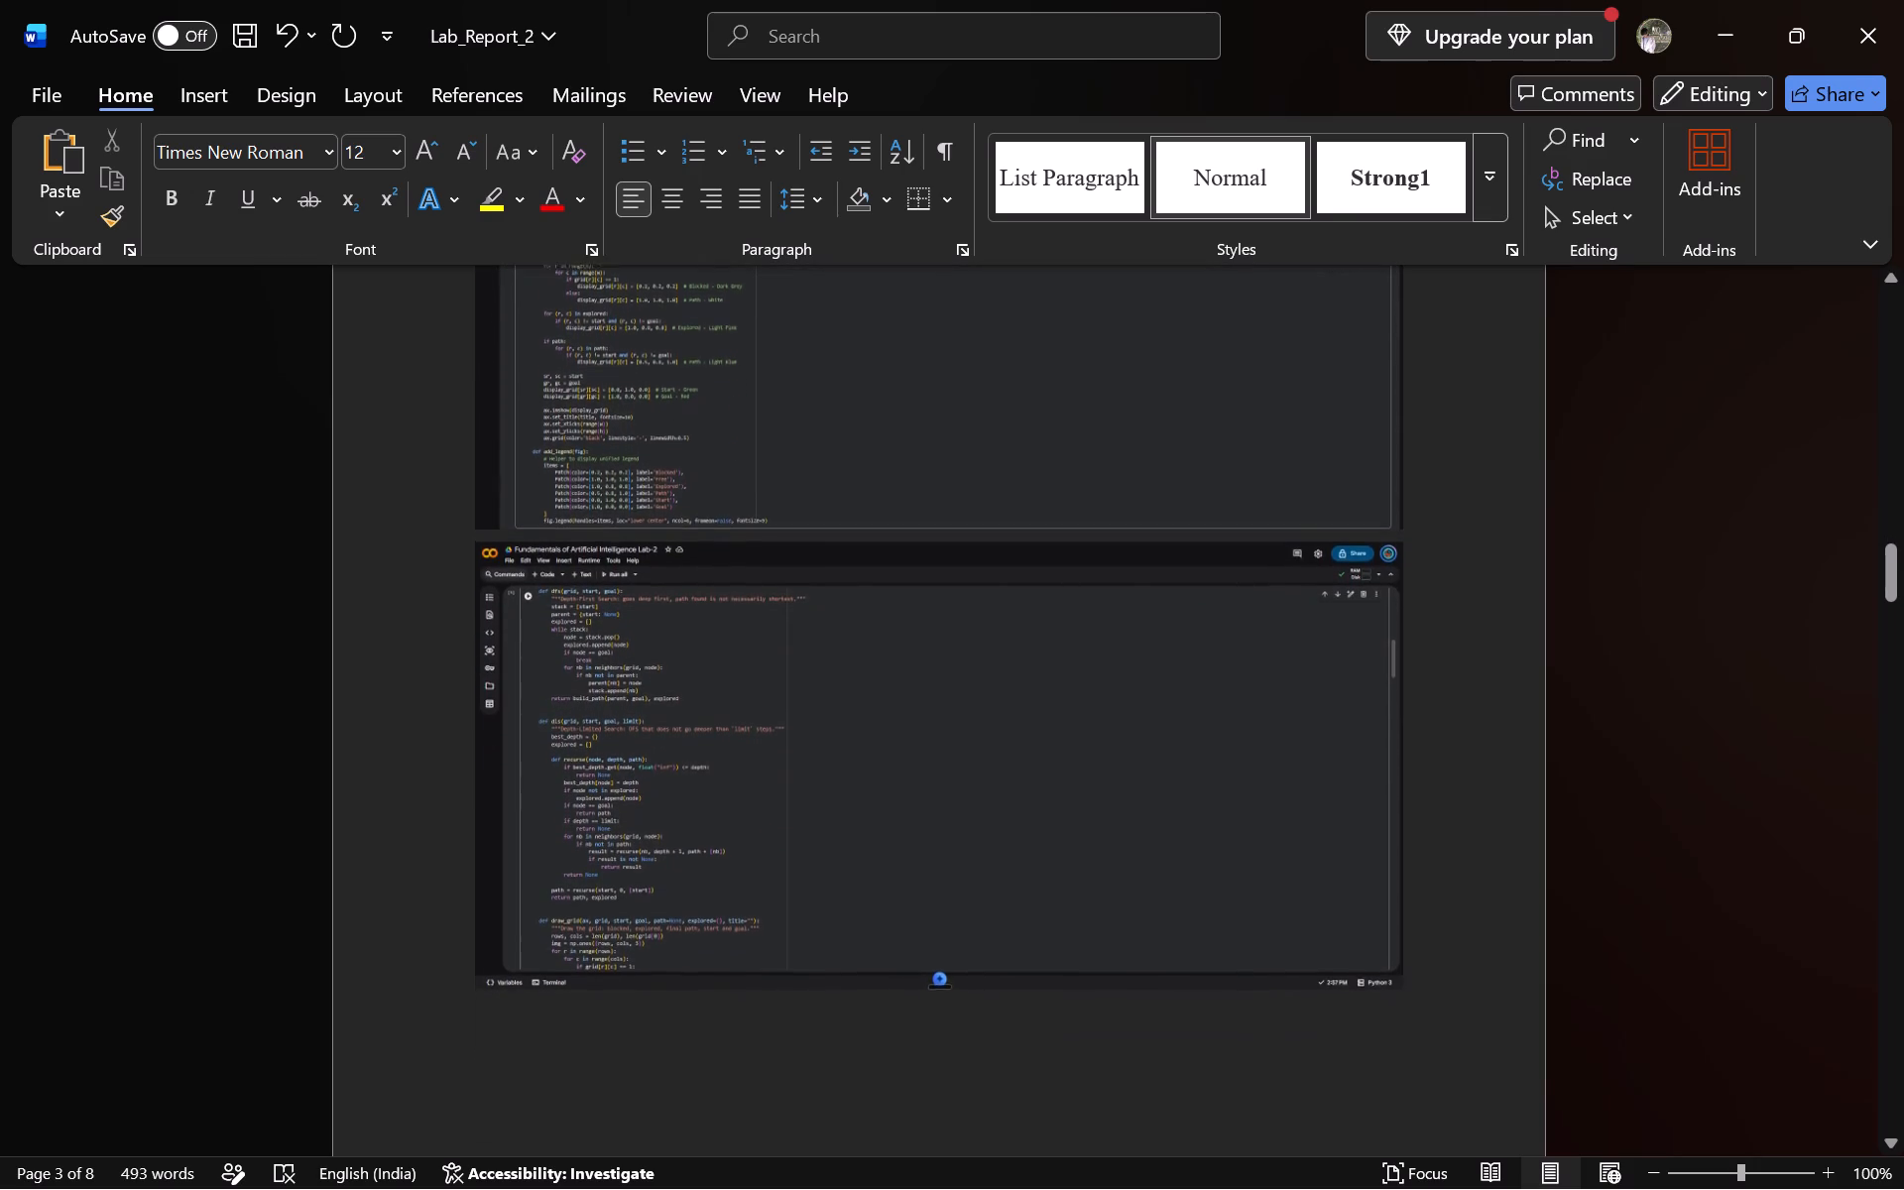
scroll(1483, 751, "down", 1)
scroll(1483, 751, "up", 2)
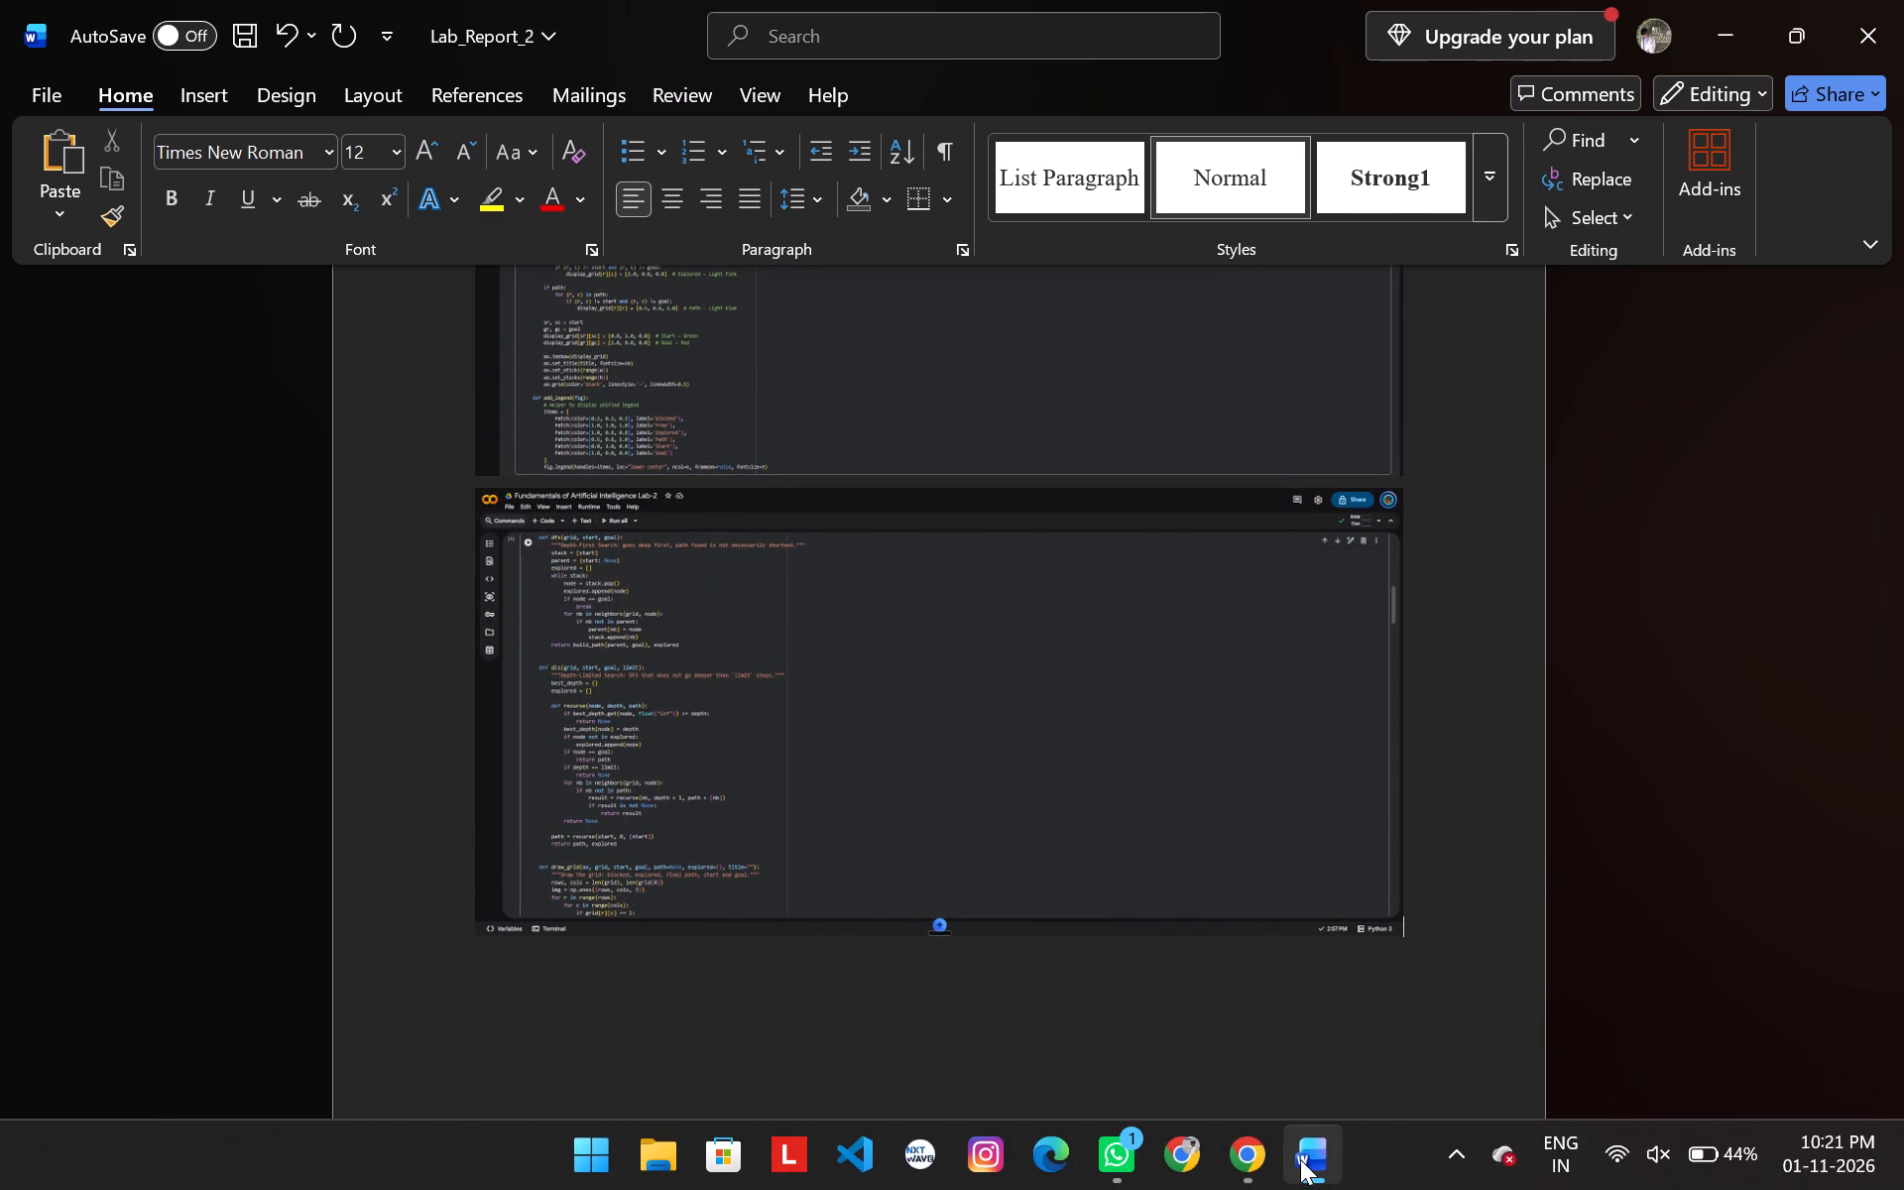
Switch to Chrome and look through Untitled4's second code cell, Problem 1 - Hospital Delivery Robot.
left_click(1200, 974)
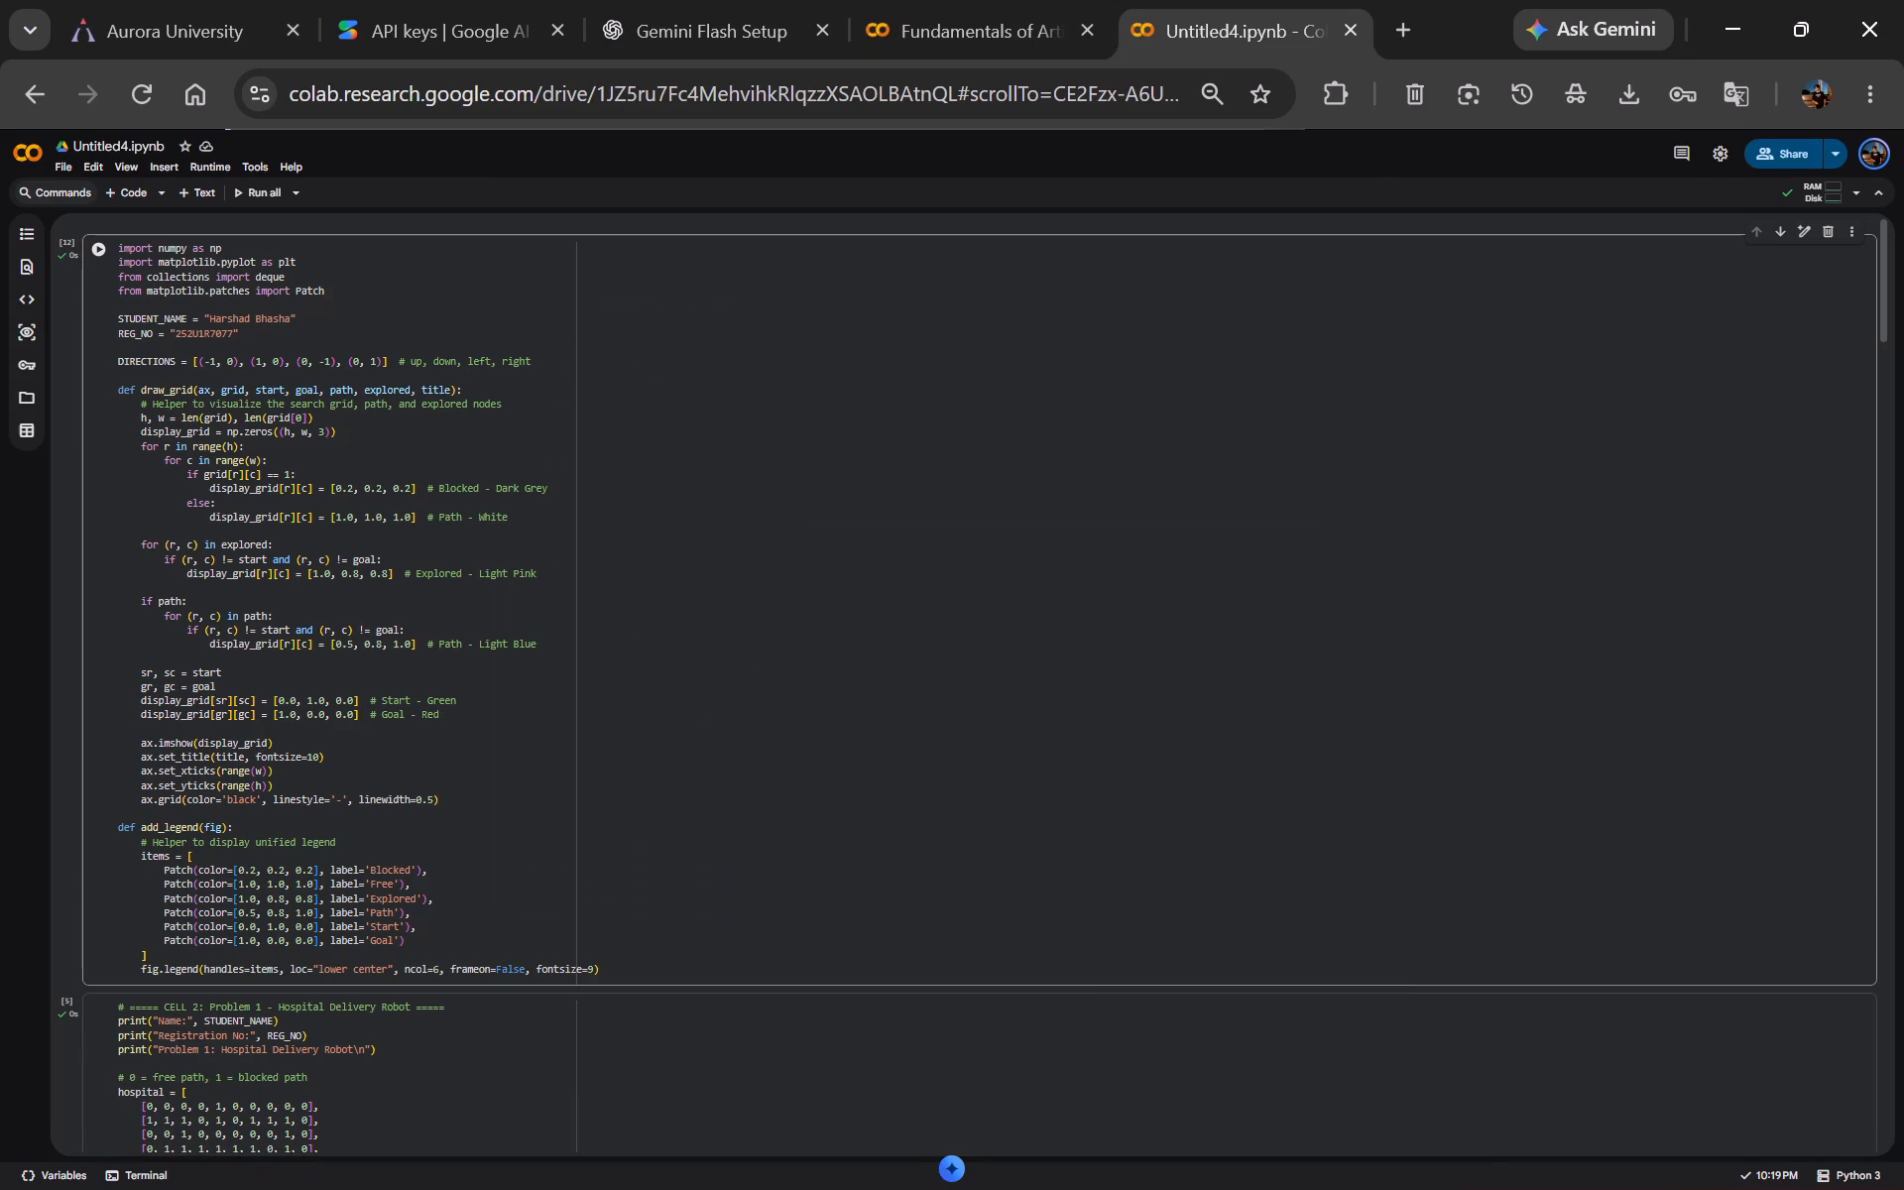
scroll(1041, 813, "down", 2)
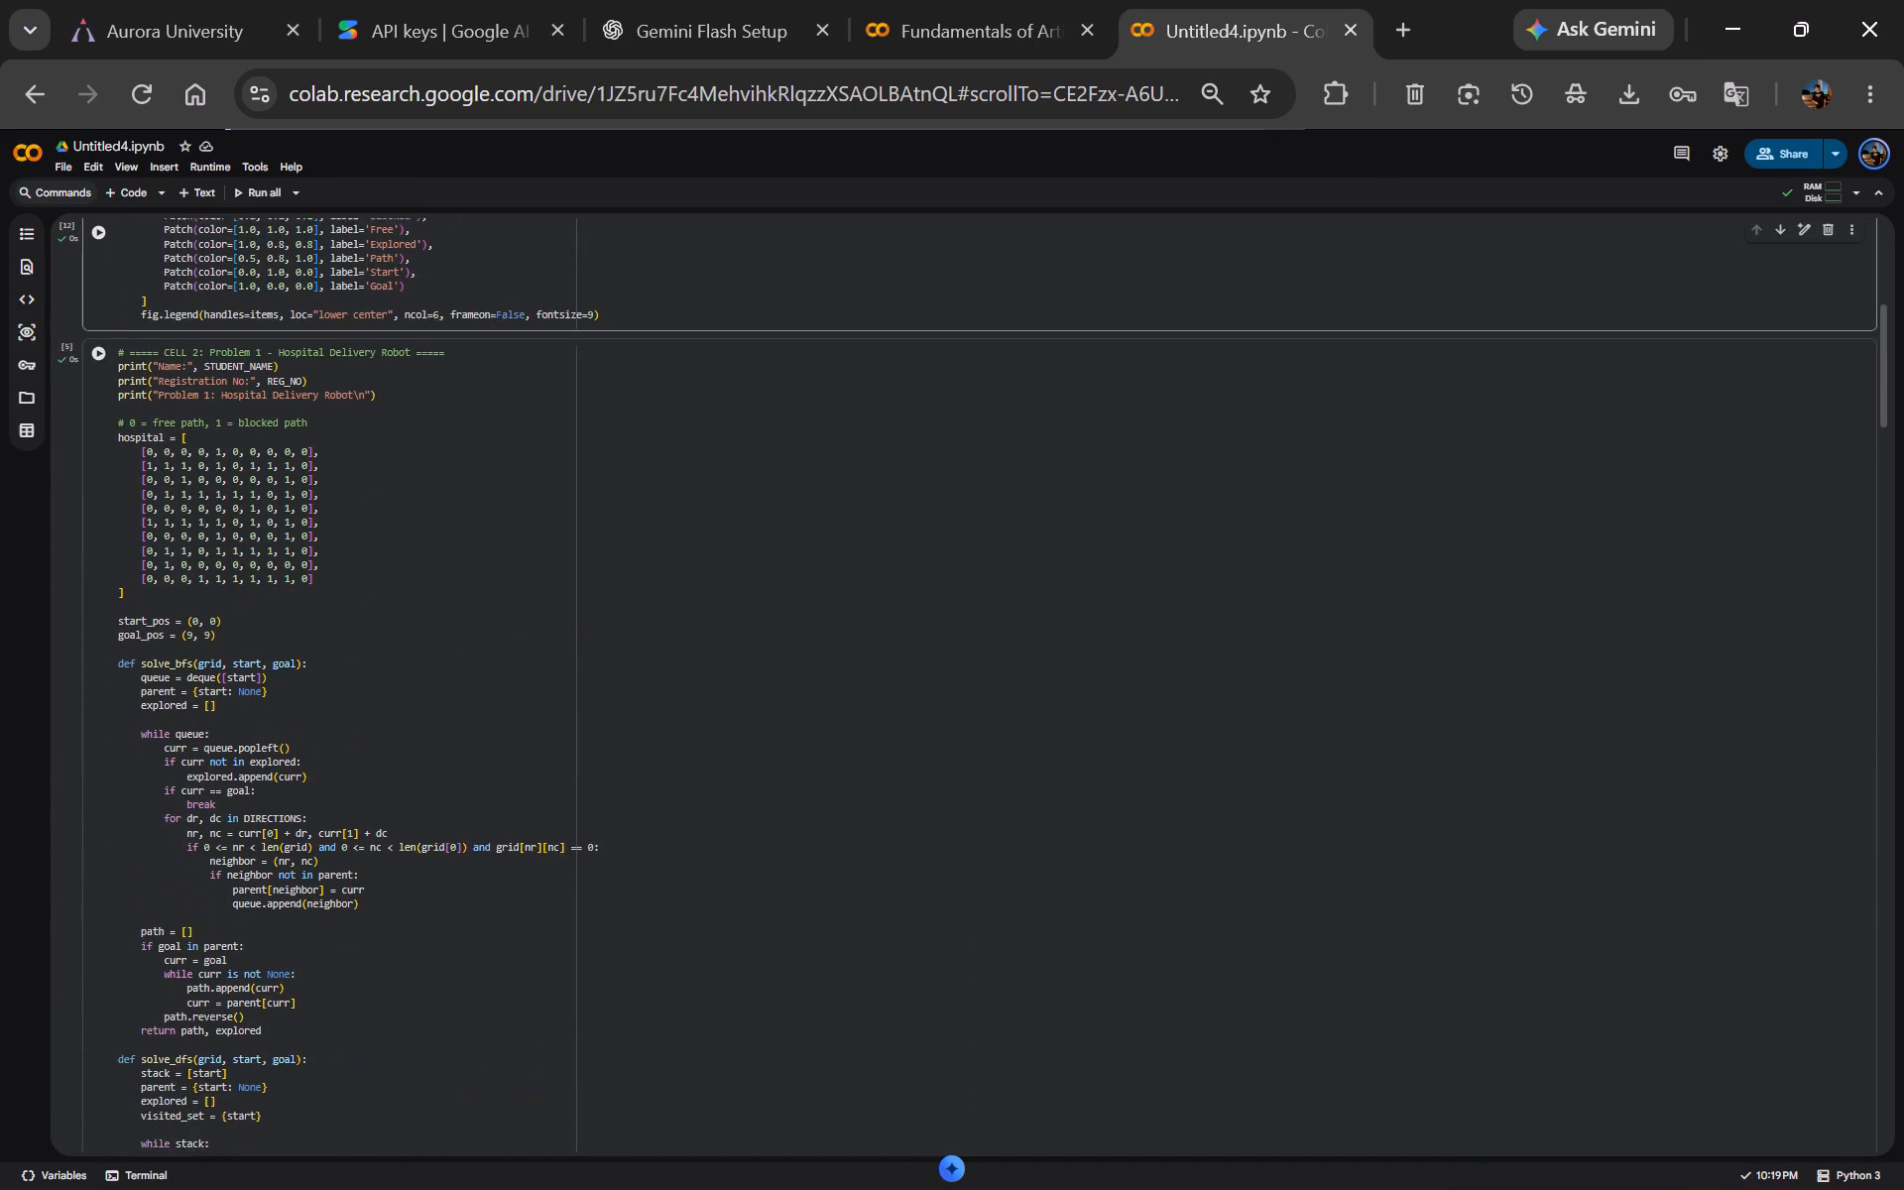
scroll(1041, 813, "down", 3)
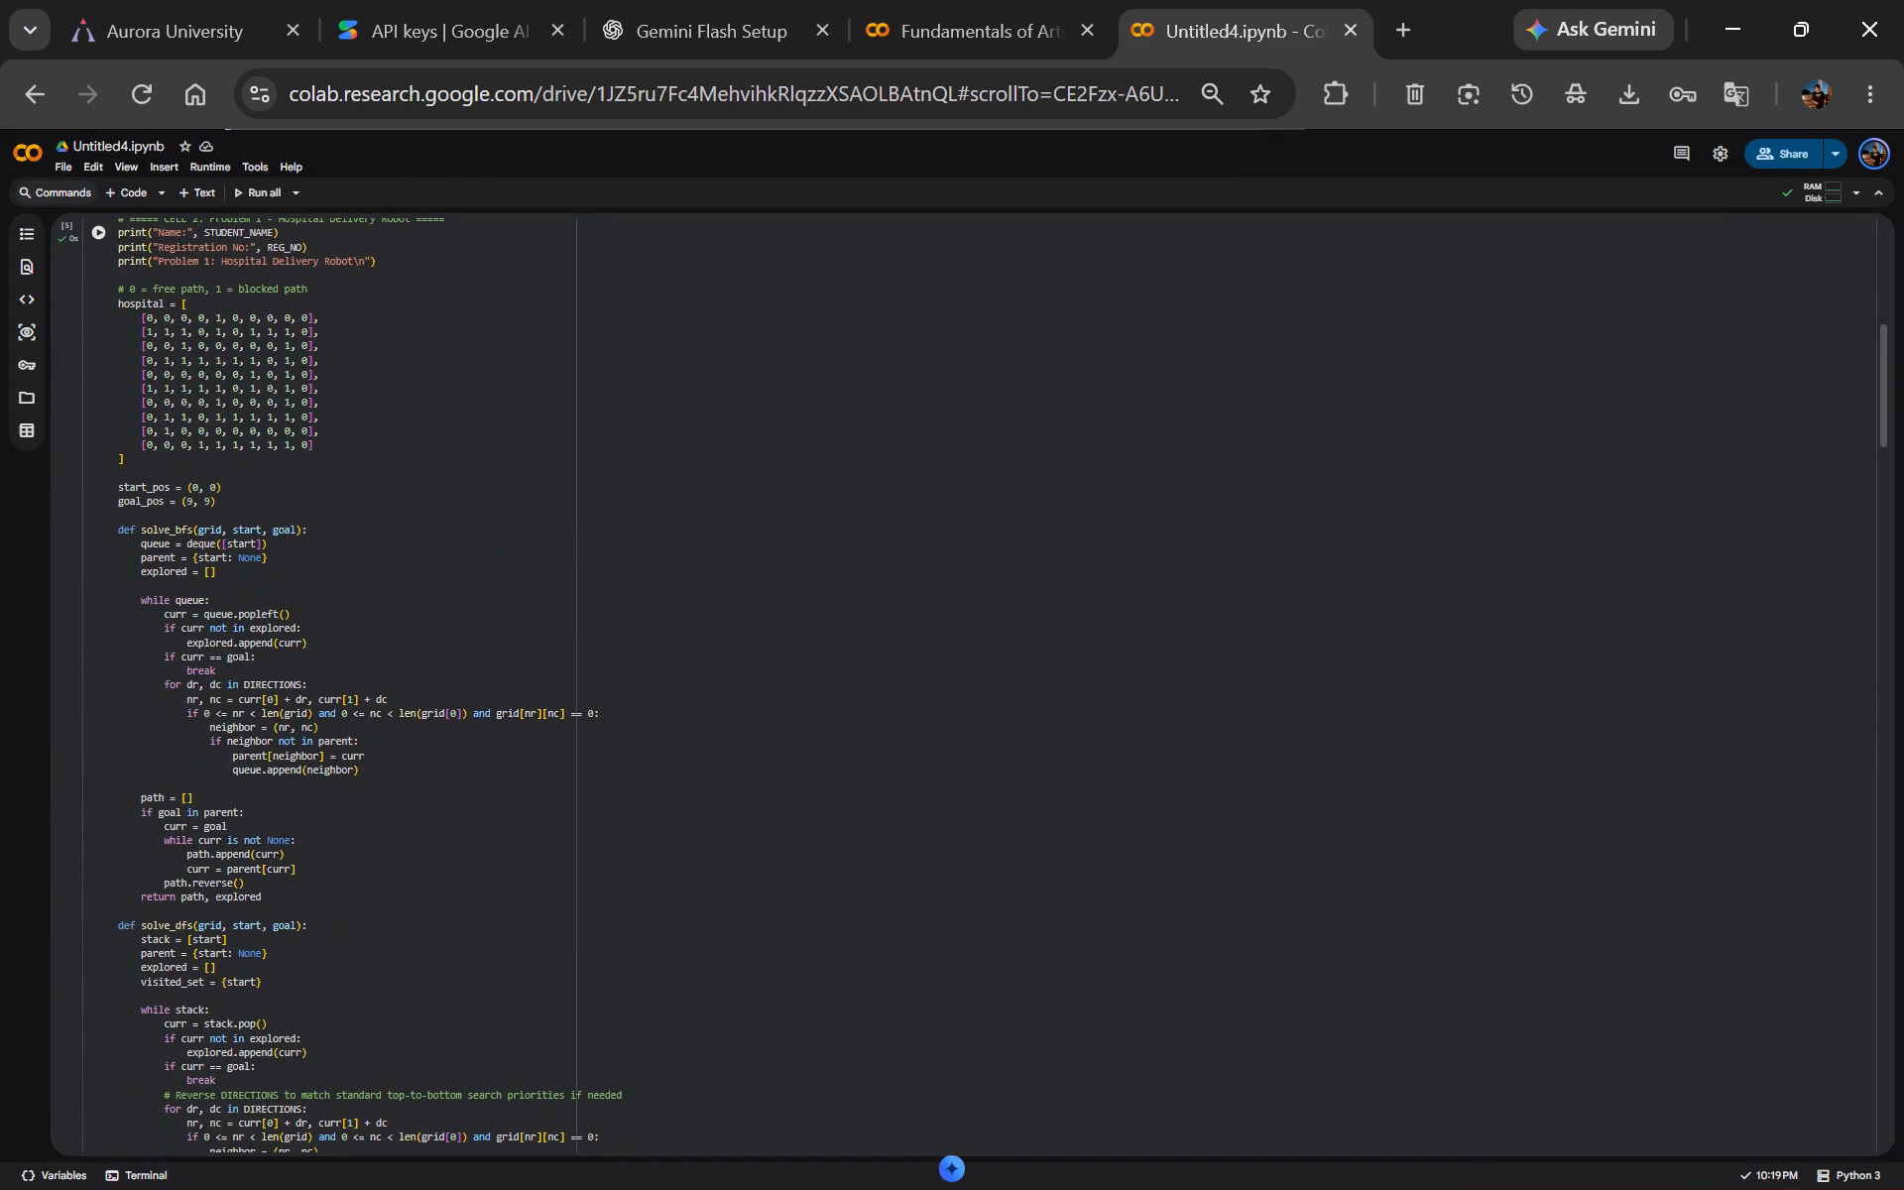
scroll(1041, 813, "down", 2)
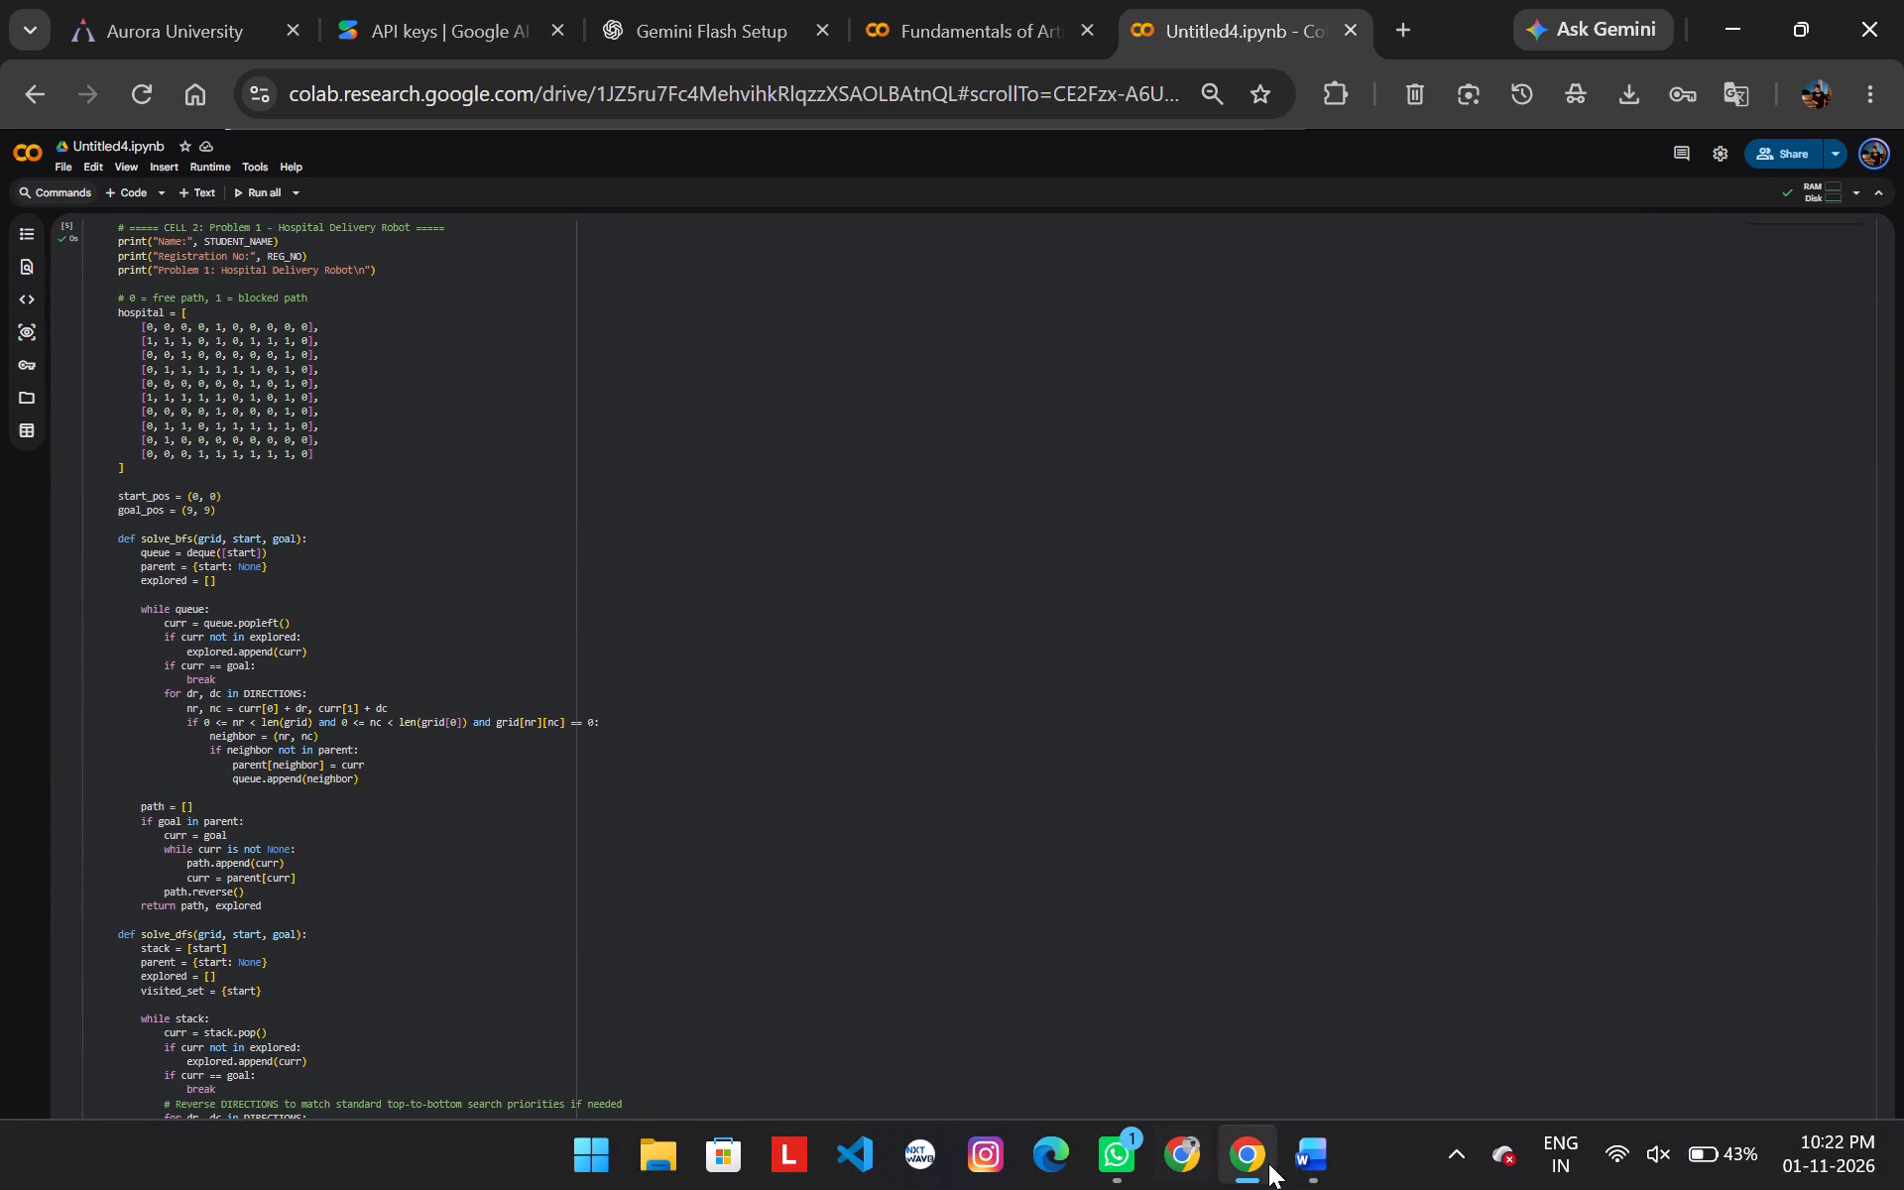
Return to Word and examine the old code screenshots on pages 3 and 4, reading the draw_grid and add_legend code closely.
left_click(1269, 1008)
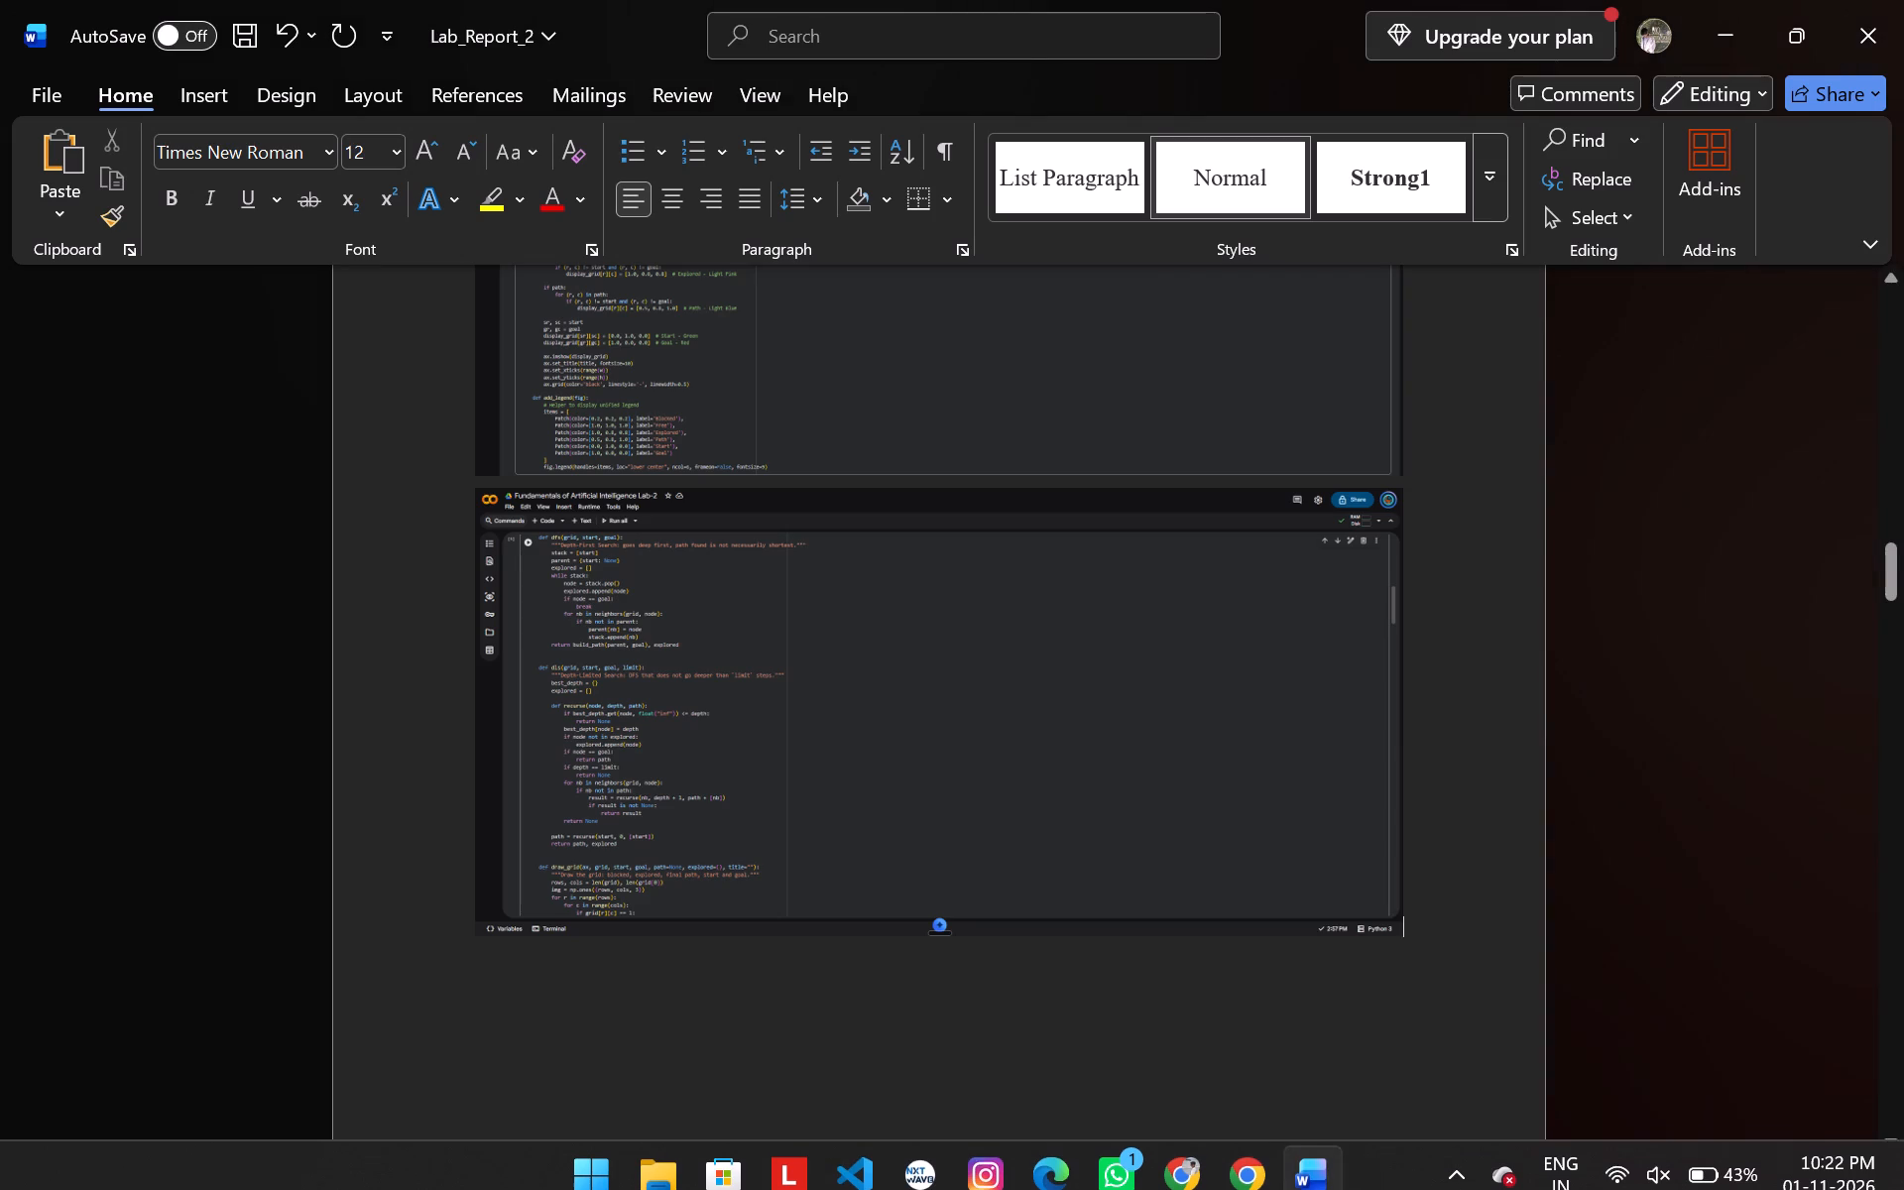
scroll(756, 702, "up", 1)
scroll(756, 702, "down", 2)
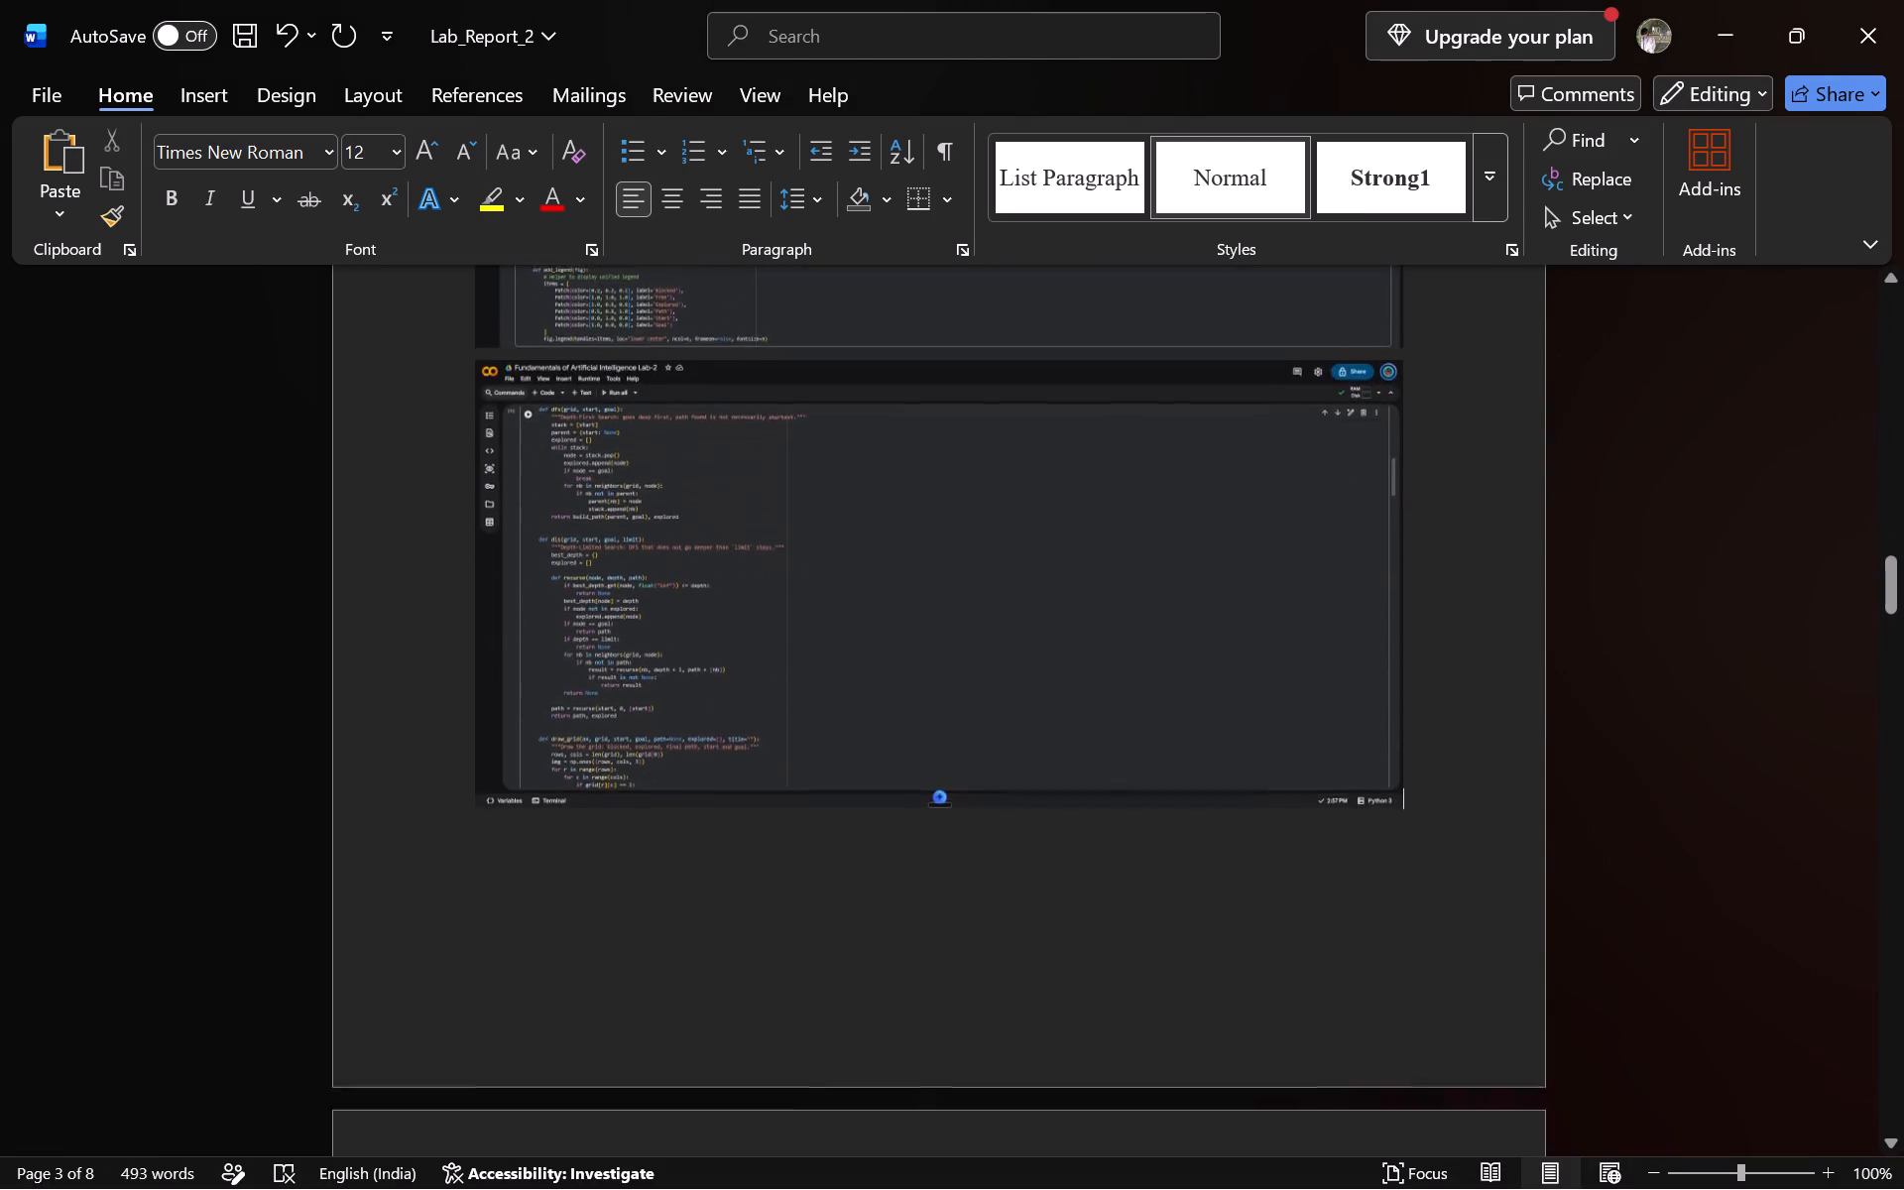
scroll(756, 702, "down", 4)
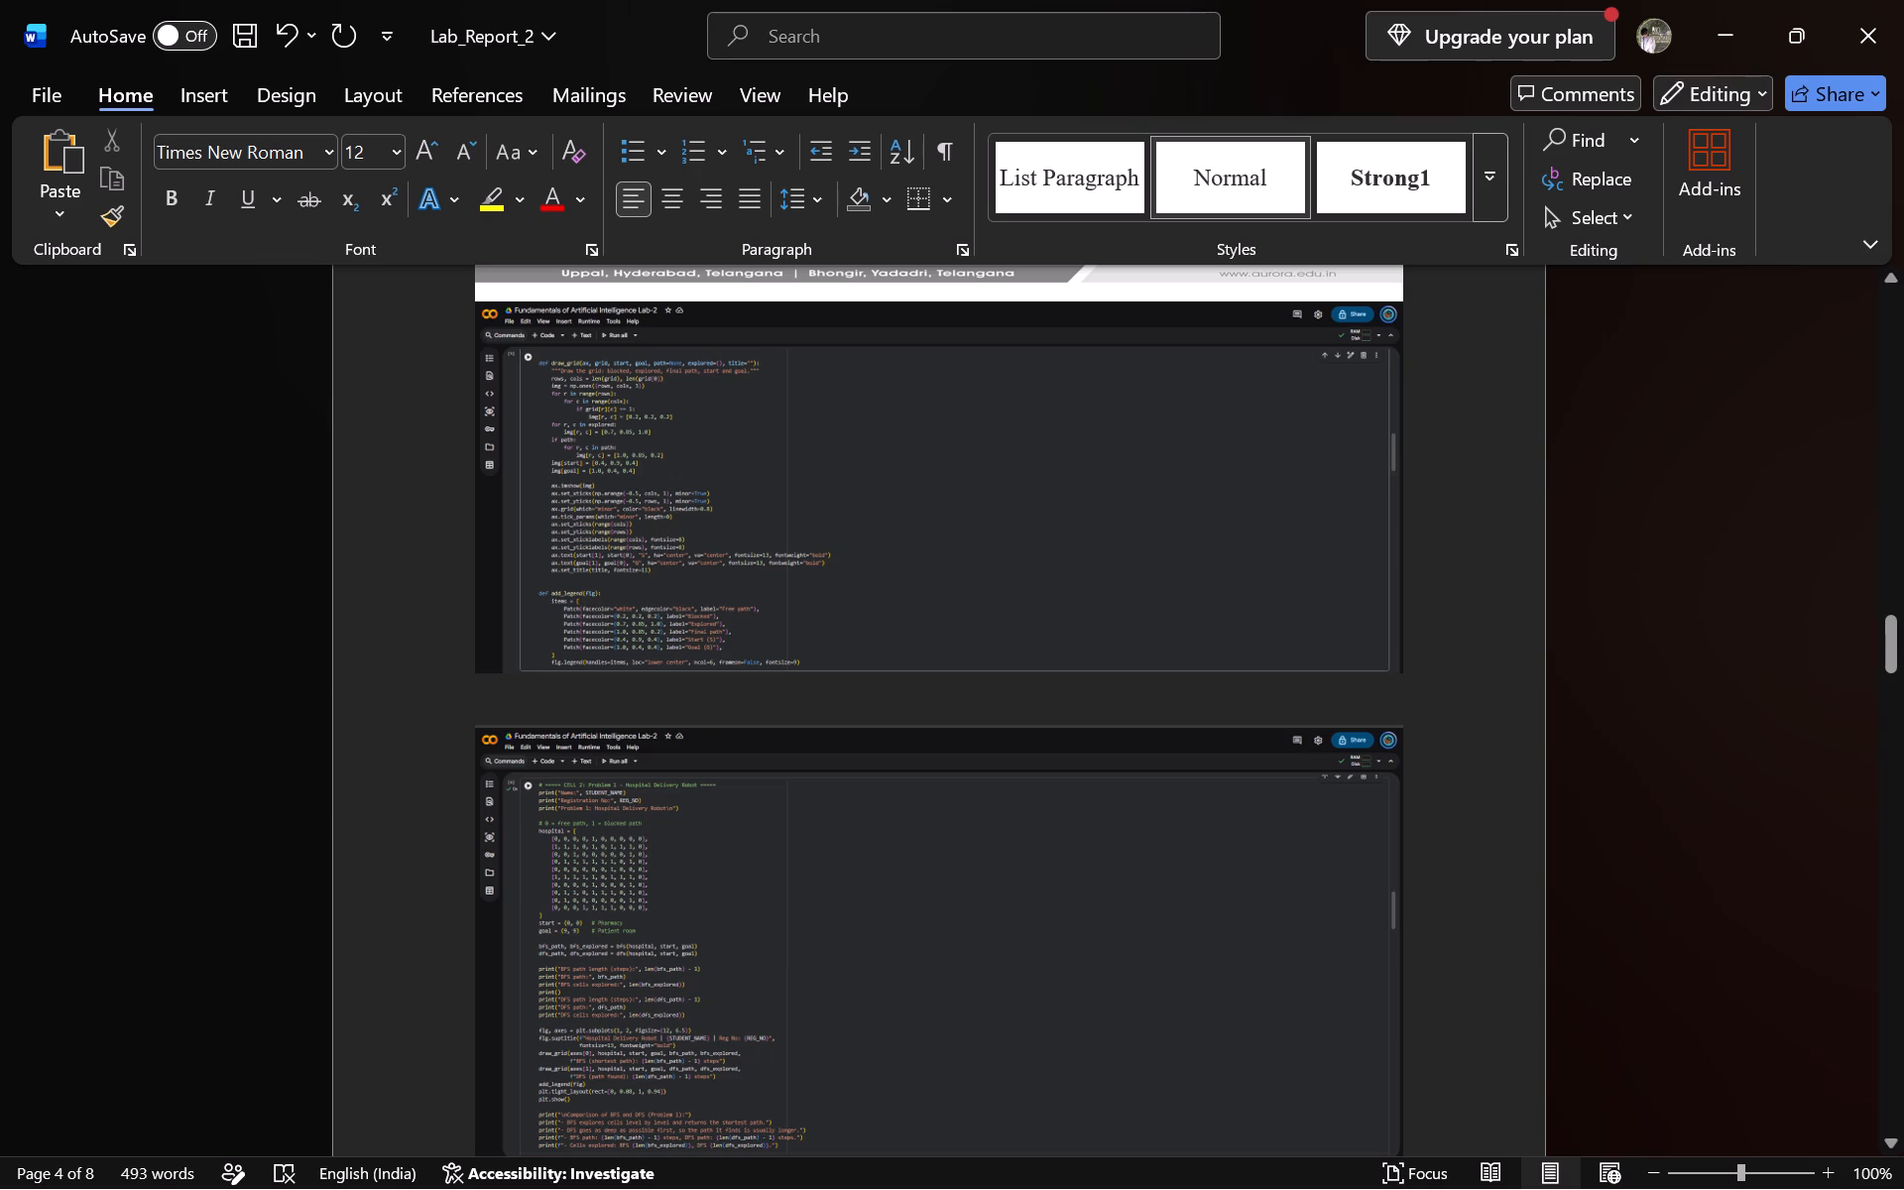
scroll(756, 702, "up", 6, "ctrl")
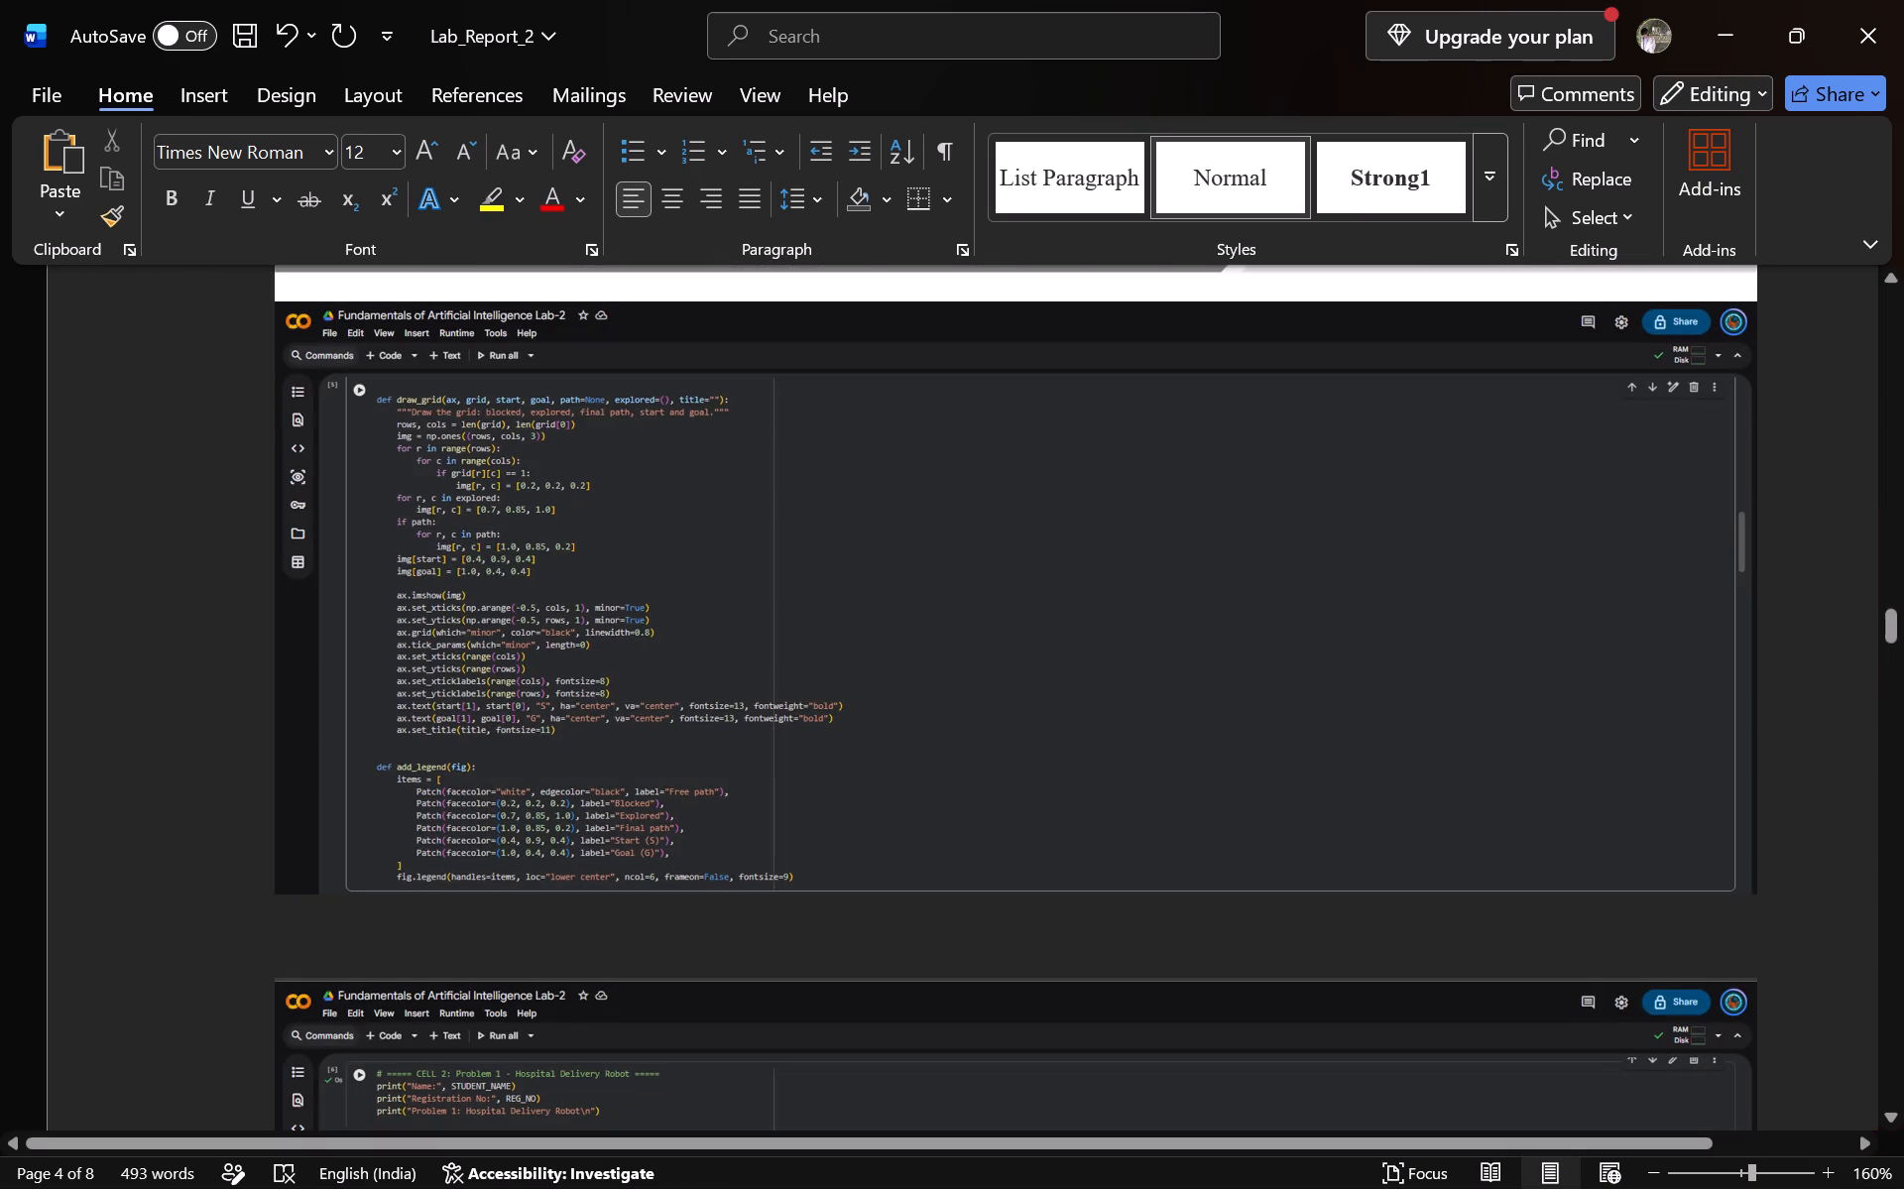
Compare Problem 1's inserted Untitled4 code screenshot with the old notebook screenshots that follow it on pages 3 and 4.
scroll(756, 702, "up", 1)
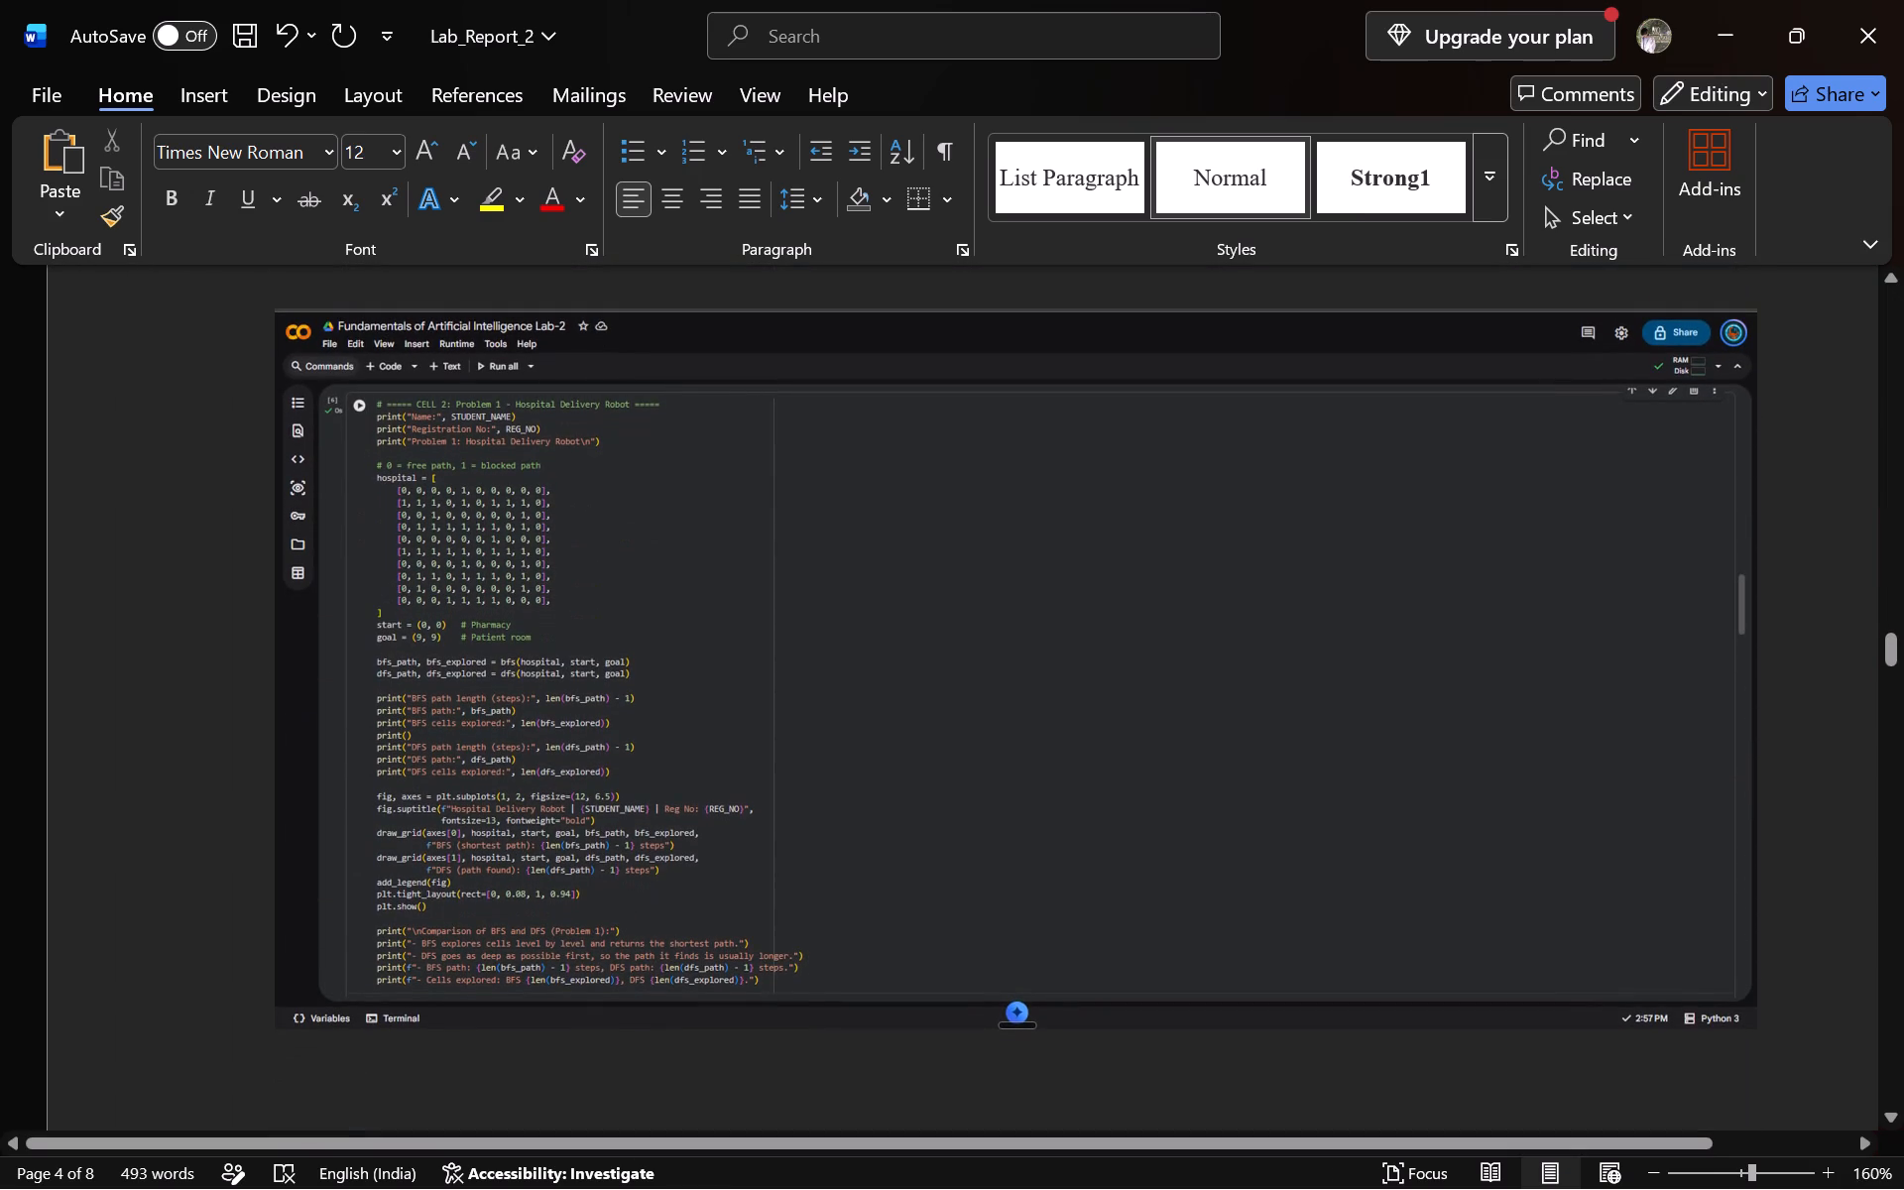
scroll(756, 702, "up", 2)
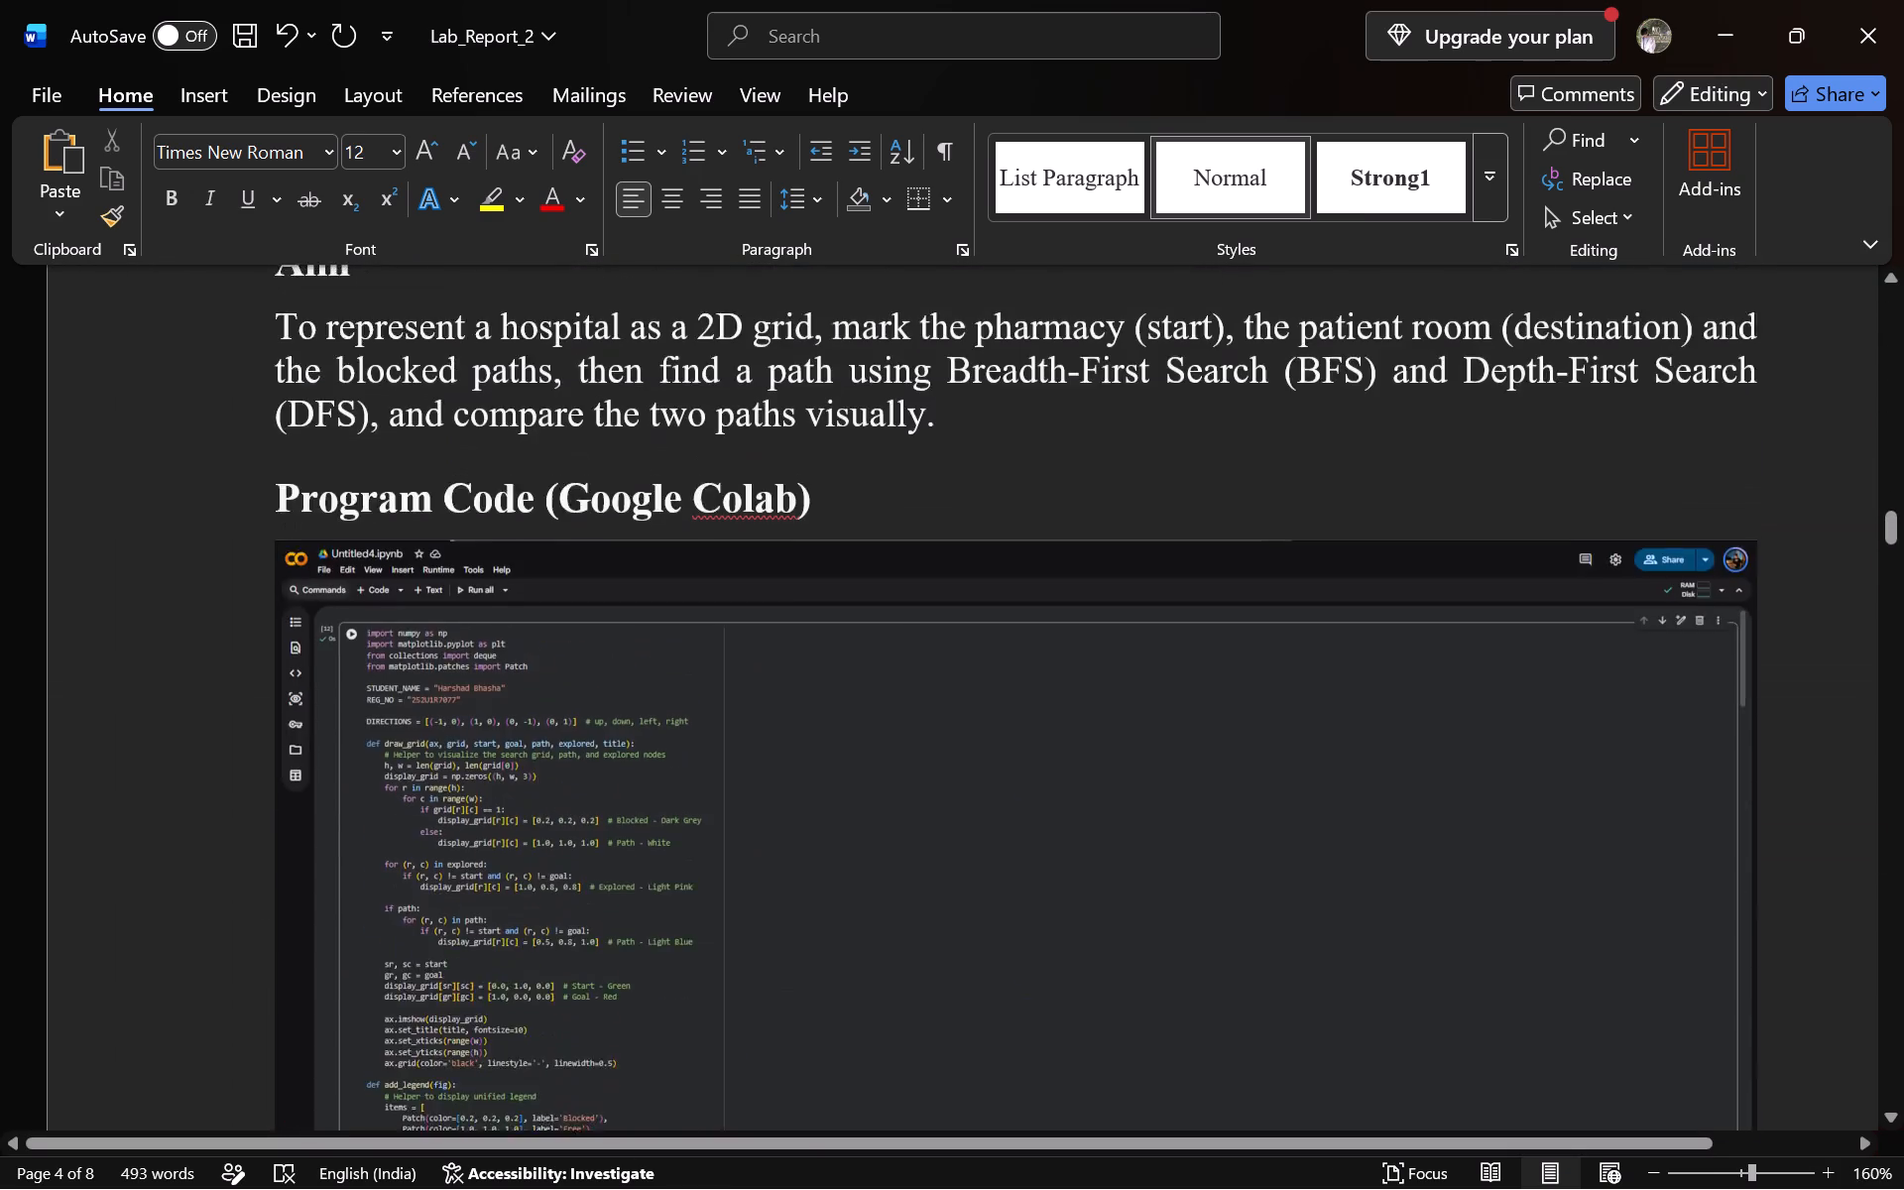
scroll(756, 702, "up", 1)
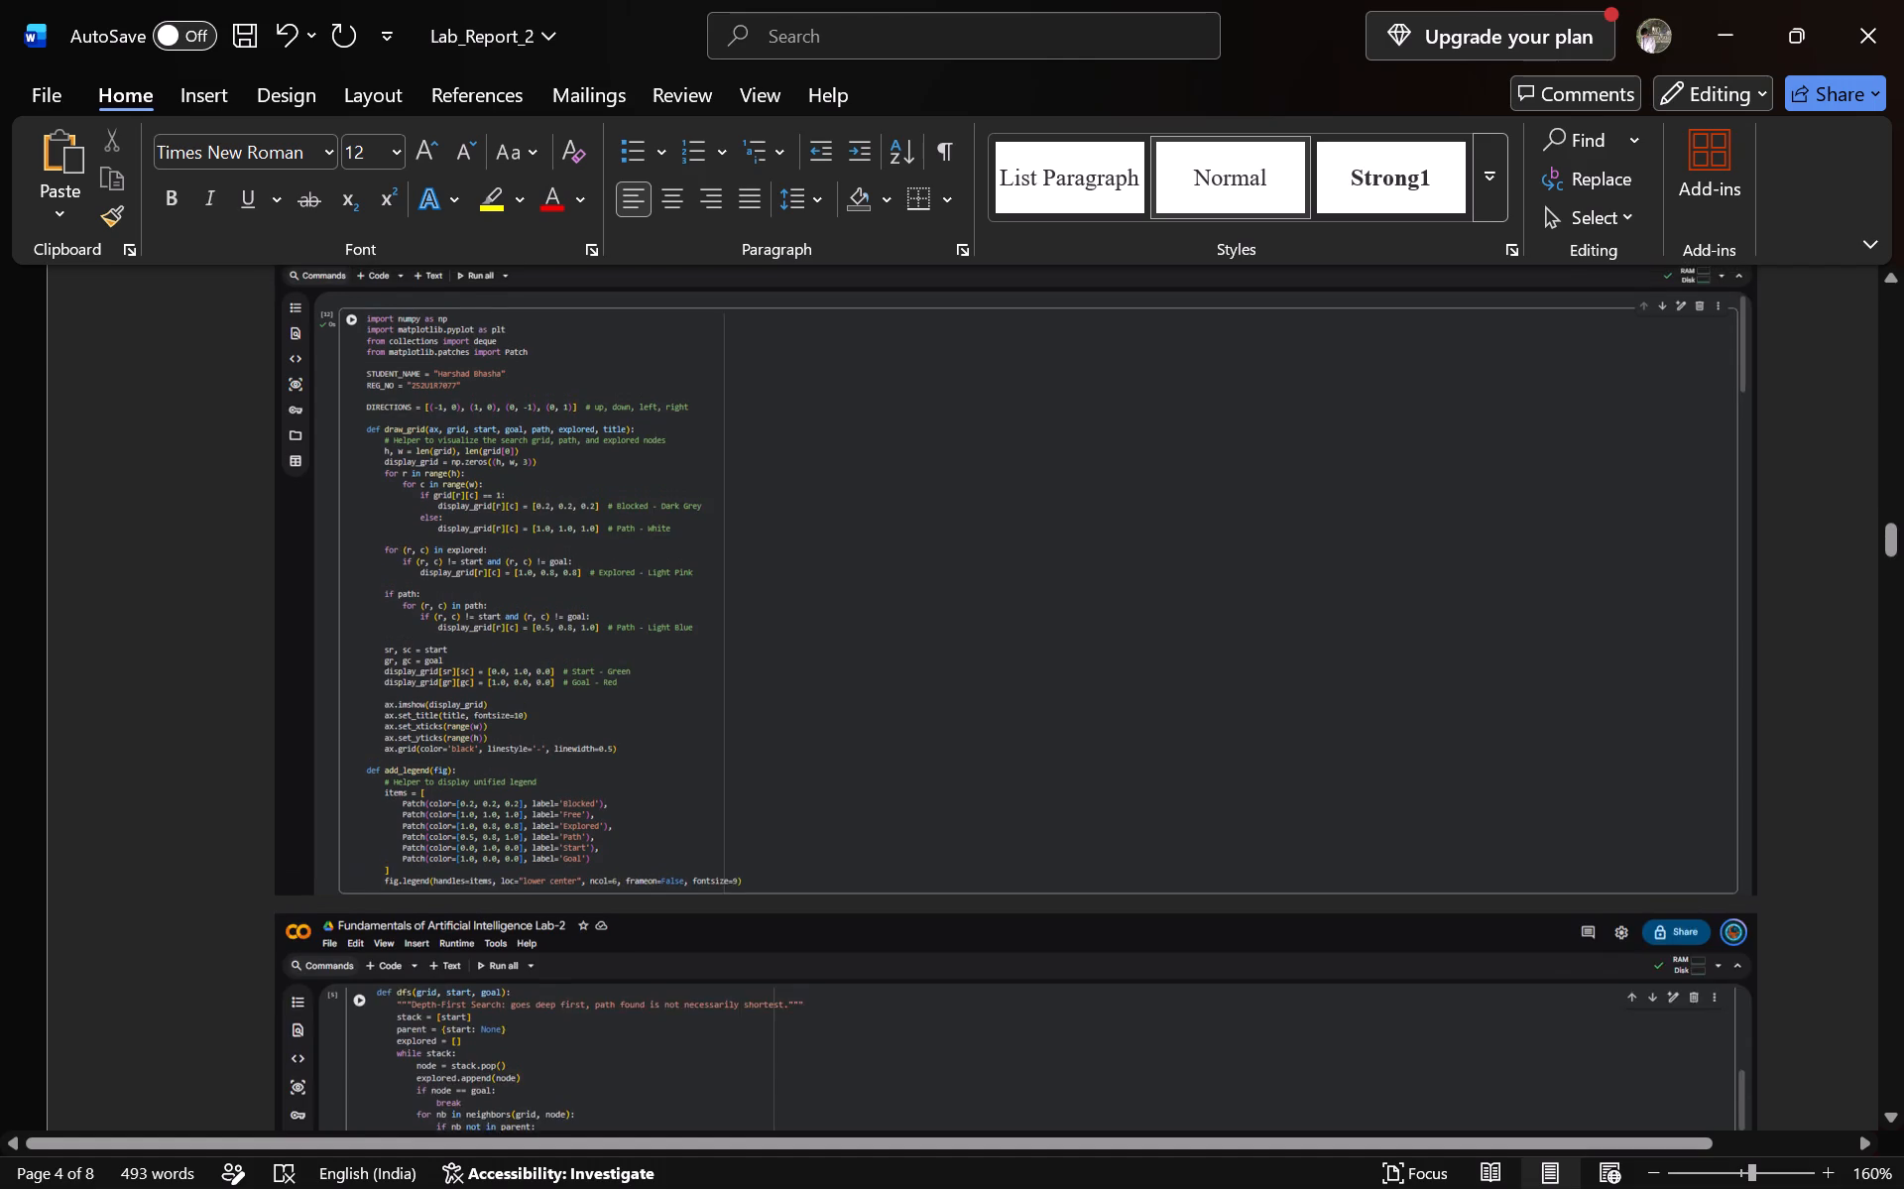
scroll(756, 702, "up", 2)
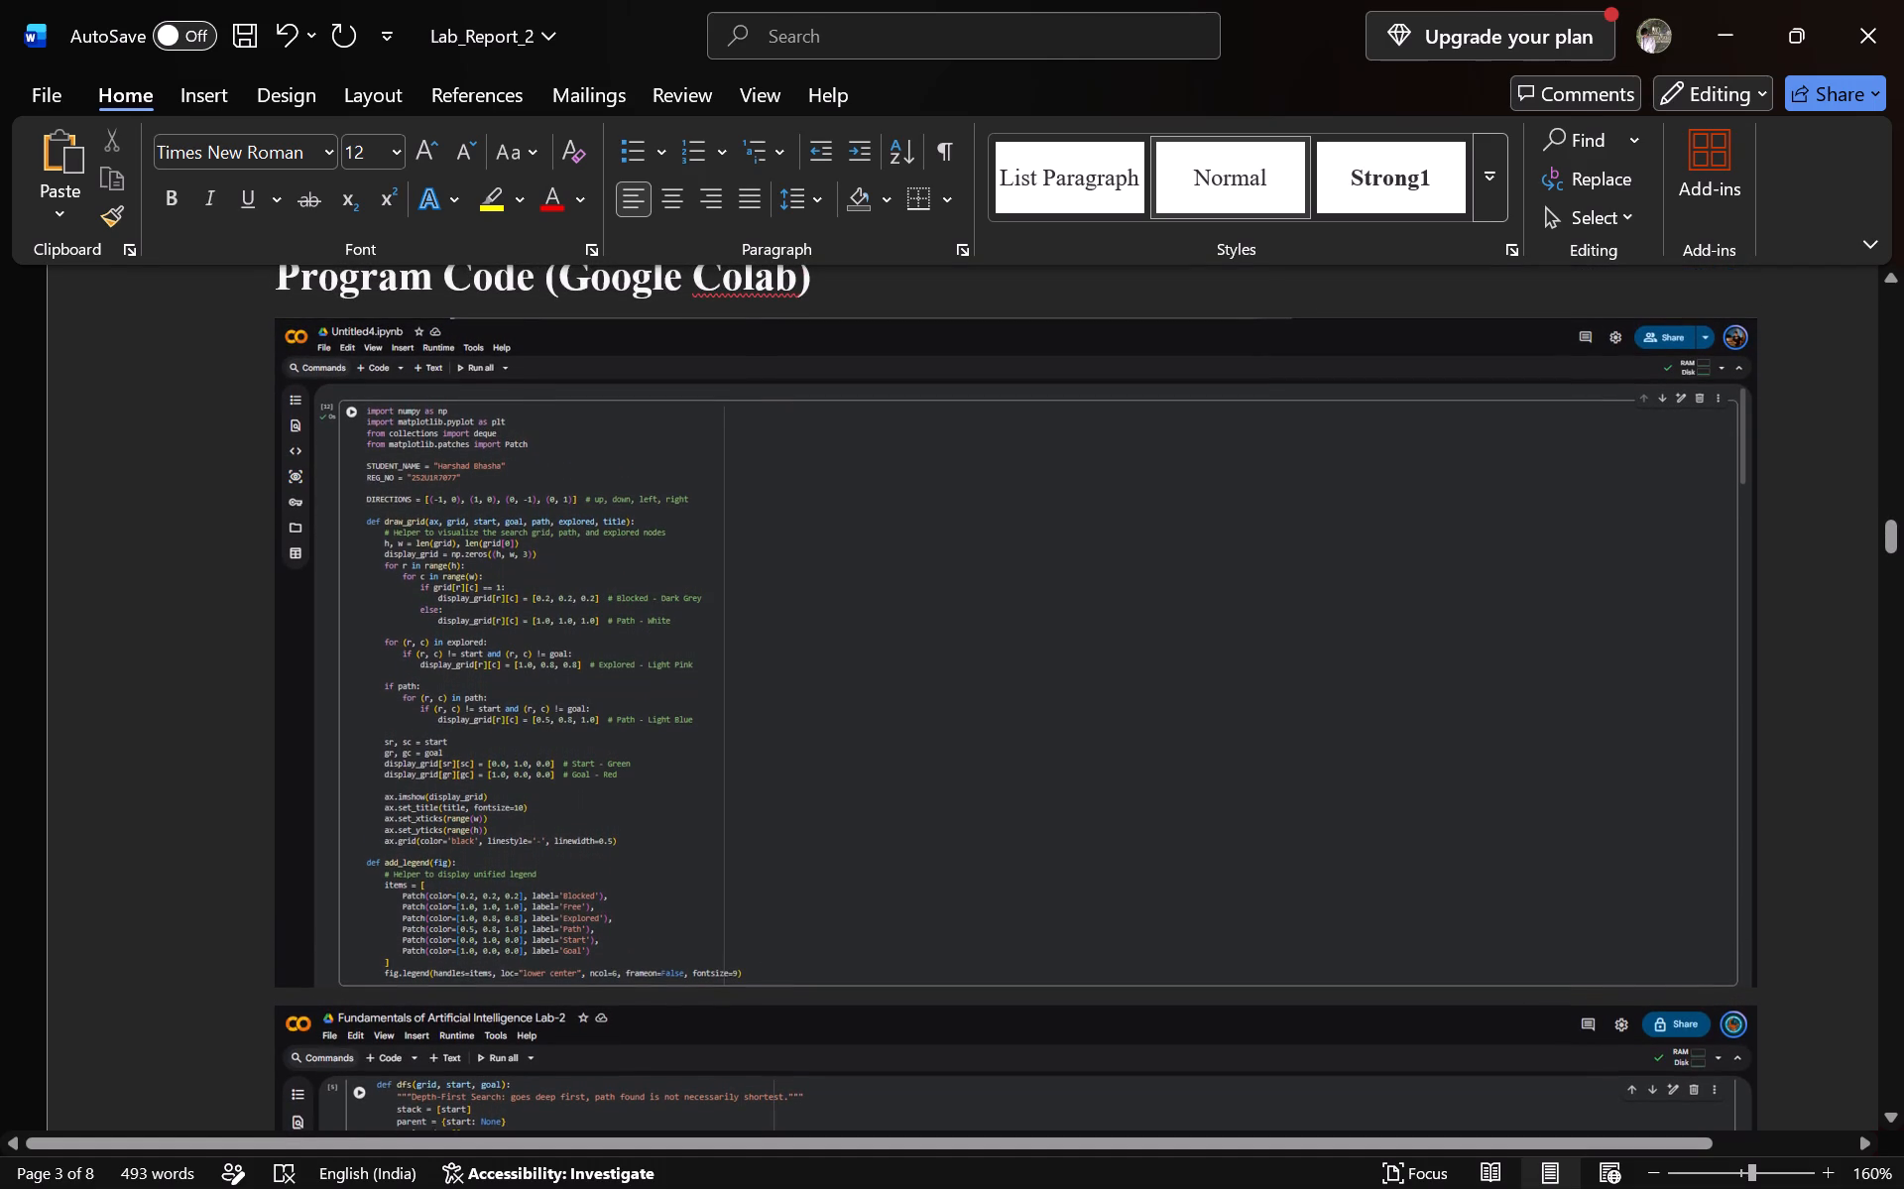
scroll(756, 702, "up", 1)
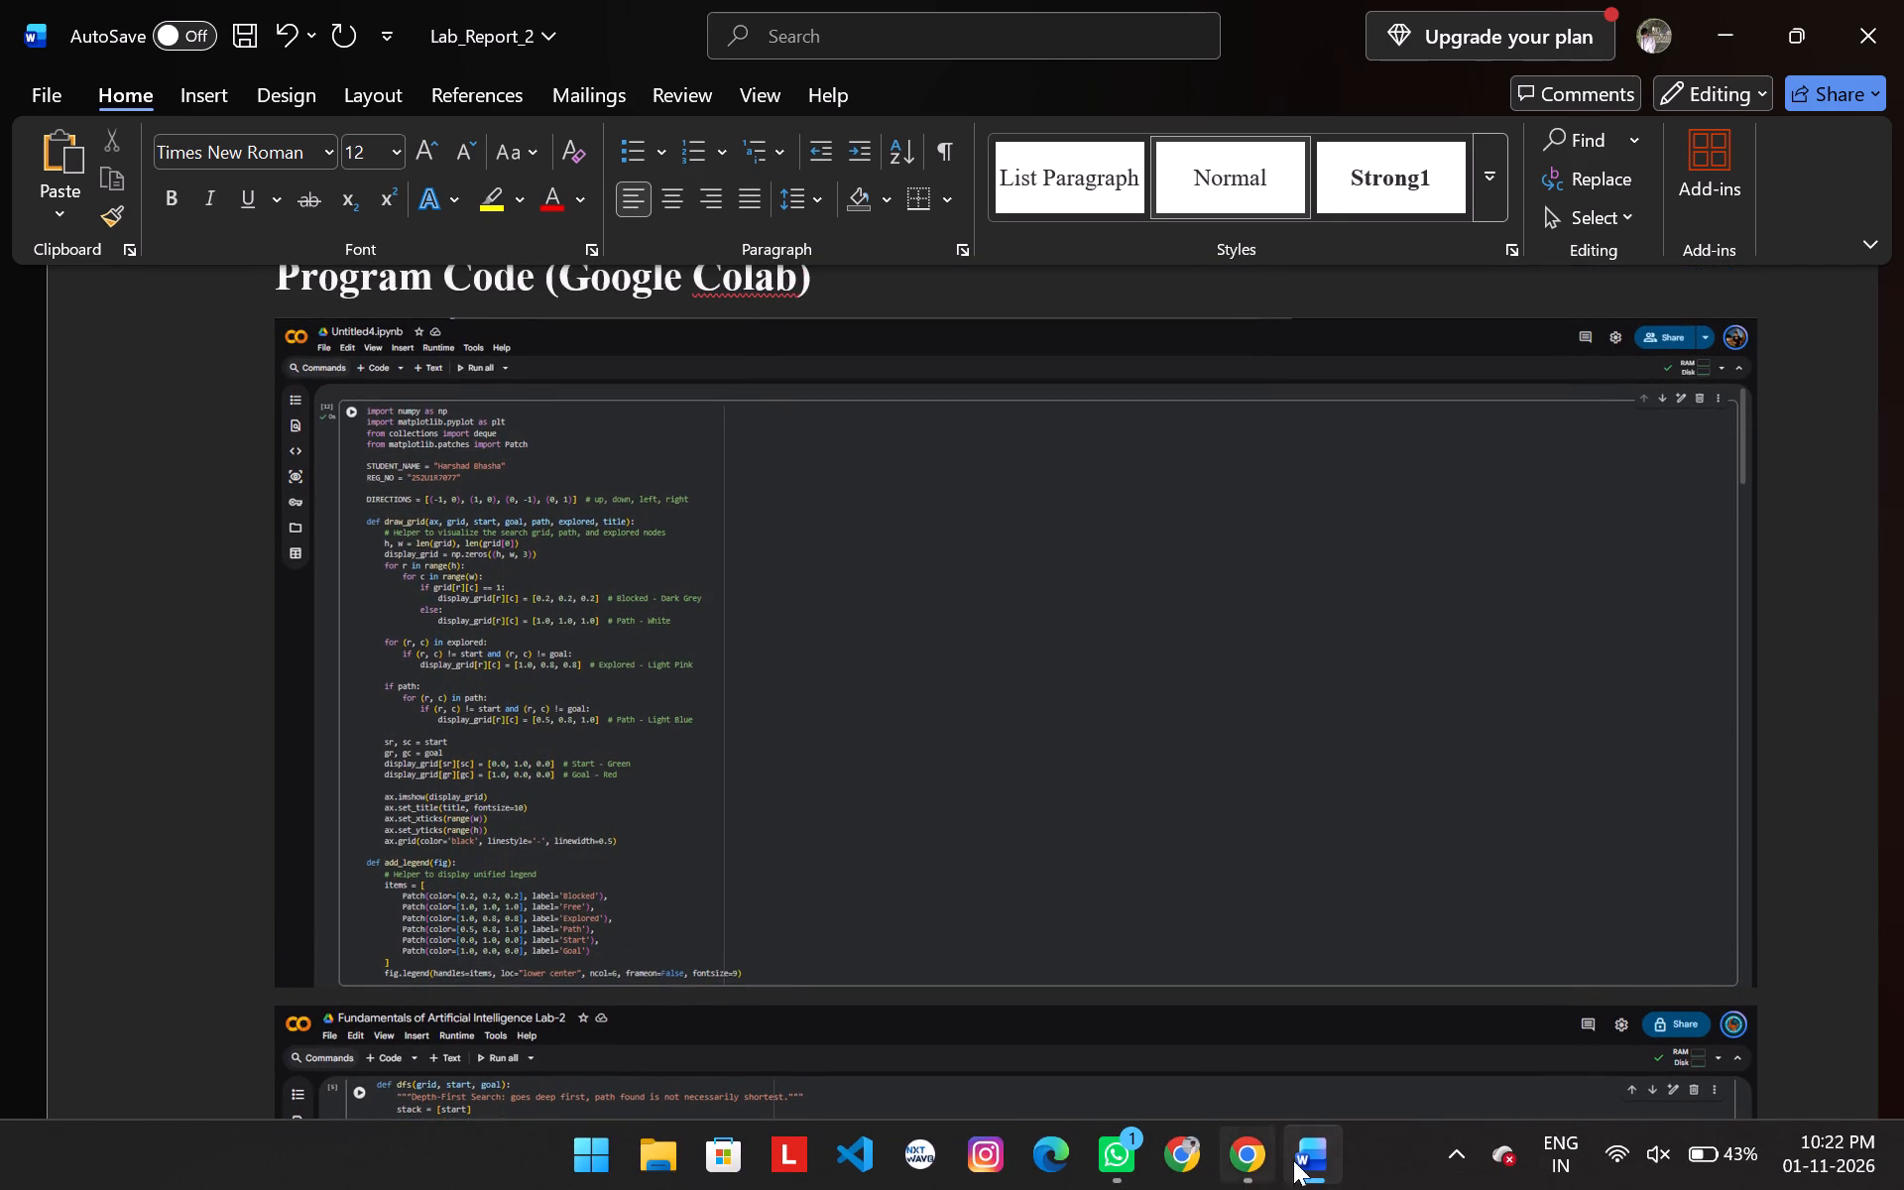
scroll(988, 823, "down", 1)
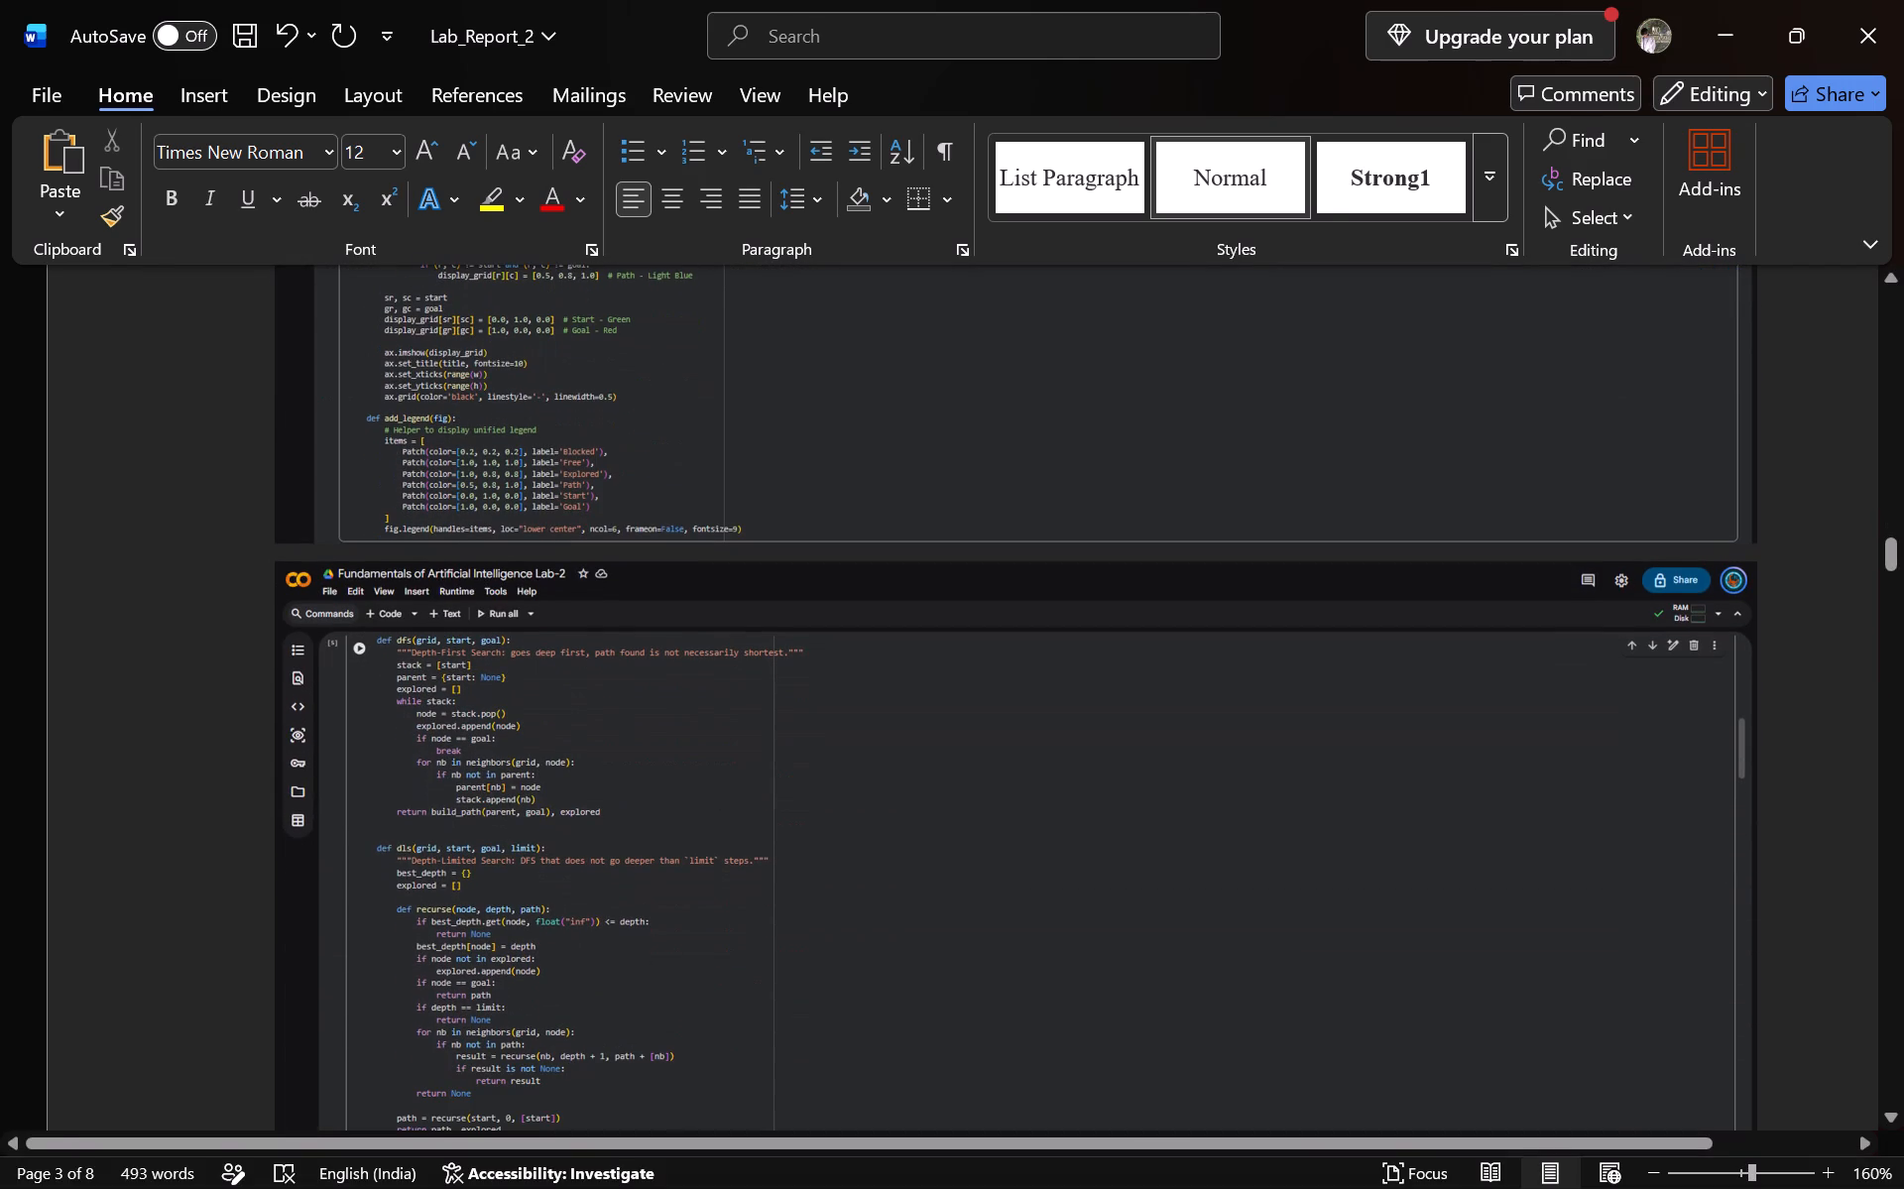
scroll(988, 823, "down", 1)
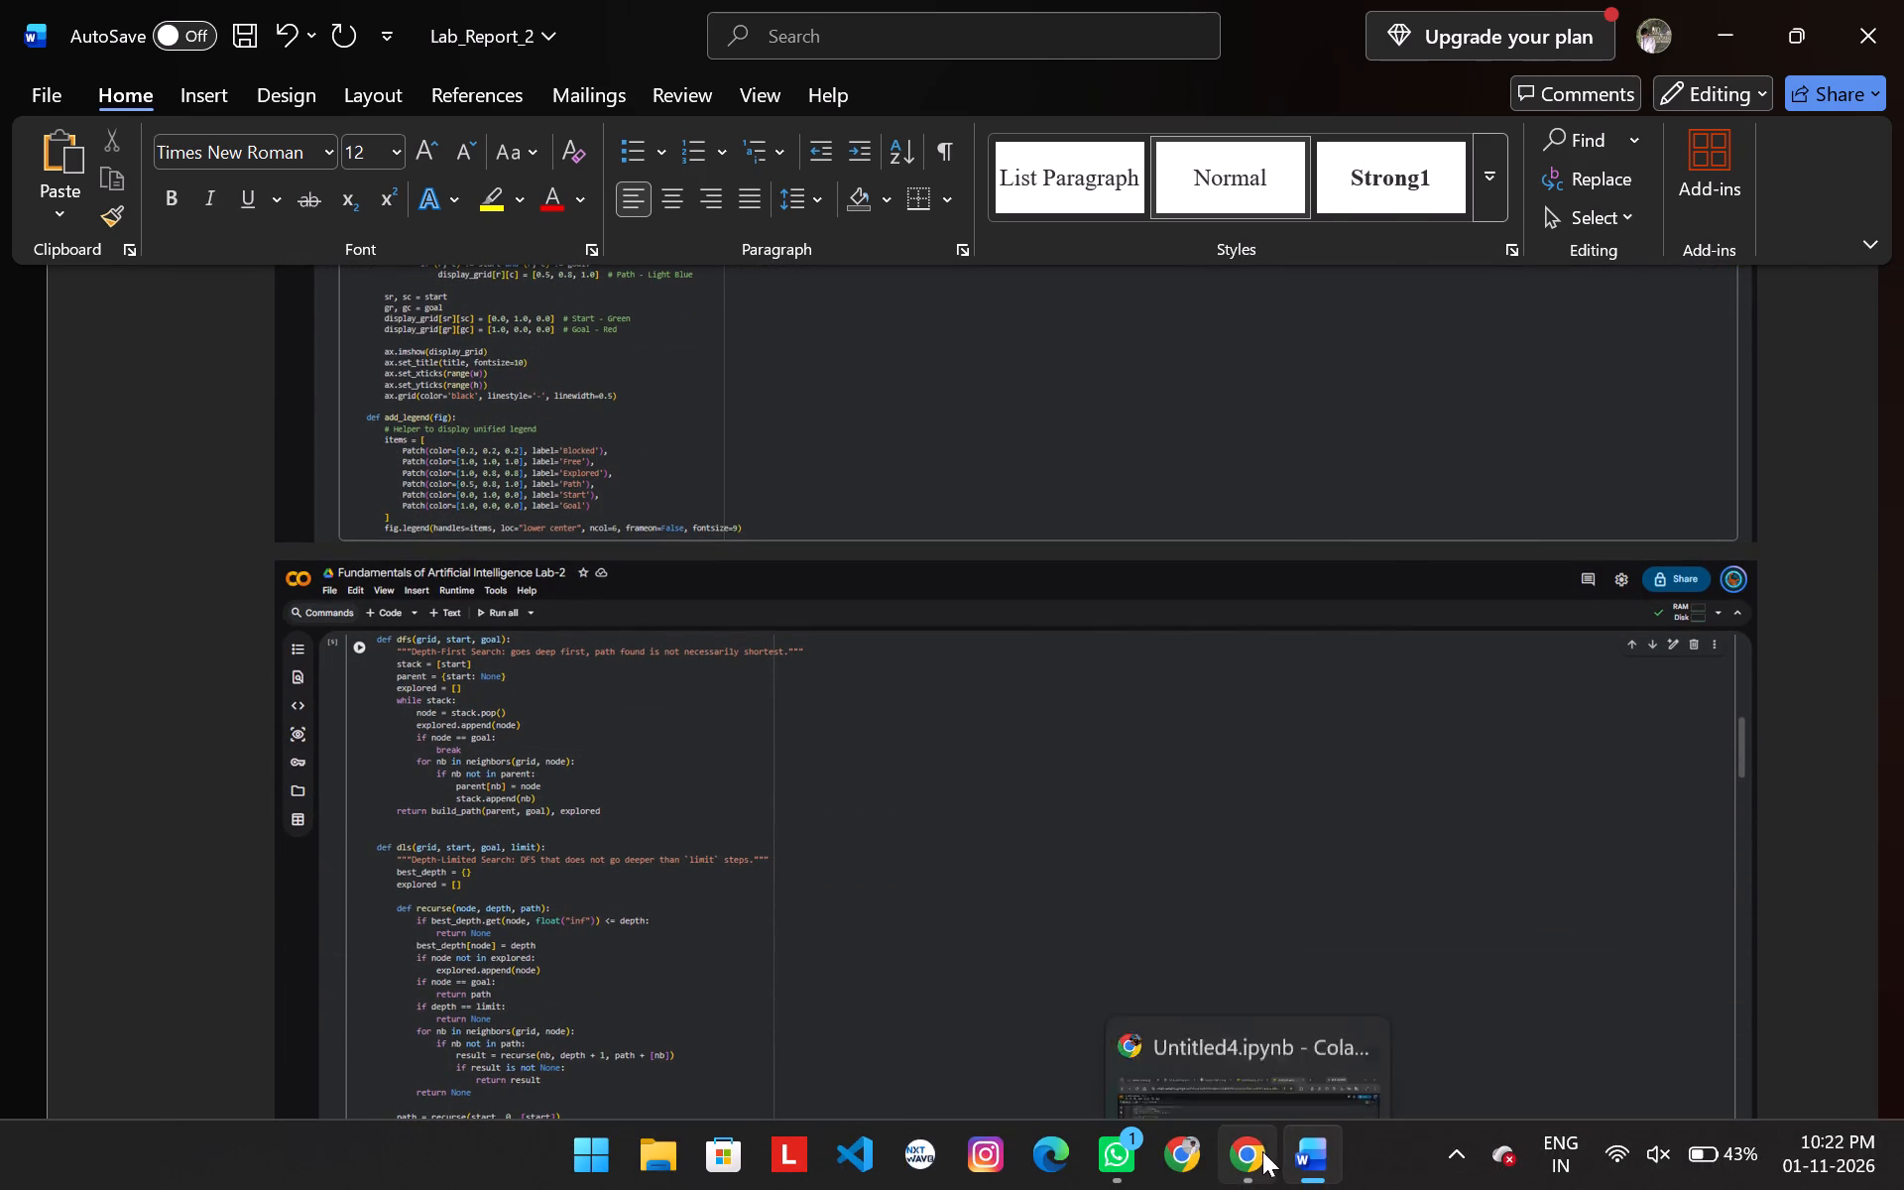
Switch to Chrome and look through Untitled4's code cells and outputs, from the first cell through Problem 2.
left_click(1247, 965)
scroll(1002, 636, "up", 5)
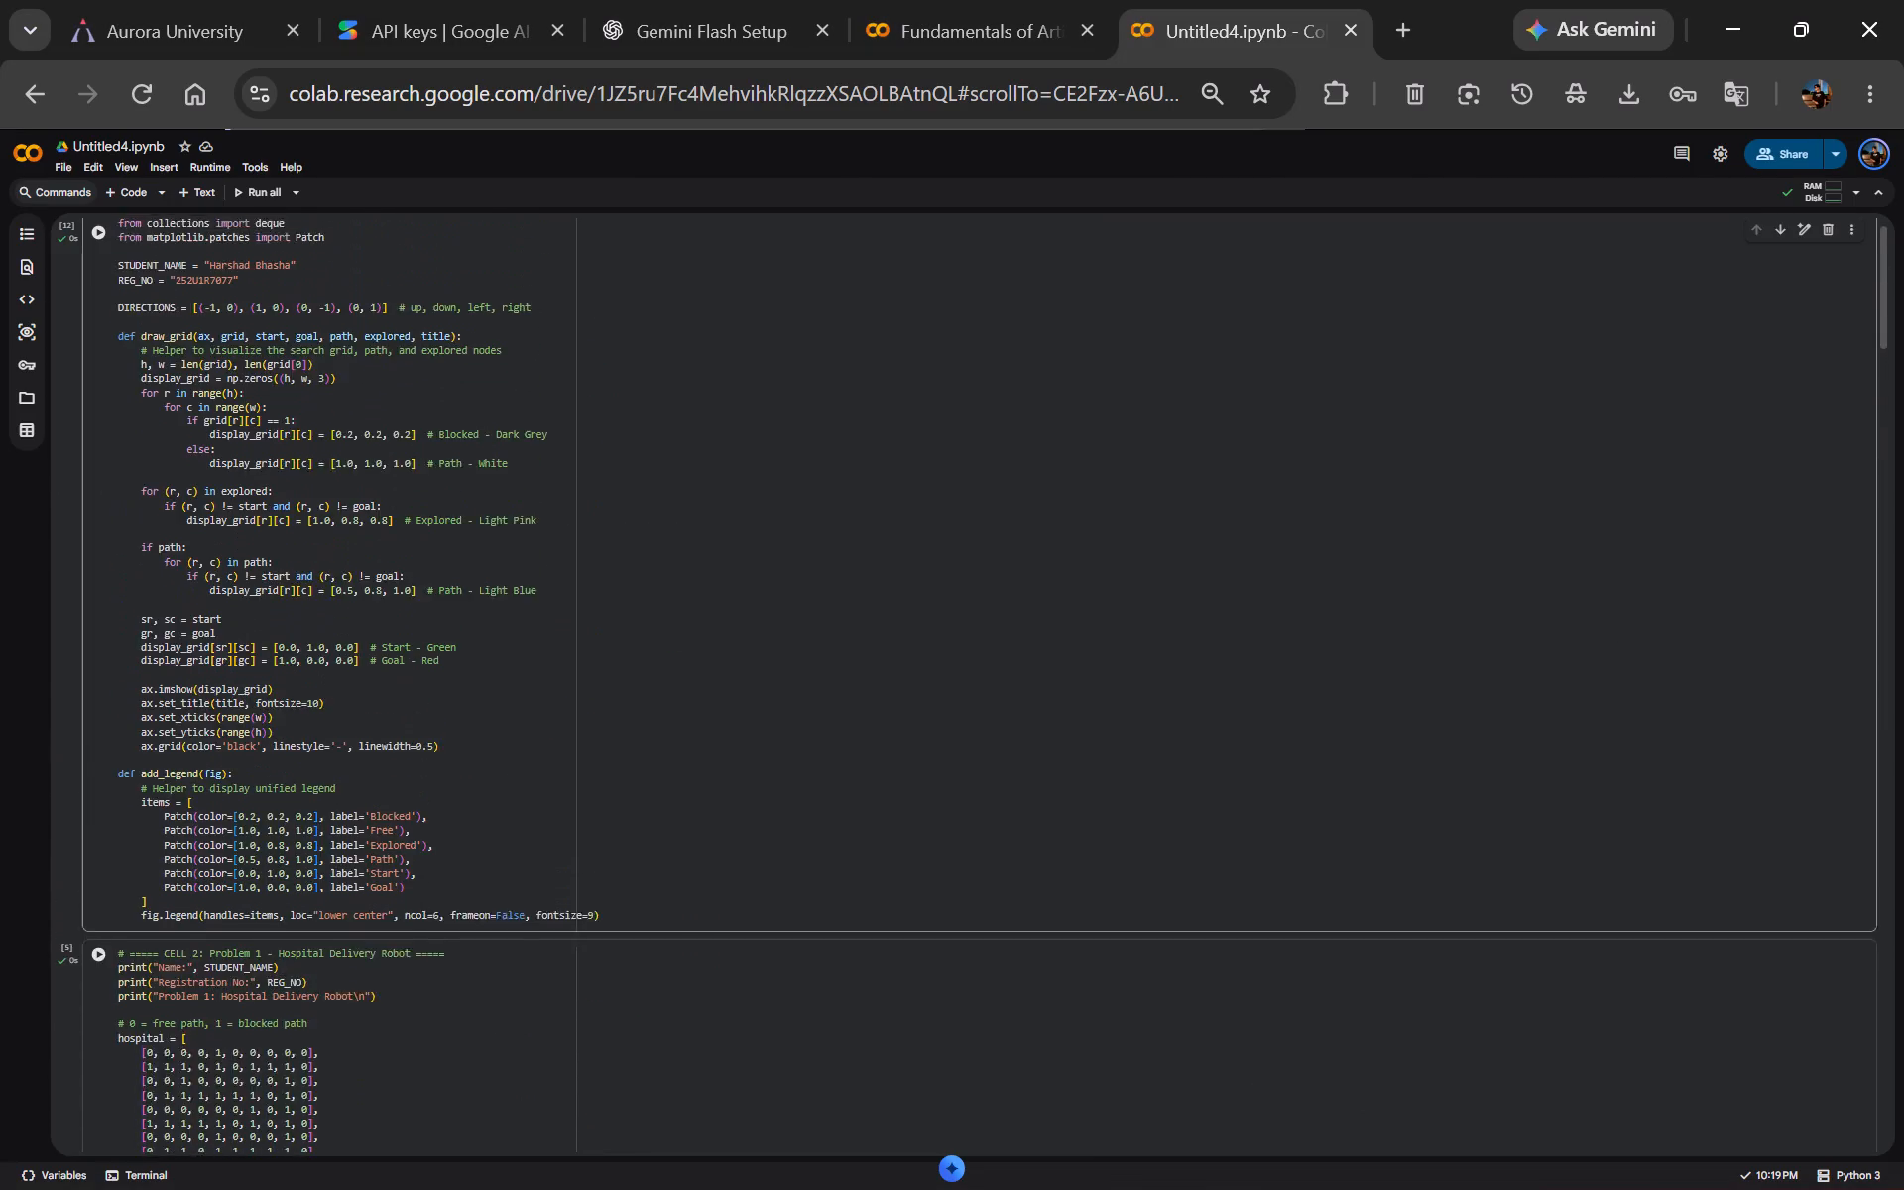
scroll(1002, 636, "up", 1)
scroll(1002, 636, "down", 2)
scroll(1002, 636, "up", 1)
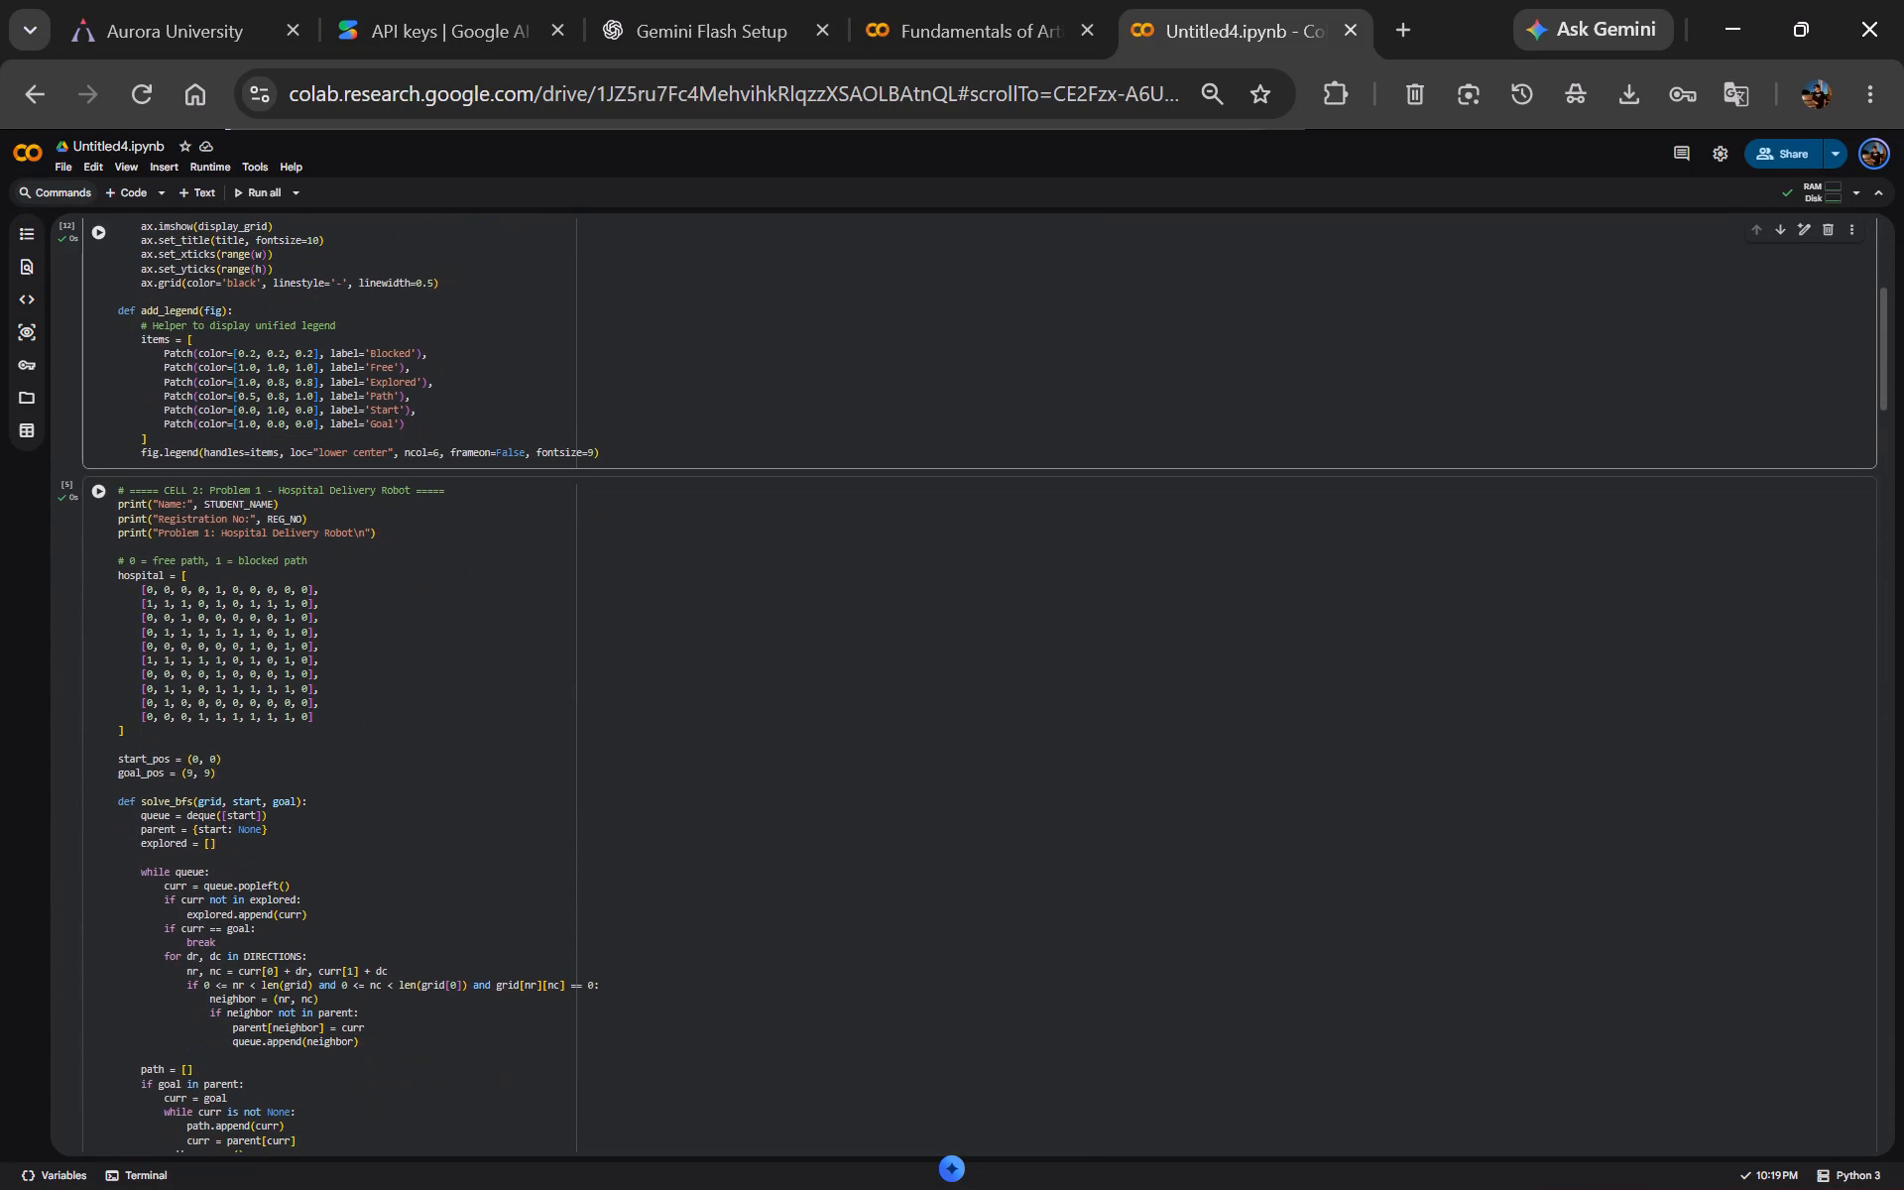
scroll(1002, 636, "up", 1)
left_click(1002, 636)
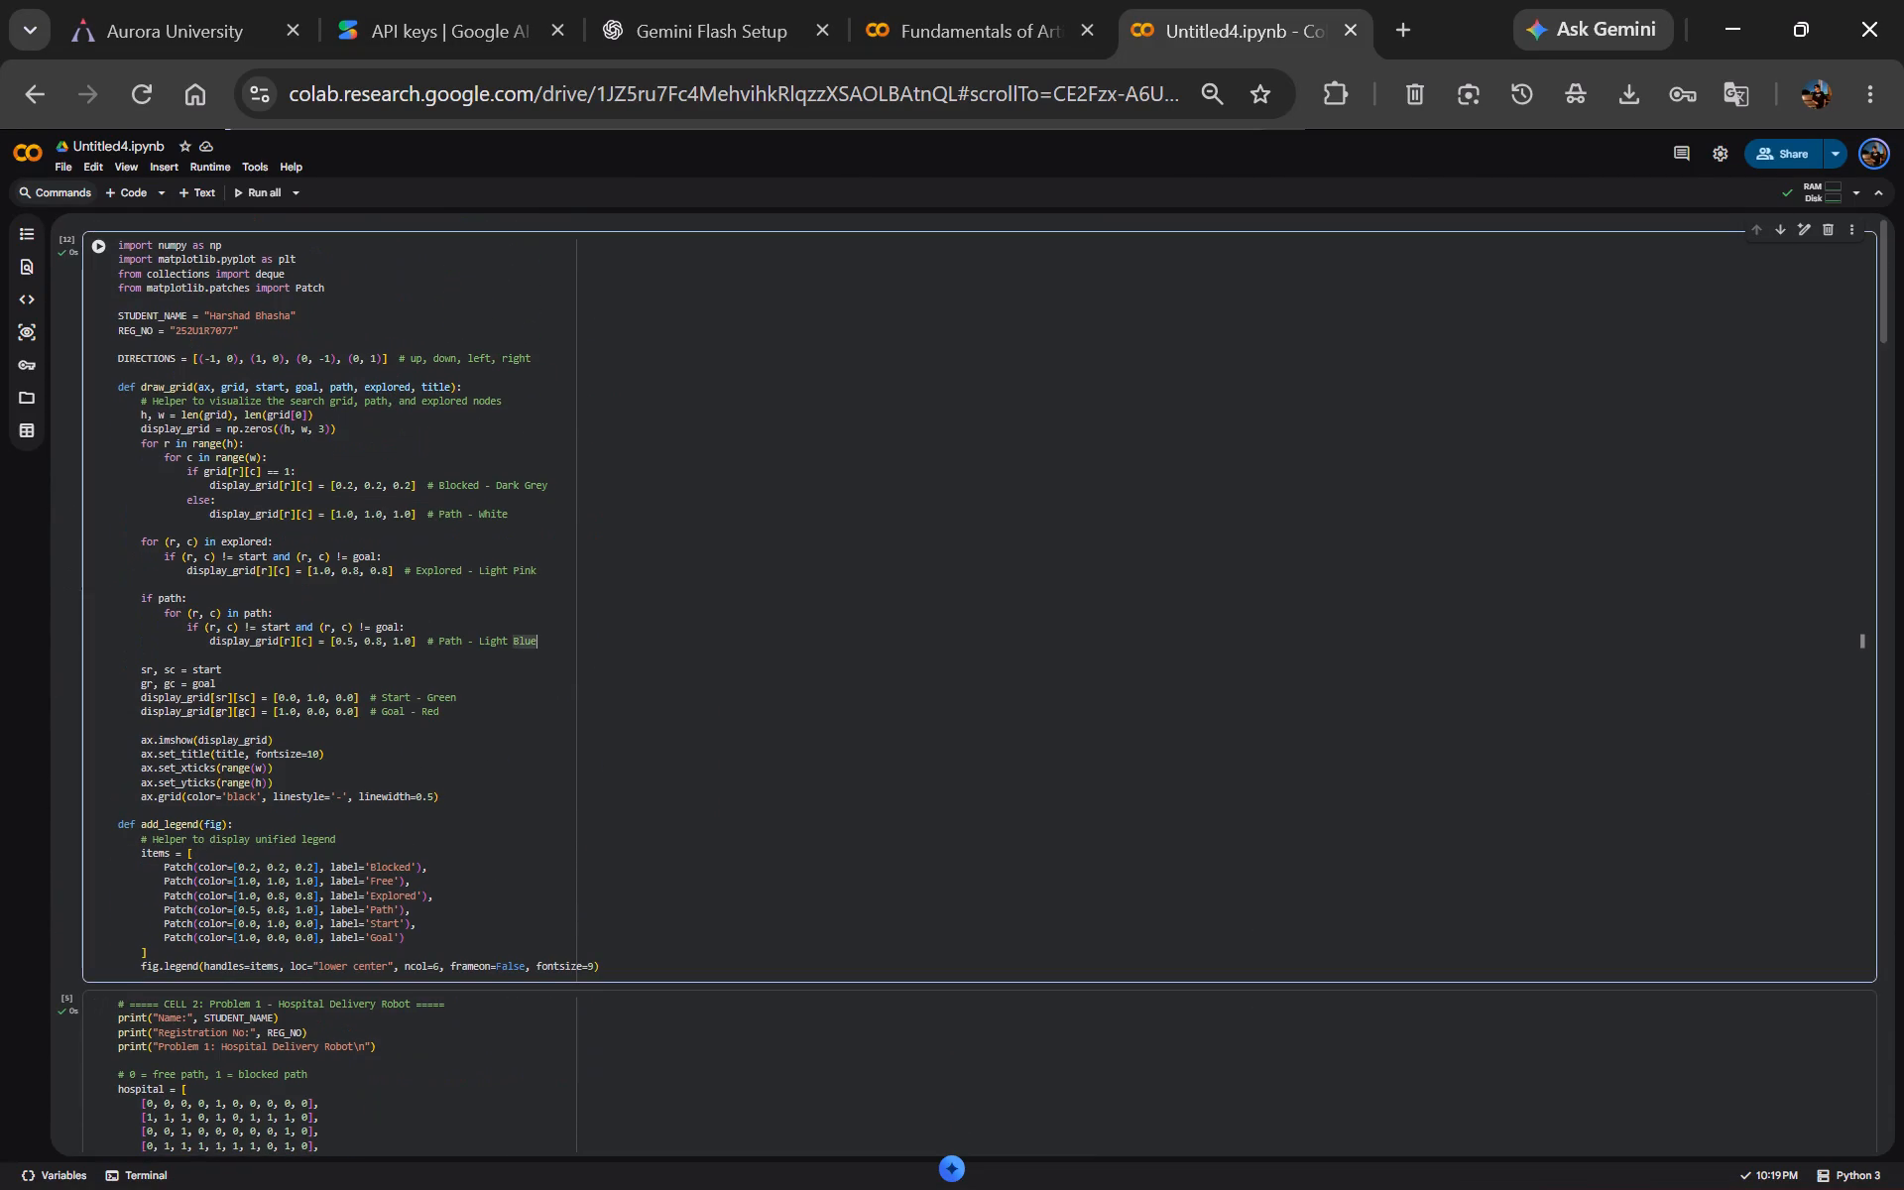
scroll(915, 660, "down", 6)
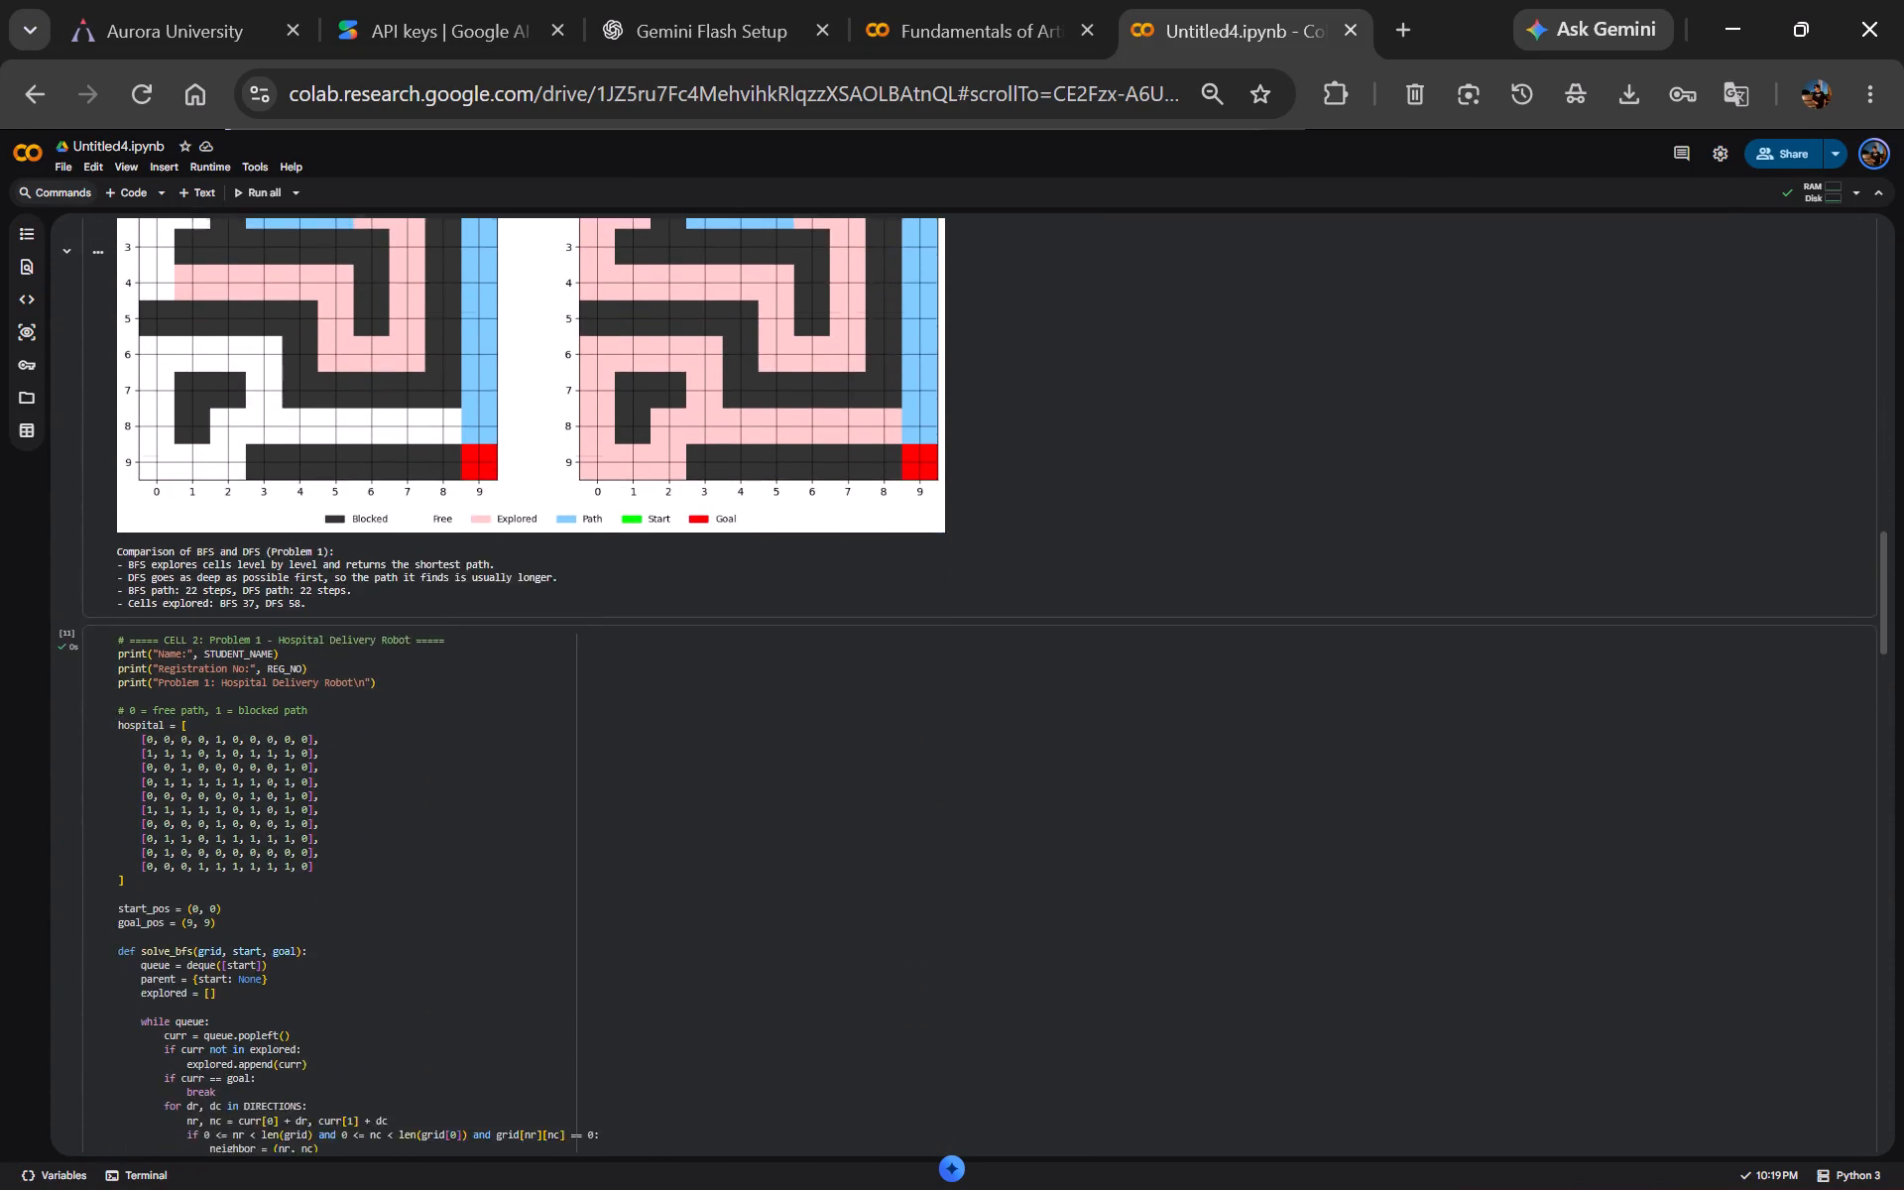
scroll(915, 660, "down", 3)
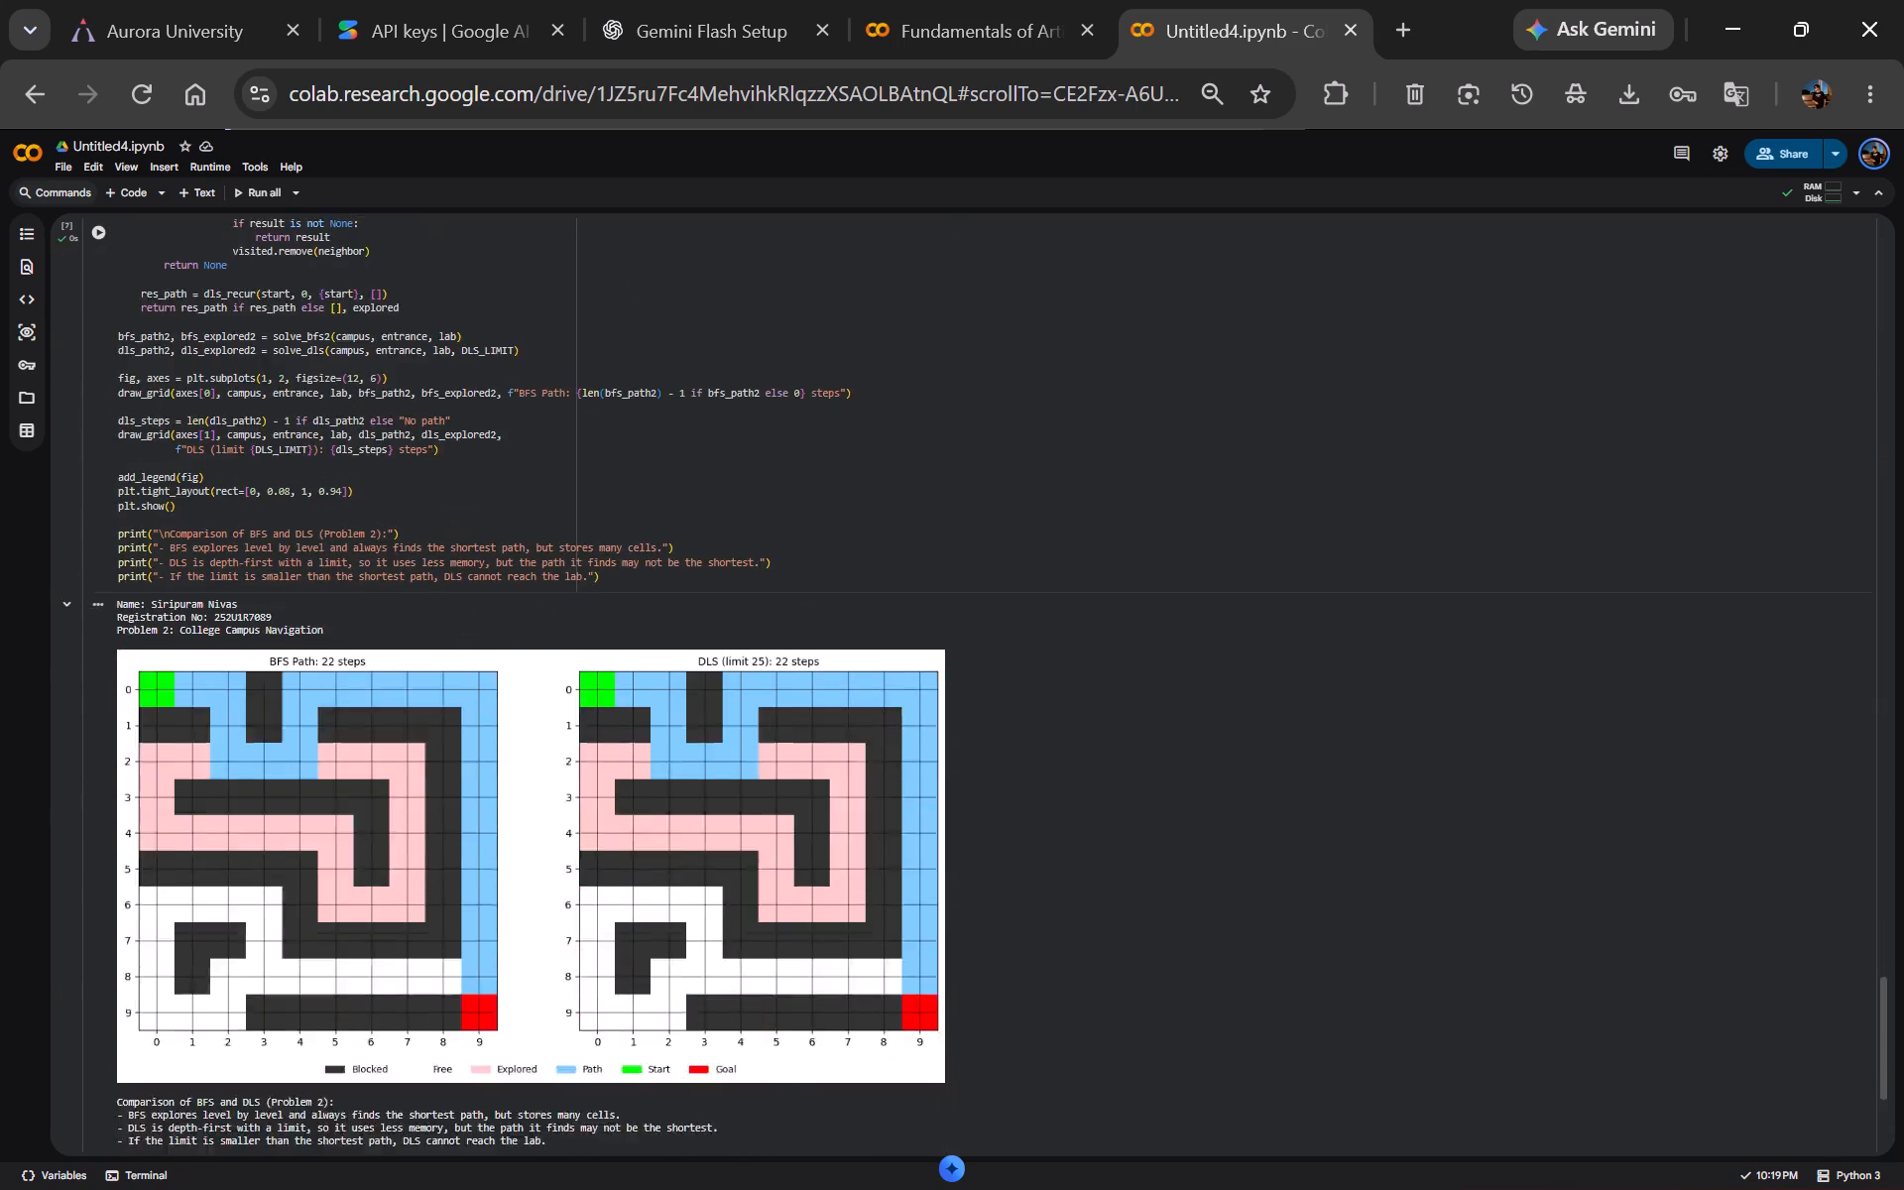
scroll(915, 660, "up", 8)
scroll(915, 660, "down", 7)
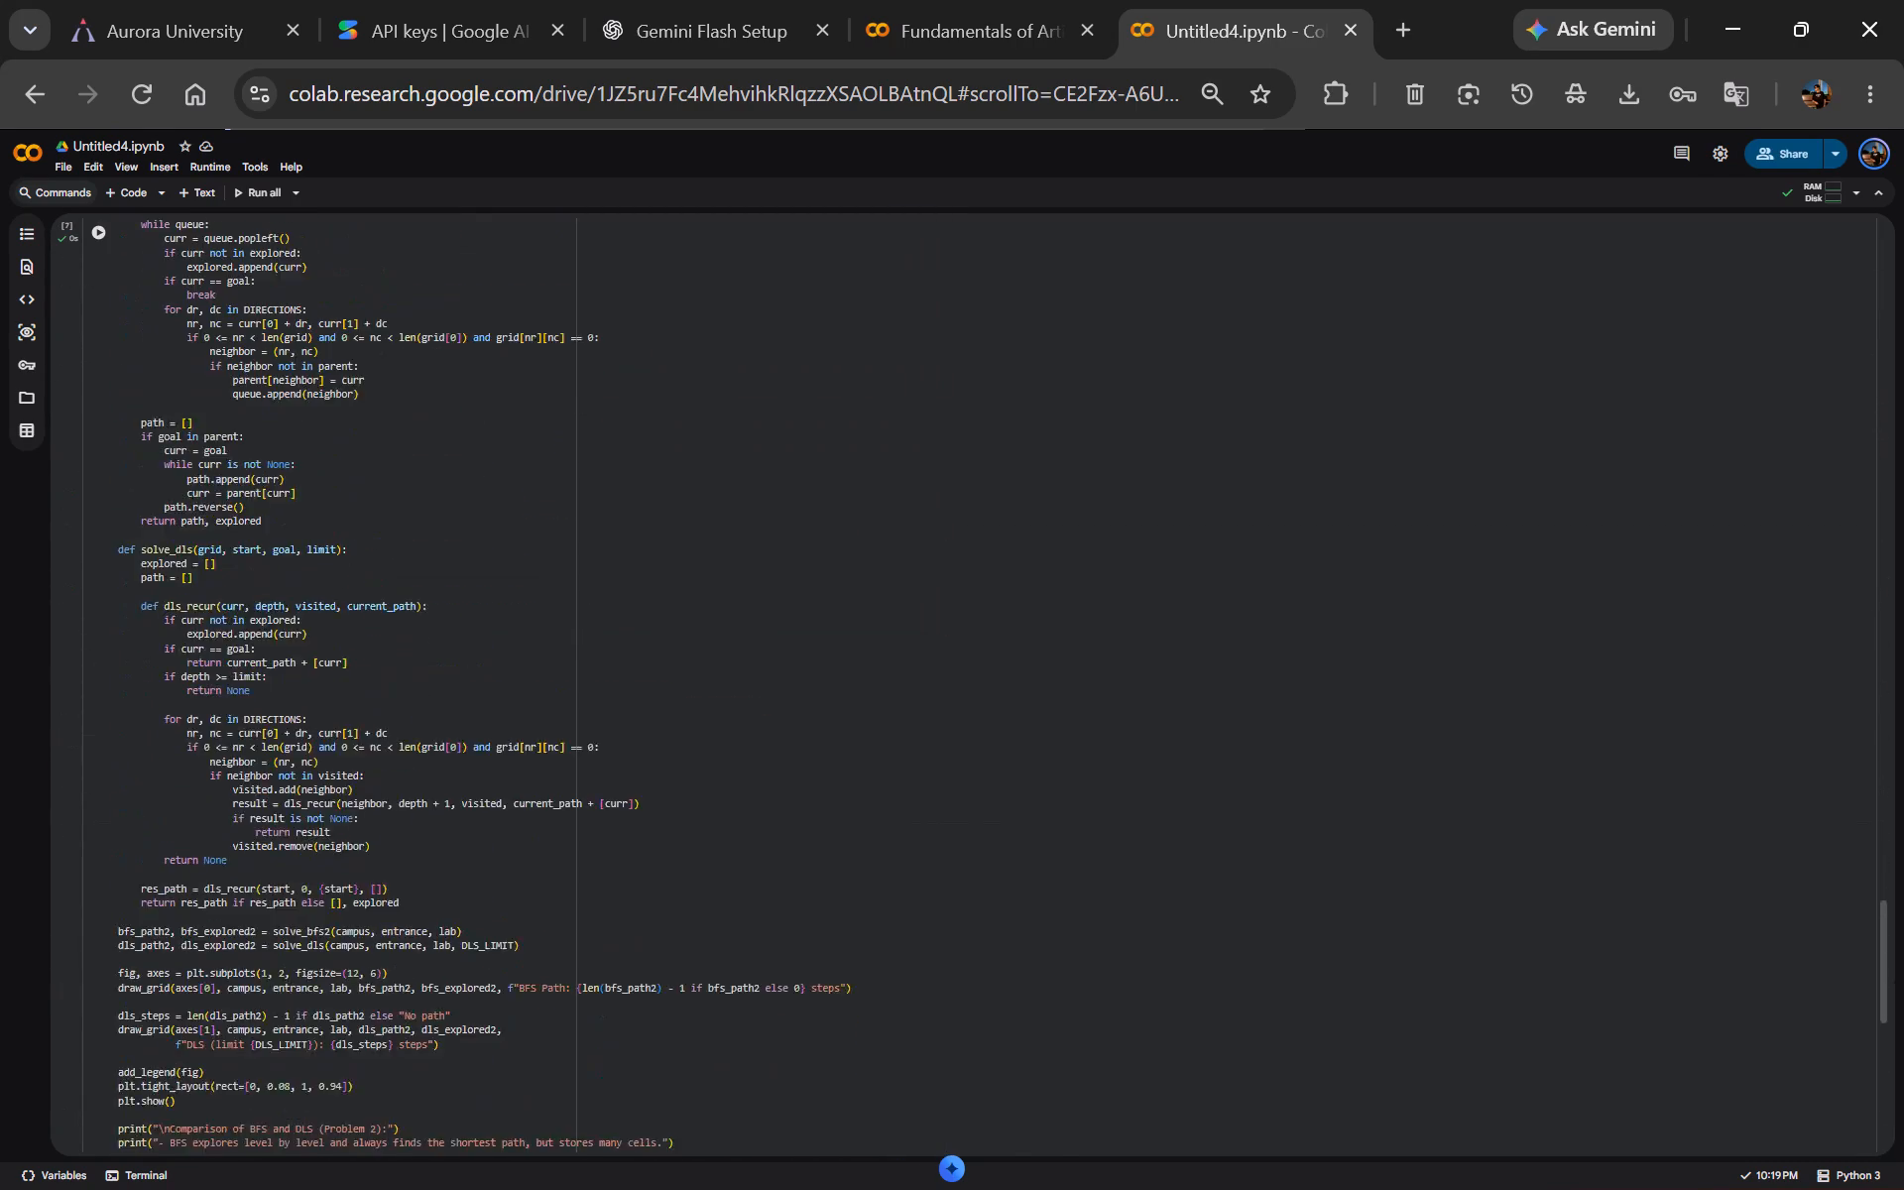
scroll(915, 660, "down", 2)
scroll(915, 660, "up", 16)
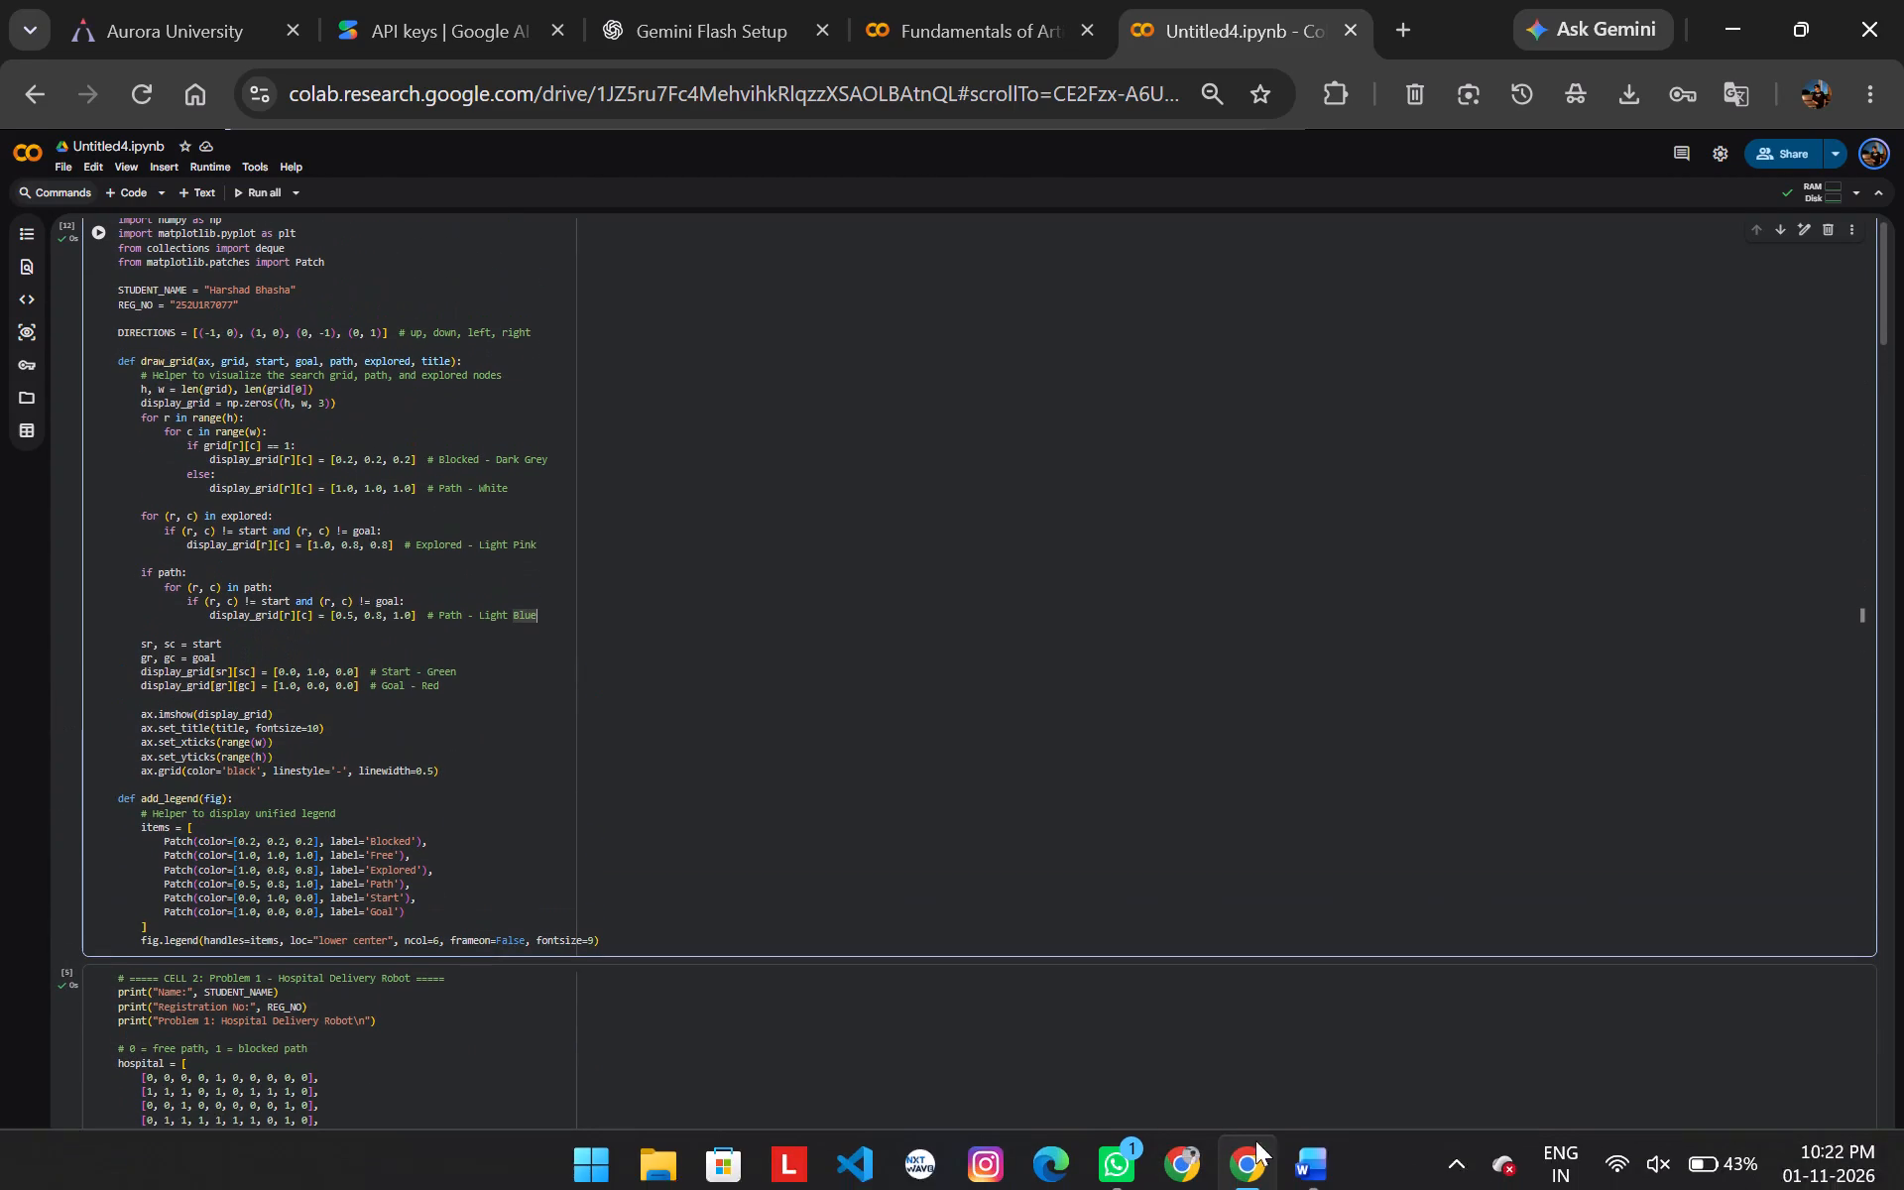
Return to Word to examine Problem 1's inserted screenshot and the old dfs/dls screenshot, checking against Untitled4's first cell in Chrome.
left_click(1251, 1028)
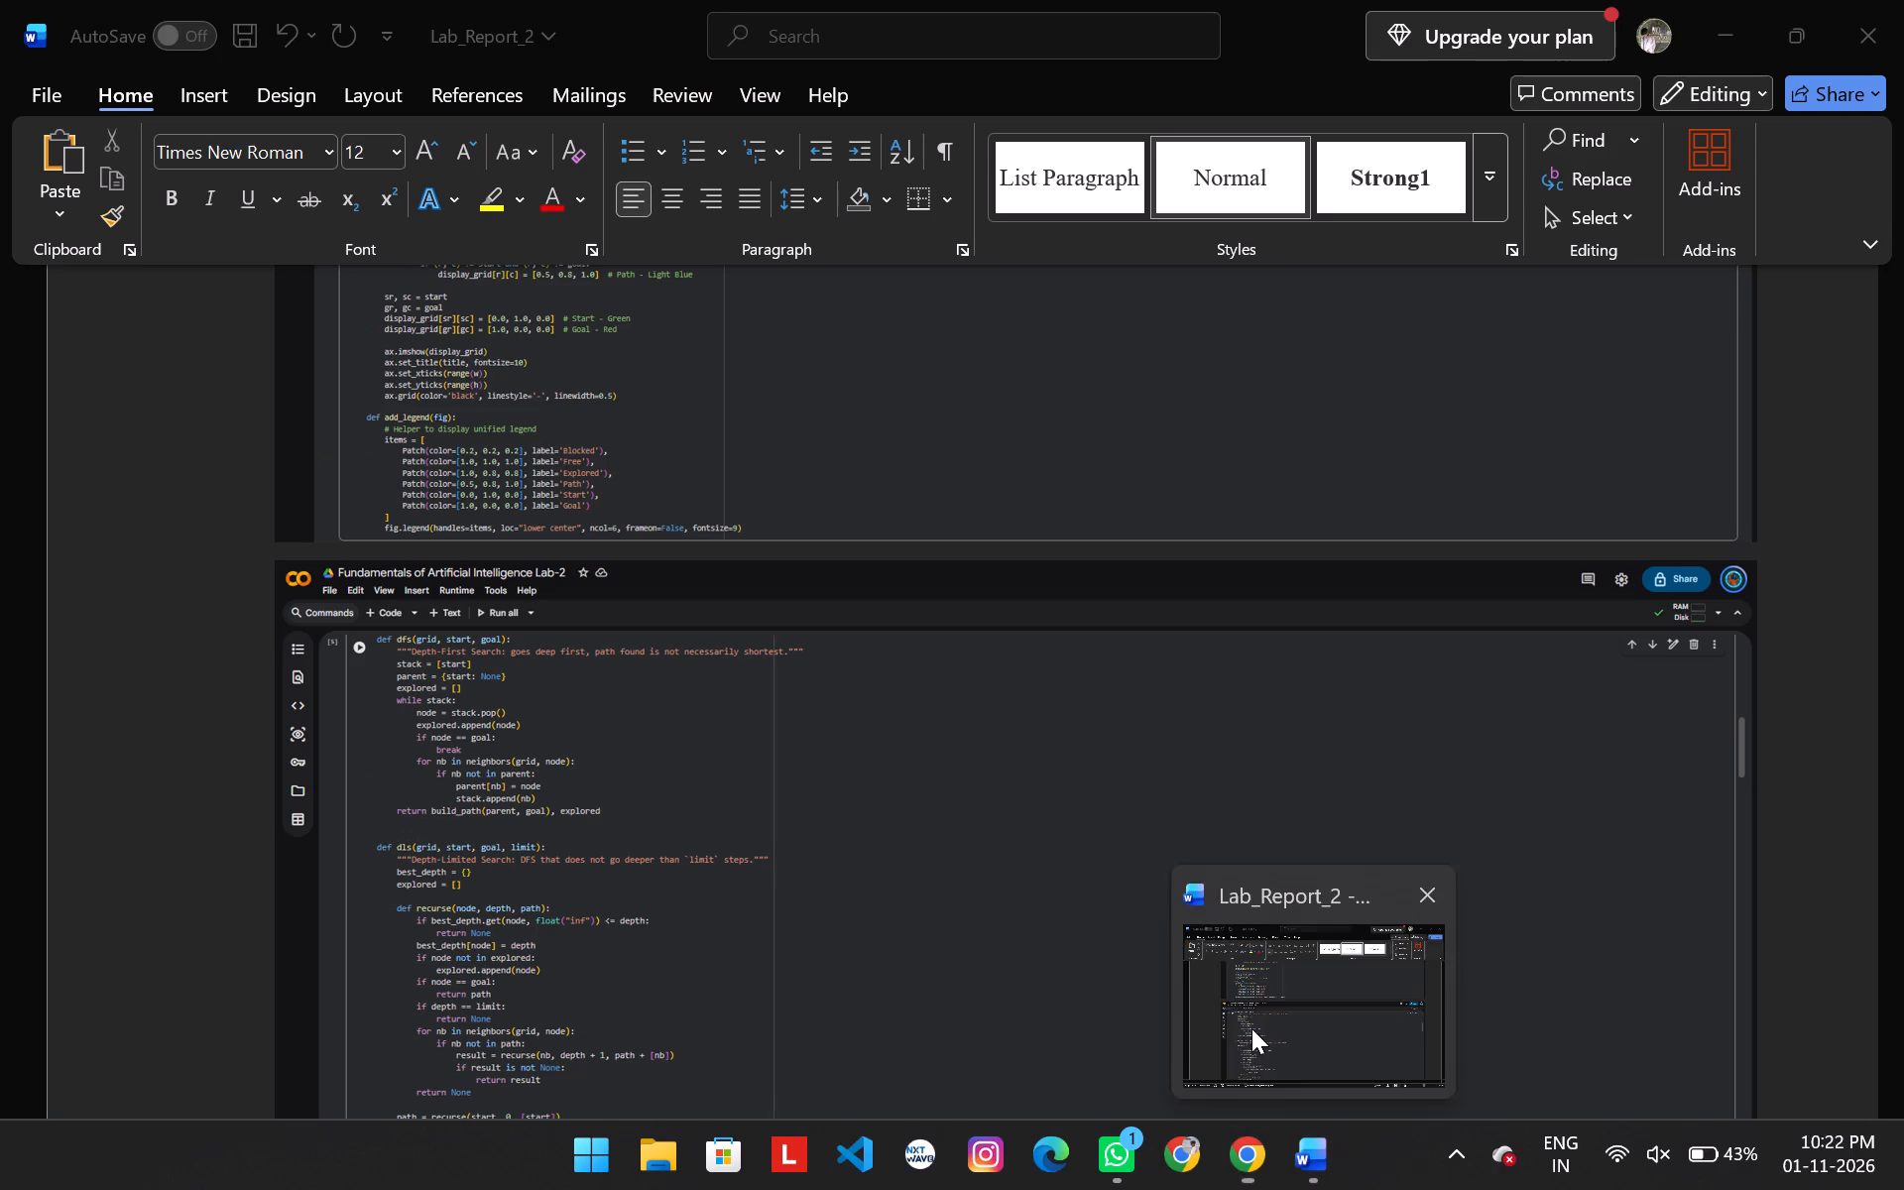
scroll(975, 830, "up", 1)
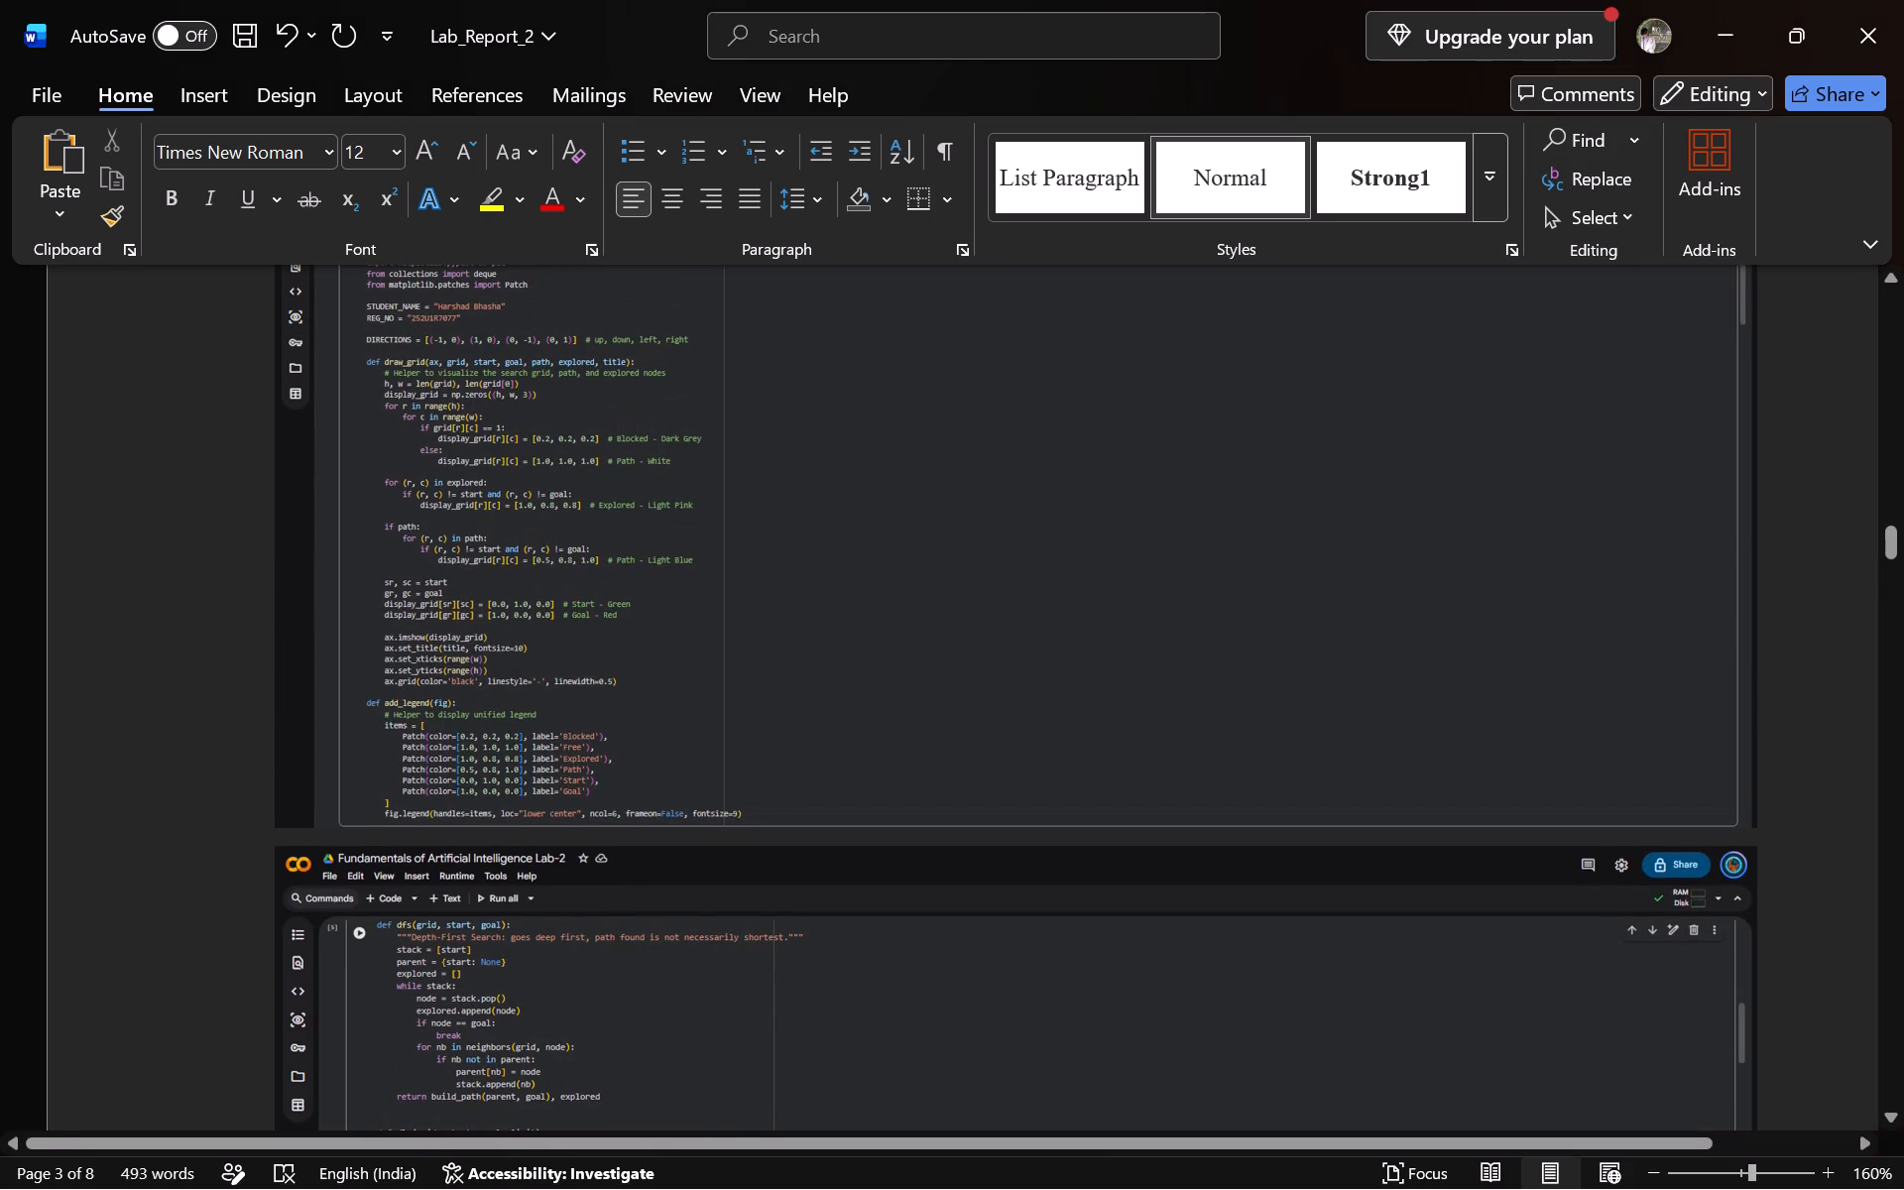
scroll(975, 830, "up", 1)
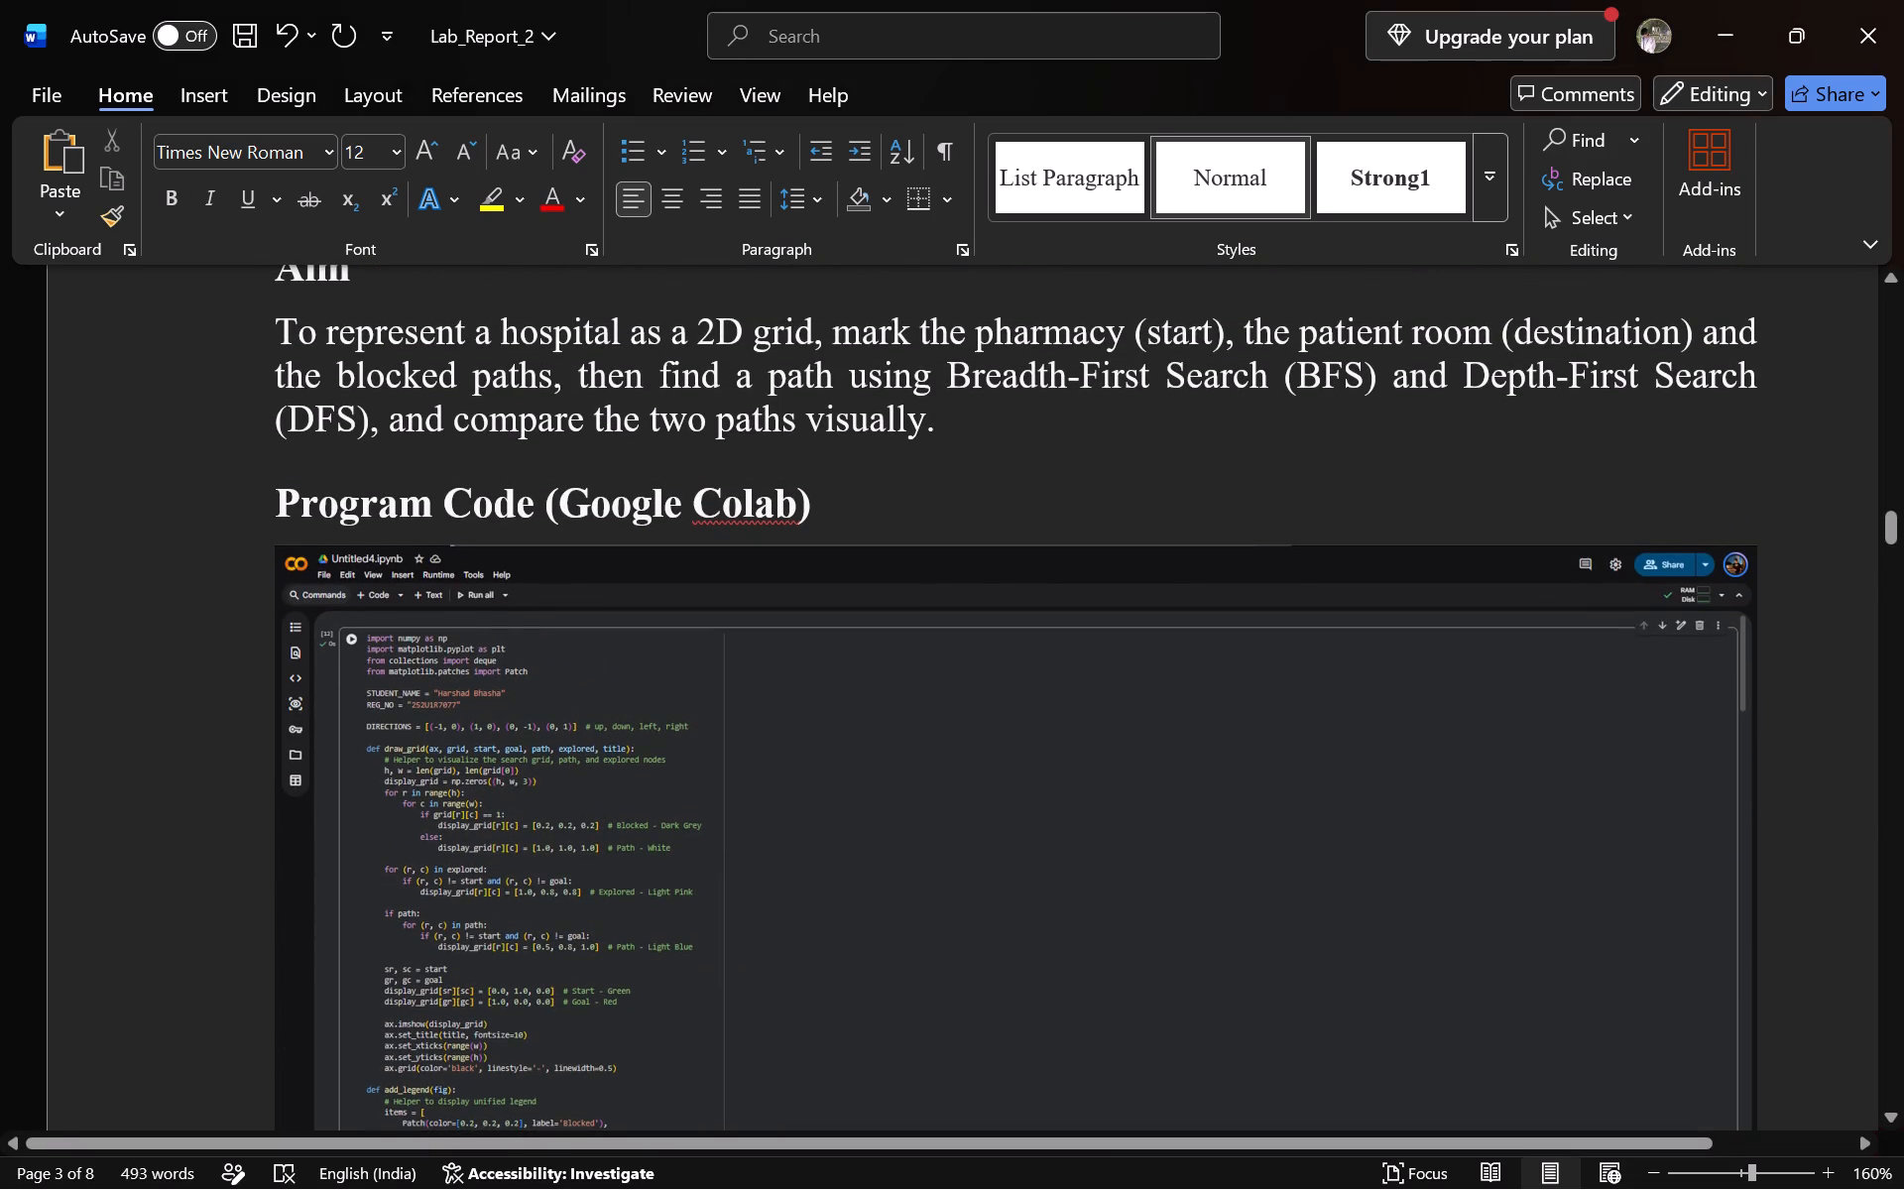
scroll(975, 830, "up", 2)
scroll(975, 830, "down", 1)
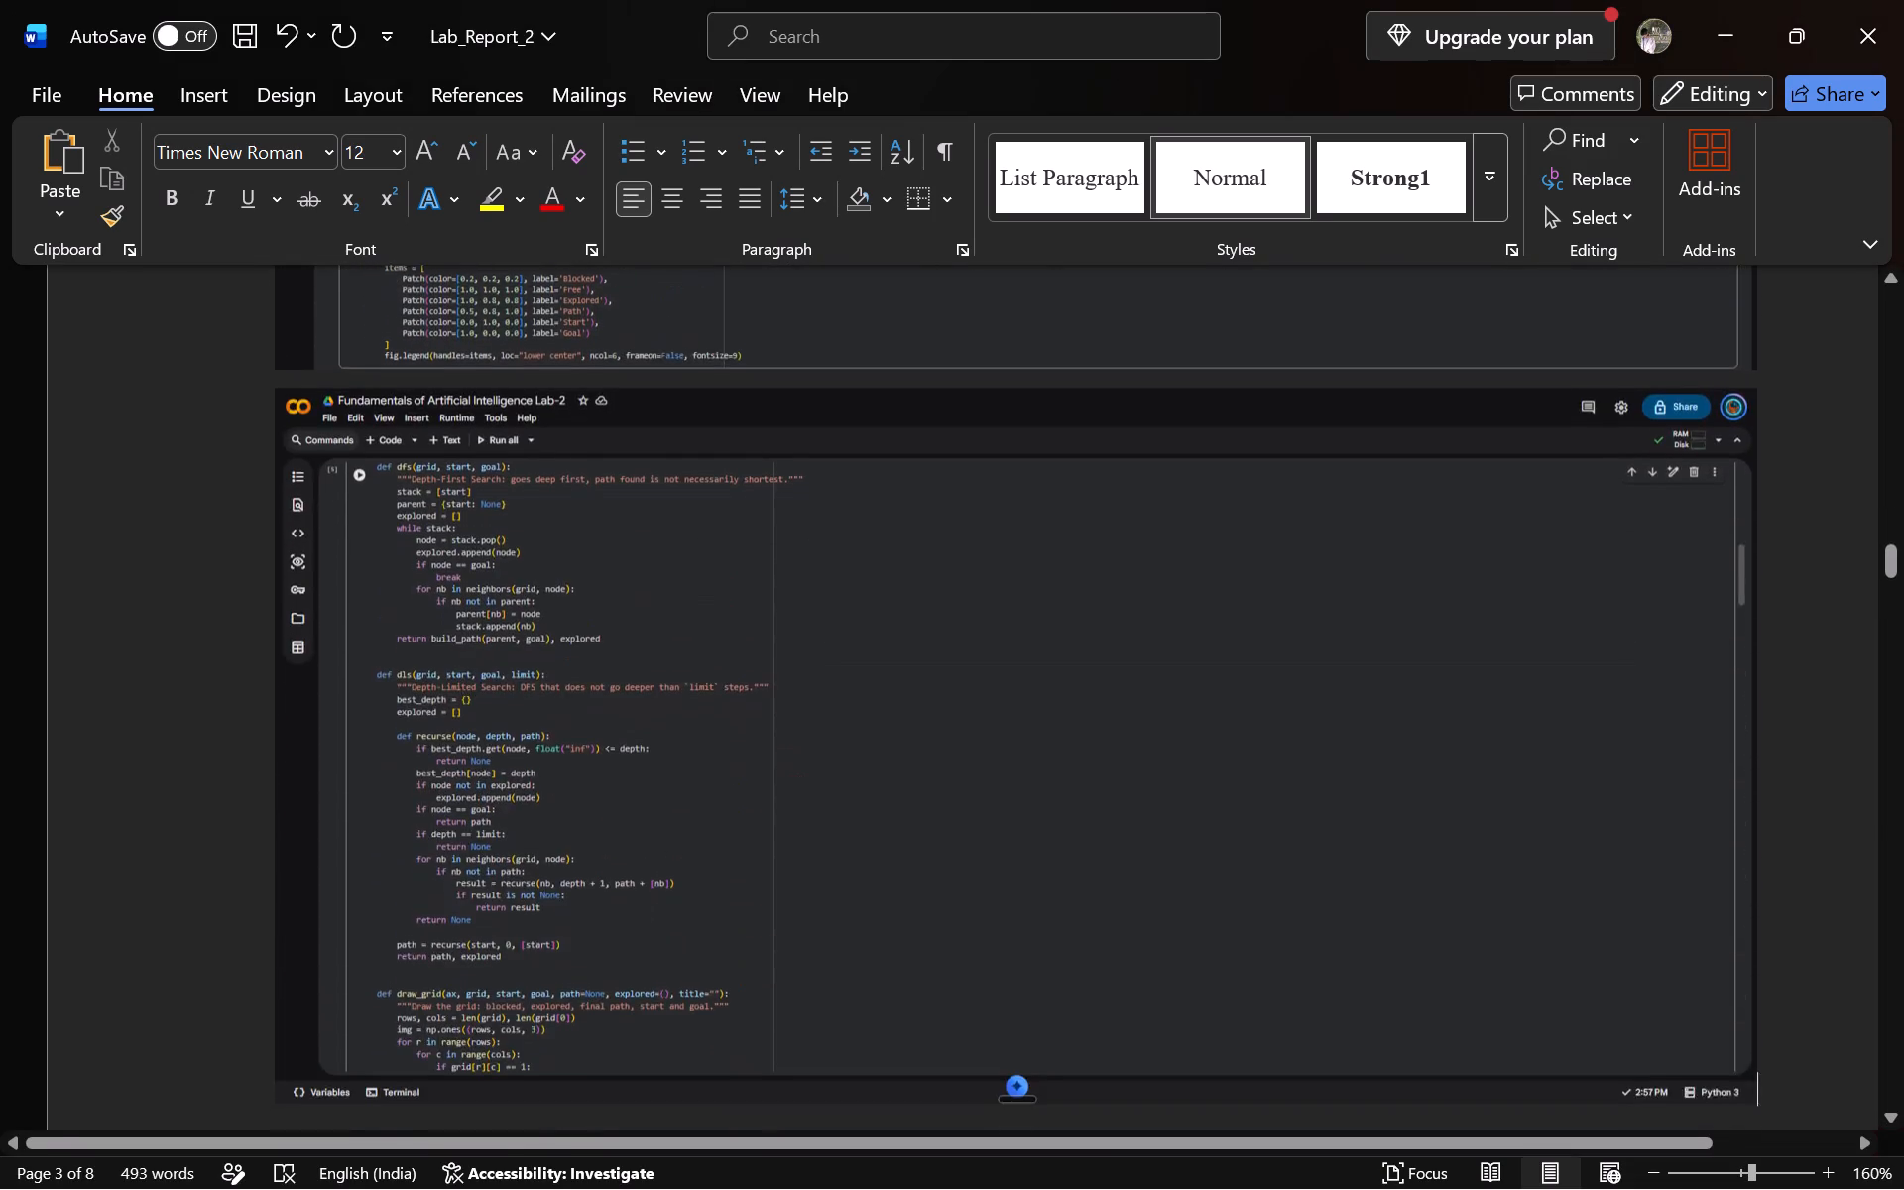
scroll(975, 830, "up", 1)
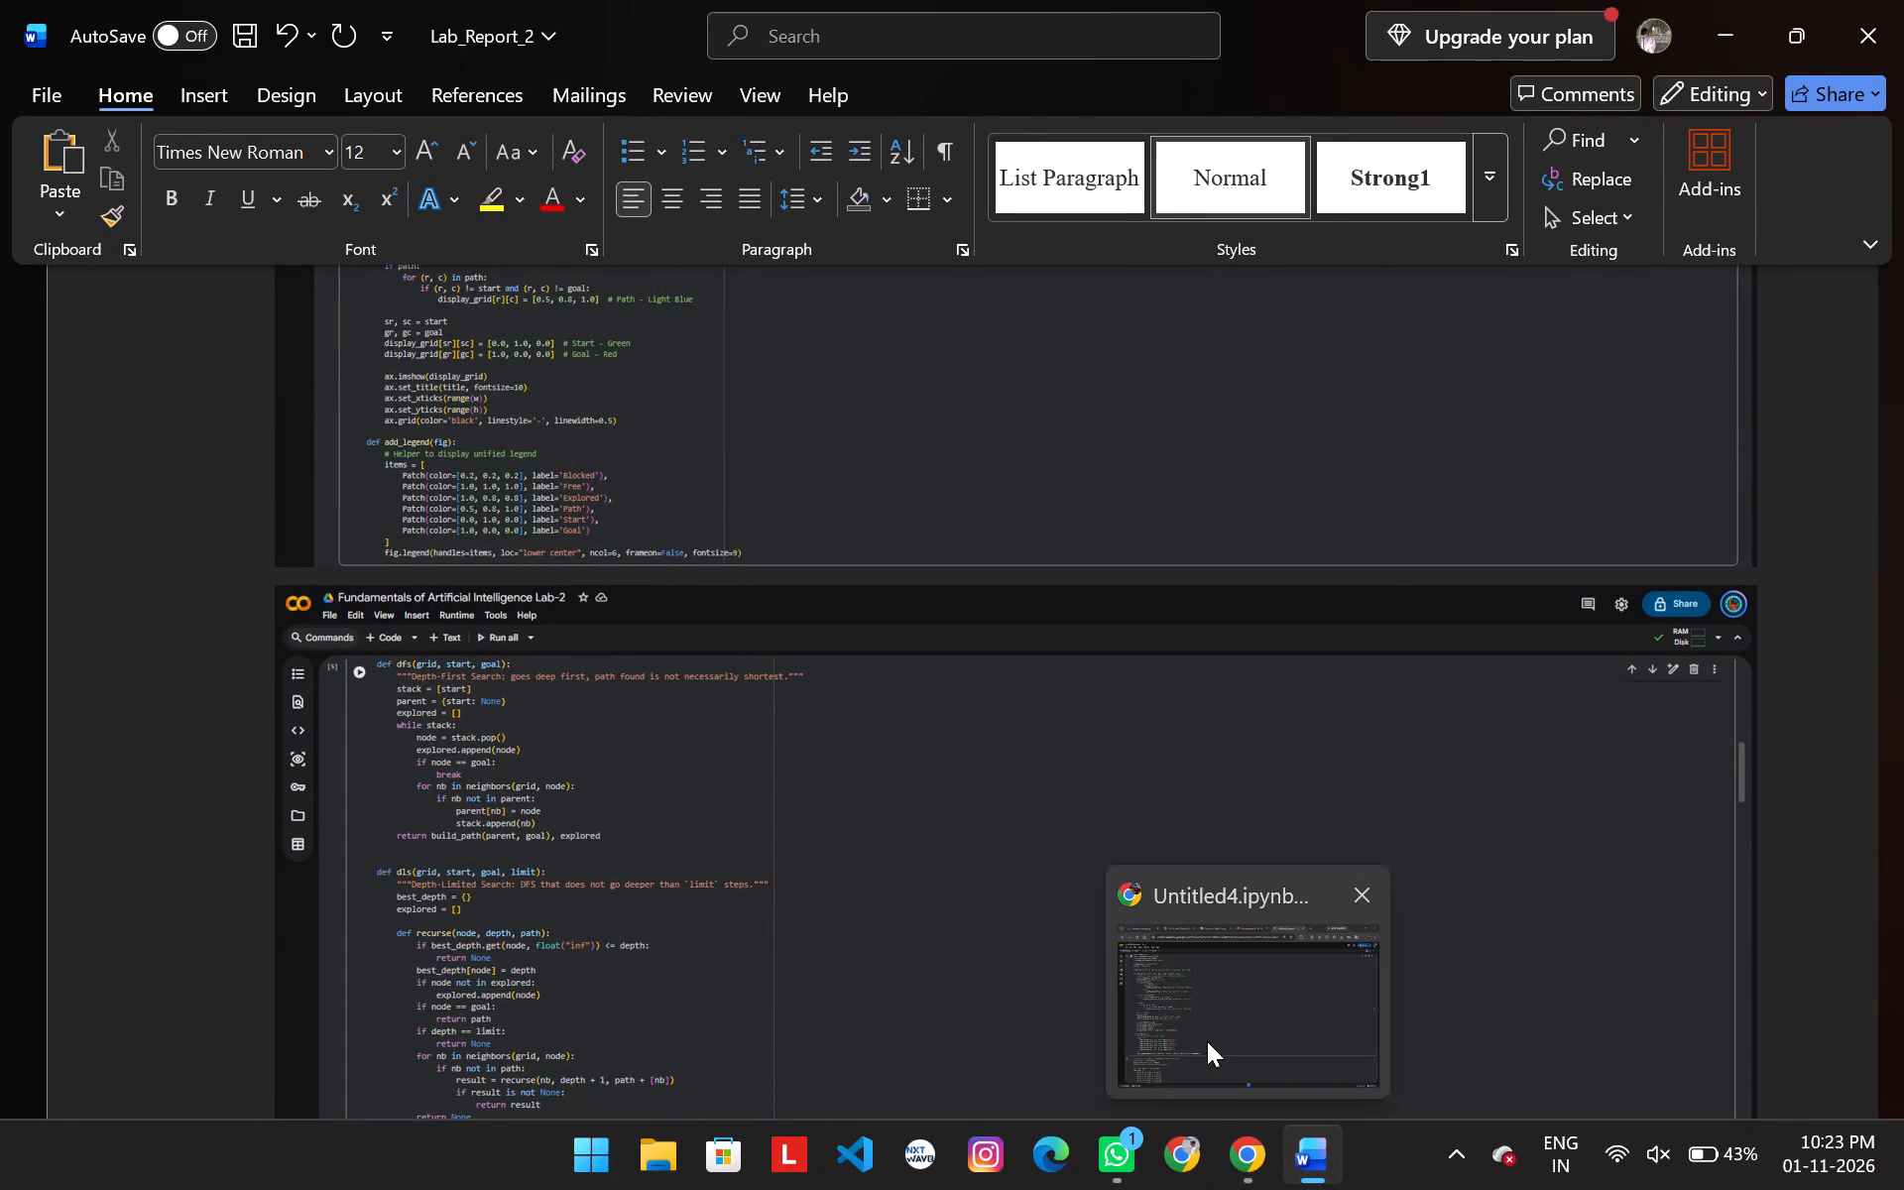
left_click(1207, 1041)
scroll(718, 644, "up", 7)
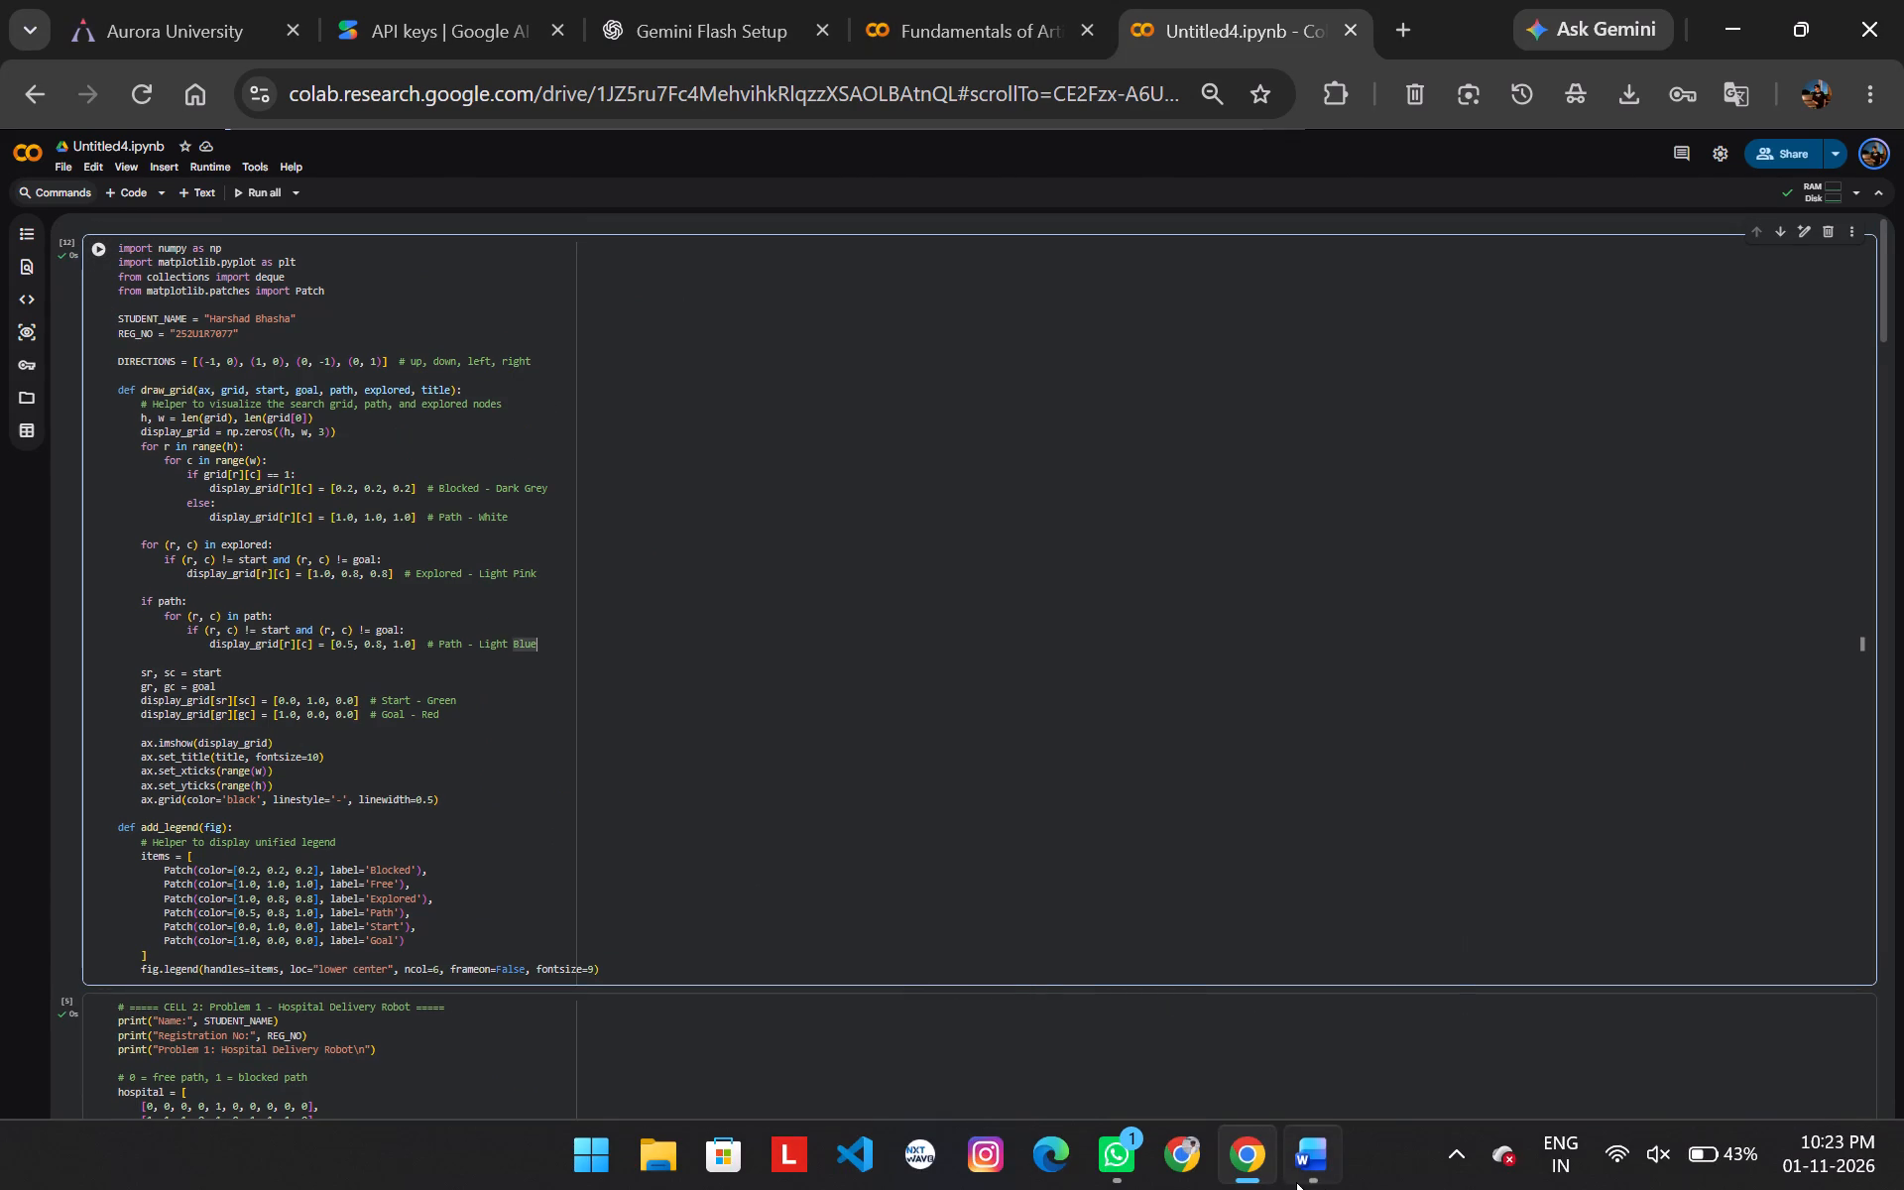
In Word, cut the old dfs/dls code screenshot directly below the new first-cell screenshot in Problem 1.
left_click(1277, 1034)
scroll(928, 729, "down", 1)
scroll(928, 729, "up", 1, "ctrl")
scroll(928, 729, "down", 1, "ctrl")
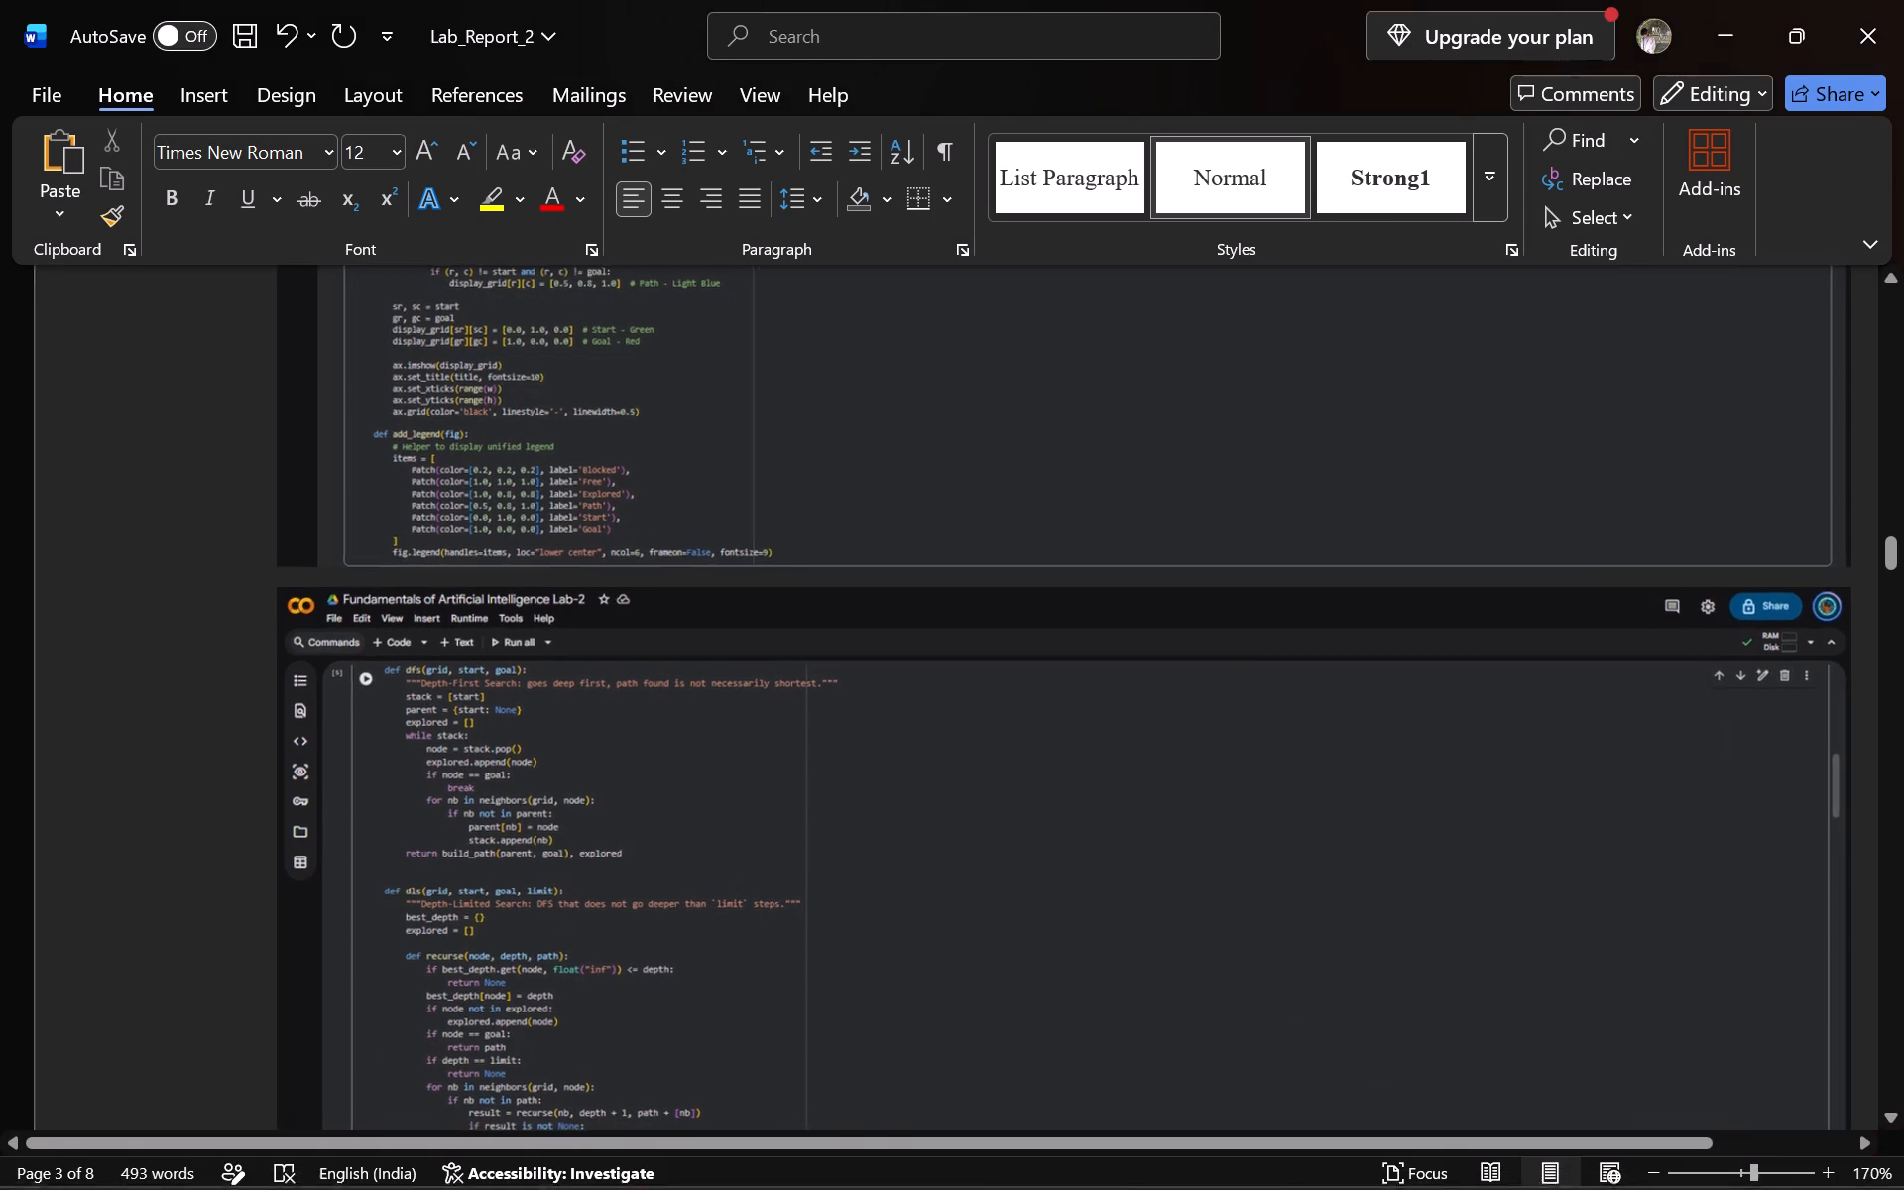
scroll(928, 729, "down", 5, "ctrl")
scroll(928, 729, "down", 2)
scroll(928, 729, "down", 3, "ctrl")
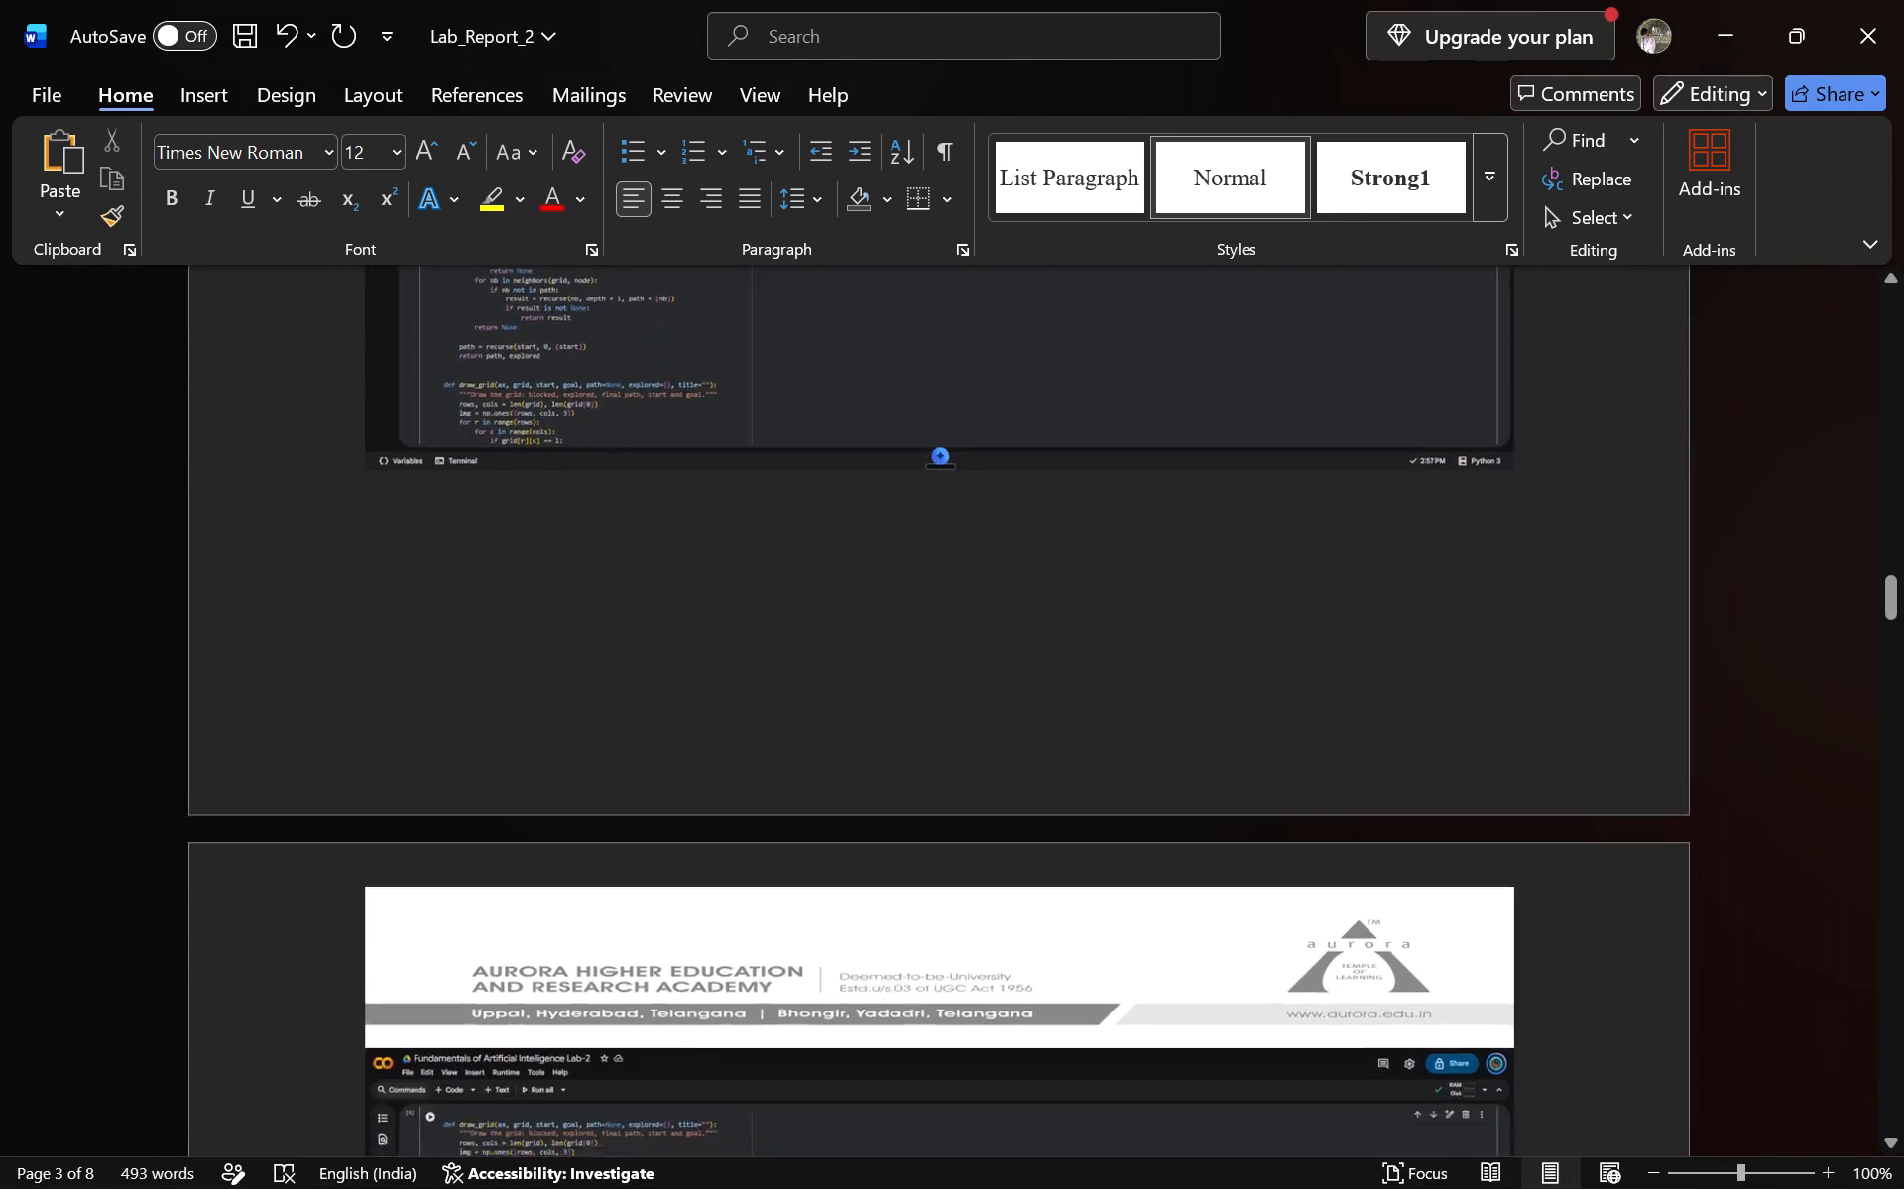
scroll(928, 729, "down", 2, "ctrl")
scroll(928, 729, "up", 3)
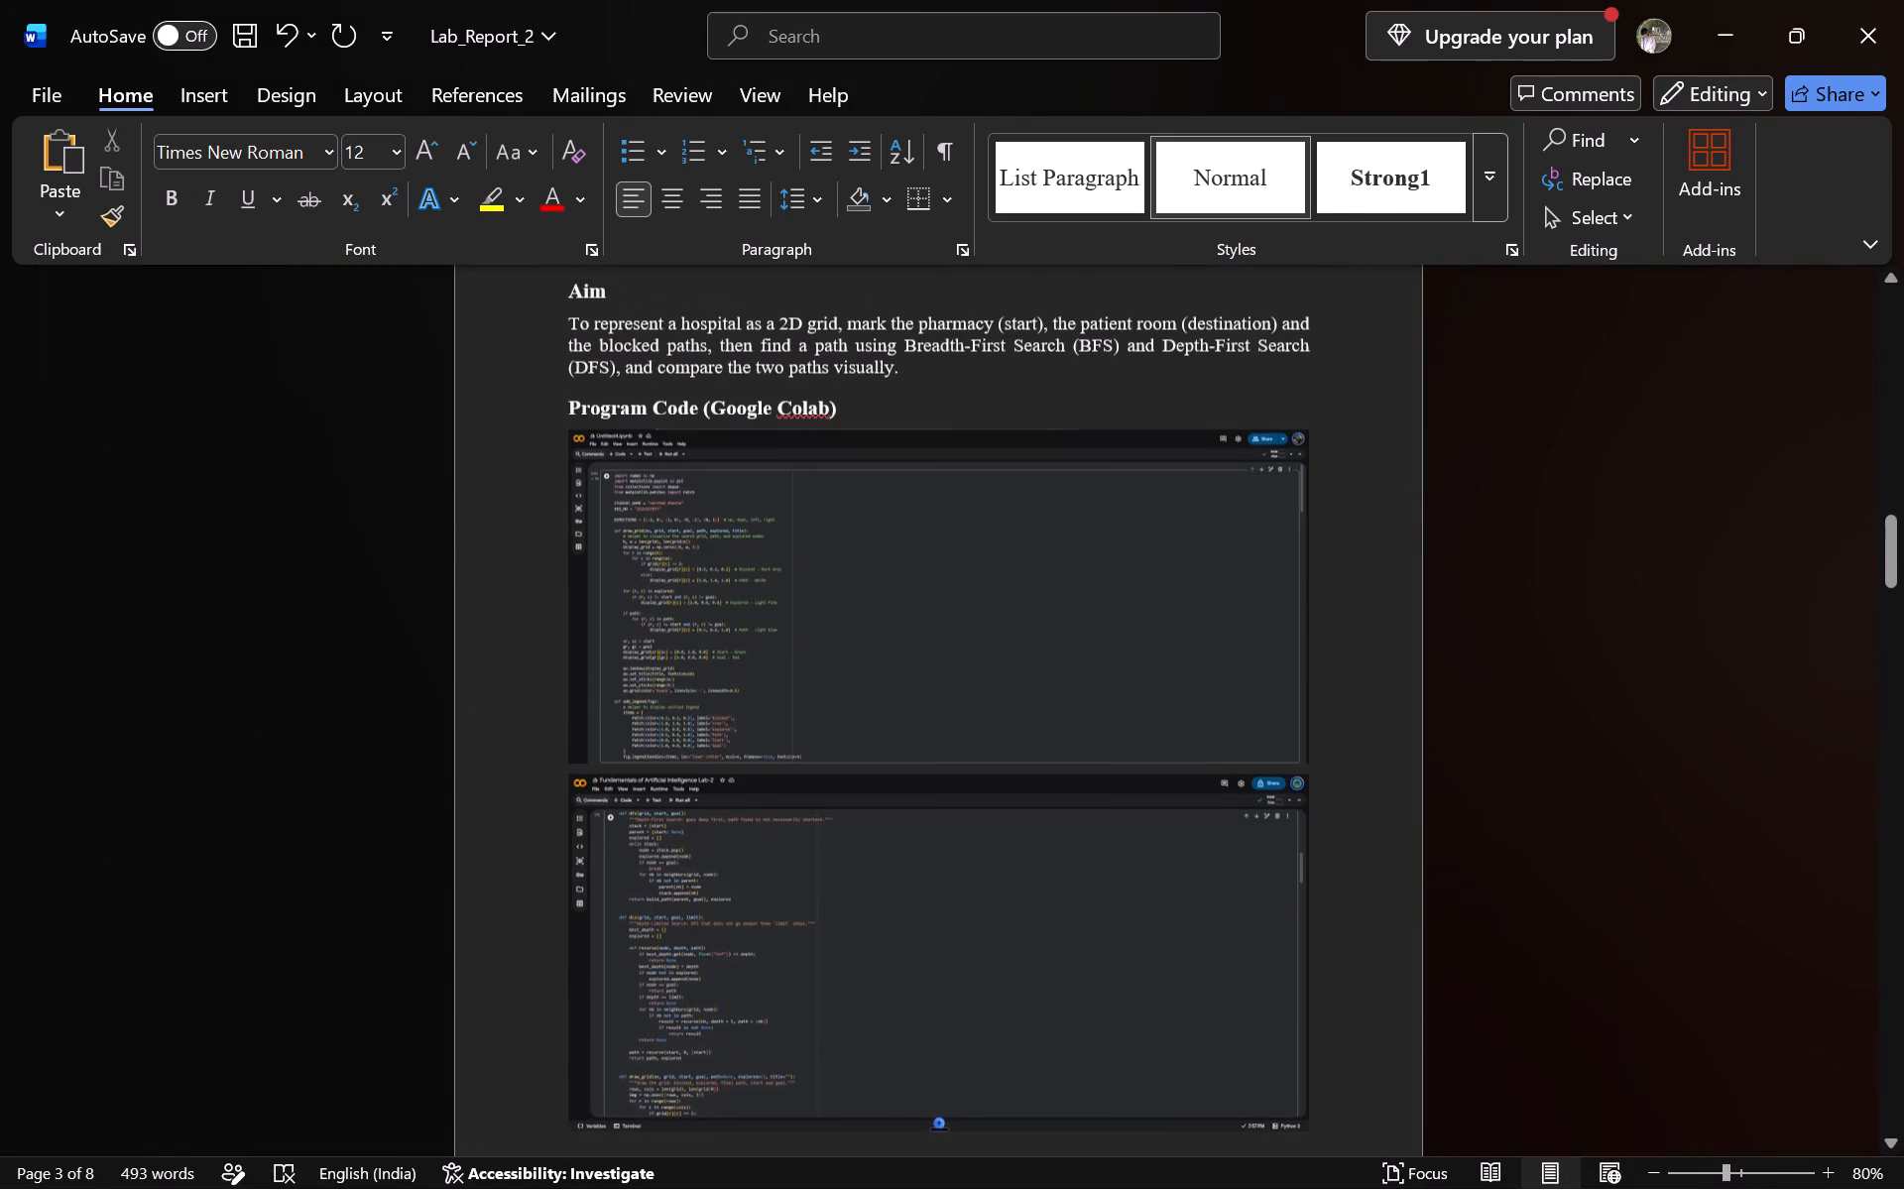
scroll(928, 729, "up", 1)
left_click(952, 884)
right_click(952, 884)
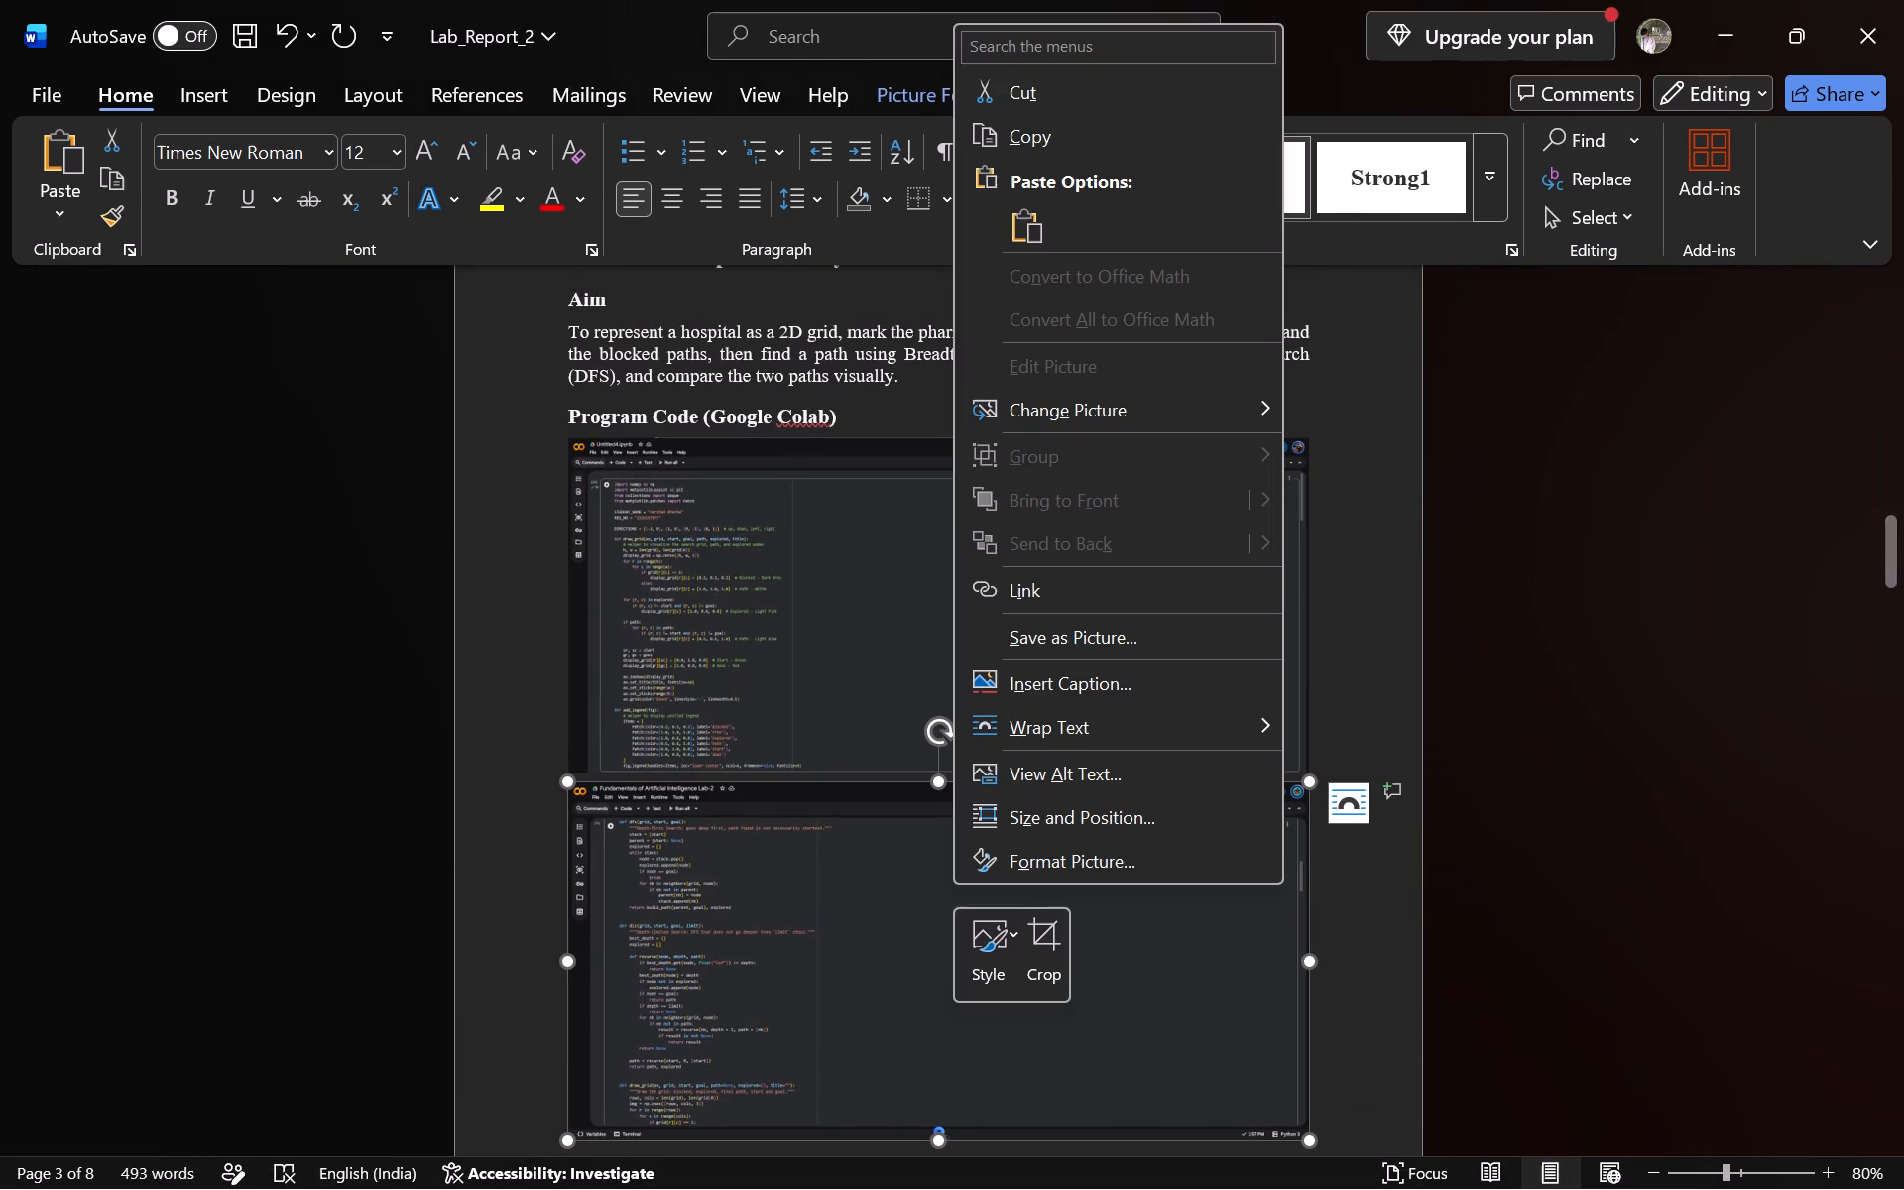
left_click(1010, 103)
Cut the old screenshot with the draw_grid and add_legend code that follows the new first-cell screenshot.
scroll(988, 656, "down", 2)
right_click(900, 641)
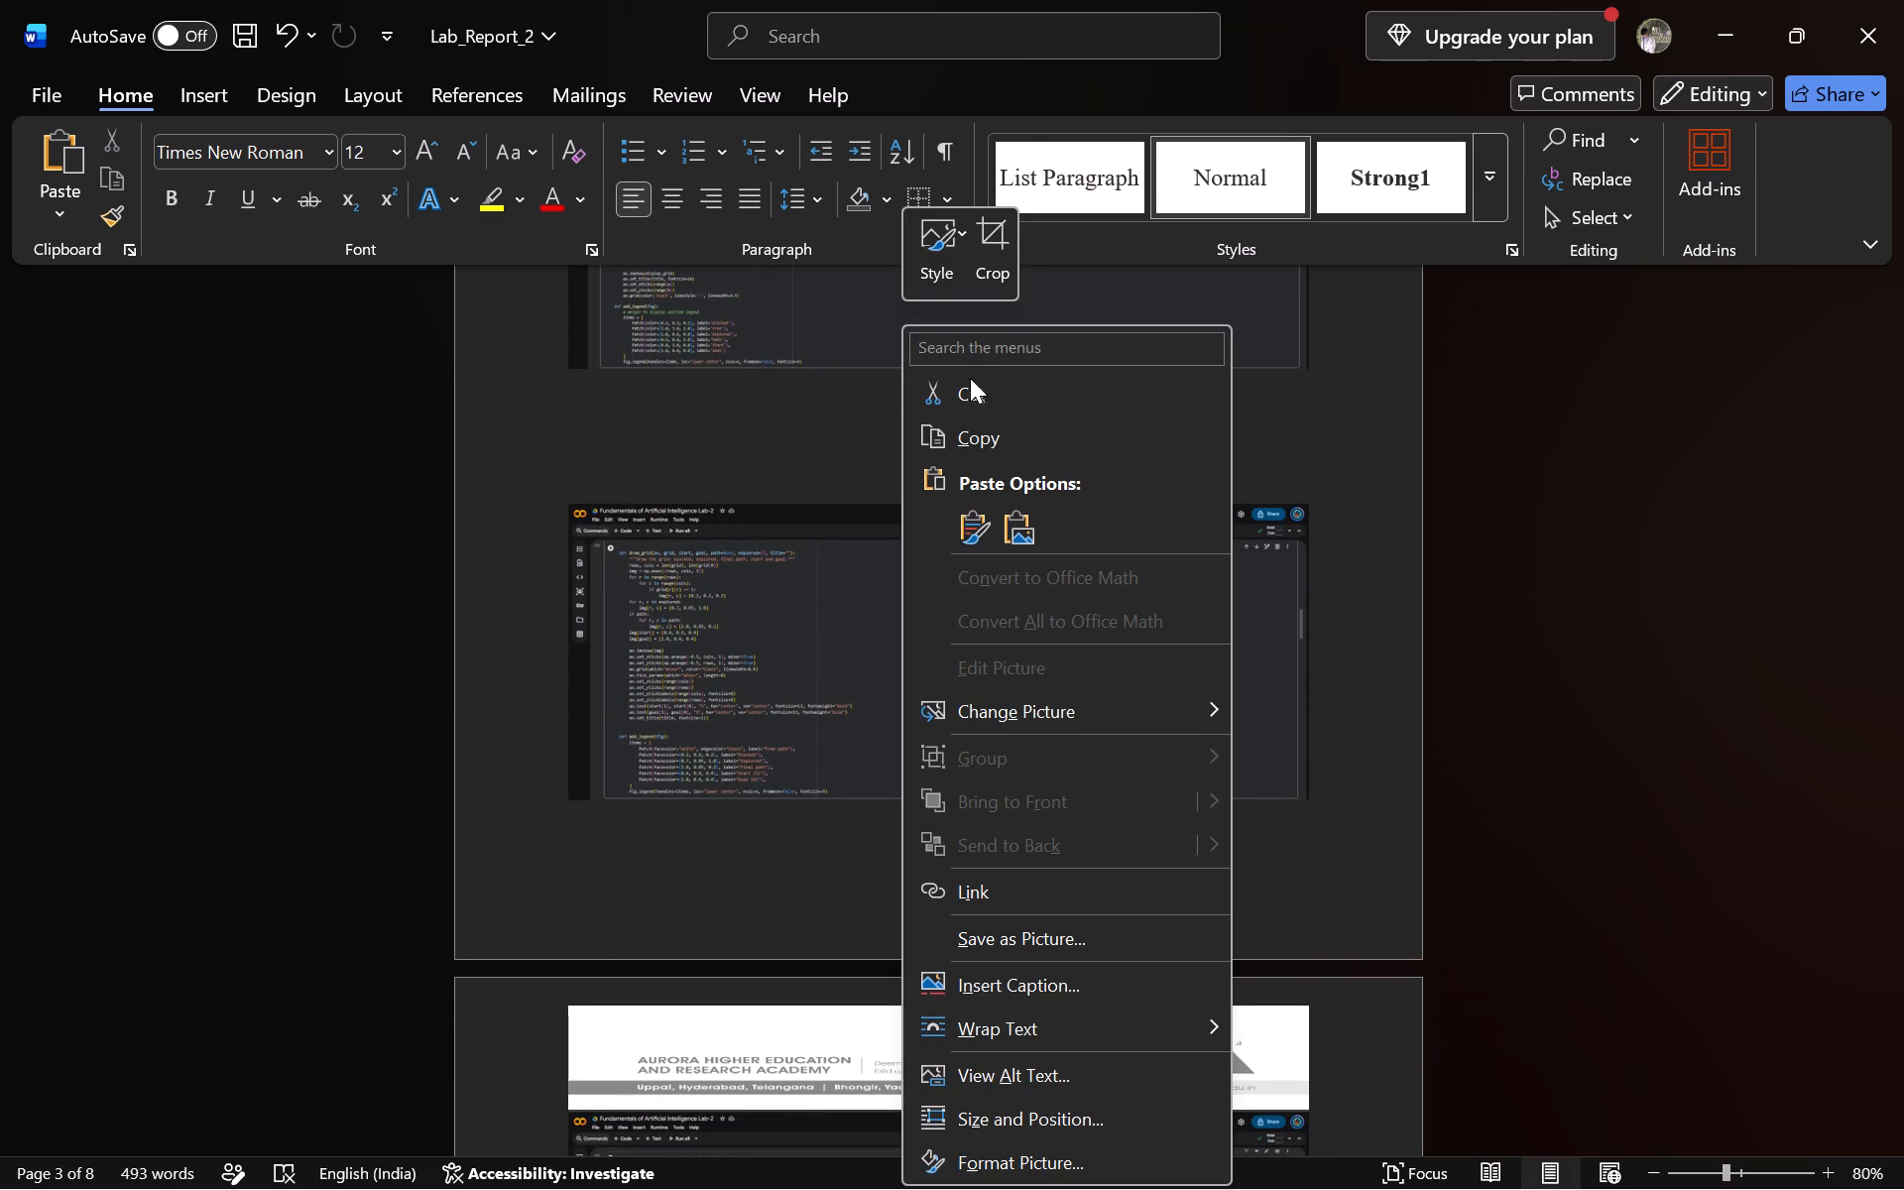
left_click(970, 392)
Examine the remaining old Cell 2 screenshot, and switch to Chrome to compare it with Untitled4's Problem 1 - Hospital Delivery Robot cell.
scroll(896, 554, "down", 2)
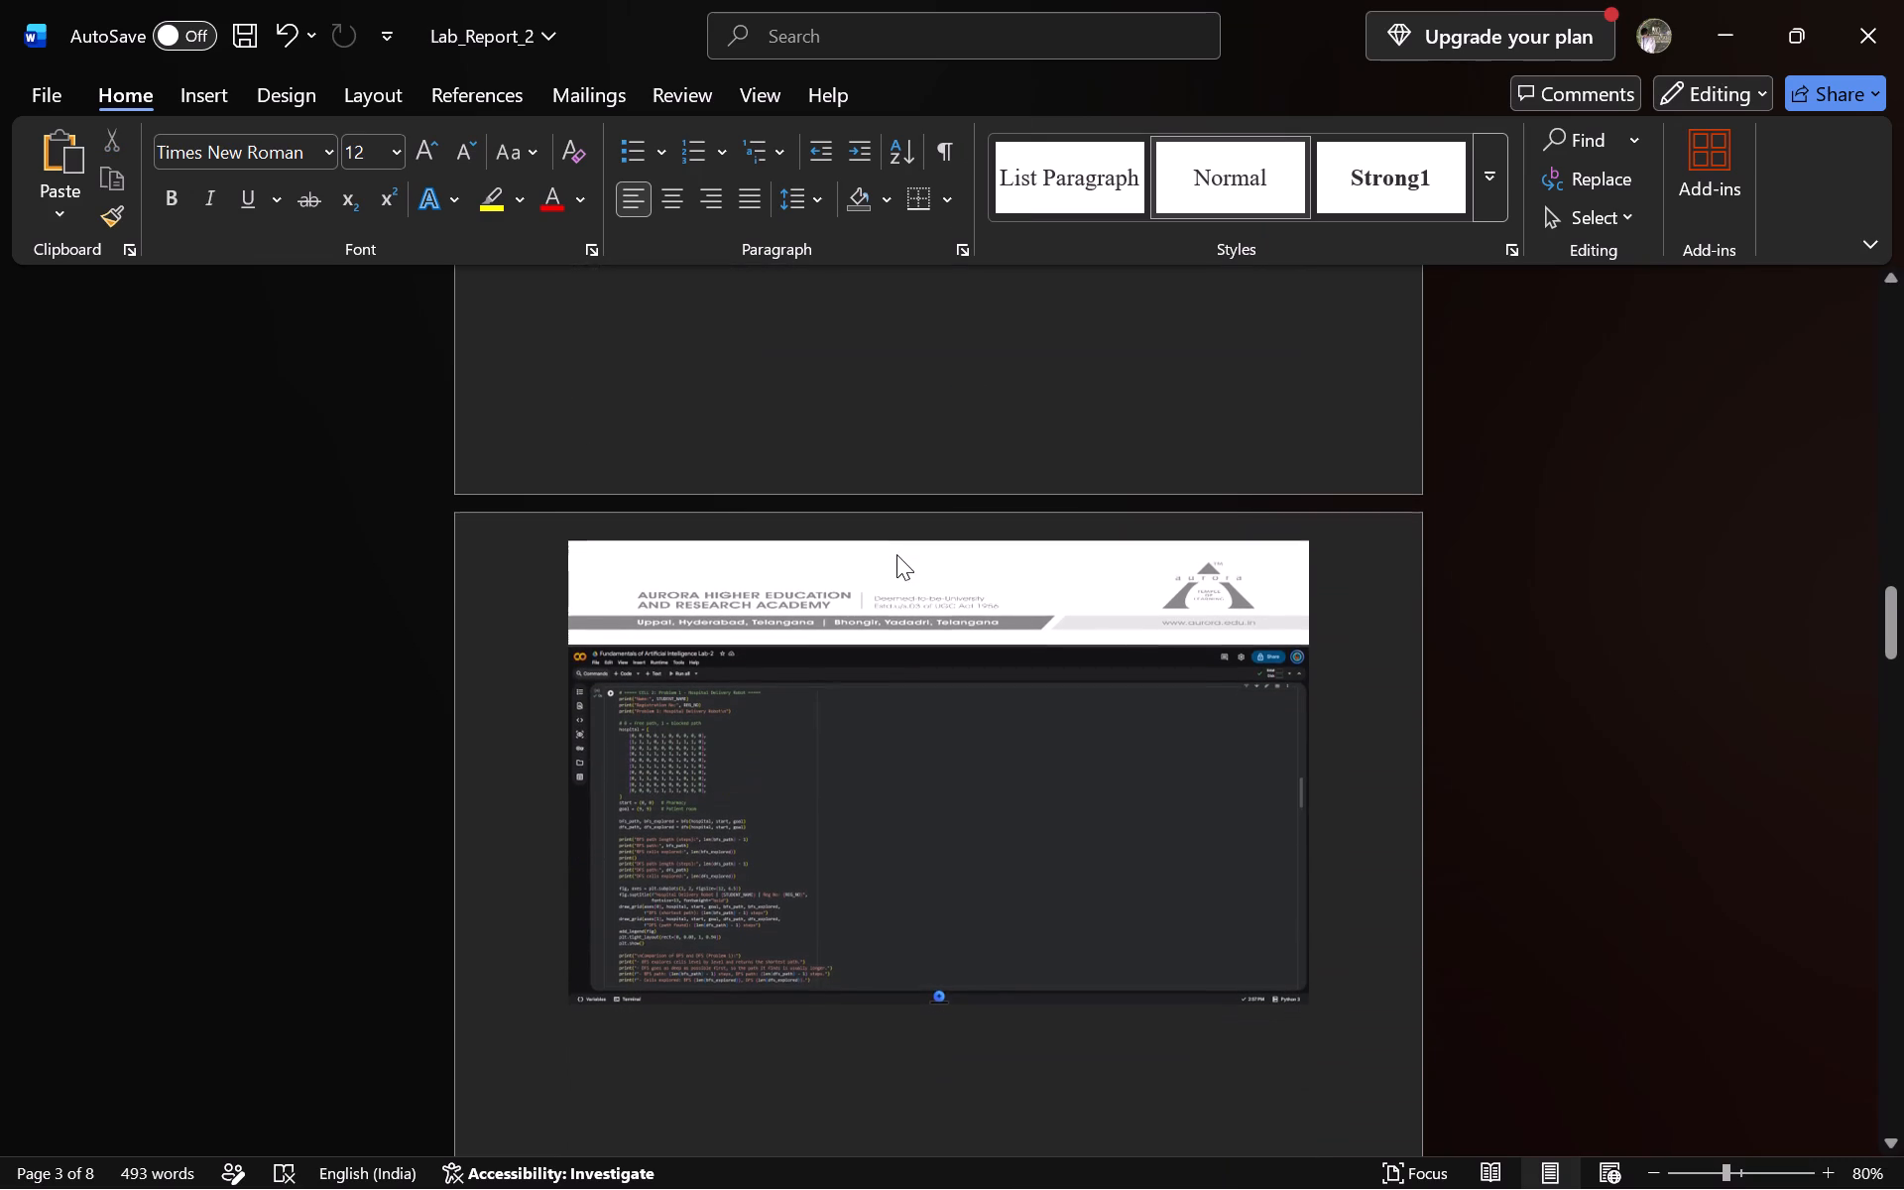
scroll(870, 757, "up", 7, "ctrl")
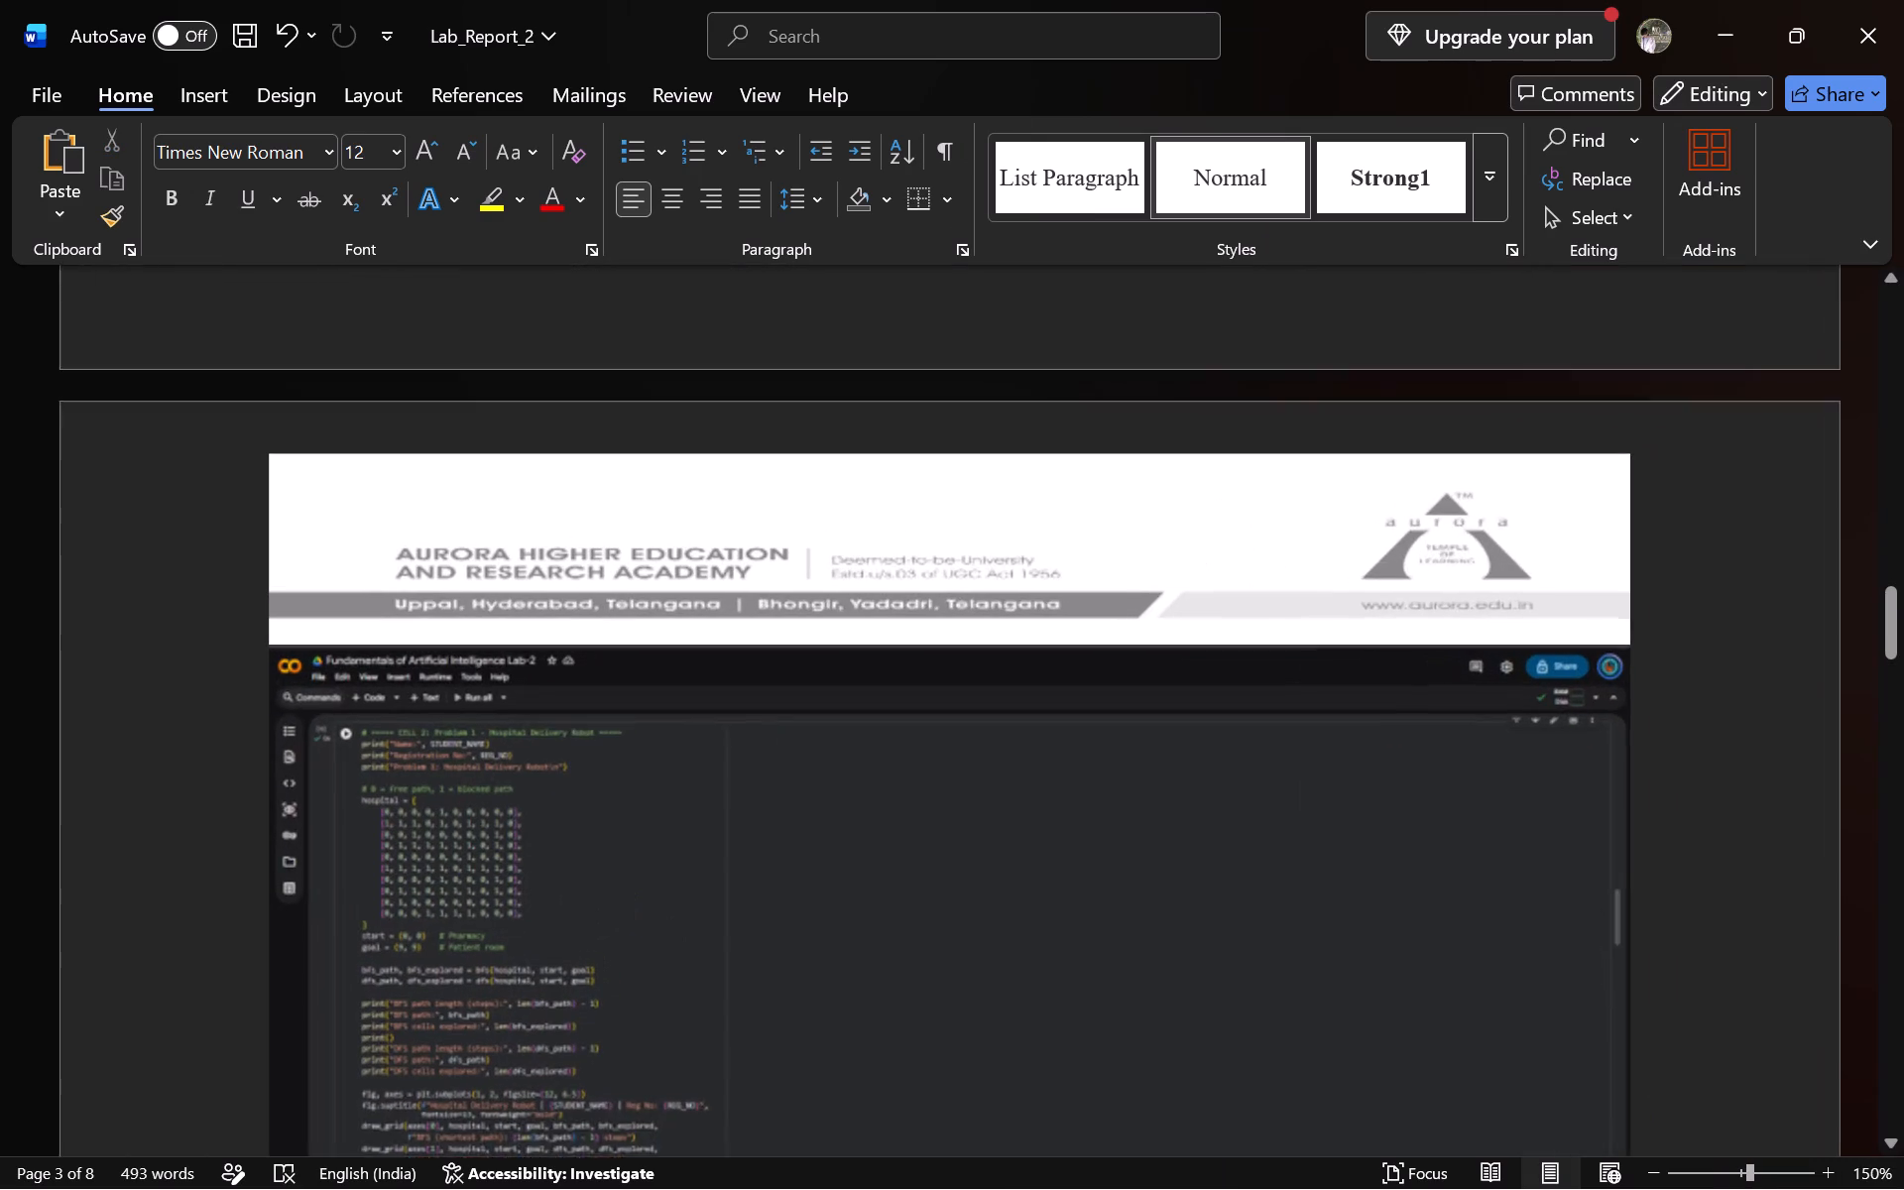
scroll(852, 765, "down", 1)
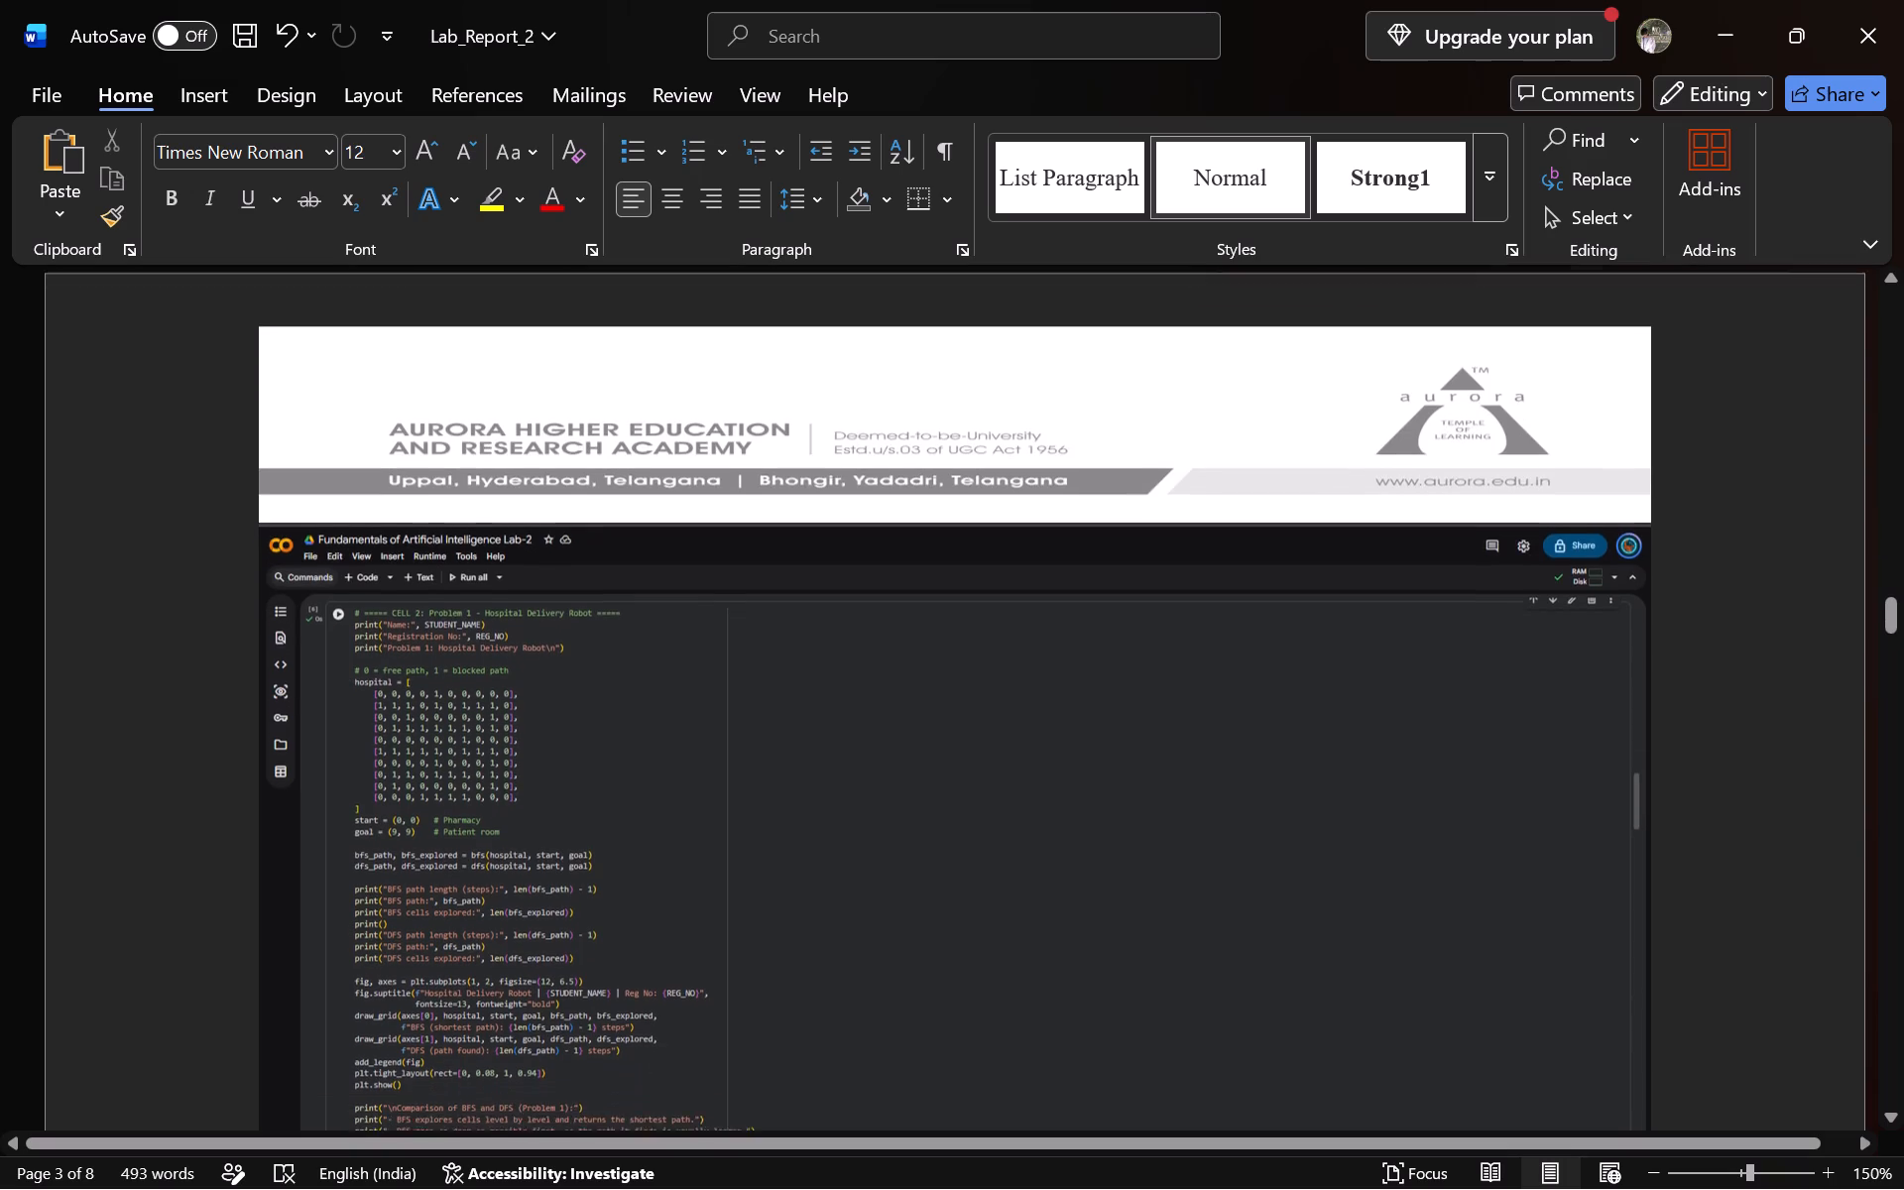
scroll(852, 765, "down", 1)
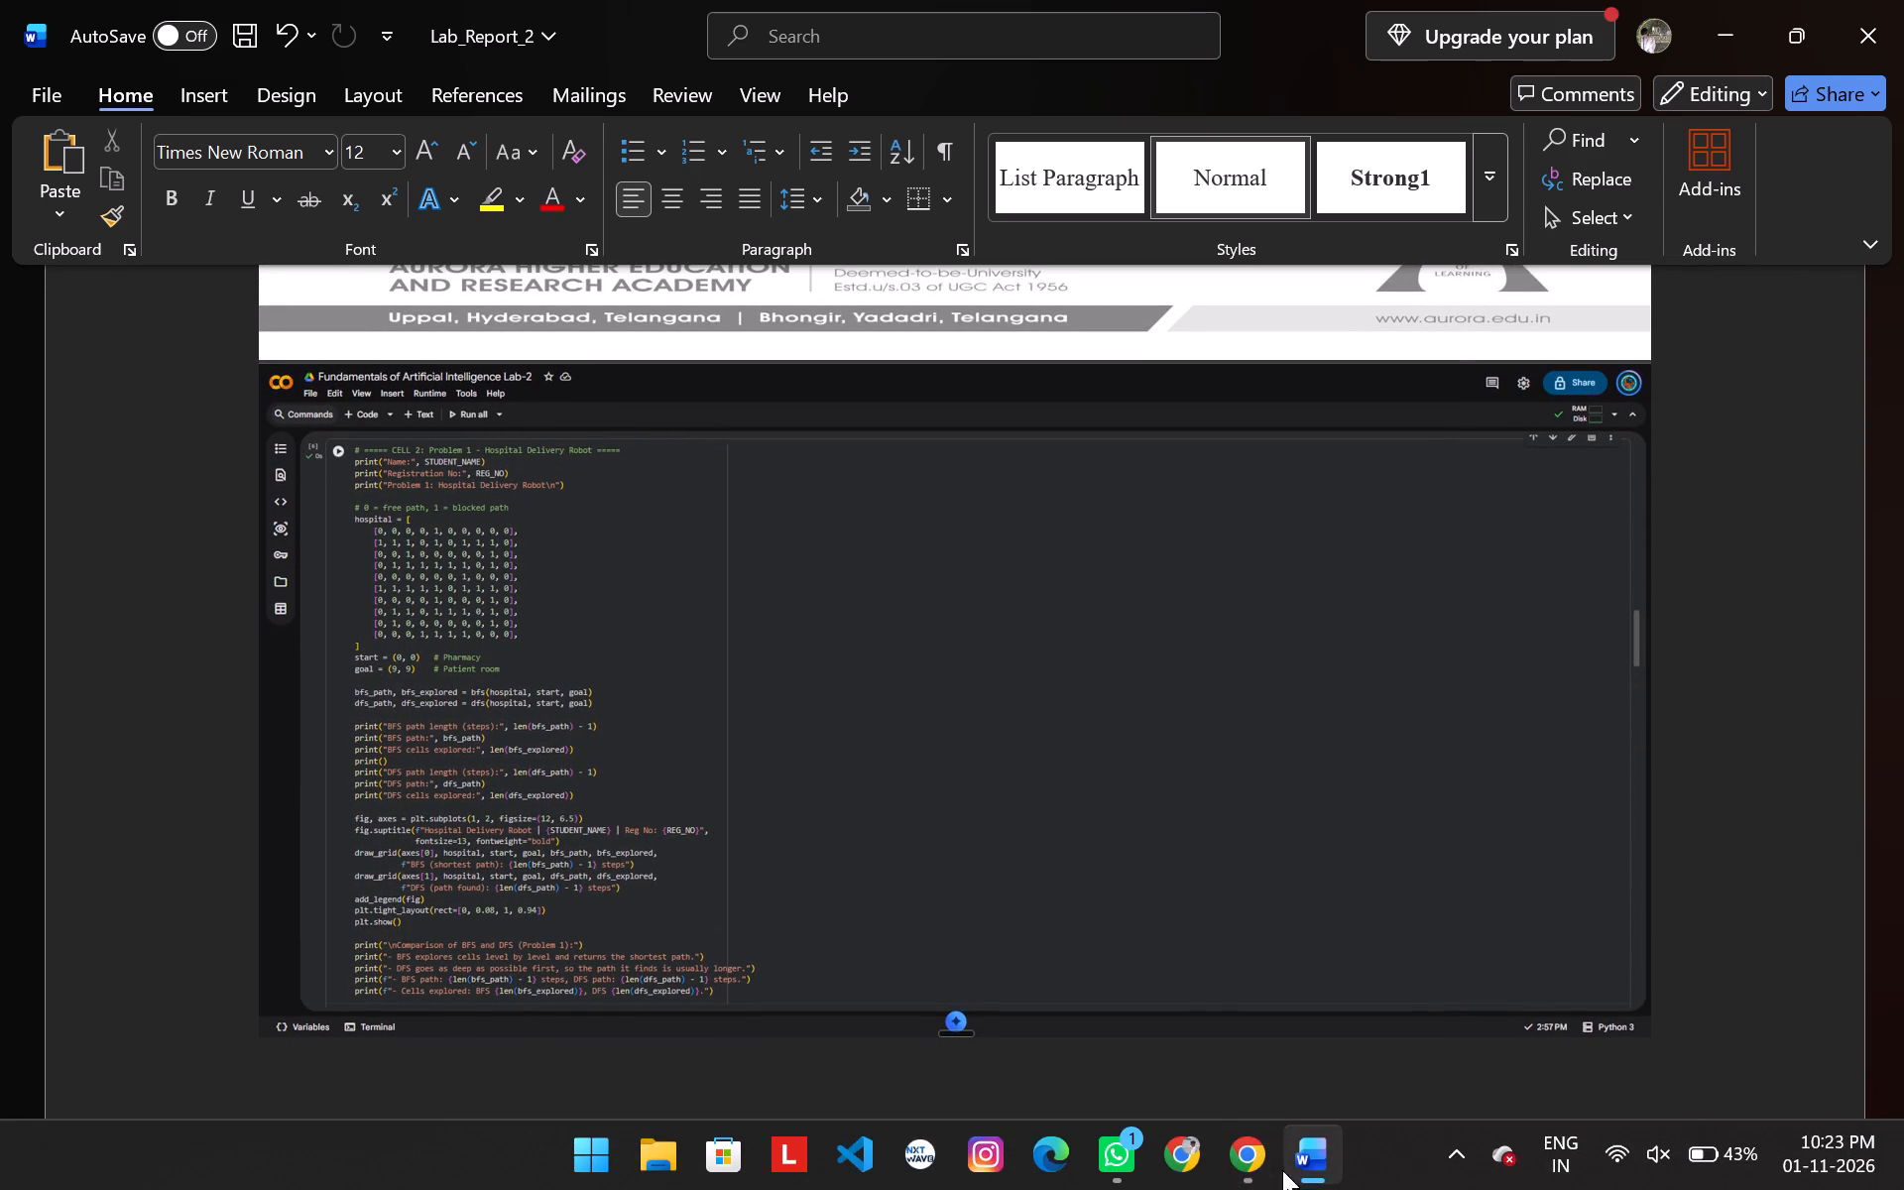
left_click(1215, 1045)
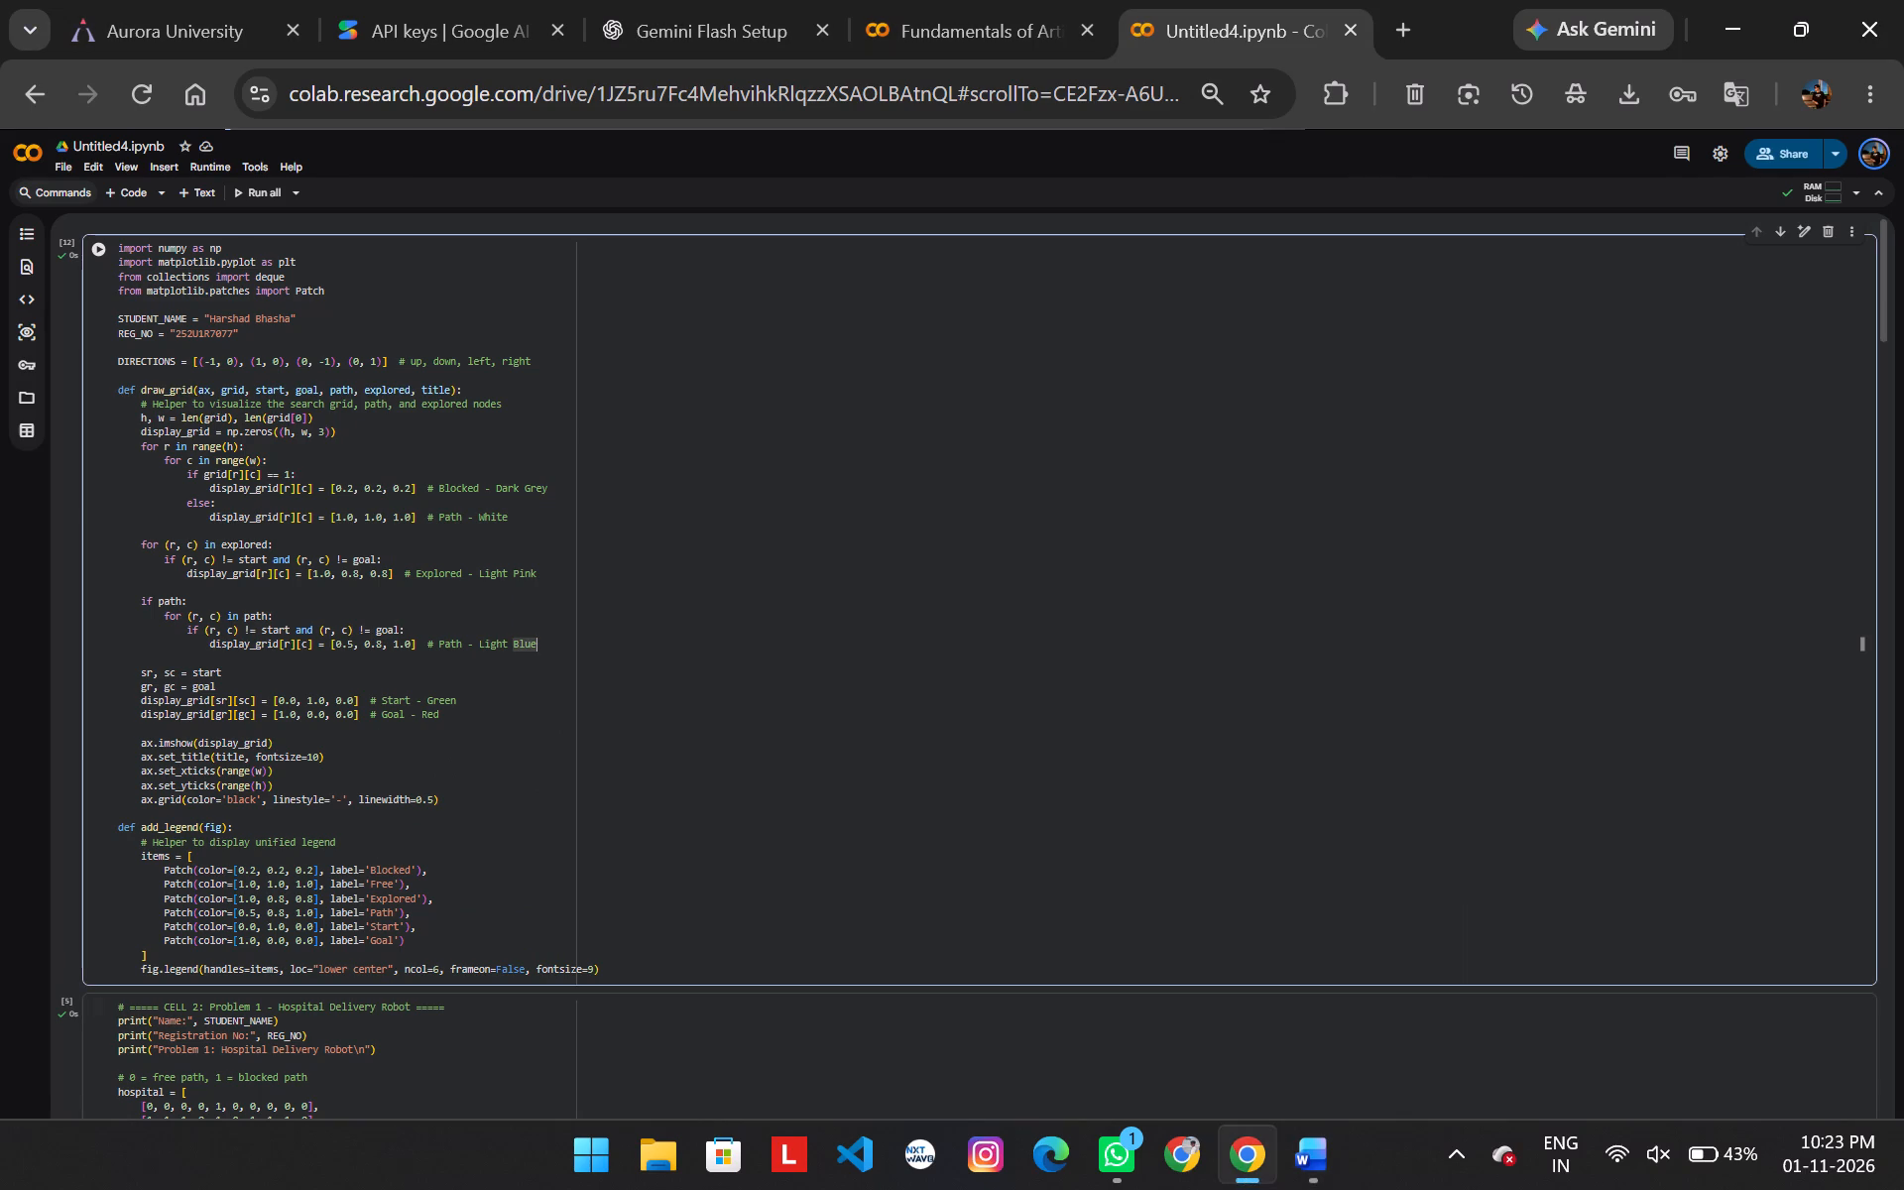
scroll(820, 718, "up", 4)
scroll(820, 718, "down", 2)
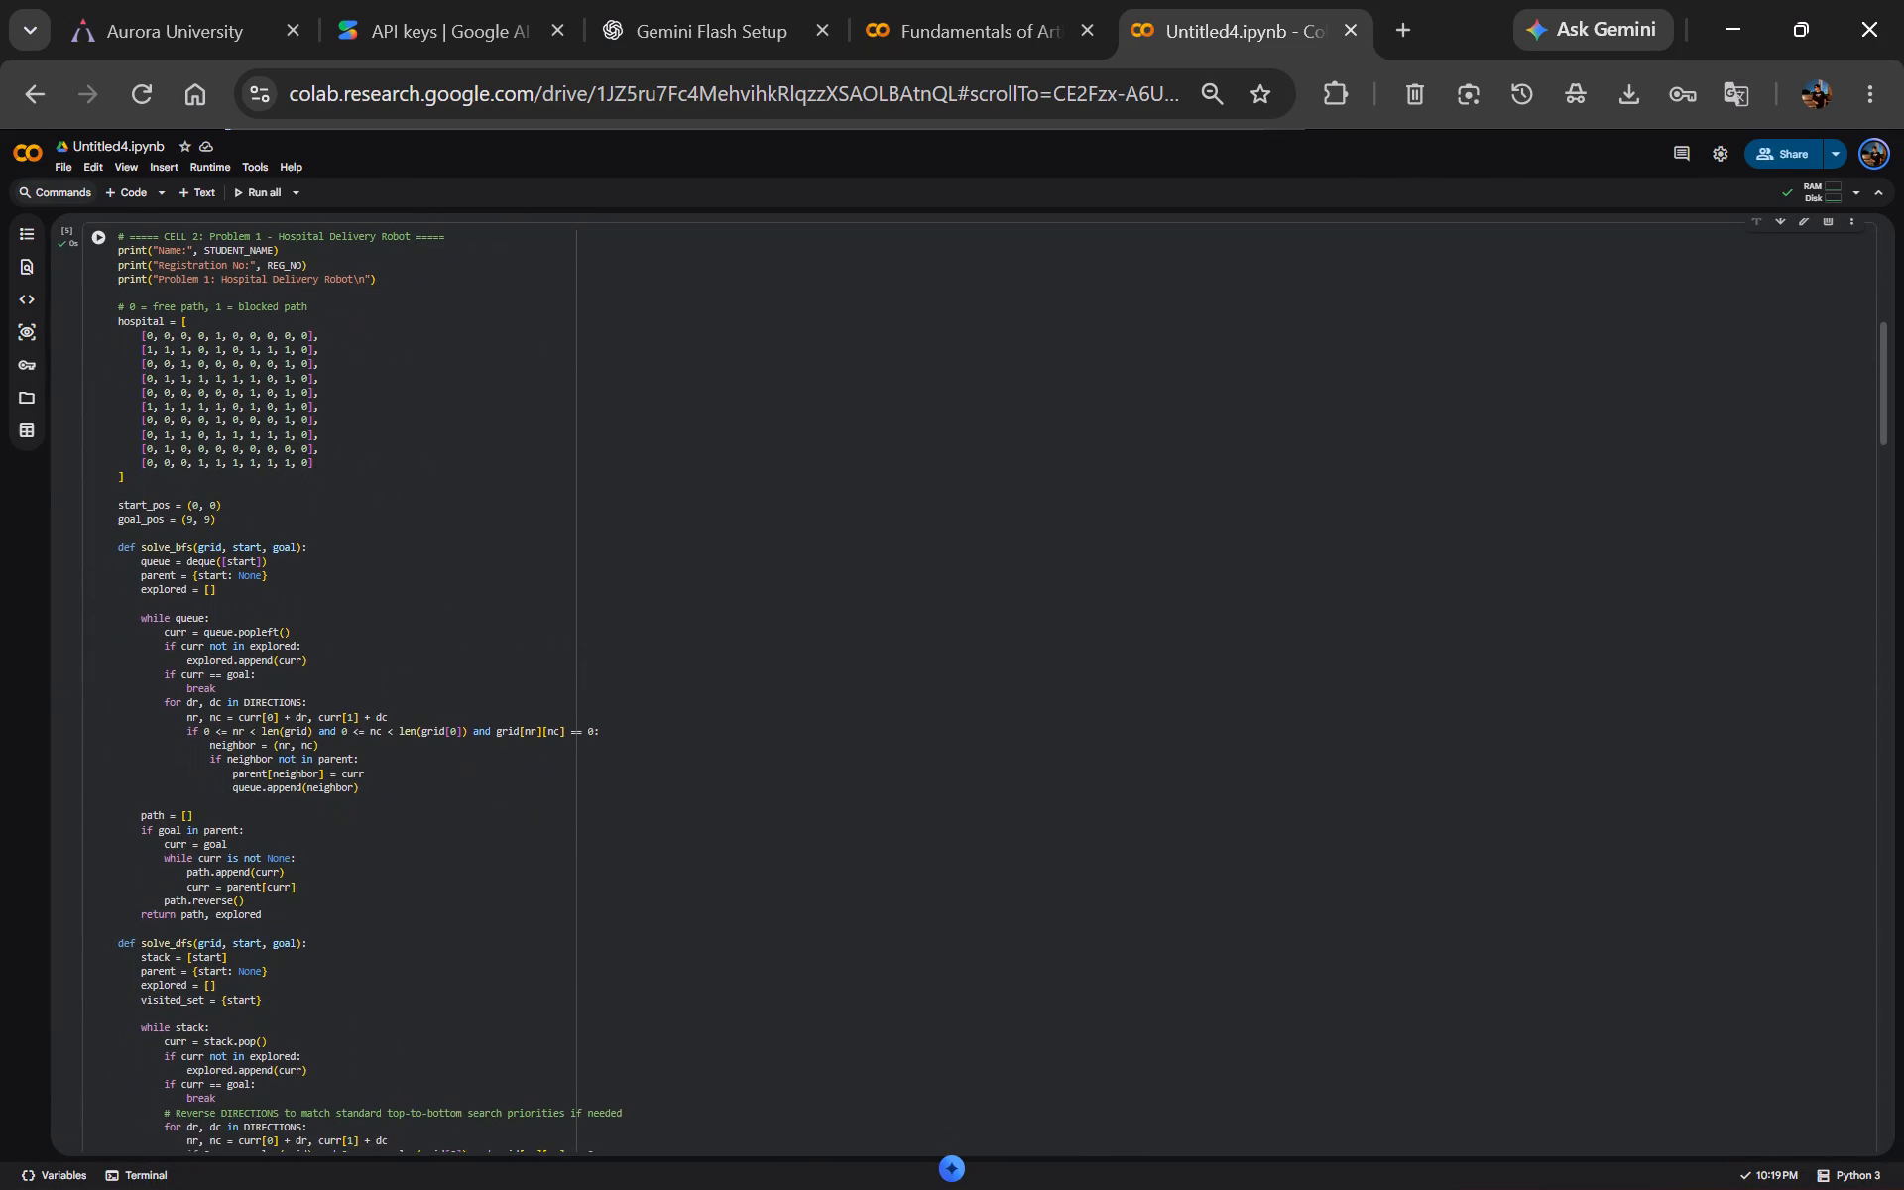
scroll(820, 718, "down", 2)
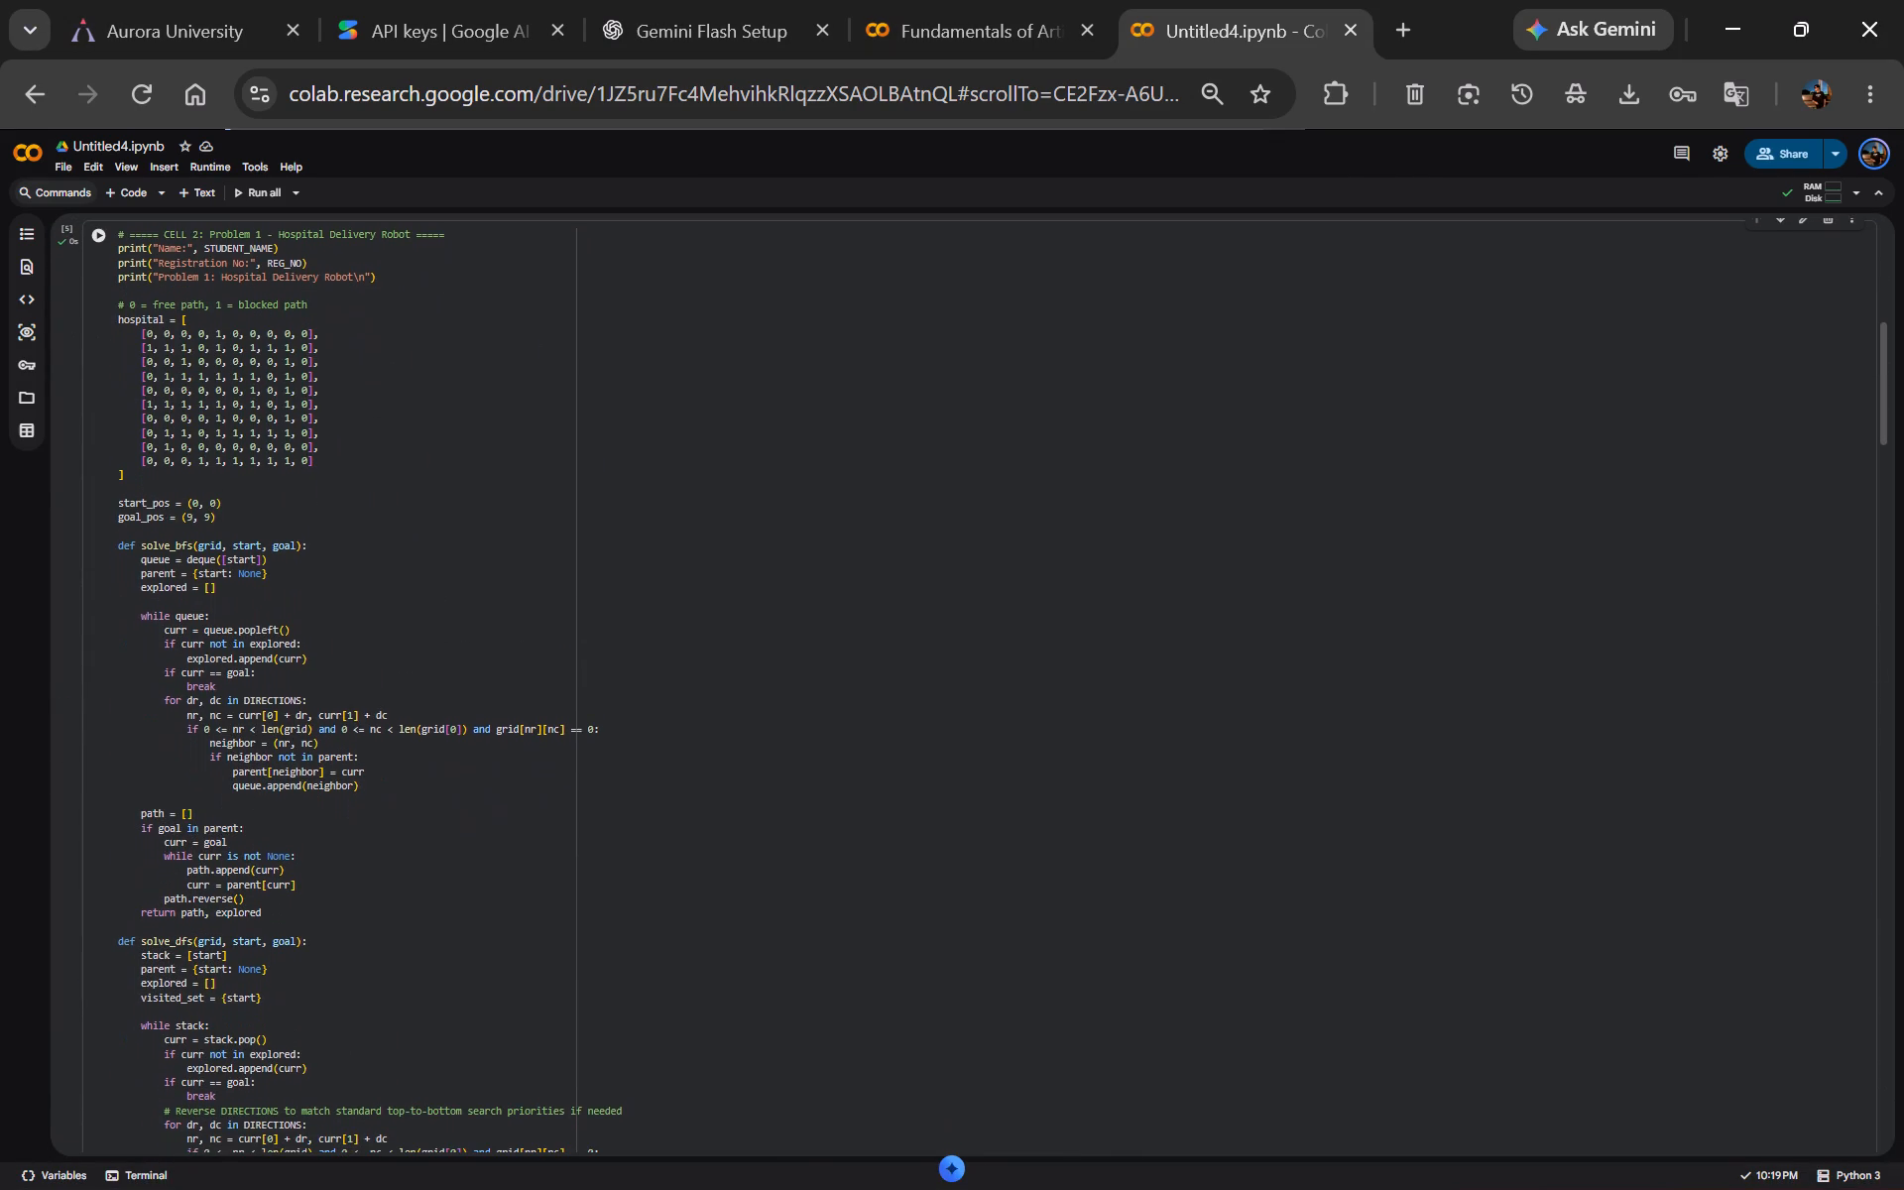
scroll(820, 718, "down", 1)
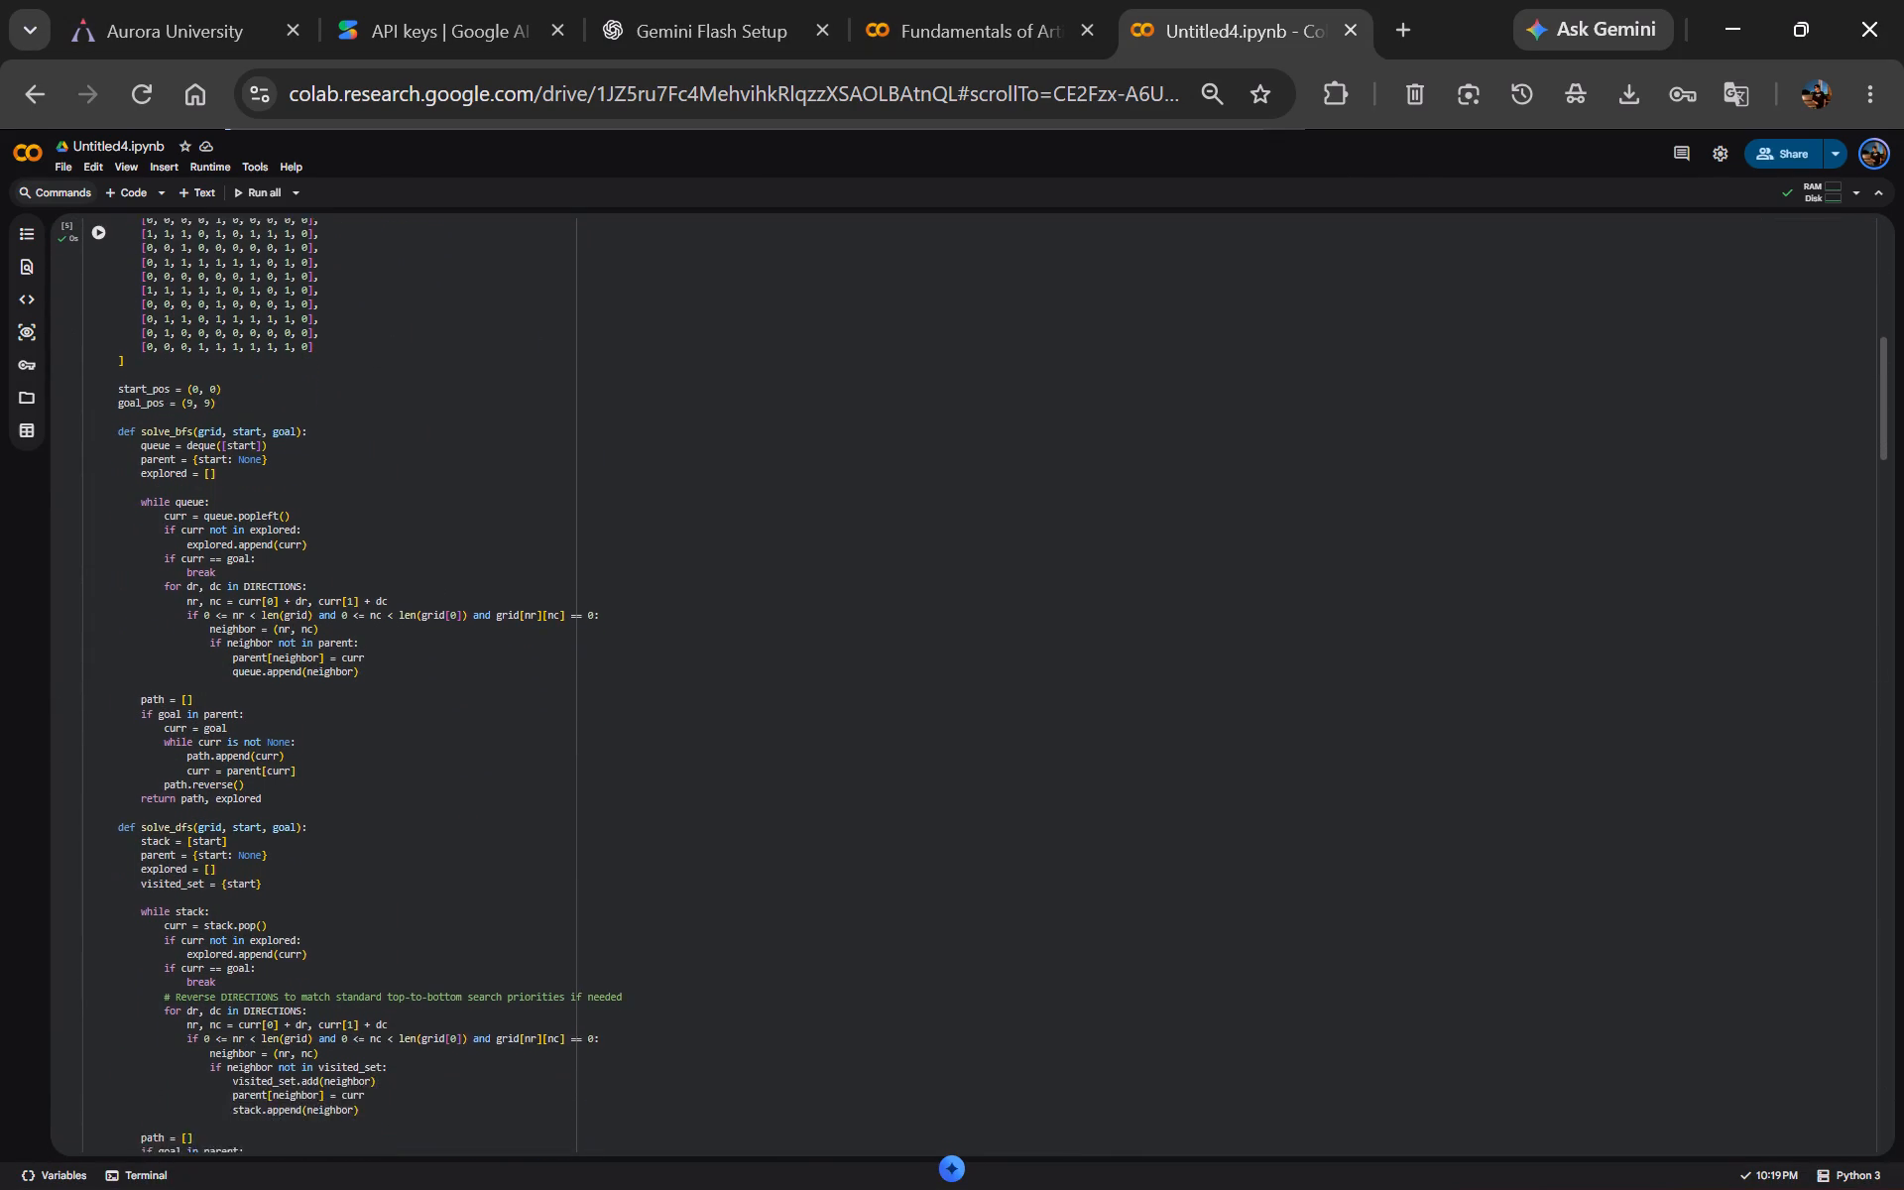
scroll(820, 718, "down", 4)
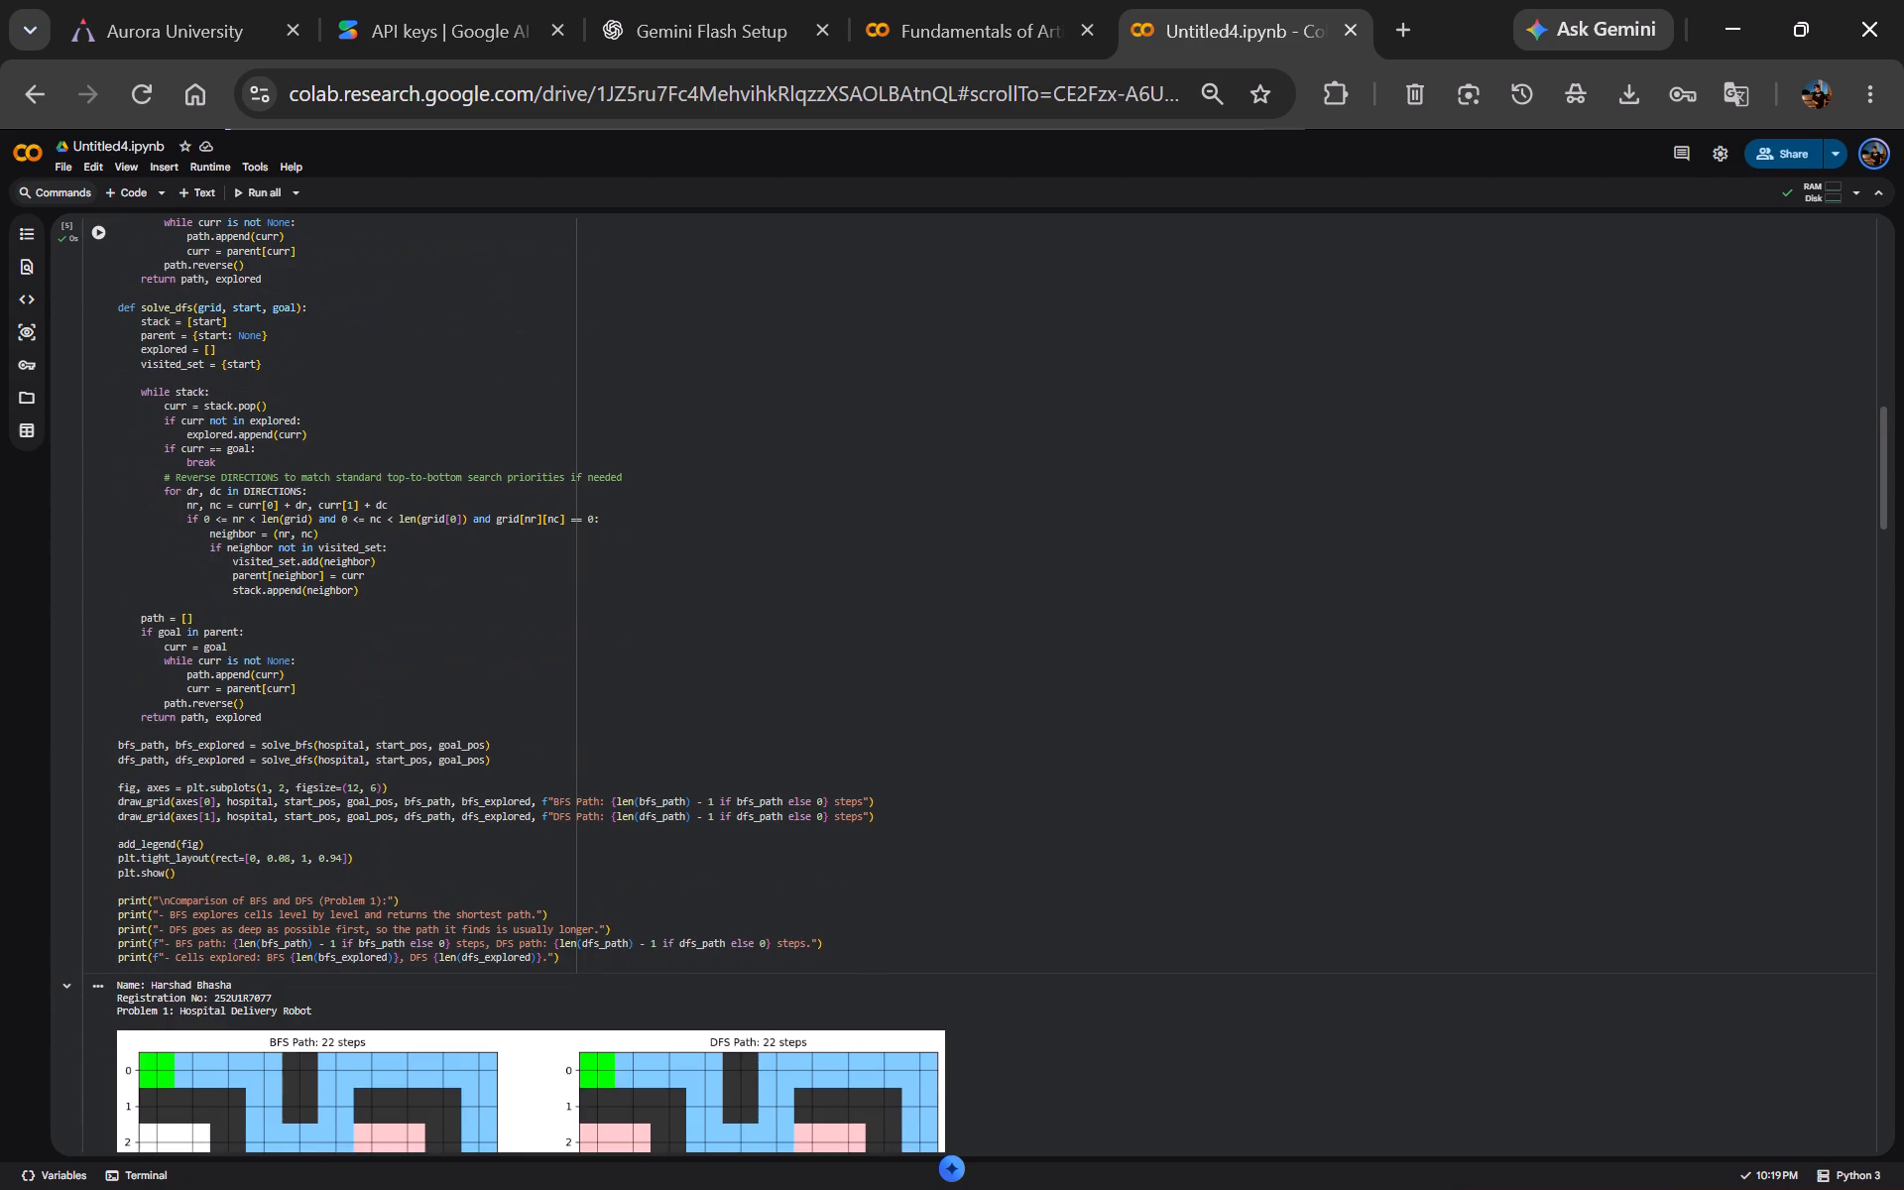
scroll(820, 718, "up", 2)
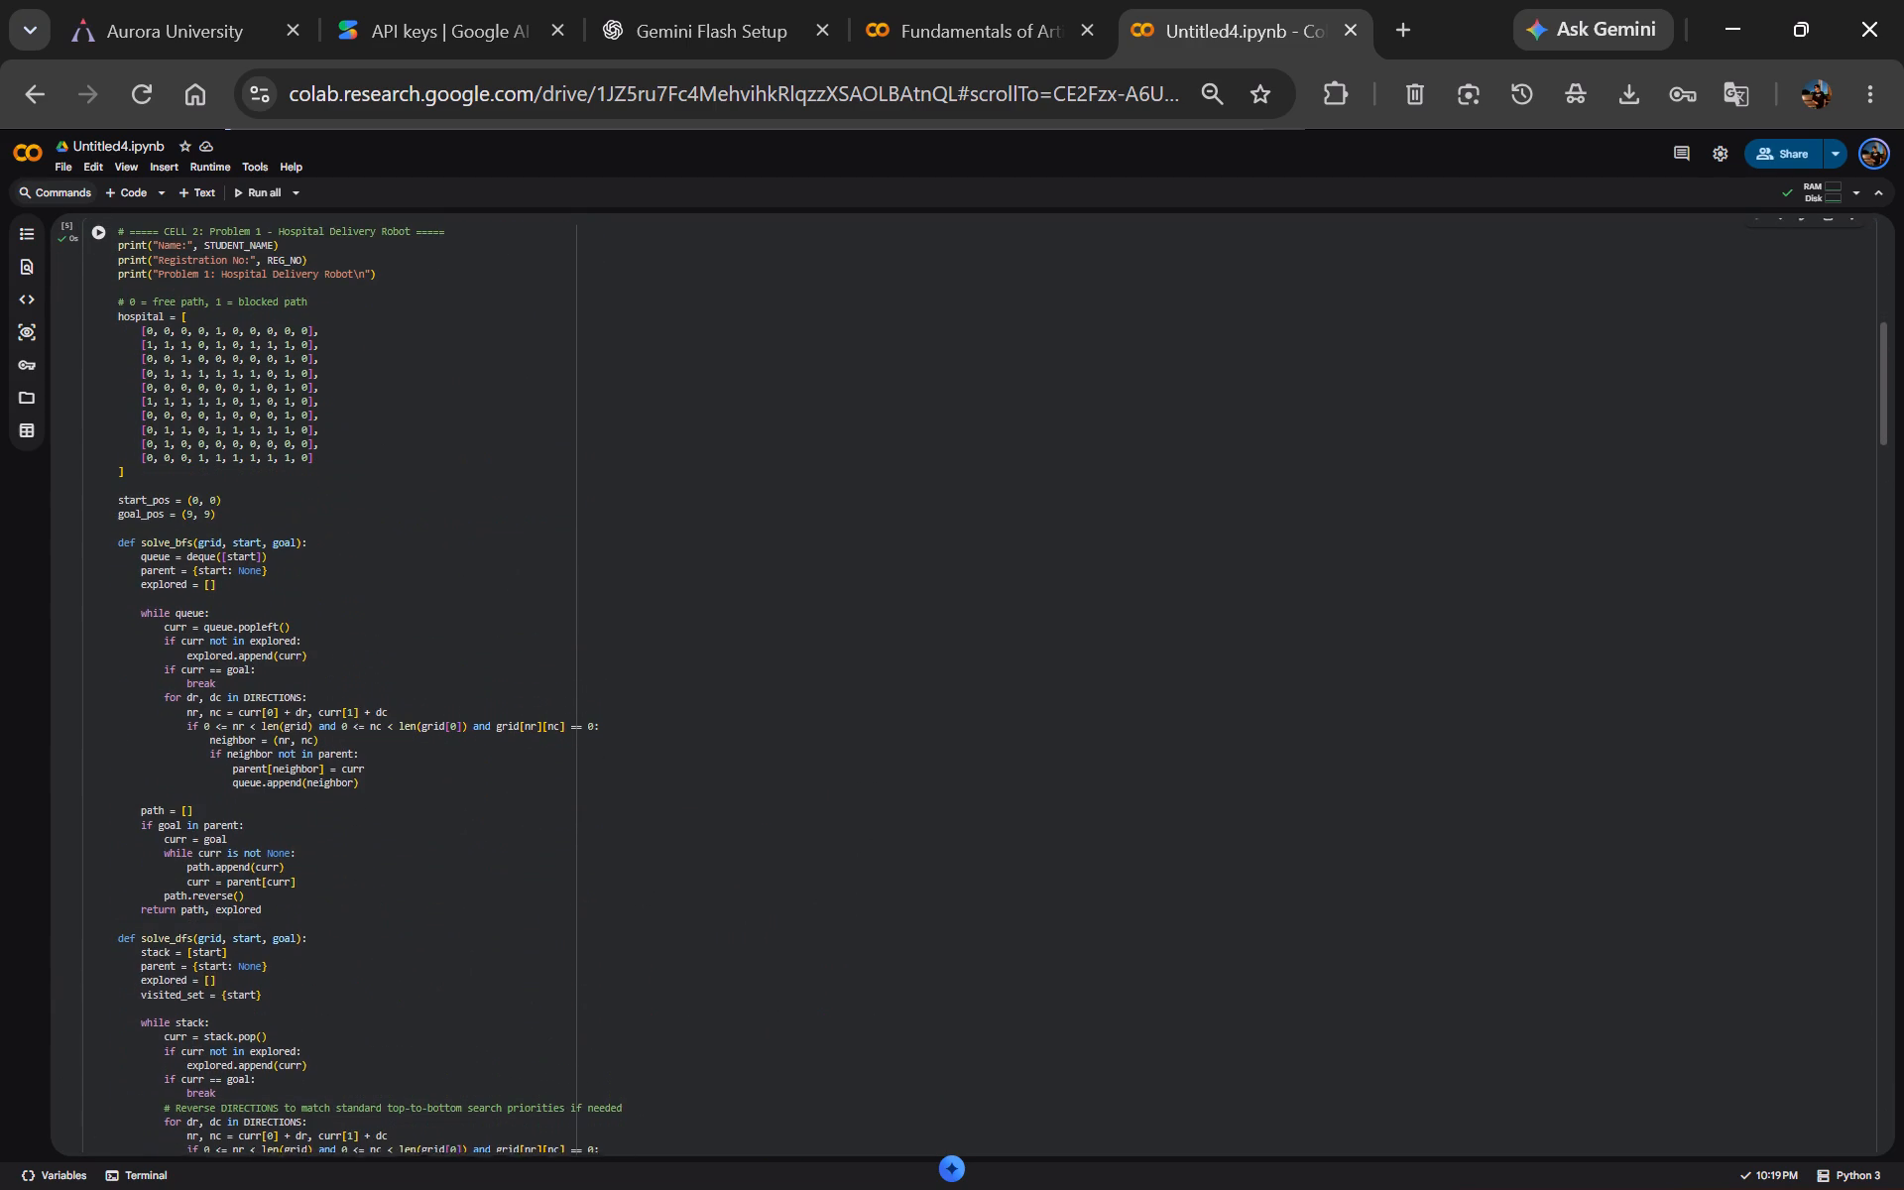
Snip the Colab page in Chrome showing the start of Untitled4's Cell 2, Problem 1 - Hospital Delivery Robot, including the notebook title.
scroll(820, 718, "up", 2)
key("ctrl+equal")
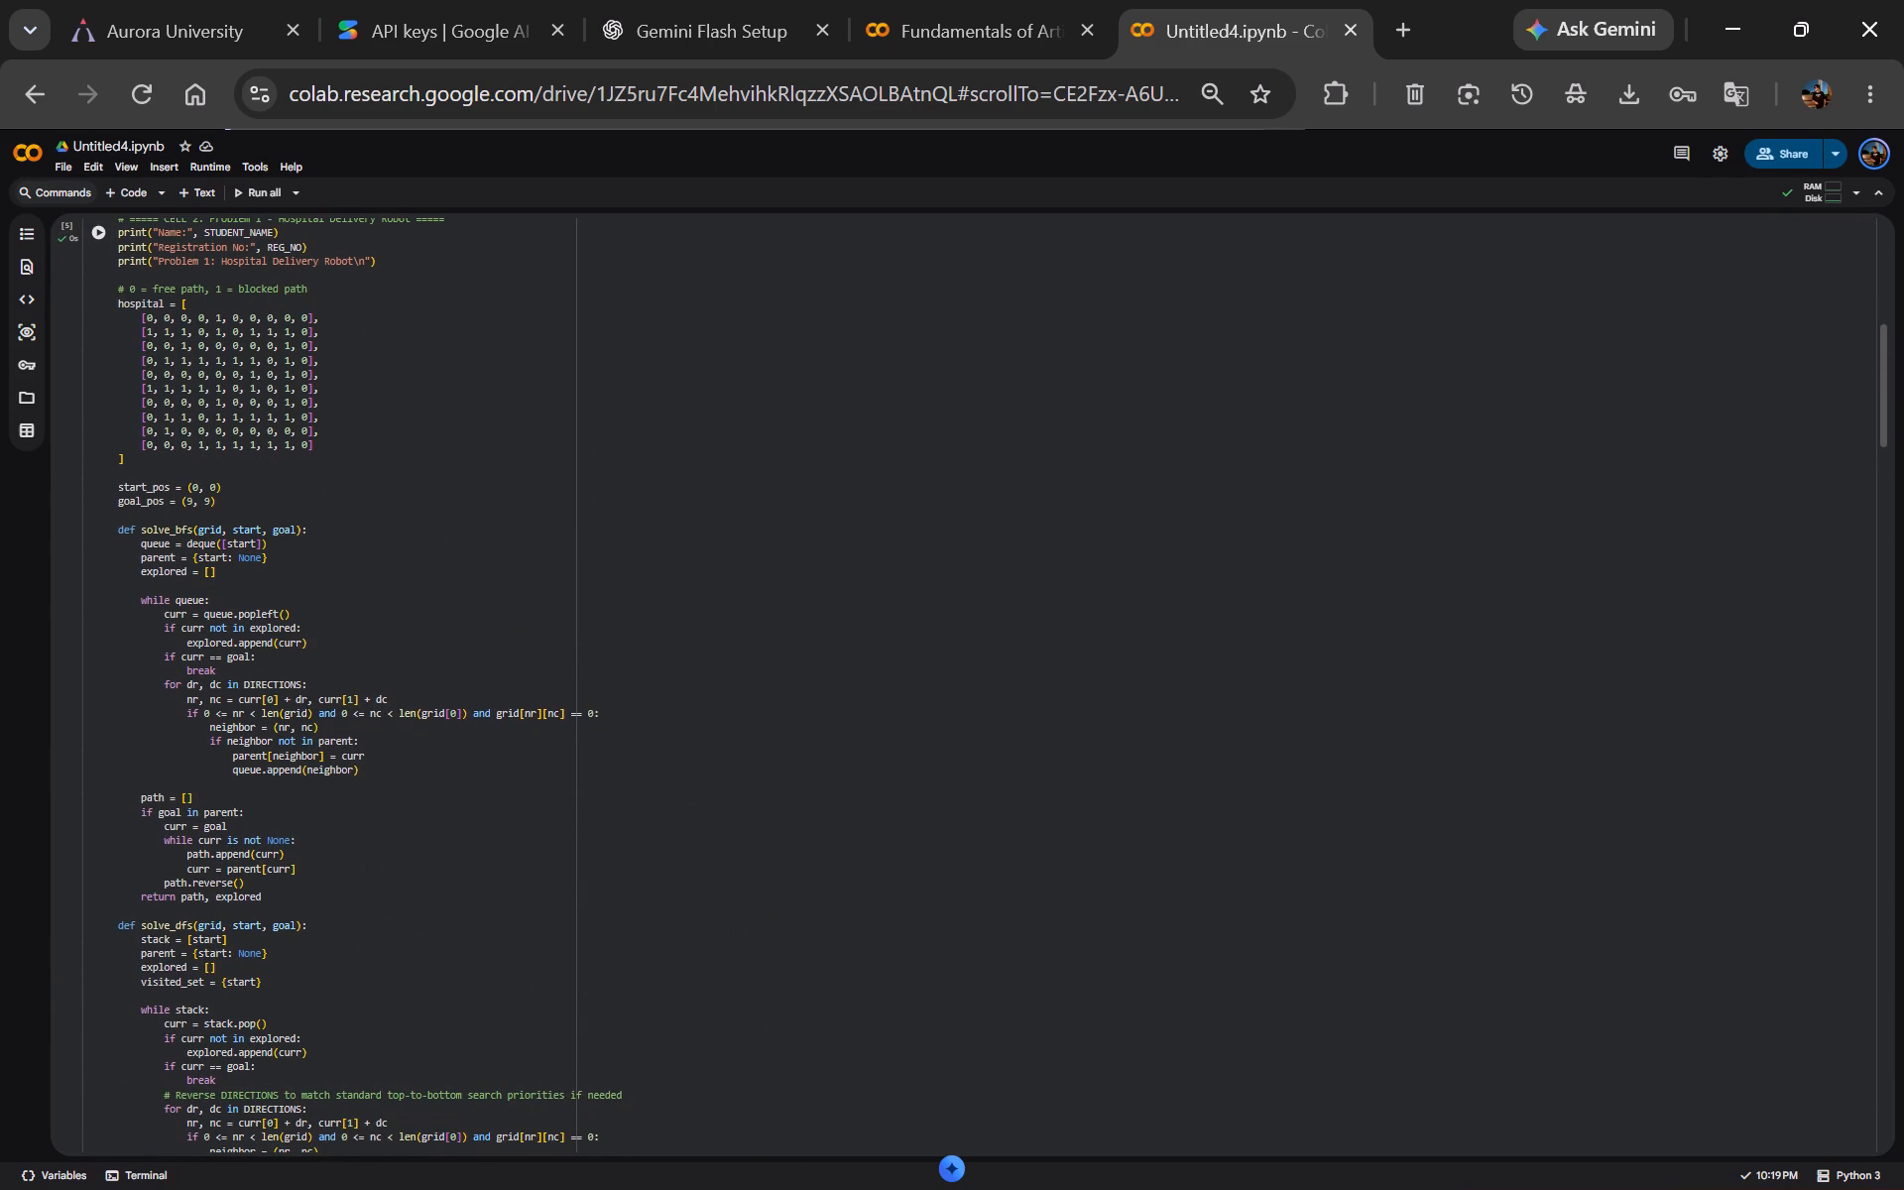
scroll(776, 800, "right", 1)
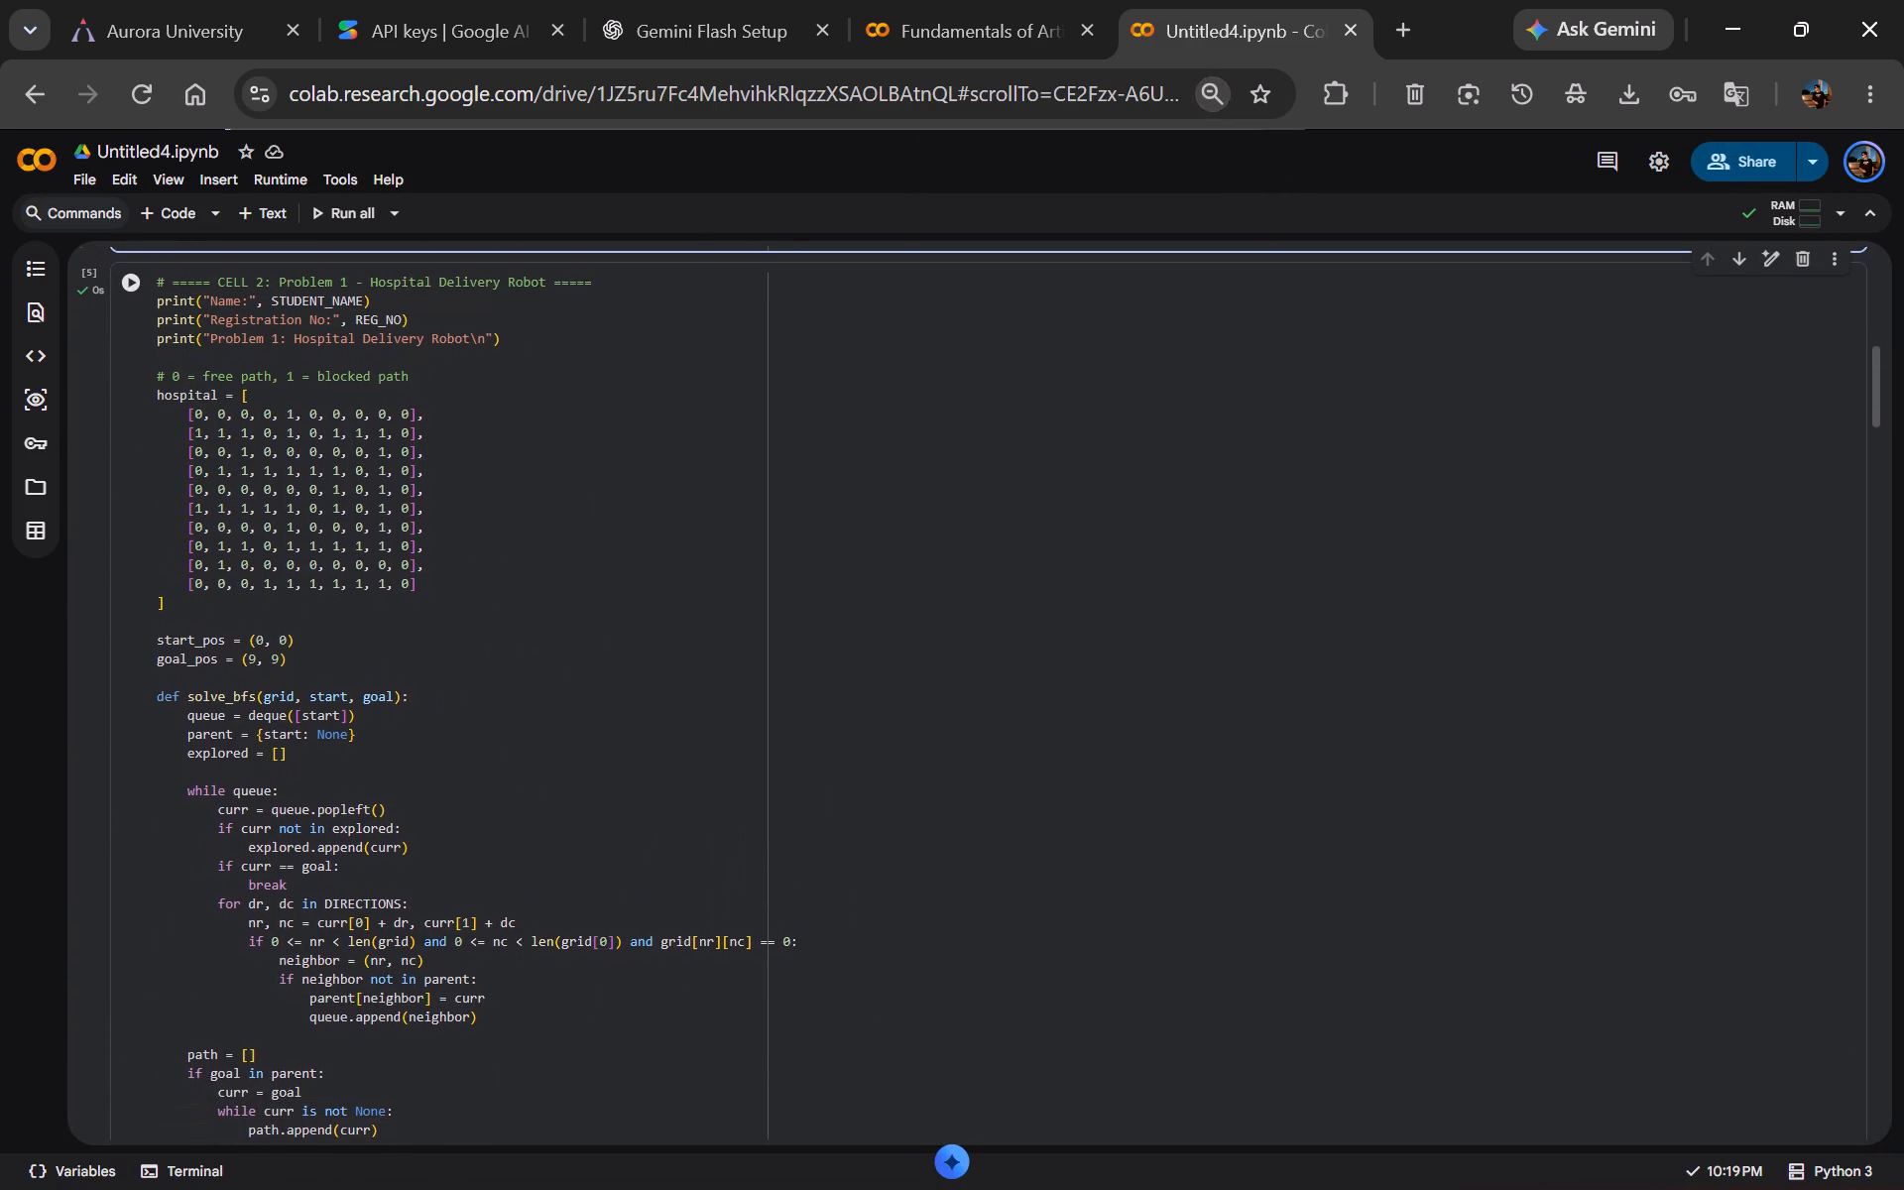
scroll(776, 800, "right", 1)
left_click(776, 800)
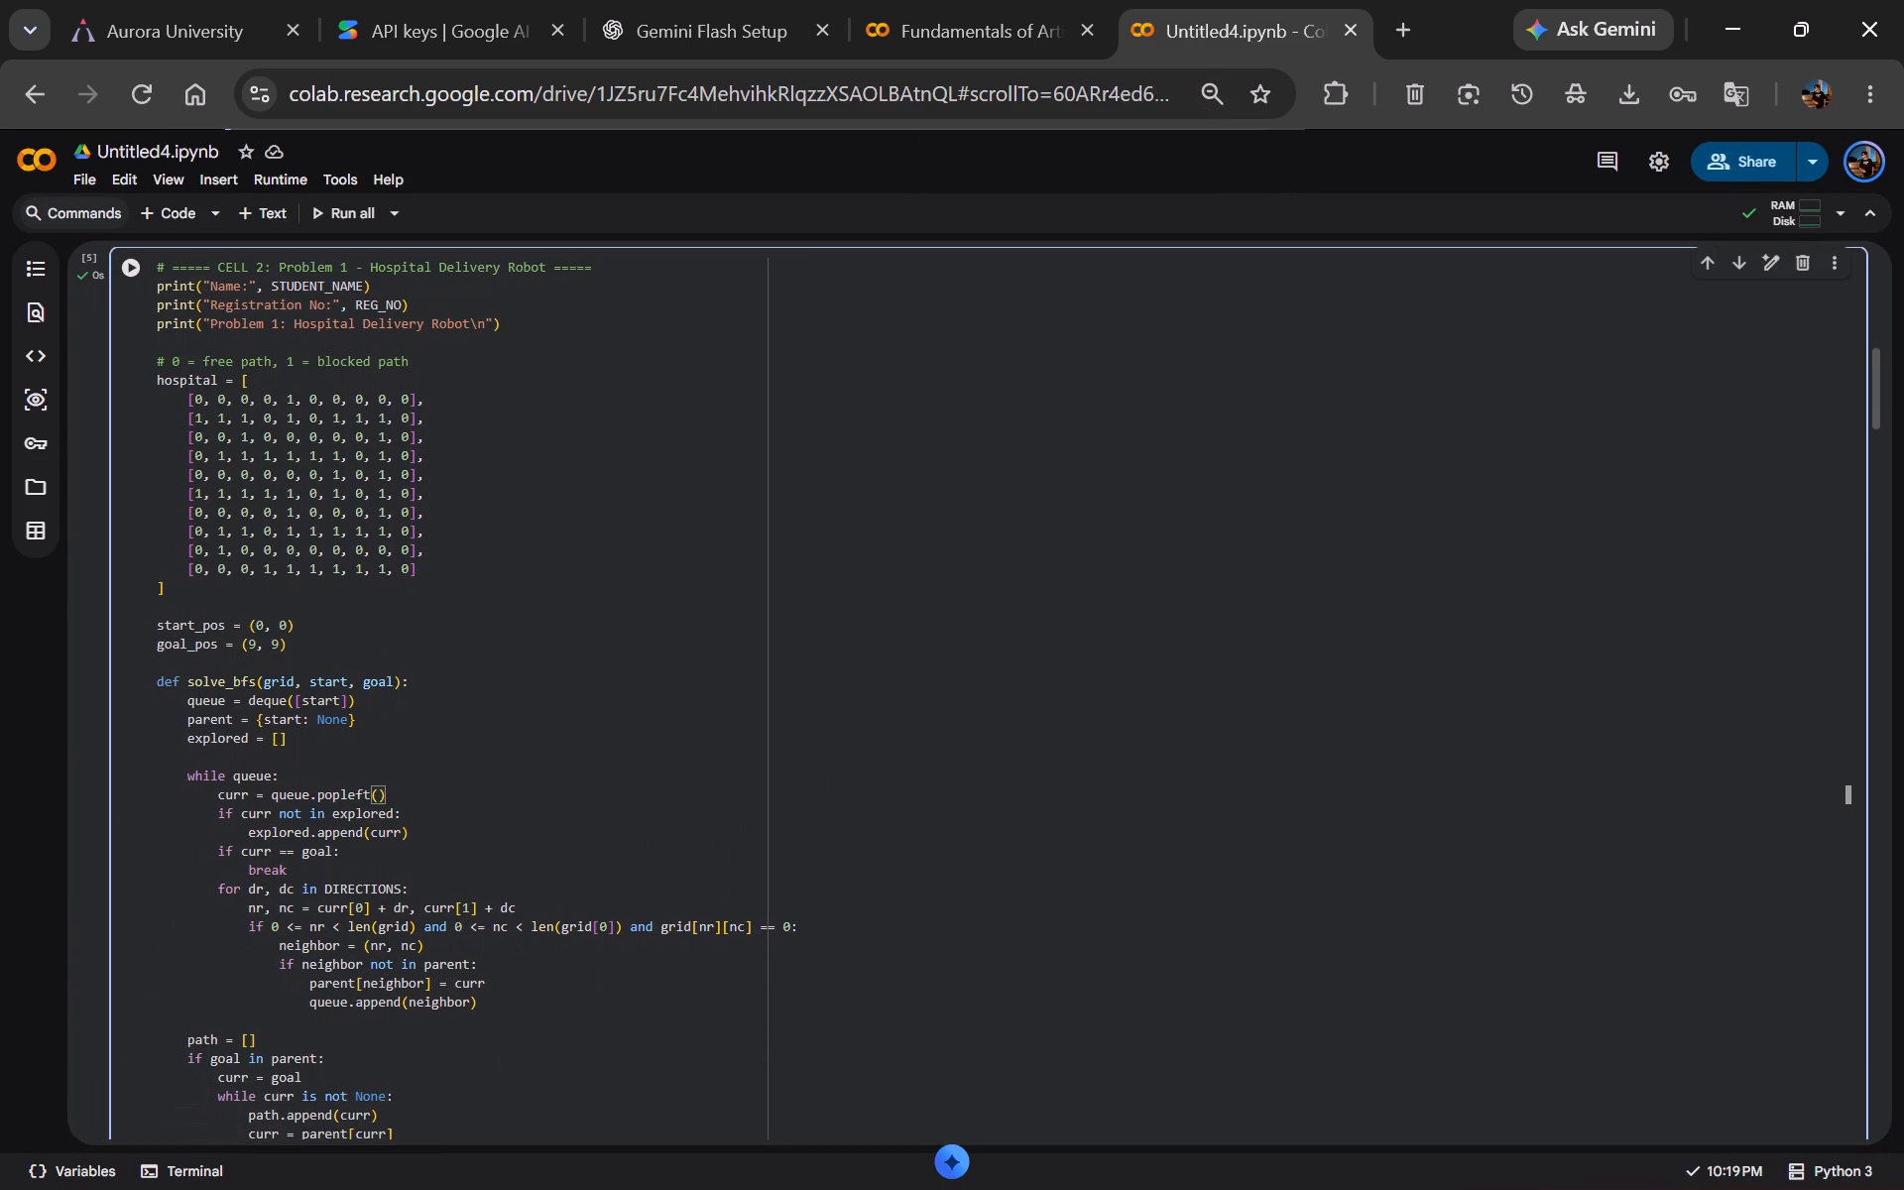
key("shift+super+s")
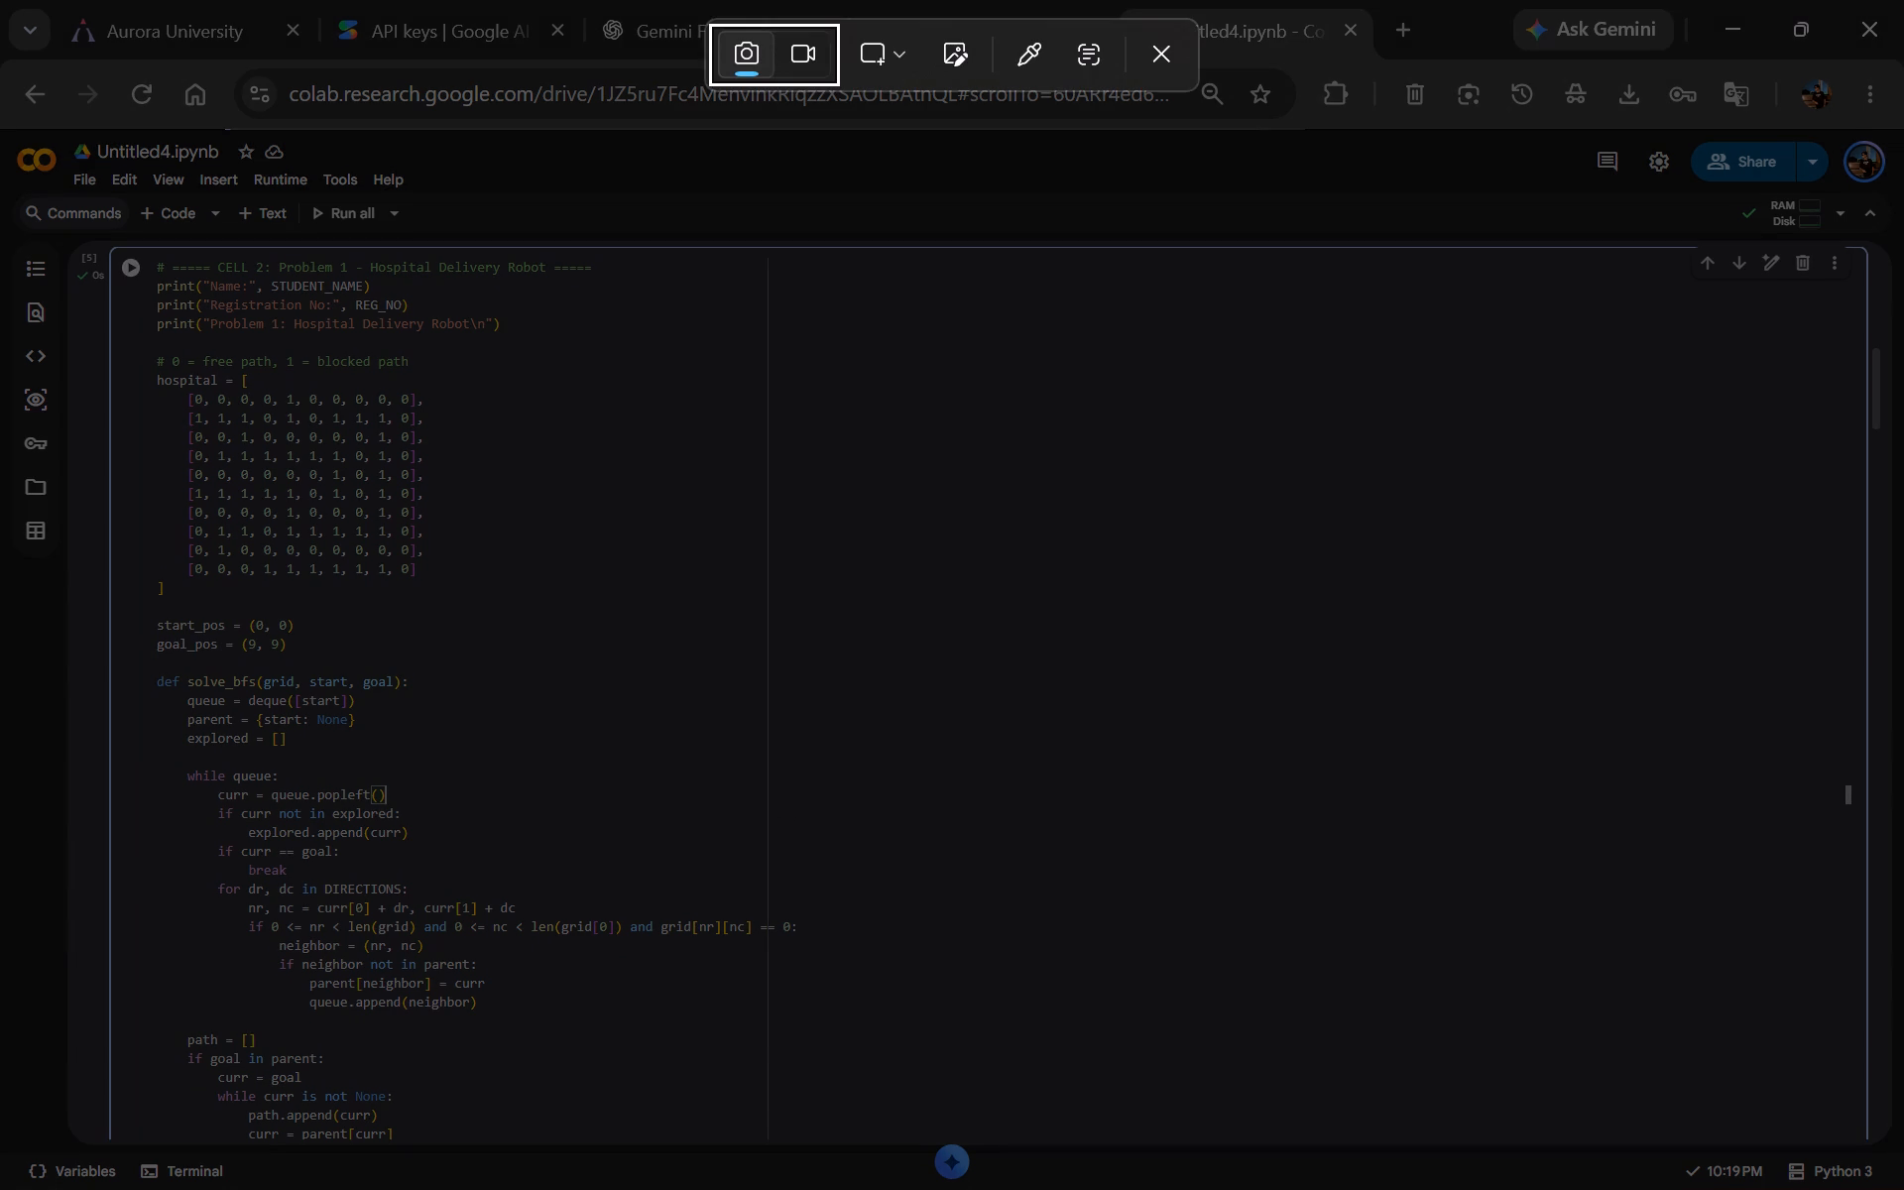
left_click_drag(0, 129, 1903, 1189)
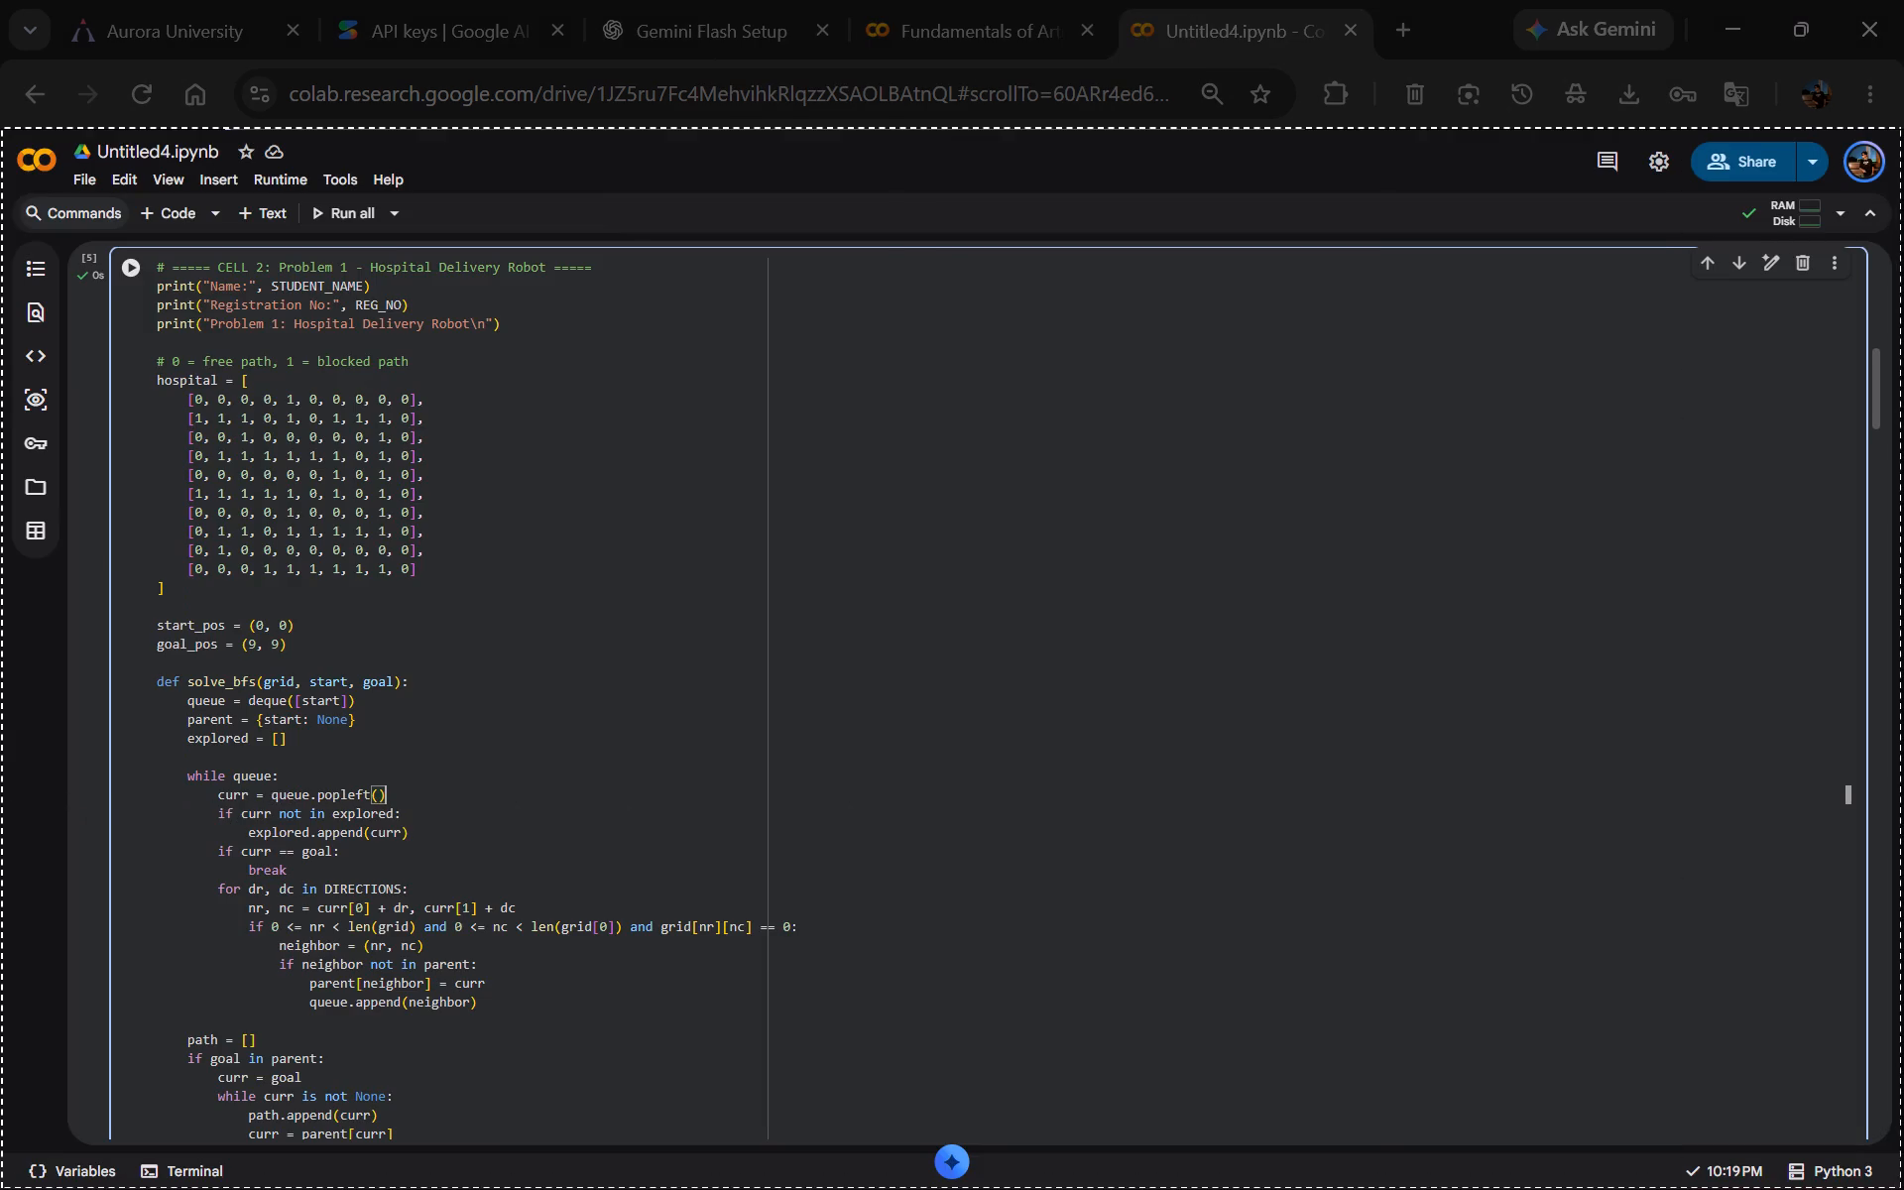
left_click_drag(1903, 1189, 1903, 1152)
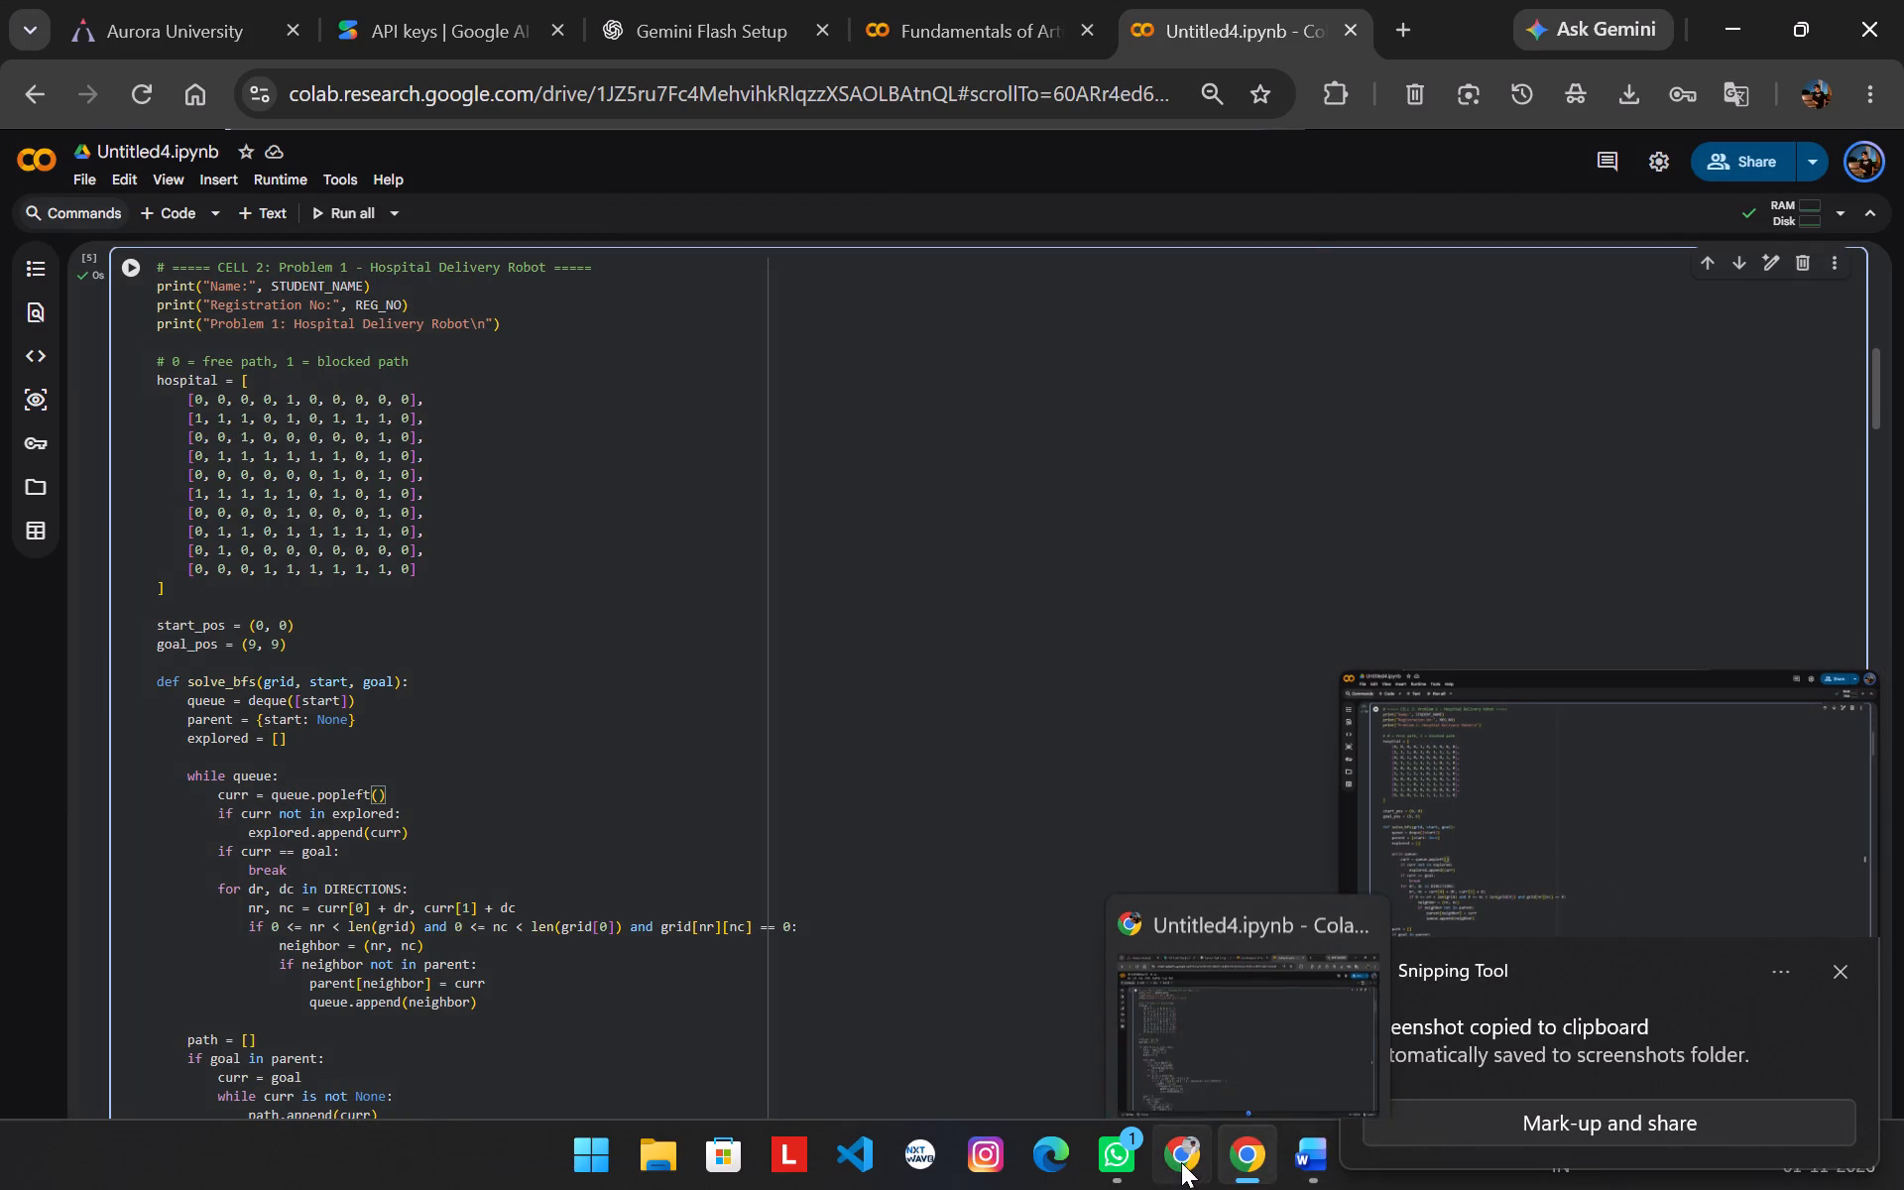
Switch to Word and cut the old Cell 2 Hospital Delivery Robot code screenshot from page 4.
left_click(1265, 1019)
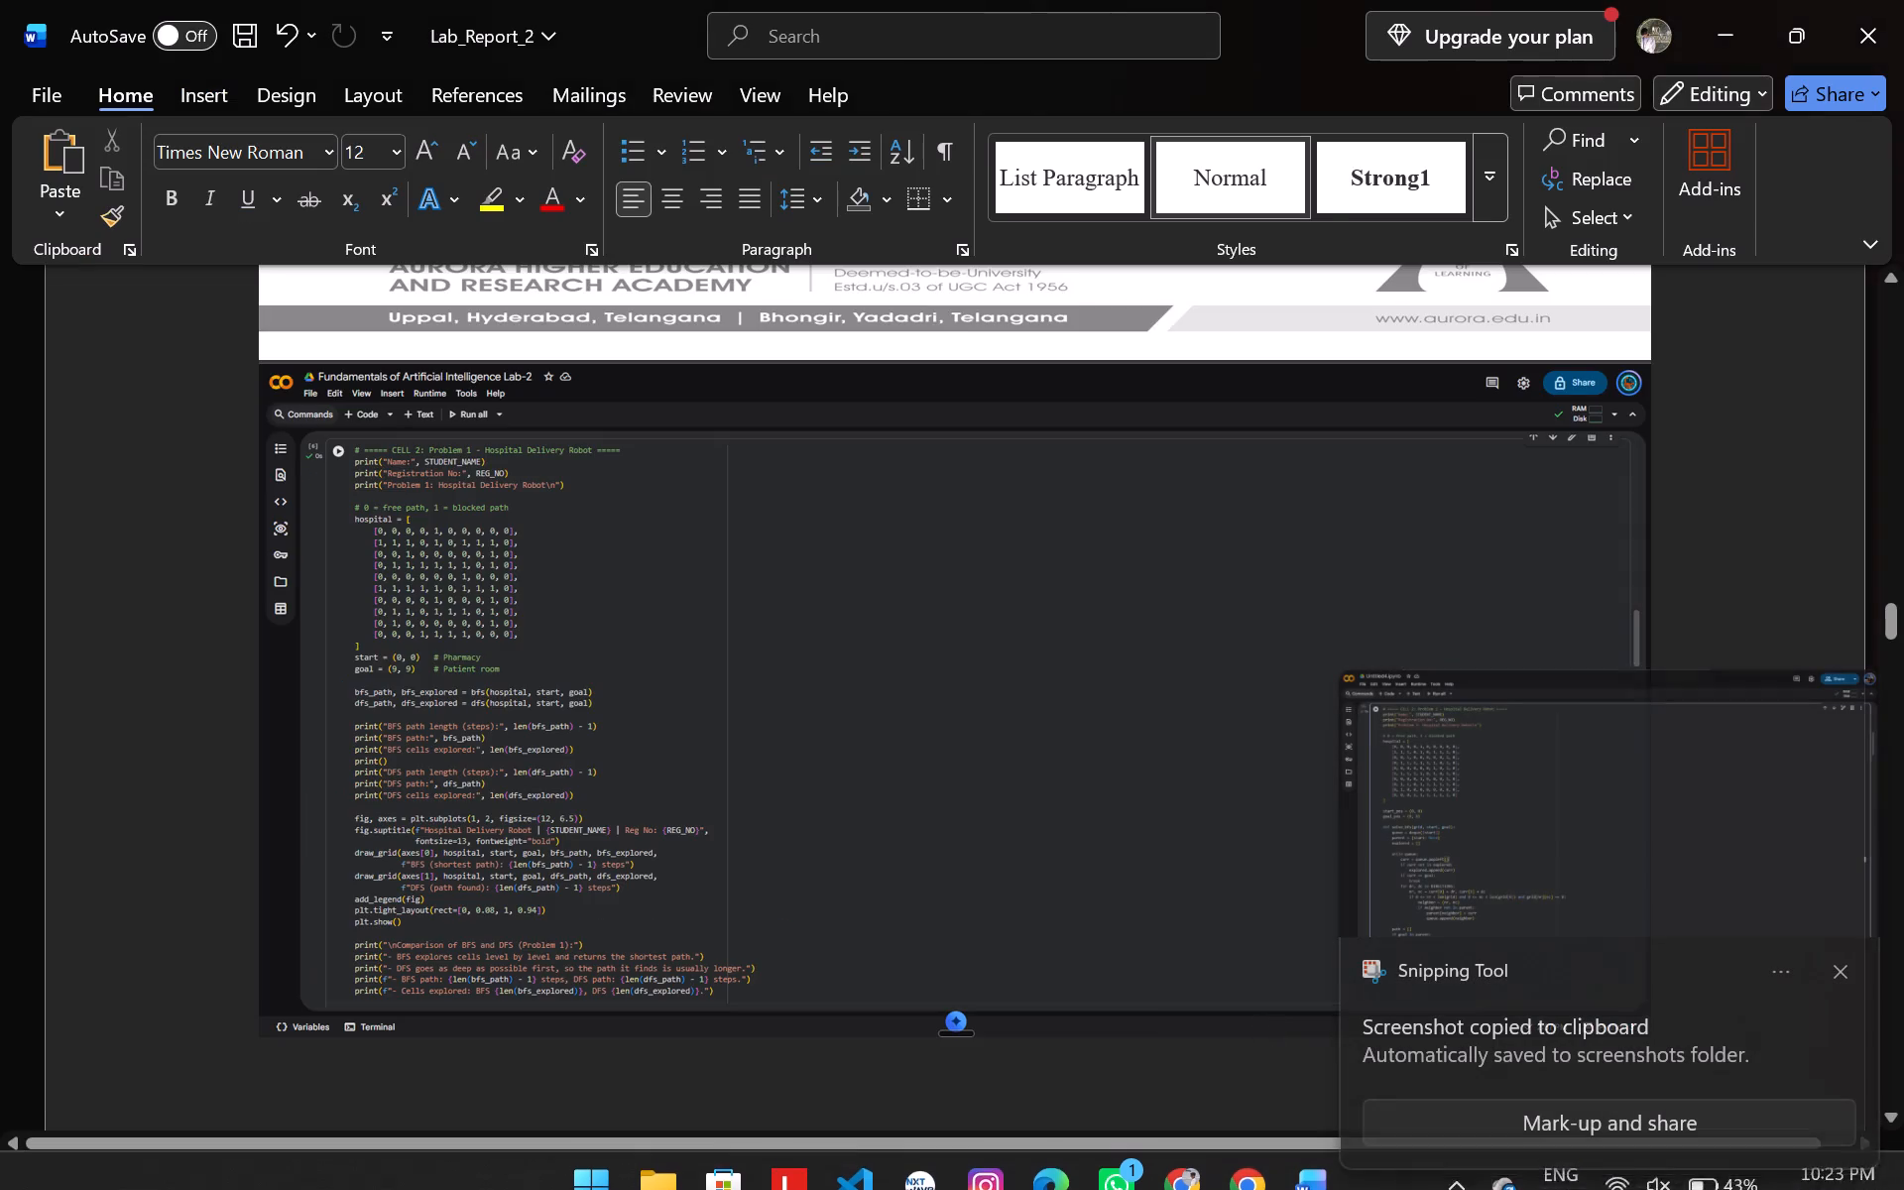
scroll(733, 682, "down", 6)
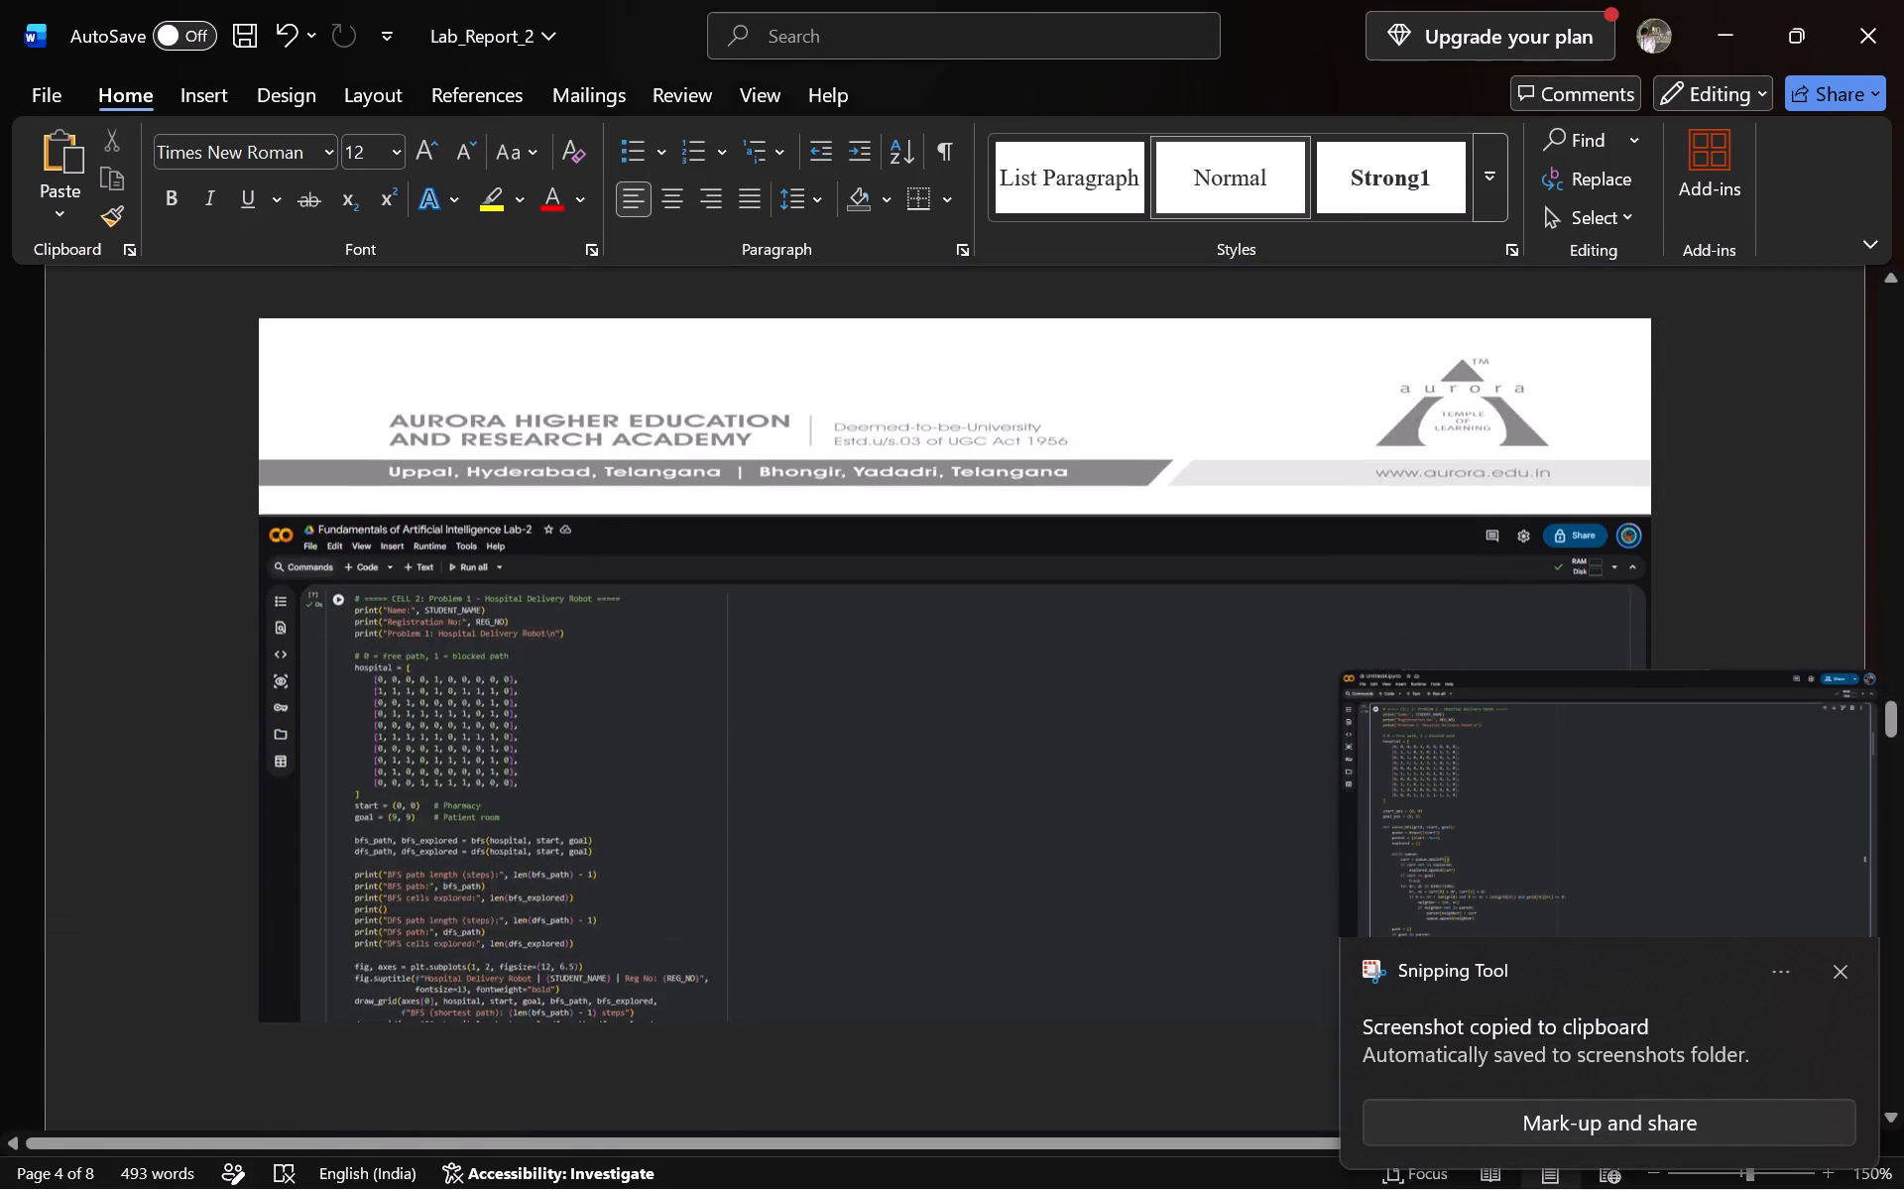
scroll(733, 682, "up", 2)
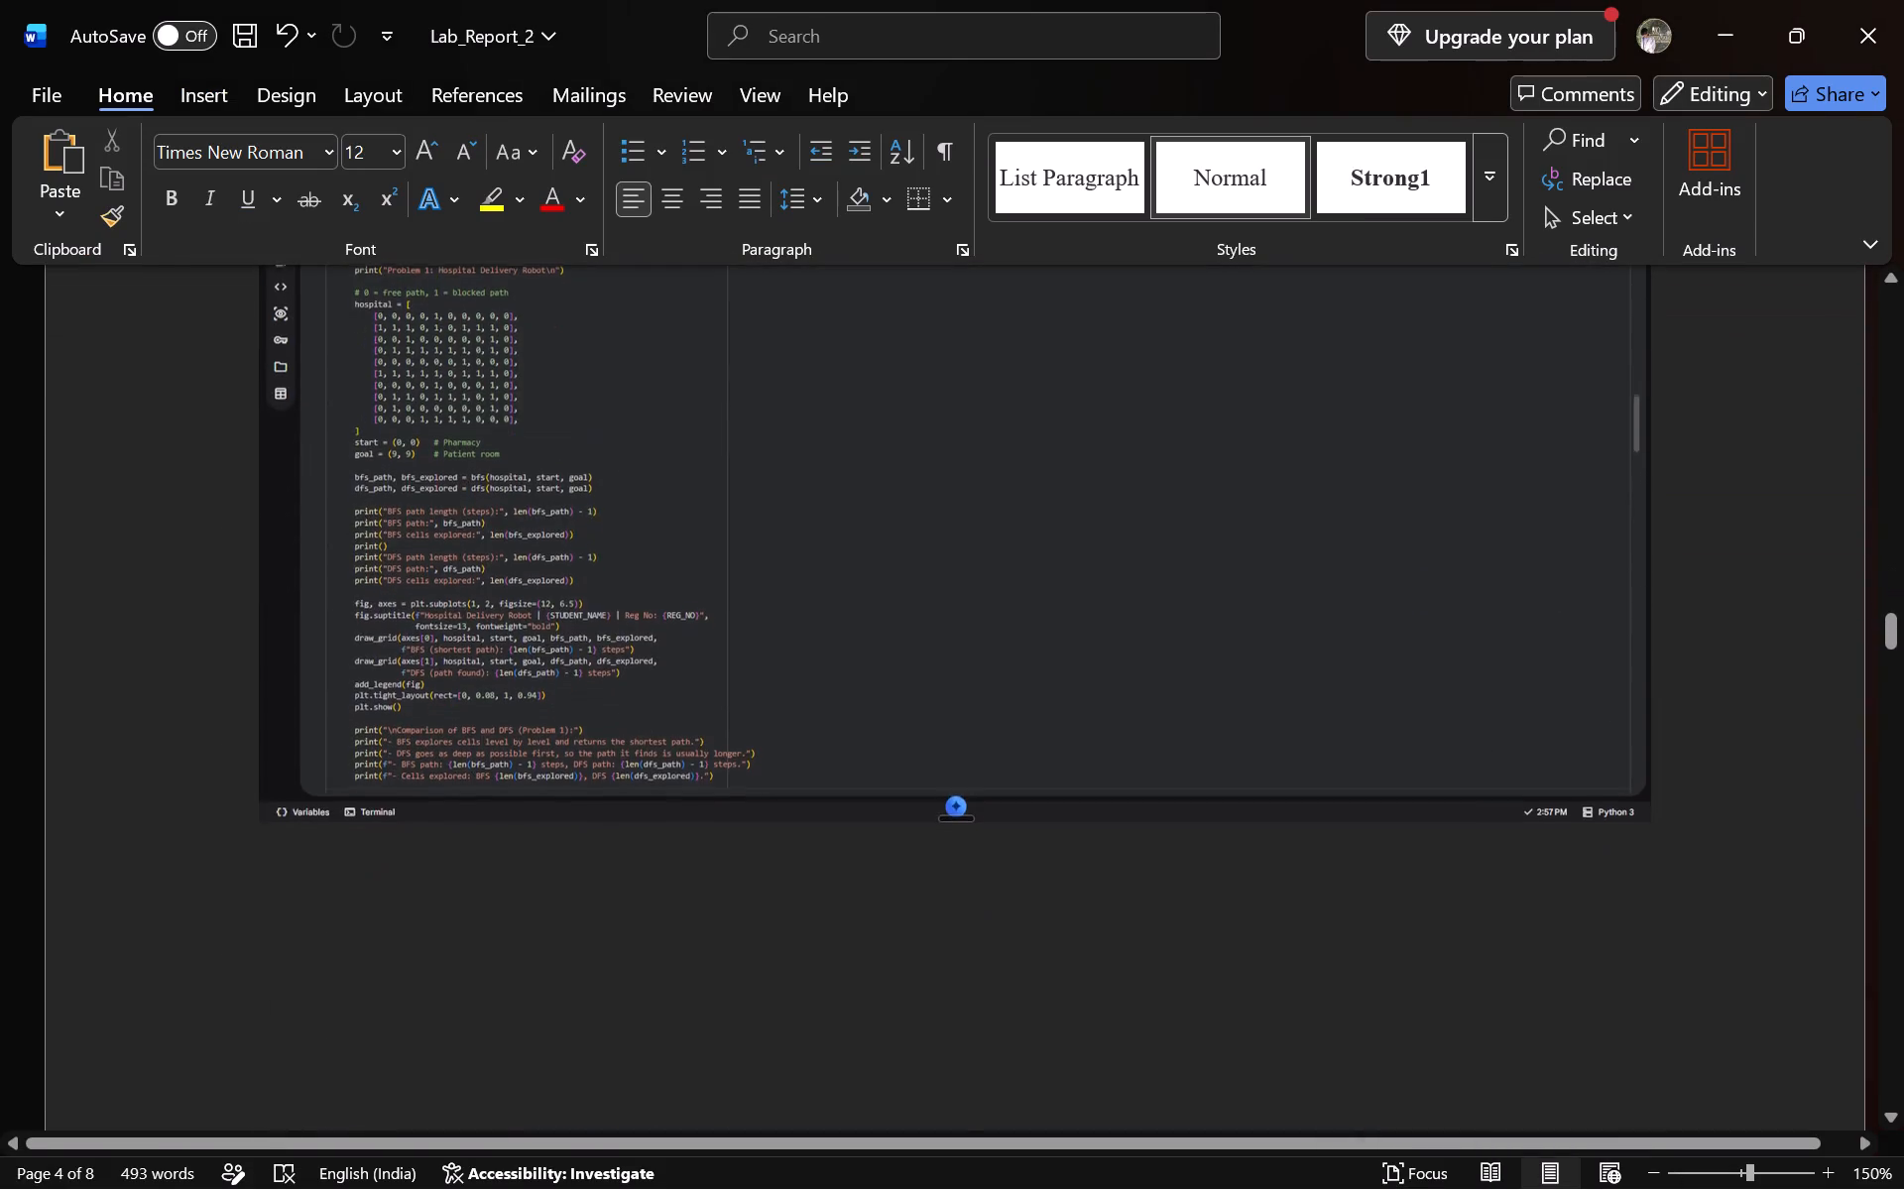
scroll(733, 682, "up", 2)
left_click(733, 682)
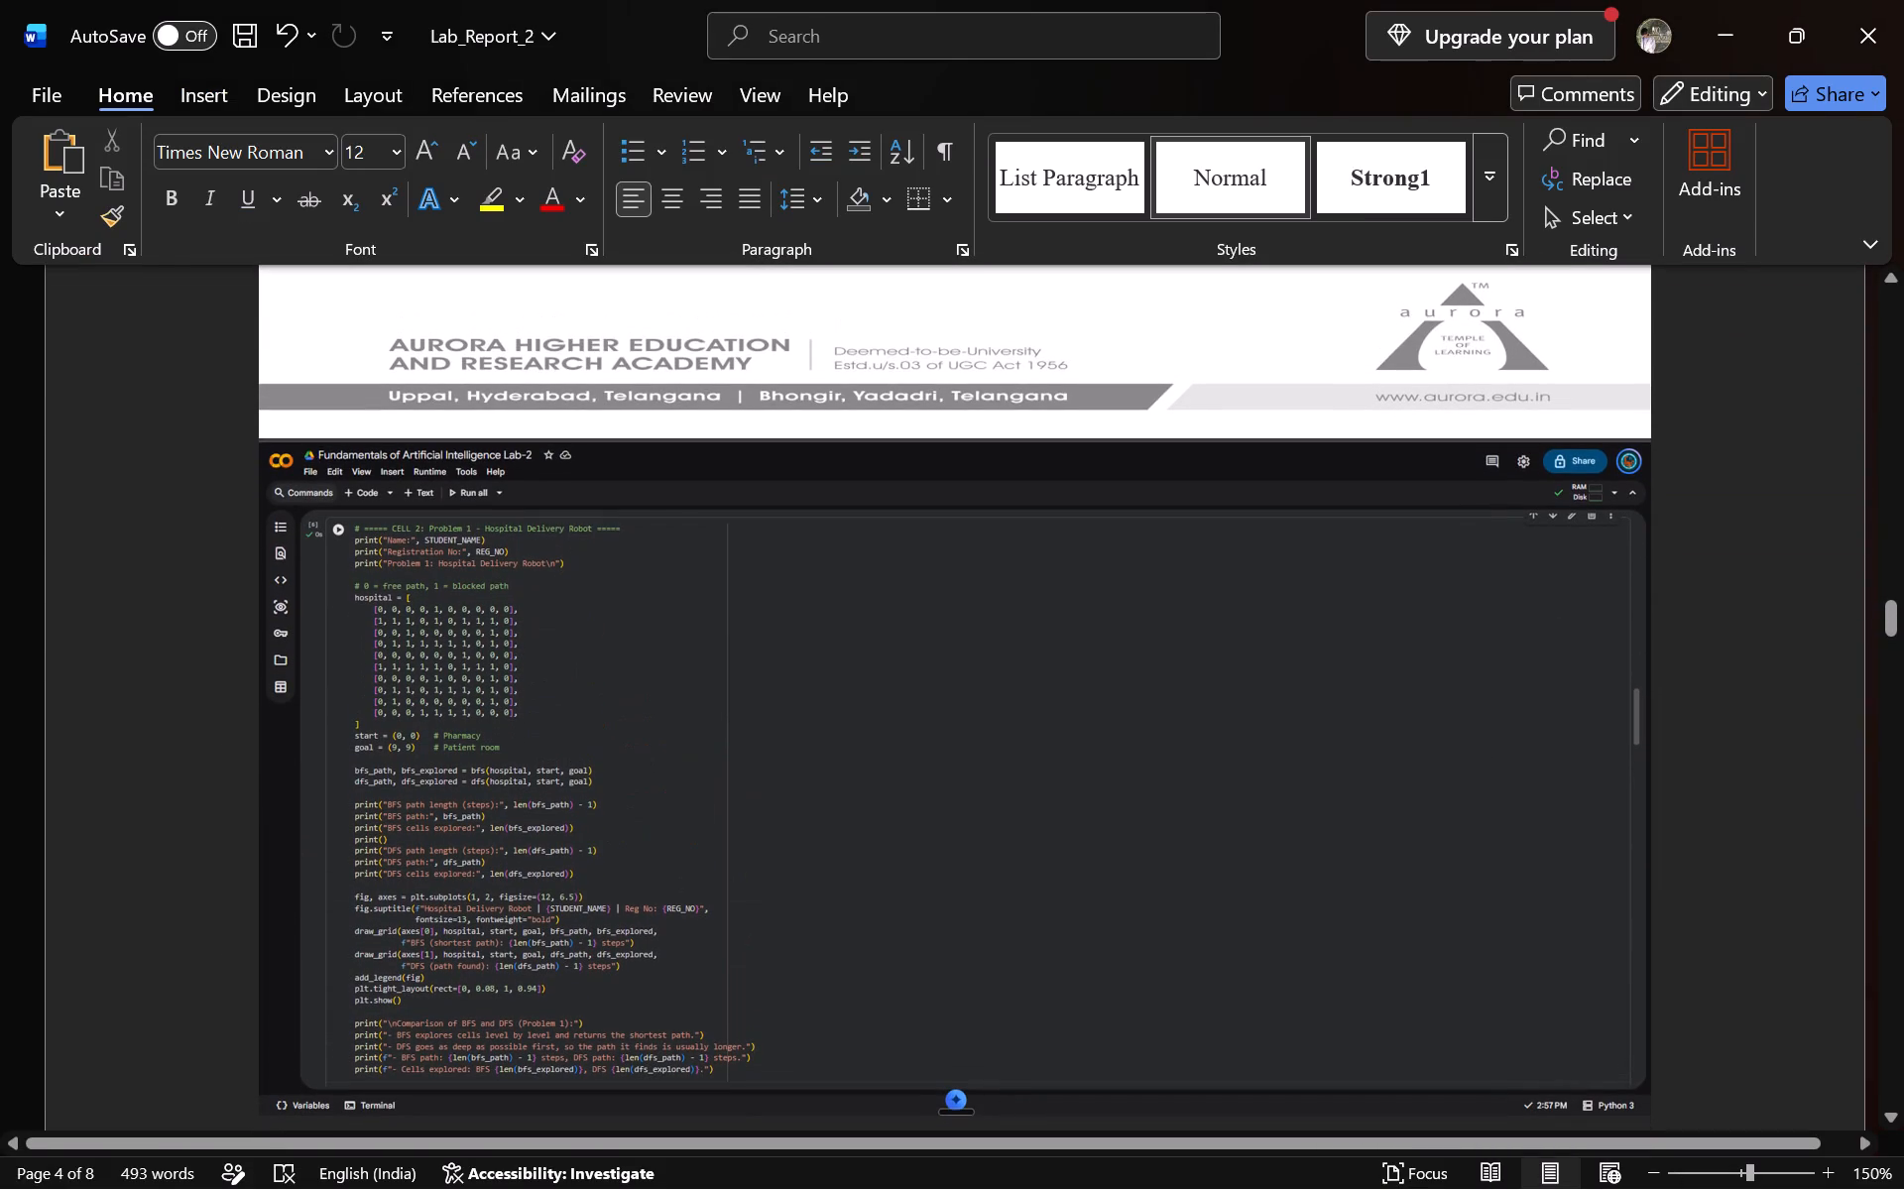
right_click(733, 682)
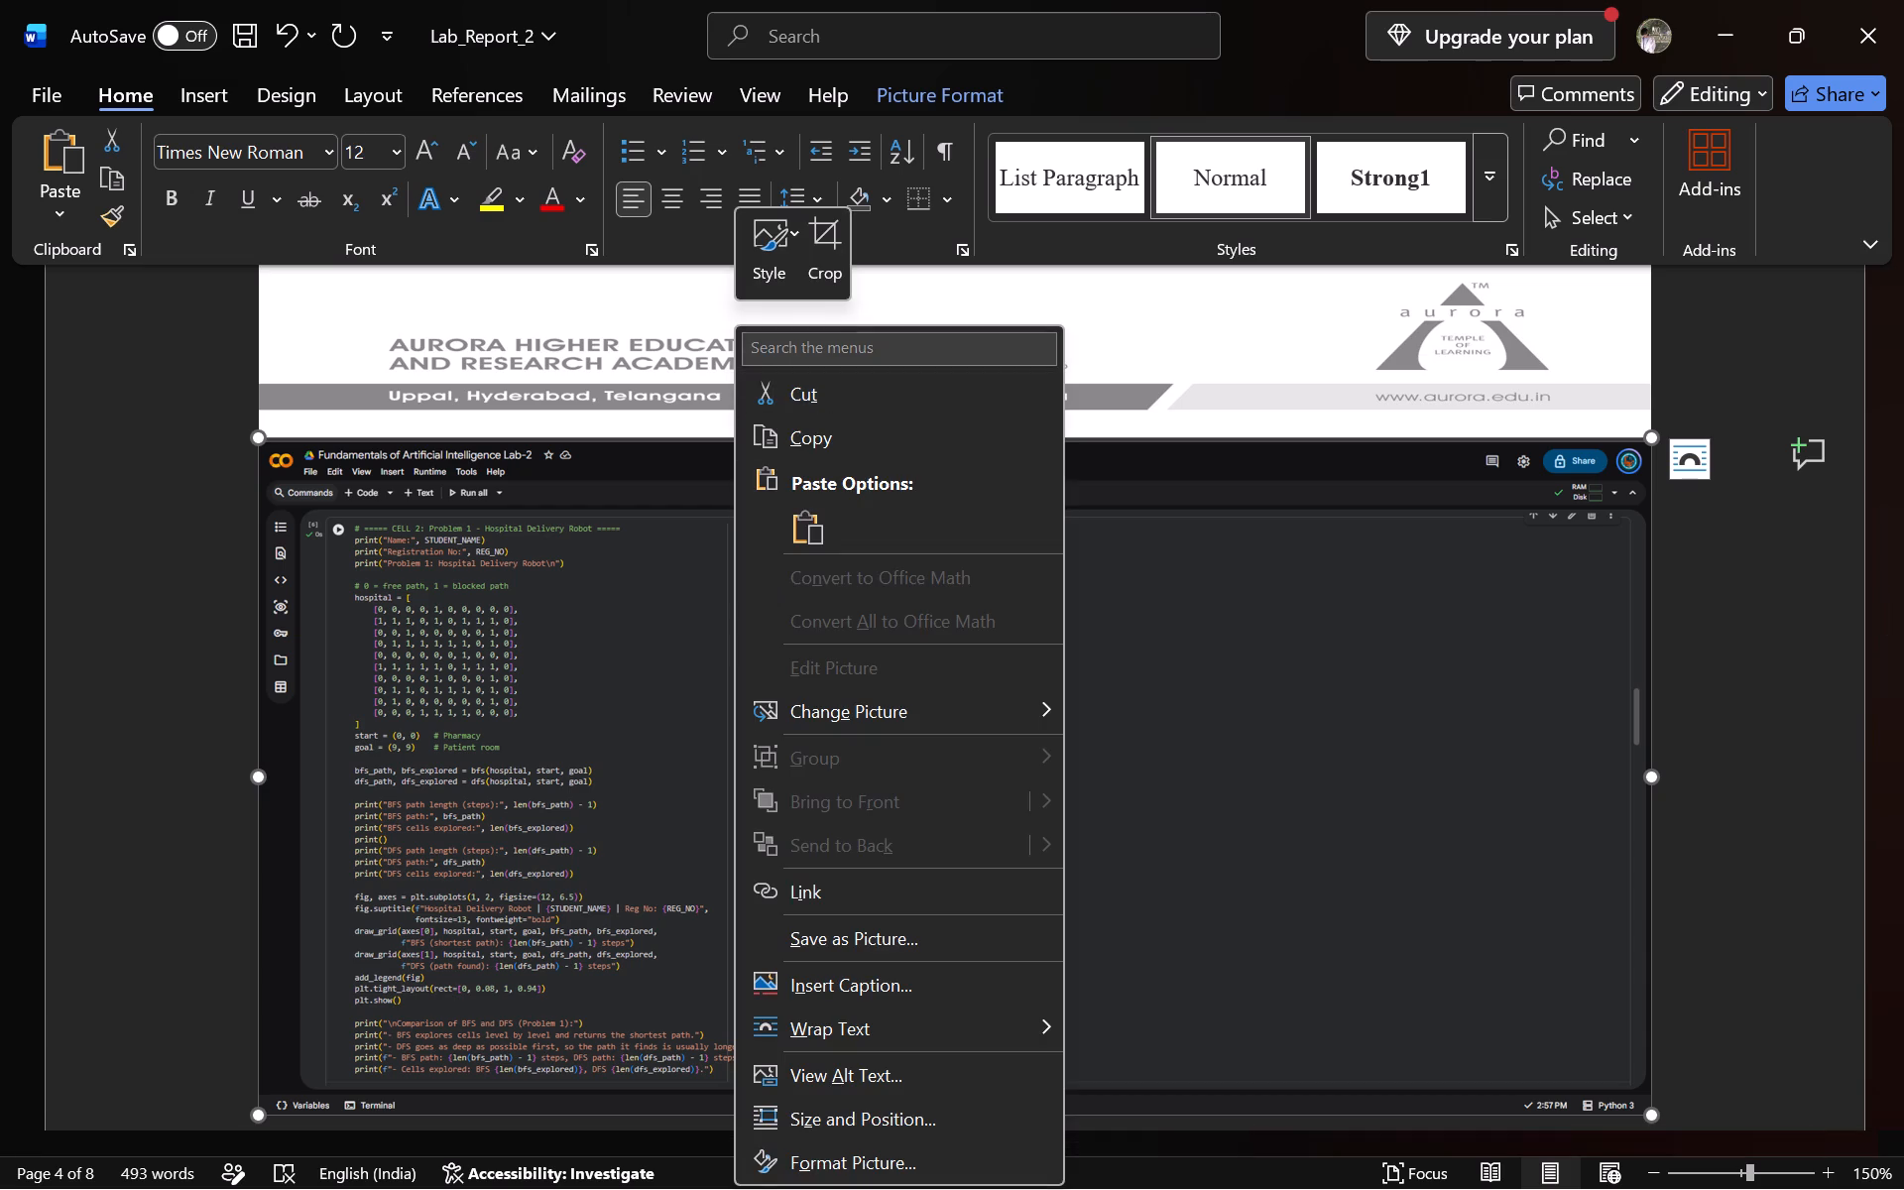
left_click(801, 392)
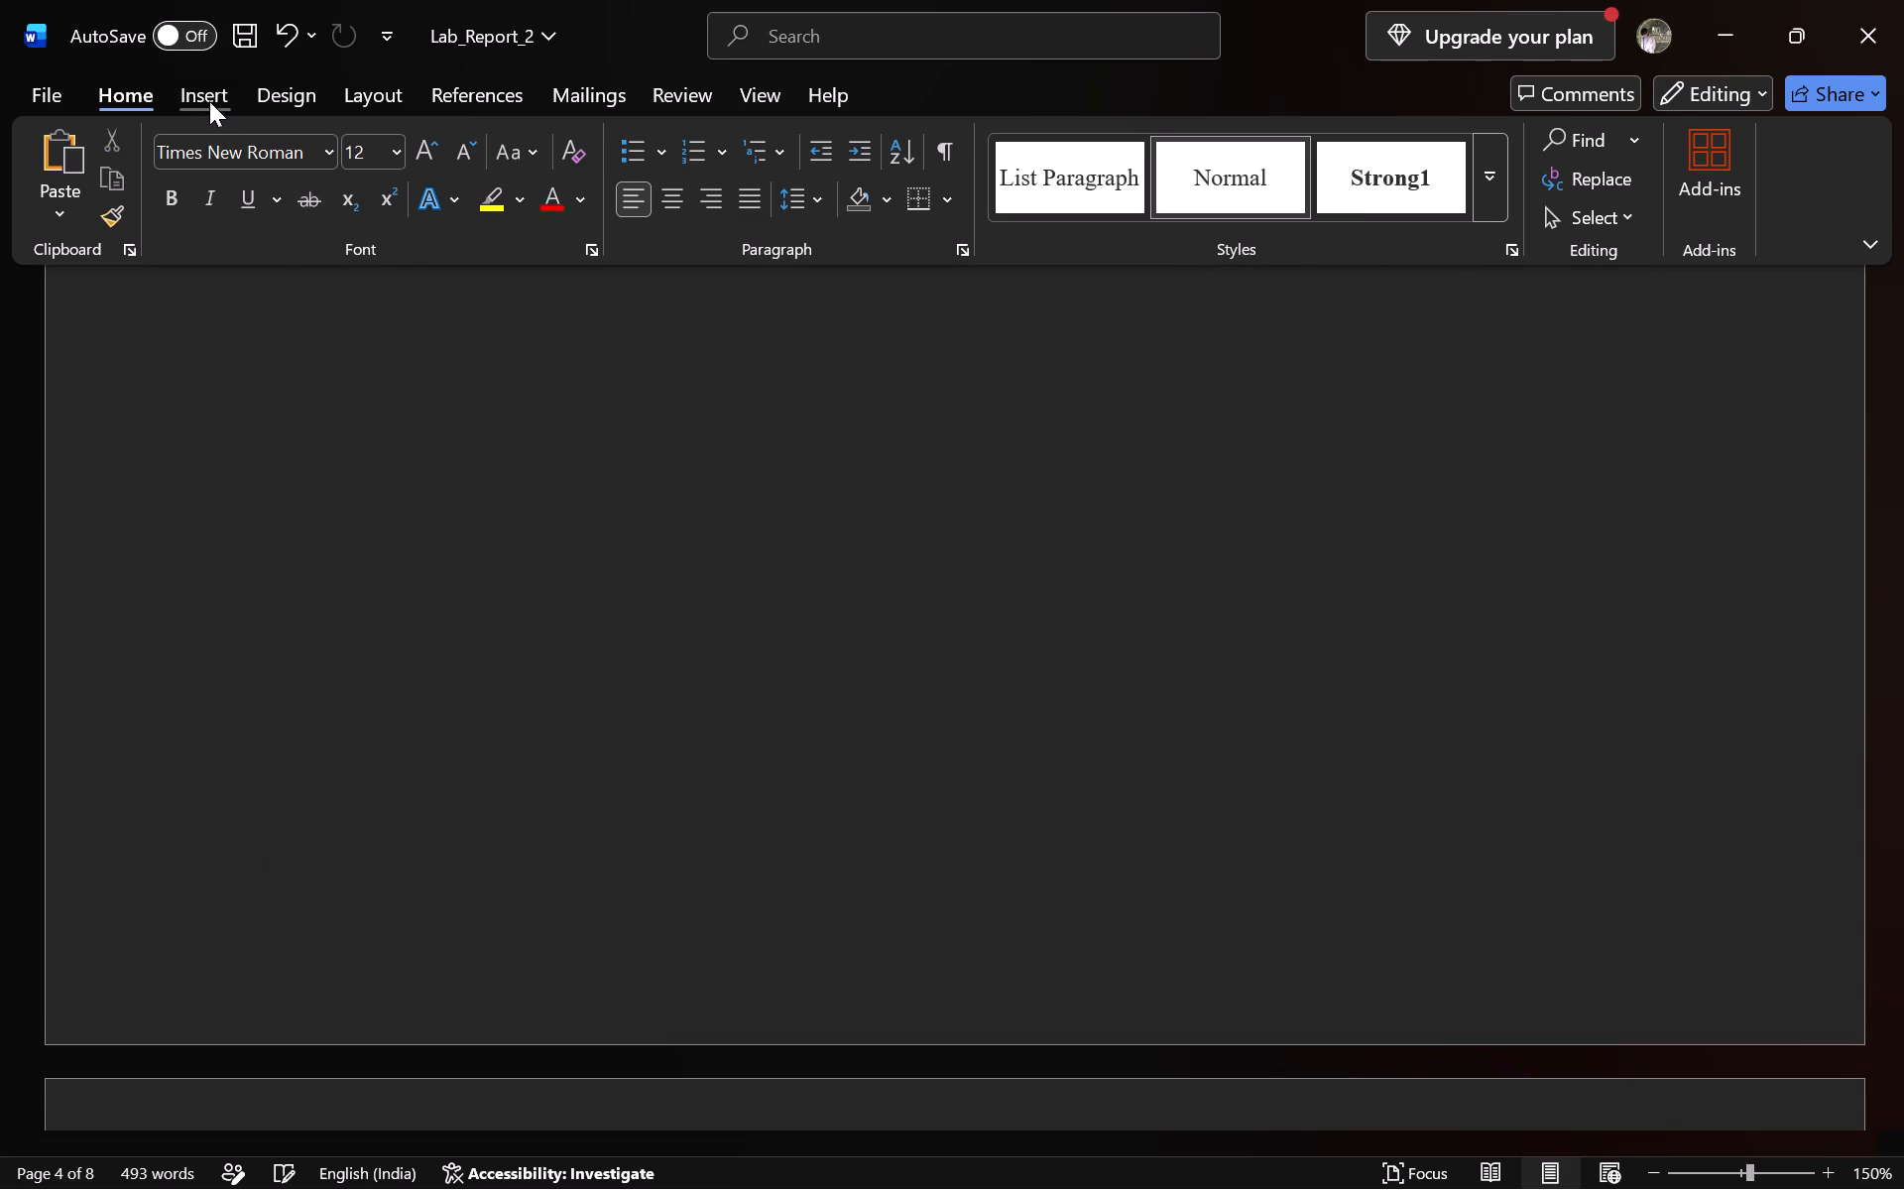
left_click(208, 100)
left_click(322, 179)
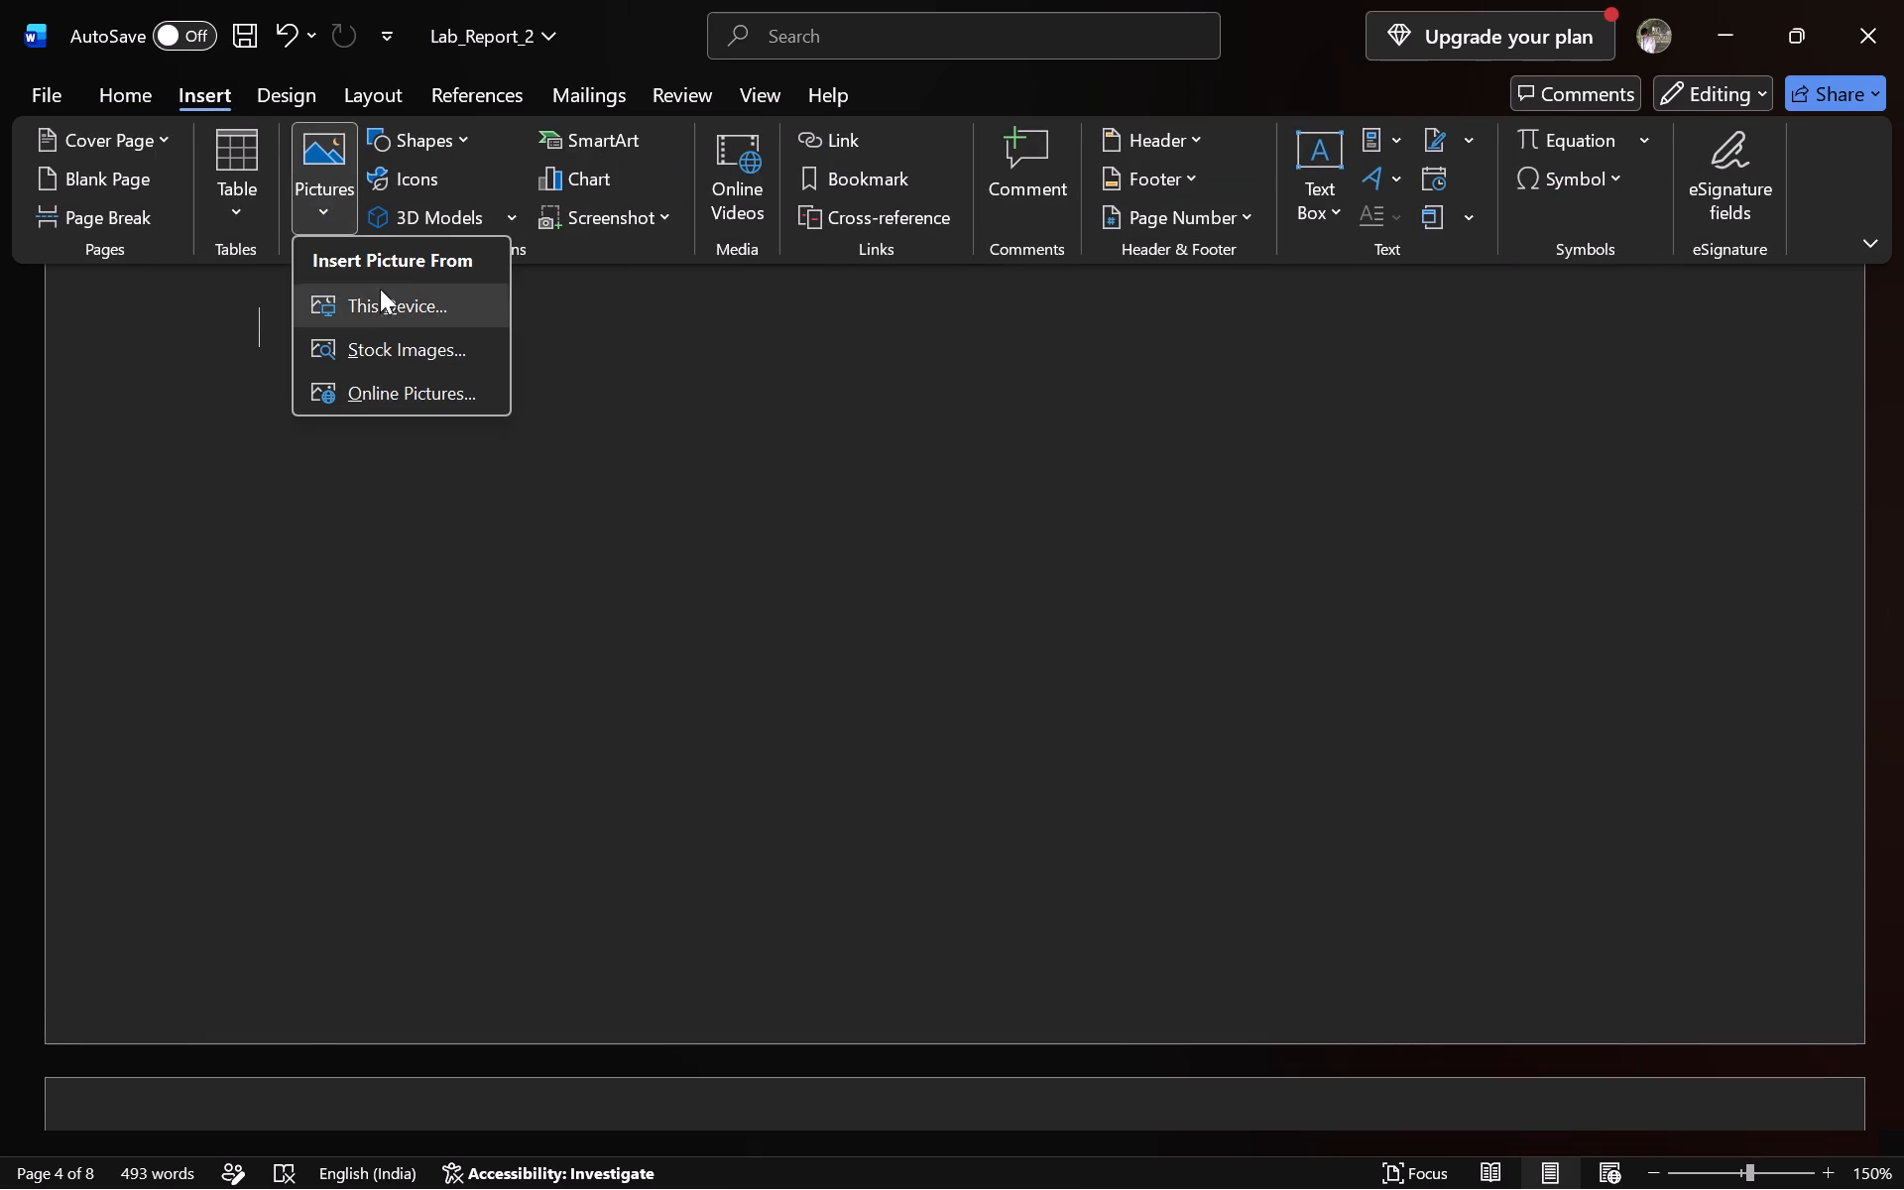
left_click(384, 304)
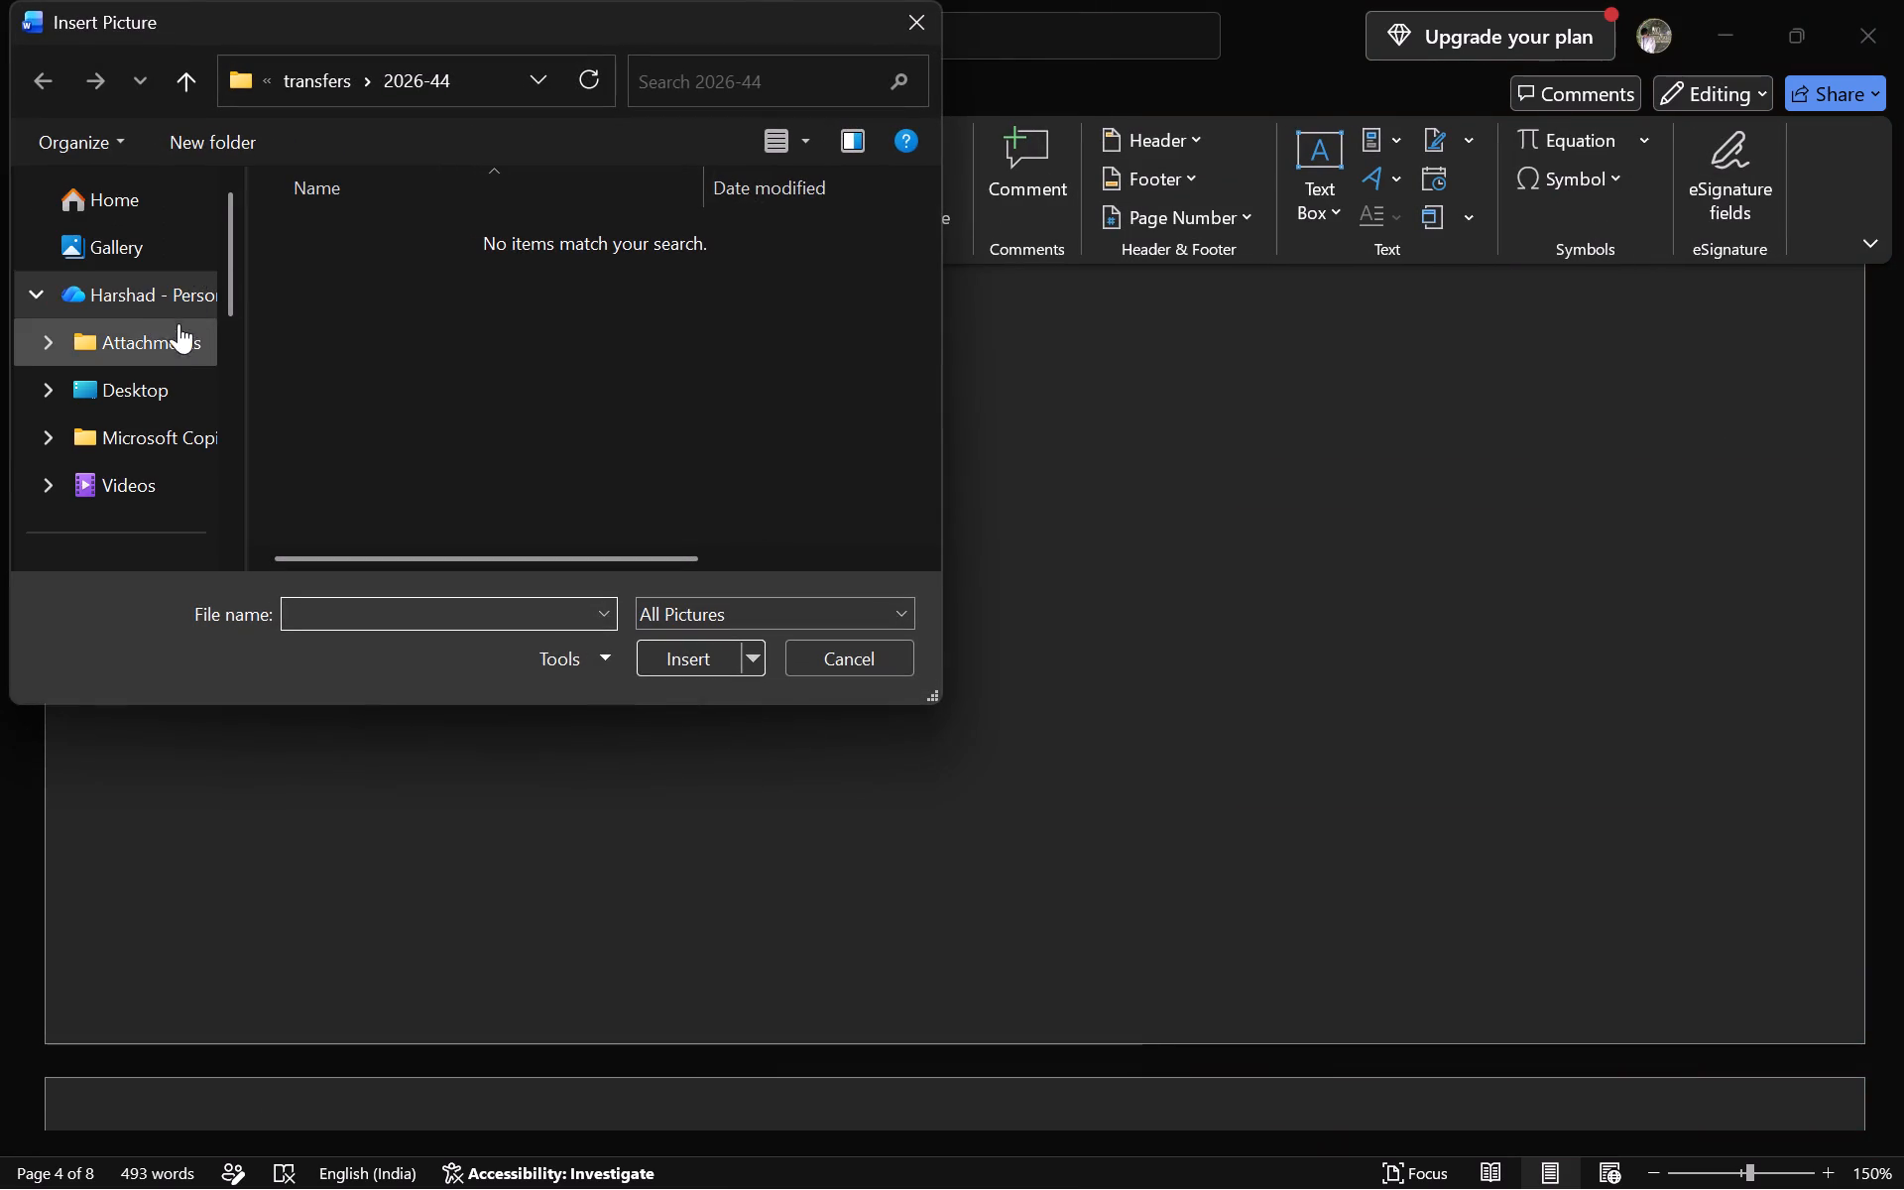
left_click(132, 245)
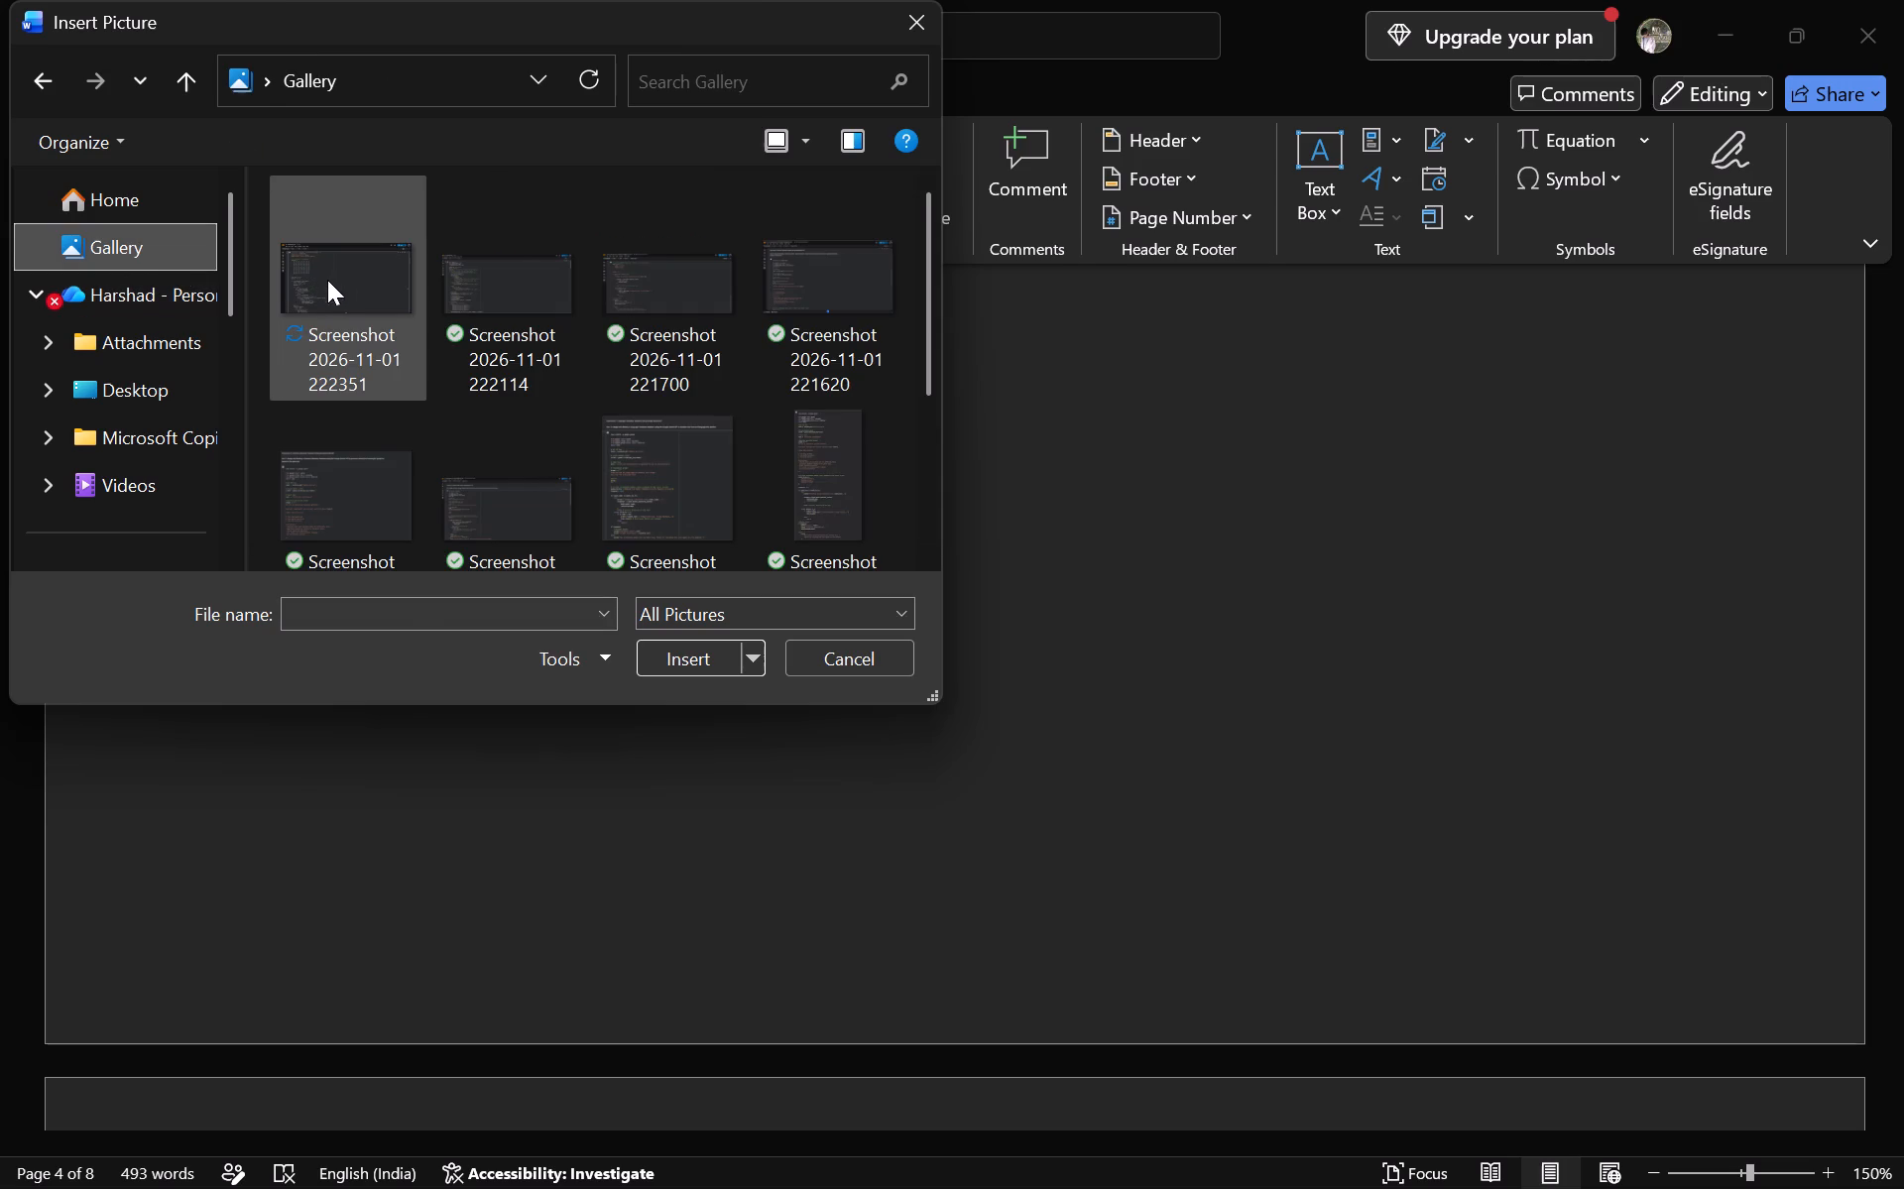
double_click(334, 285)
Delete the blank lines before the new Cell 2 screenshot so it sits below the first-cell screenshot on page 3.
scroll(493, 447, "up", 1)
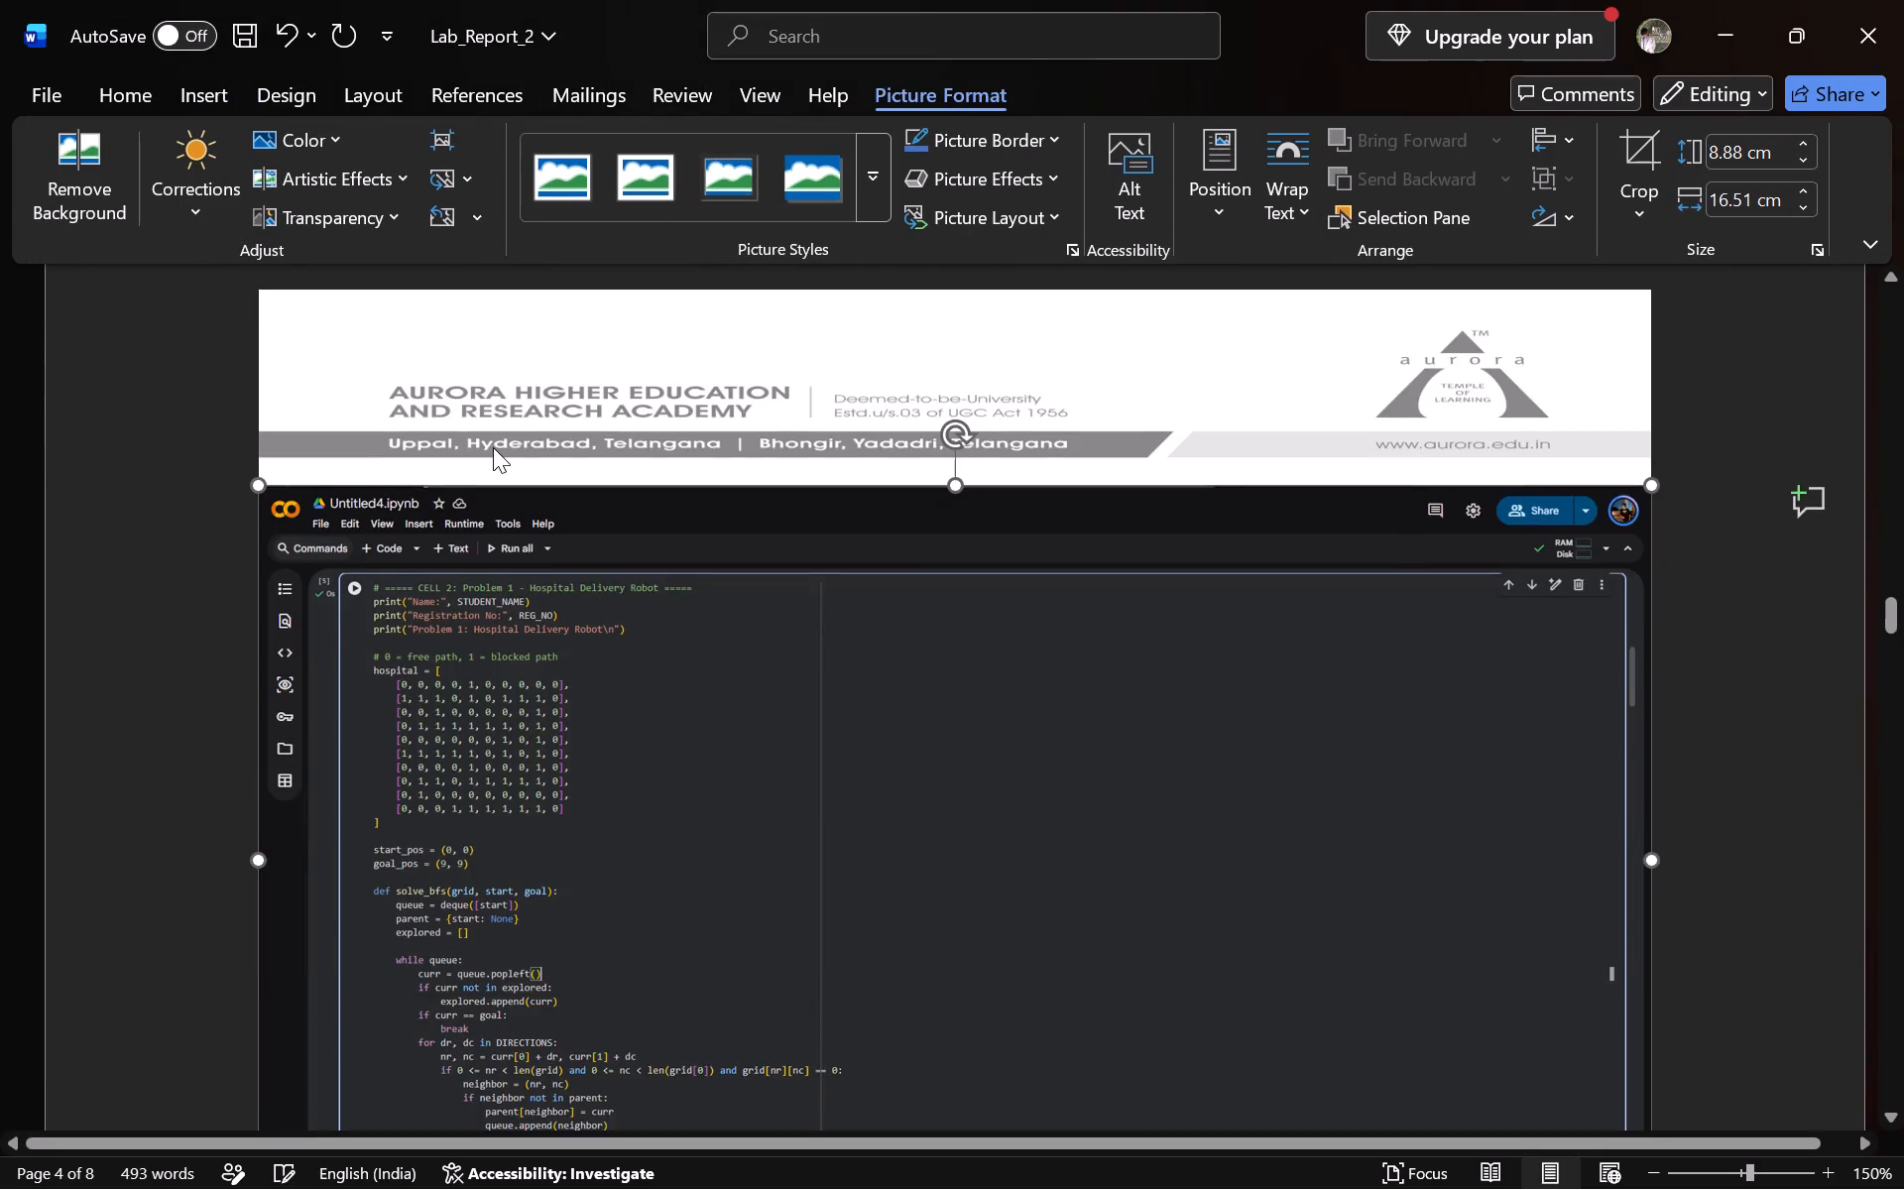
scroll(493, 447, "up", 6)
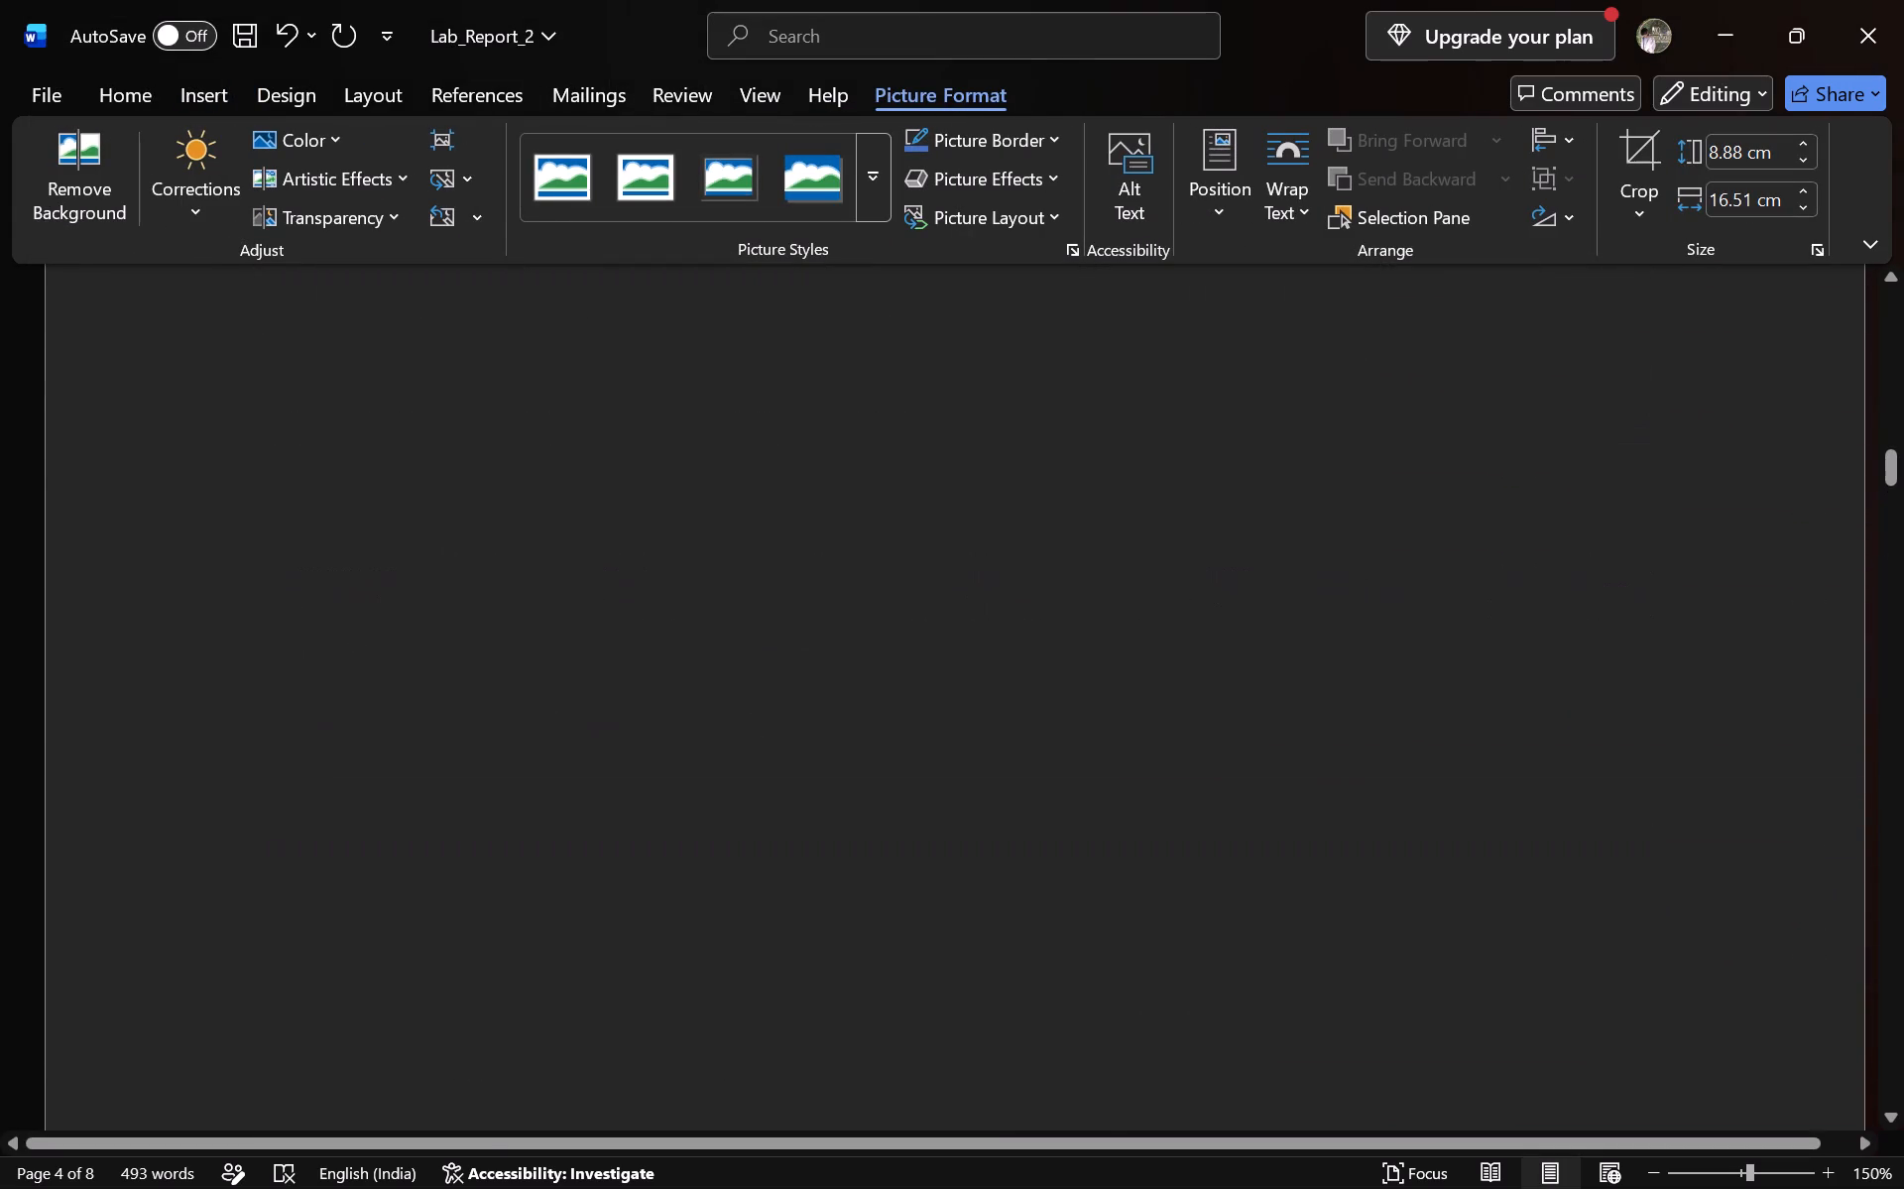
scroll(493, 447, "up", 1)
scroll(493, 447, "down", 8, "ctrl")
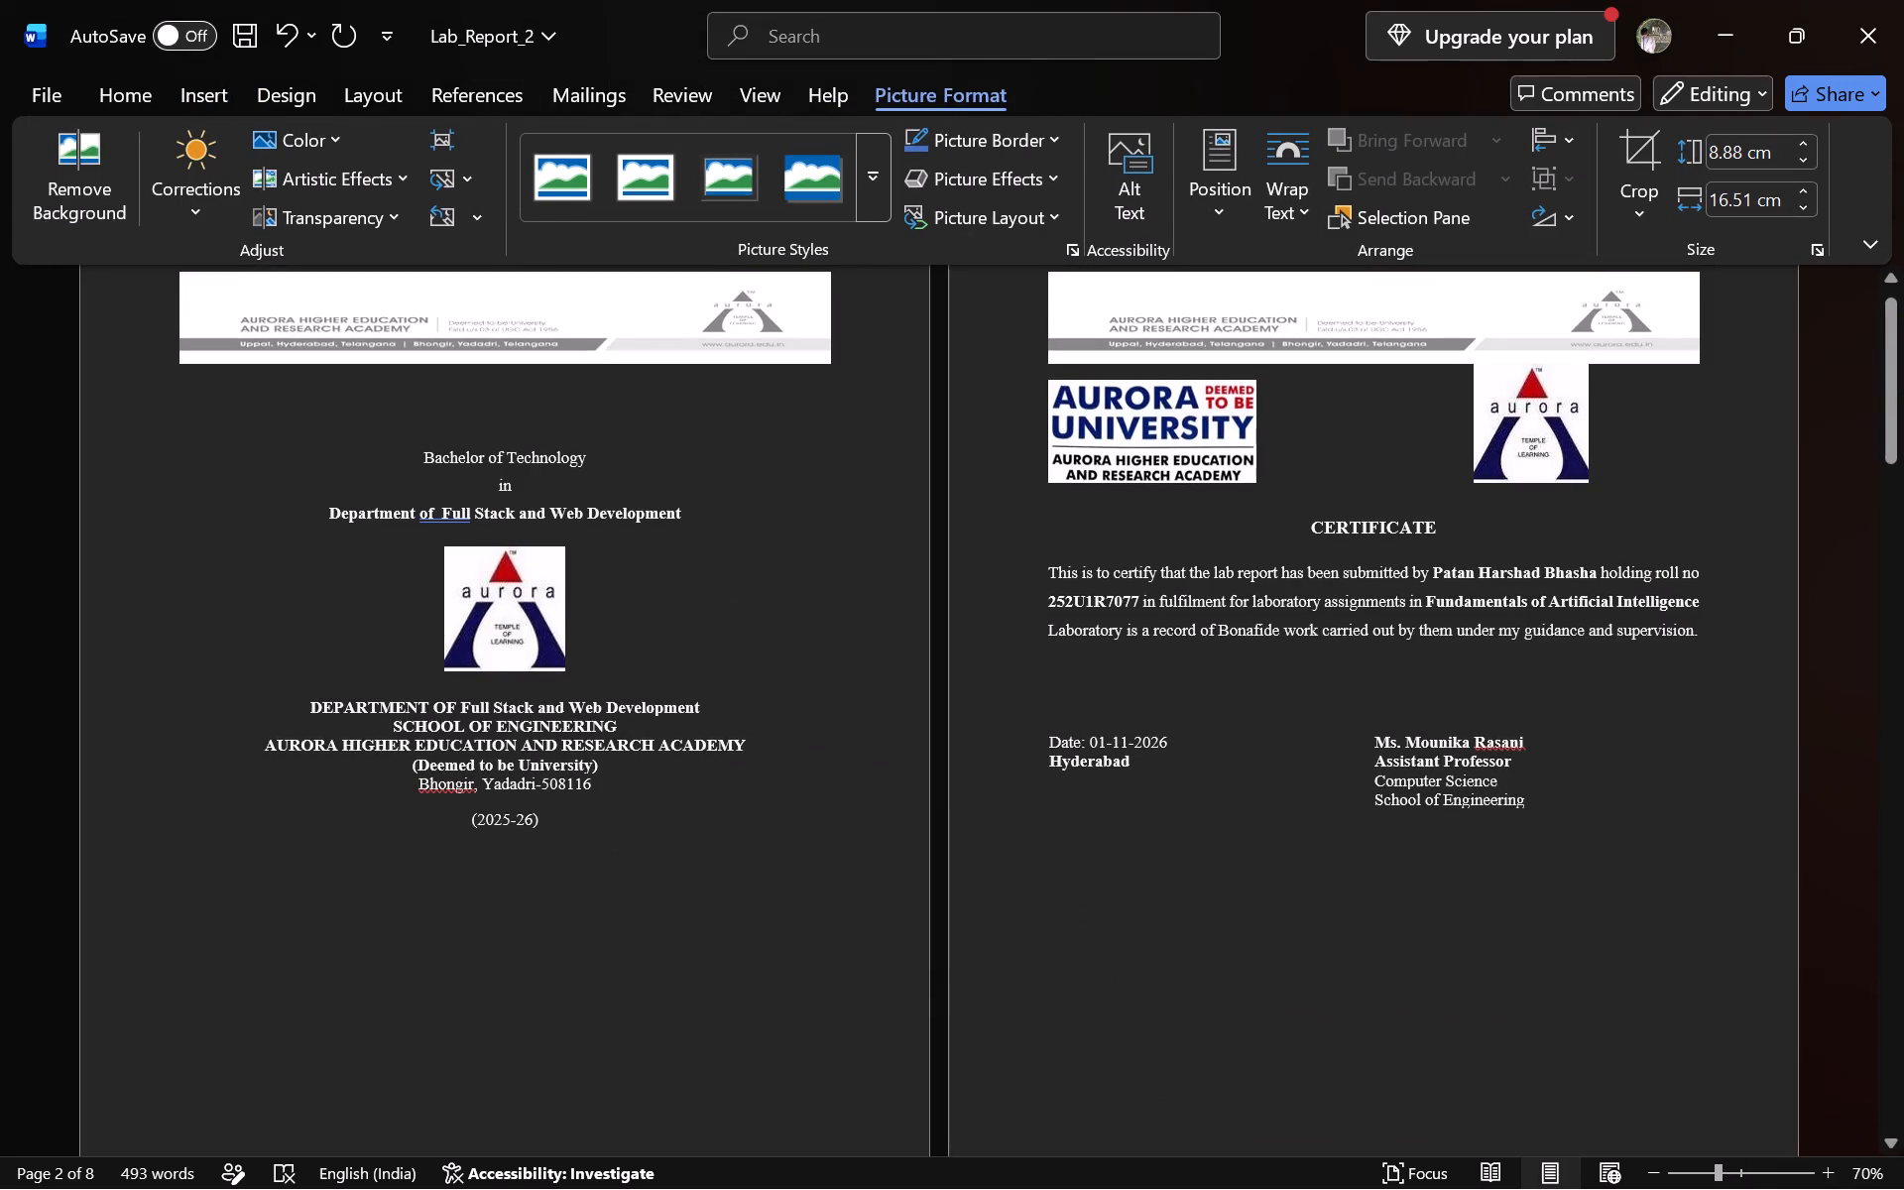
scroll(493, 447, "down", 5)
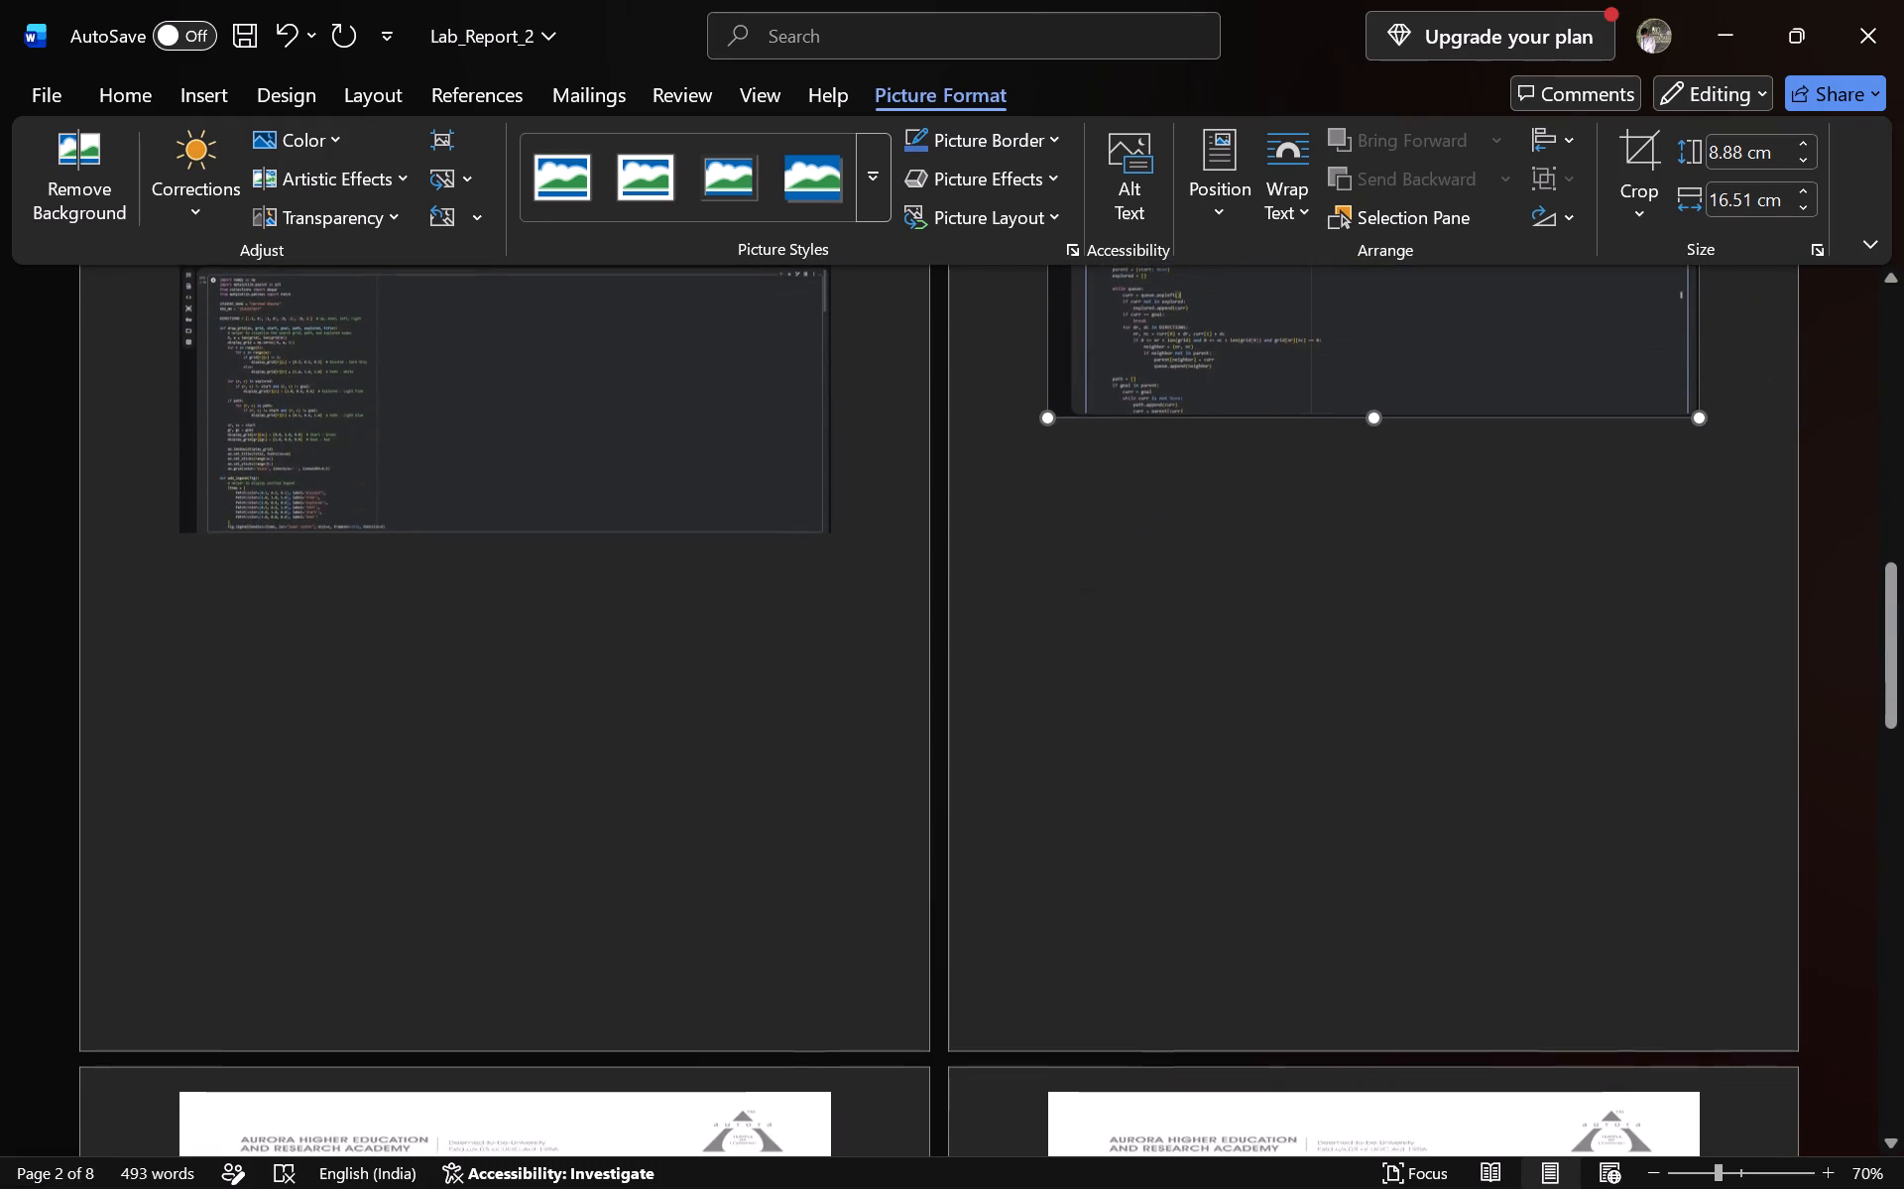
scroll(590, 630, "up", 1)
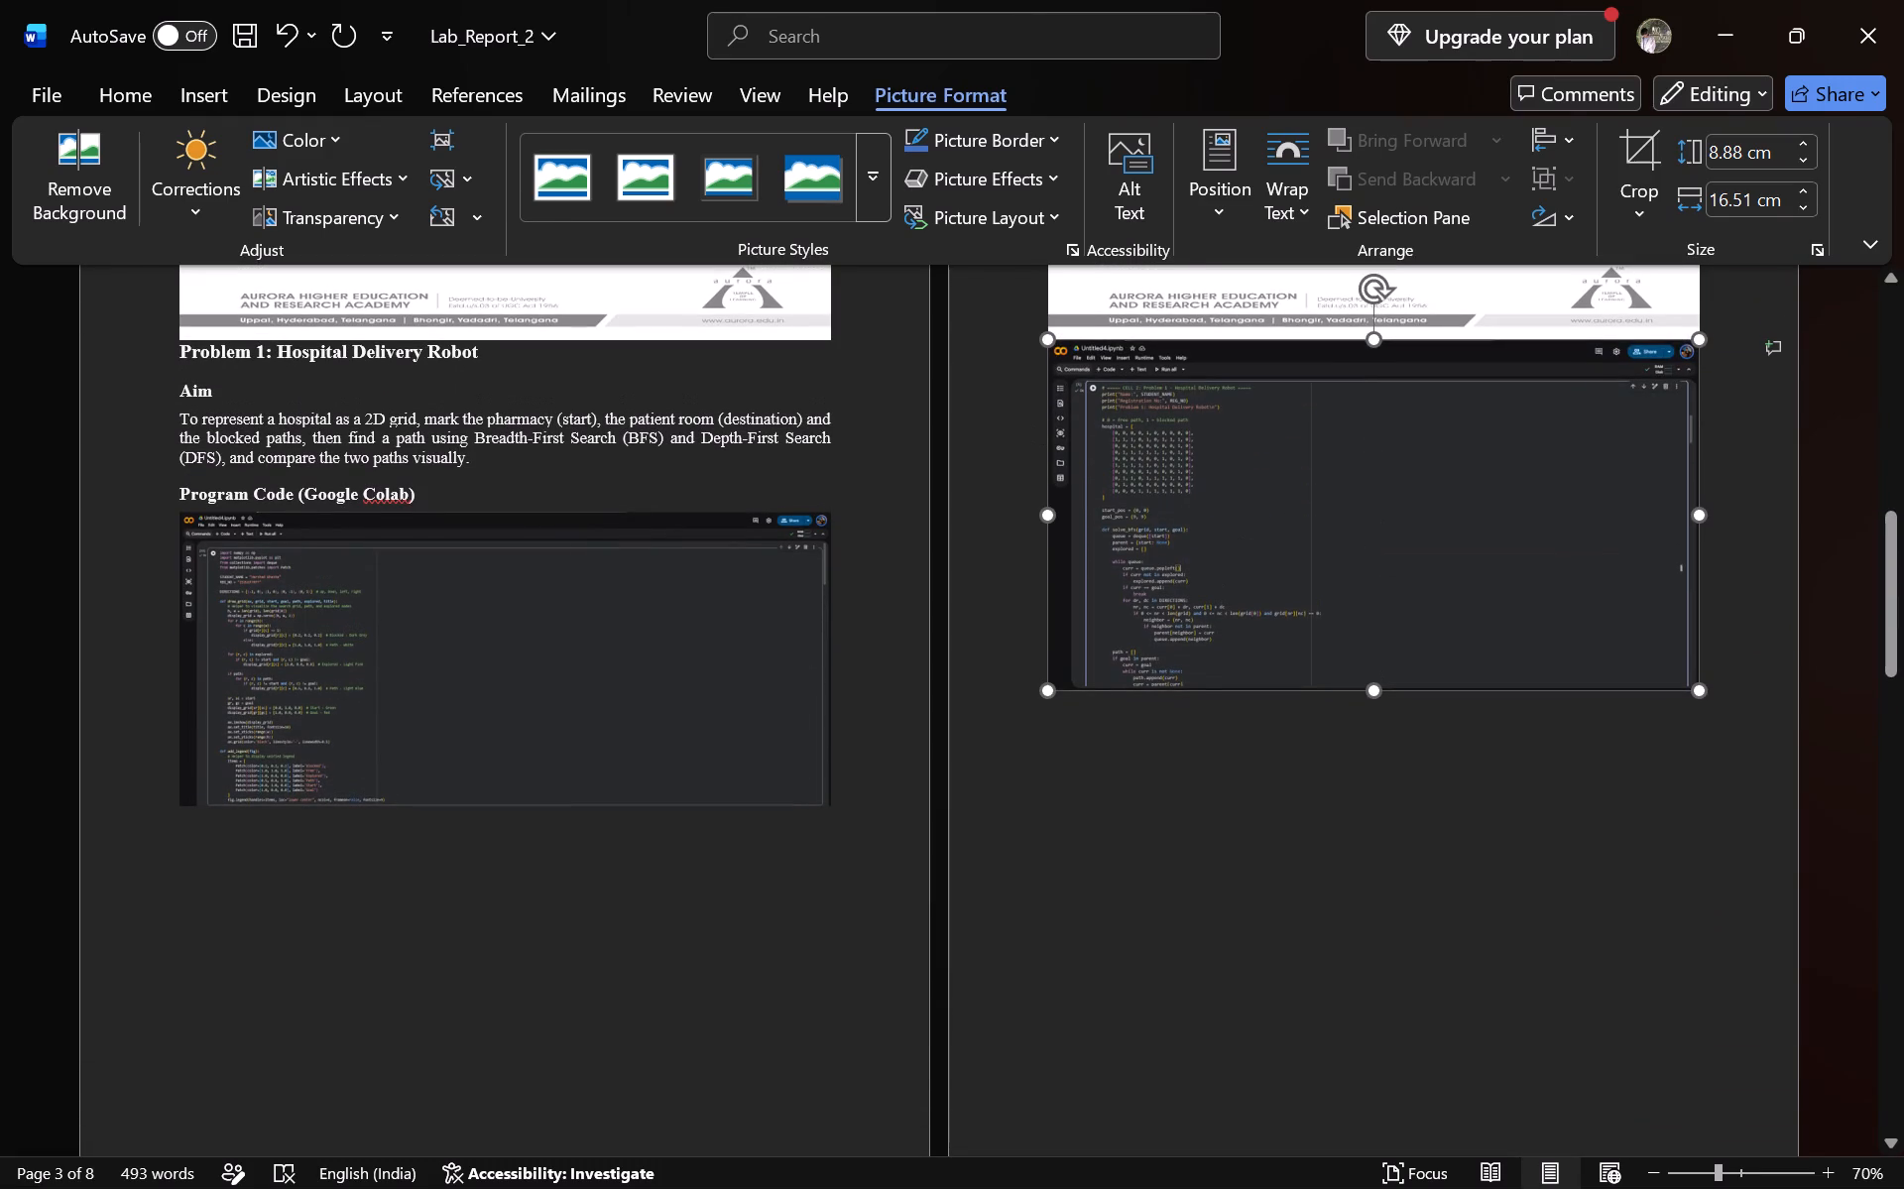
left_click(1006, 362)
left_click(1031, 363)
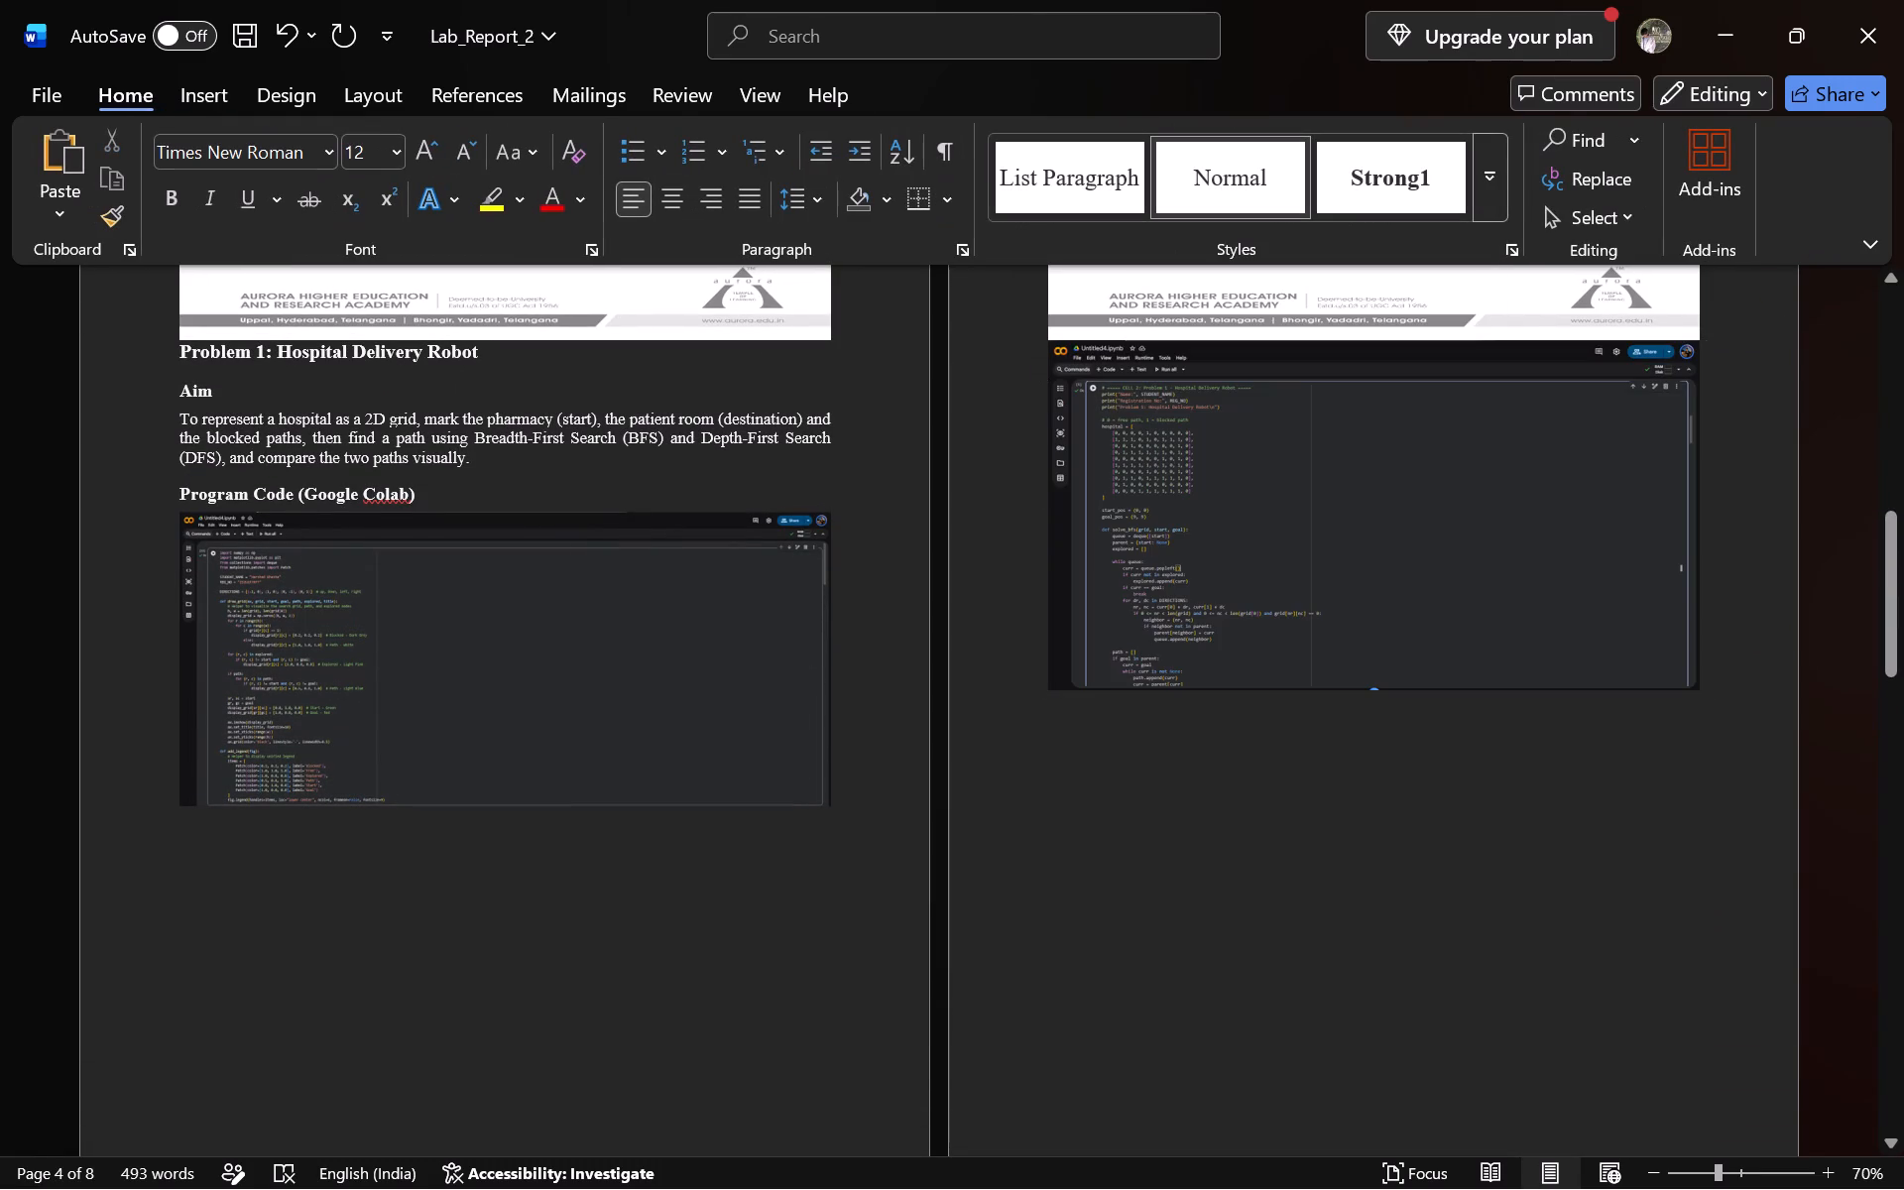
key("BackSpace")
key("BackSpace")
key("BackSpace")
key("BackSpace")
key("BackSpace")
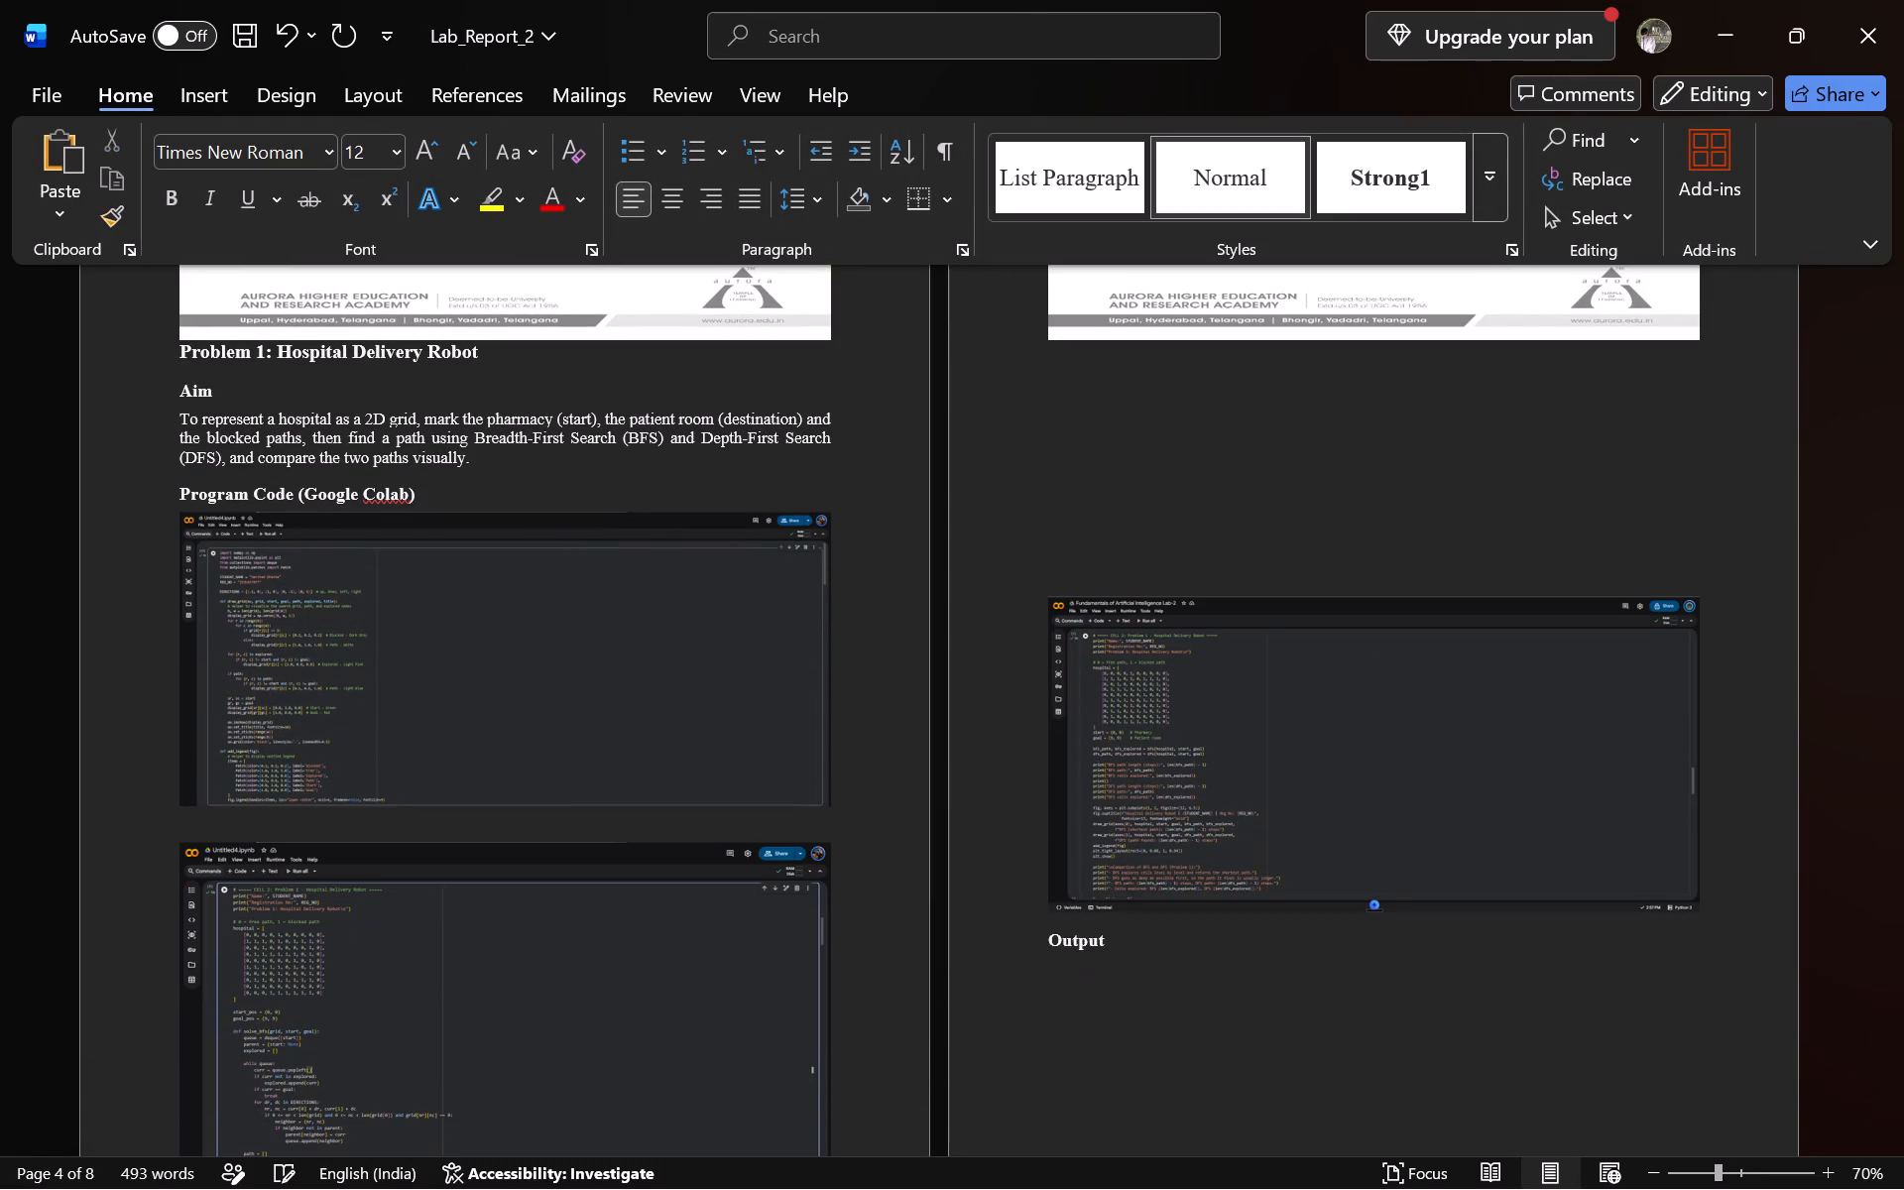
Remove the blank lines above the remaining old Cell 2 screenshot so it starts directly under page 4's header.
scroll(1045, 362, "down", 1)
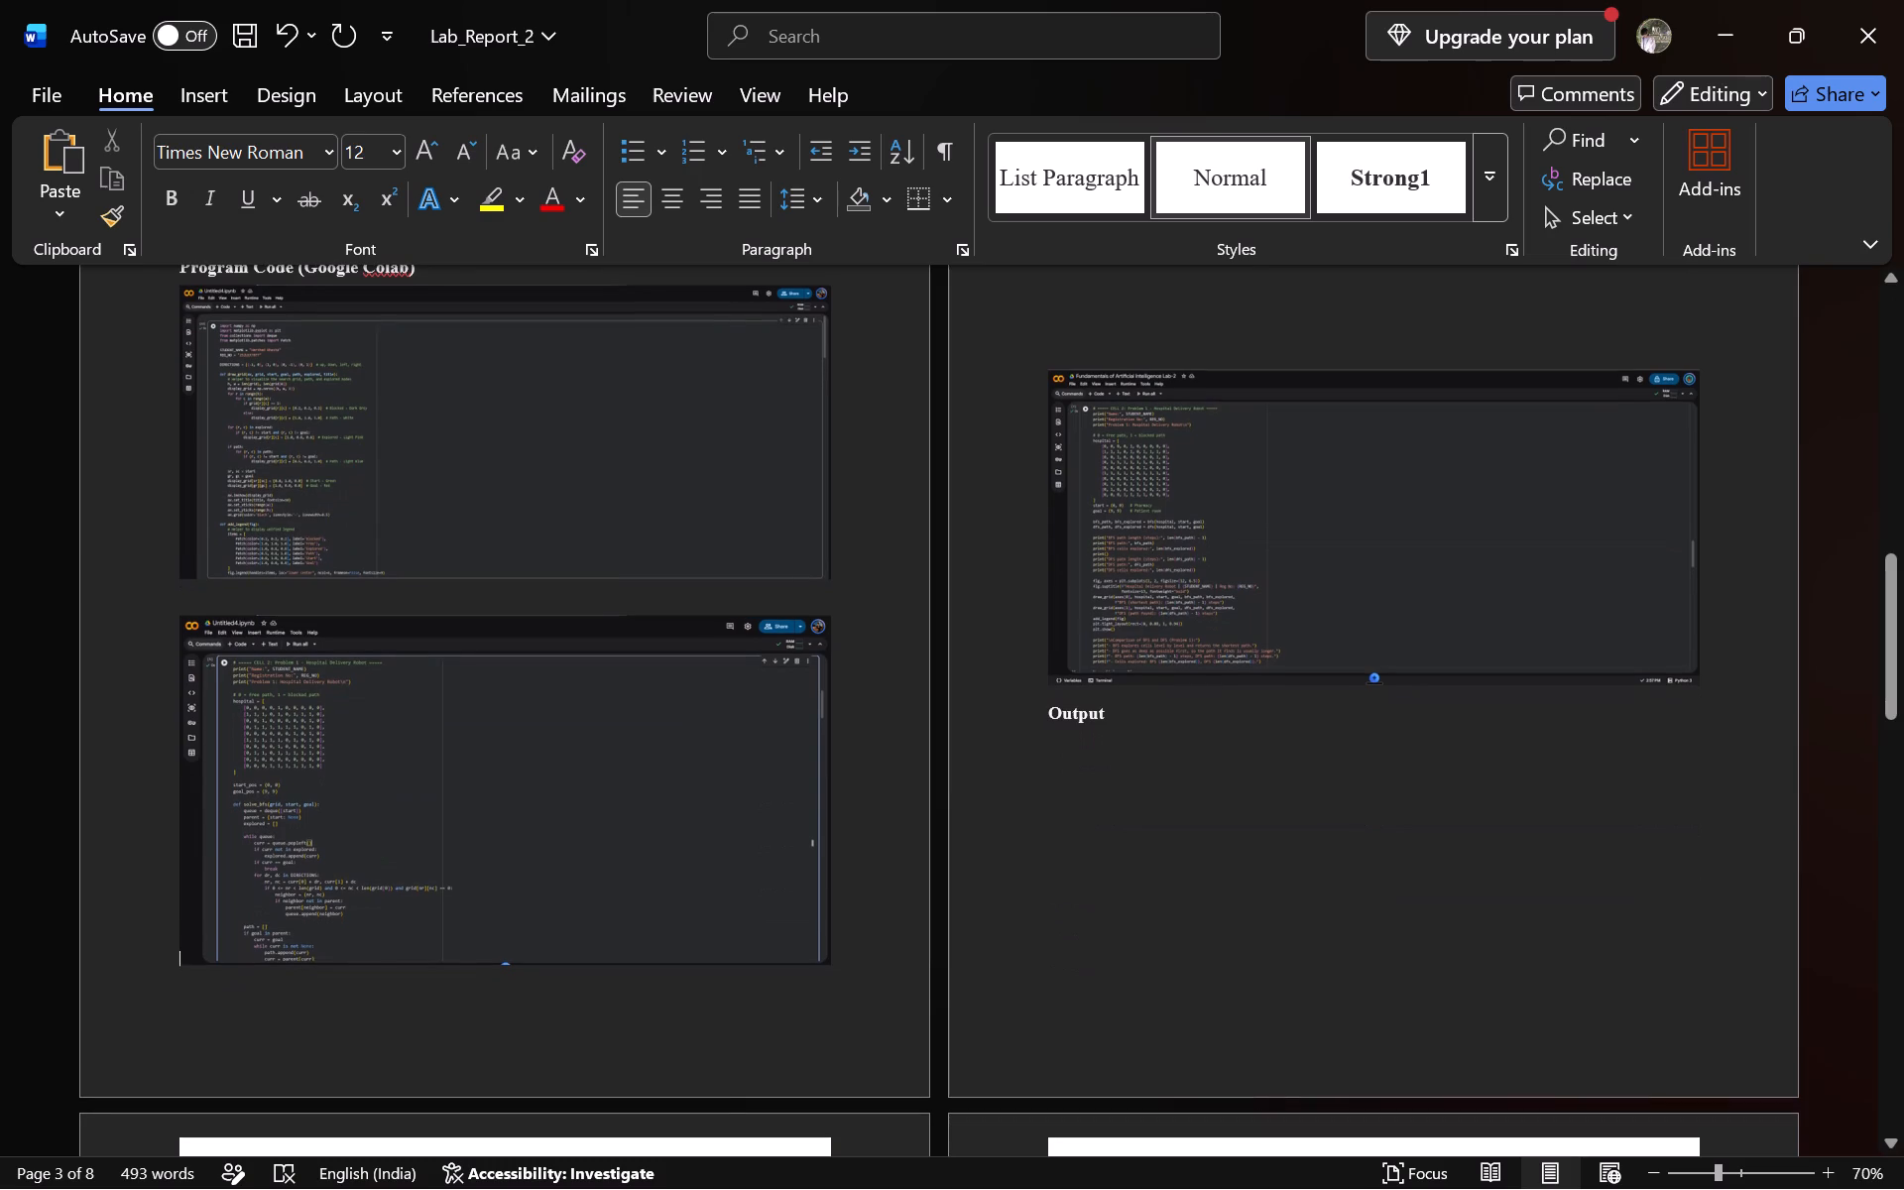
scroll(1452, 207, "down", 2)
scroll(1389, 478, "down", 2)
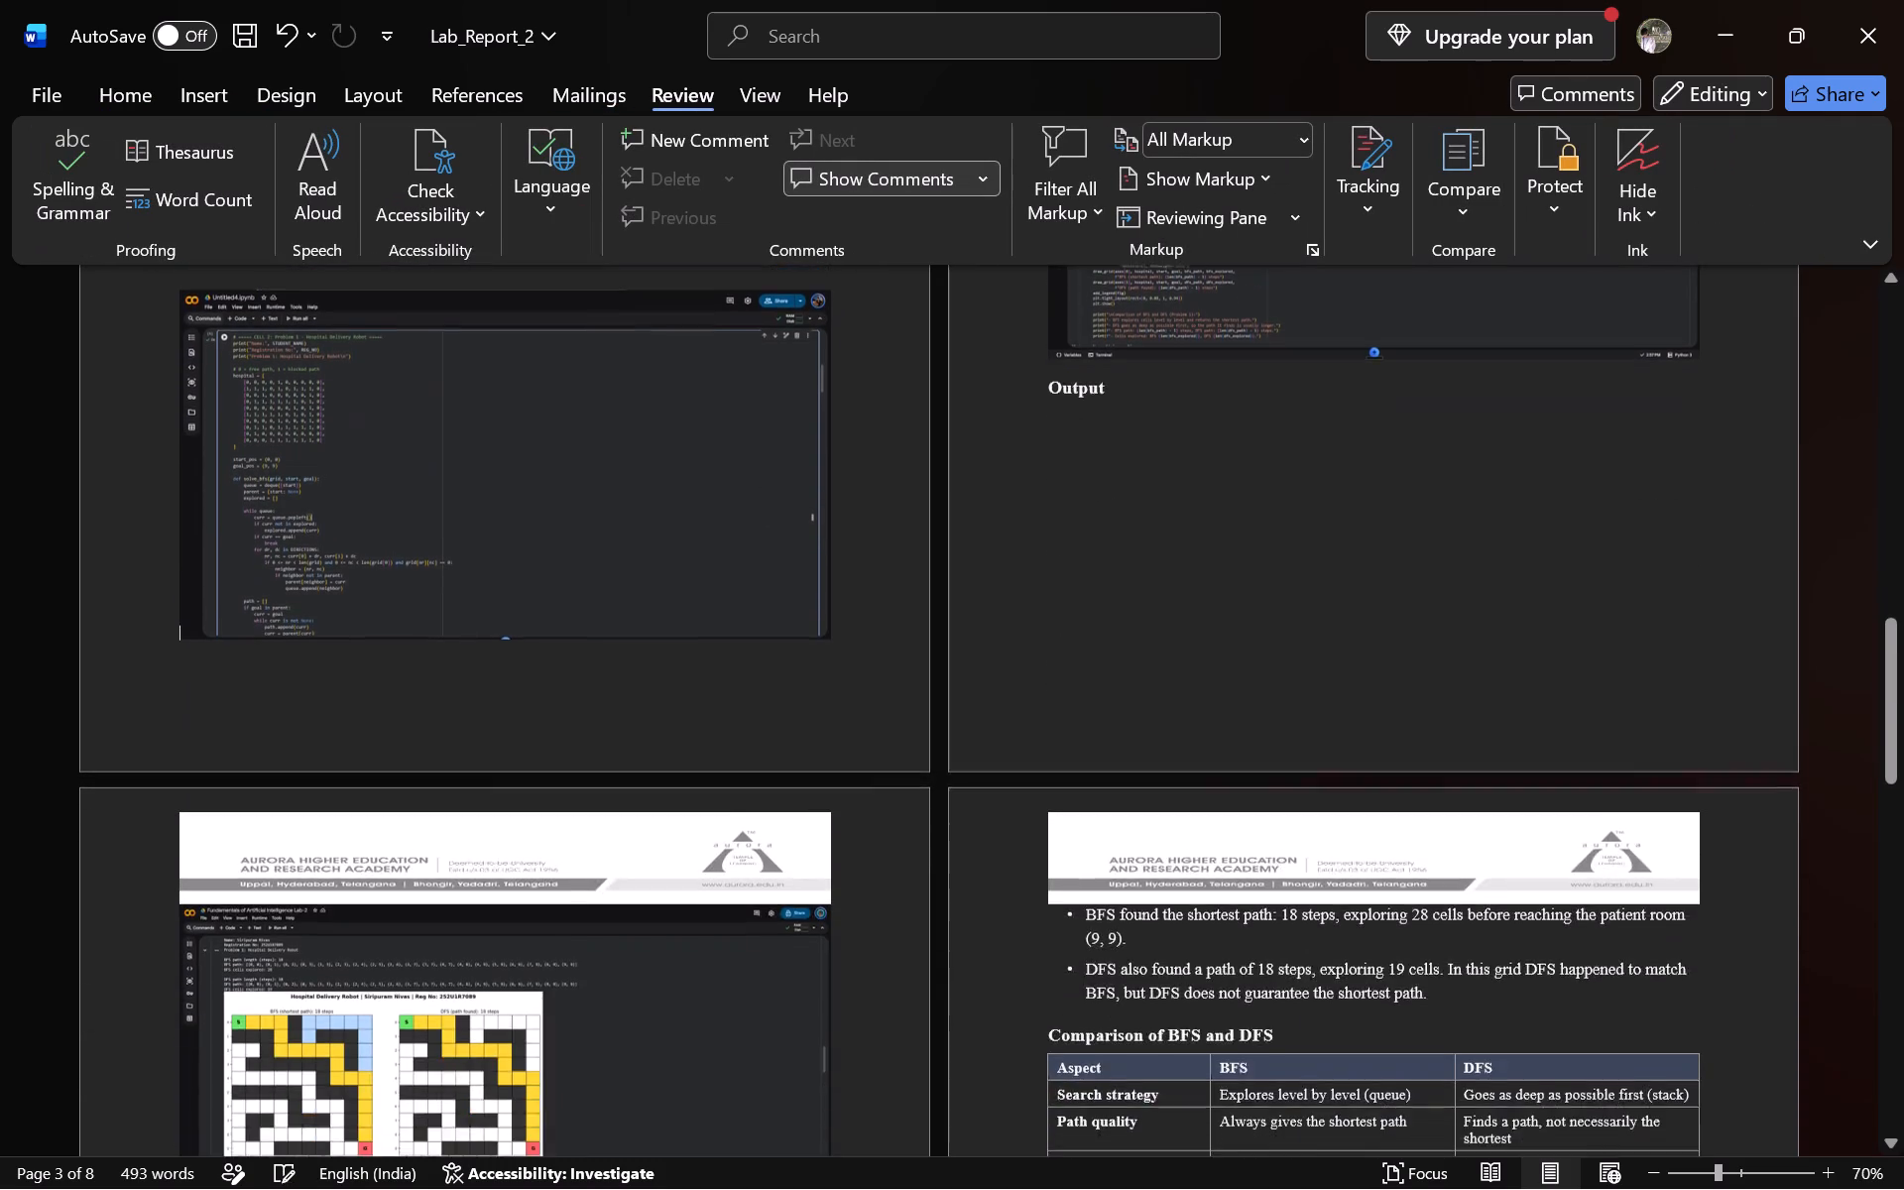
scroll(1352, 543, "down", 2)
scroll(1352, 543, "up", 3)
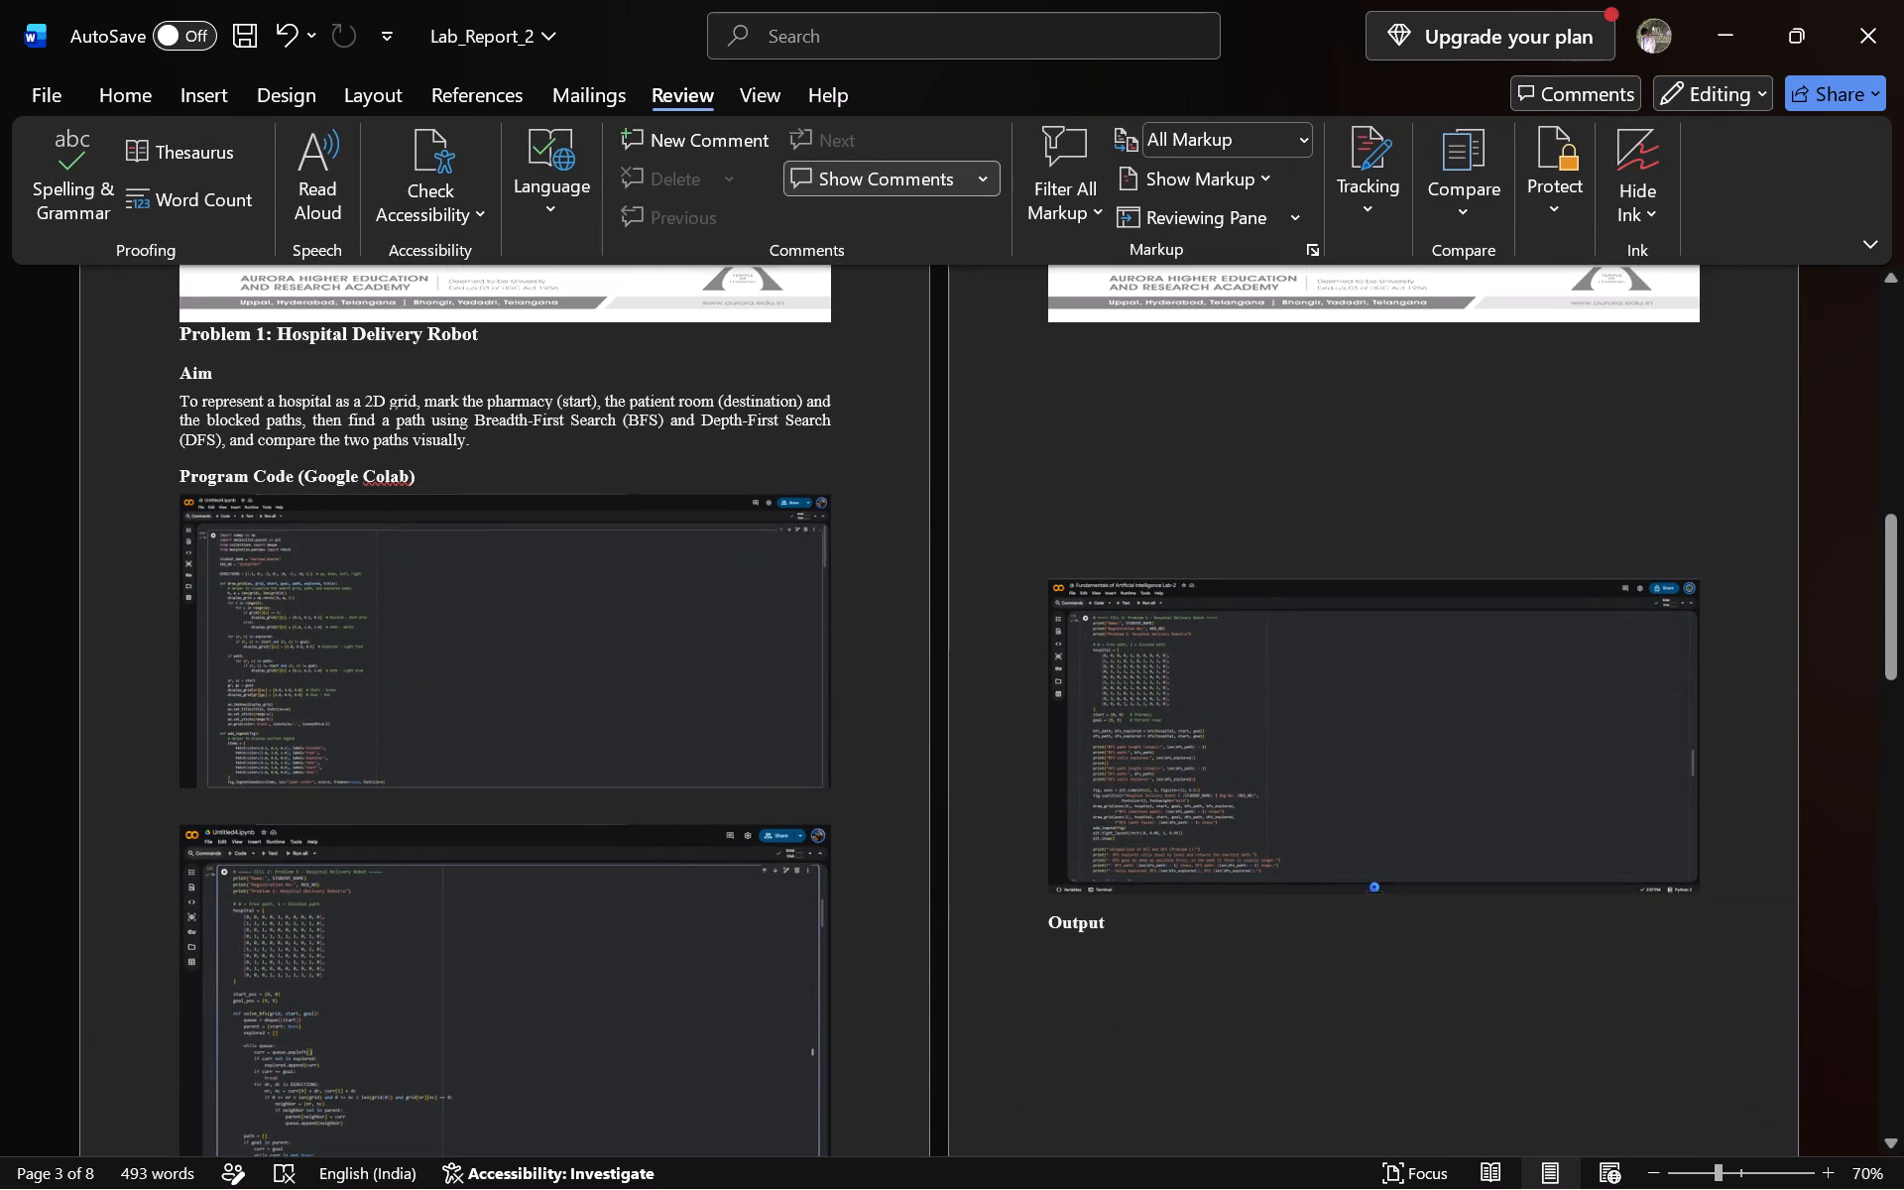
left_click(1055, 370)
key("BackSpace")
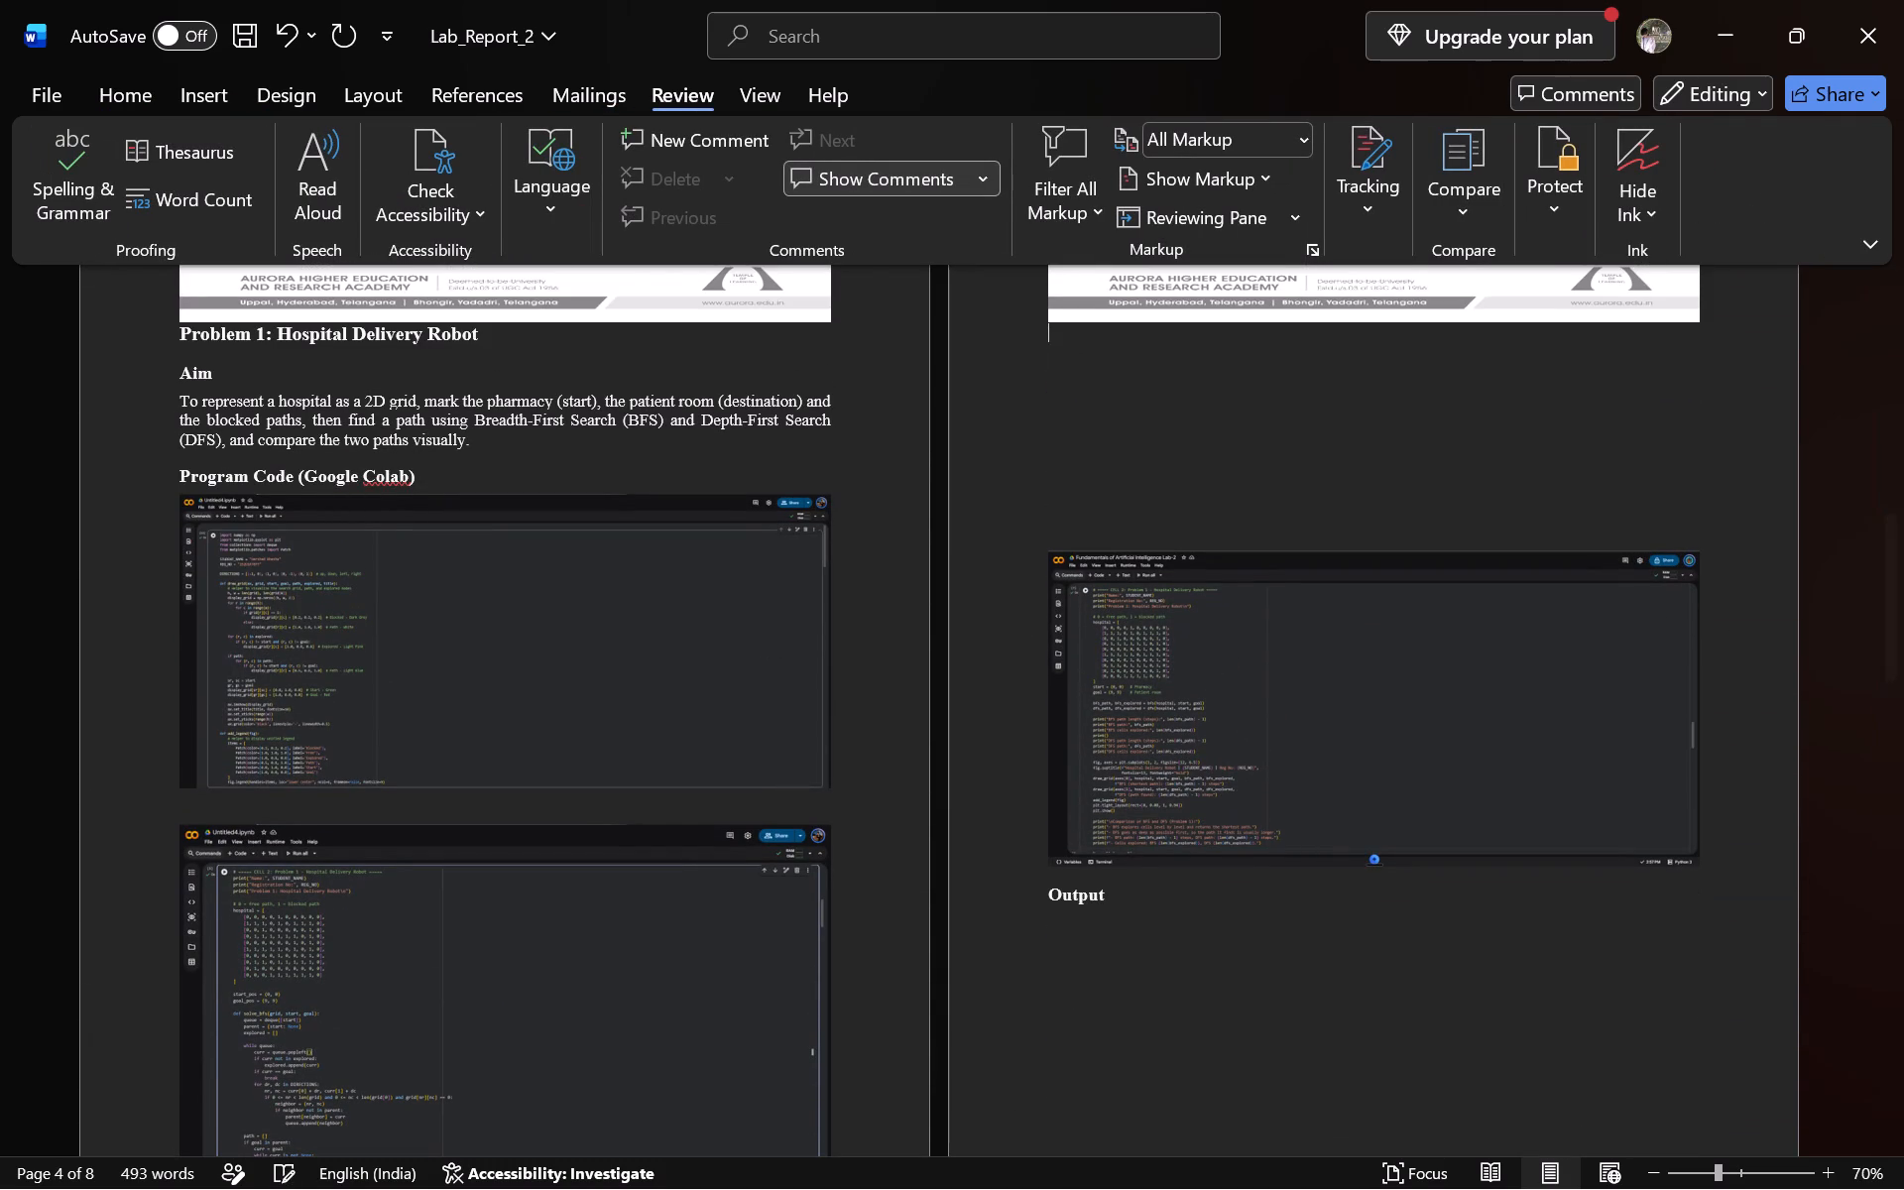
left_click(1050, 531)
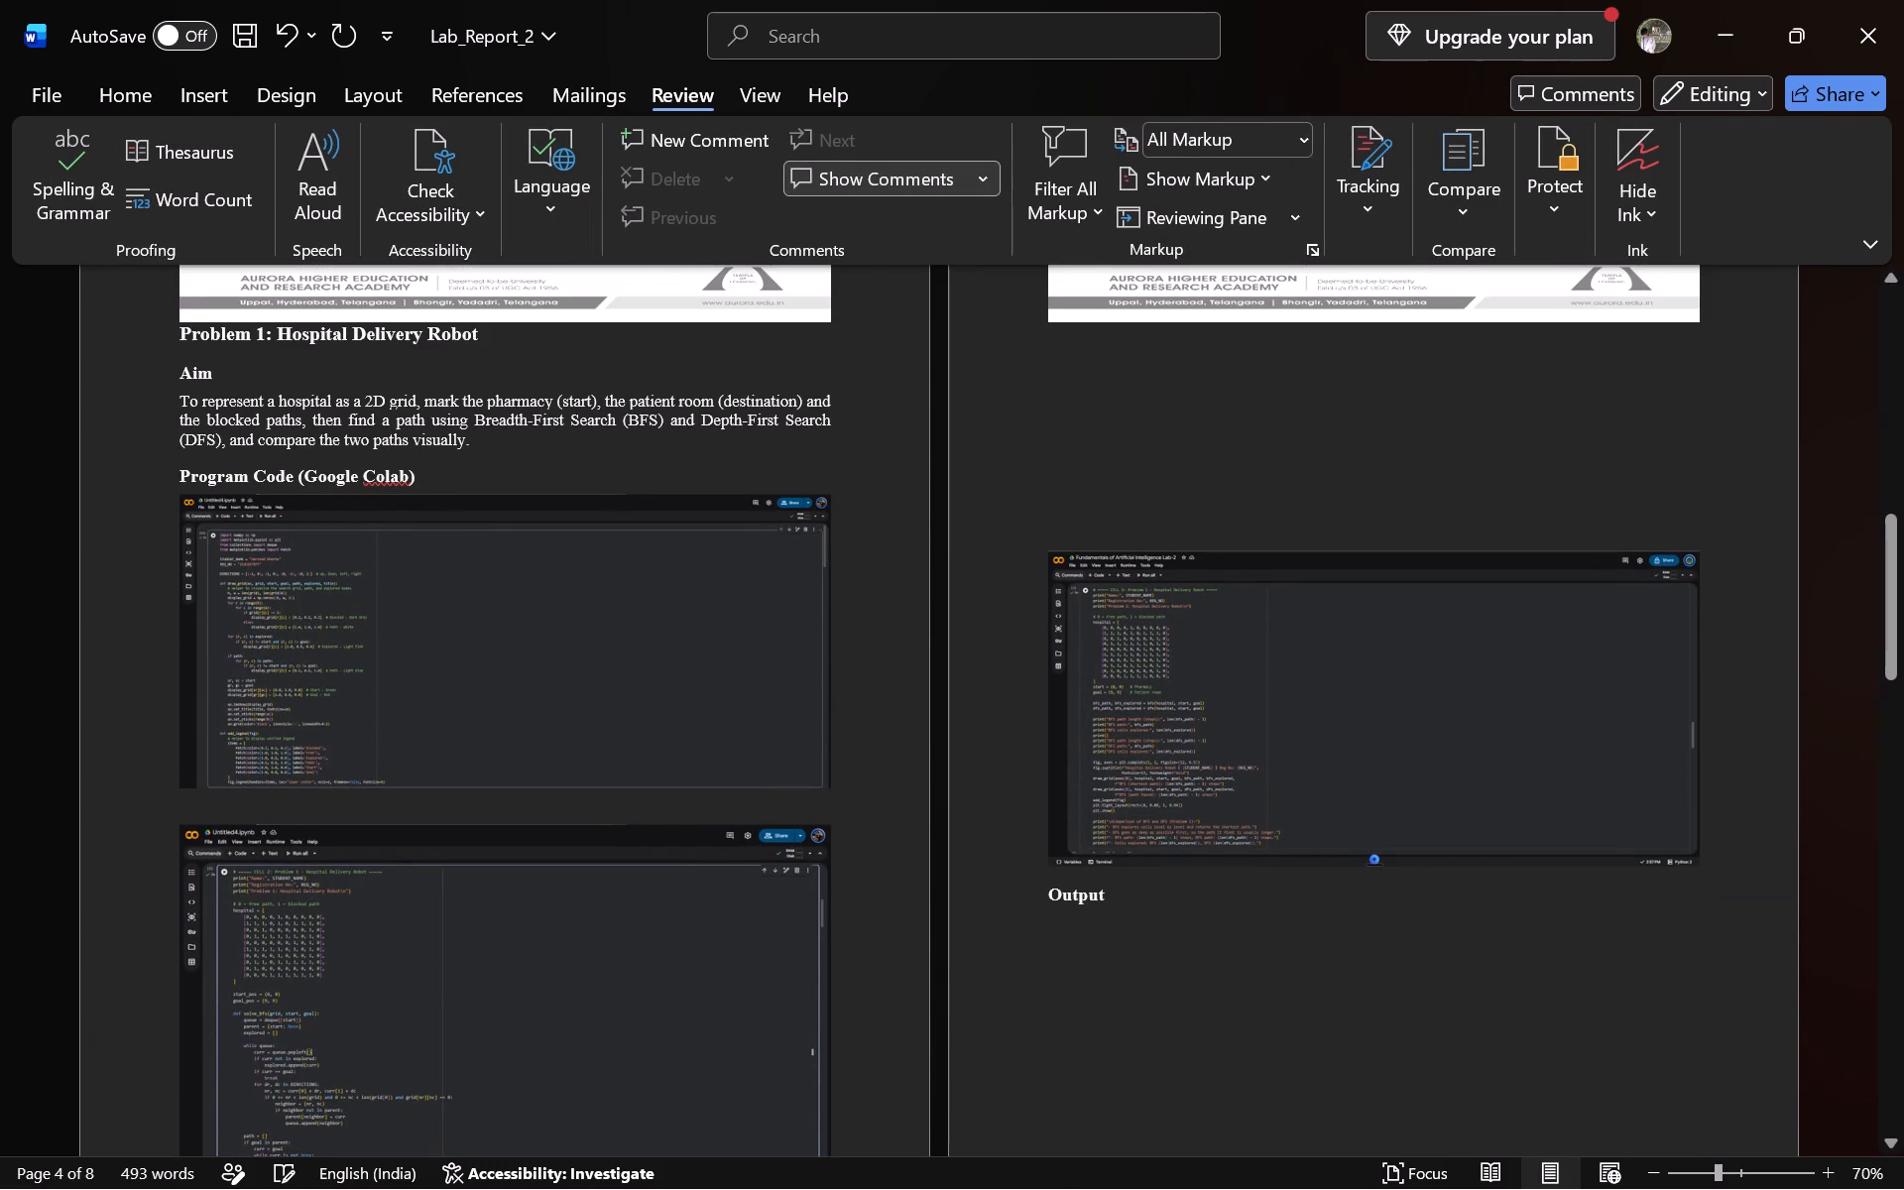
key("BackSpace")
key("BackSpace")
key("BackSpace")
key("BackSpace")
key("BackSpace")
key("BackSpace")
key("BackSpace")
key("BackSpace")
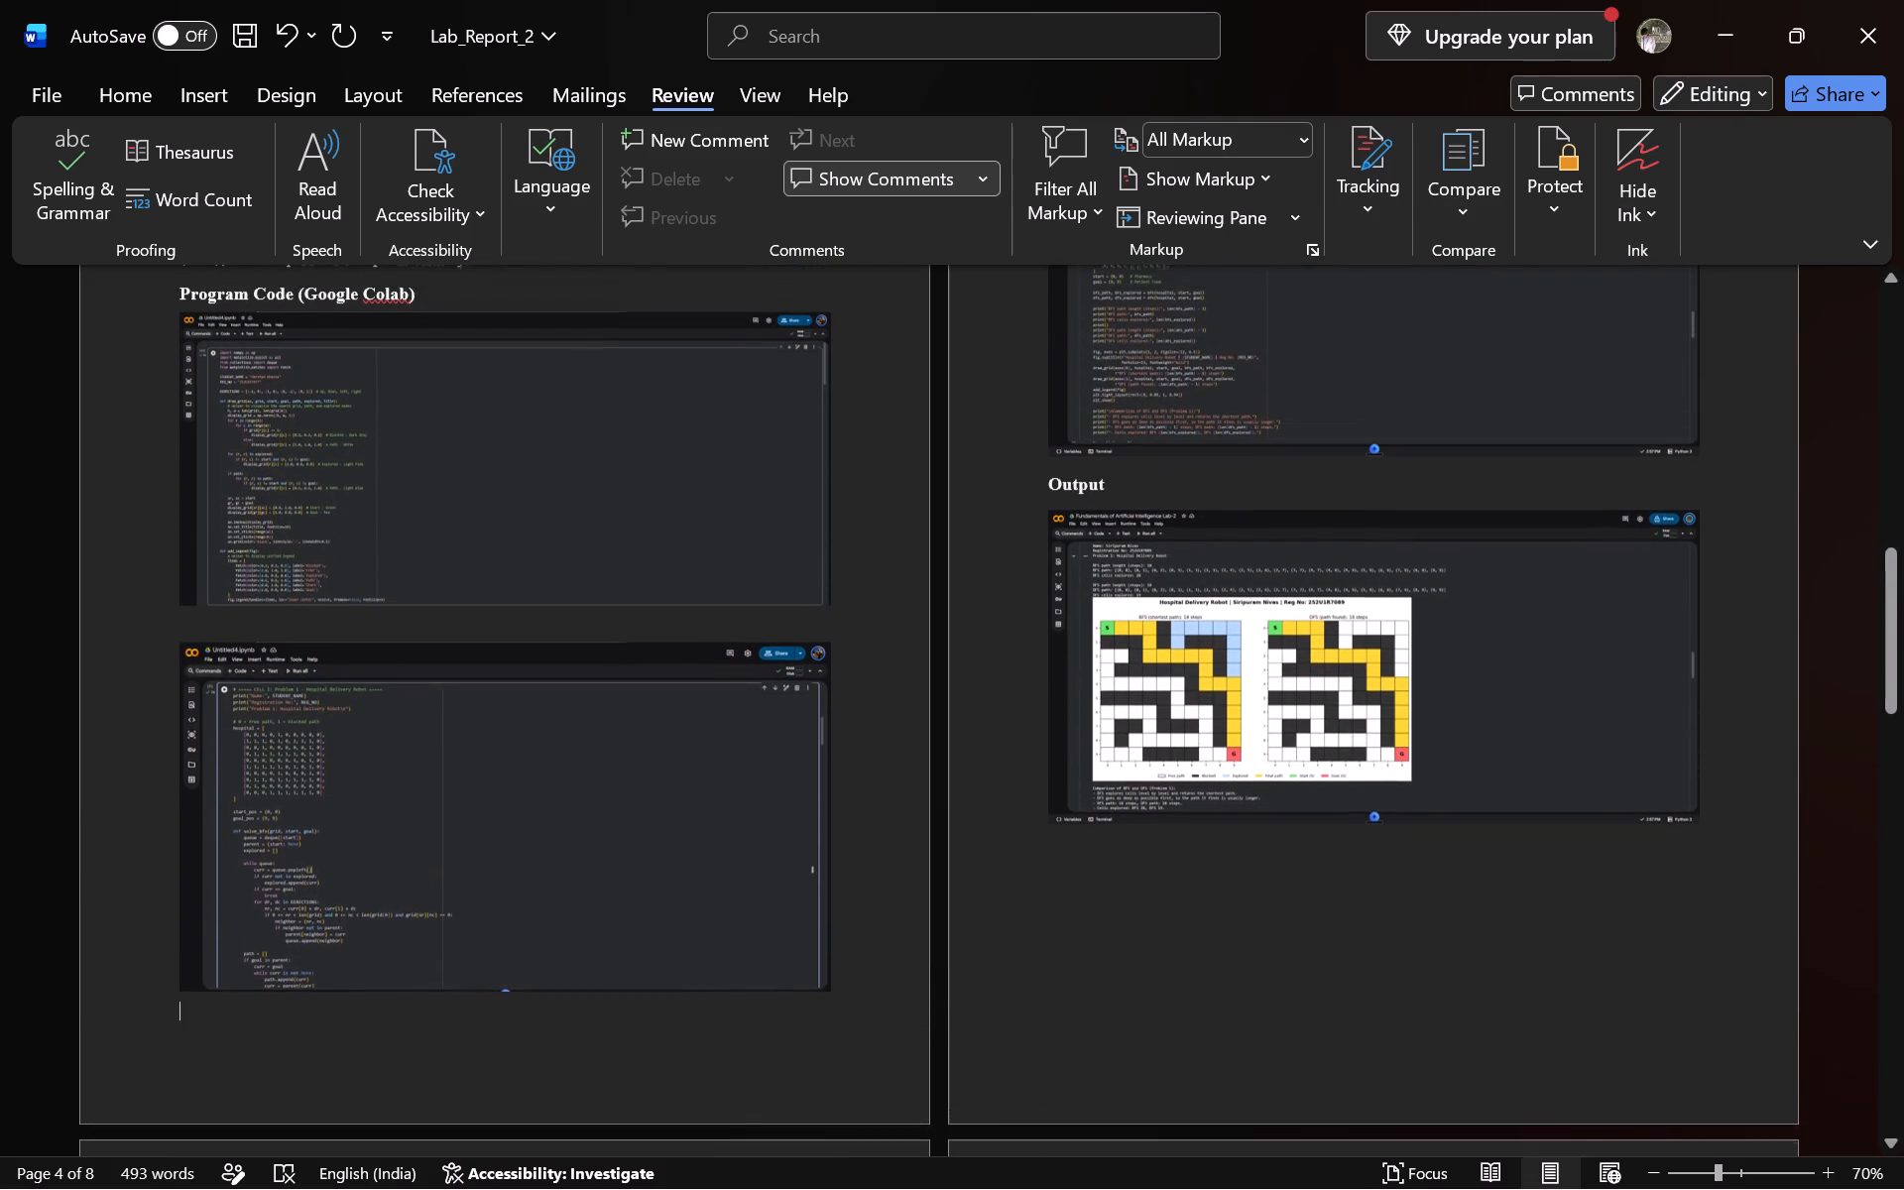
Examine Problem 1's code and output screenshots in Word, and switch to Chrome to review the rest of Untitled4's Cell 2 and its output.
scroll(1578, 440, "up", 1)
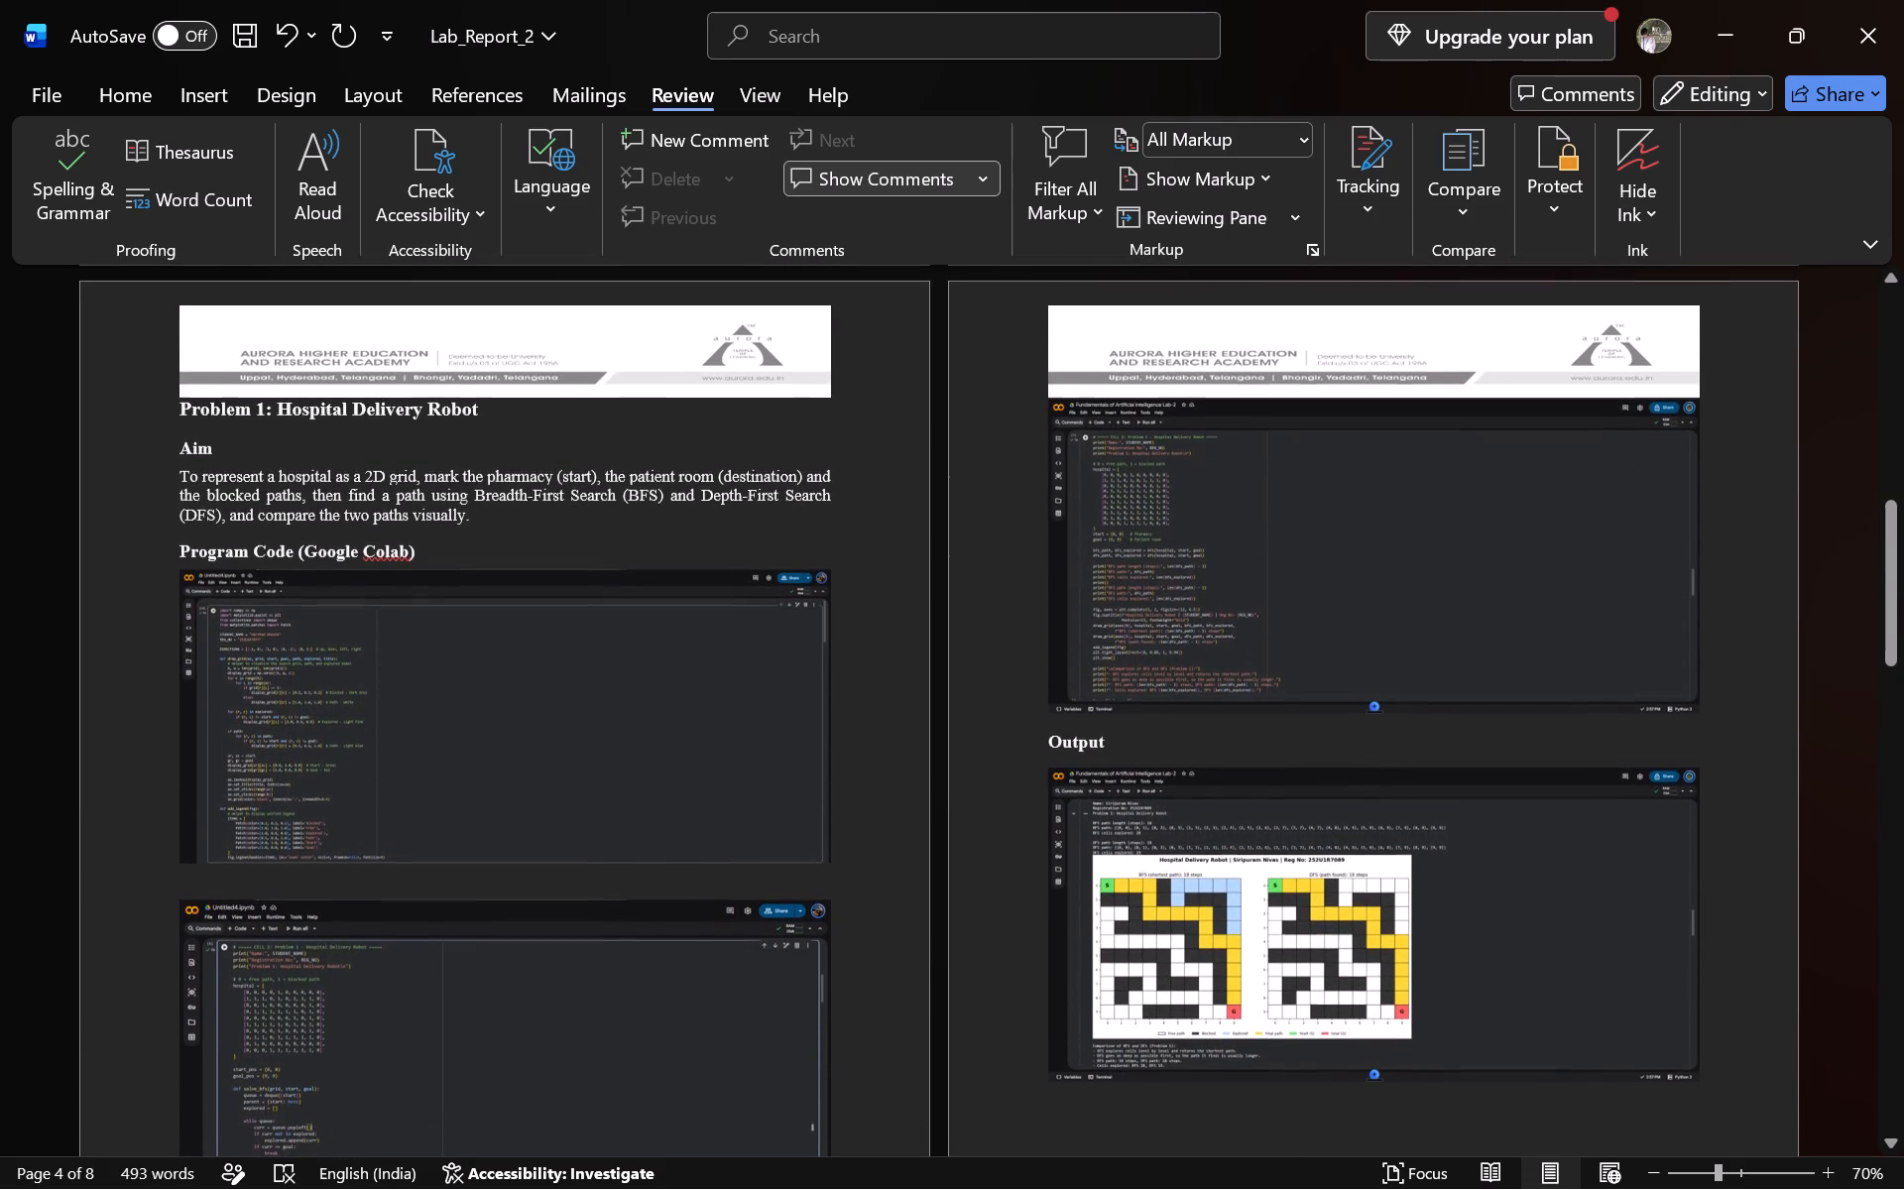
scroll(1128, 574, "down", 1)
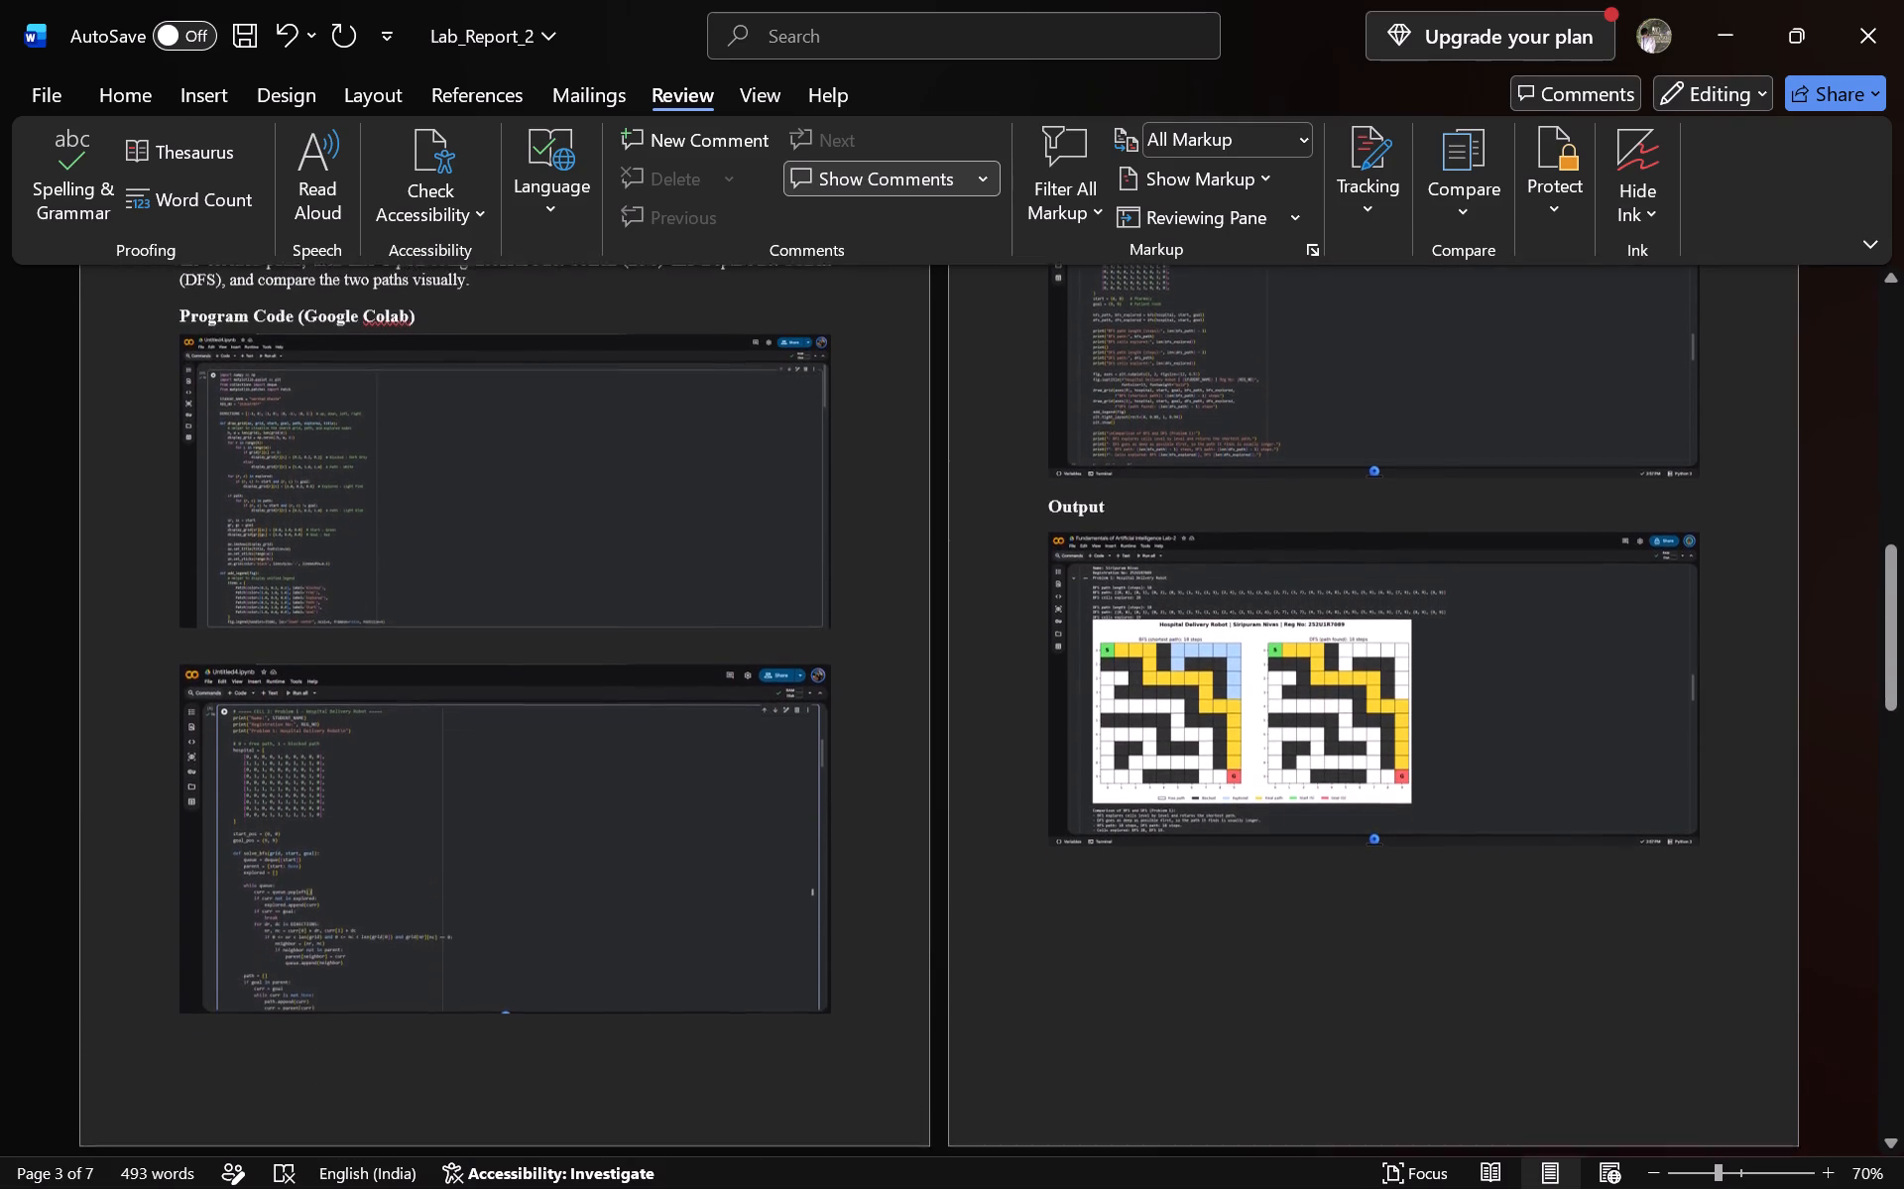
scroll(1128, 574, "down", 1)
scroll(1128, 574, "up", 5)
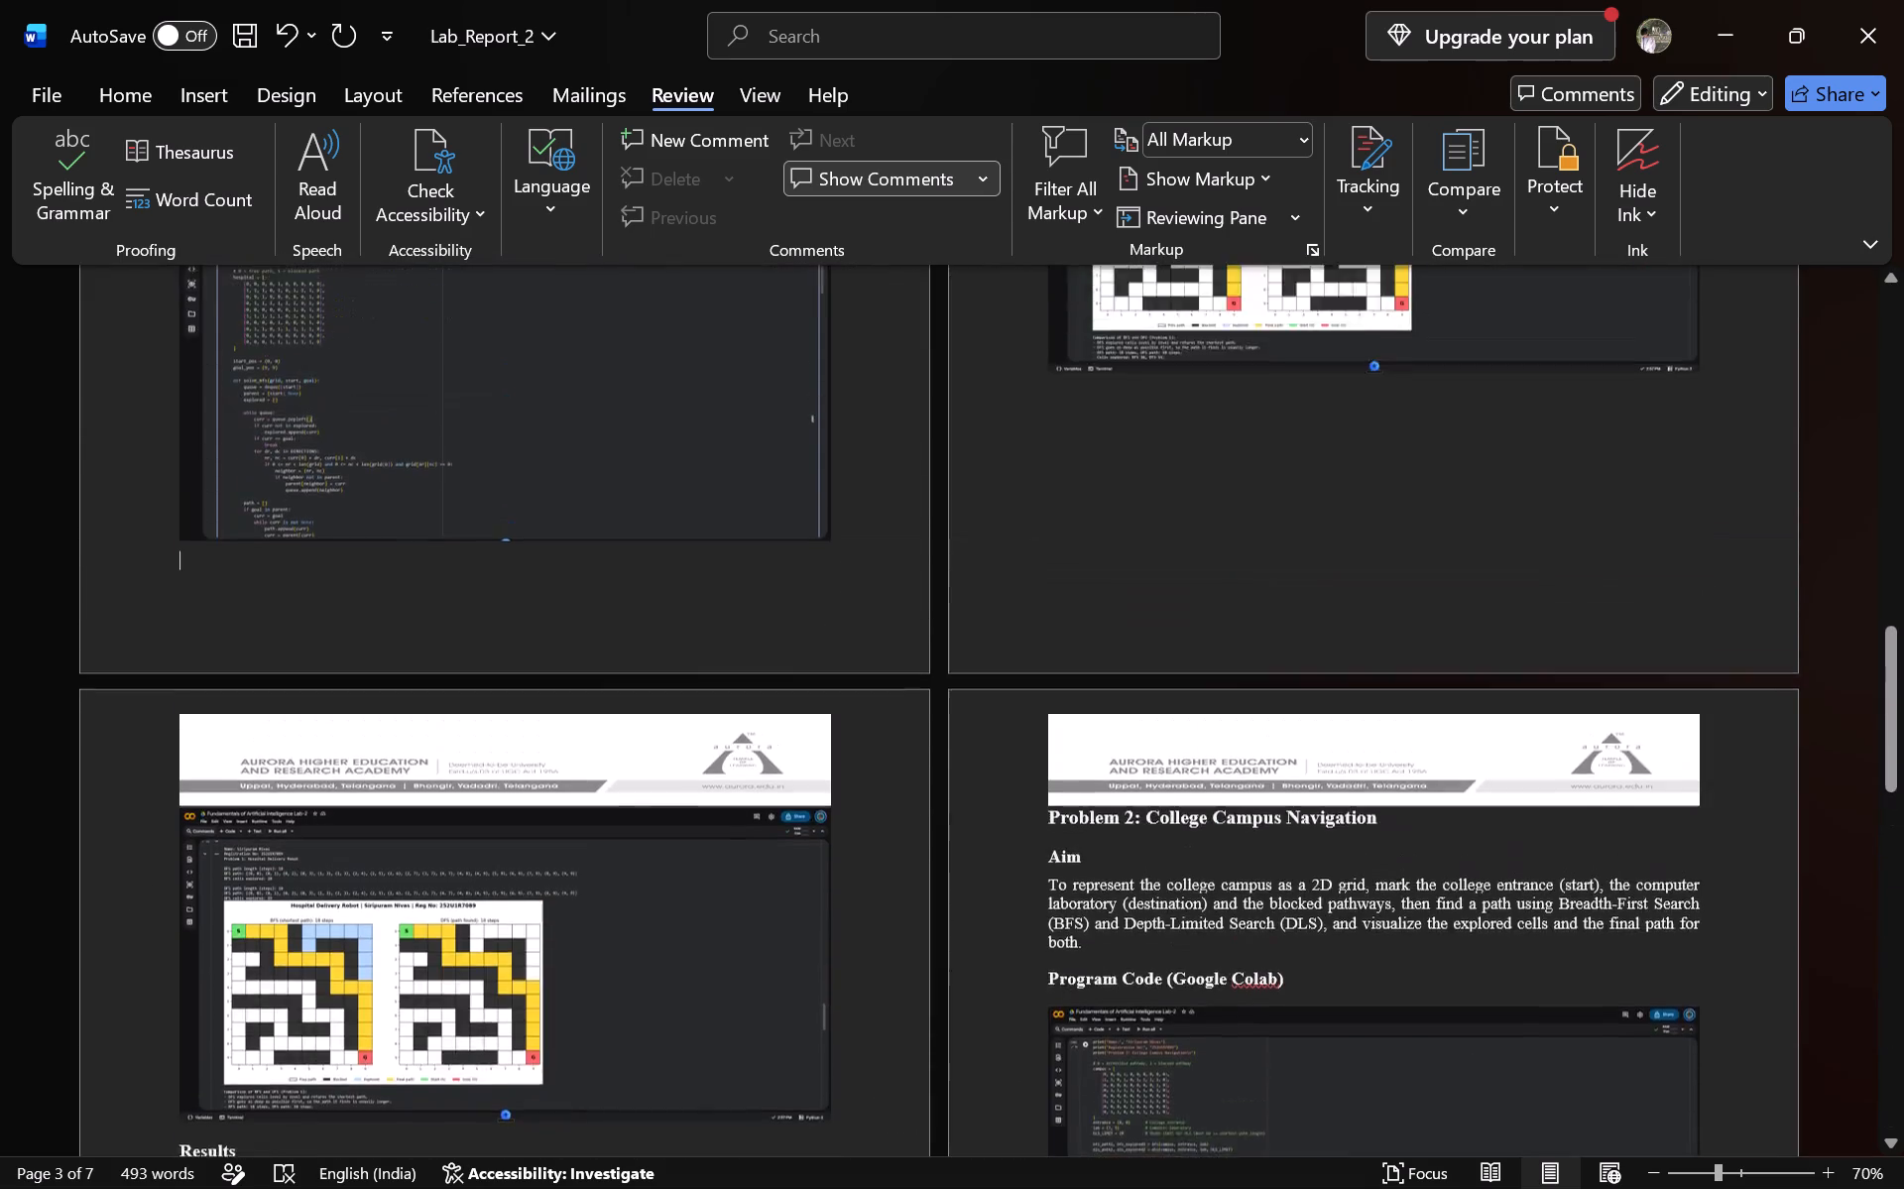
scroll(1128, 574, "down", 1)
scroll(1128, 574, "up", 3)
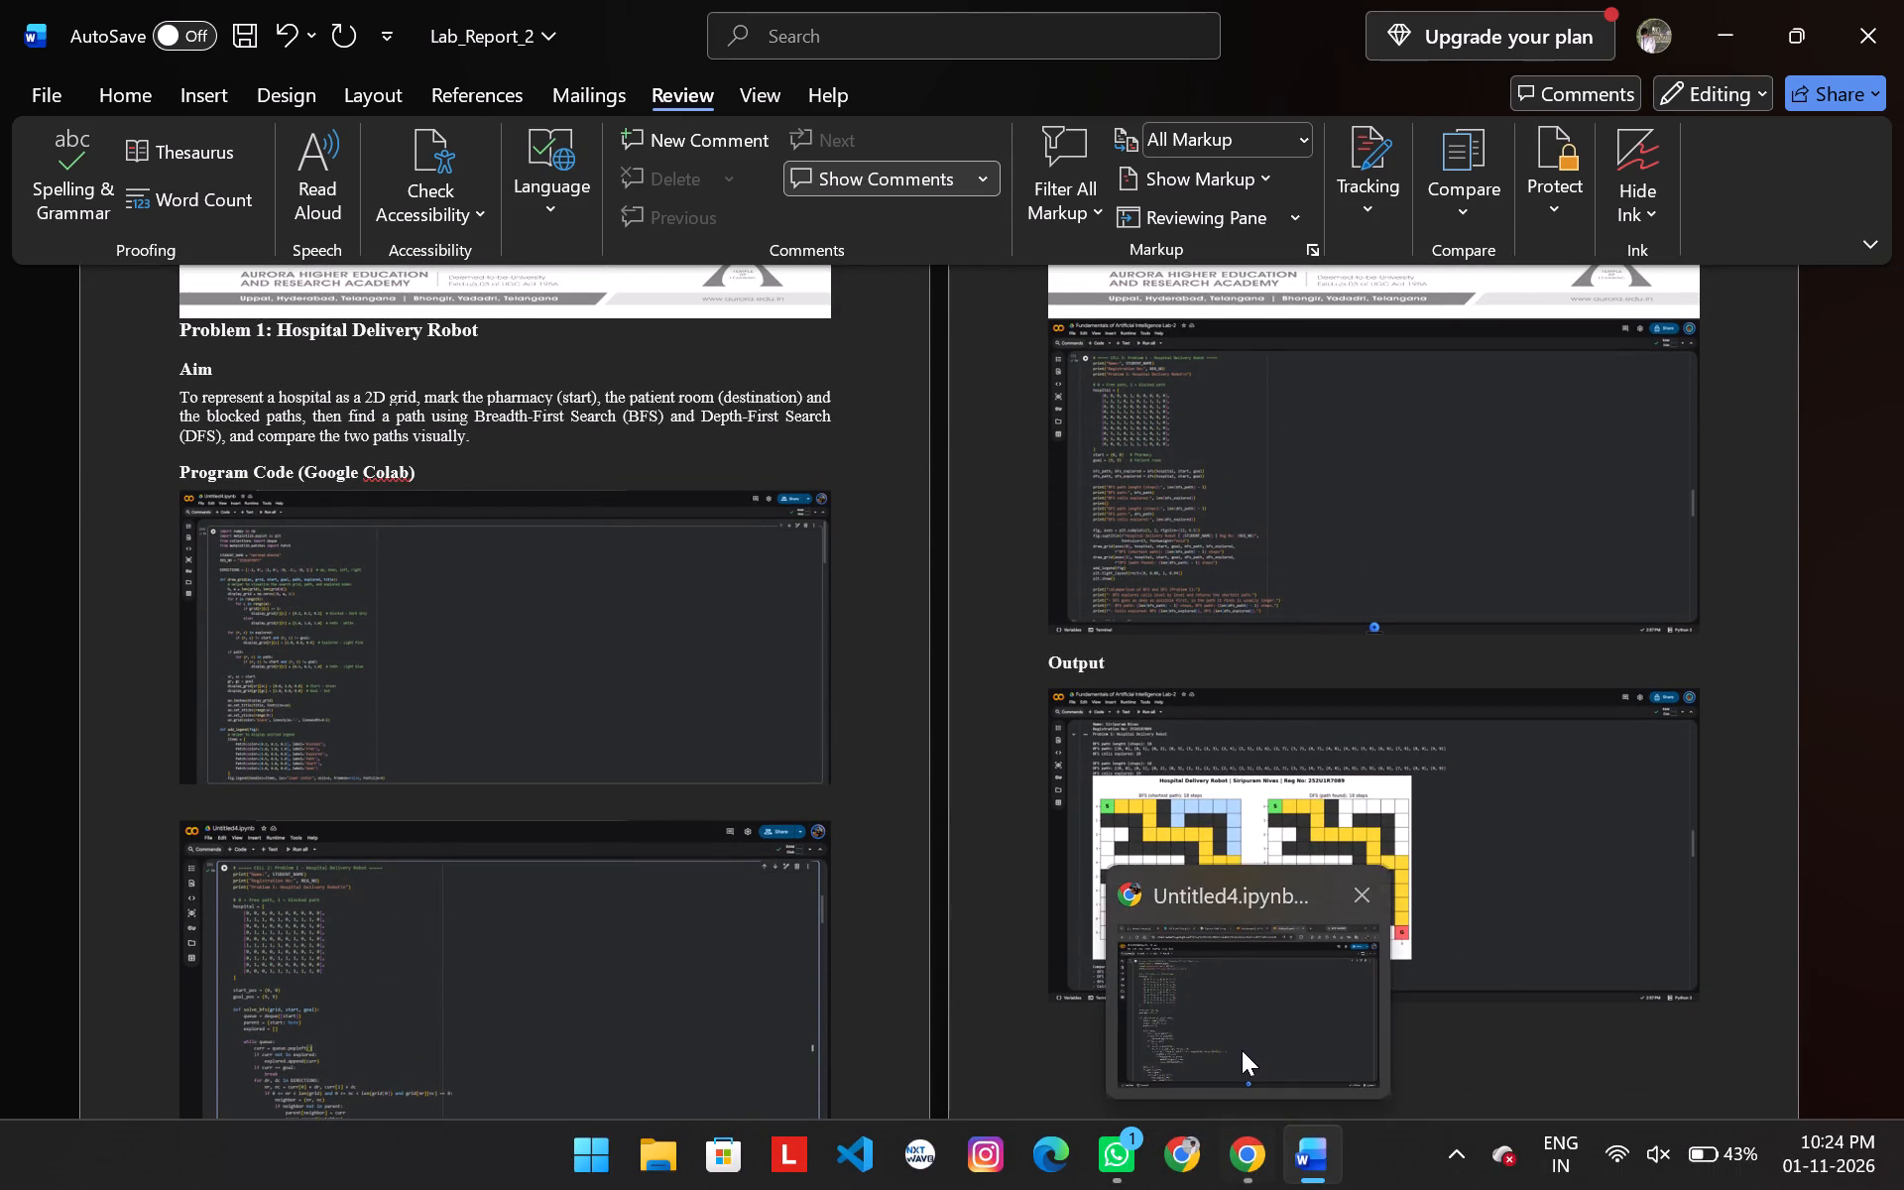
left_click(1242, 1050)
scroll(979, 898, "down", 2)
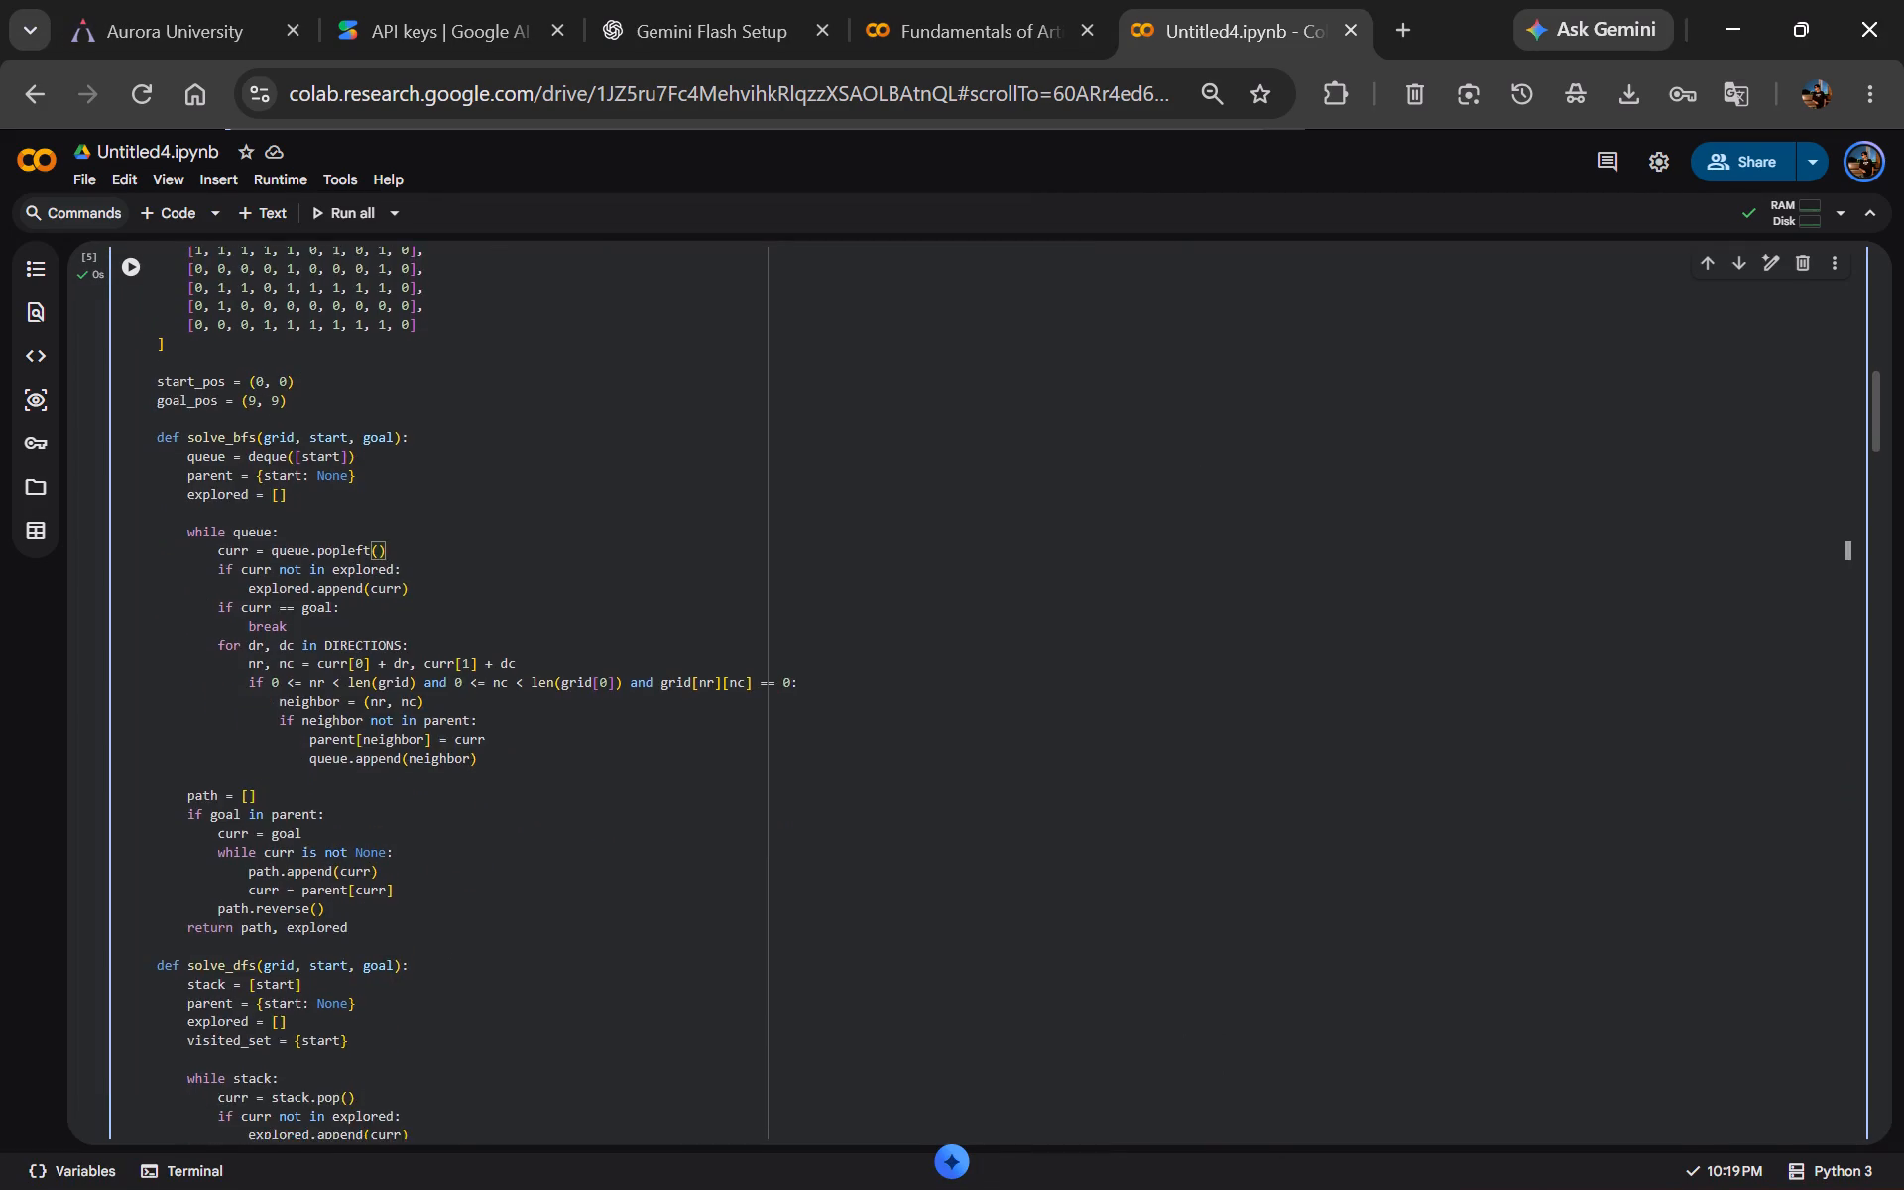
scroll(979, 898, "down", 3)
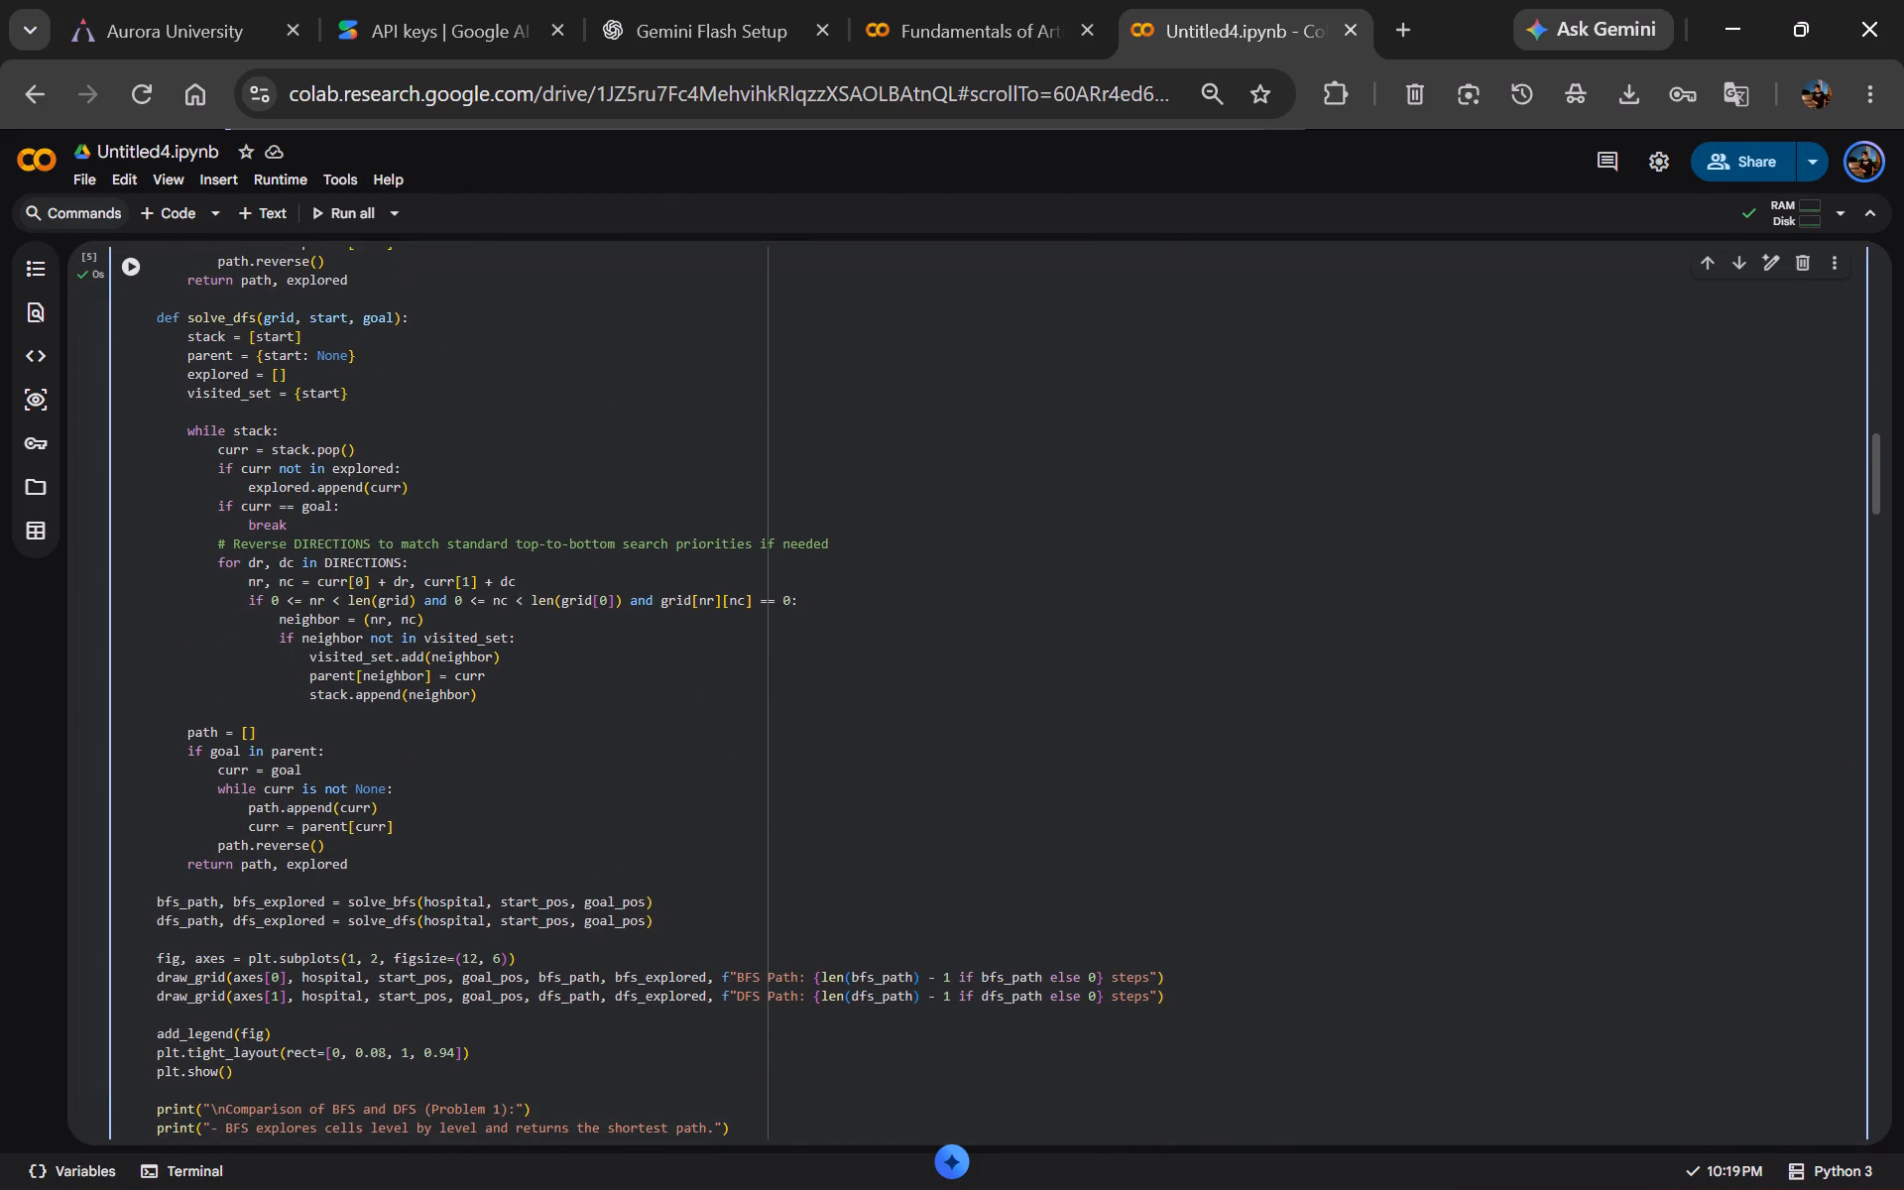
scroll(979, 898, "down", 2)
scroll(979, 898, "up", 1)
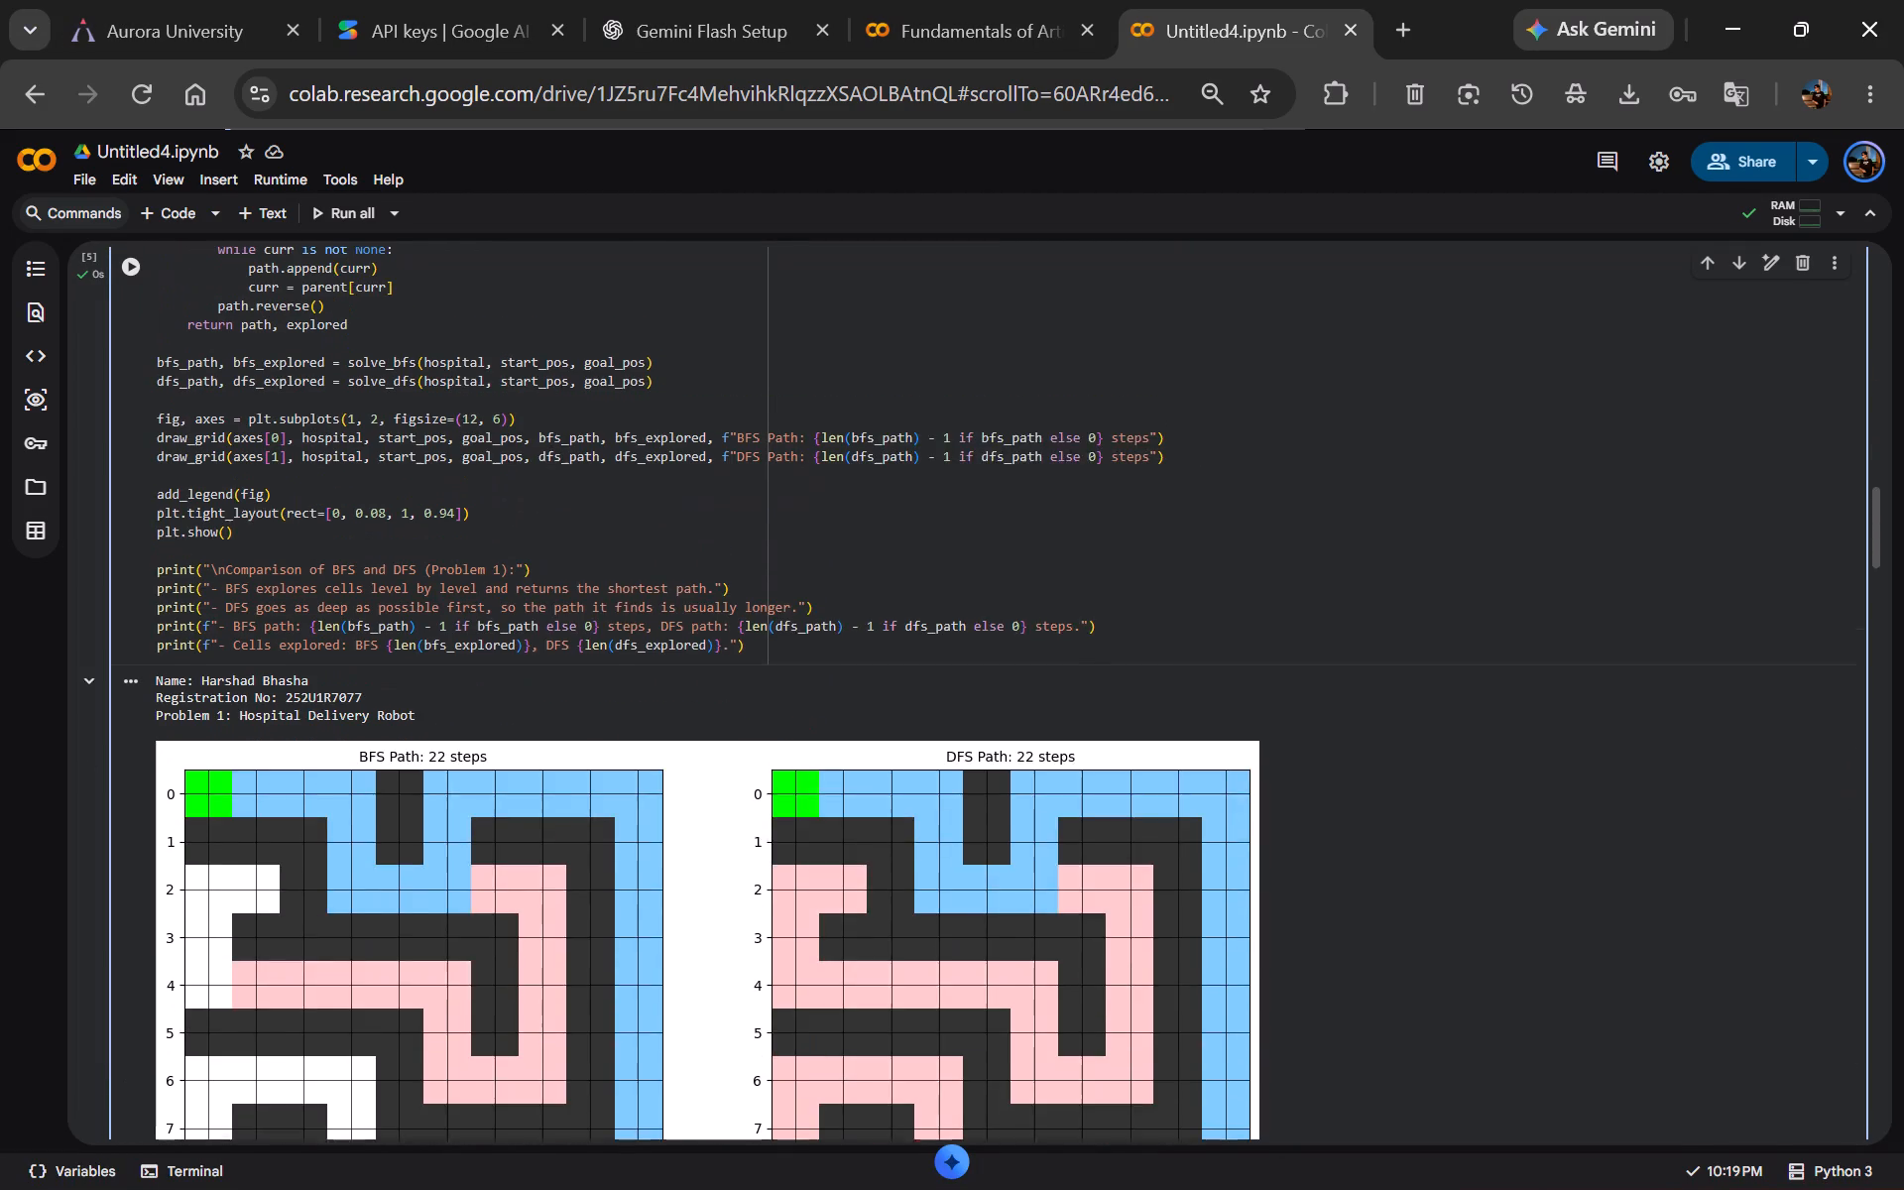
Snip Untitled4's notebook page at 50% zoom, covering the remaining Cell 2 code down to its last print line.
scroll(979, 898, "up", 2)
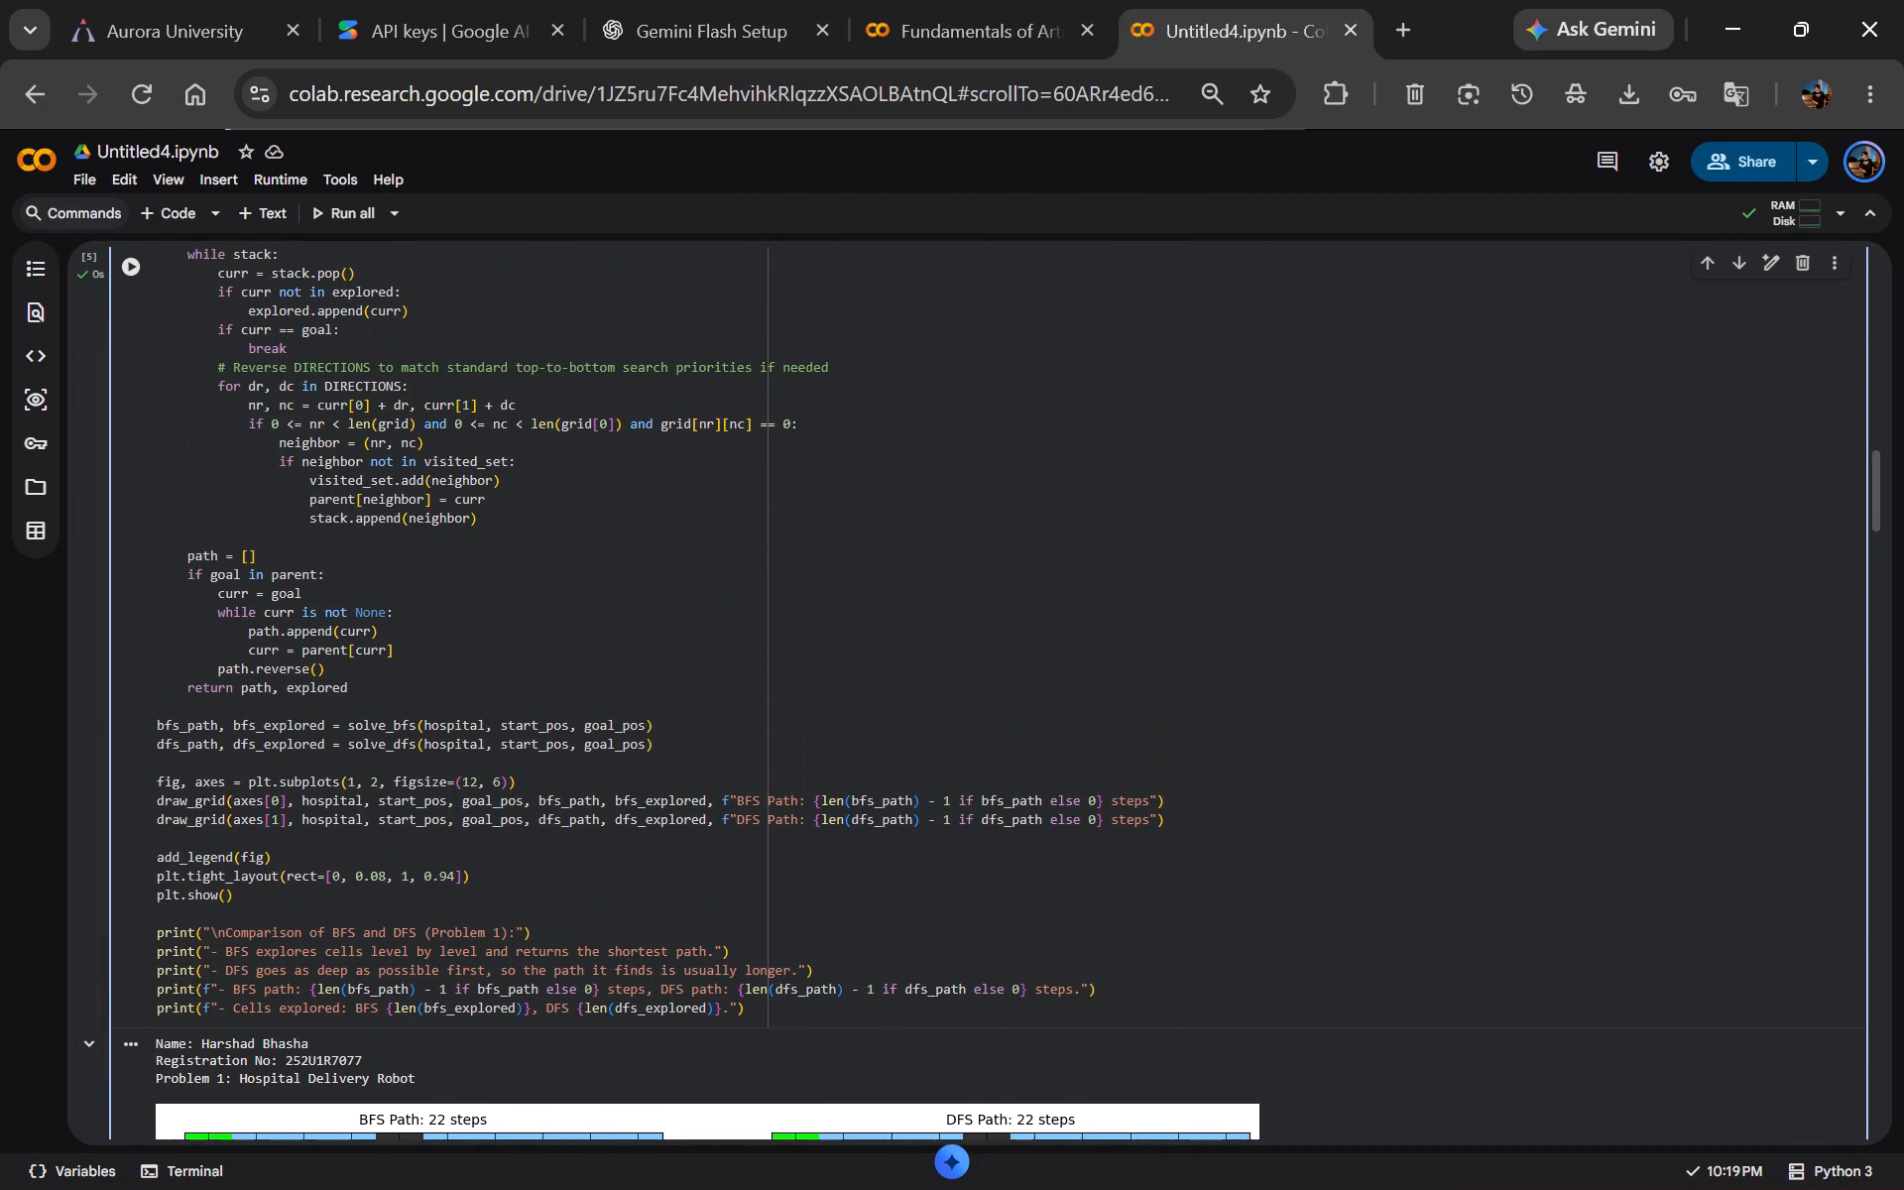
key("ctrl+minus")
scroll(748, 1039, "up", 1)
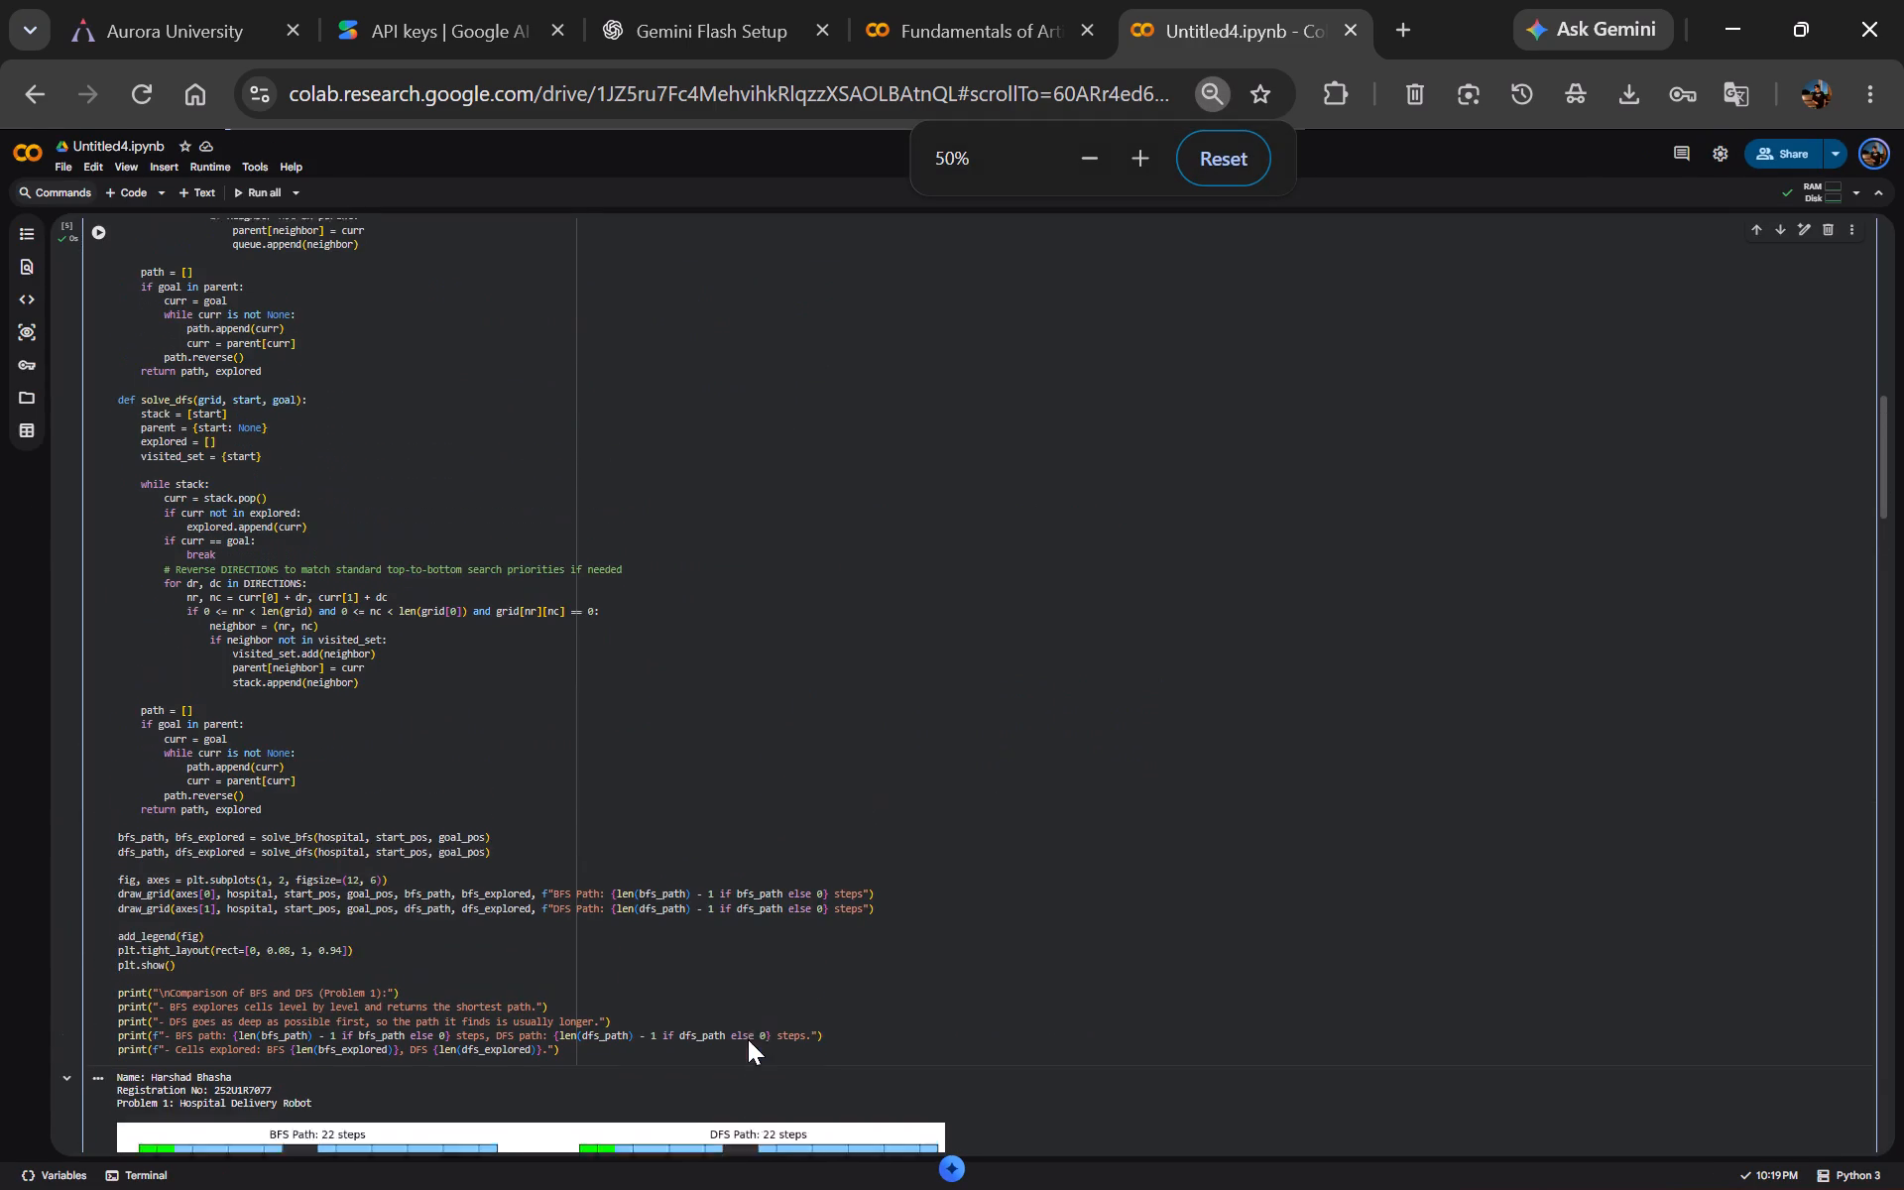
scroll(748, 1039, "up", 3)
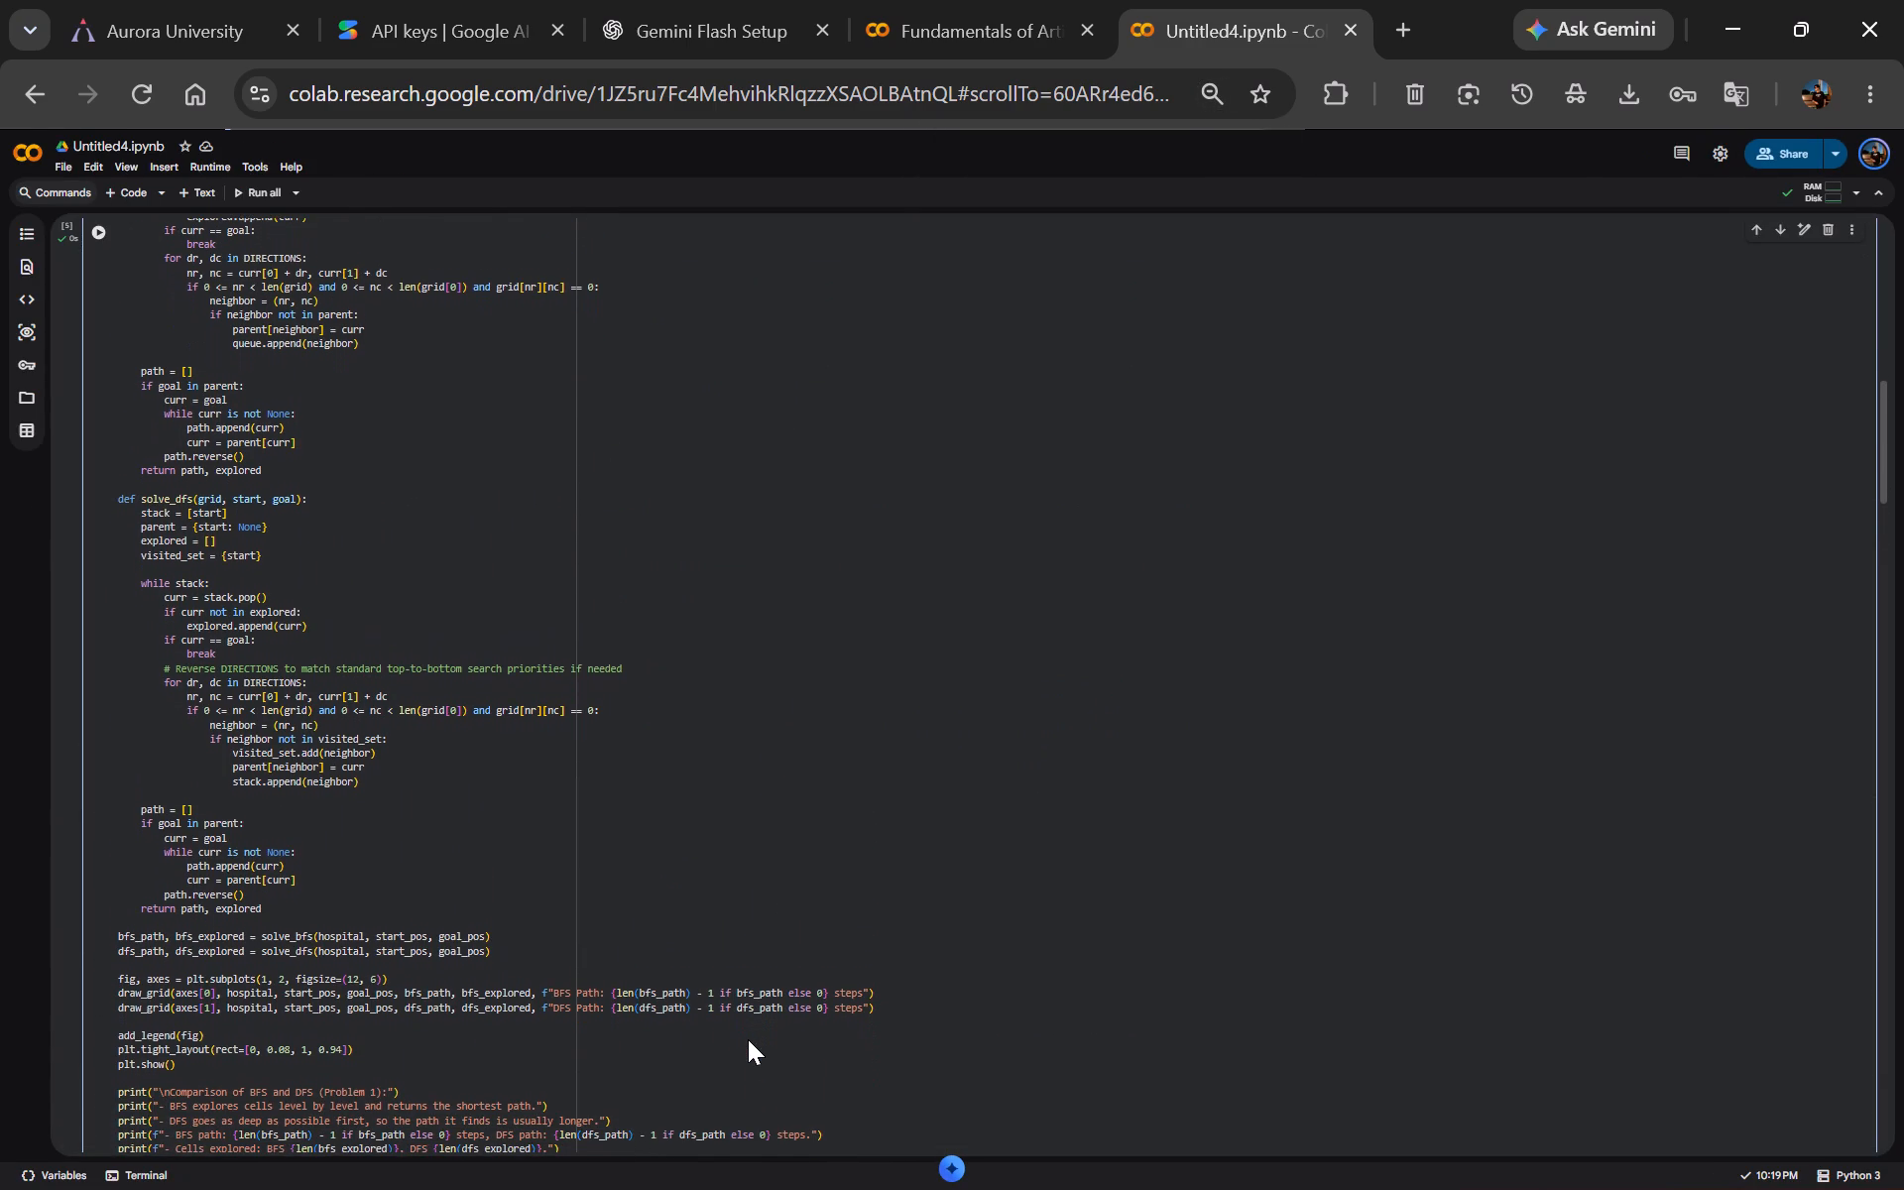
scroll(748, 1039, "down", 2)
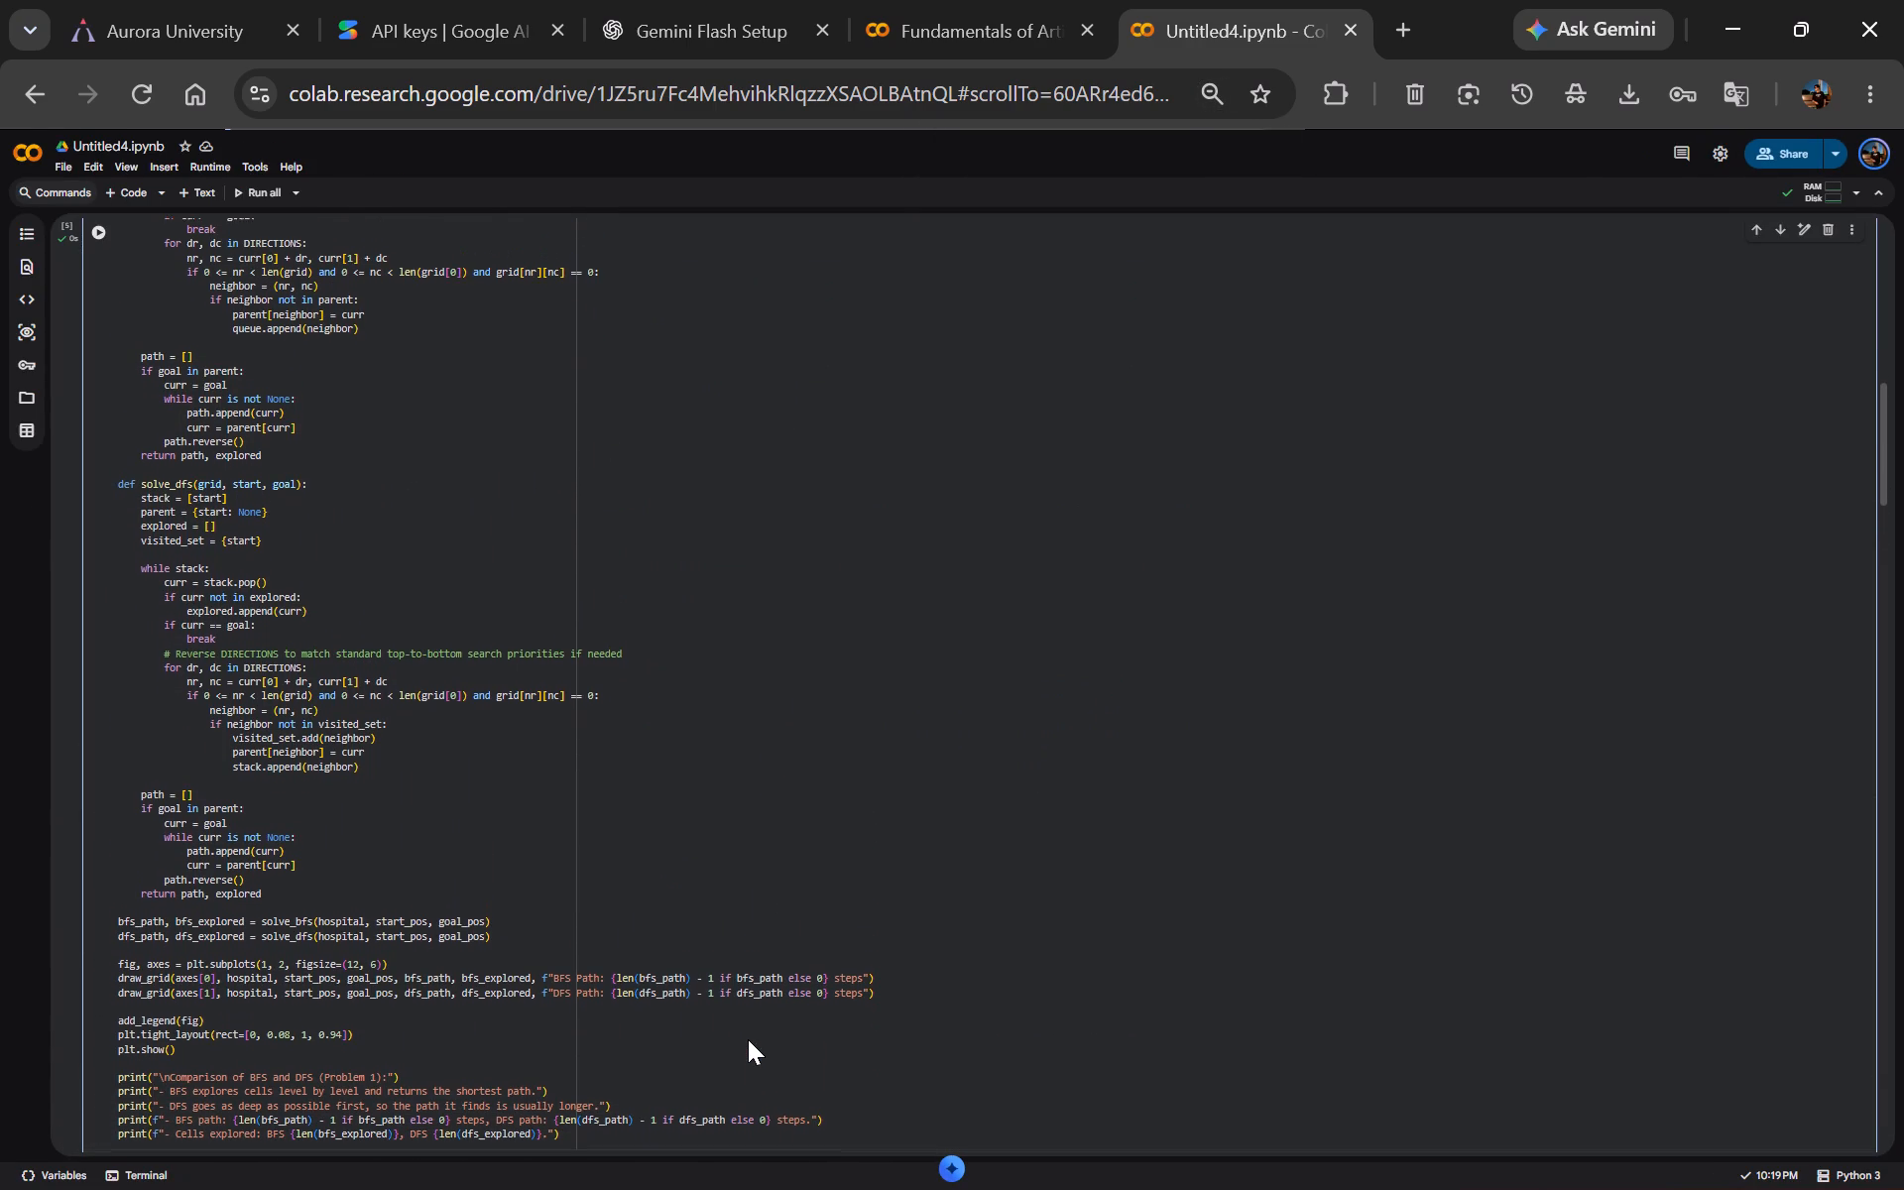
scroll(748, 1039, "down", 2)
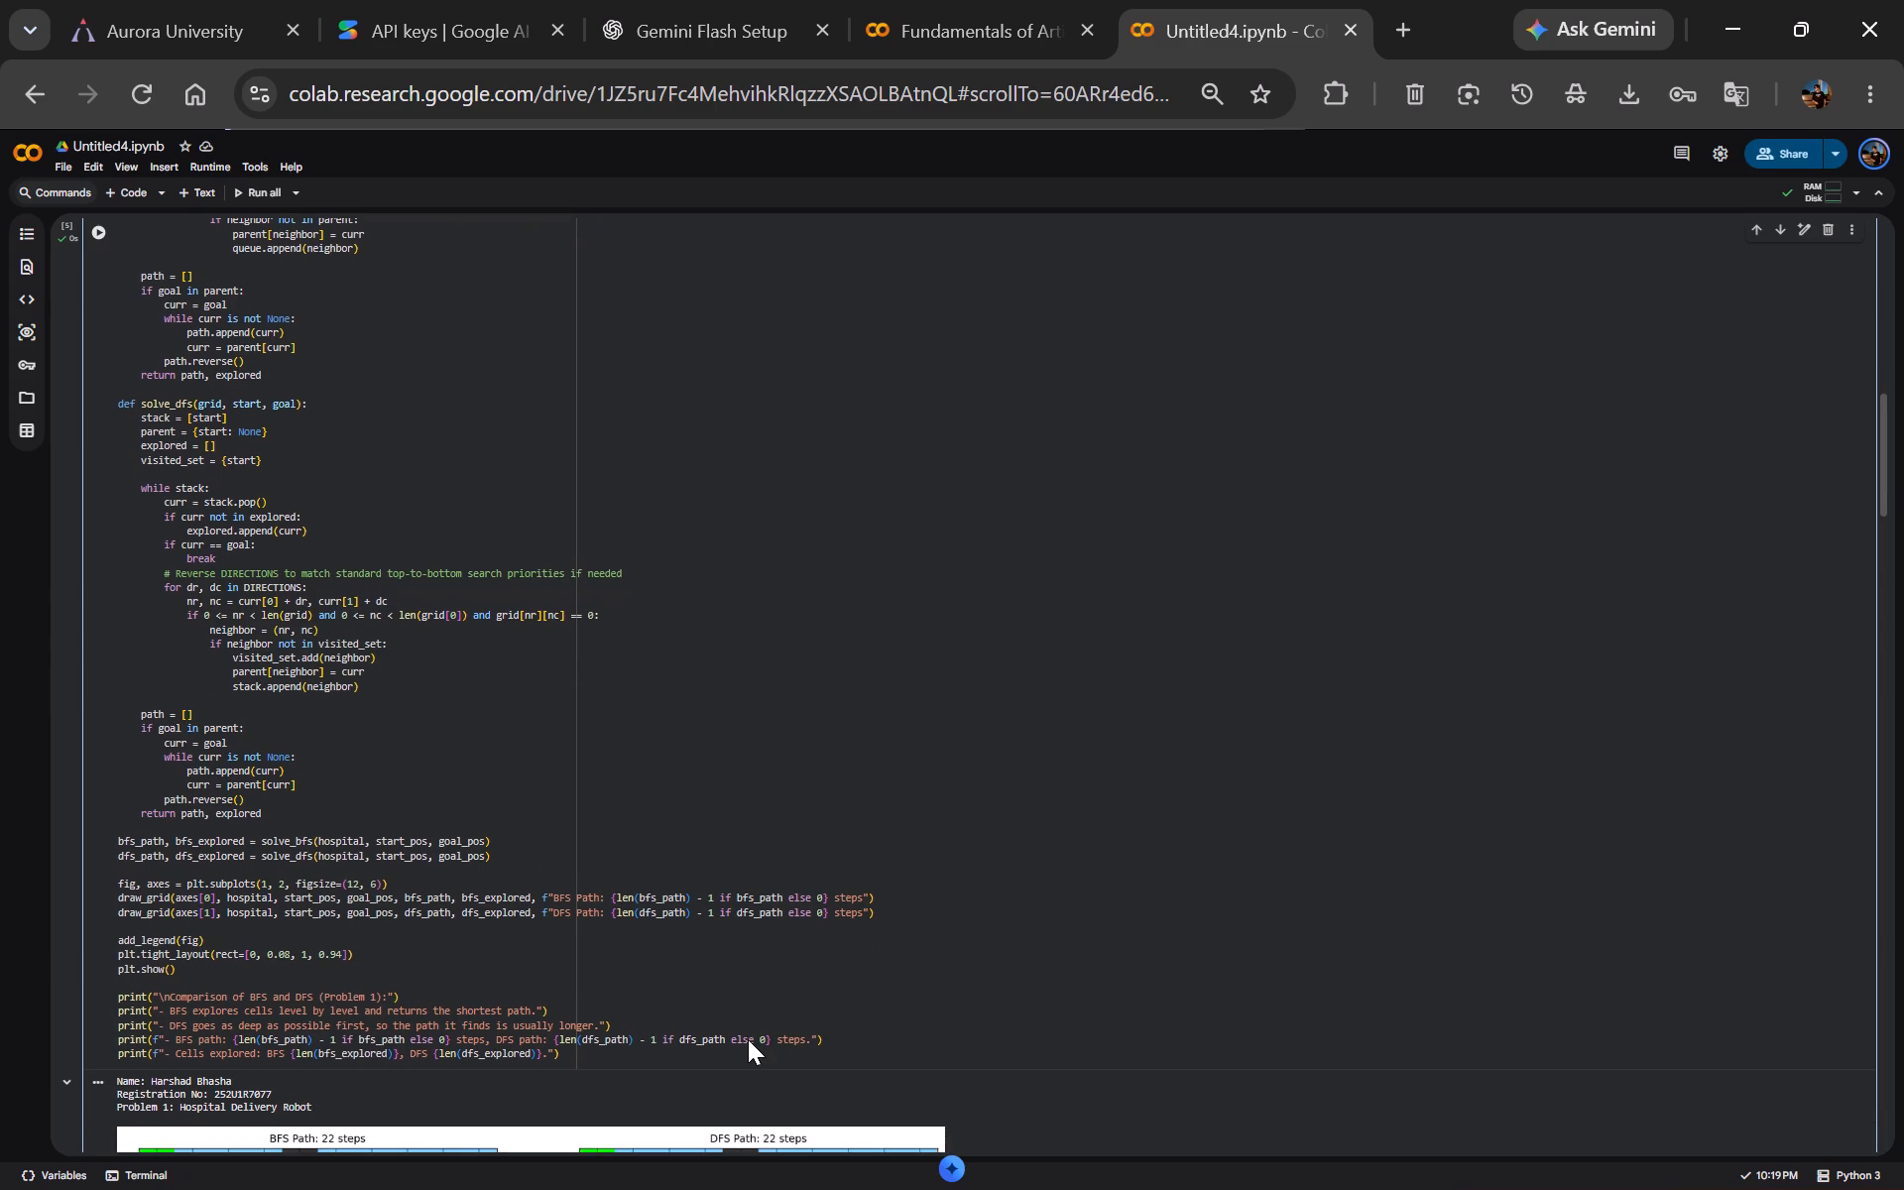
scroll(748, 1039, "down", 1)
scroll(748, 1039, "up", 1)
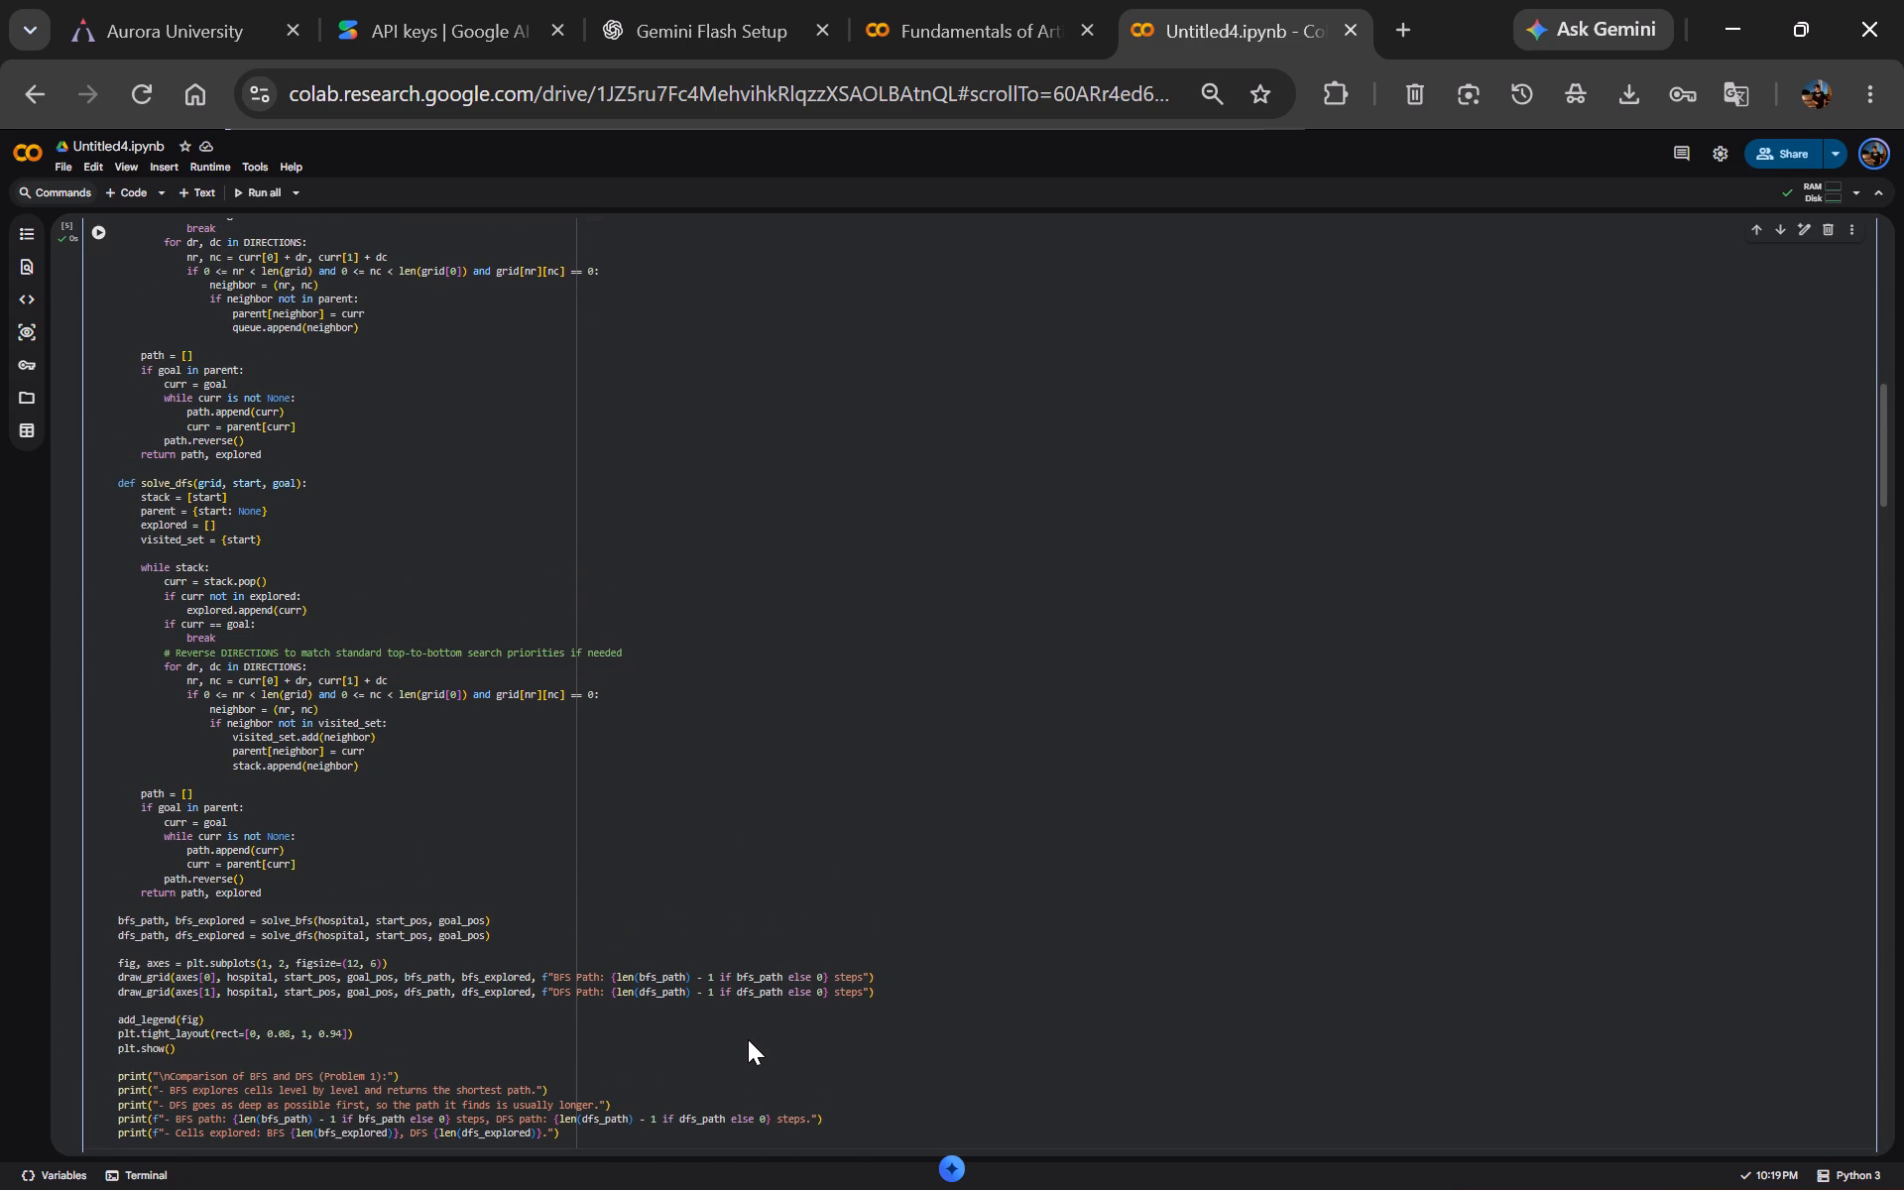
scroll(748, 1039, "up", 1)
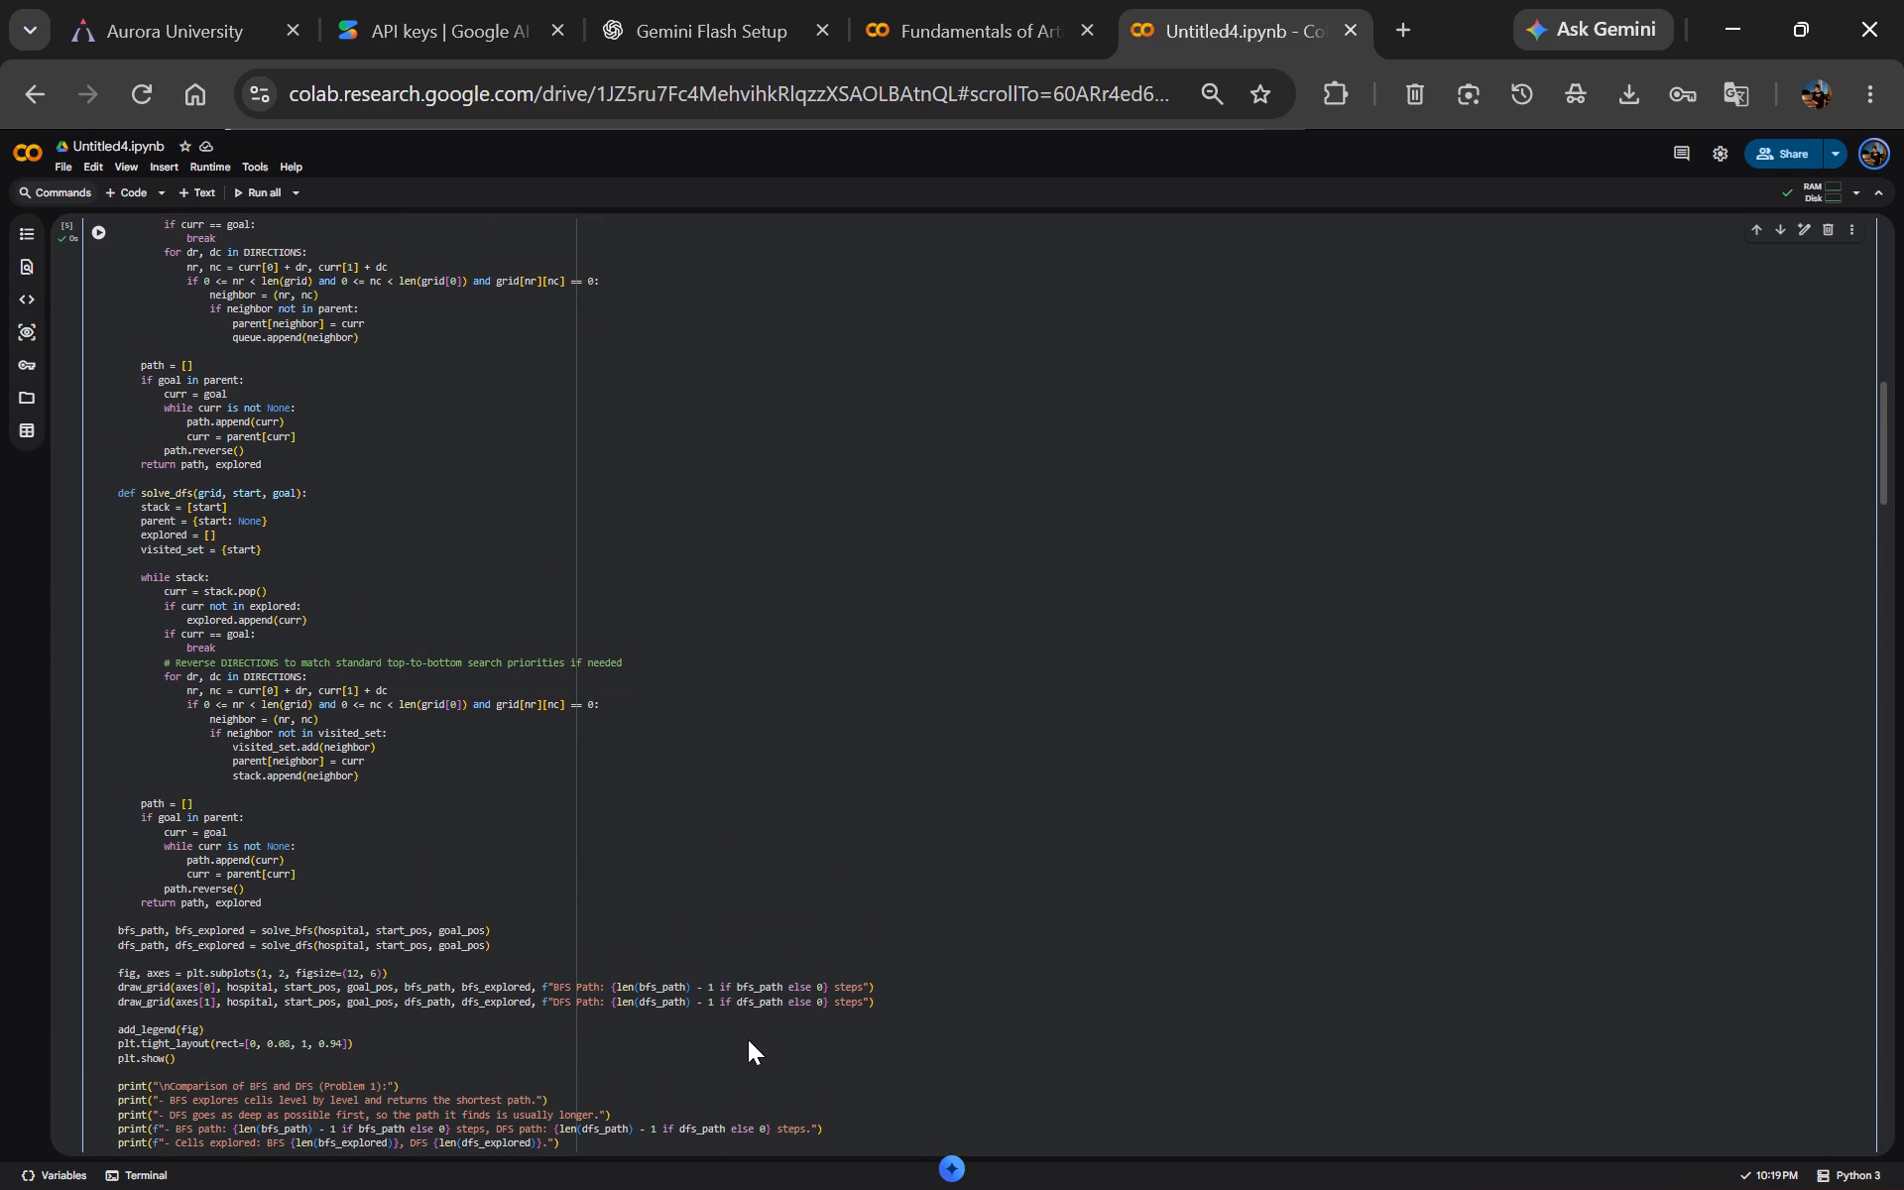
key("shift+super+s")
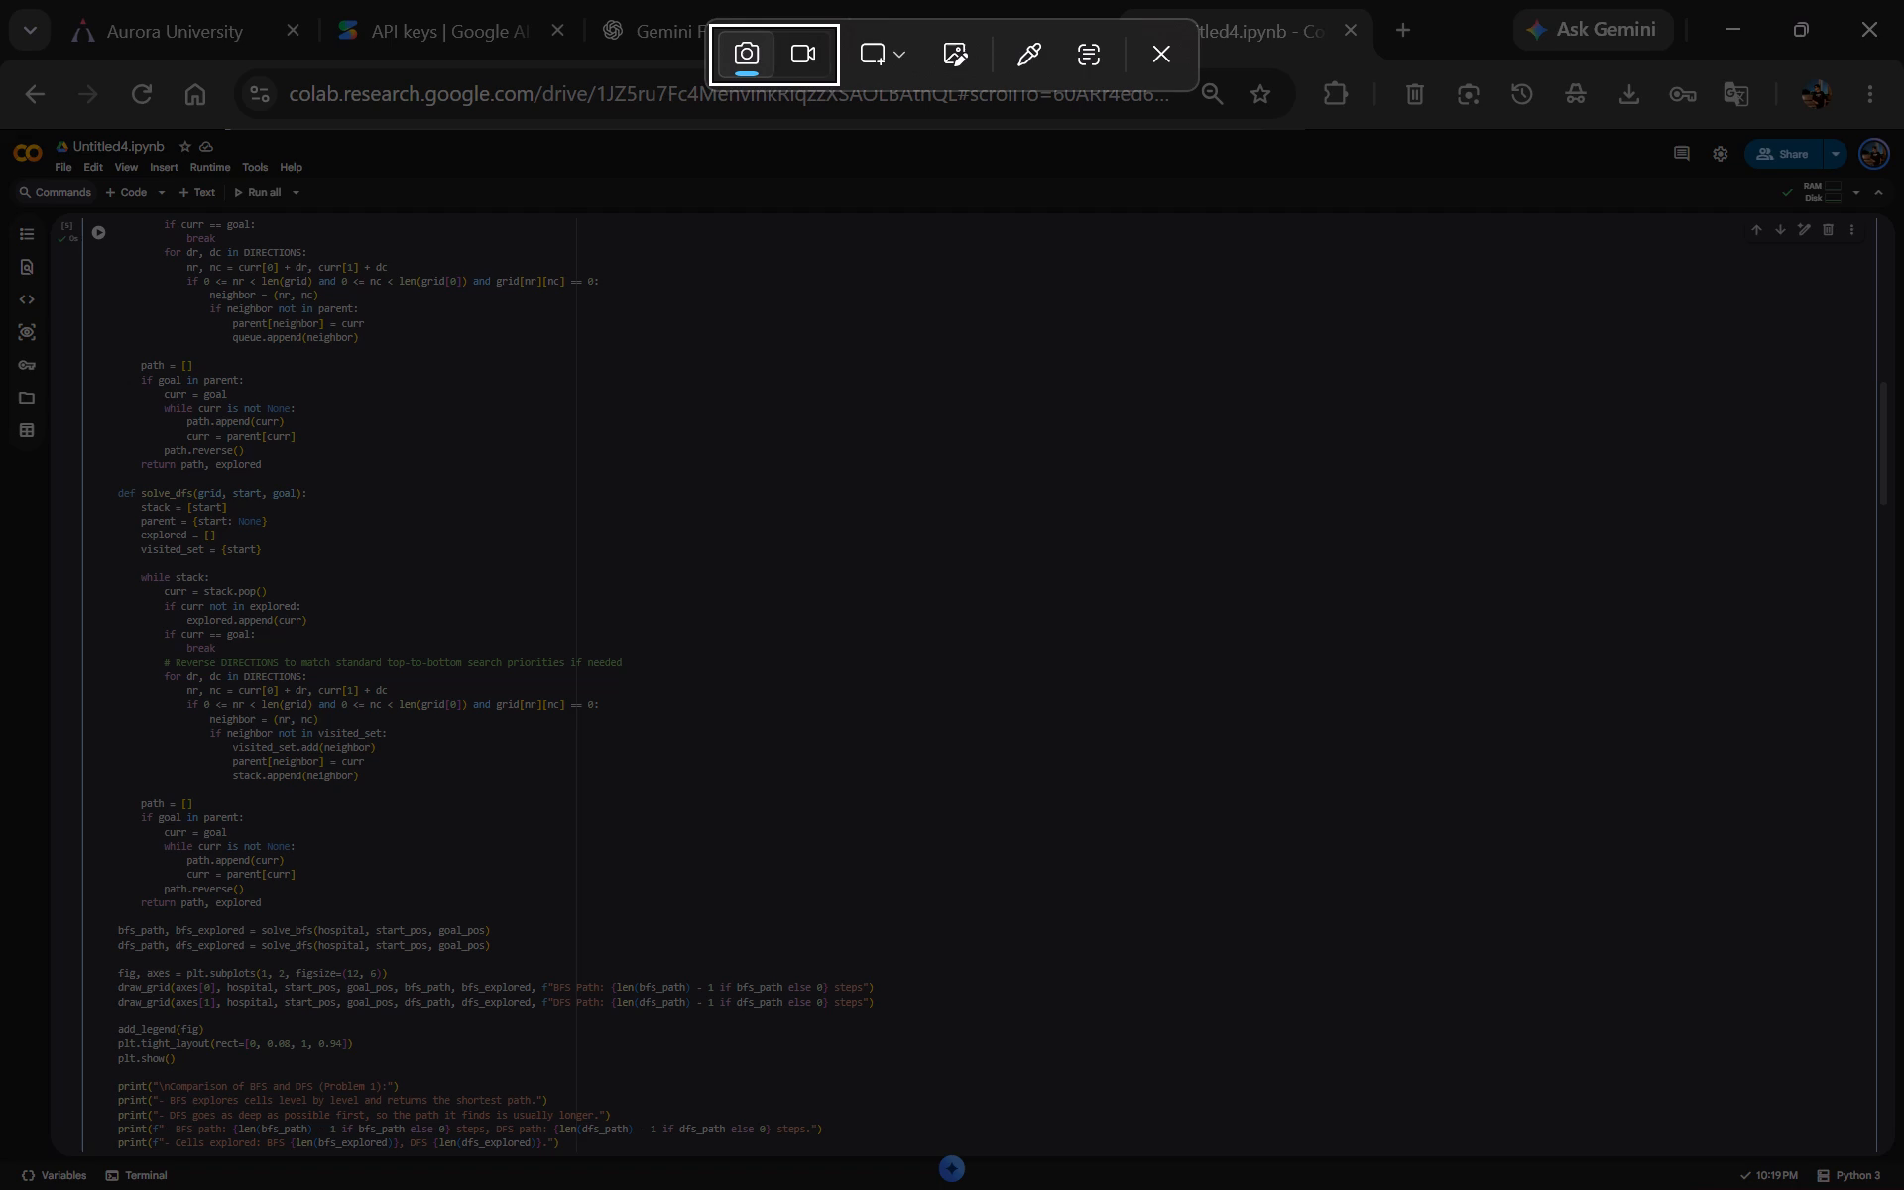
left_click_drag(0, 128, 1903, 1124)
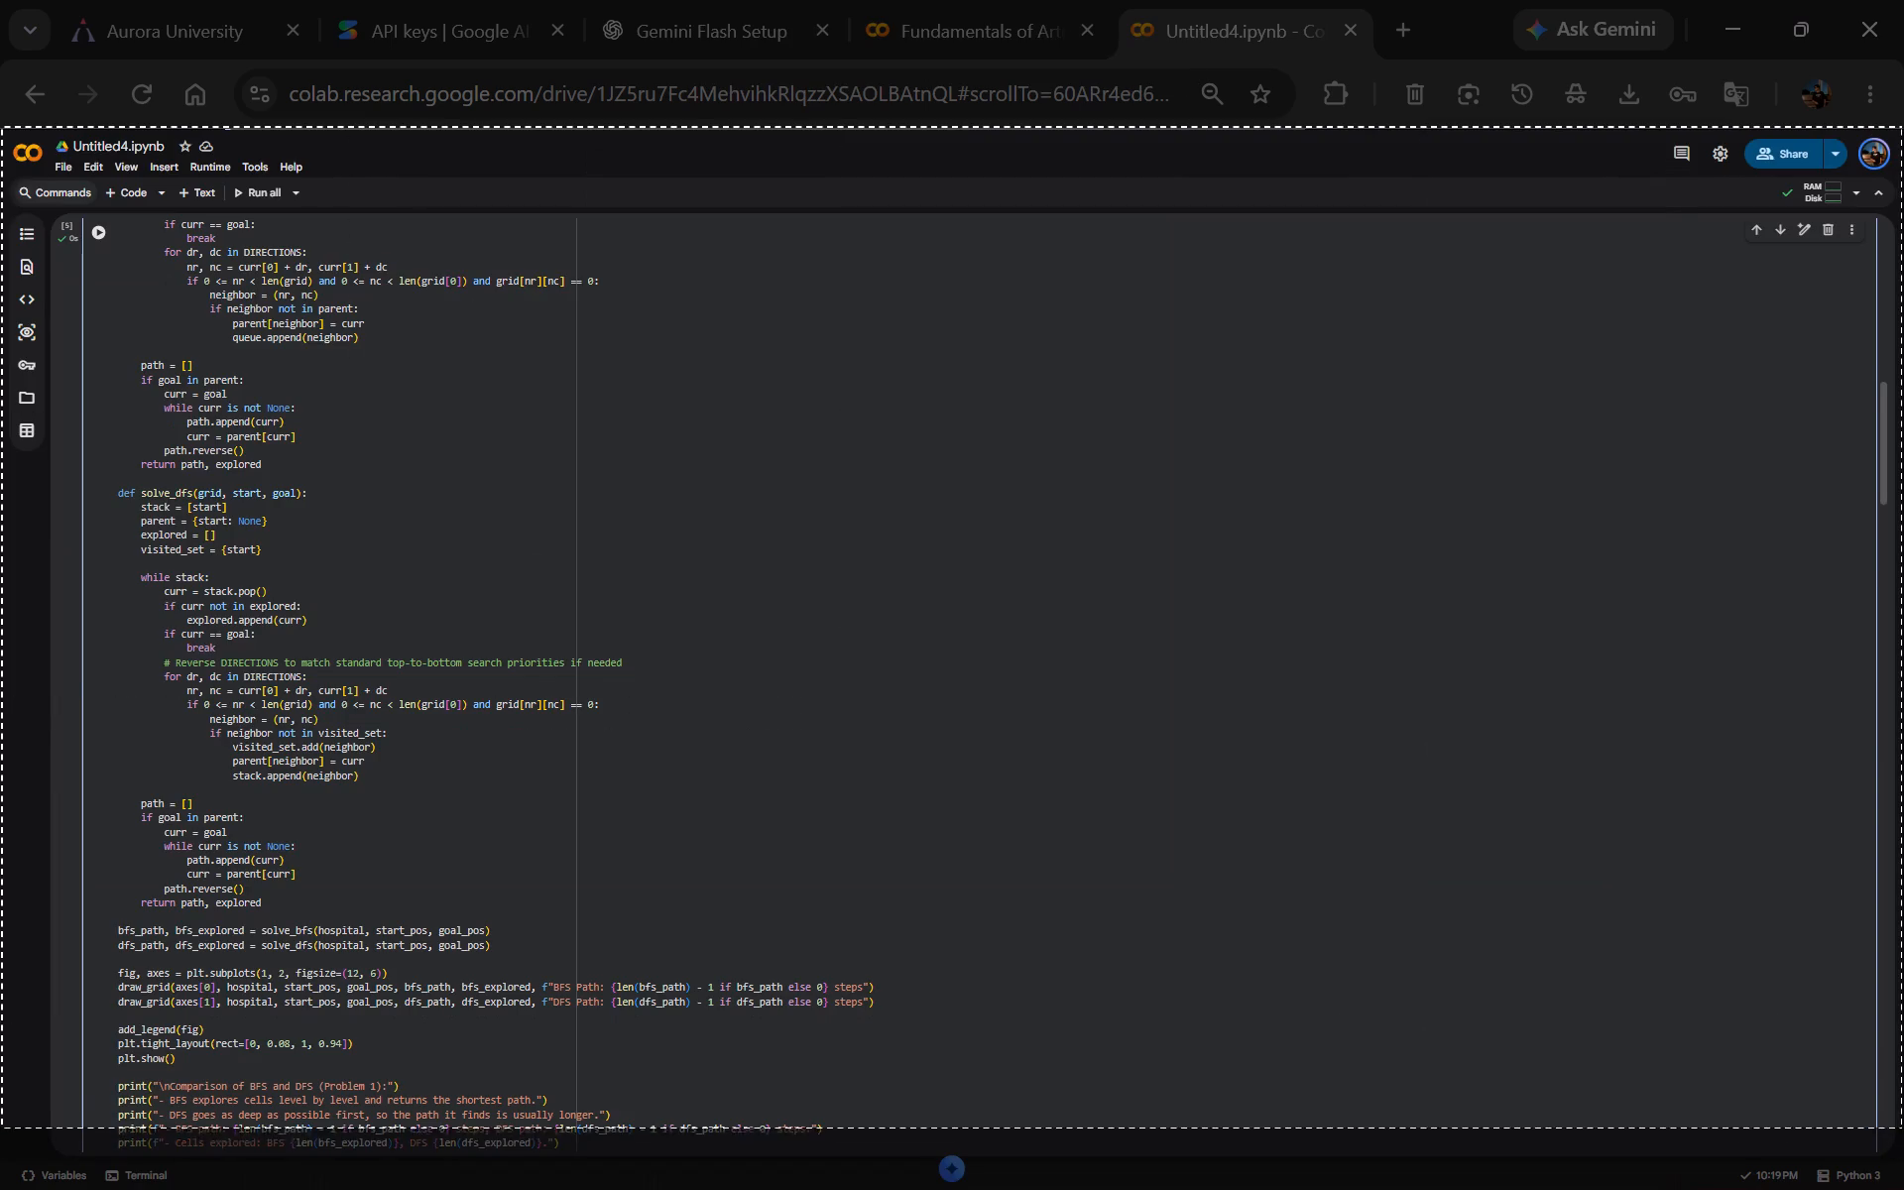
left_click_drag(1903, 1124, 1903, 1157)
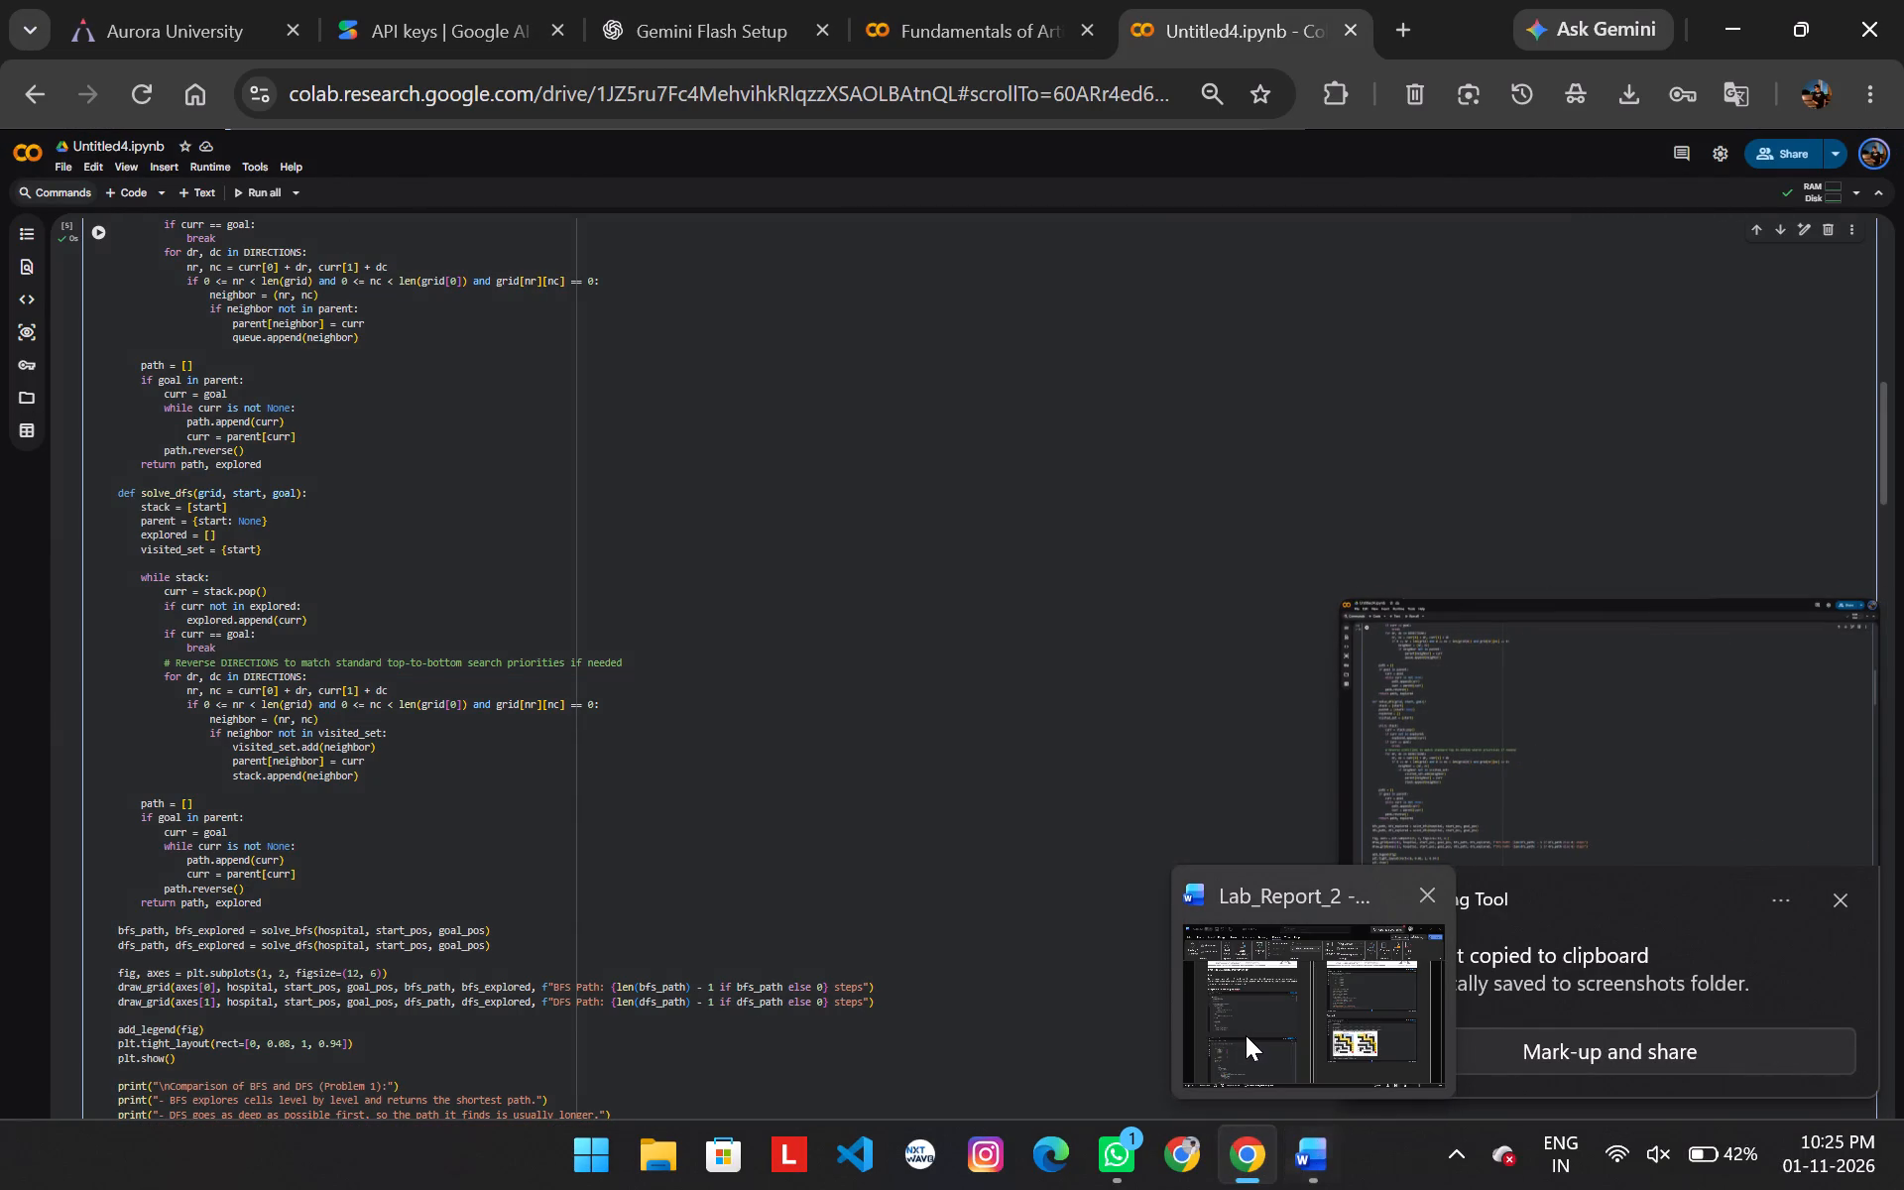
Switch to Lab_Report_2 in Word and cut the old Cell 2 code screenshot above page 4's Output heading.
left_click(1246, 1035)
right_click(1078, 547)
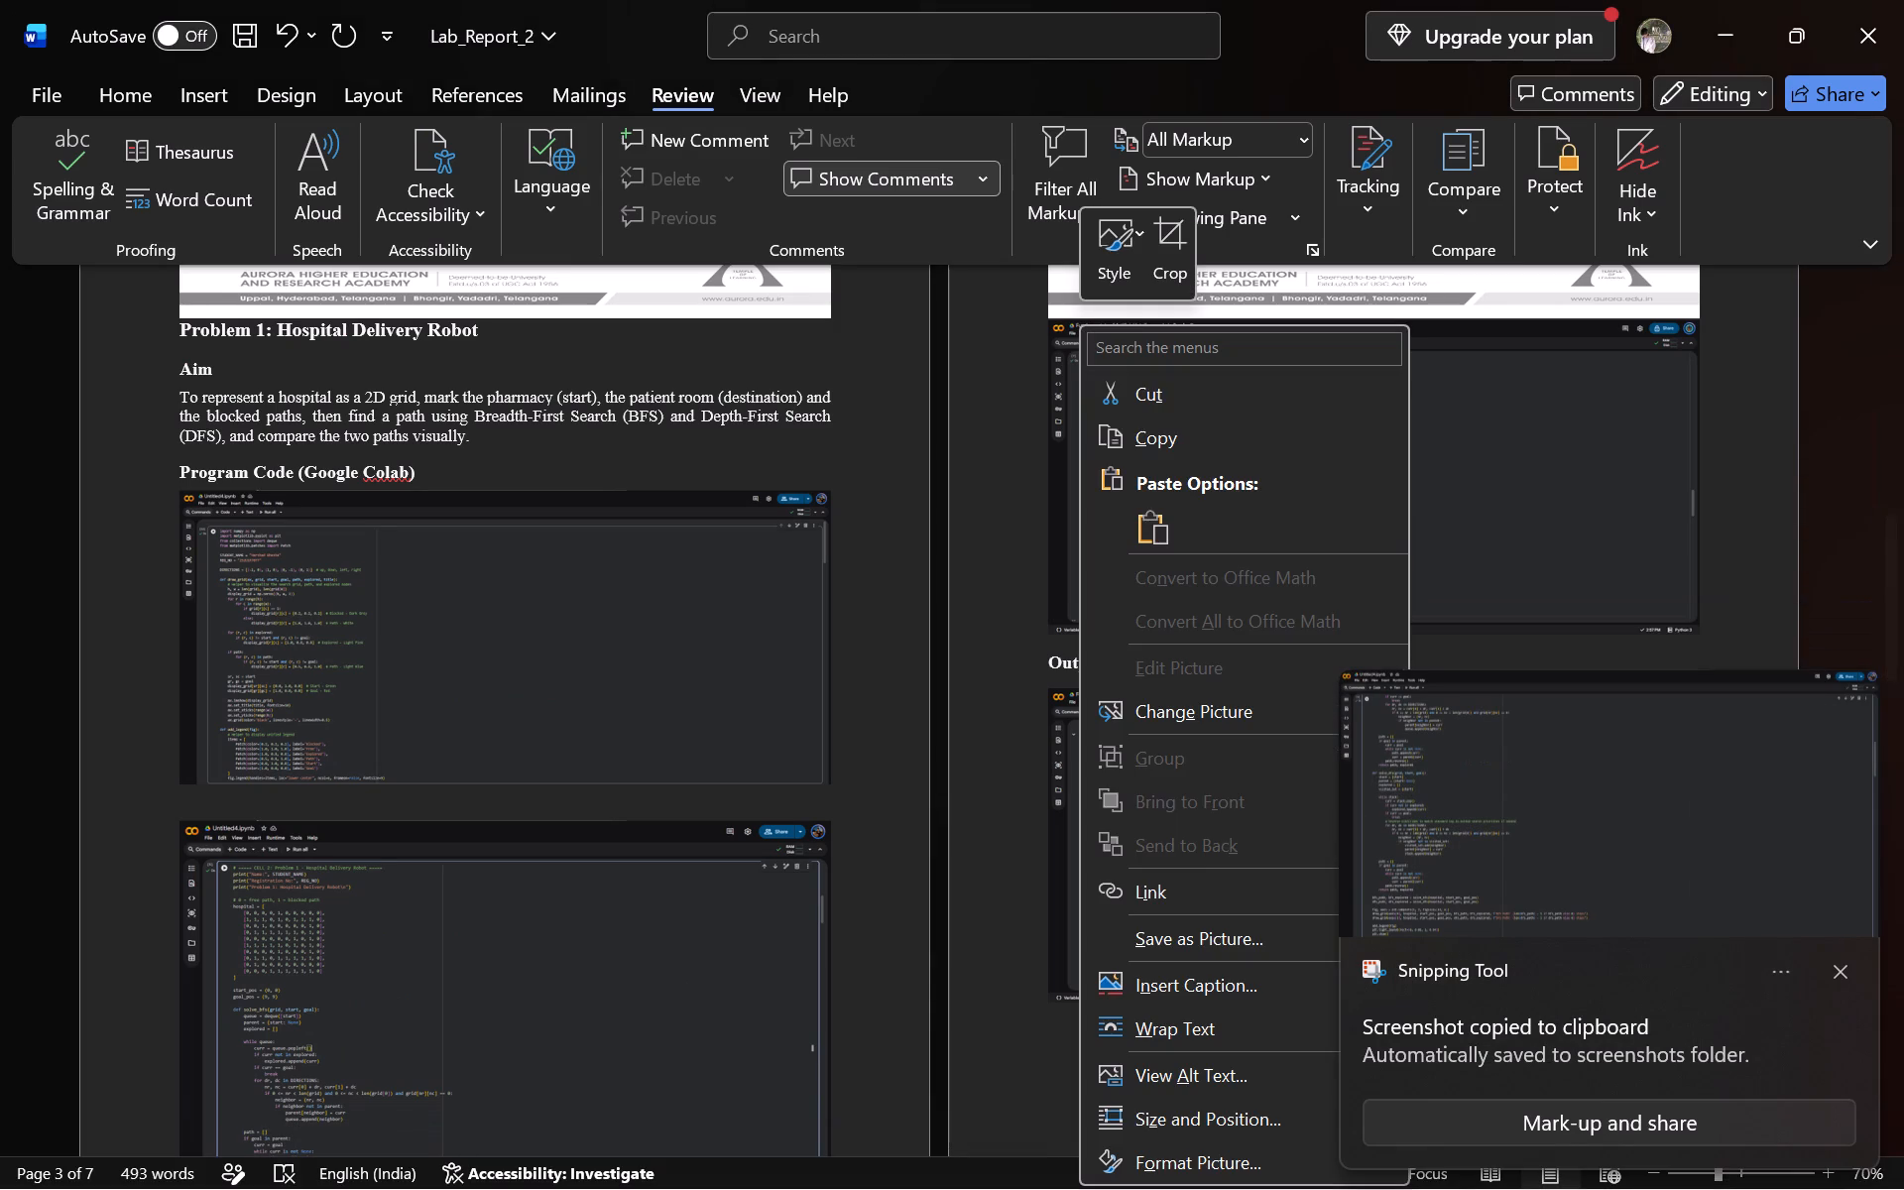
left_click(1152, 390)
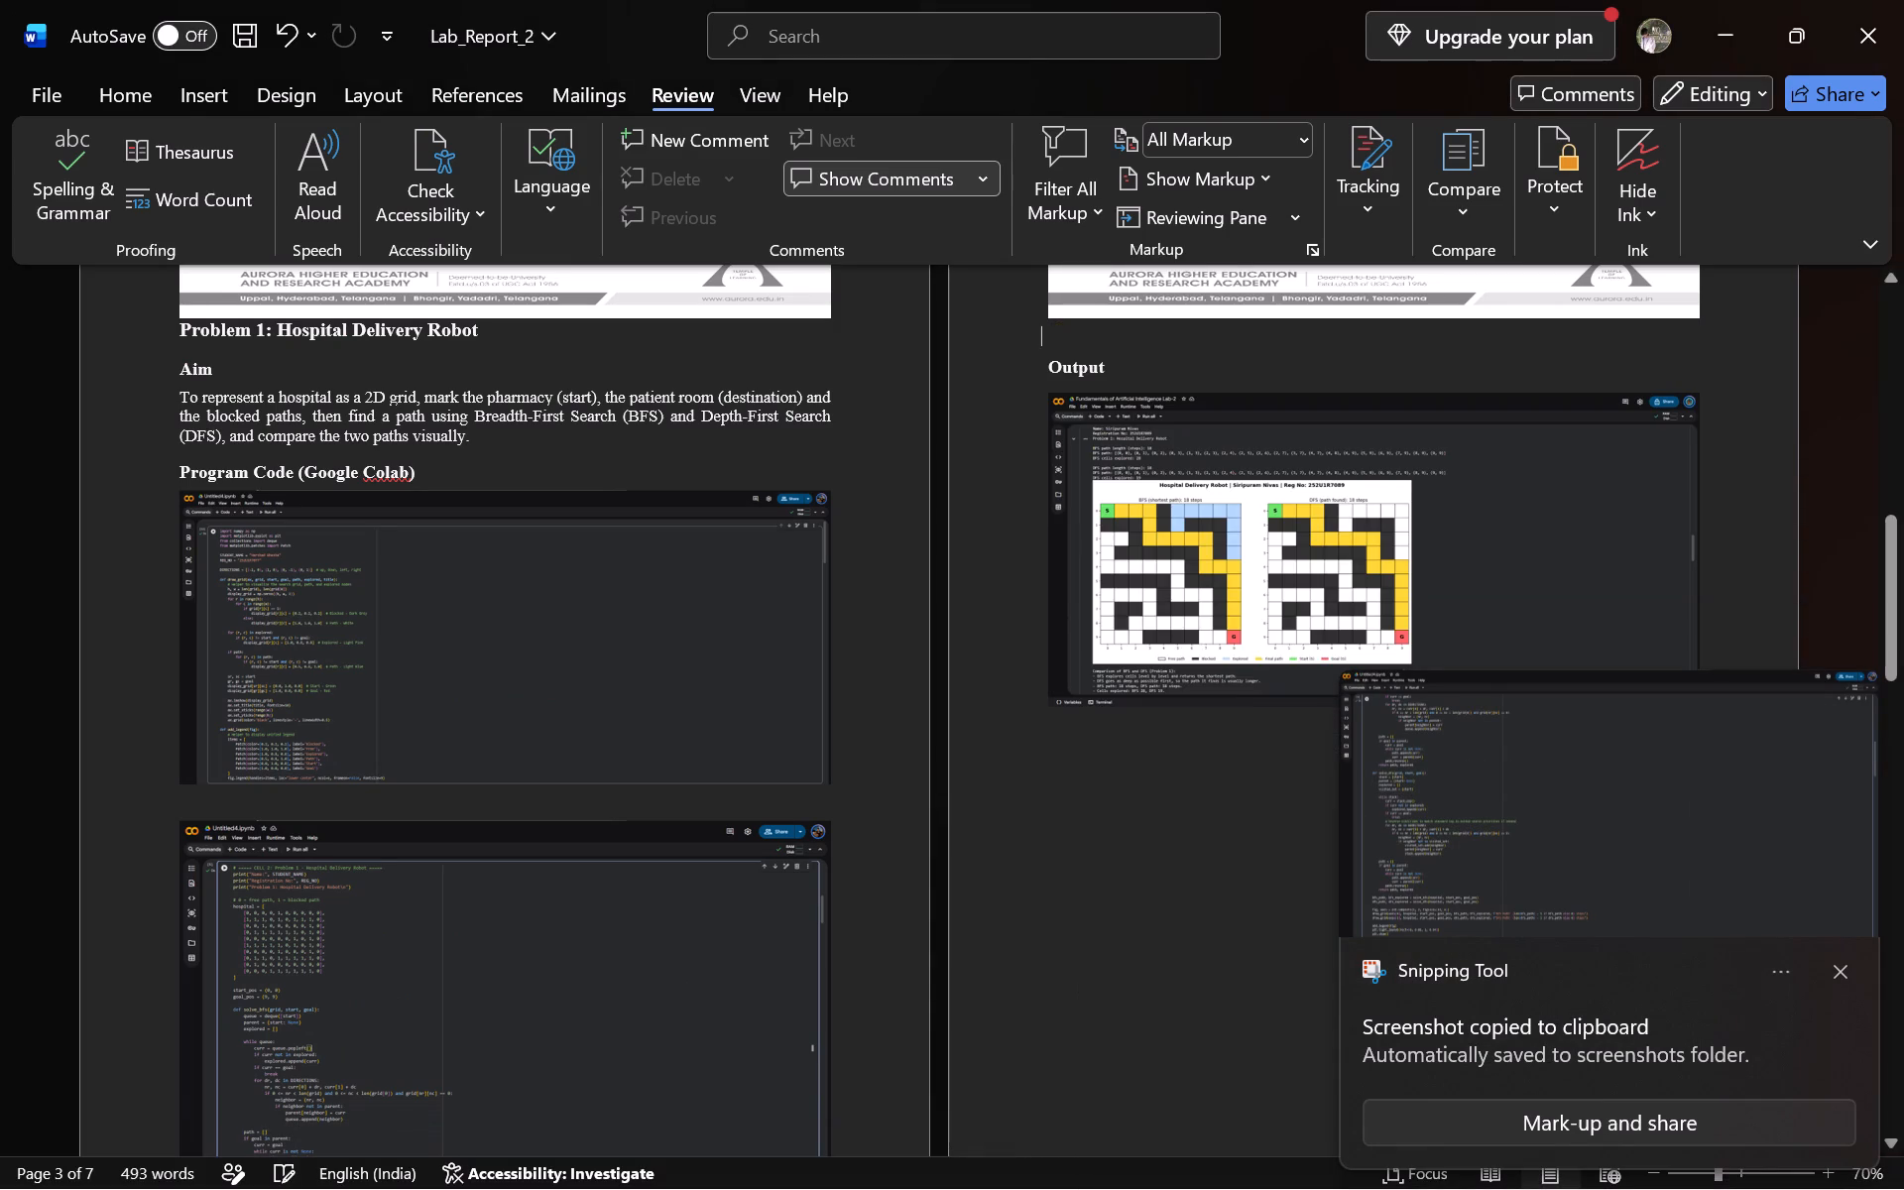
left_click(141, 96)
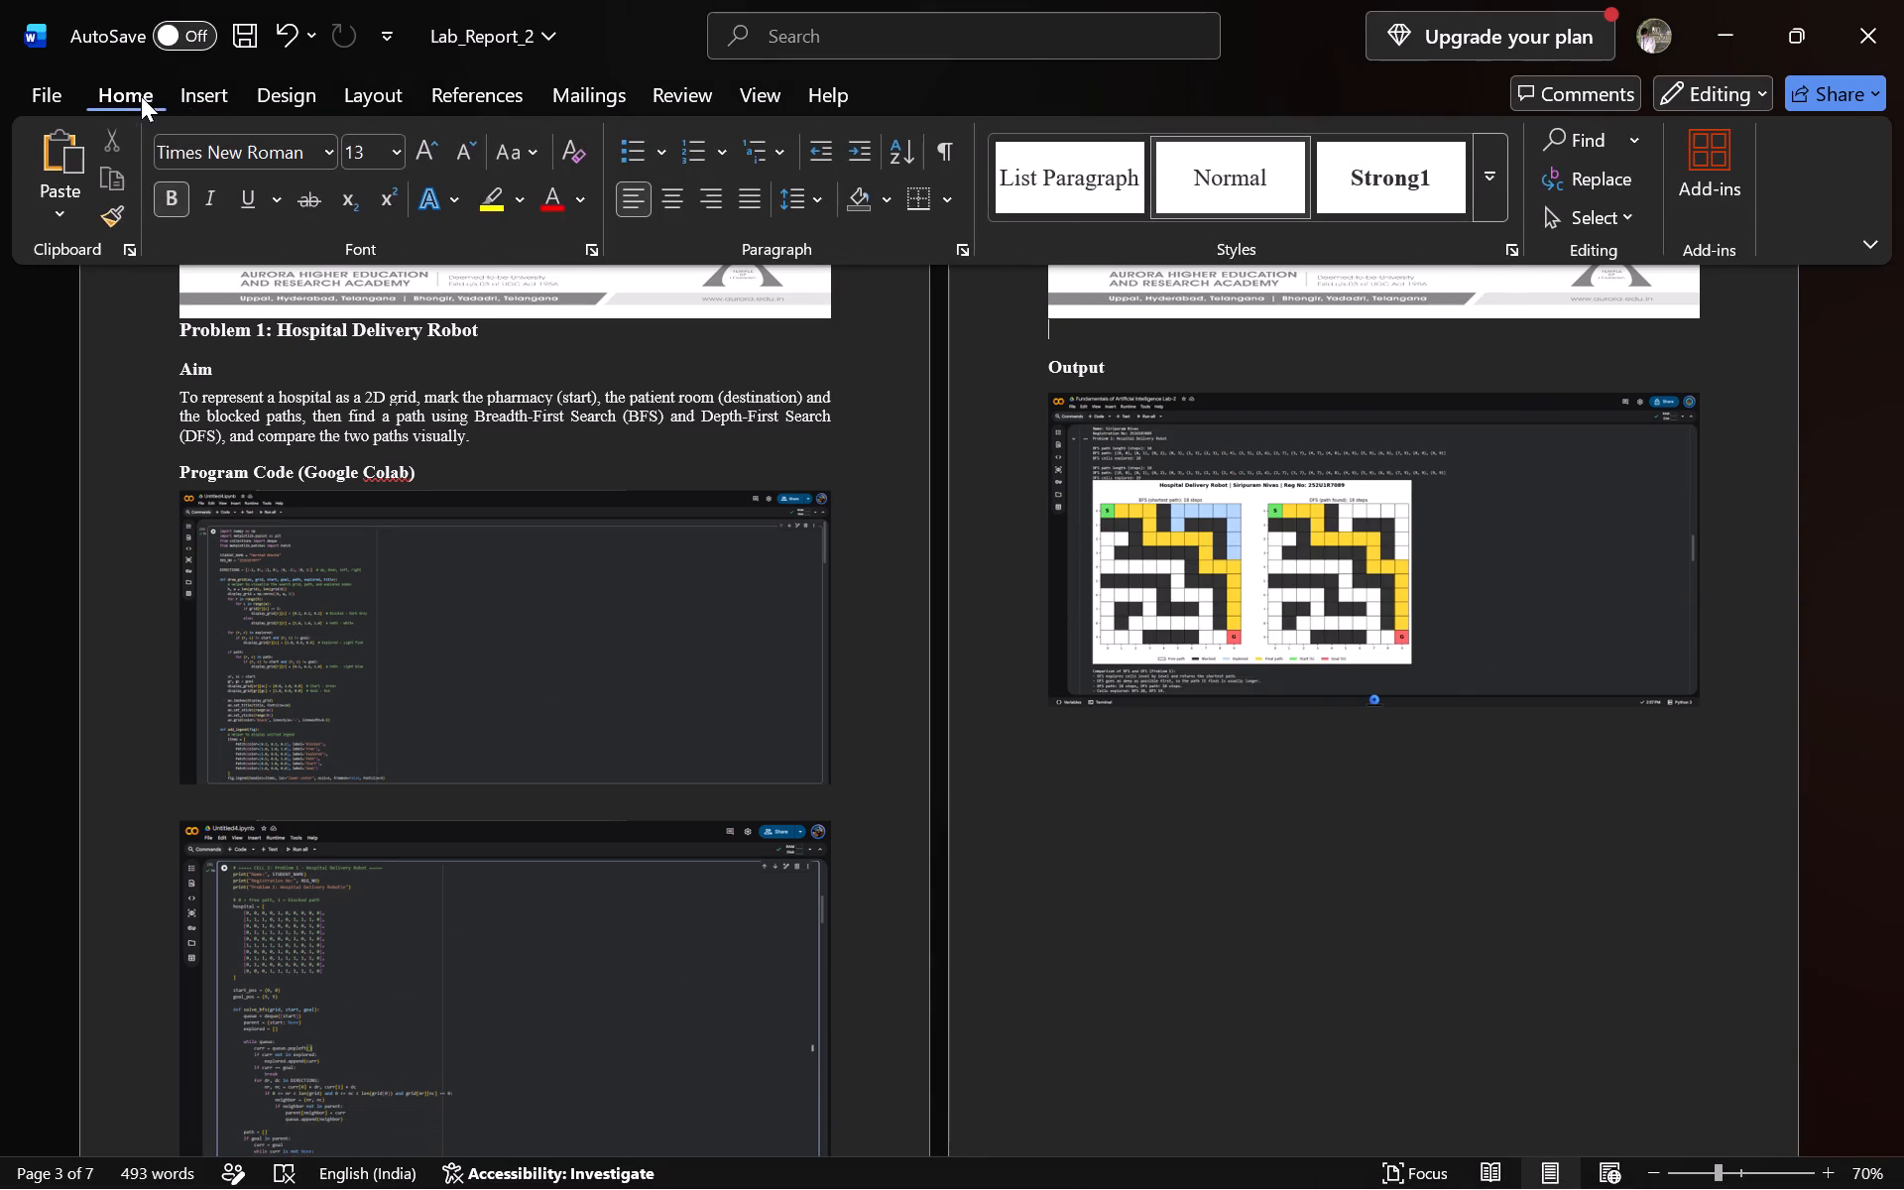
left_click(197, 89)
left_click(302, 175)
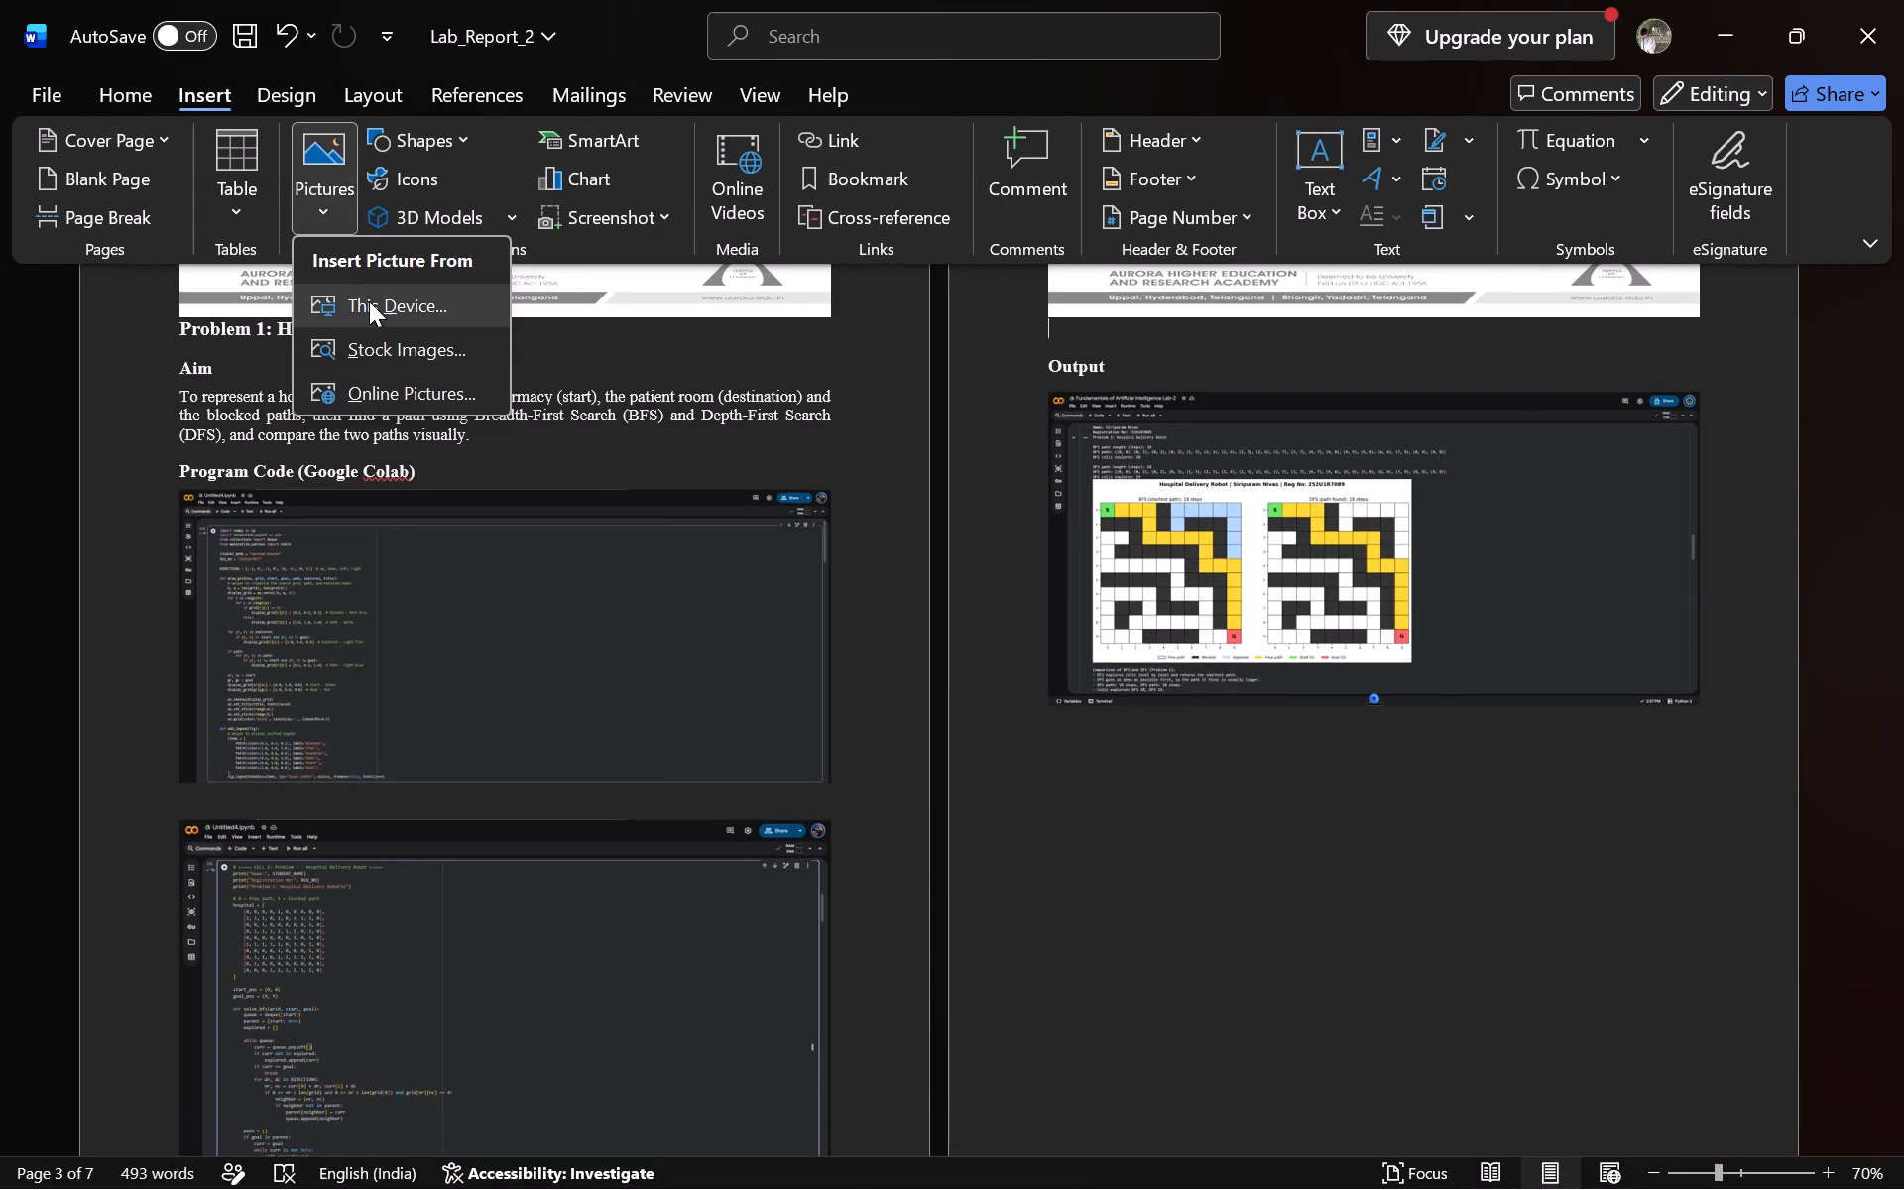
left_click(370, 307)
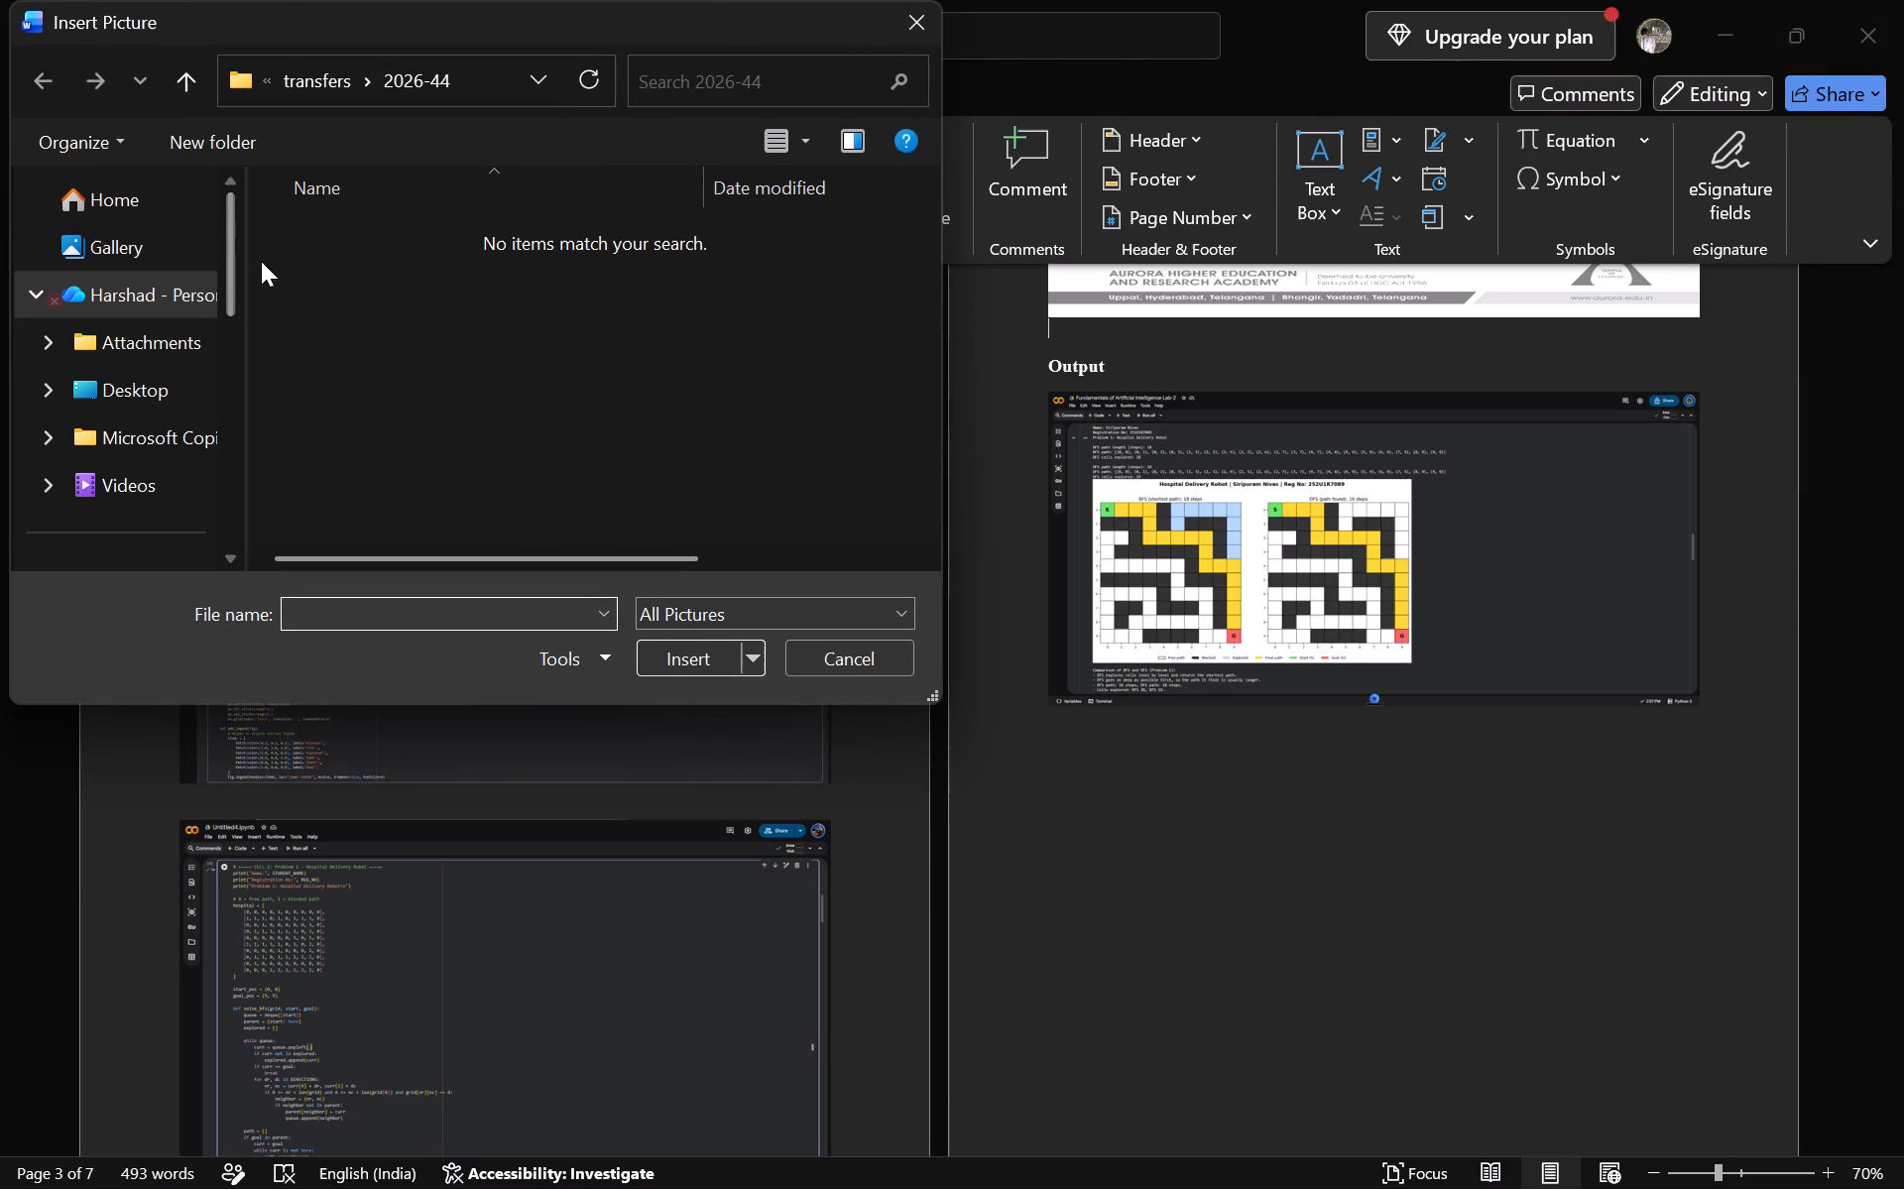
left_click(105, 237)
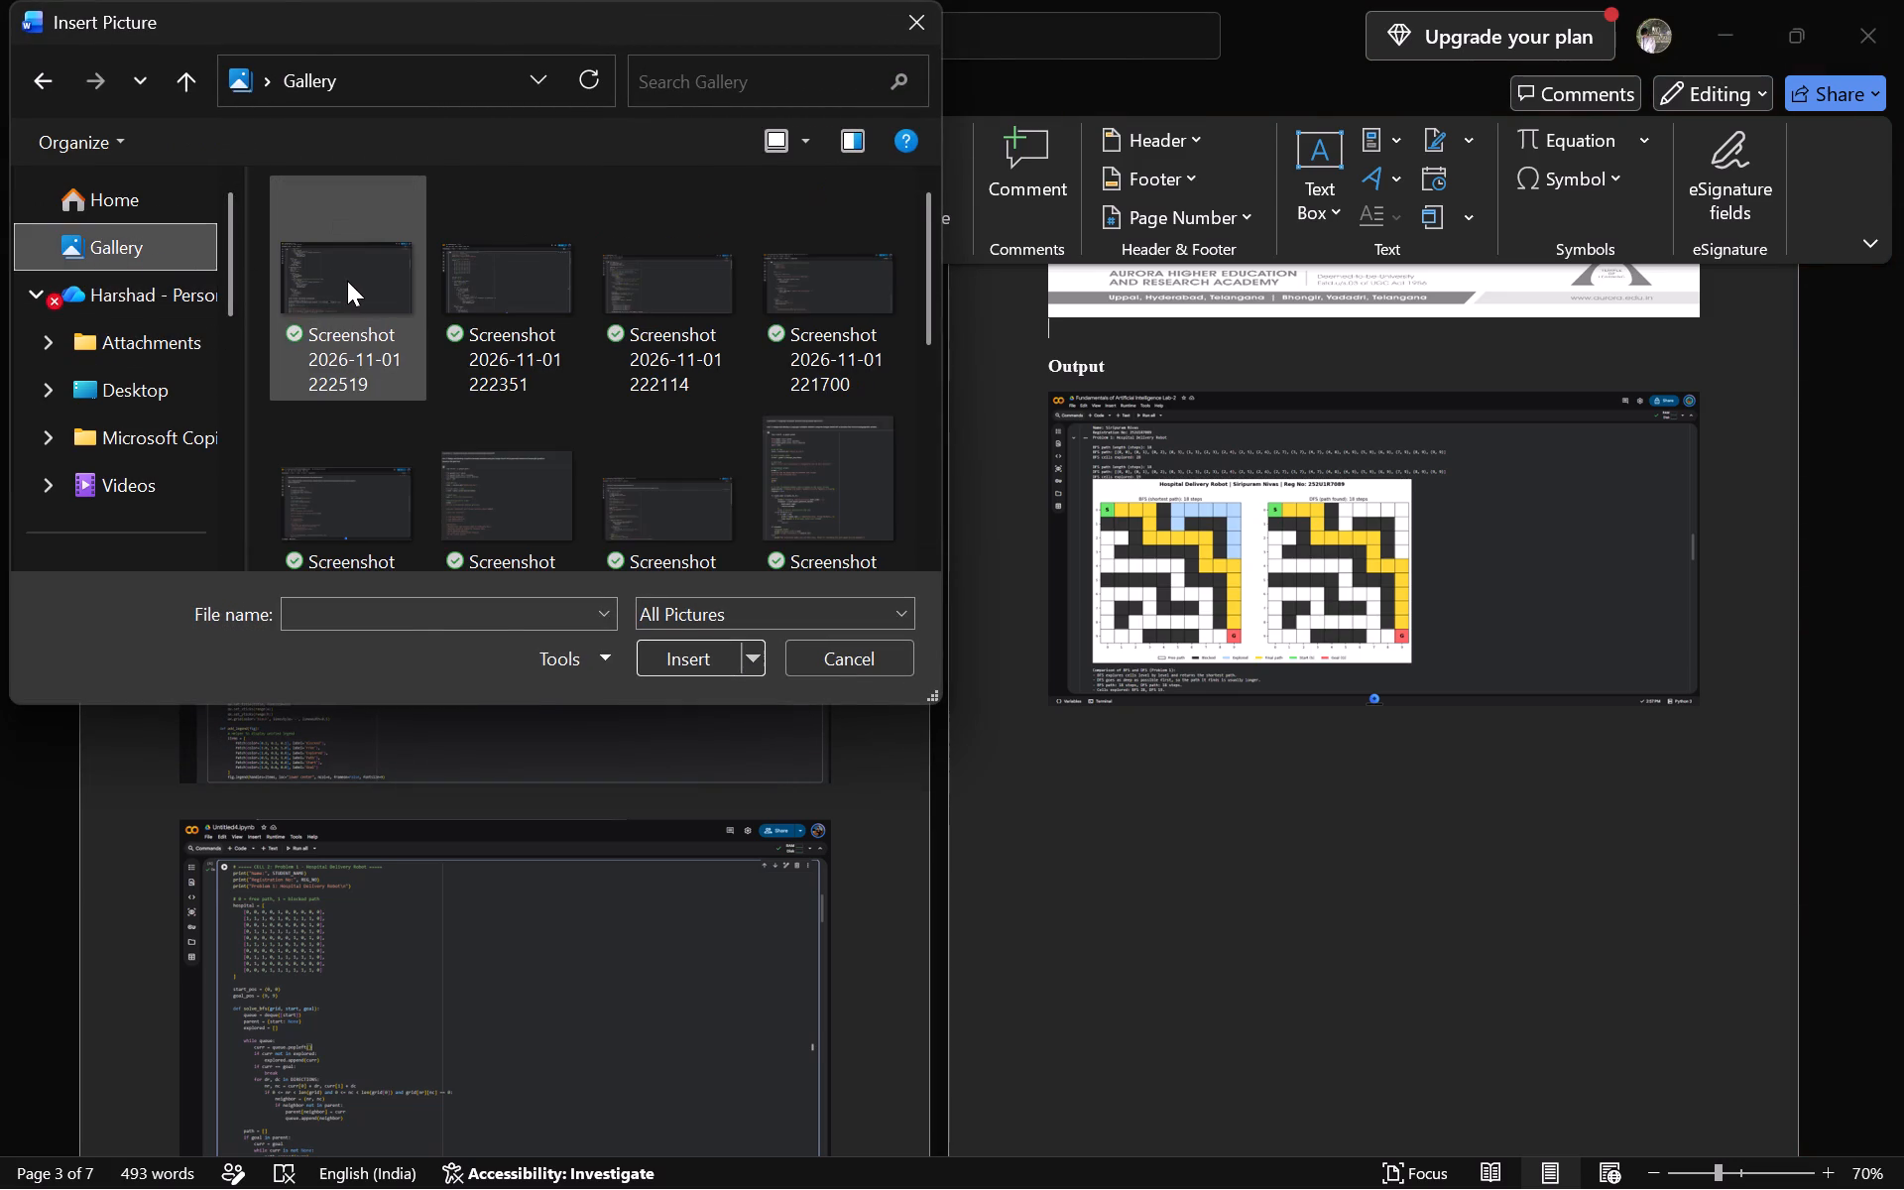
double_click(355, 282)
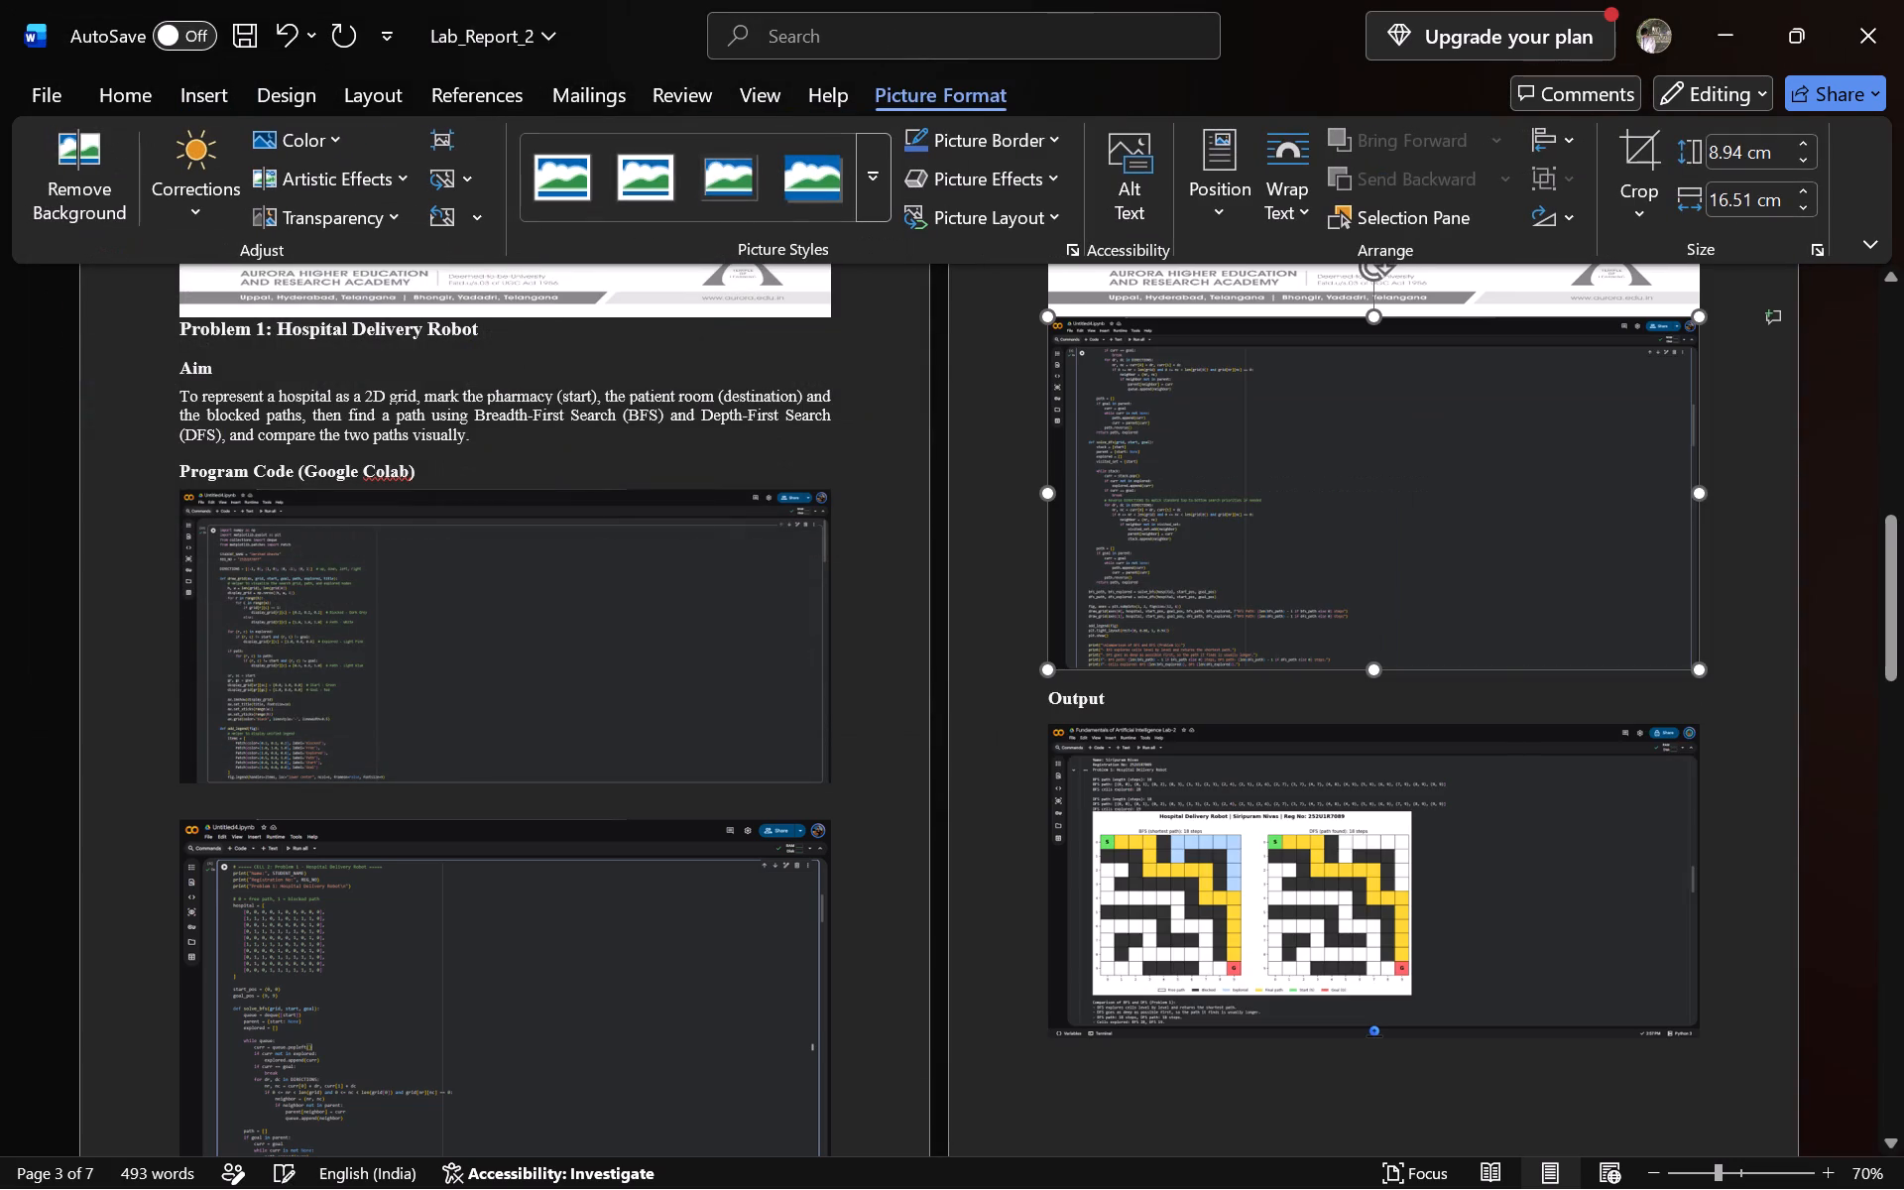
Cut the old Hospital Delivery Robot output screenshot below the Output heading on page 4.
left_click(1178, 820)
scroll(1178, 820, "down", 1)
right_click(1178, 820)
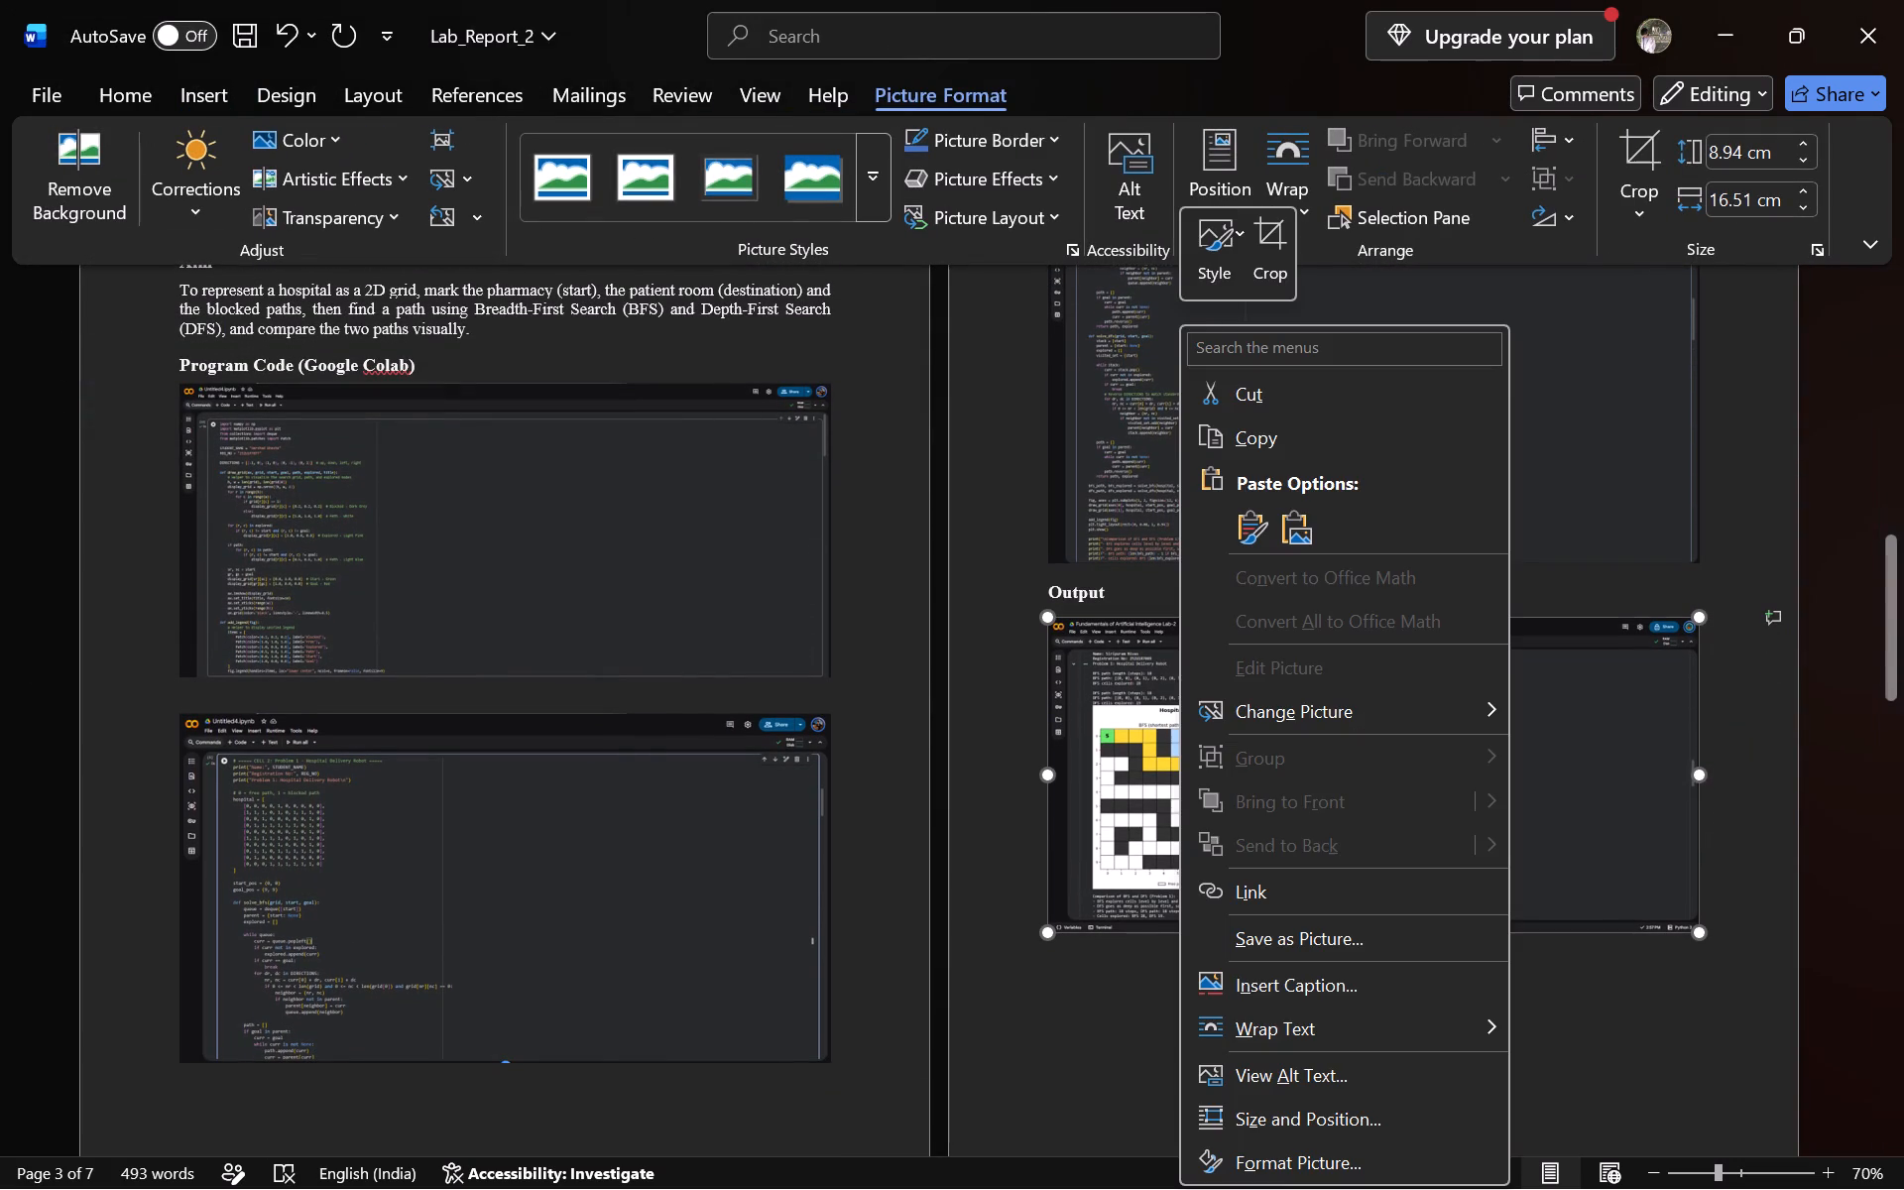
left_click(1266, 400)
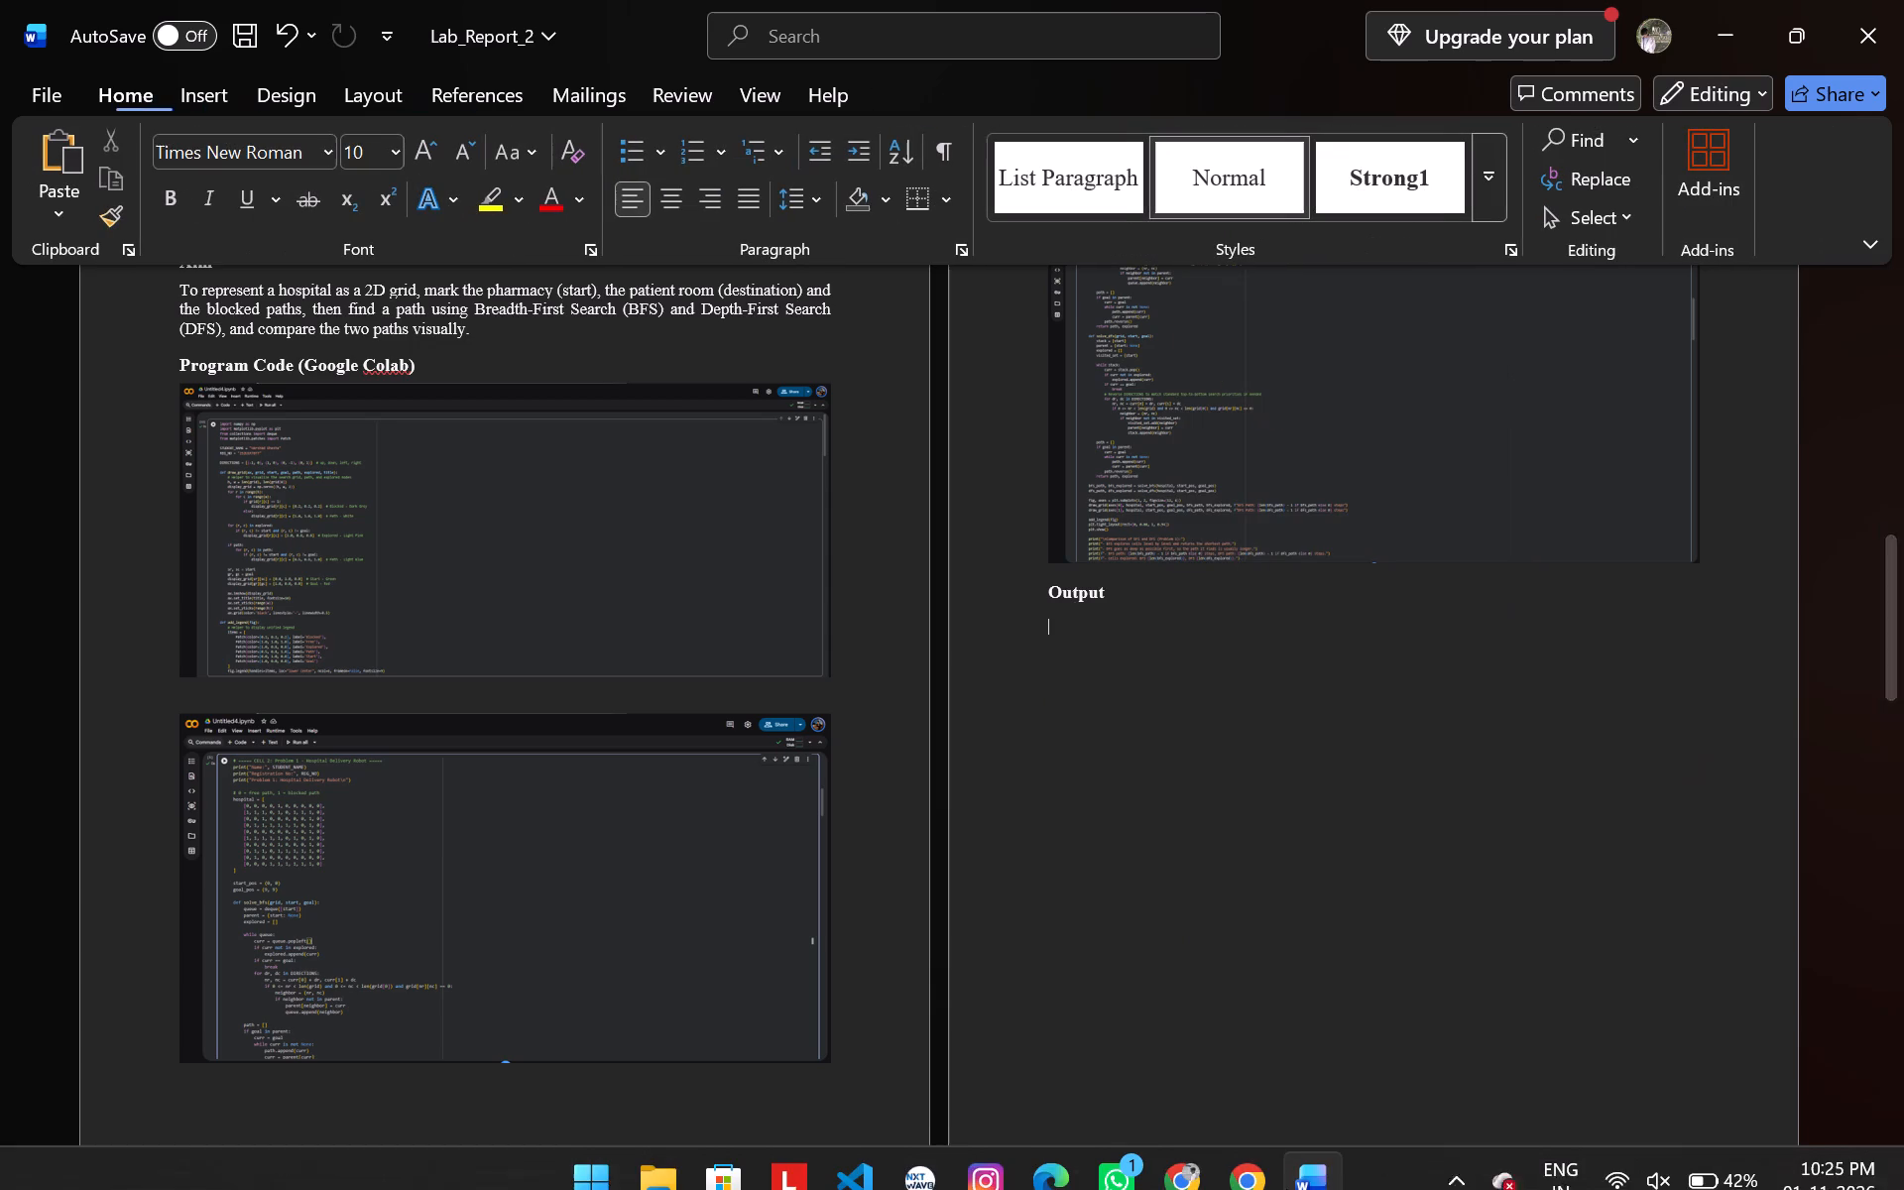
Switch to the Untitled4 notebook in Chrome and go to Problem 1's BFS and DFS output.
left_click(1245, 974)
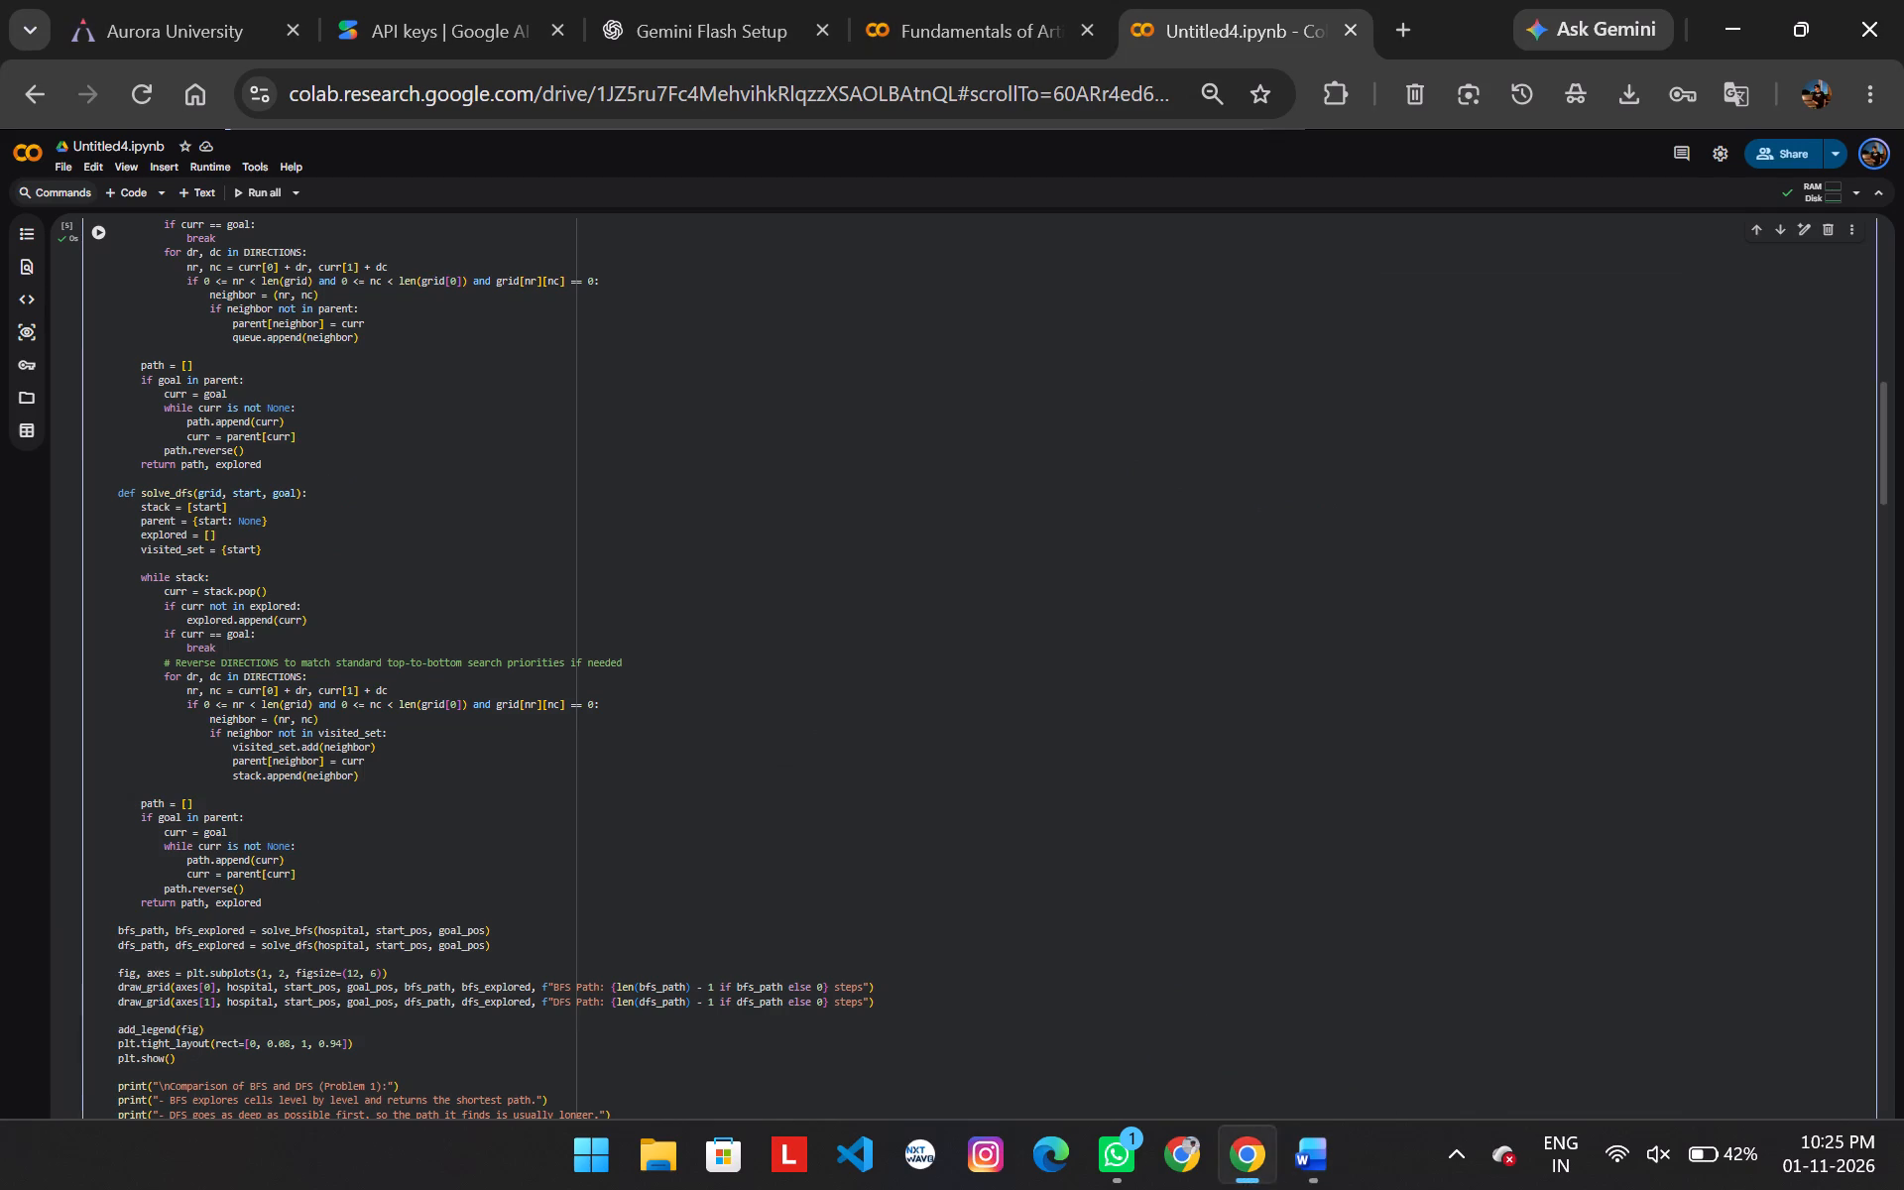
scroll(922, 818, "down", 5)
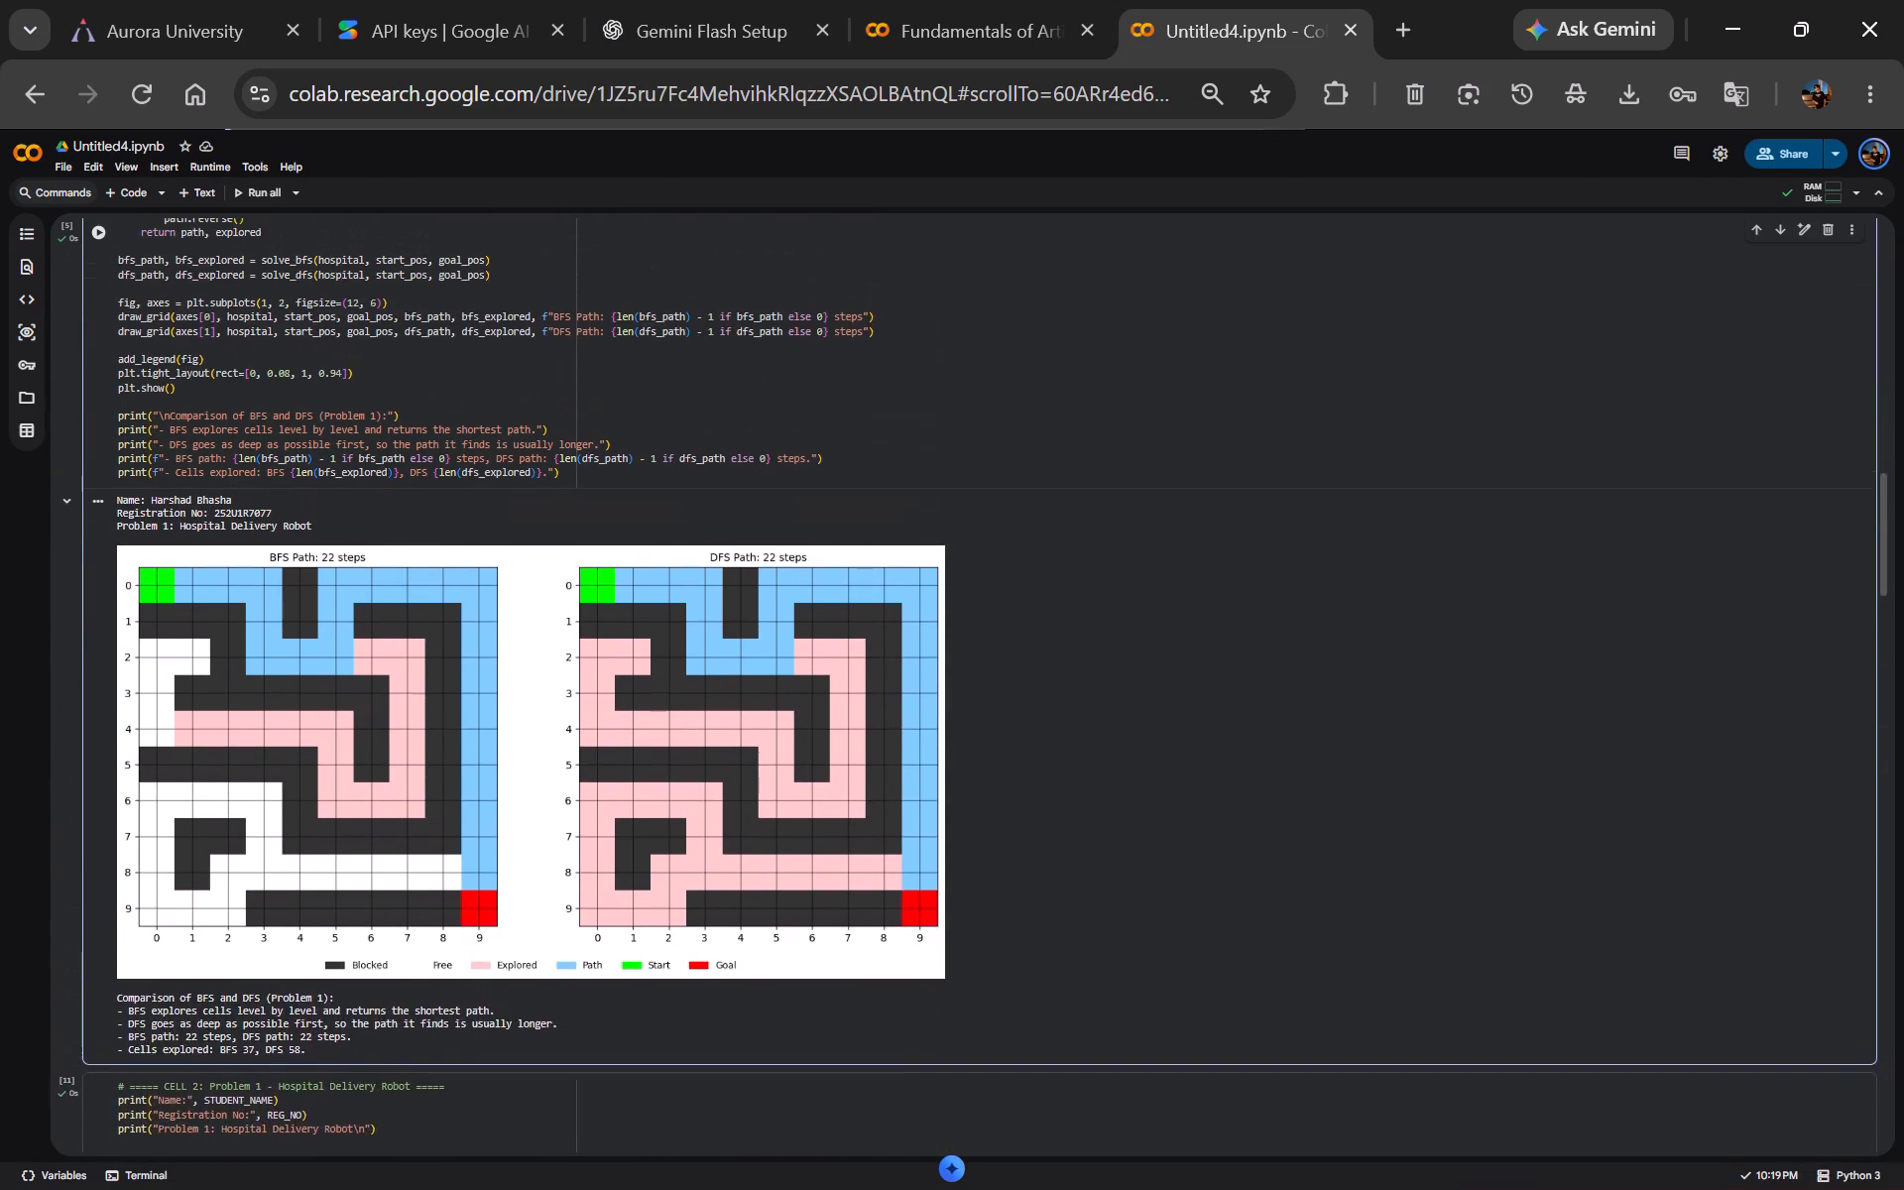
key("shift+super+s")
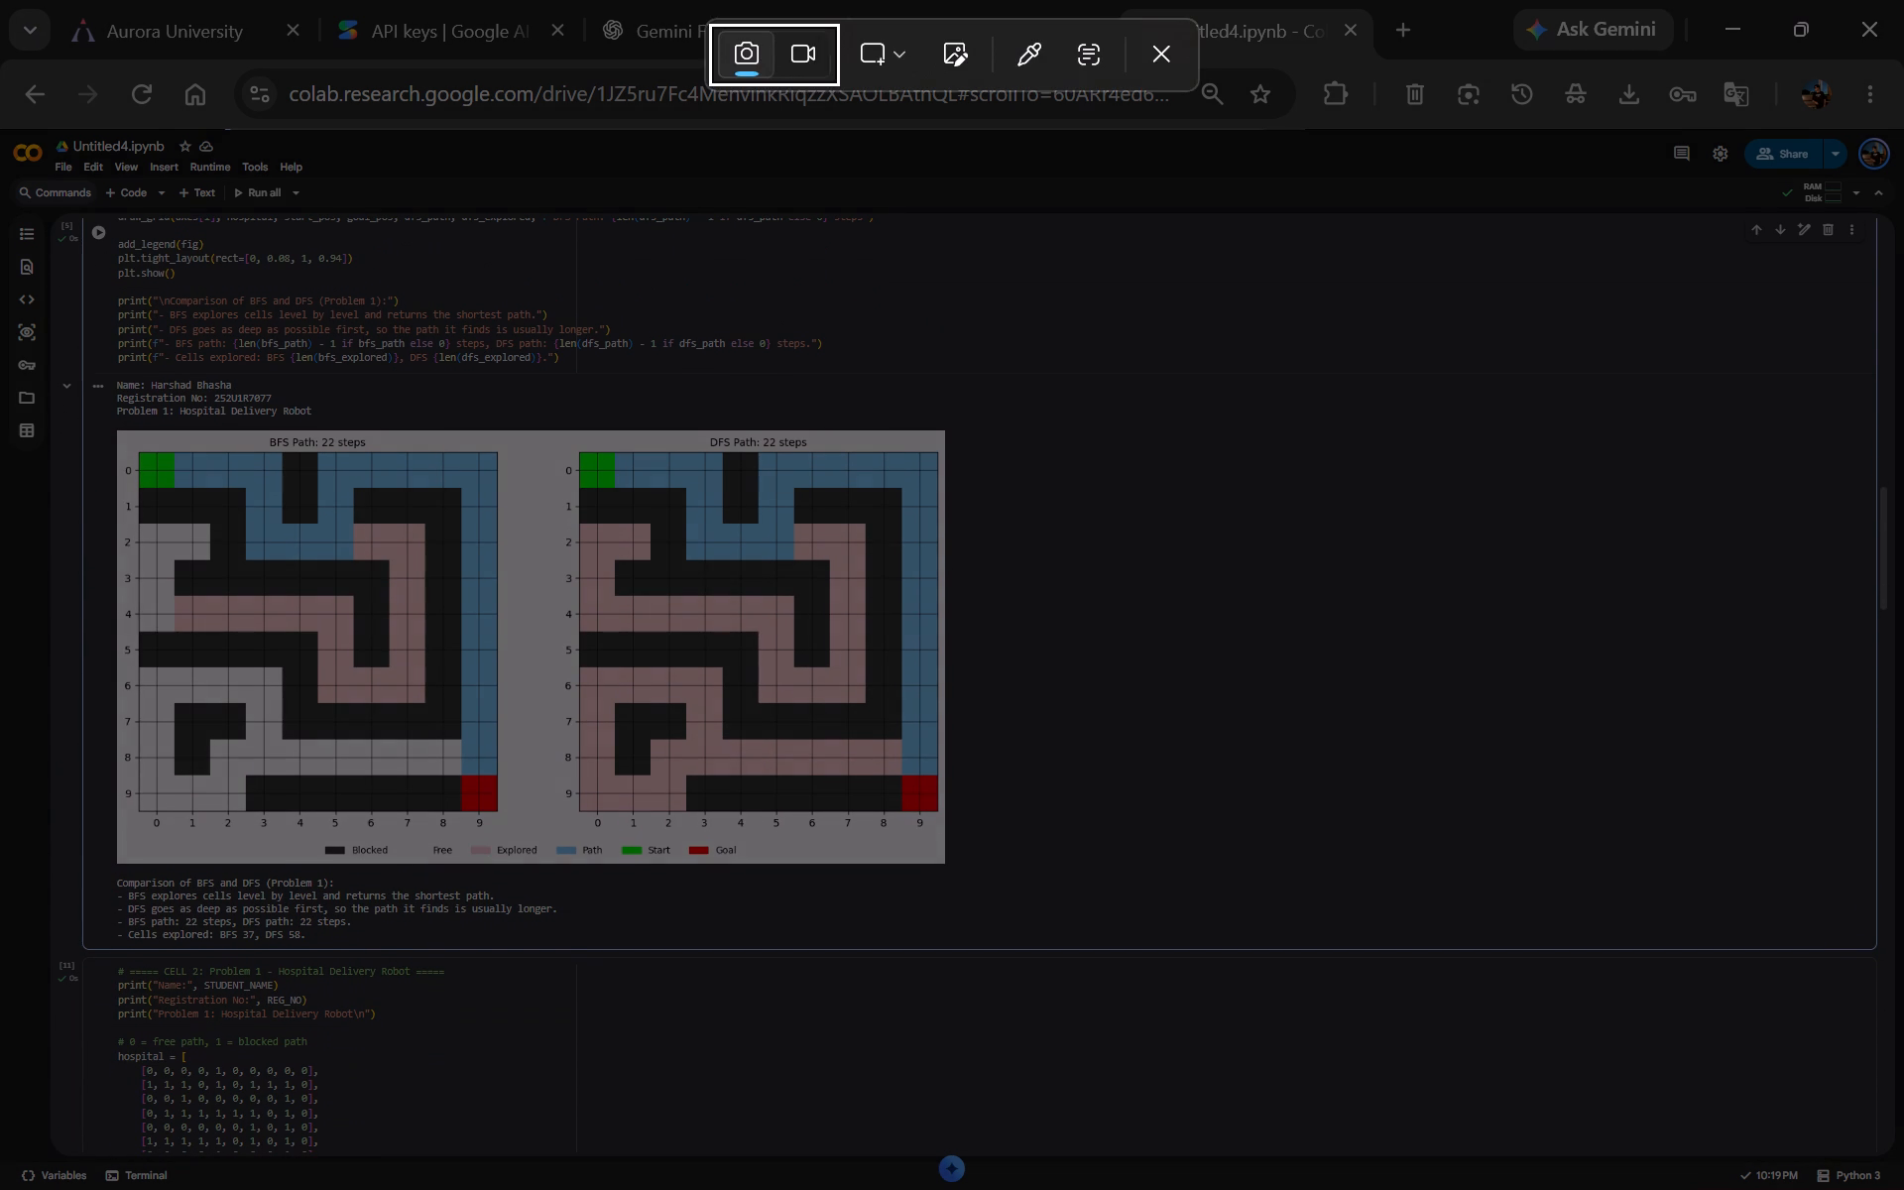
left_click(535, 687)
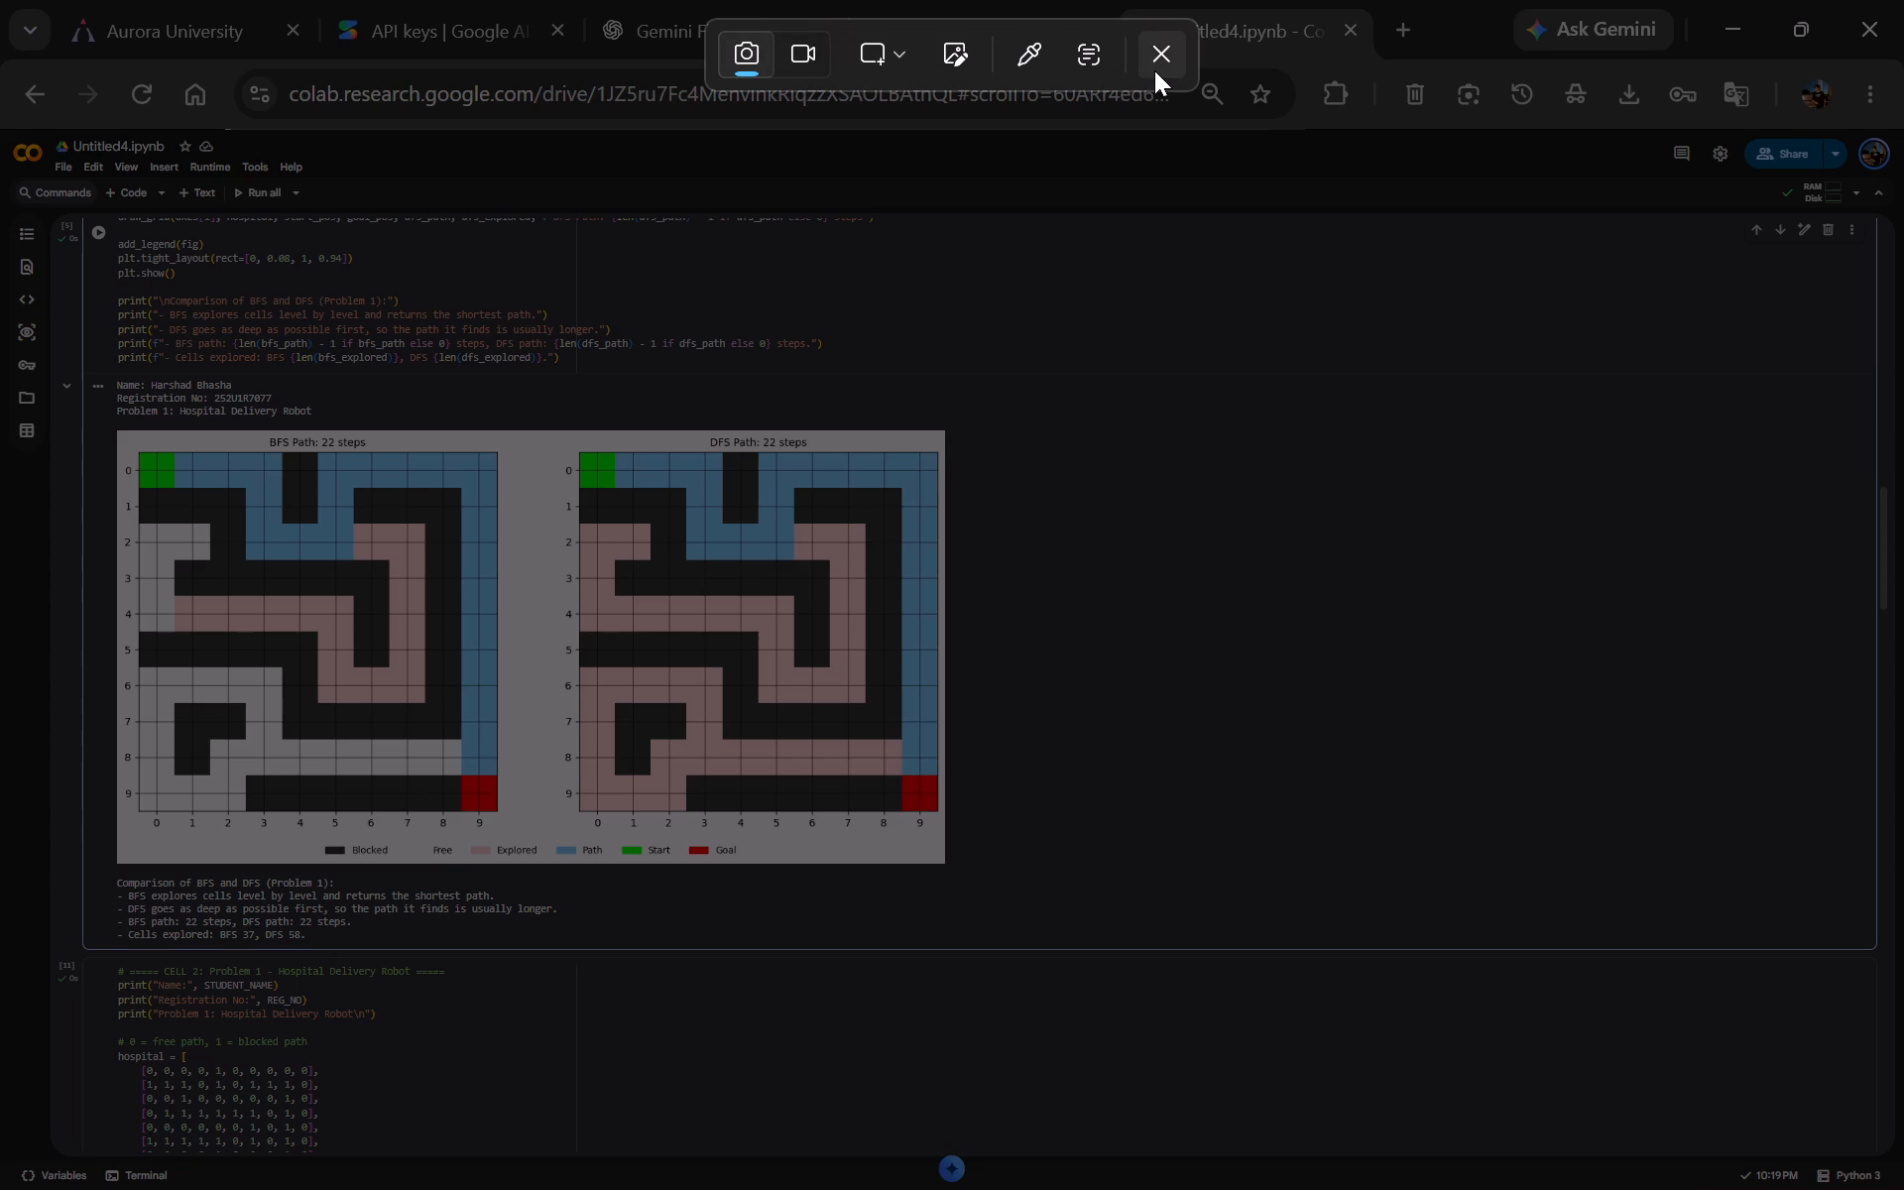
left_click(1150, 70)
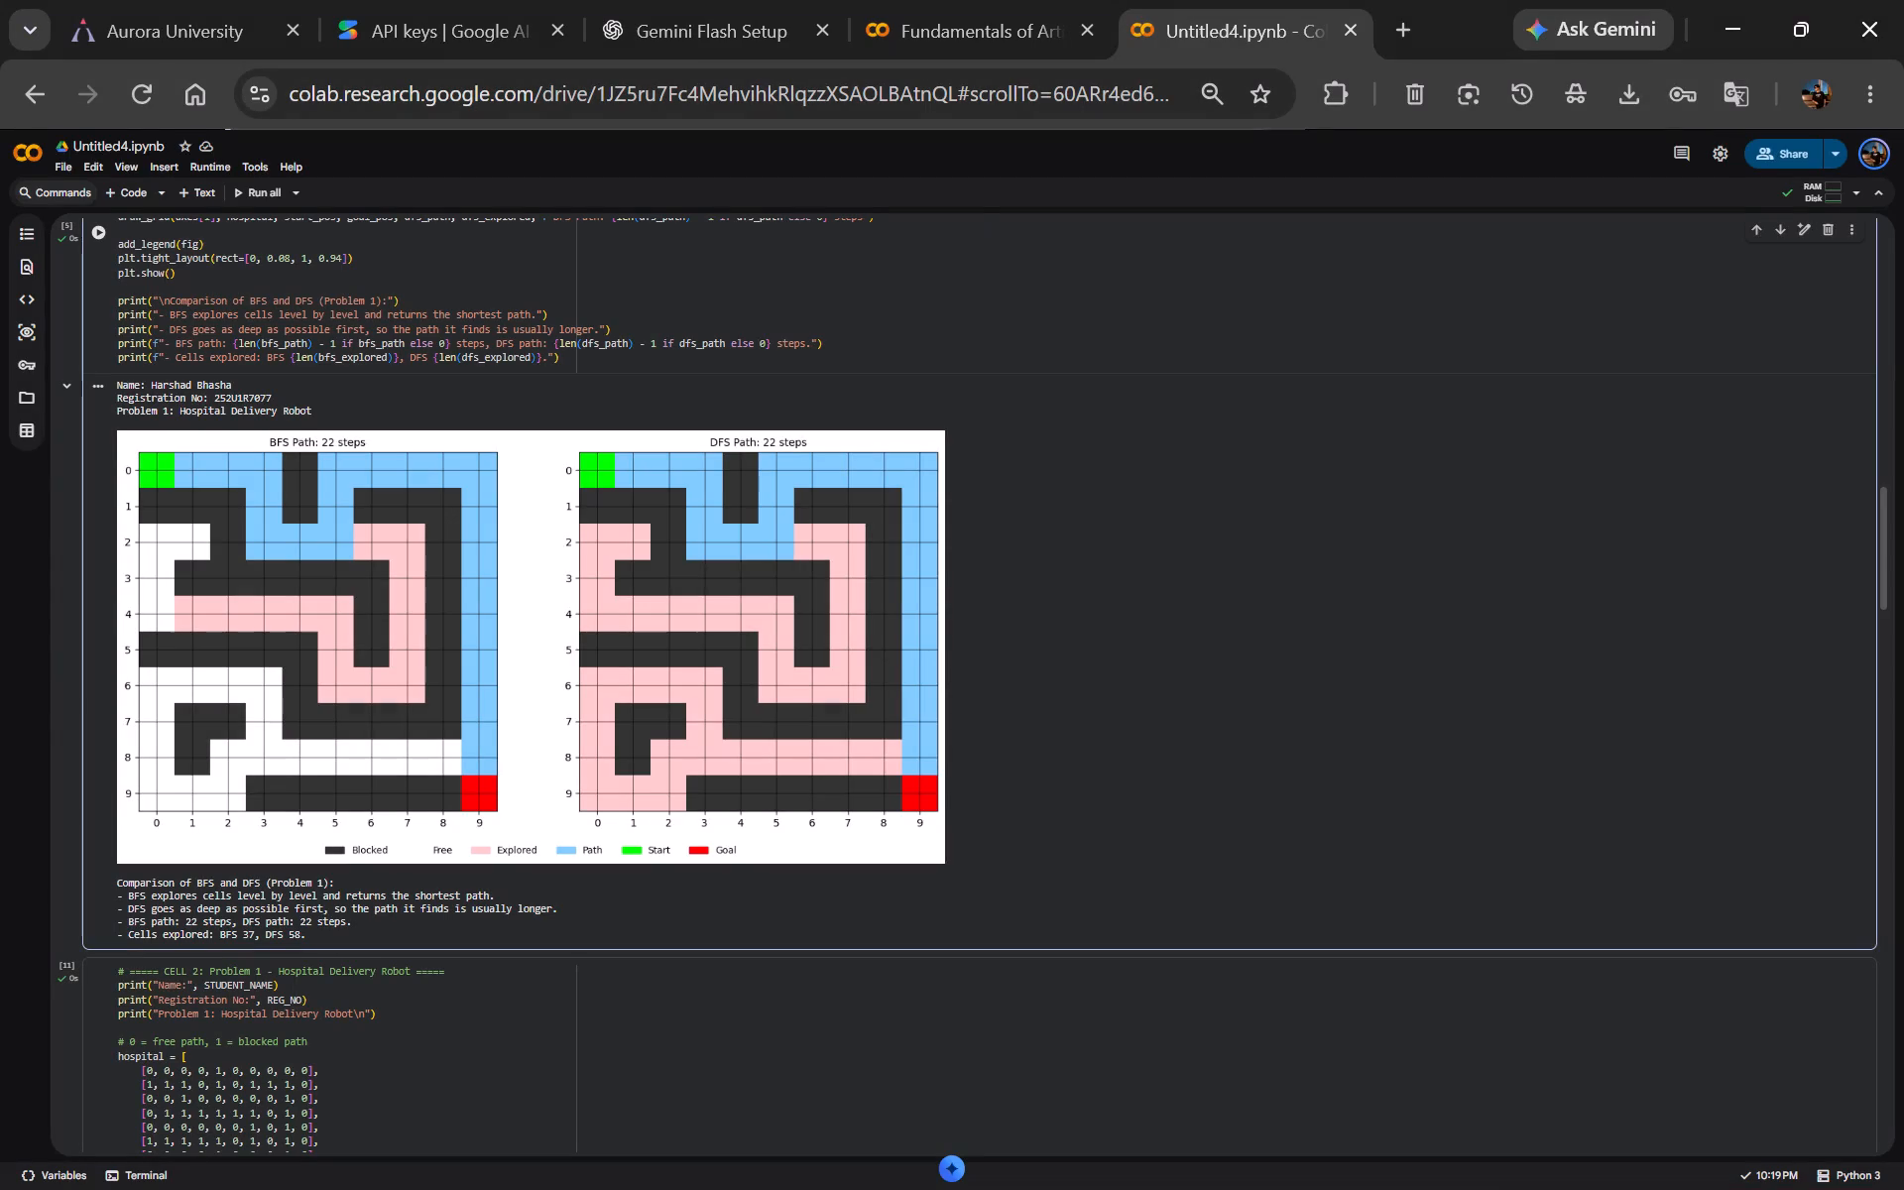
Snip the notebook page at 67% zoom, covering Problem 1's full output from the name line through the BFS and DFS comparison.
key("ctrl+equal")
scroll(933, 232, "down", 1)
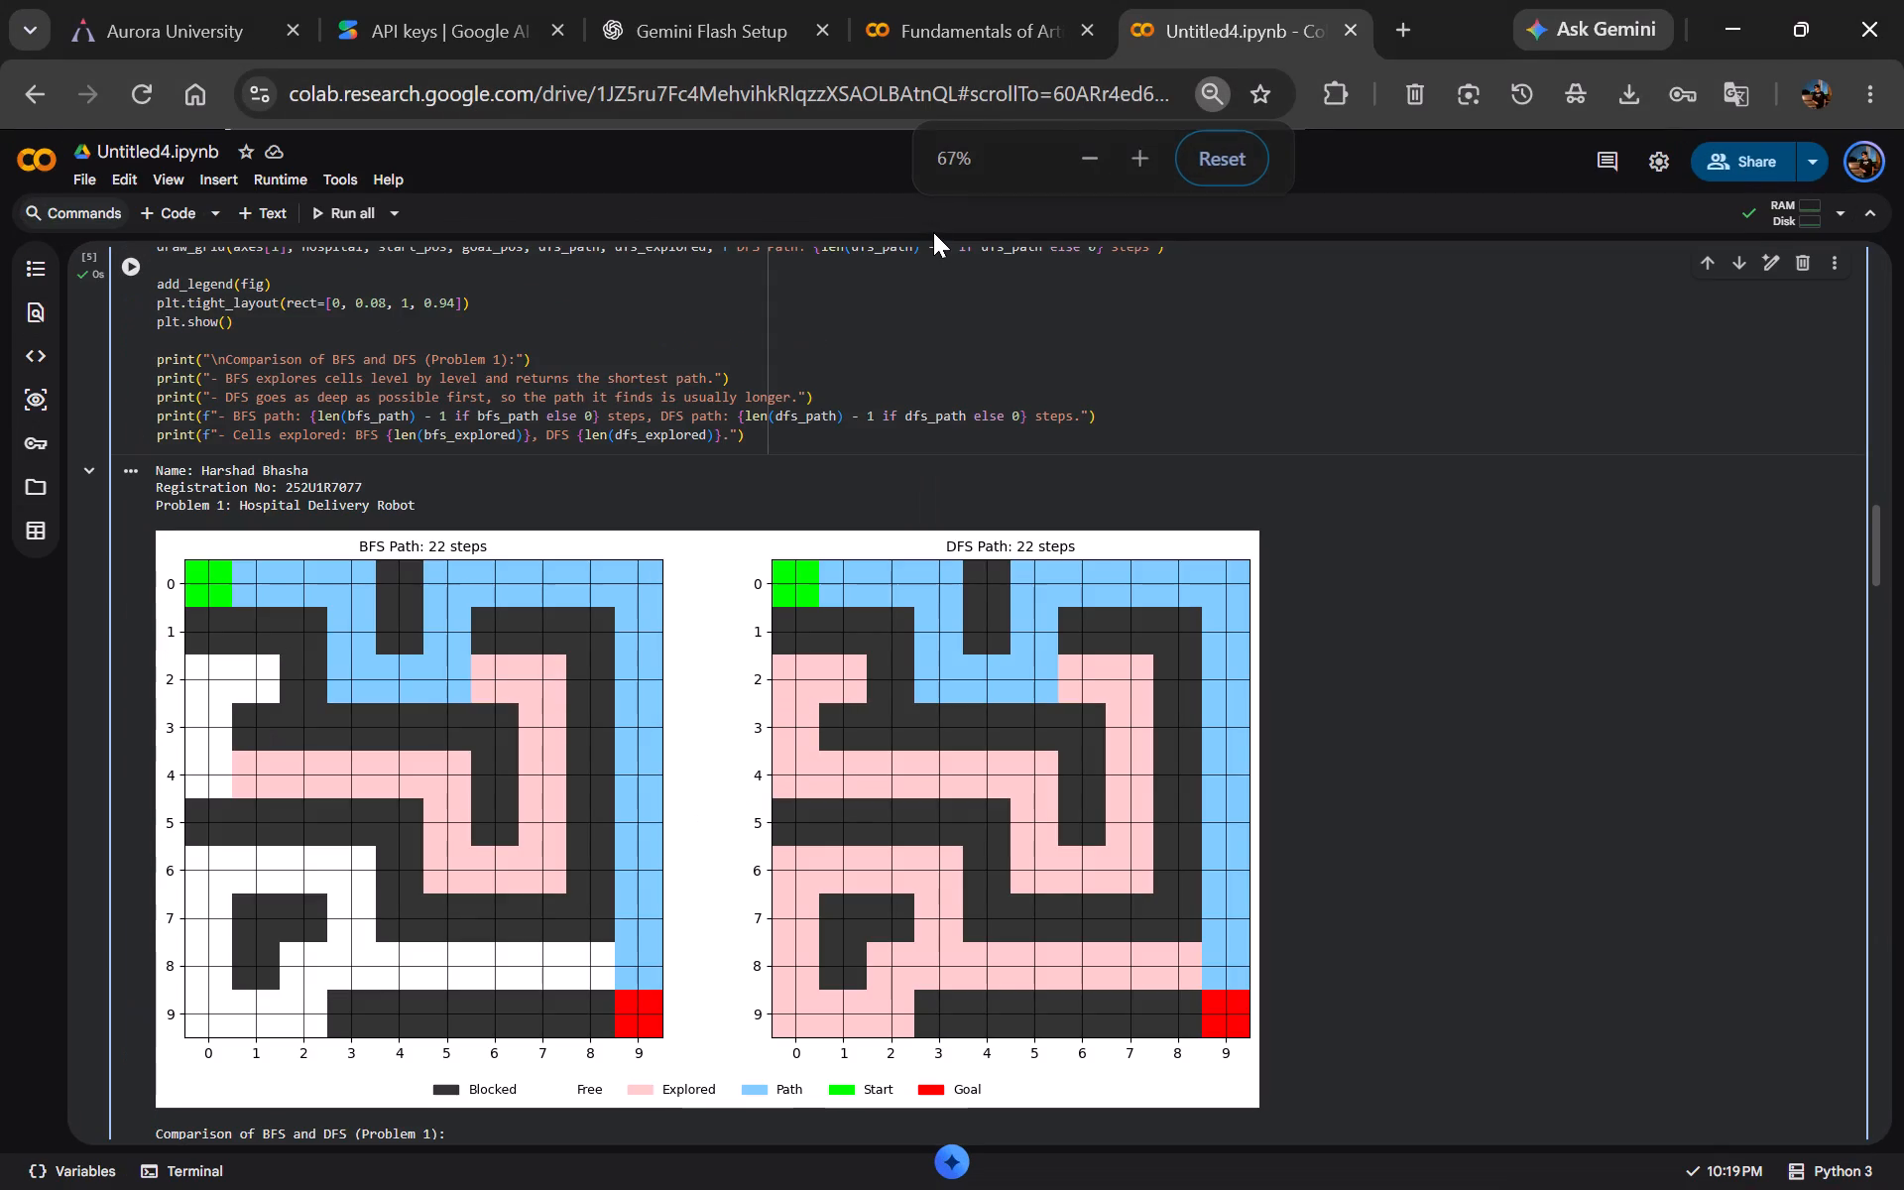
scroll(933, 232, "down", 1)
scroll(885, 609, "down", 1)
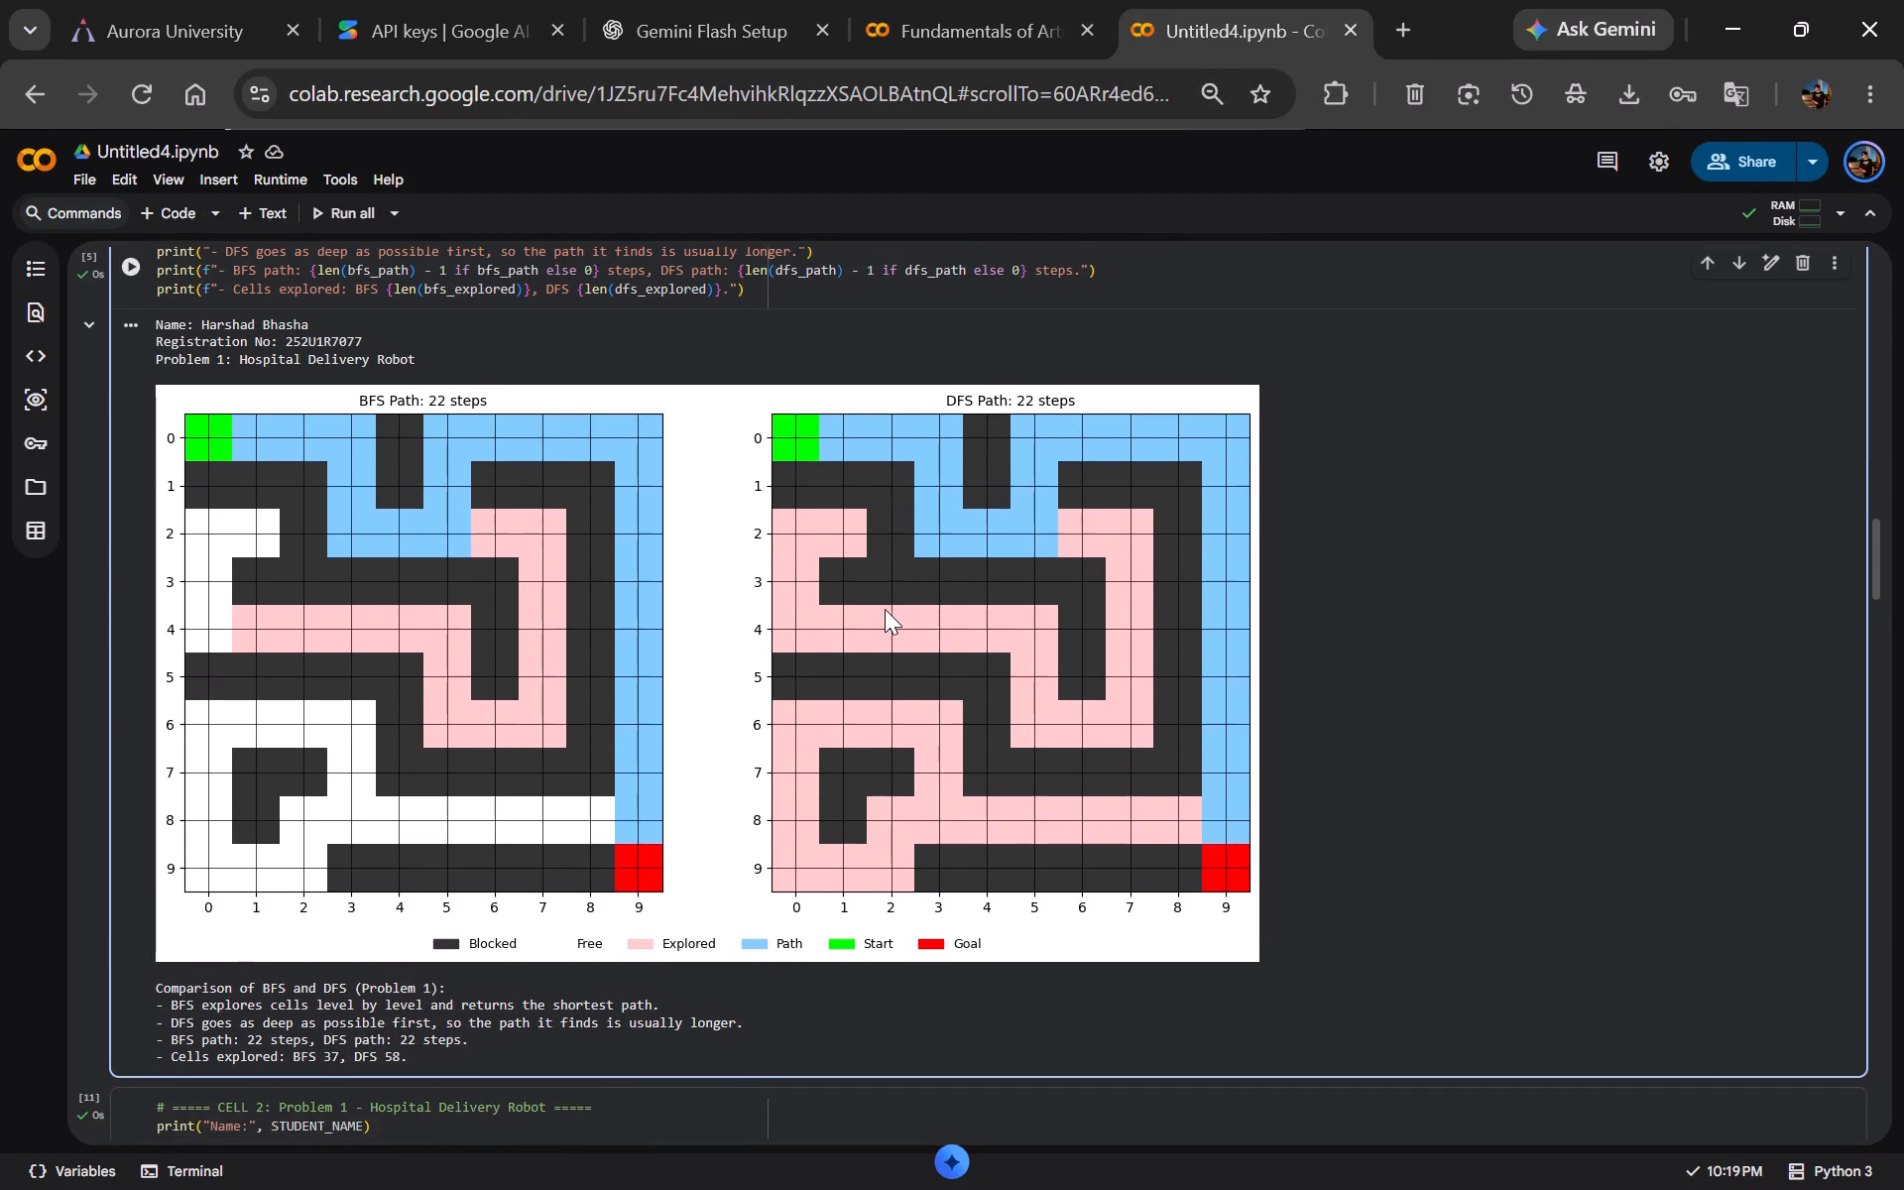
scroll(885, 609, "down", 2)
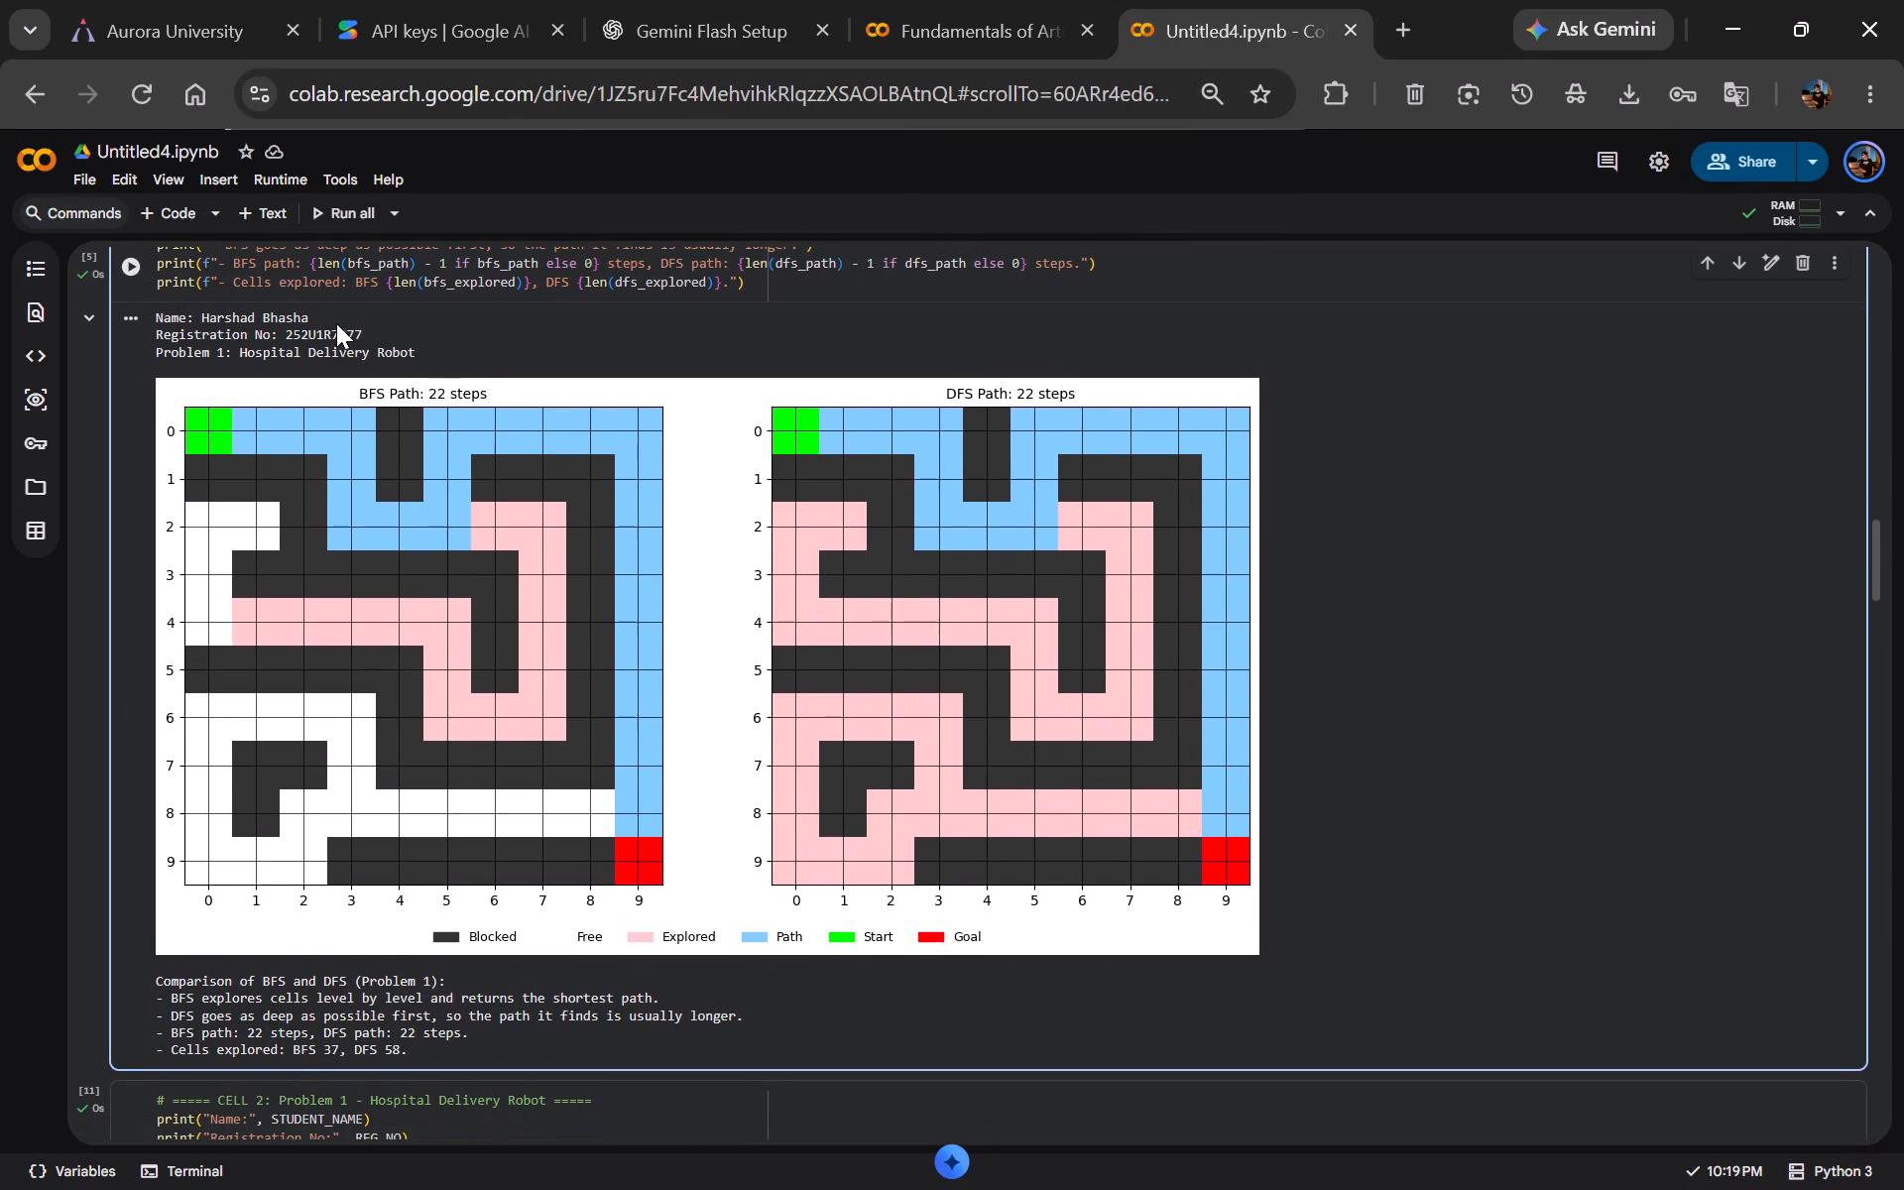
key("shift+super+s")
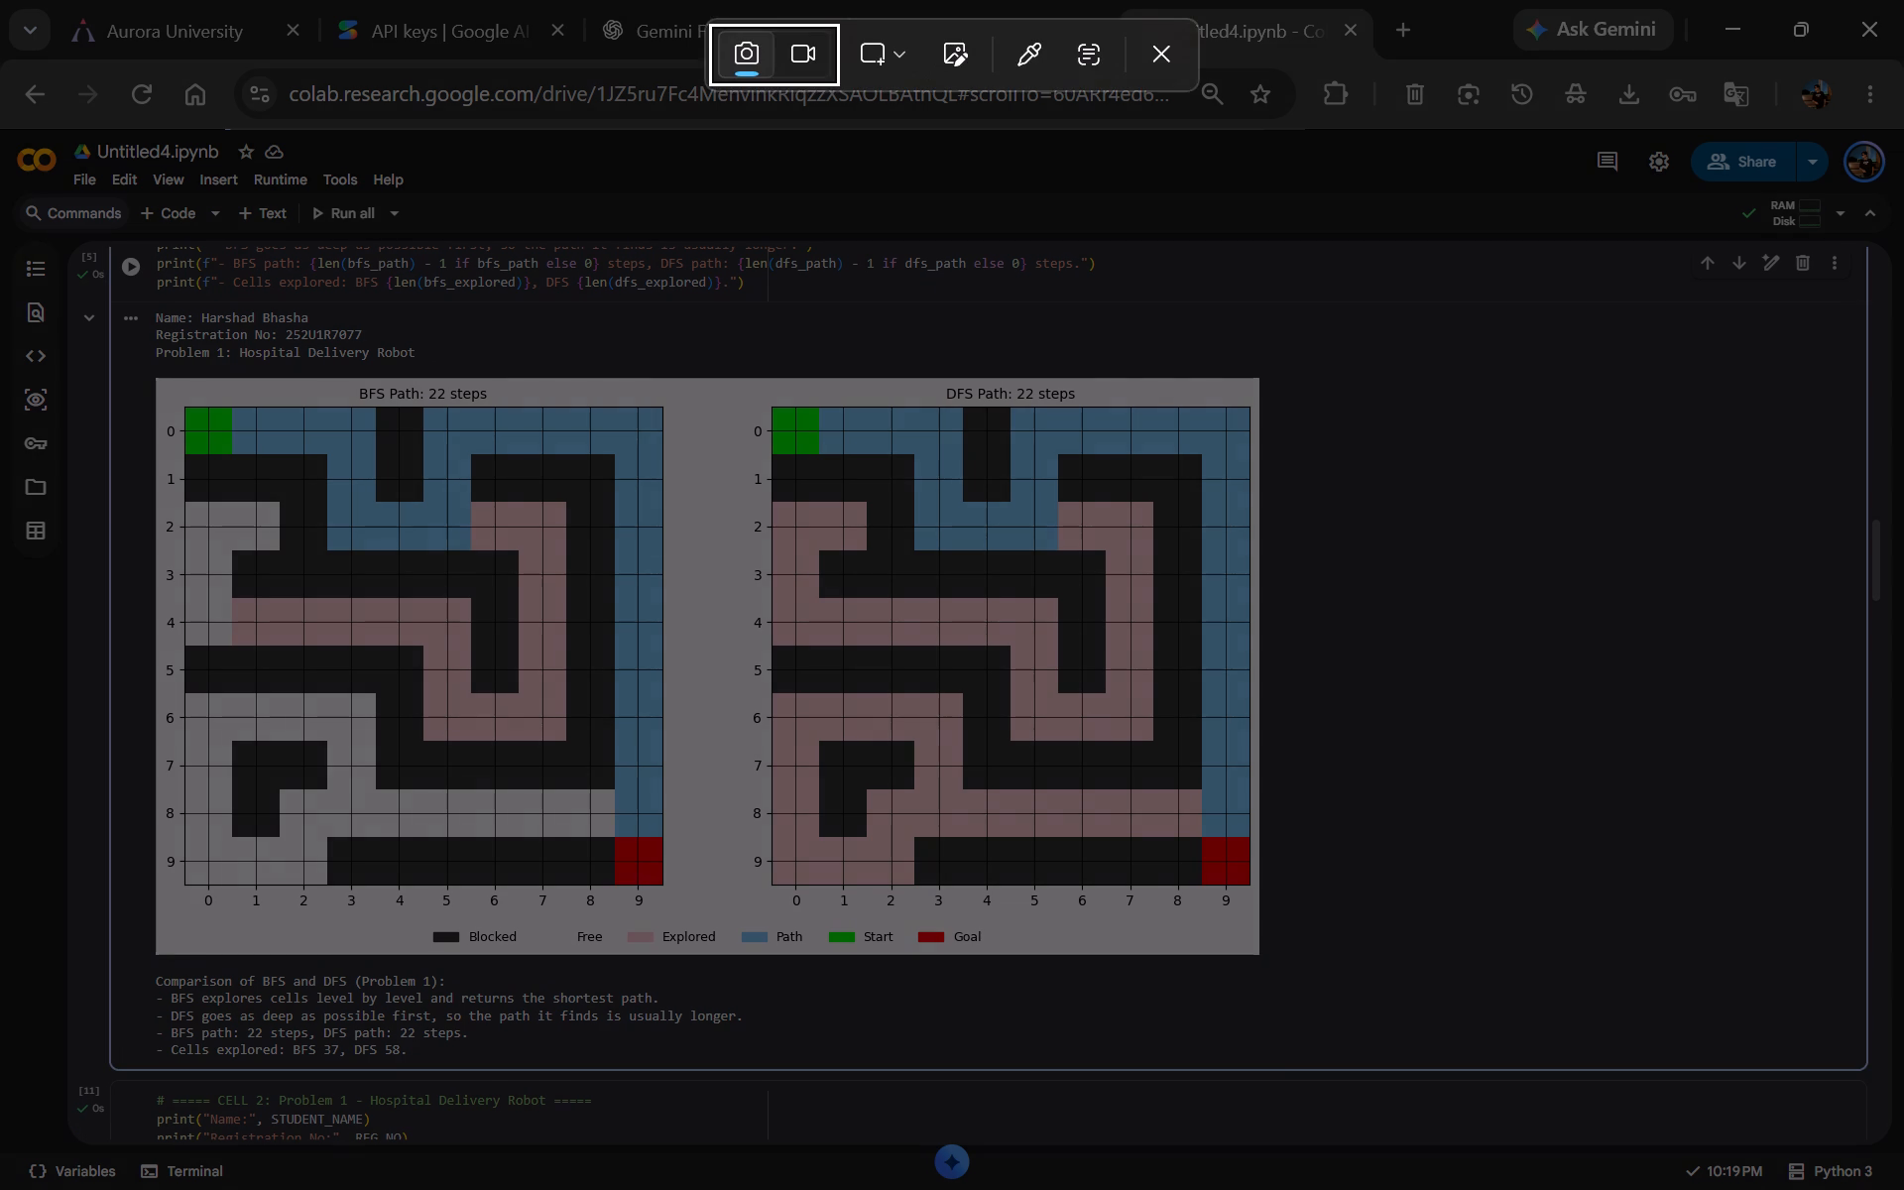
left_click_drag(2, 122, 1903, 1189)
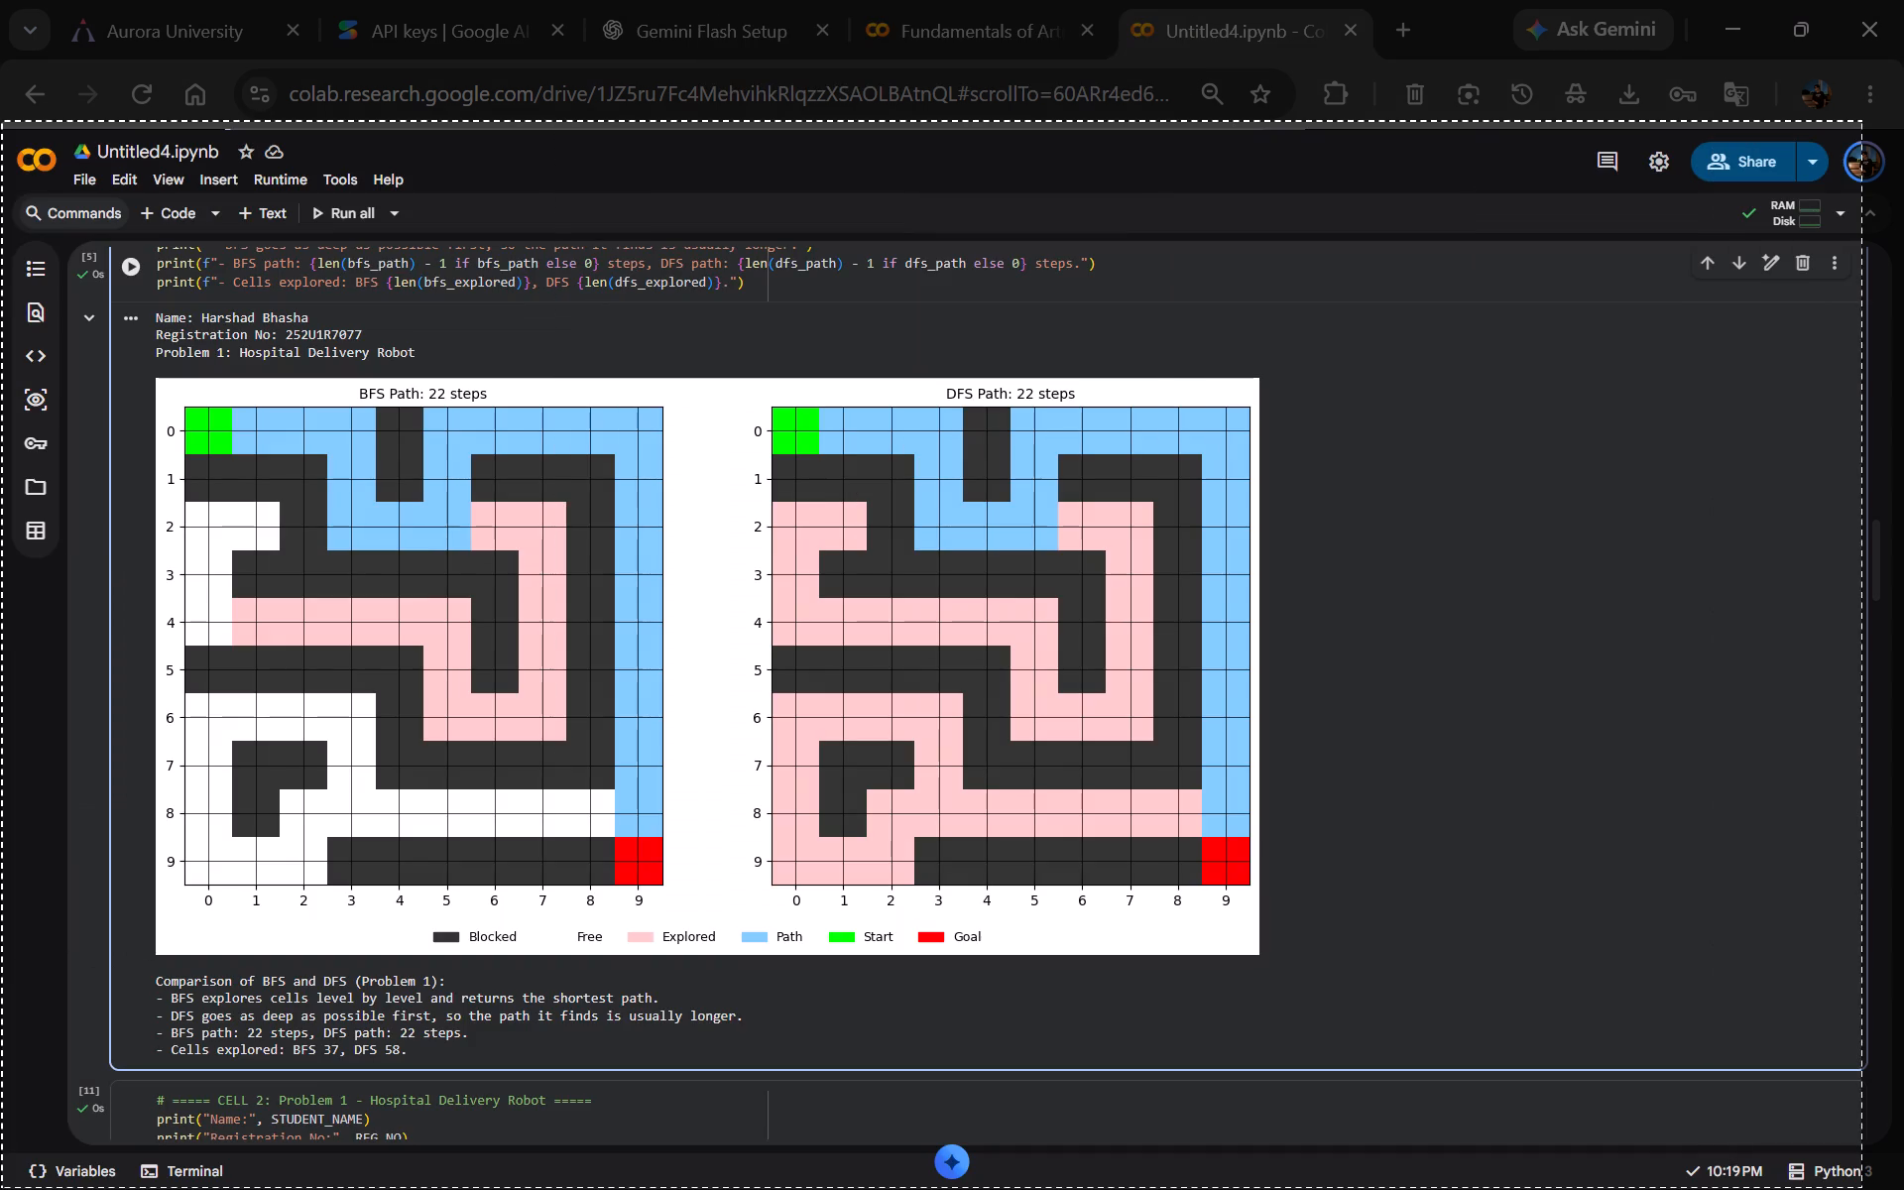
left_click_drag(1903, 1189, 1903, 1086)
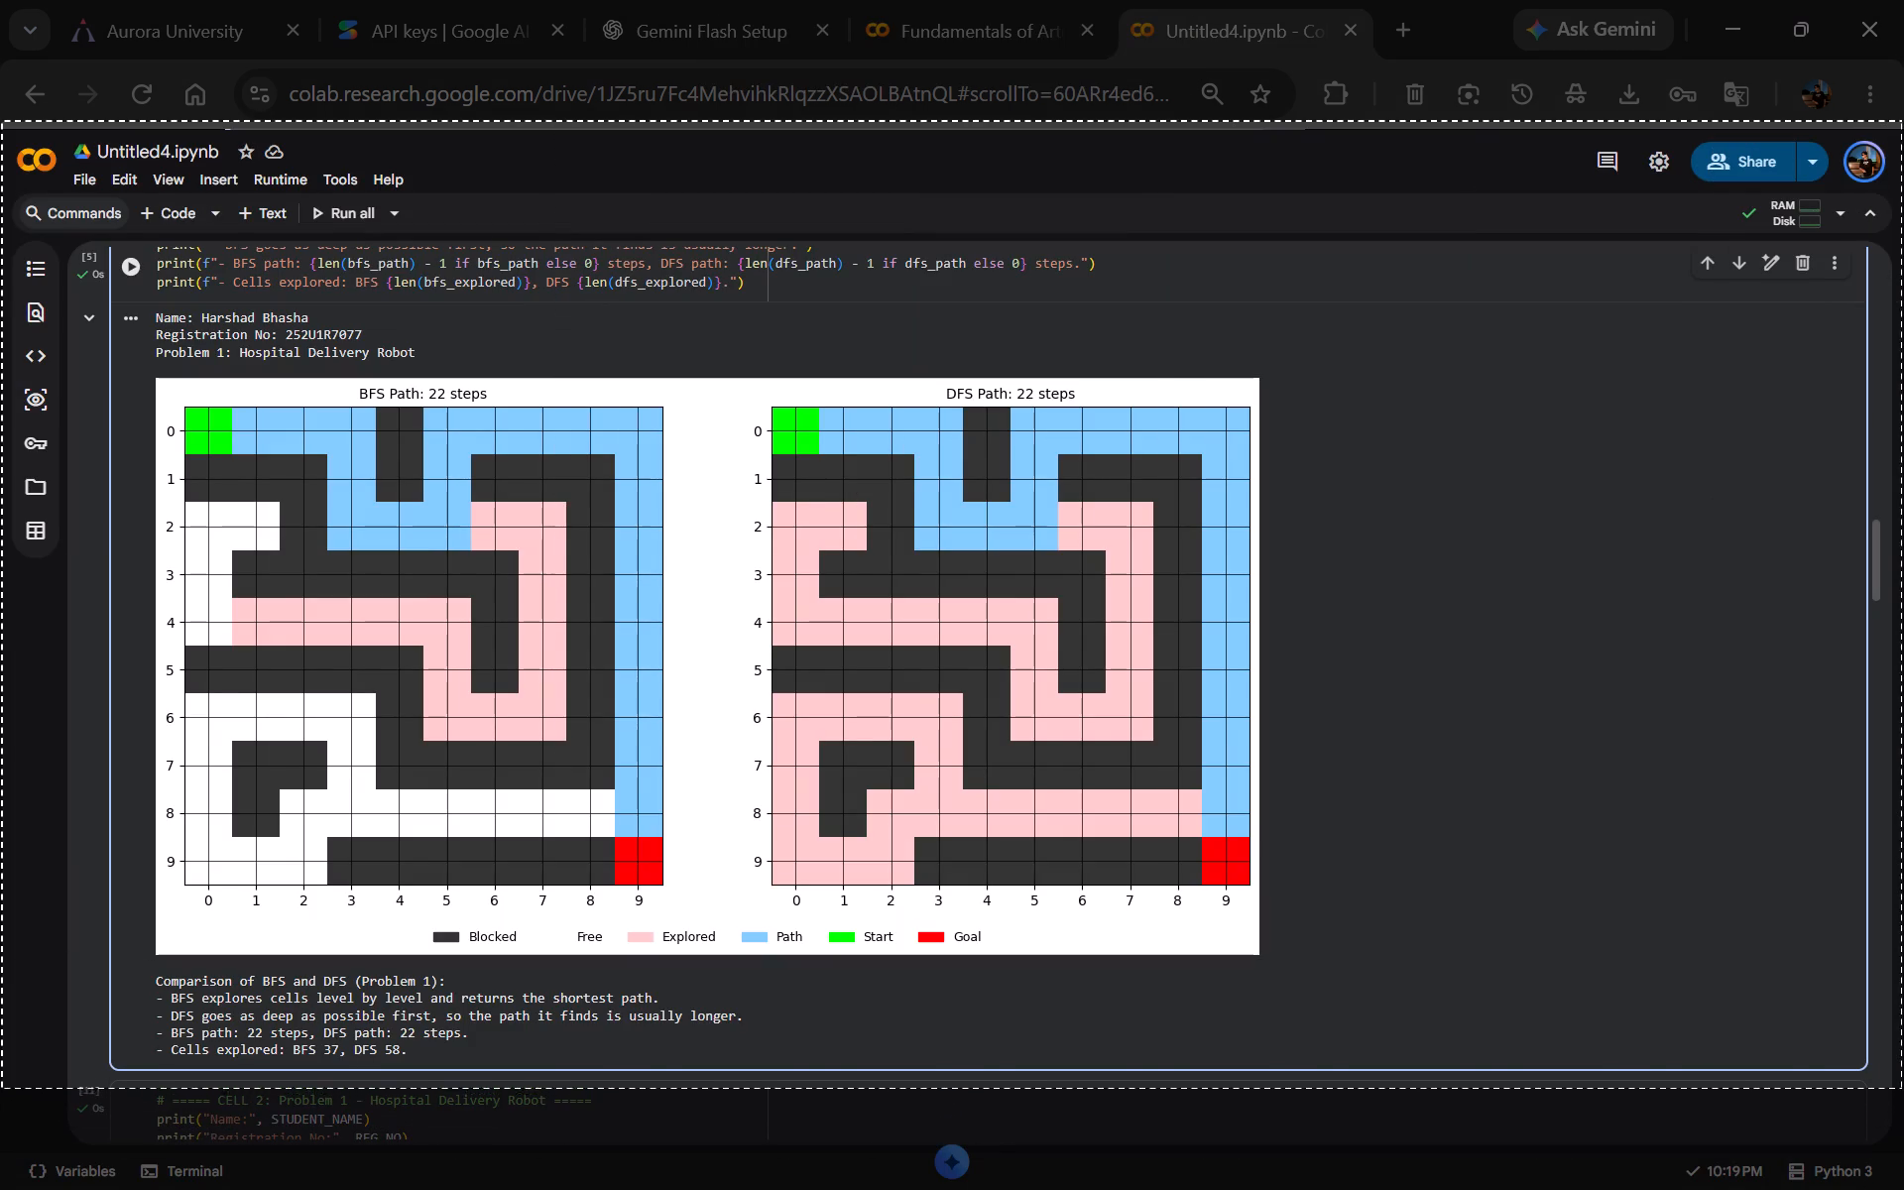
left_click_drag(1903, 1086, 1903, 1075)
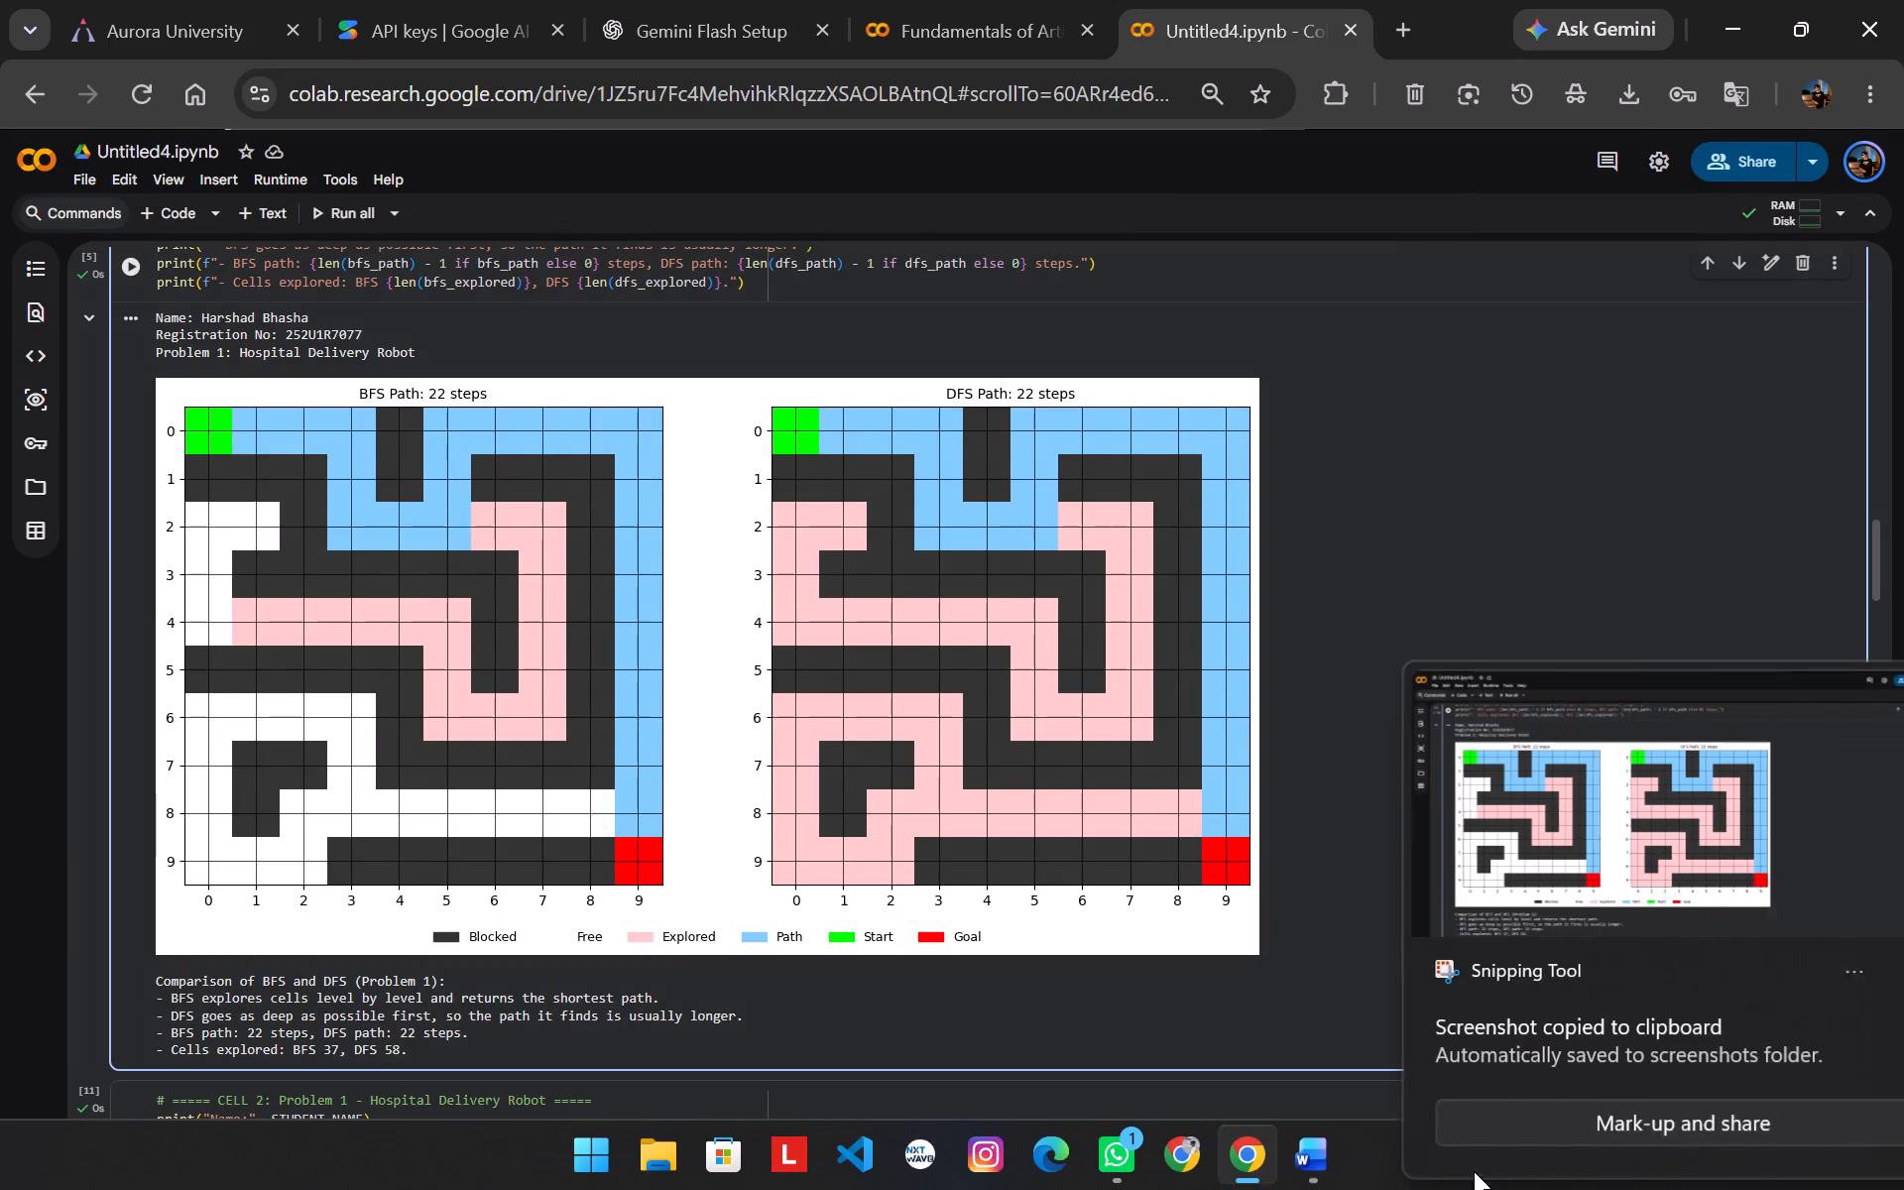
left_click(1250, 1036)
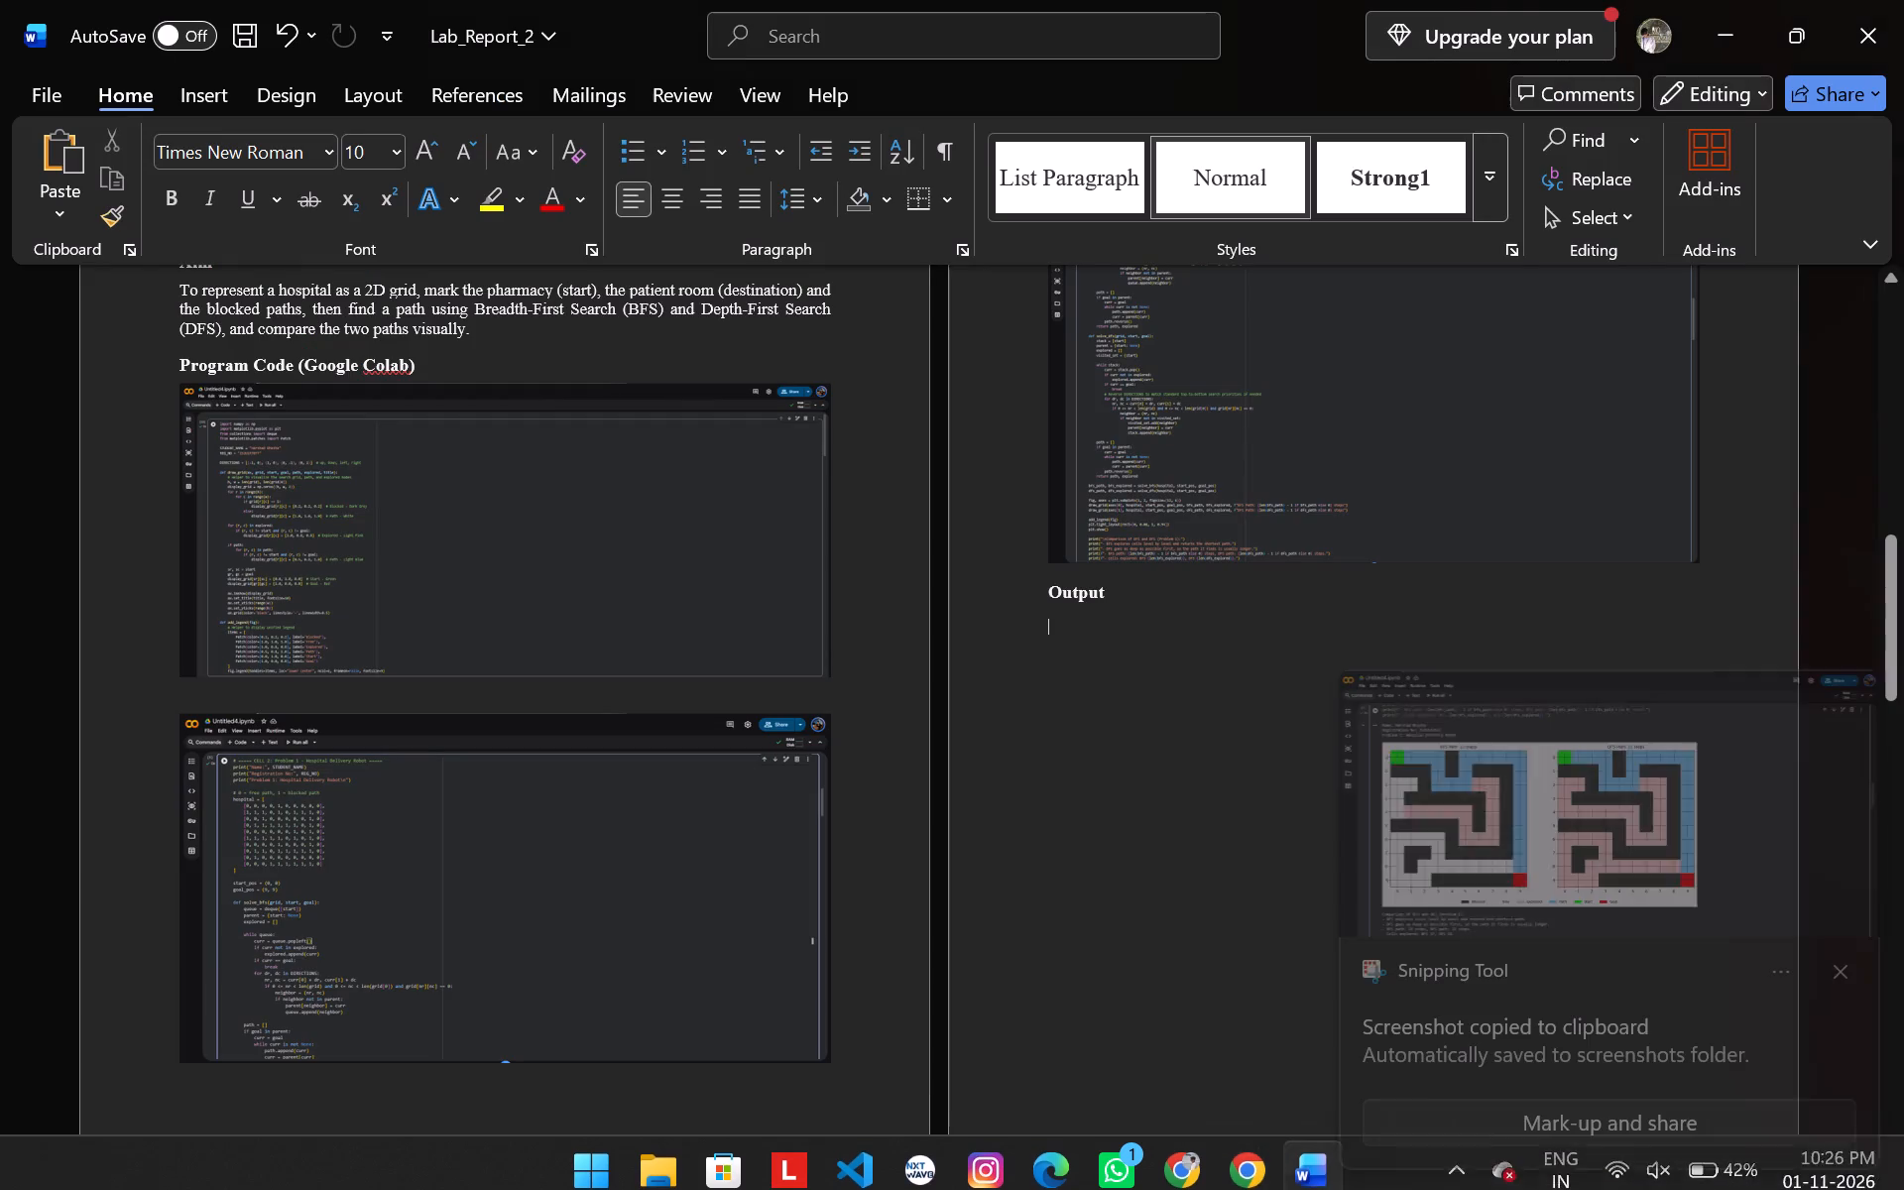
left_click(204, 90)
left_click(338, 183)
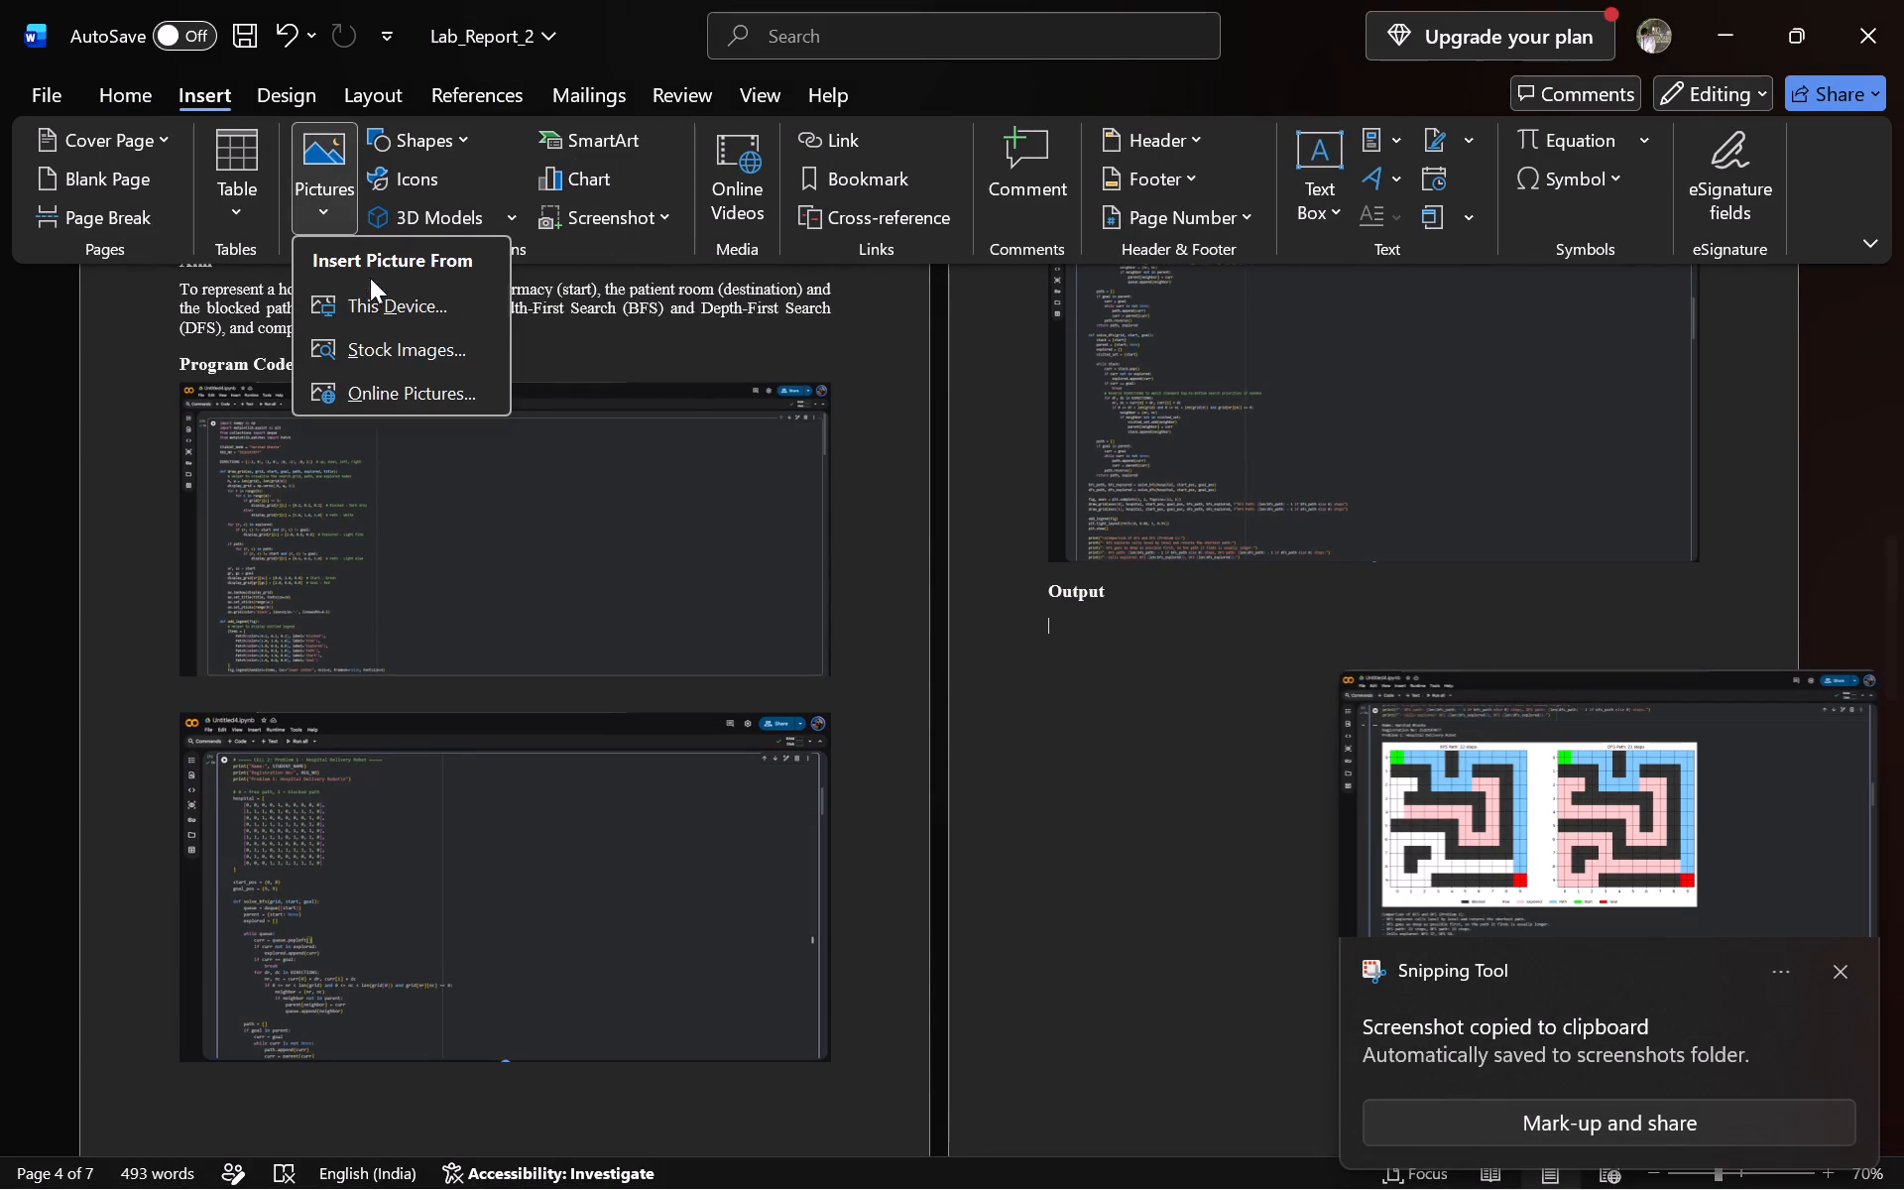
left_click(372, 292)
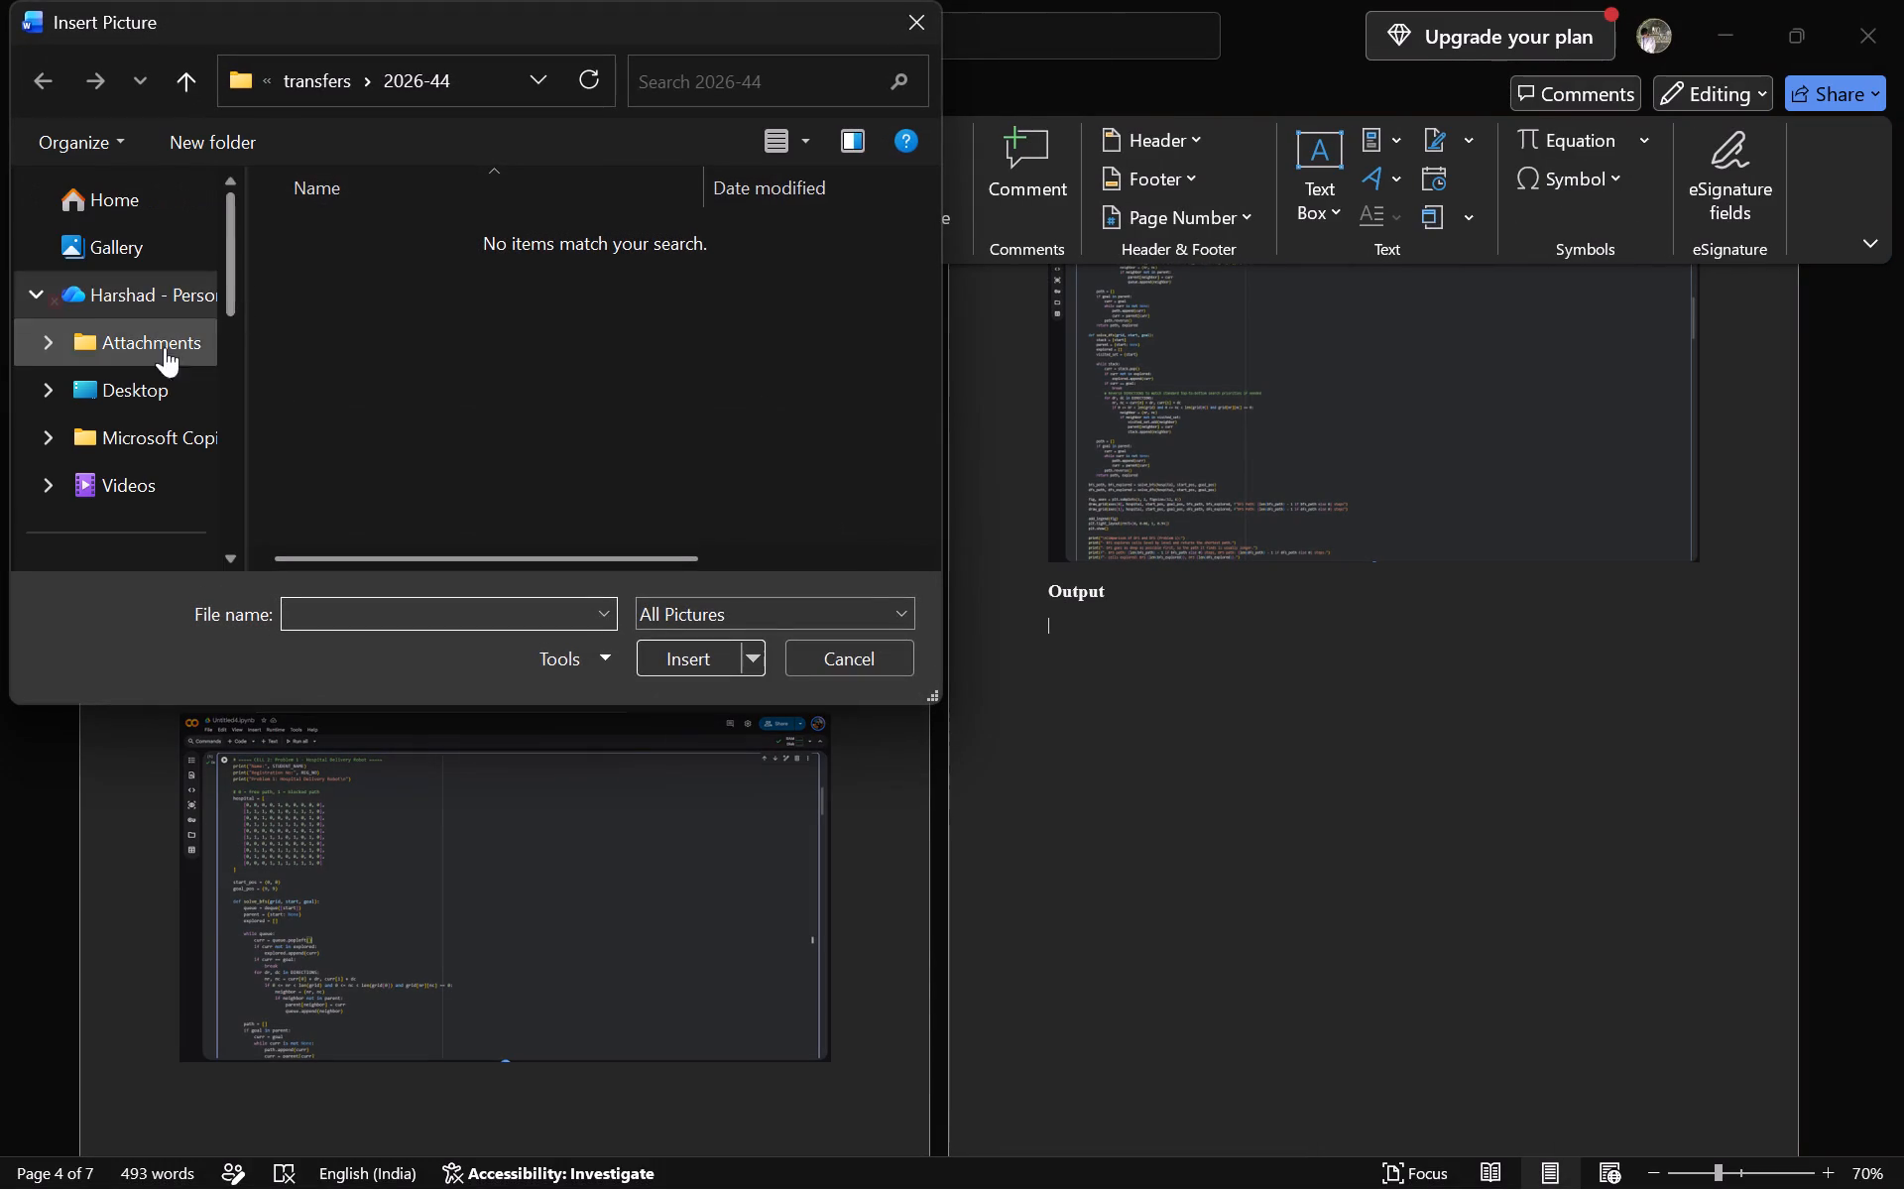
left_click(98, 233)
double_click(342, 297)
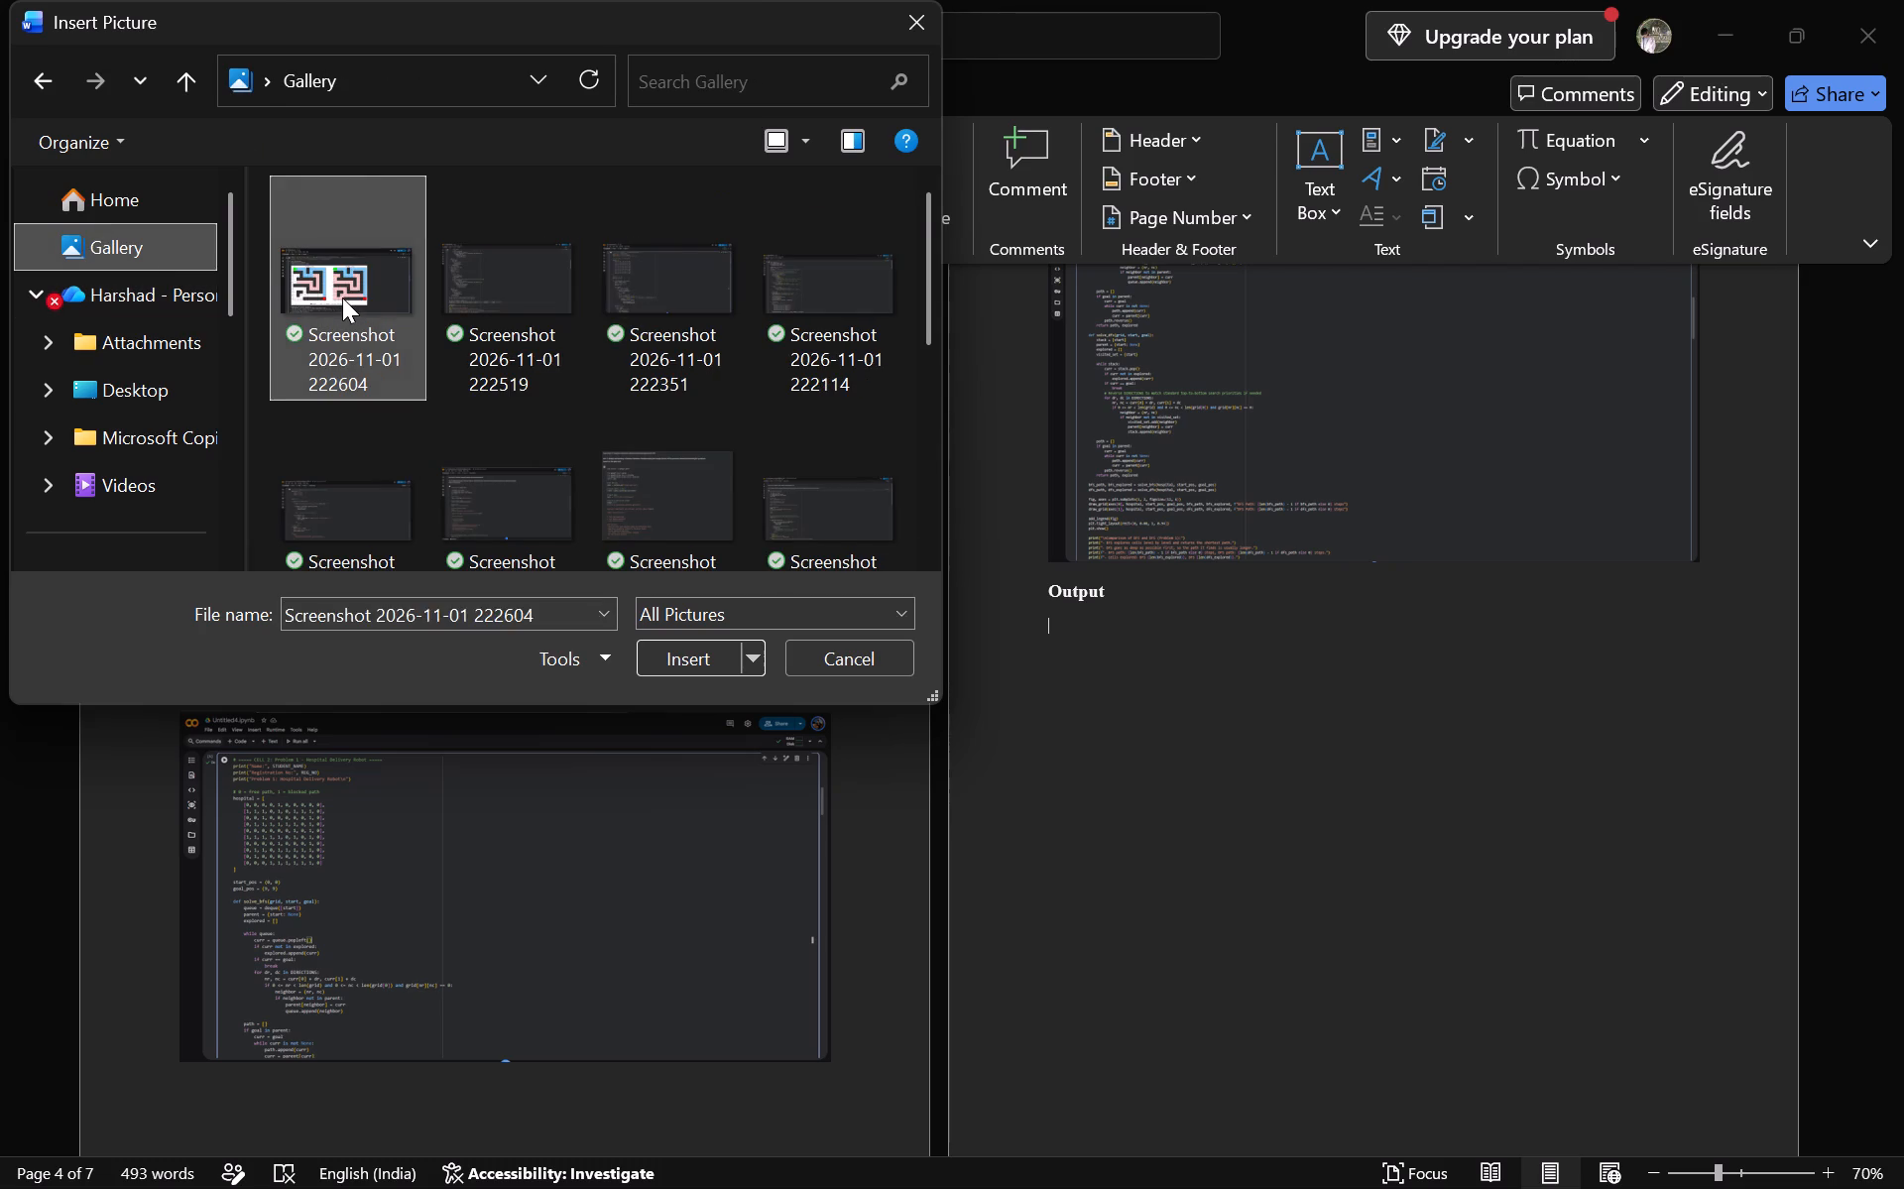
Select the old Hospital Delivery Robot output screenshot on page 5 and compare it with the new output picture on page 4.
scroll(732, 607, "down", 4)
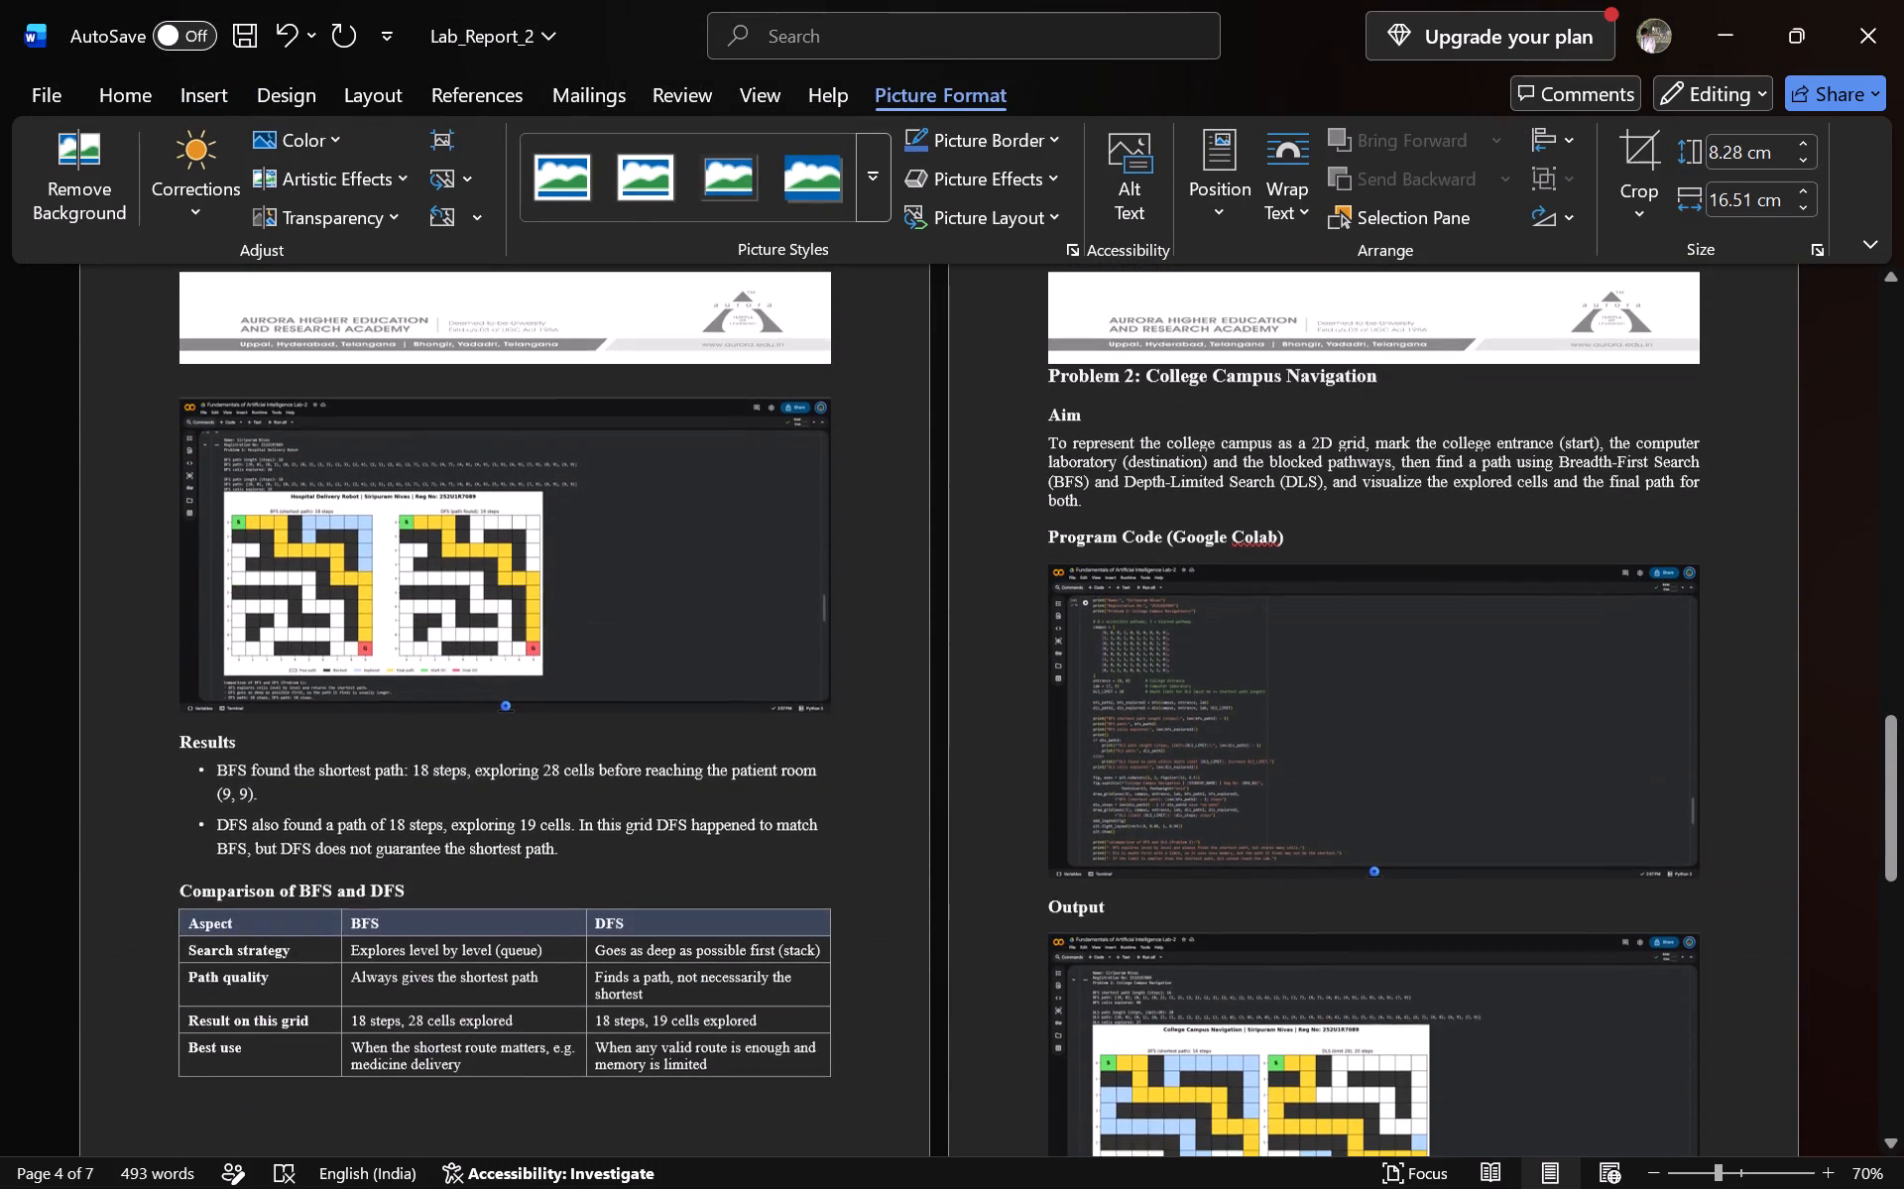
left_click(581, 609)
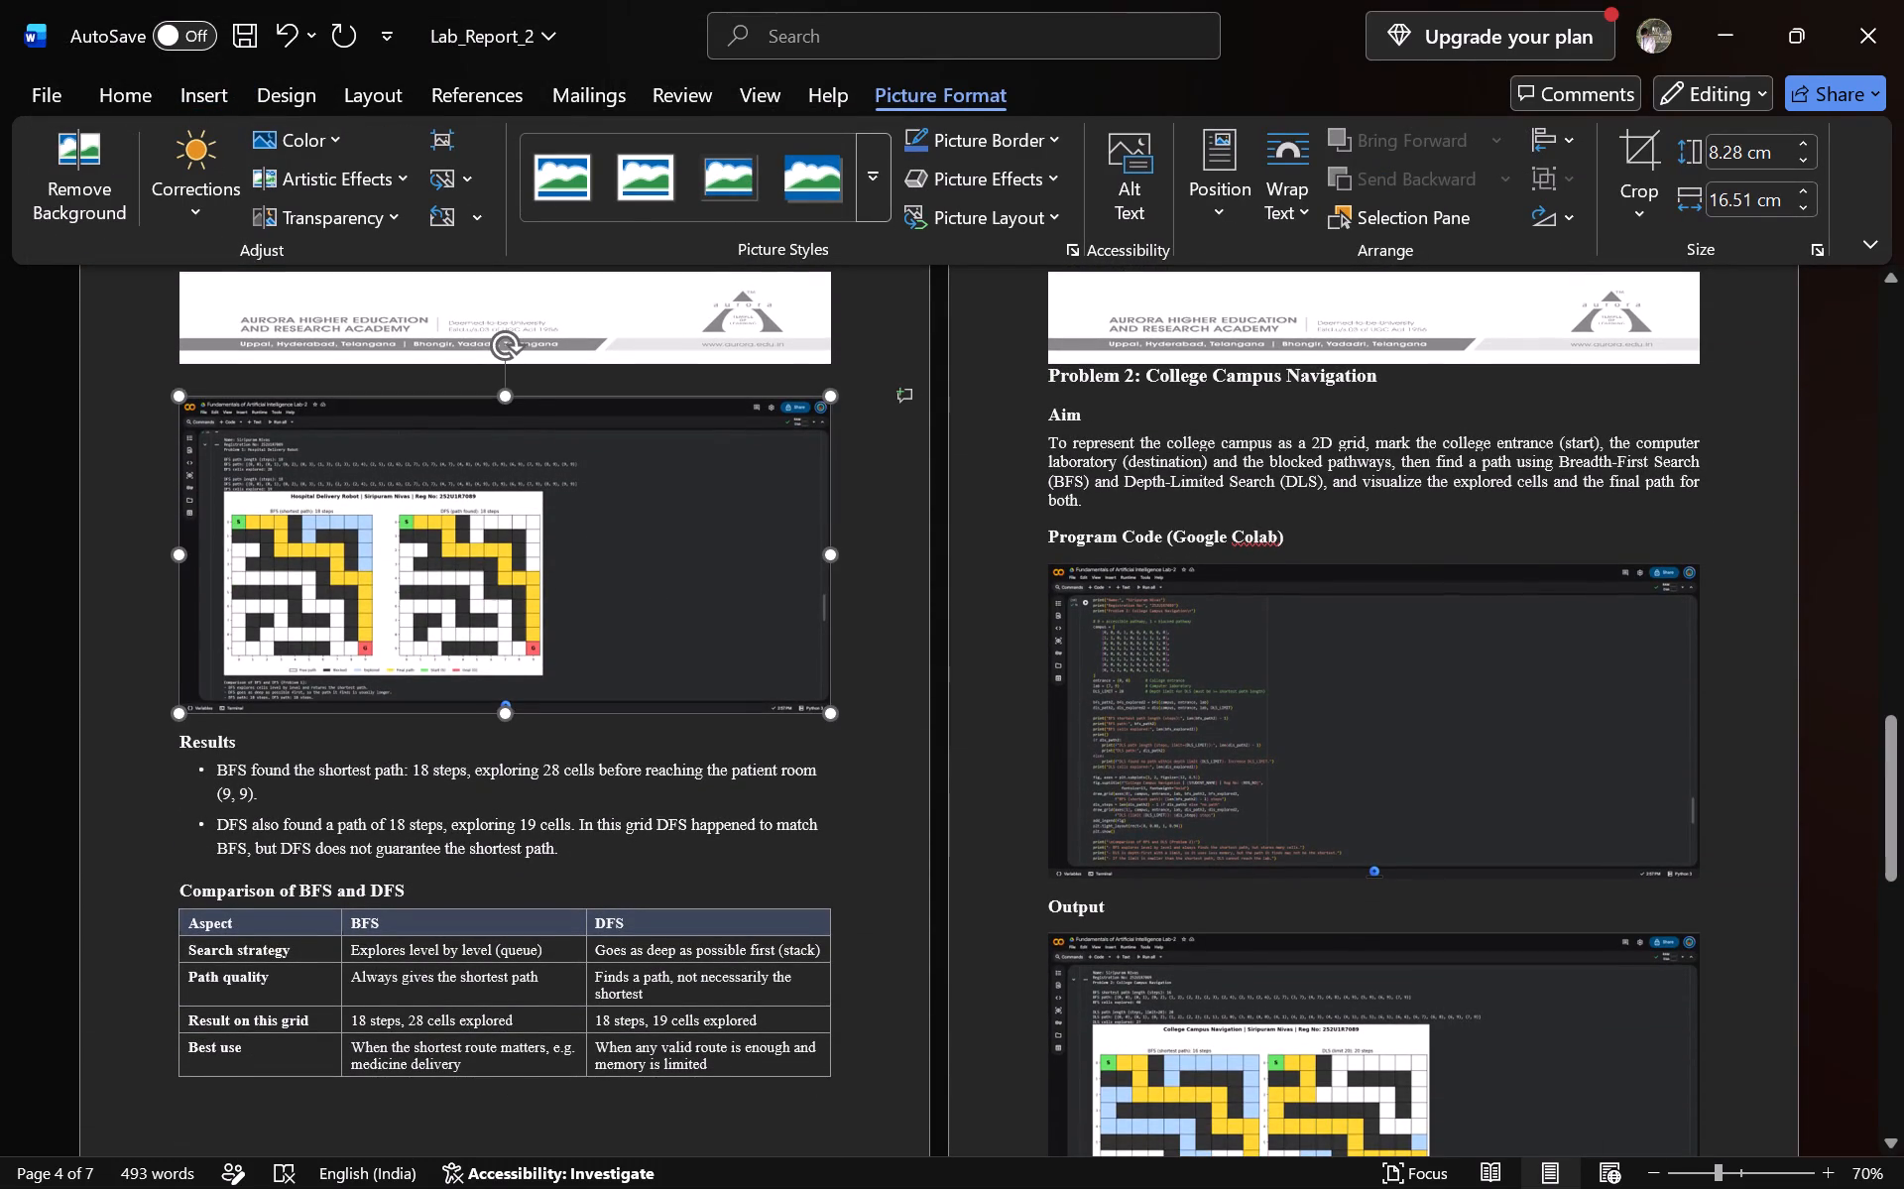
scroll(581, 609, "up", 4)
scroll(581, 609, "down", 1)
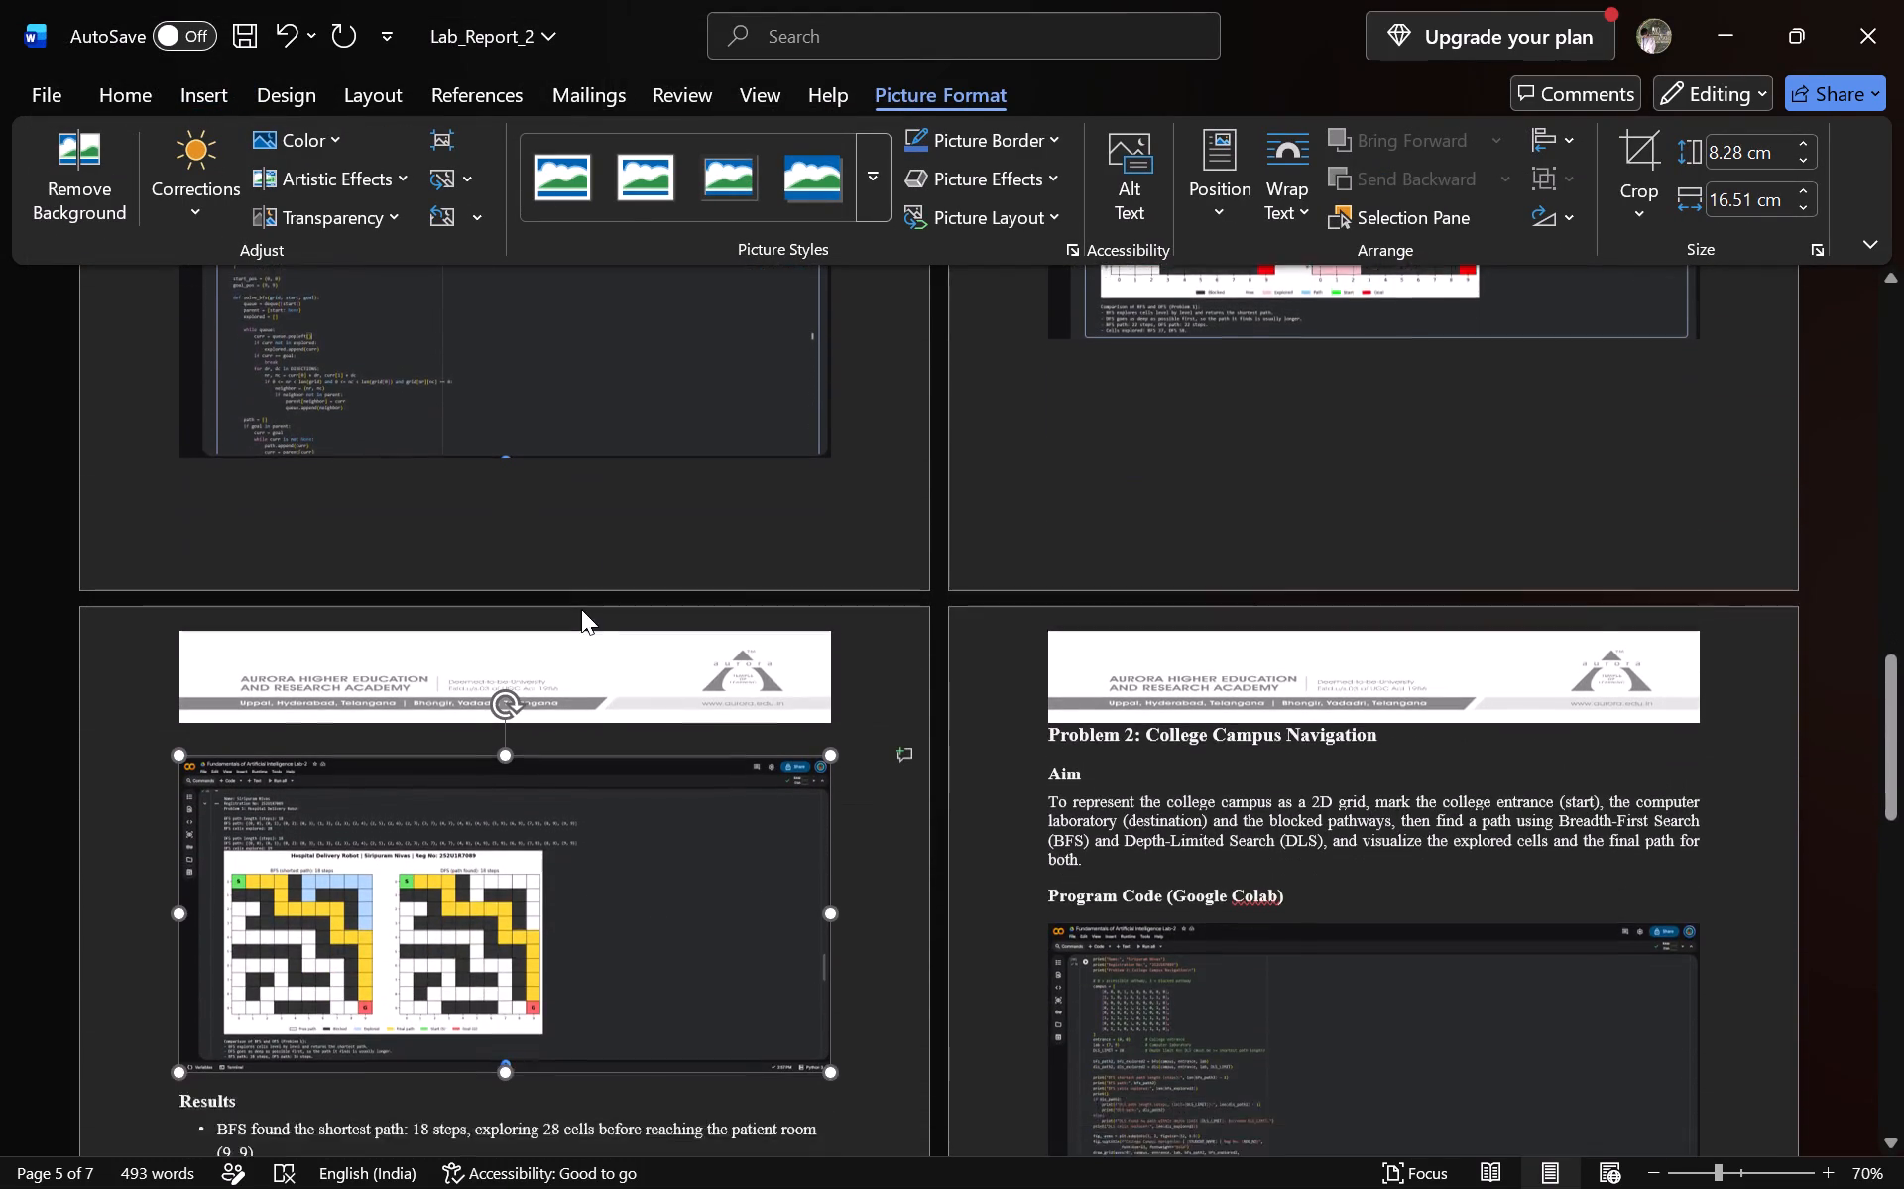
scroll(581, 609, "down", 1)
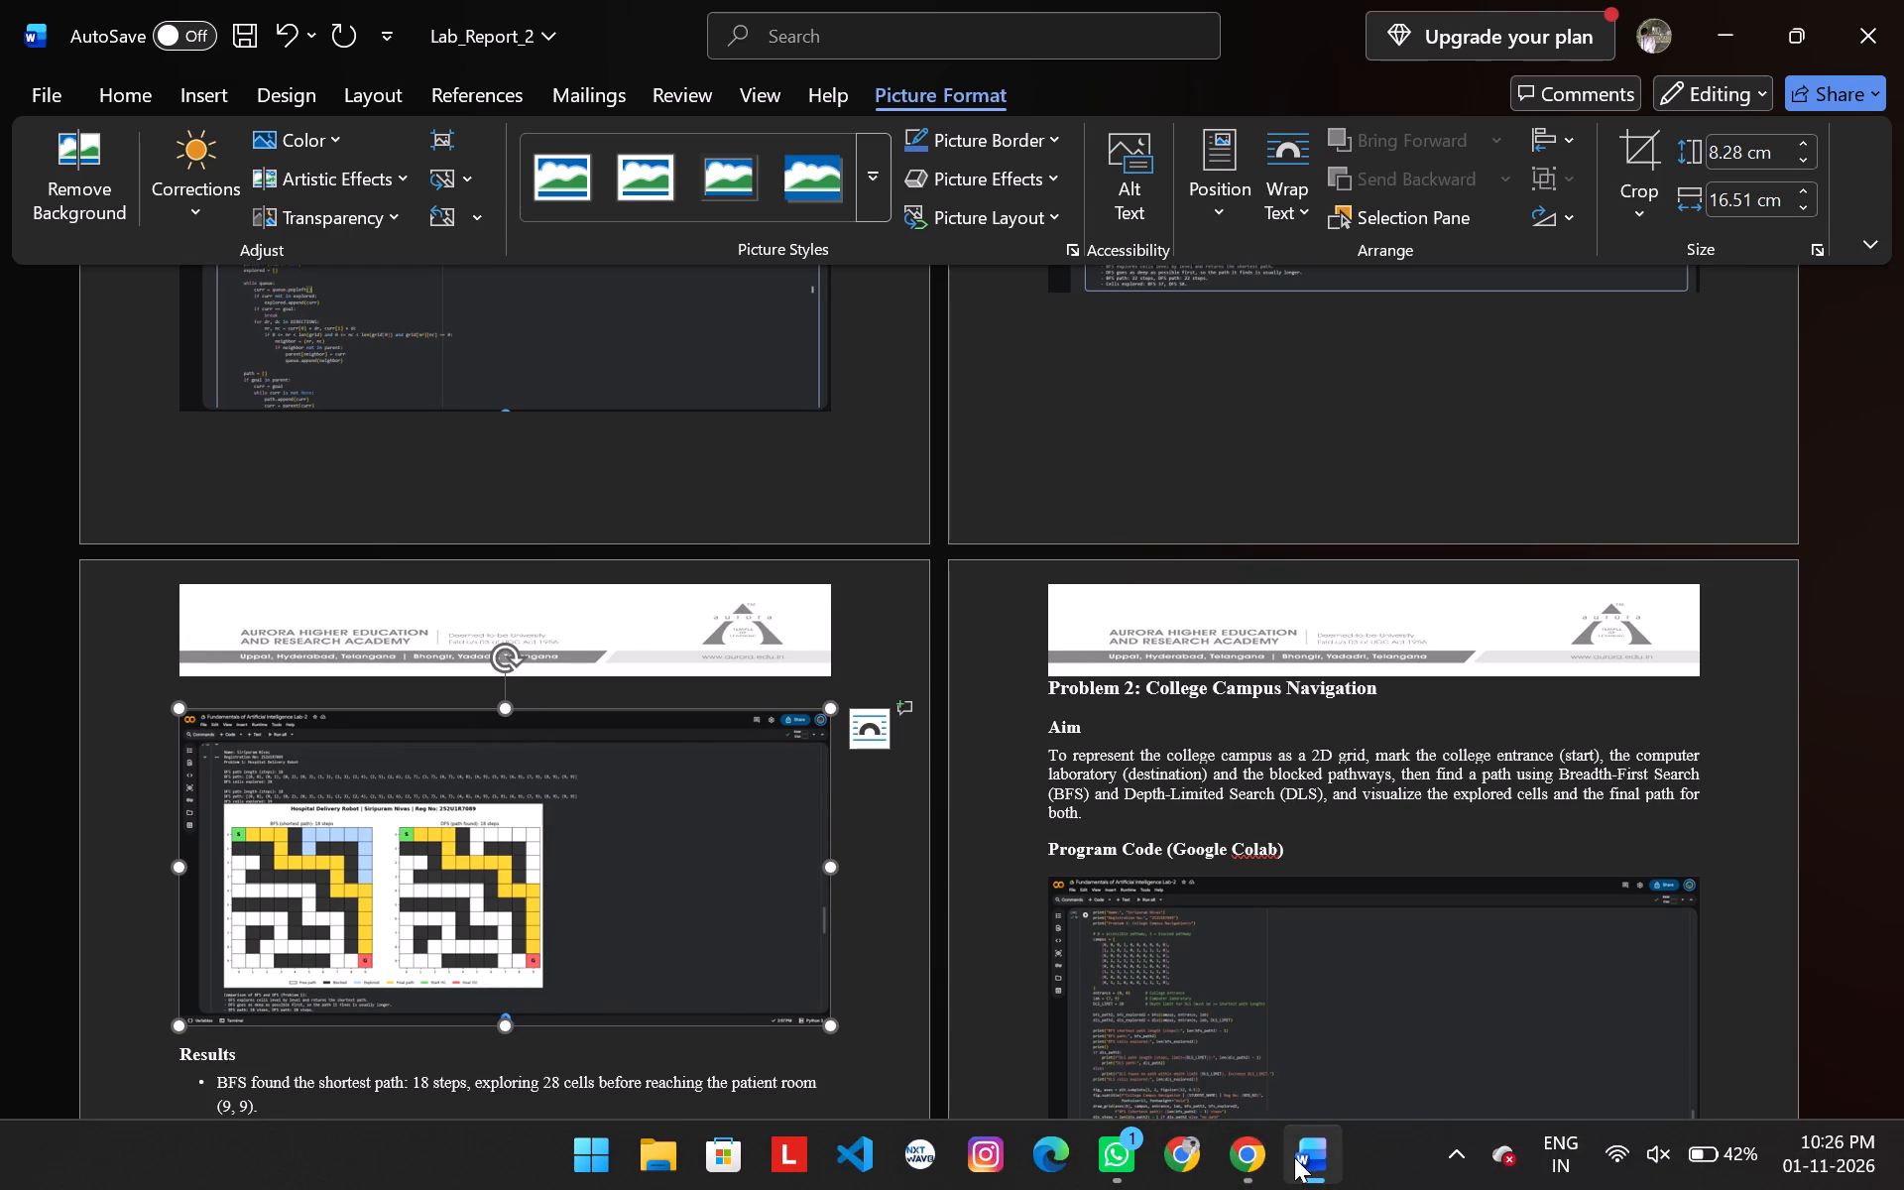
Switch to the Untitled4 notebook in Chrome and look through the Problem 1 output, the duplicate Problem 1 cell and the Problem 2 code.
left_click(1212, 1008)
scroll(999, 810, "down", 12)
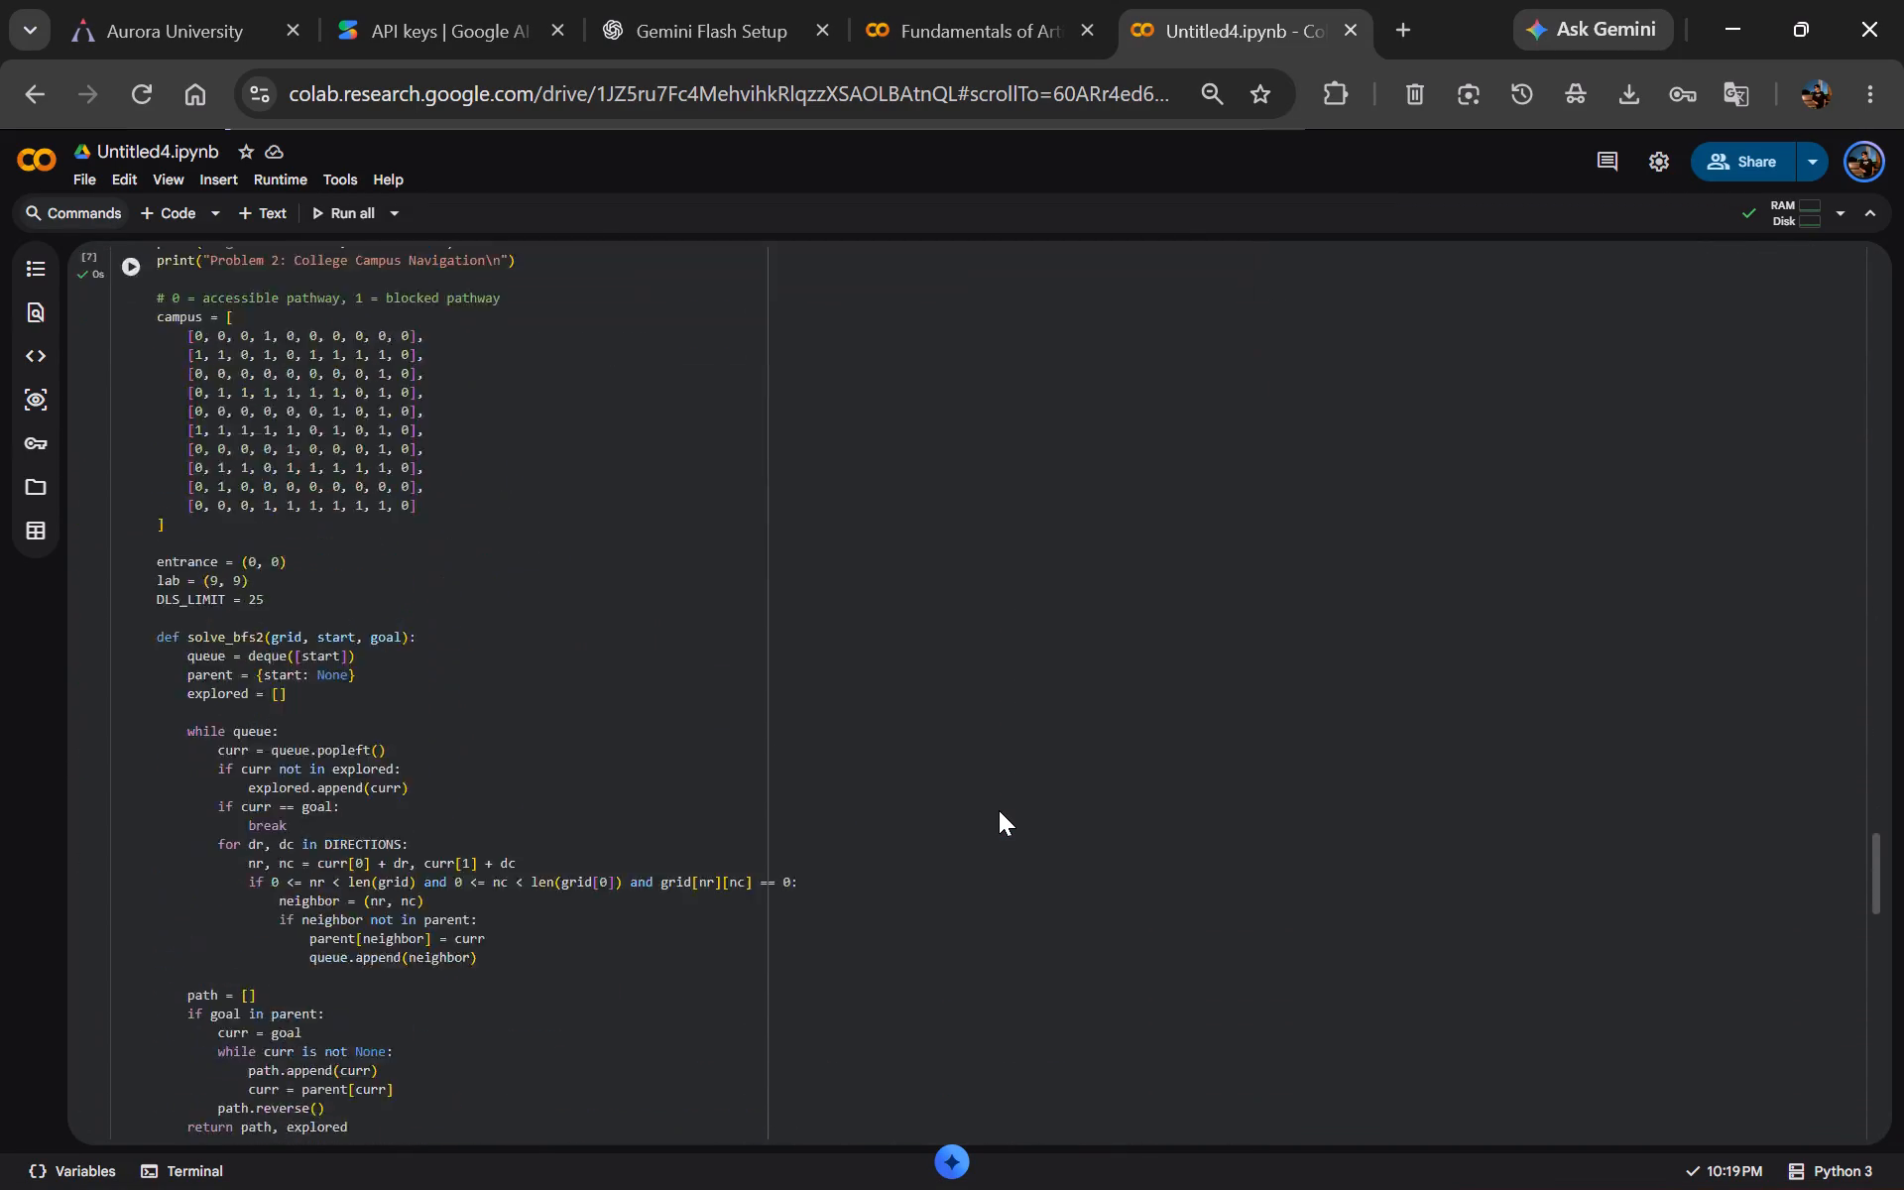
scroll(999, 810, "down", 2)
scroll(999, 810, "up", 7)
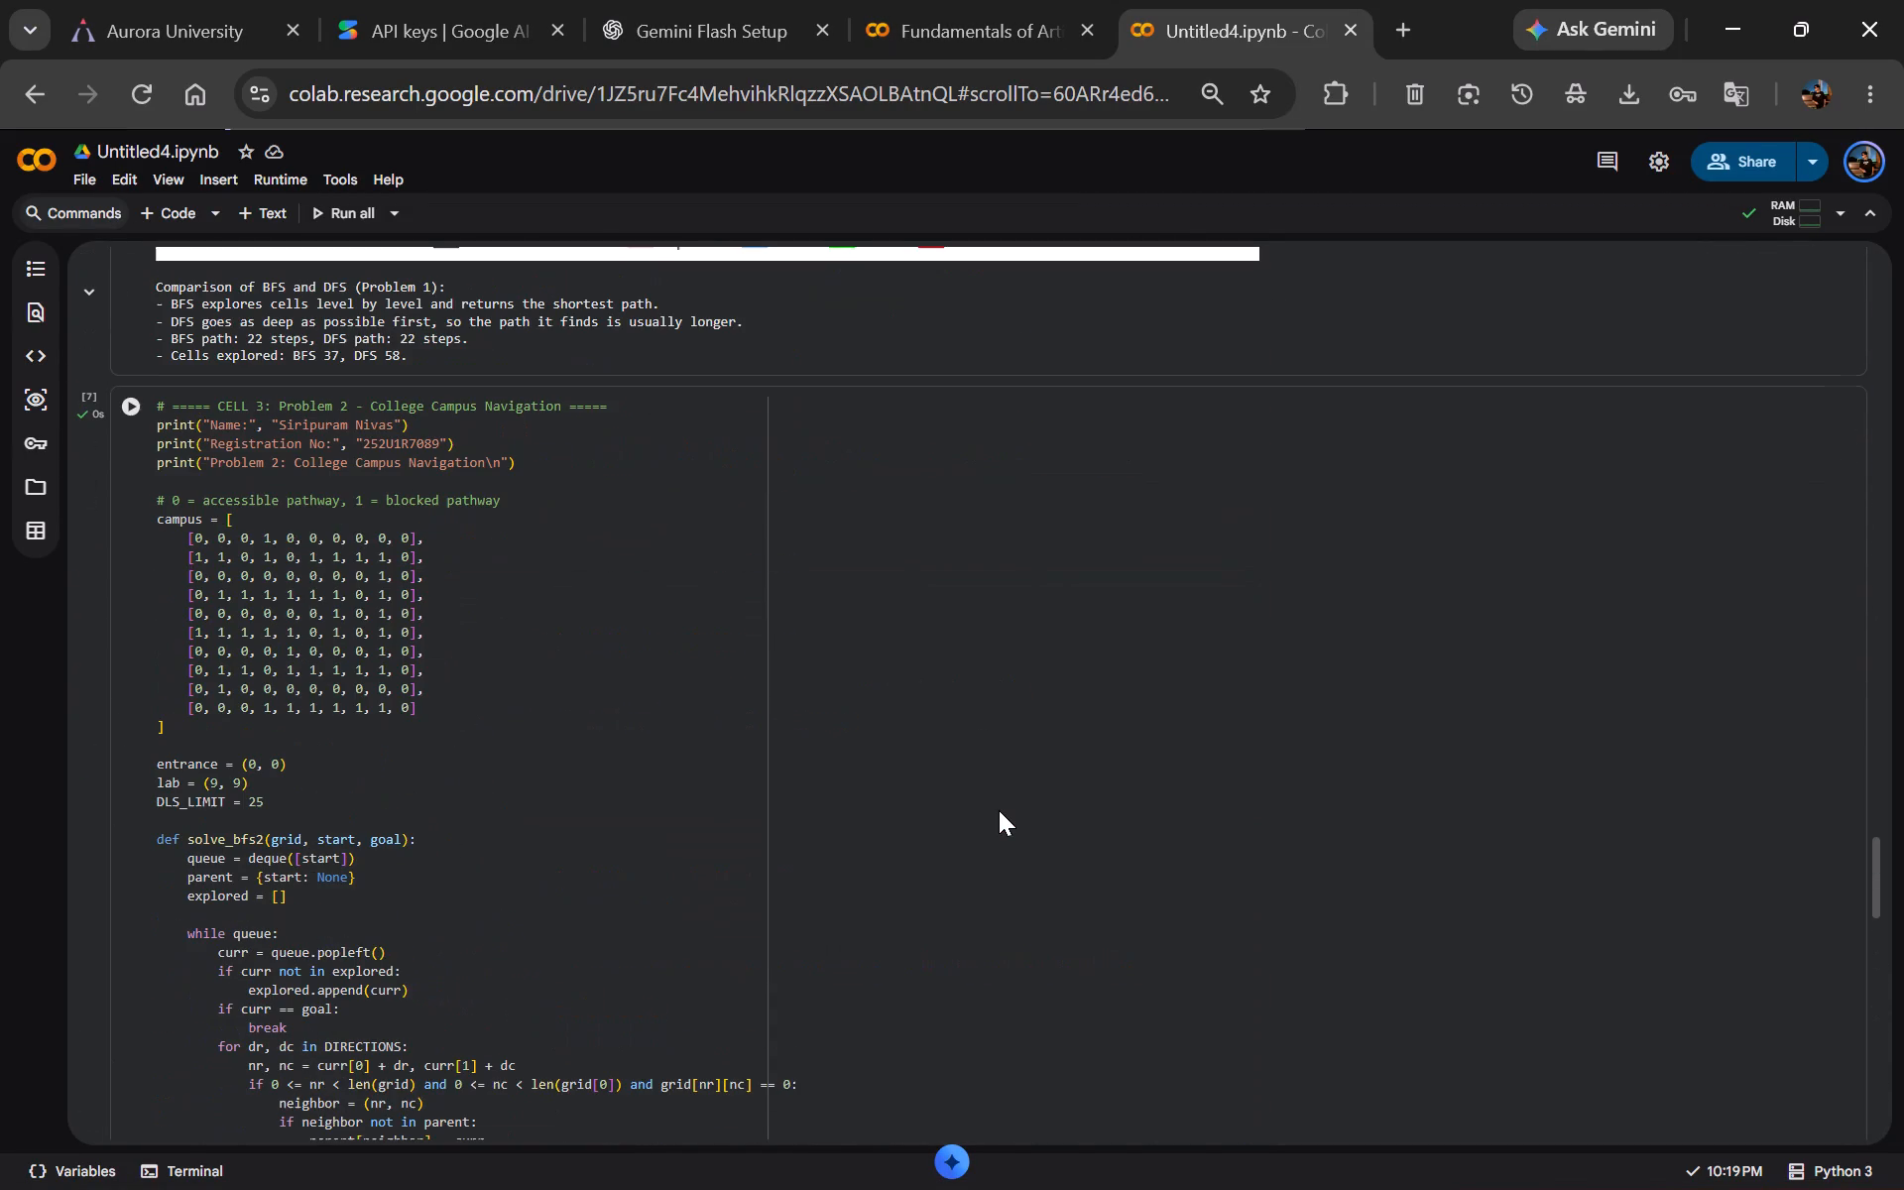
scroll(999, 810, "up", 5)
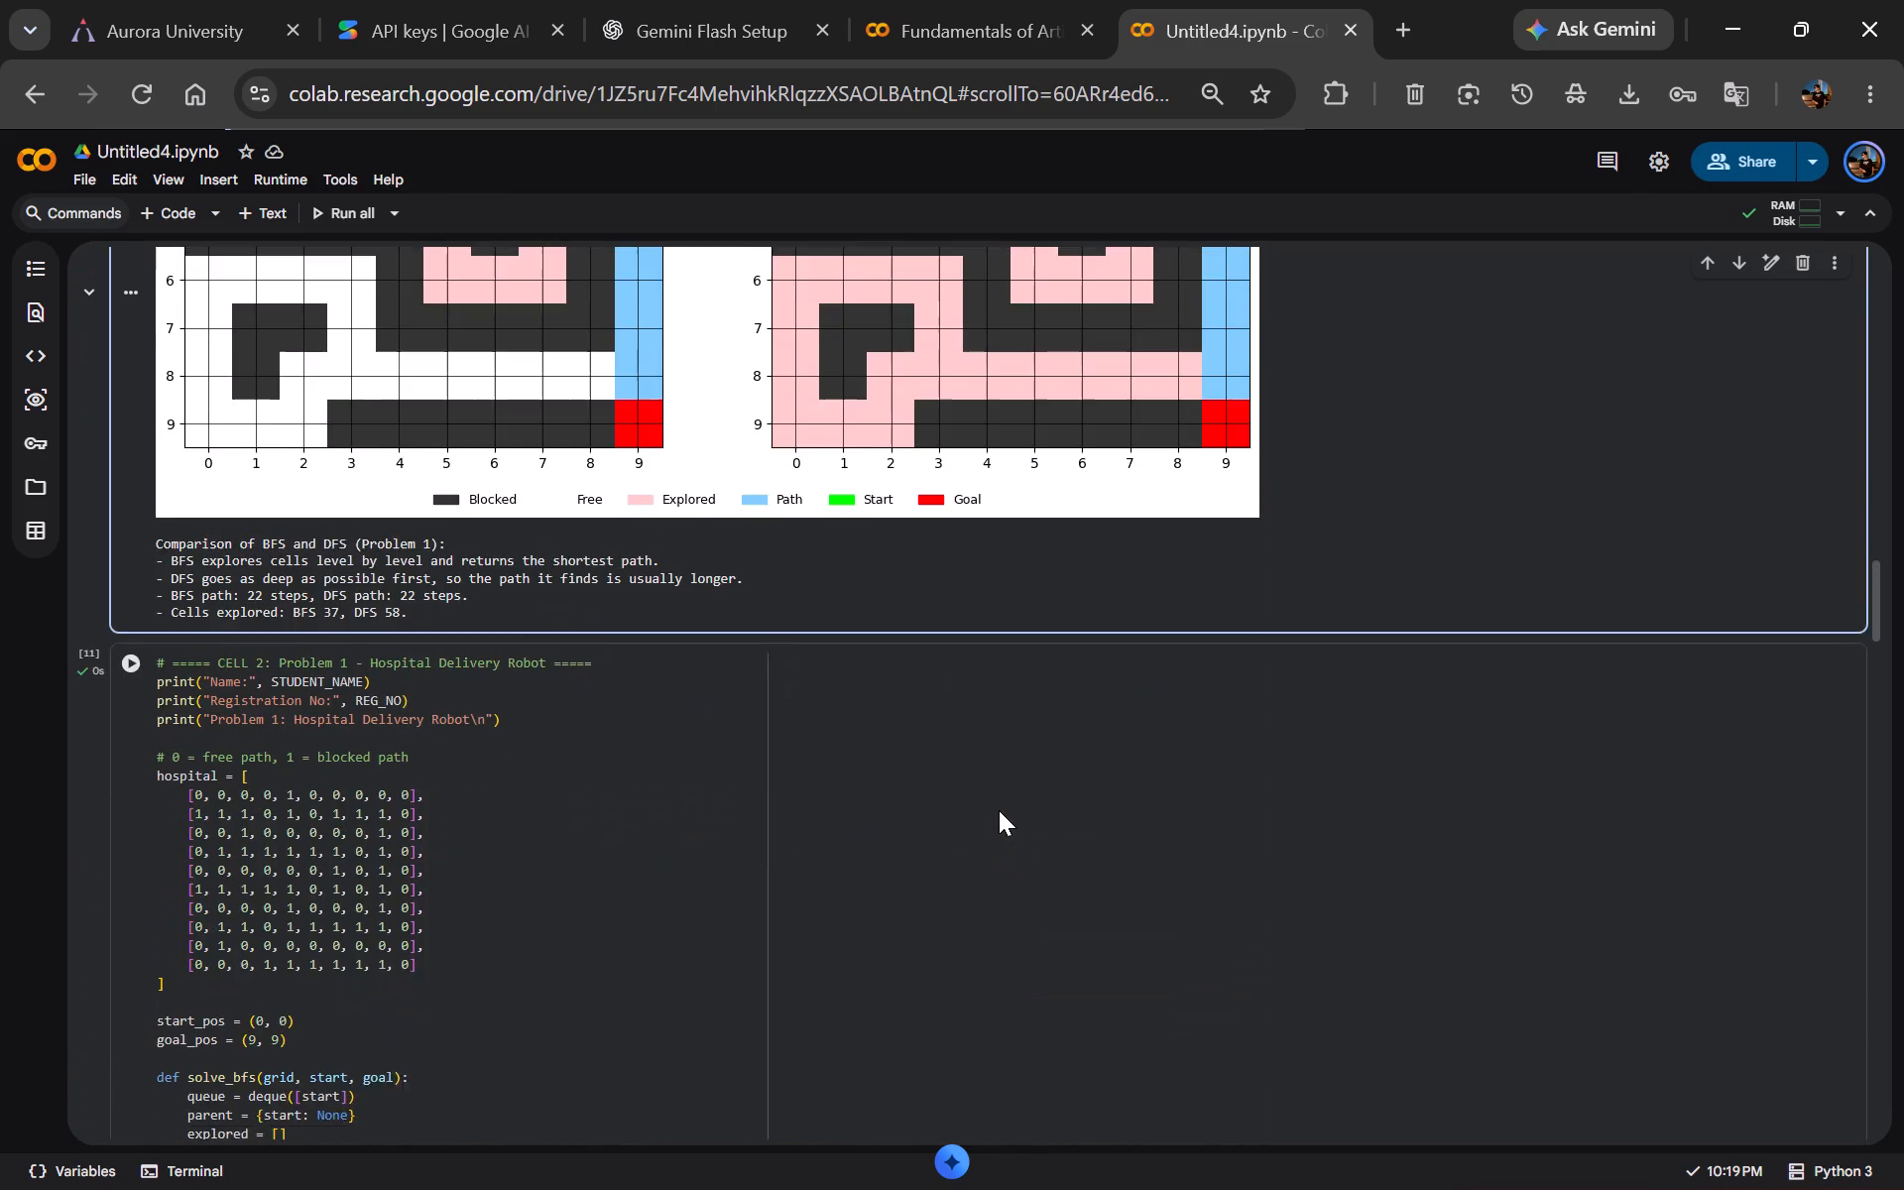
scroll(999, 810, "up", 4)
scroll(999, 810, "down", 2)
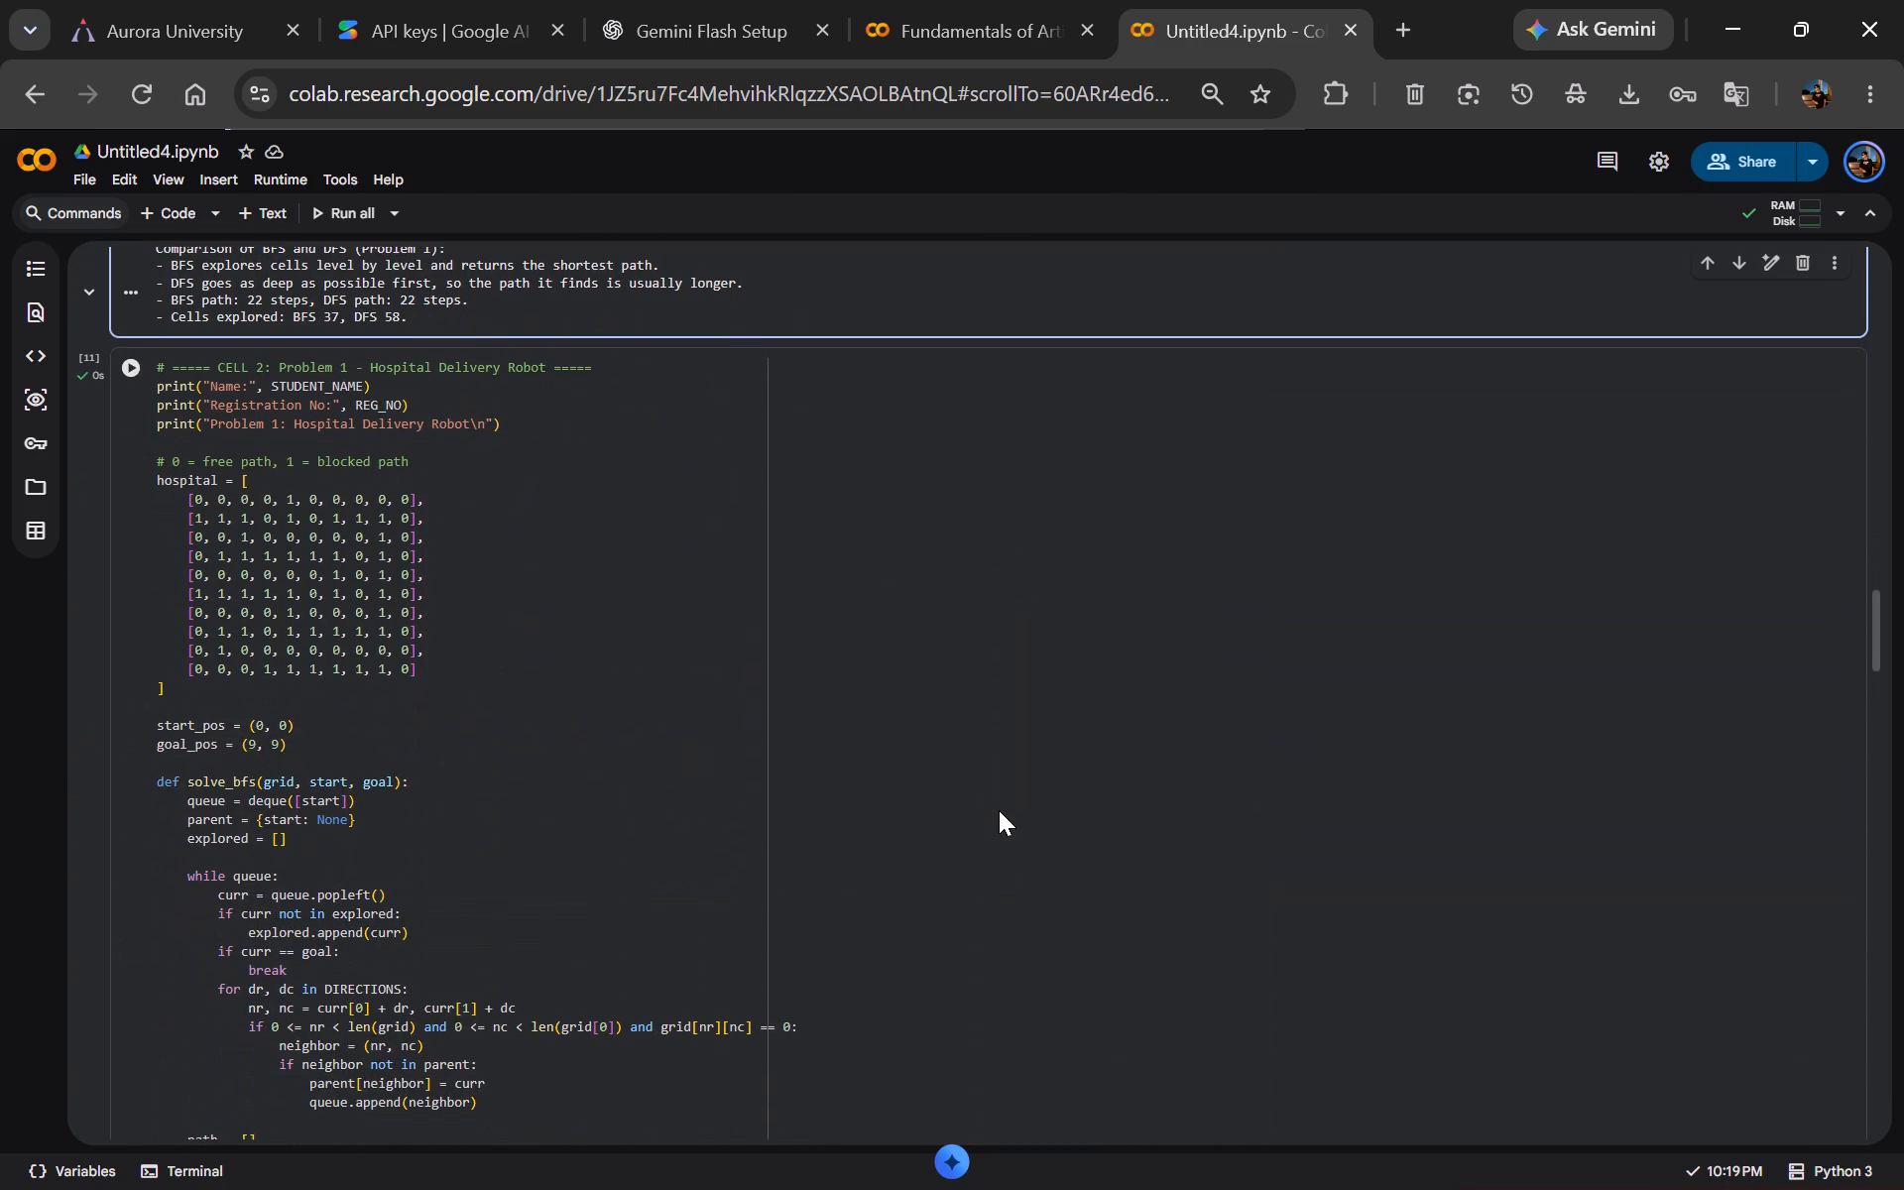
scroll(999, 810, "down", 1)
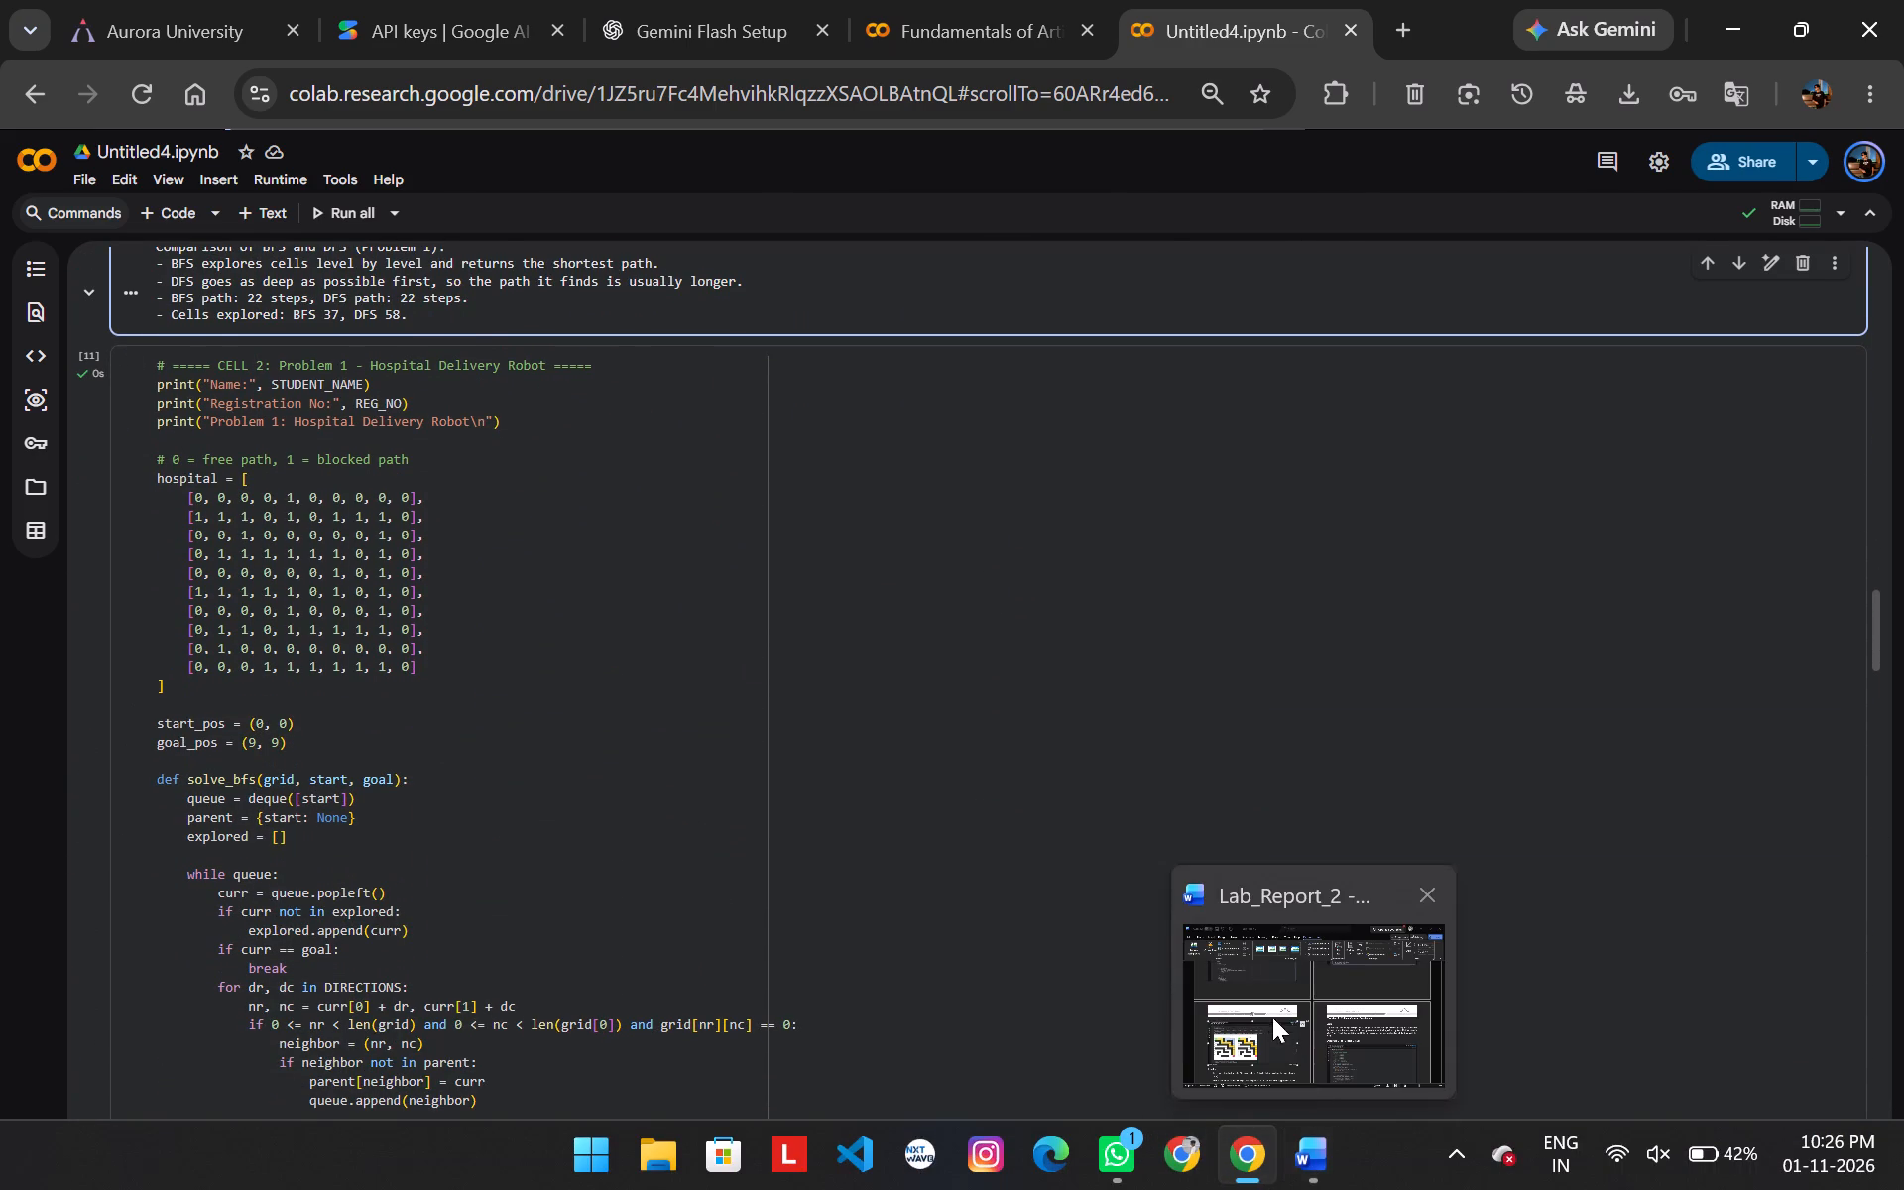
Switch to Lab_Report_2 in Word and examine the old Hospital Delivery Robot output screenshot on page 5 at up to 130% zoom.
left_click(1268, 1011)
scroll(648, 857, "up", 4, "ctrl")
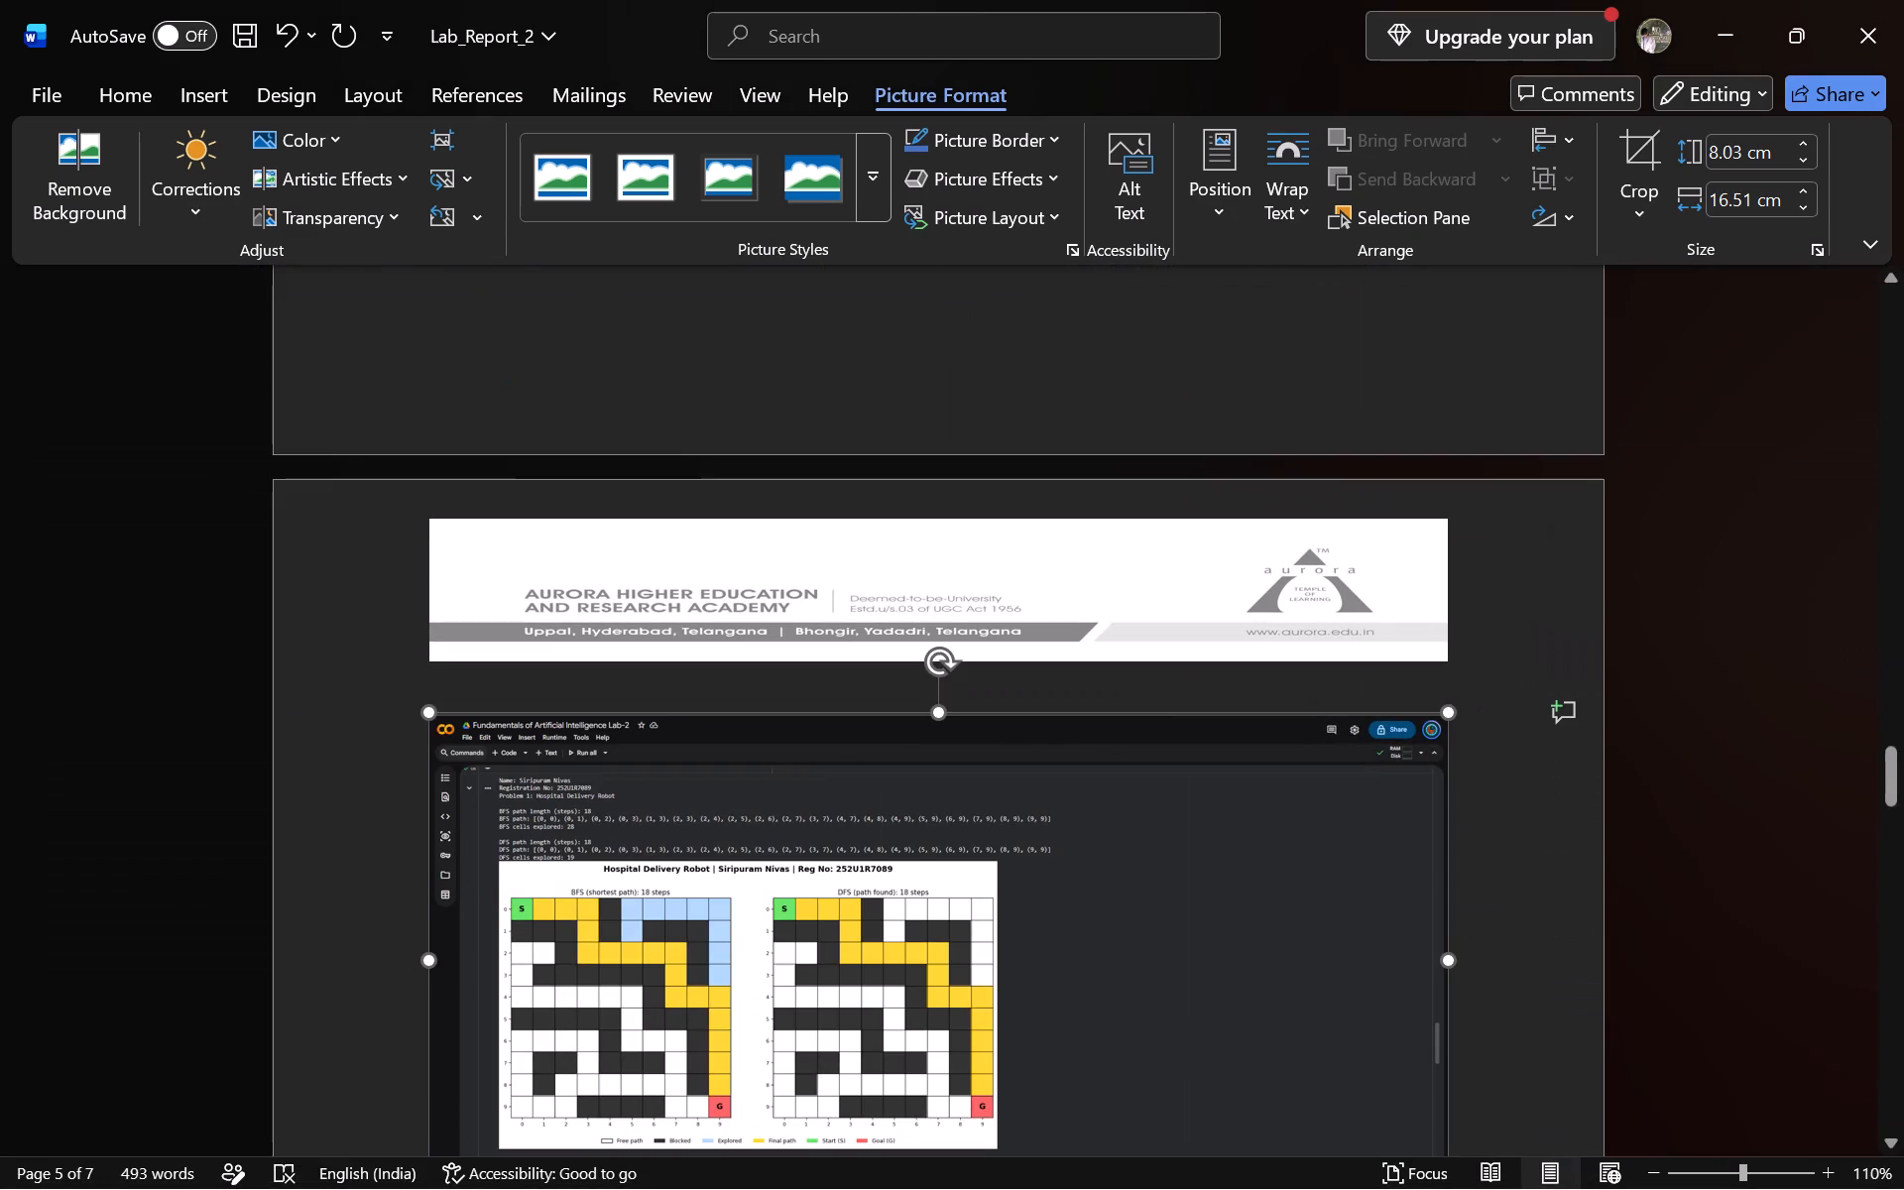
scroll(648, 857, "down", 1)
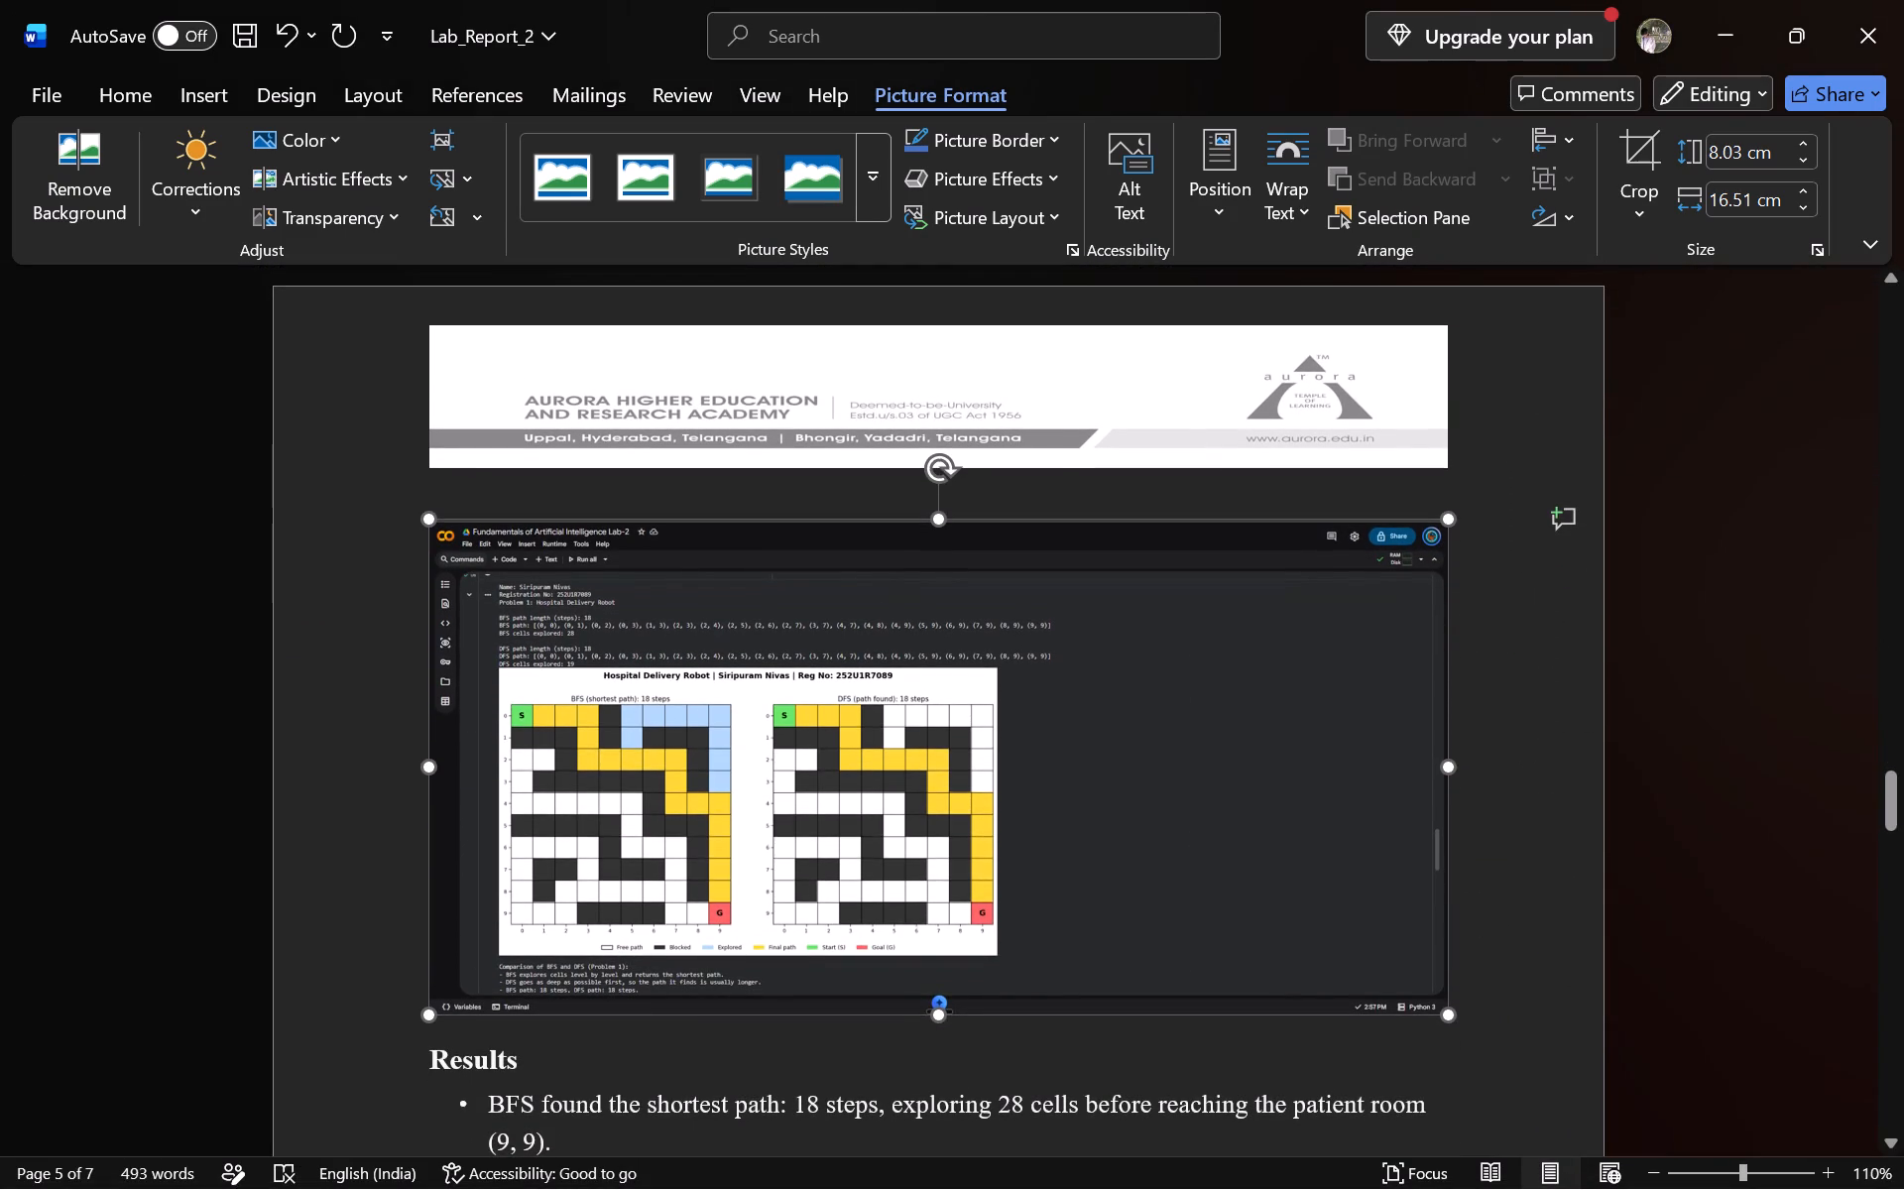
scroll(648, 857, "up", 2, "ctrl")
scroll(648, 857, "up", 1)
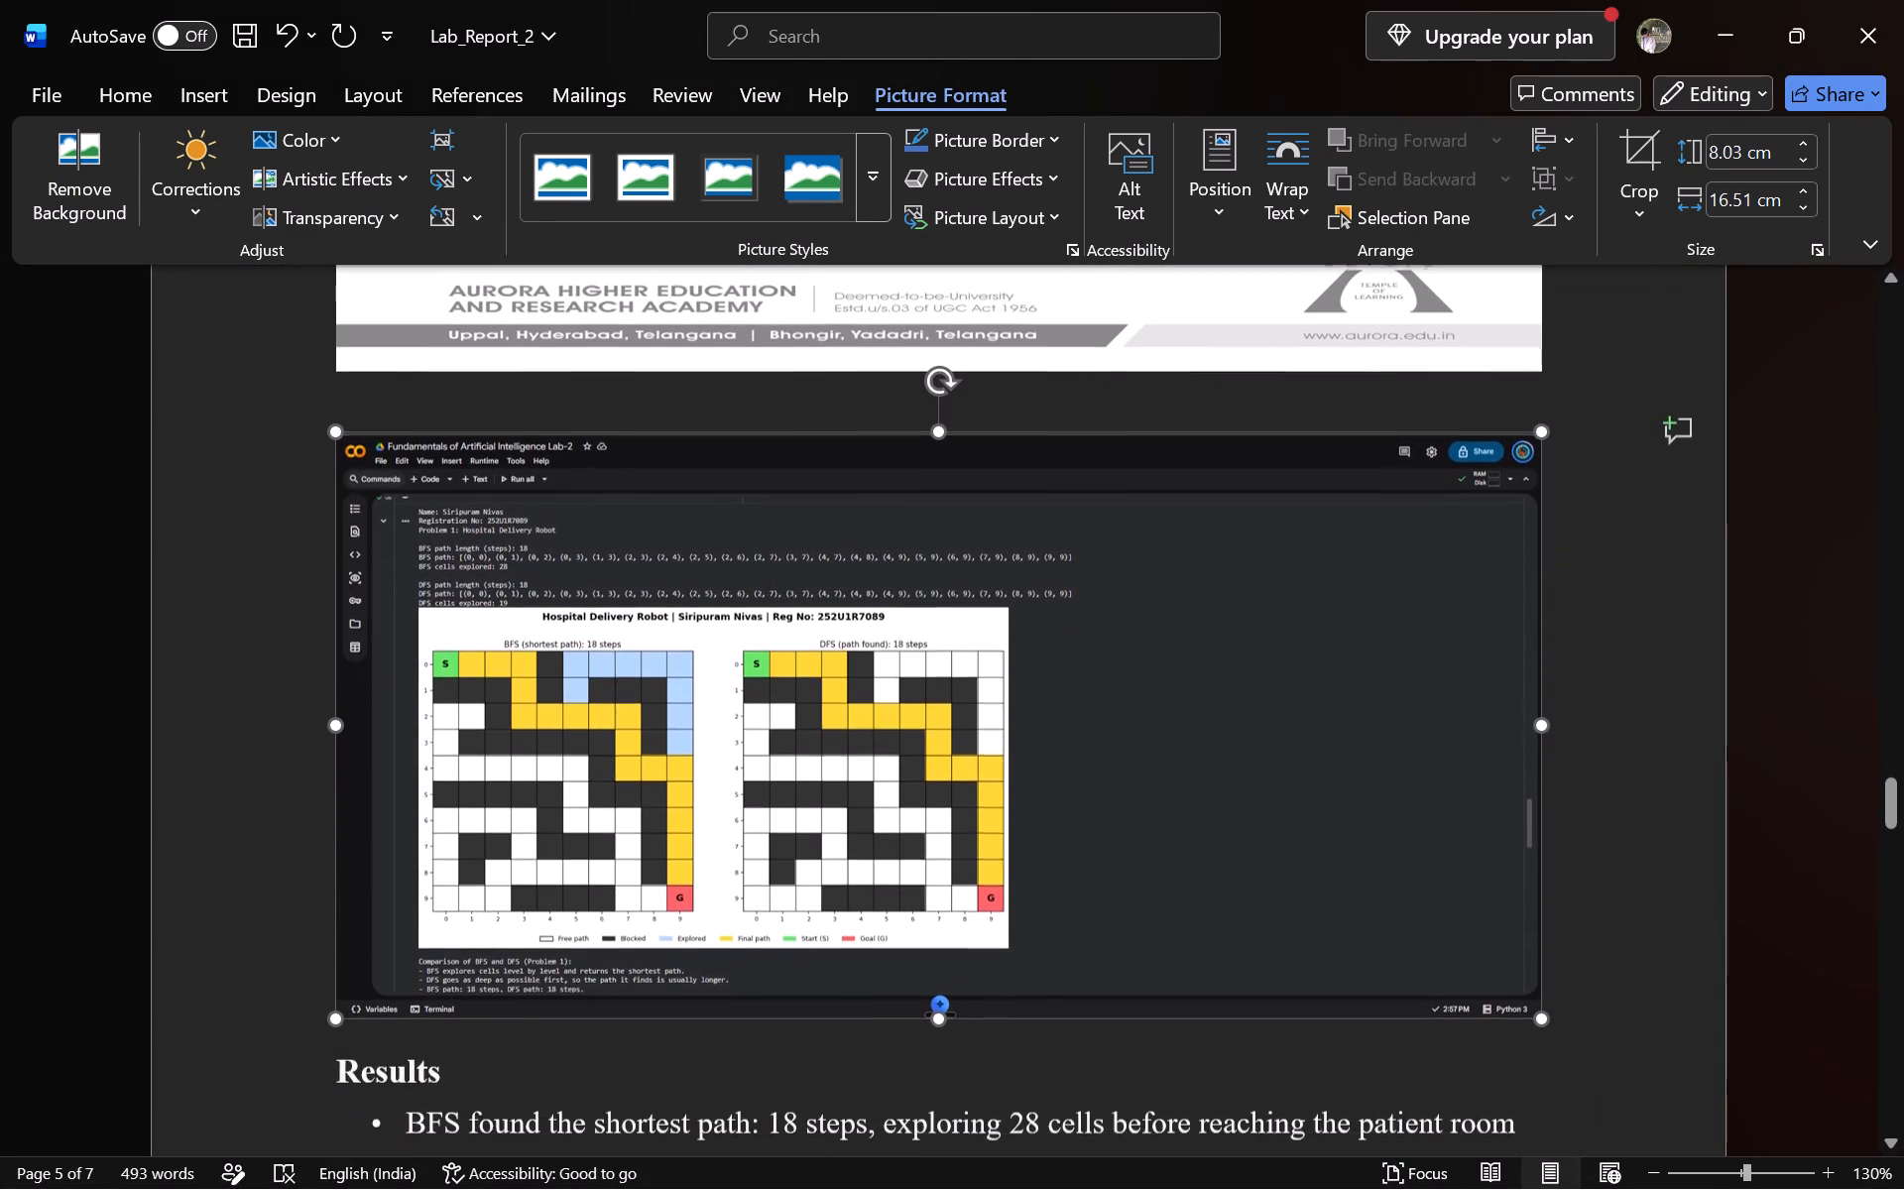
scroll(648, 857, "up", 1)
scroll(648, 857, "down", 2)
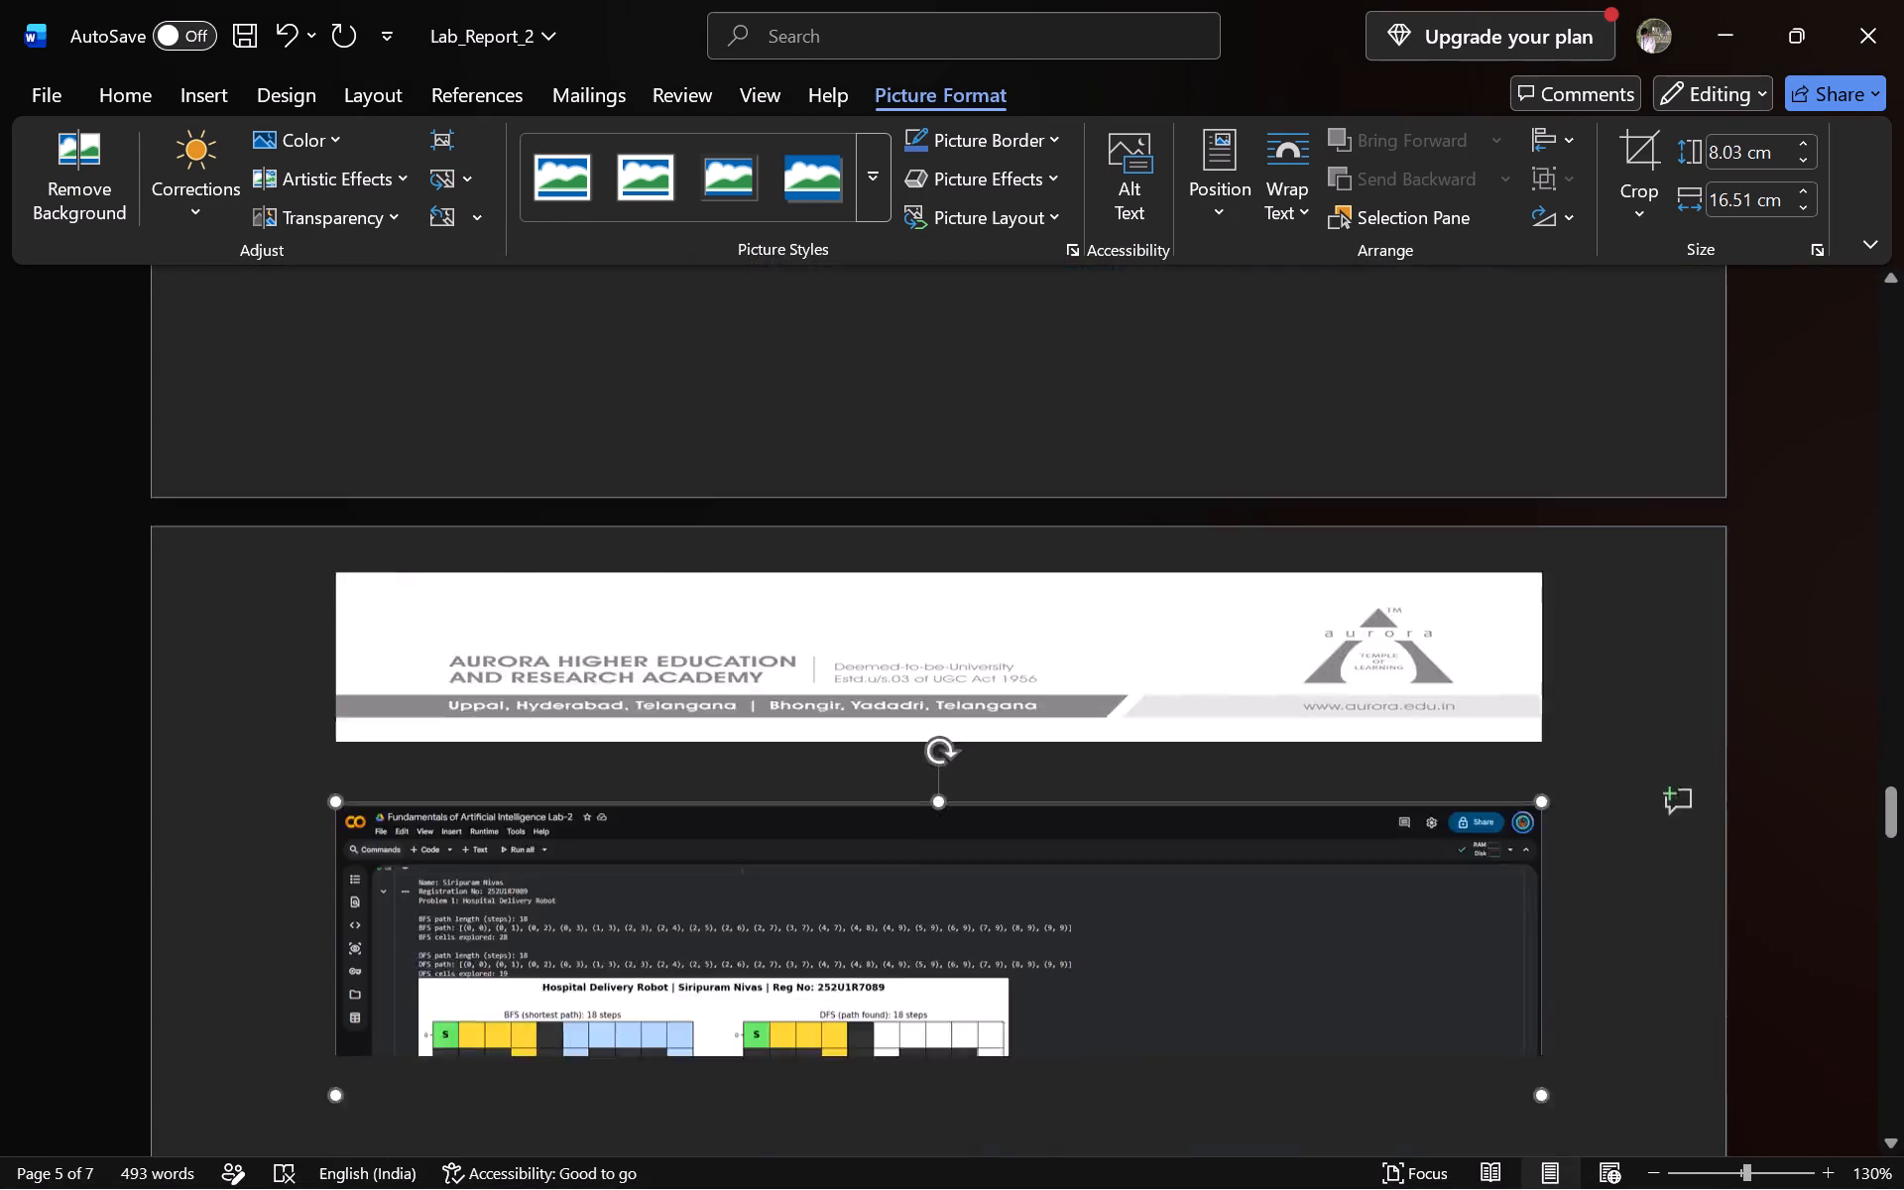
Review the report from Problem 1's code, output and results through the Problem 2 screenshots and comparison table at 70% zoom.
scroll(648, 857, "down", 1)
scroll(648, 857, "down", 6, "ctrl")
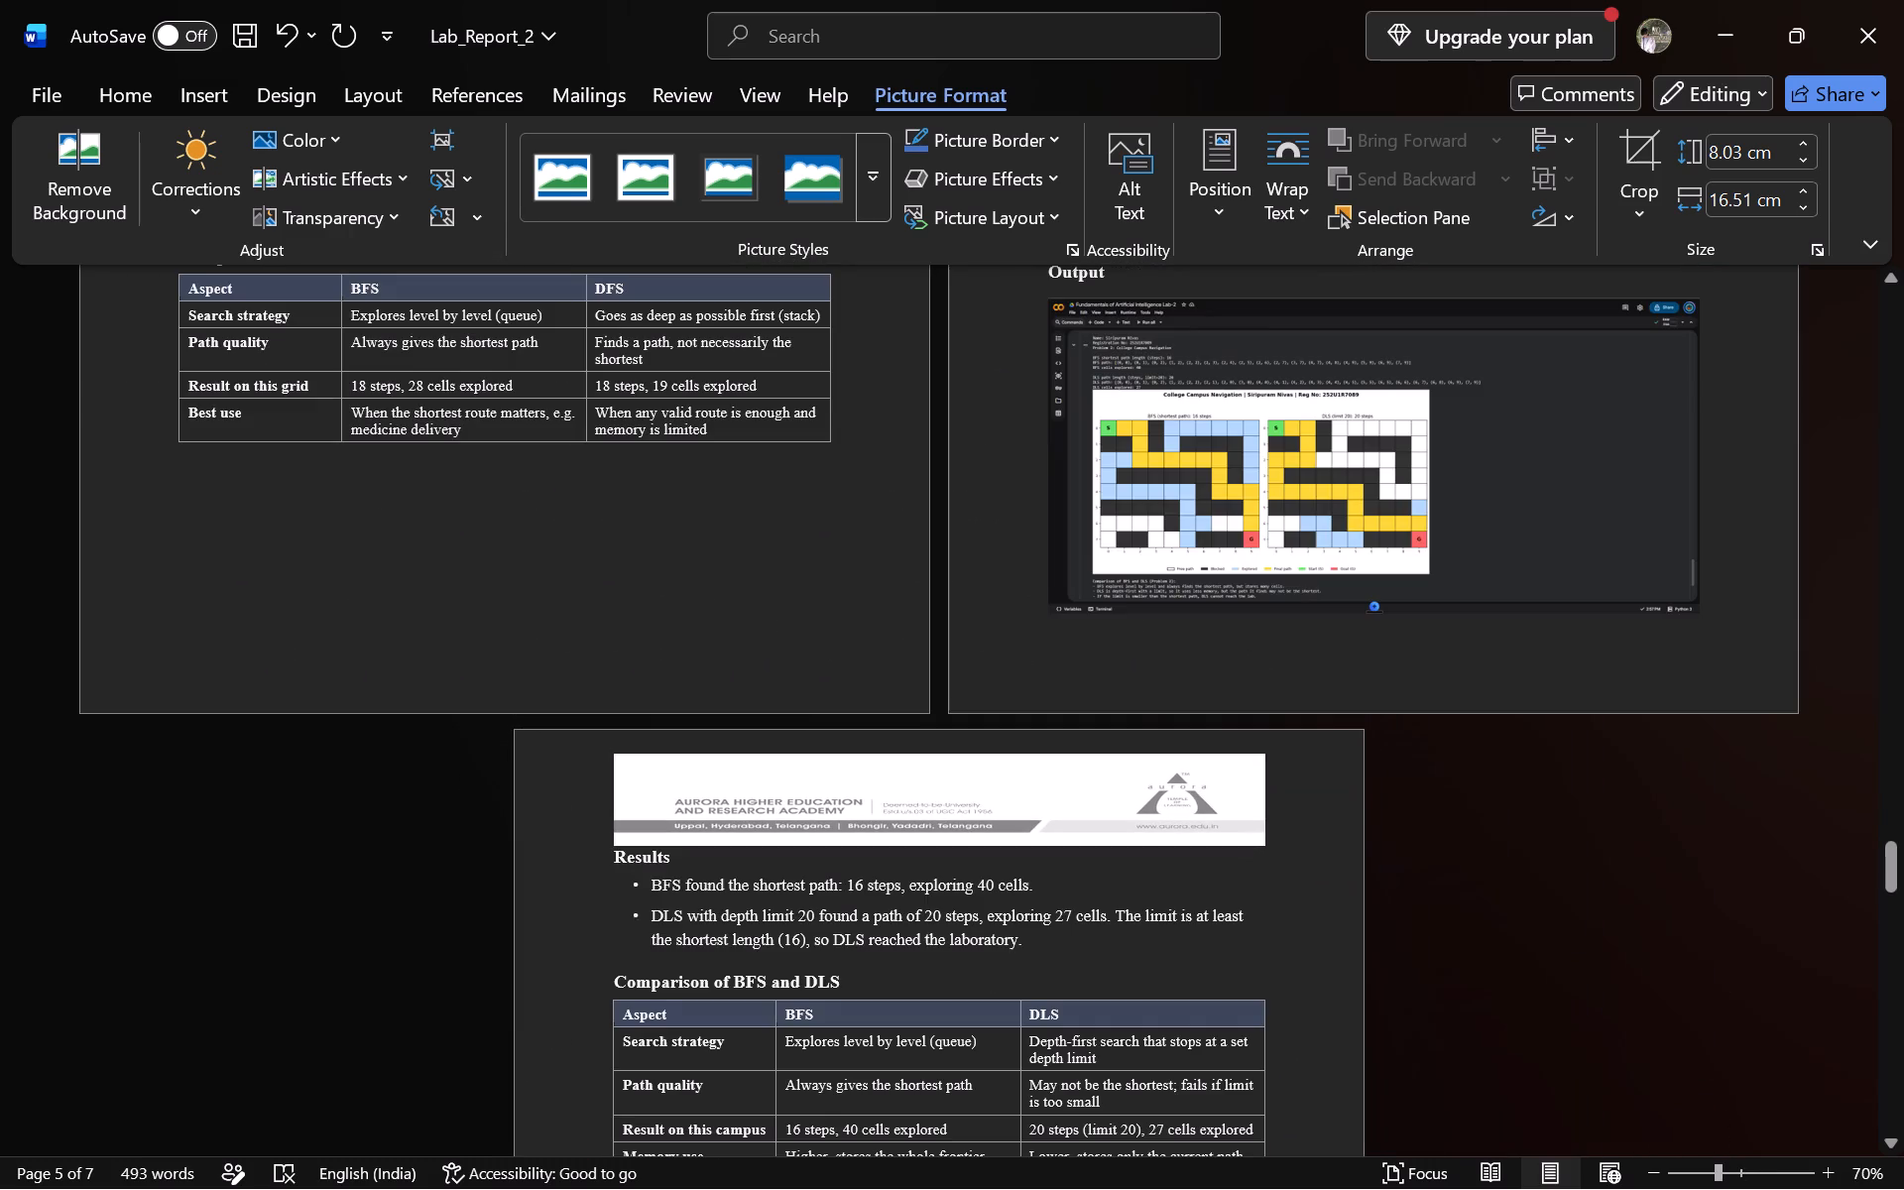
scroll(745, 979, "up", 3)
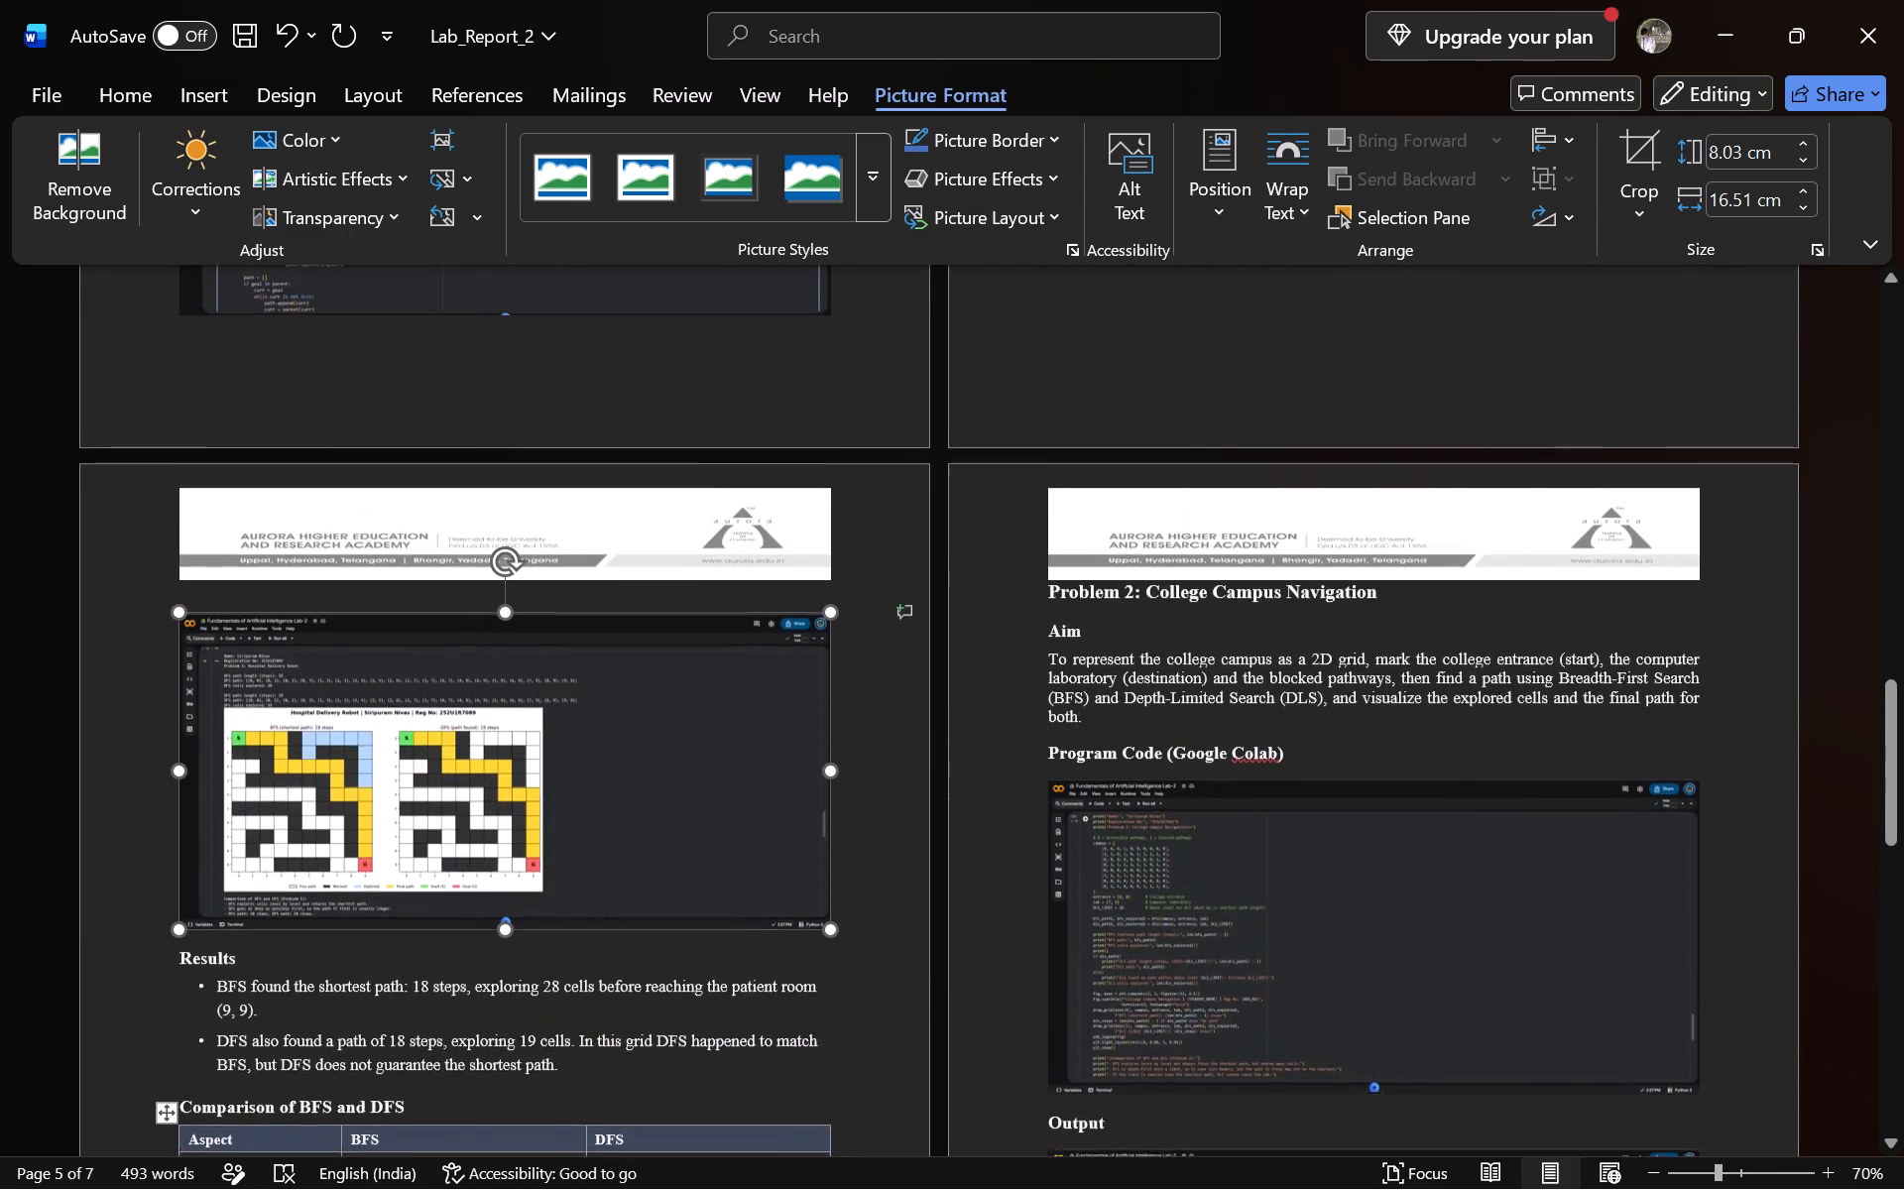
scroll(745, 979, "up", 1)
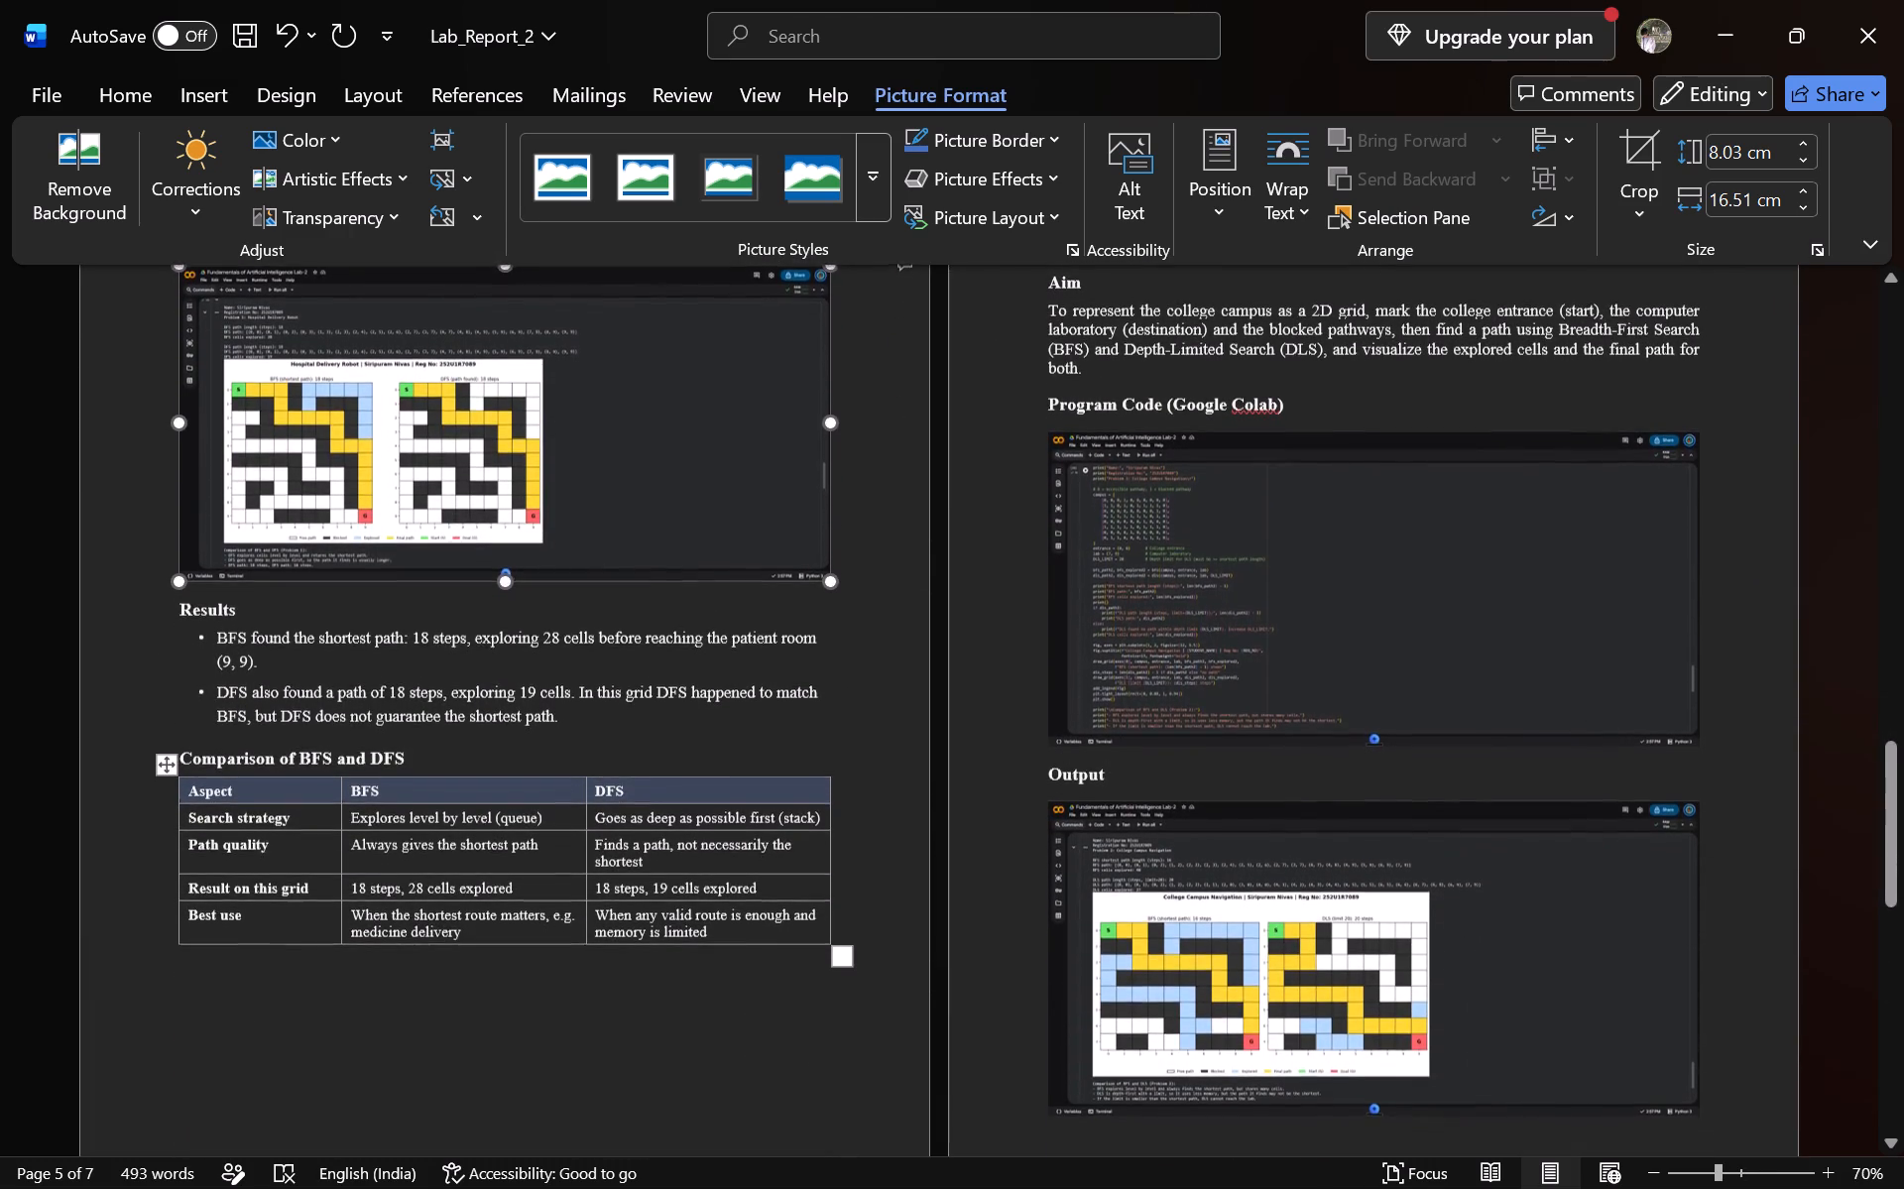
scroll(745, 979, "up", 3)
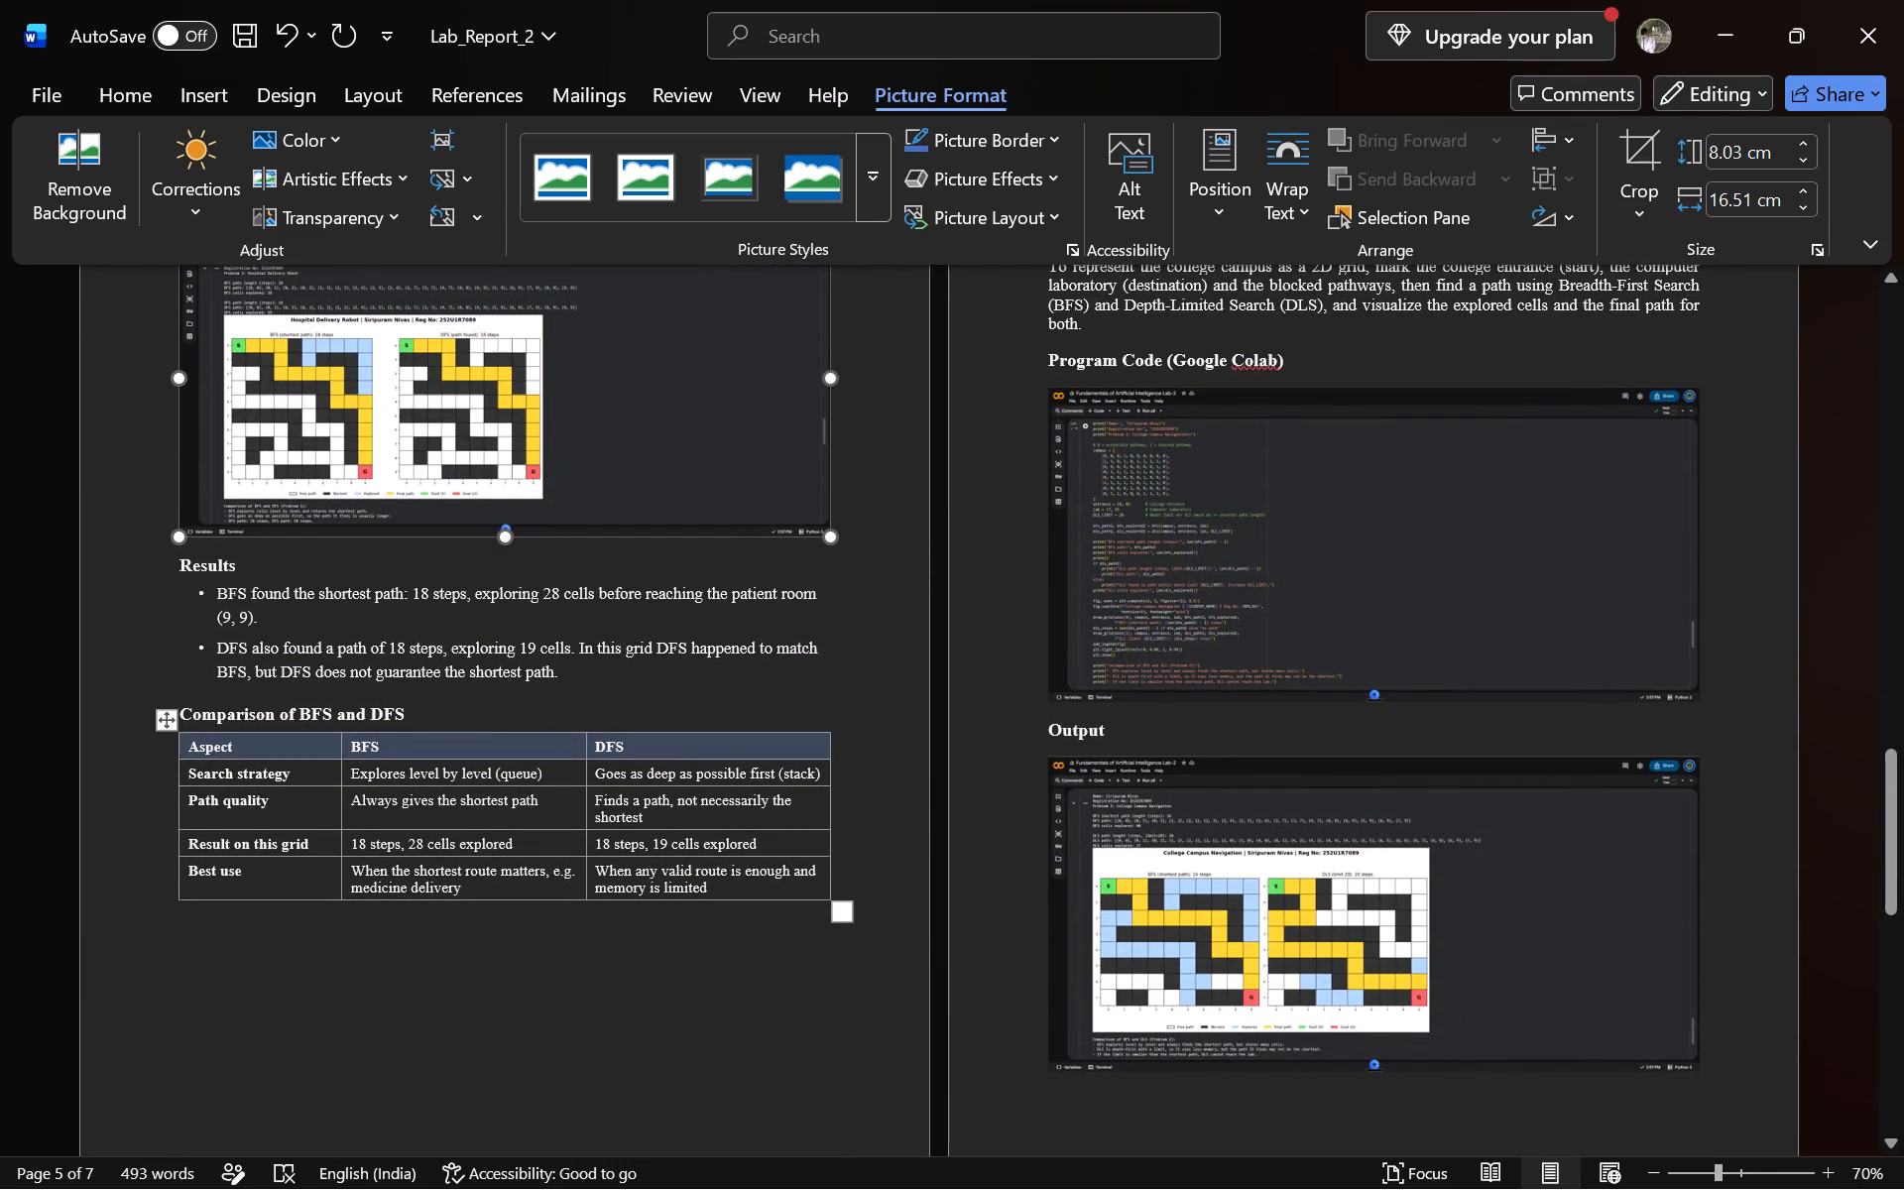
scroll(745, 979, "up", 2)
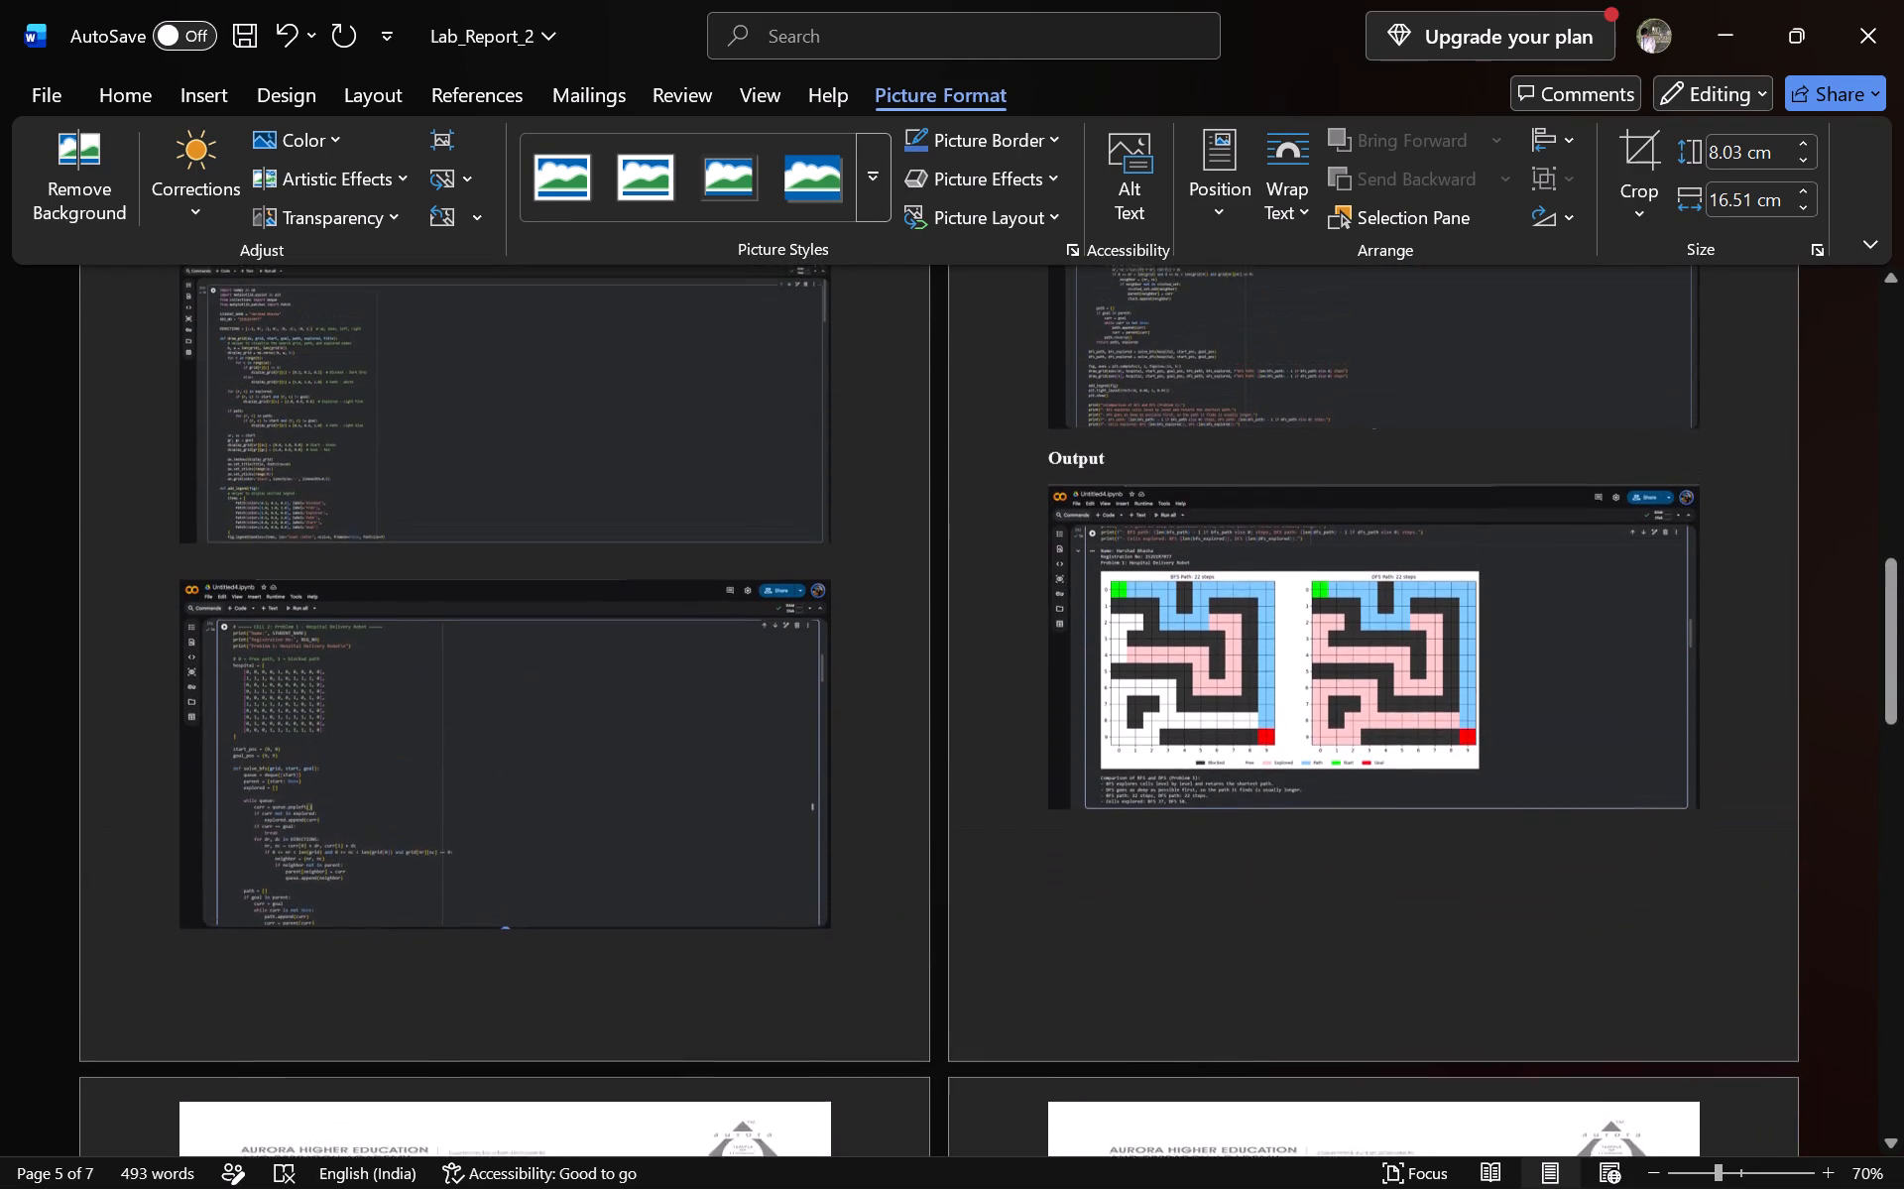
scroll(745, 979, "up", 1)
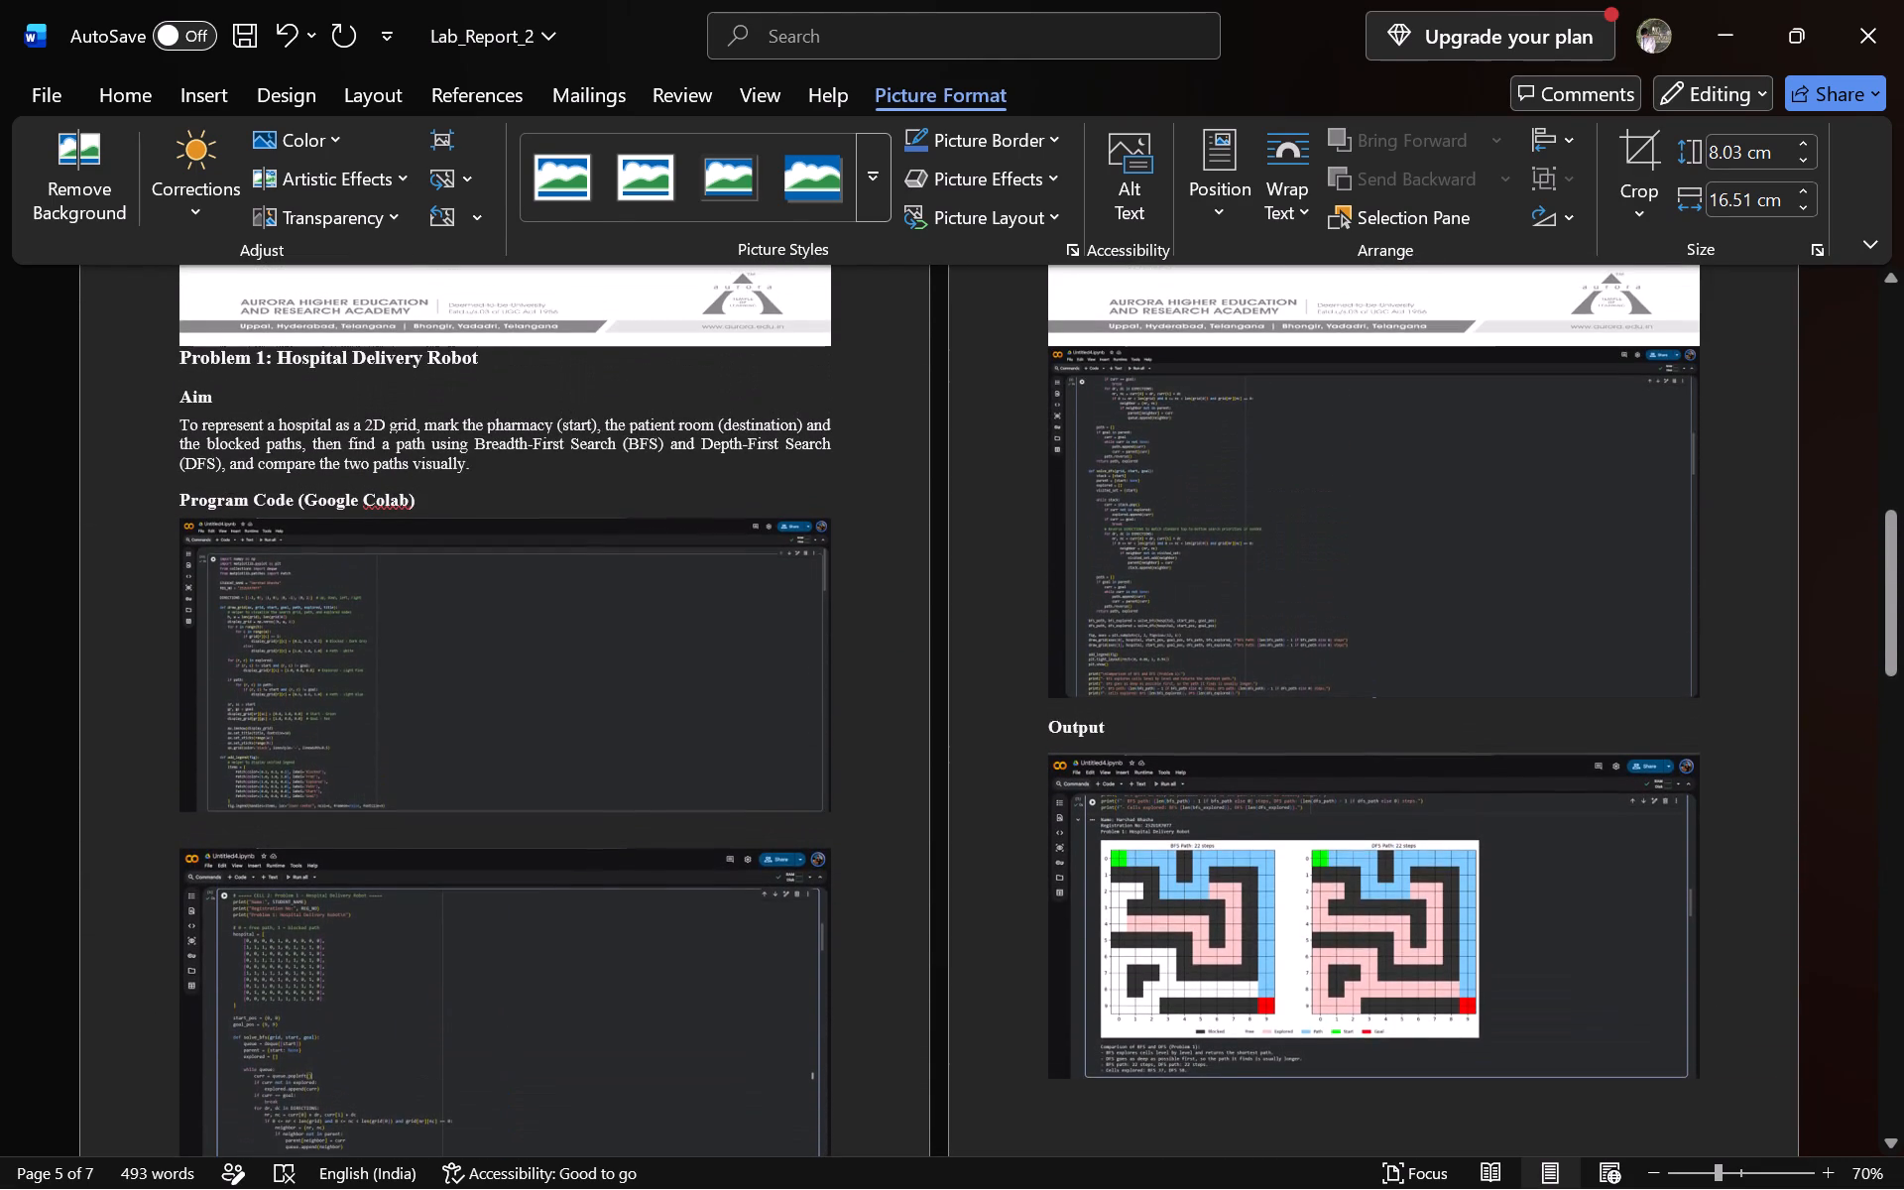
scroll(745, 979, "down", 3)
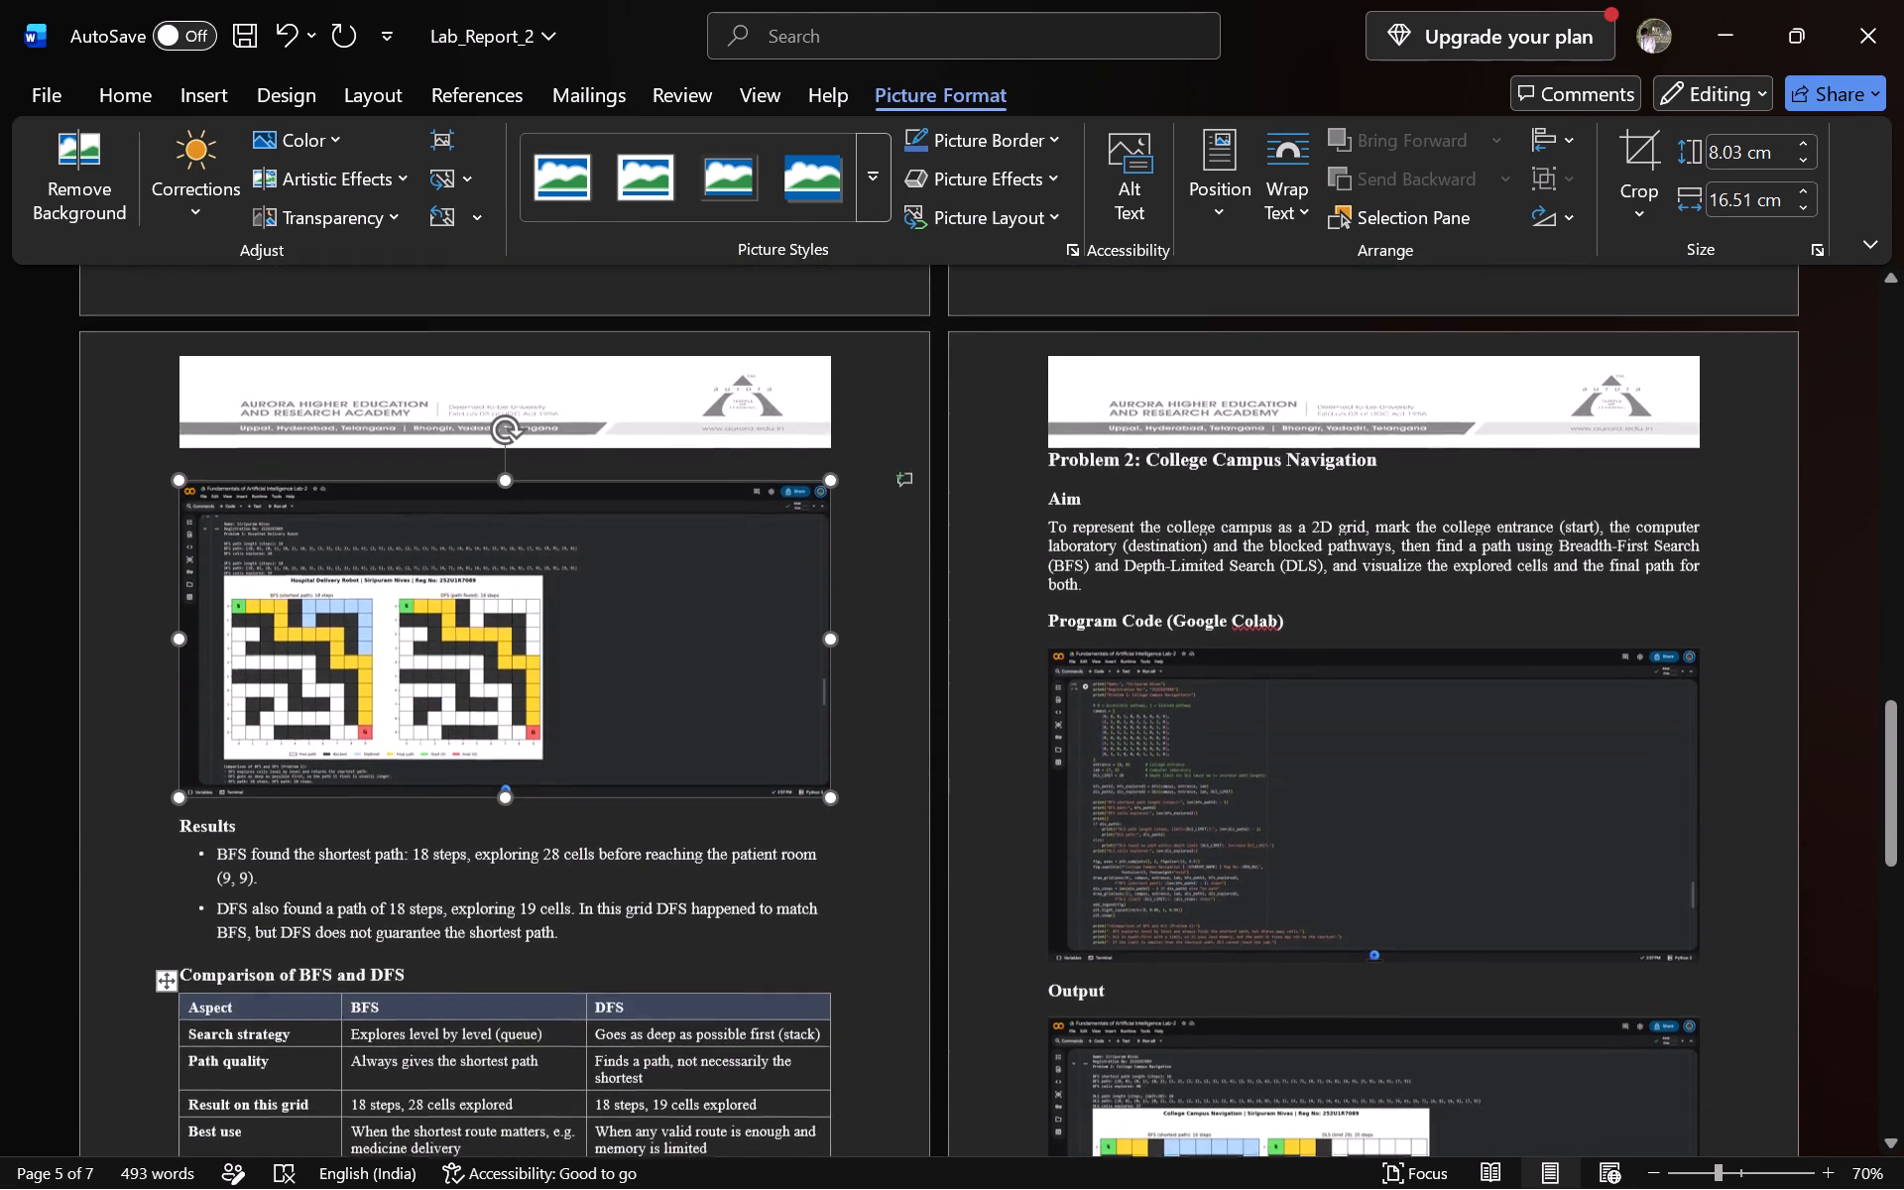
scroll(745, 979, "down", 2)
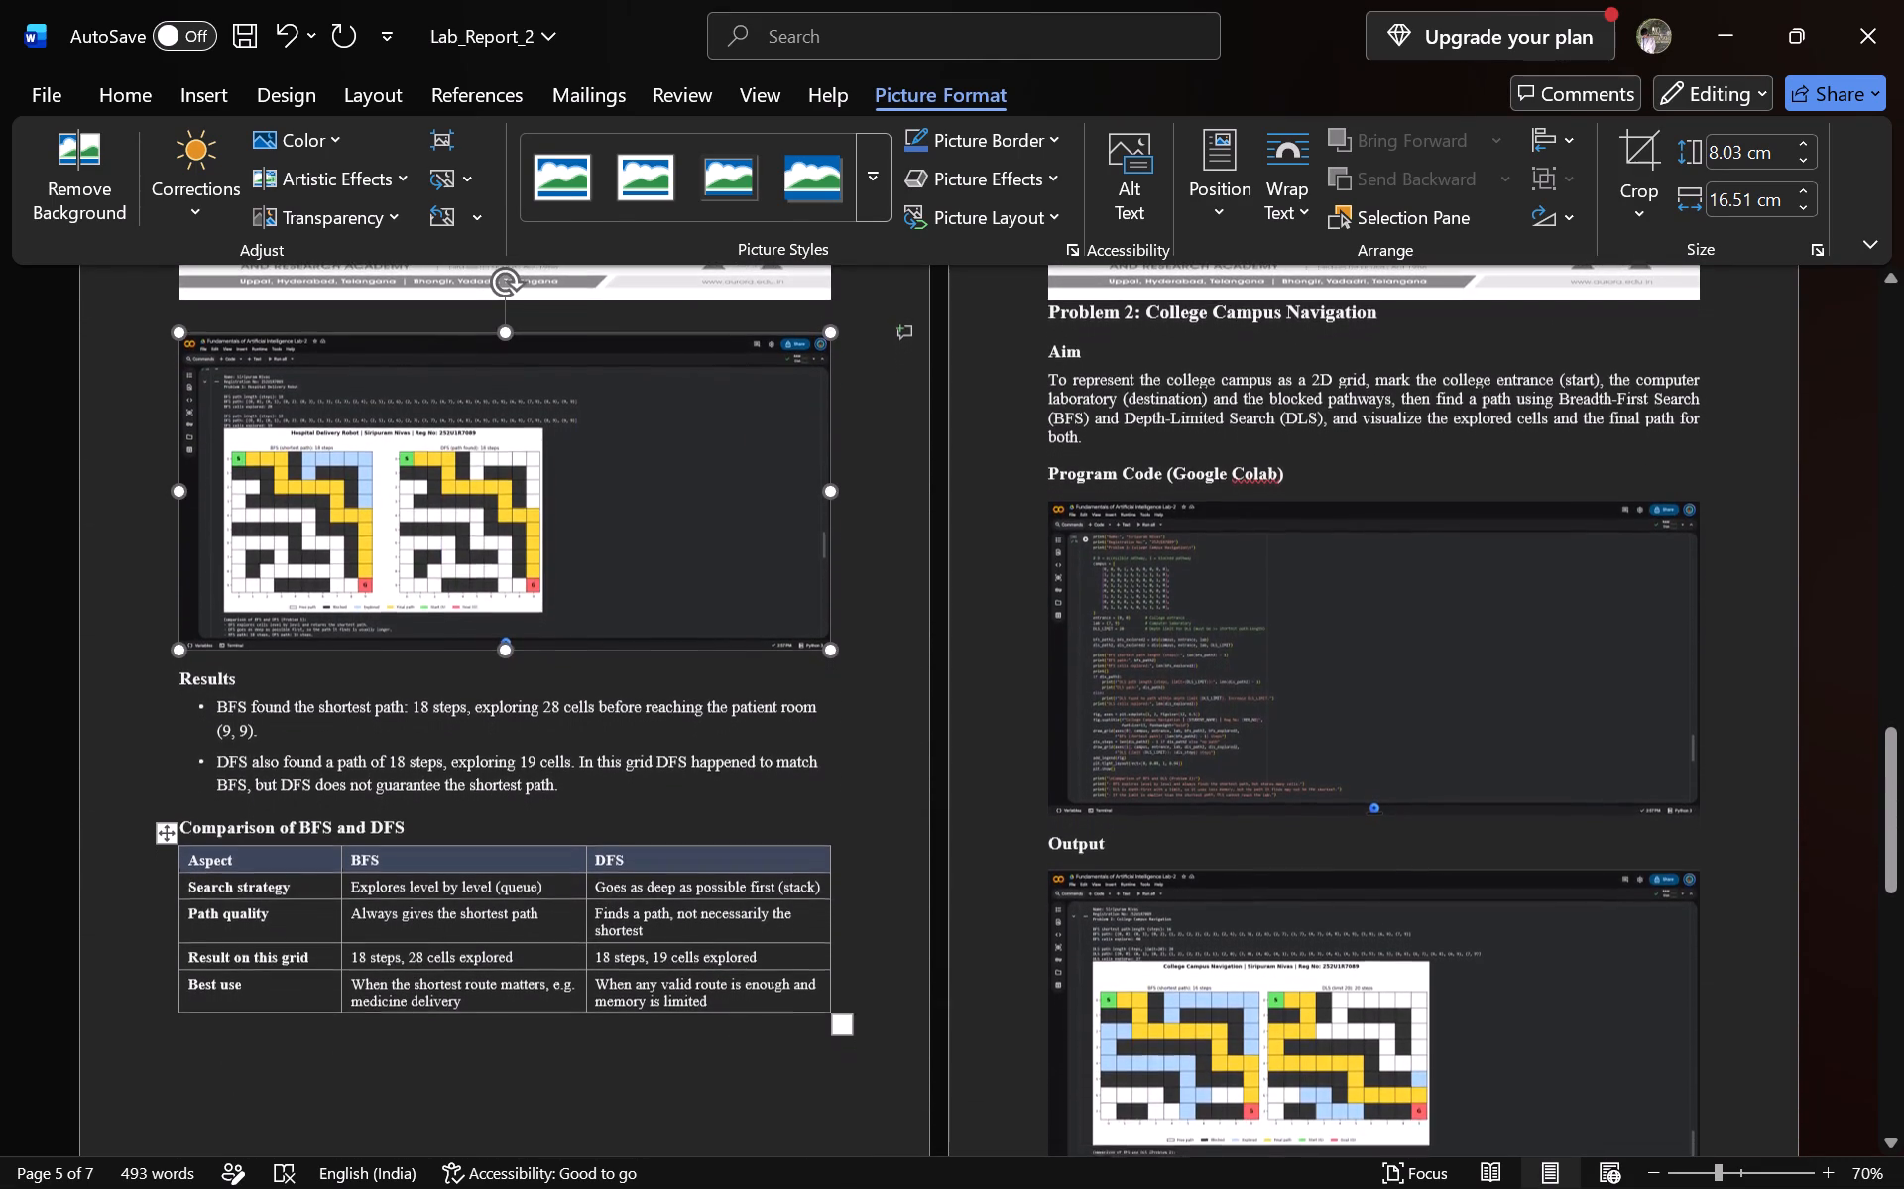
scroll(745, 979, "down", 1)
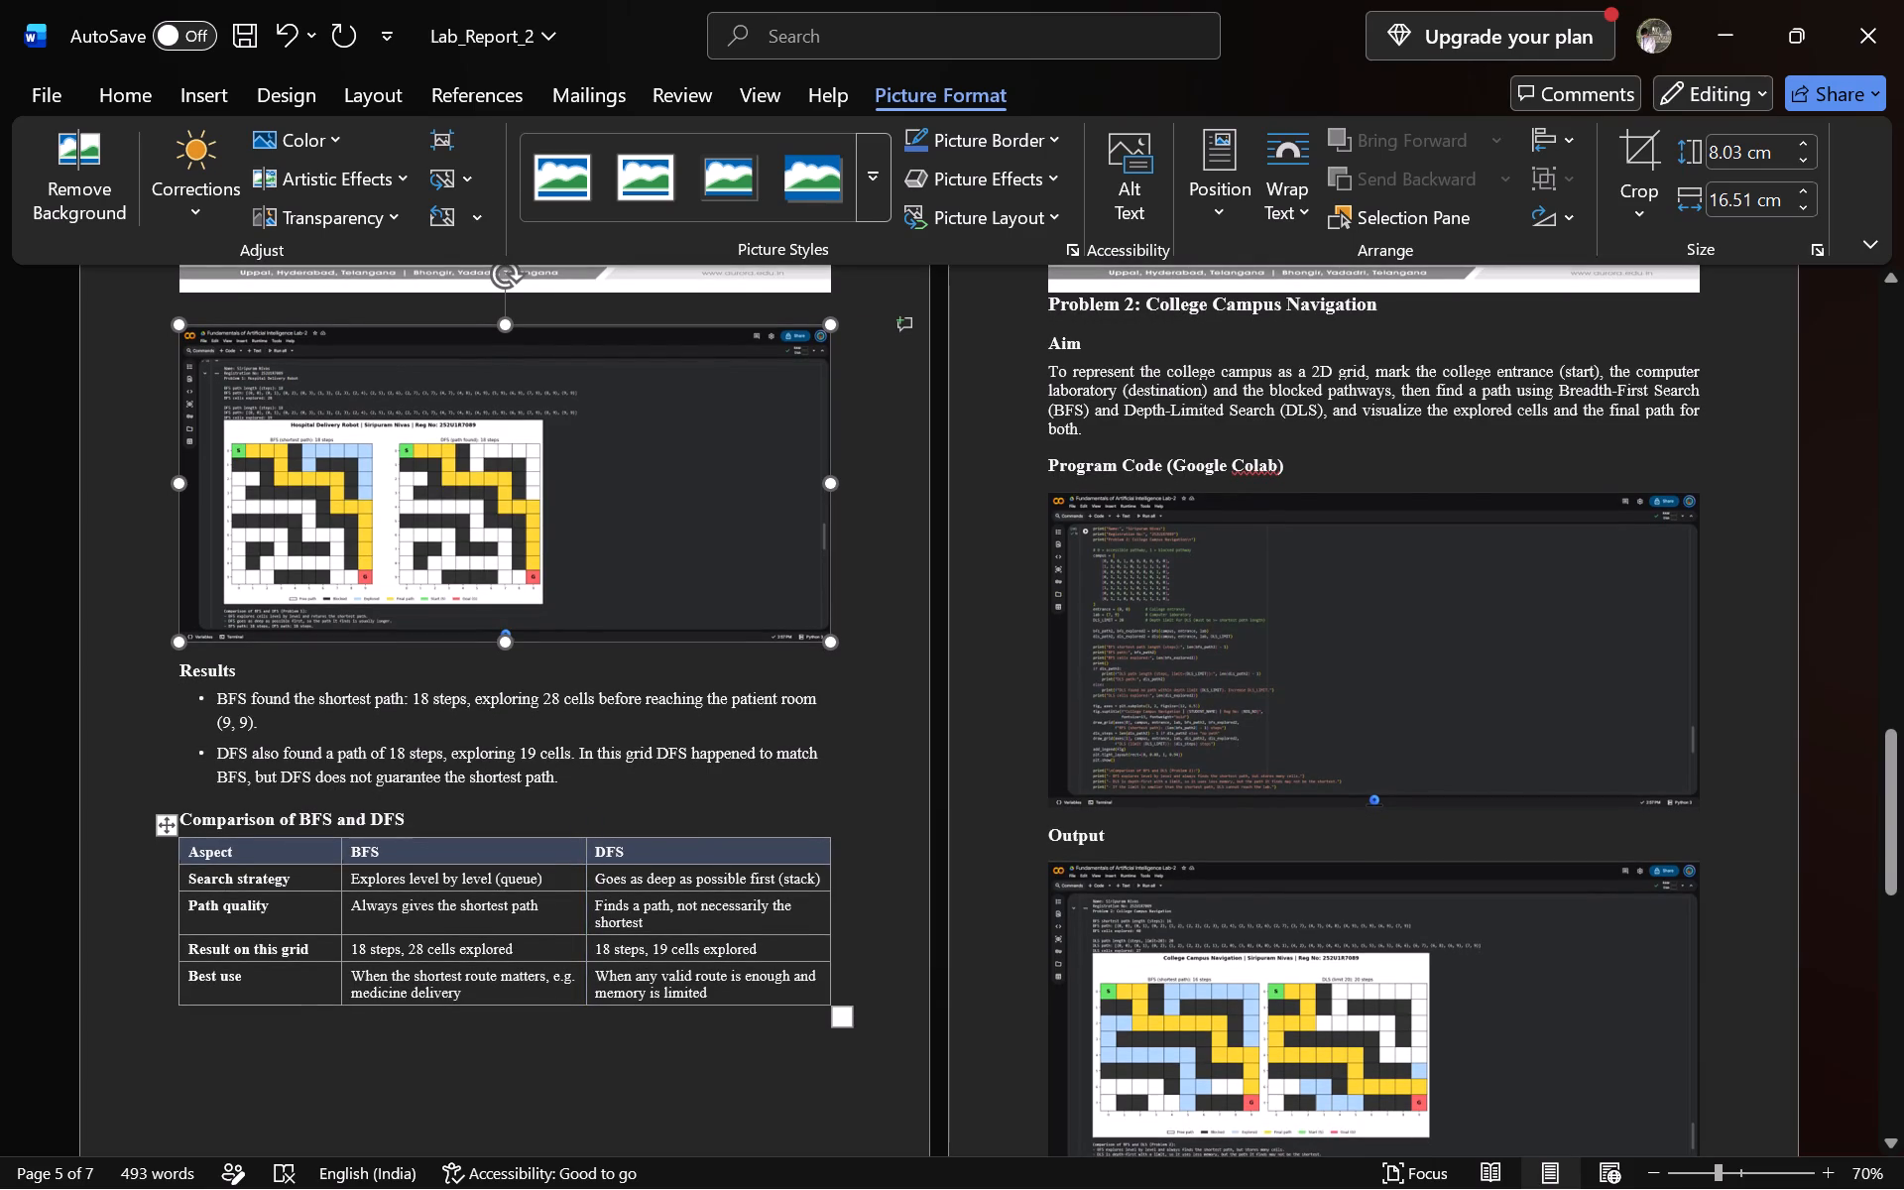
scroll(544, 585, "up", 3)
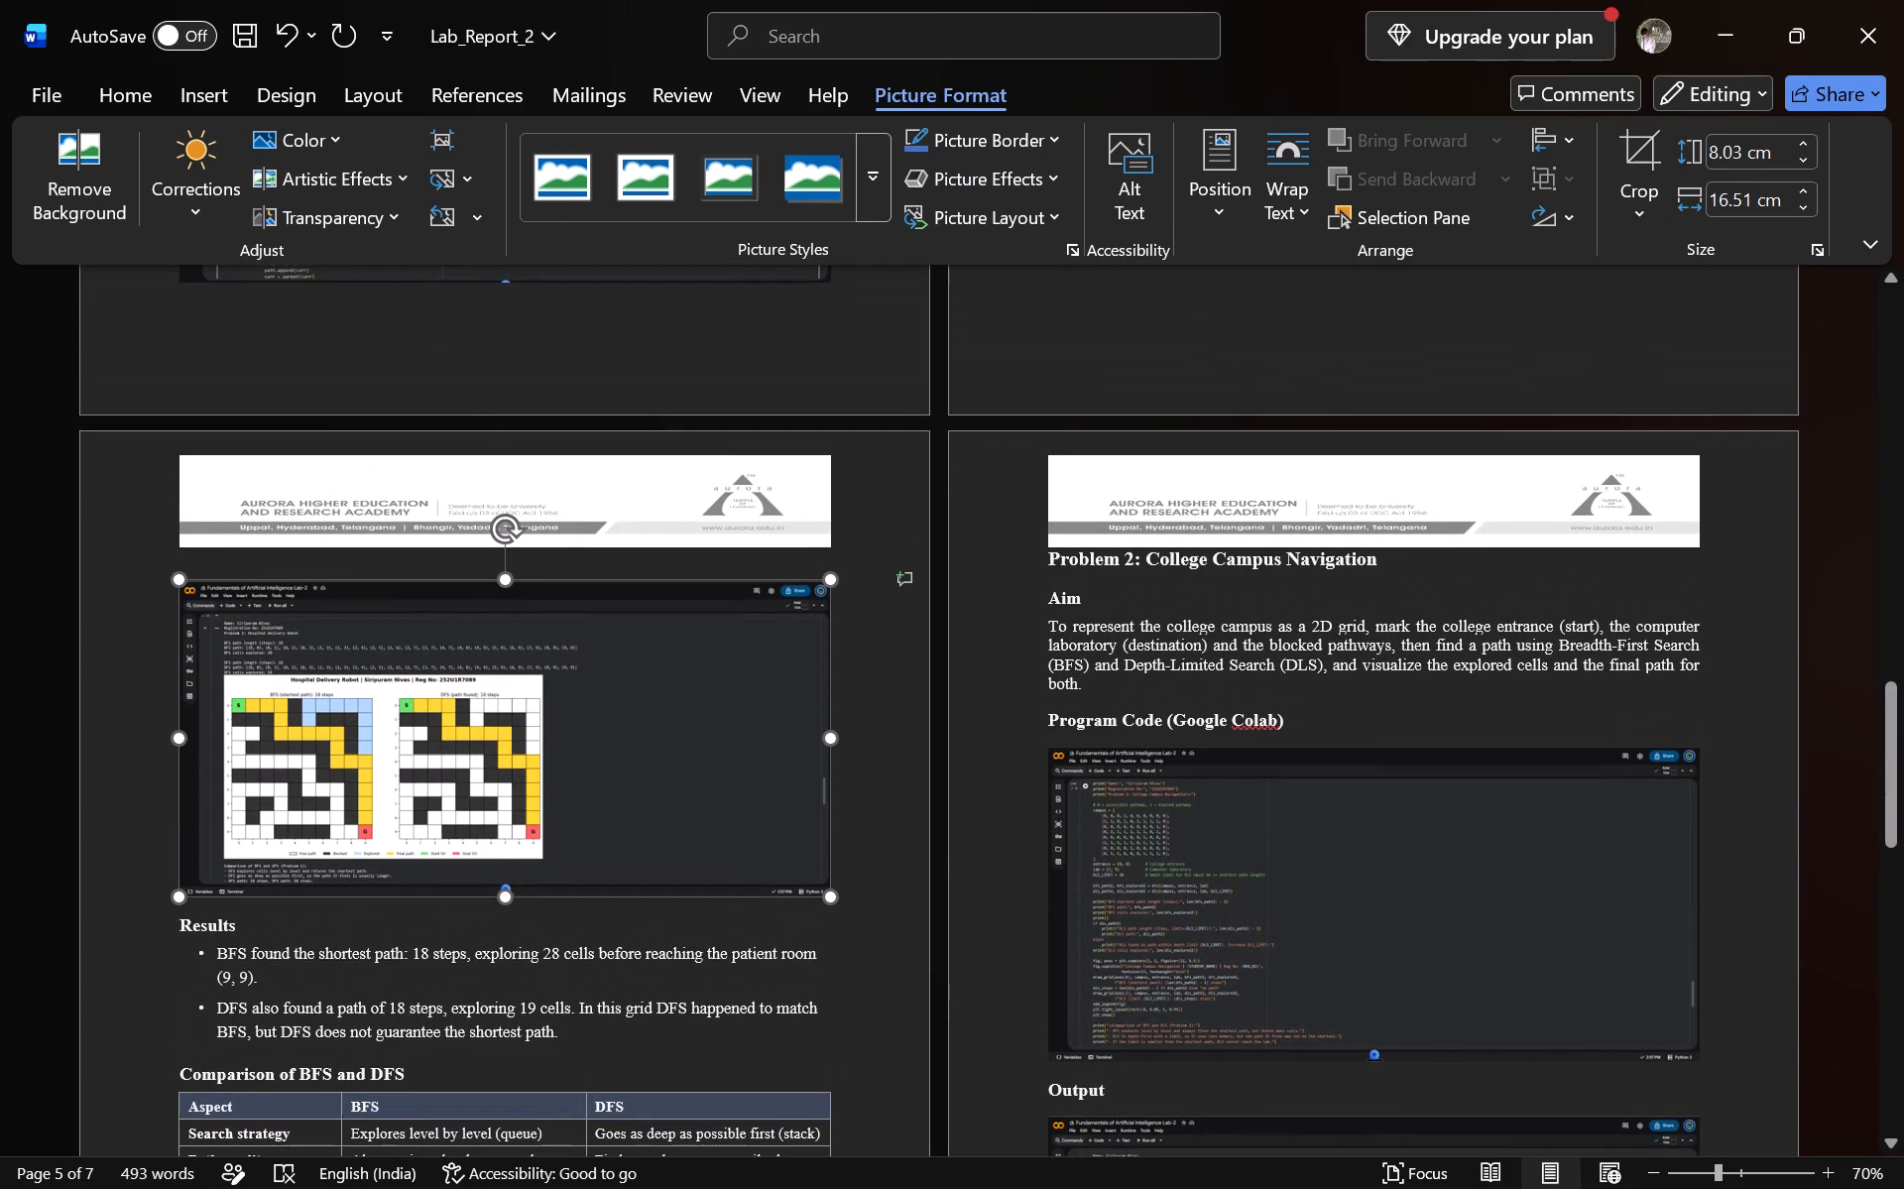
scroll(493, 763, "up", 2)
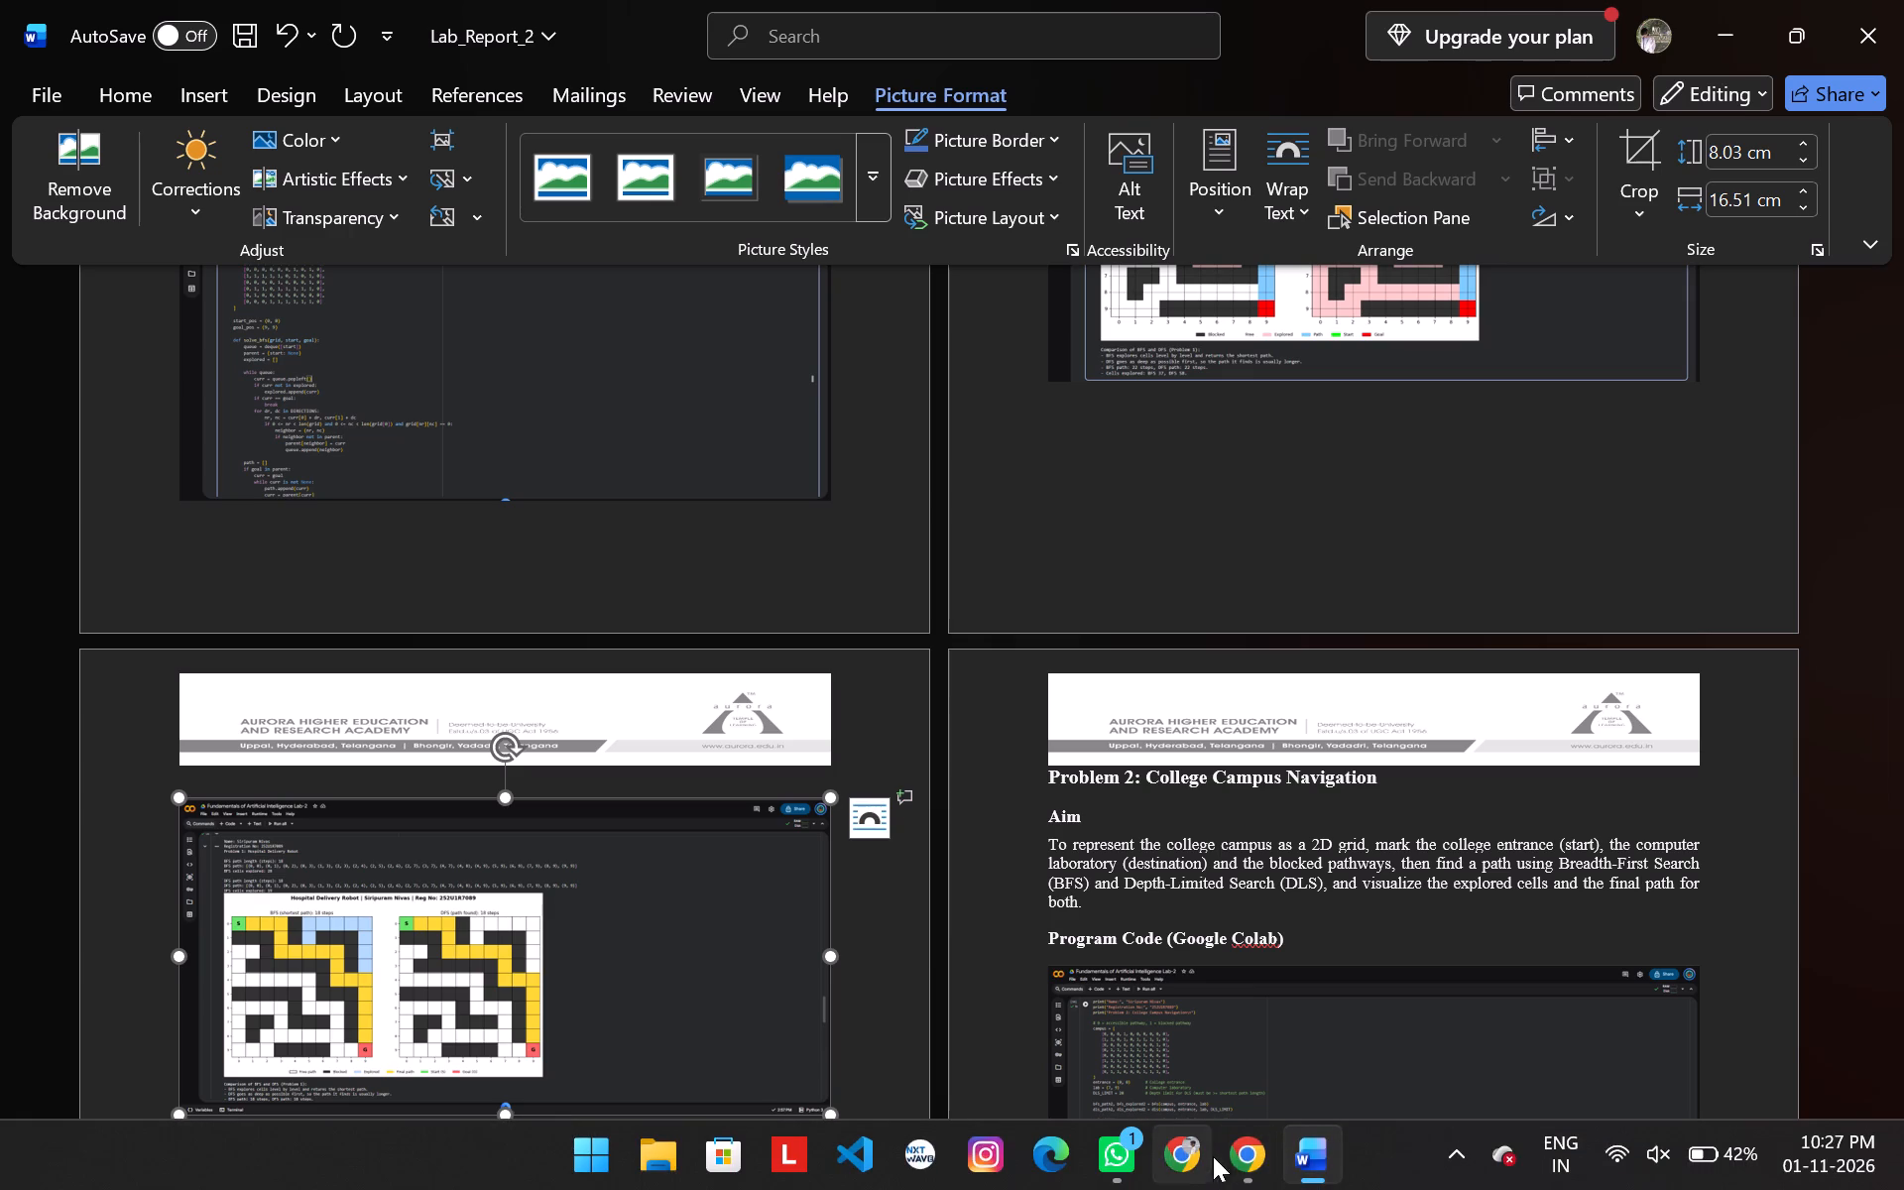
Switch to the Untitled4 notebook in Chrome and look through both Problem 1 cells, the Problem 2 output and the setup code.
left_click(1214, 1047)
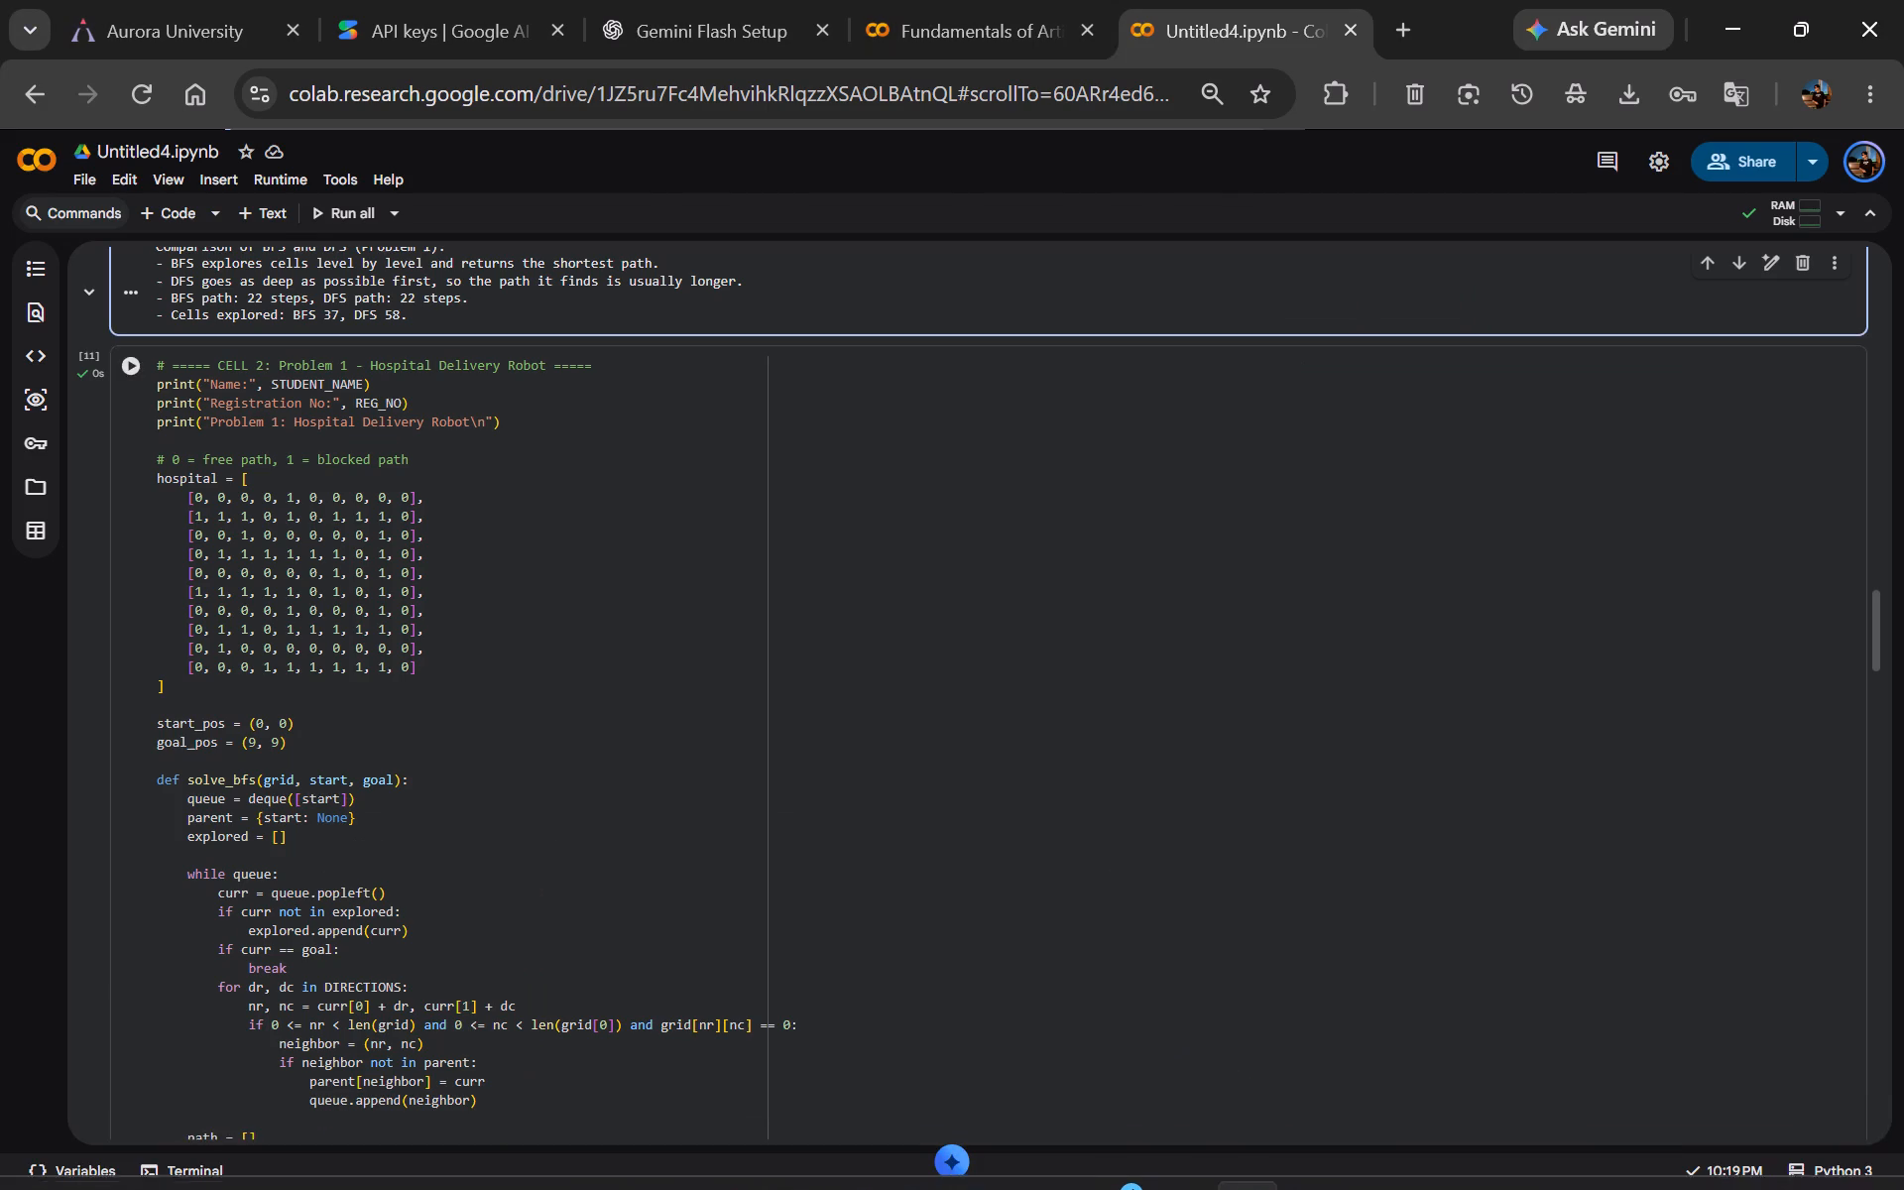
scroll(958, 714, "up", 13)
scroll(958, 714, "down", 4)
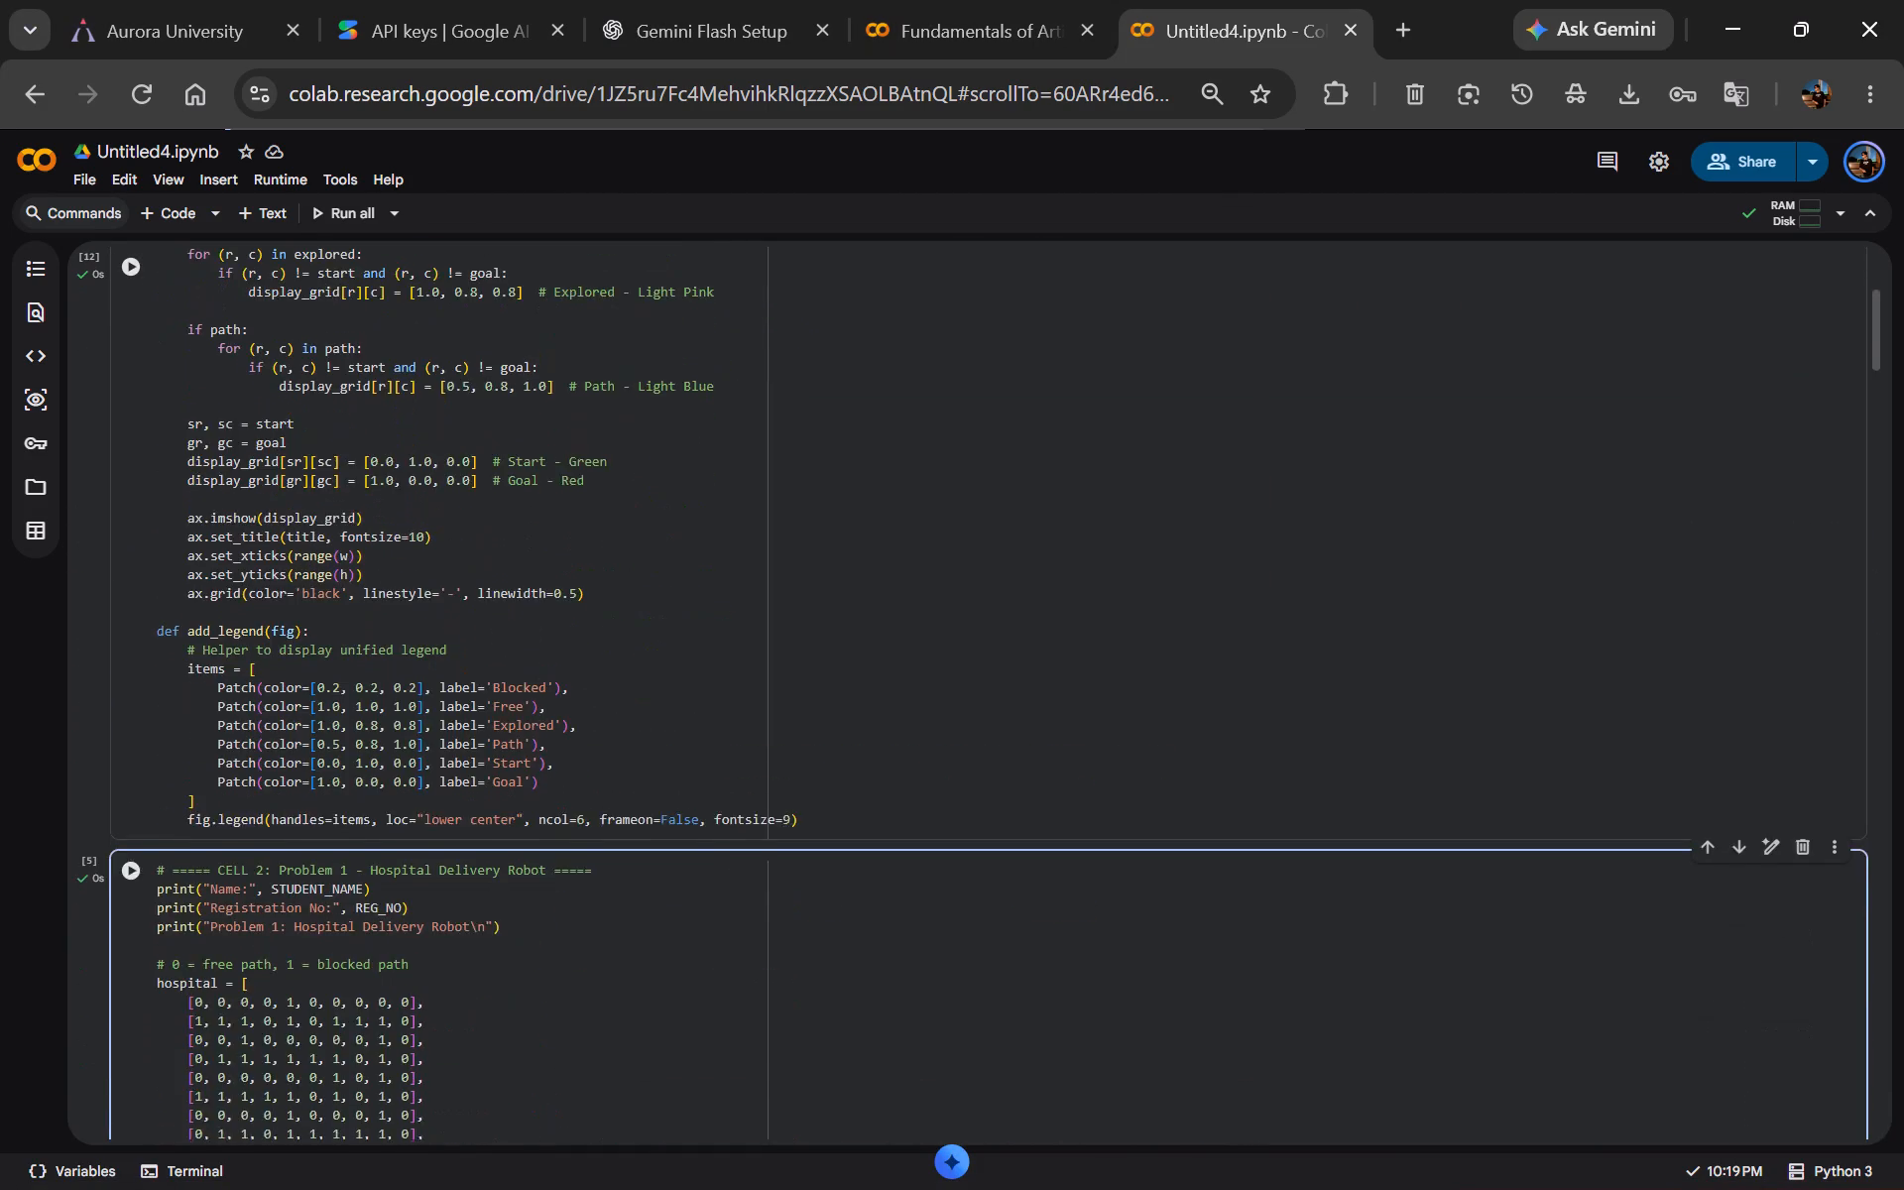
scroll(958, 714, "down", 3)
scroll(657, 619, "down", 6)
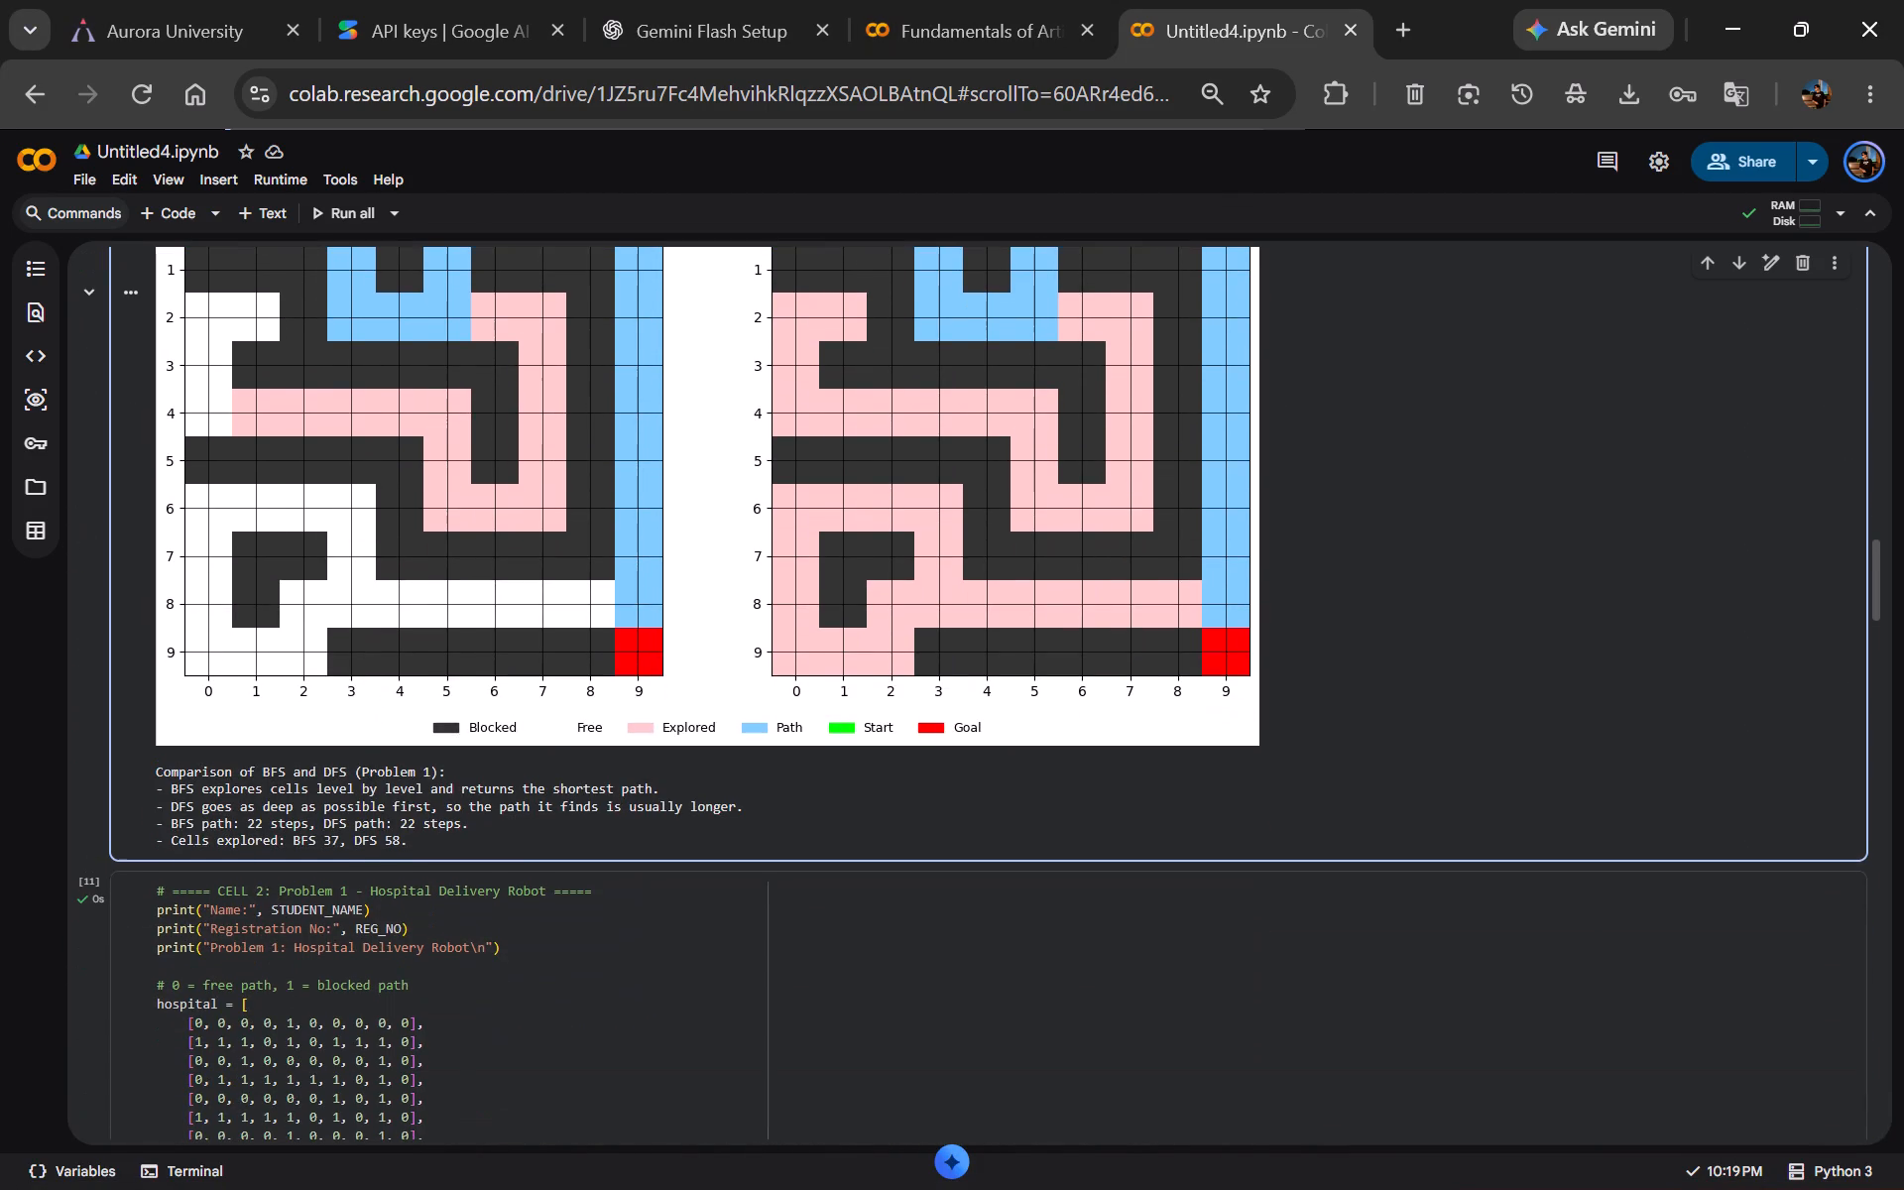
scroll(594, 702, "down", 6)
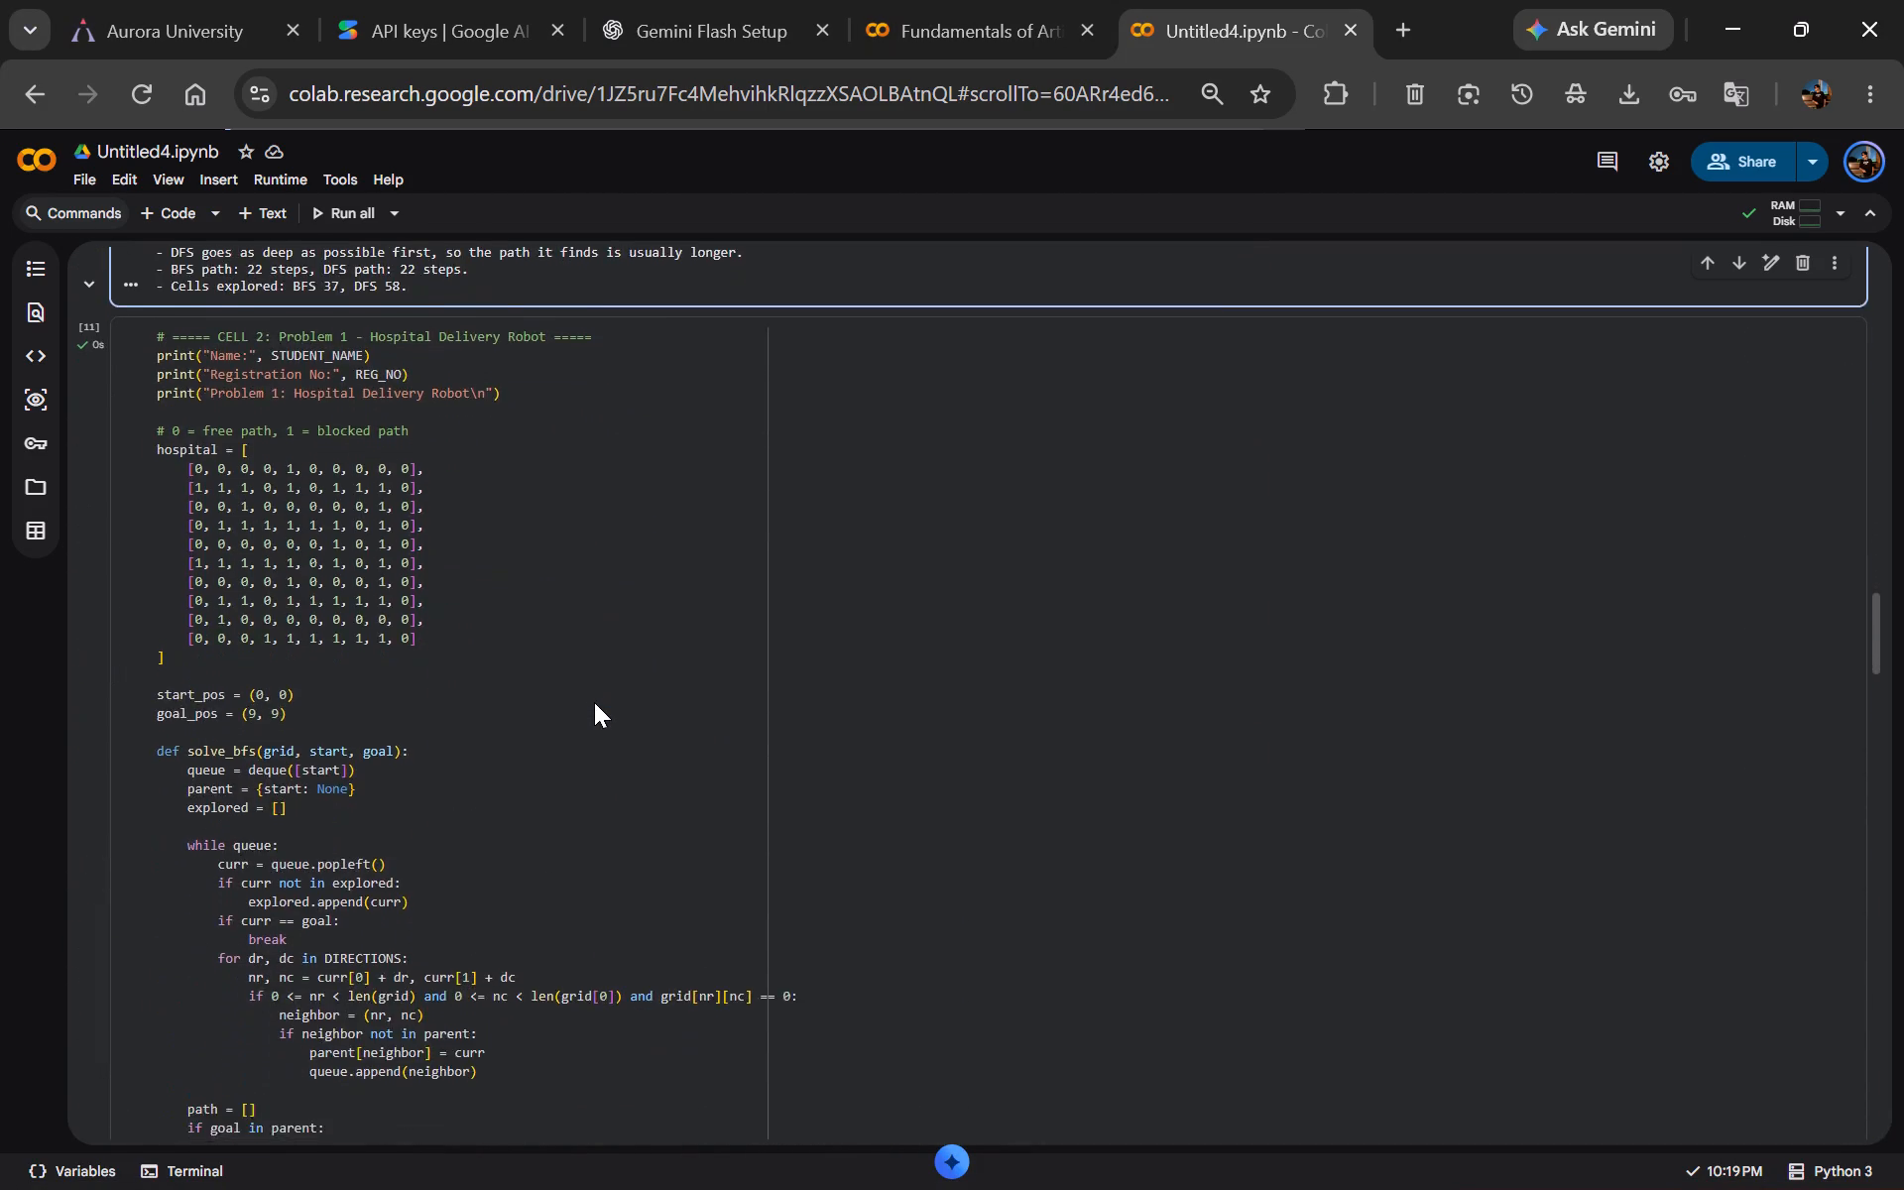
scroll(594, 702, "down", 7)
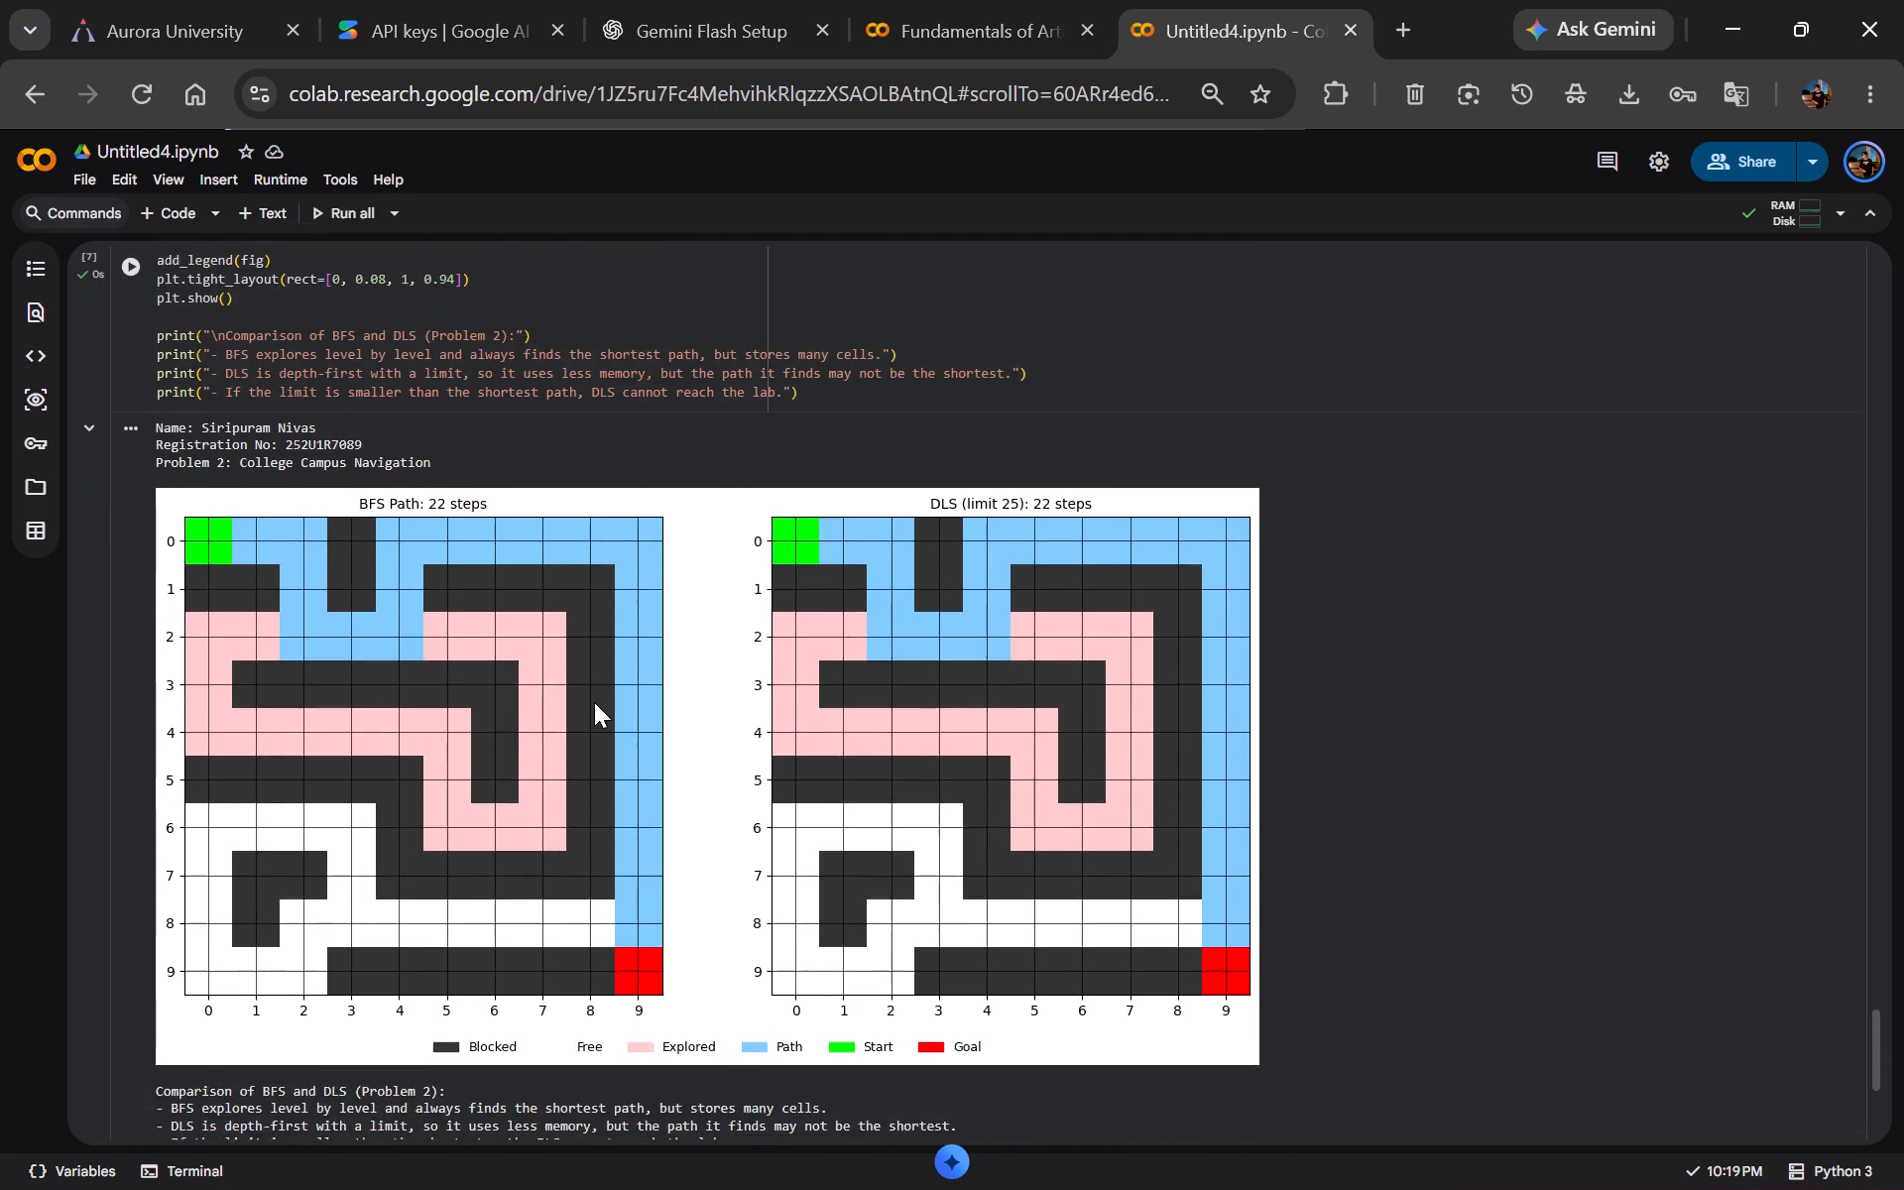
scroll(594, 702, "up", 12)
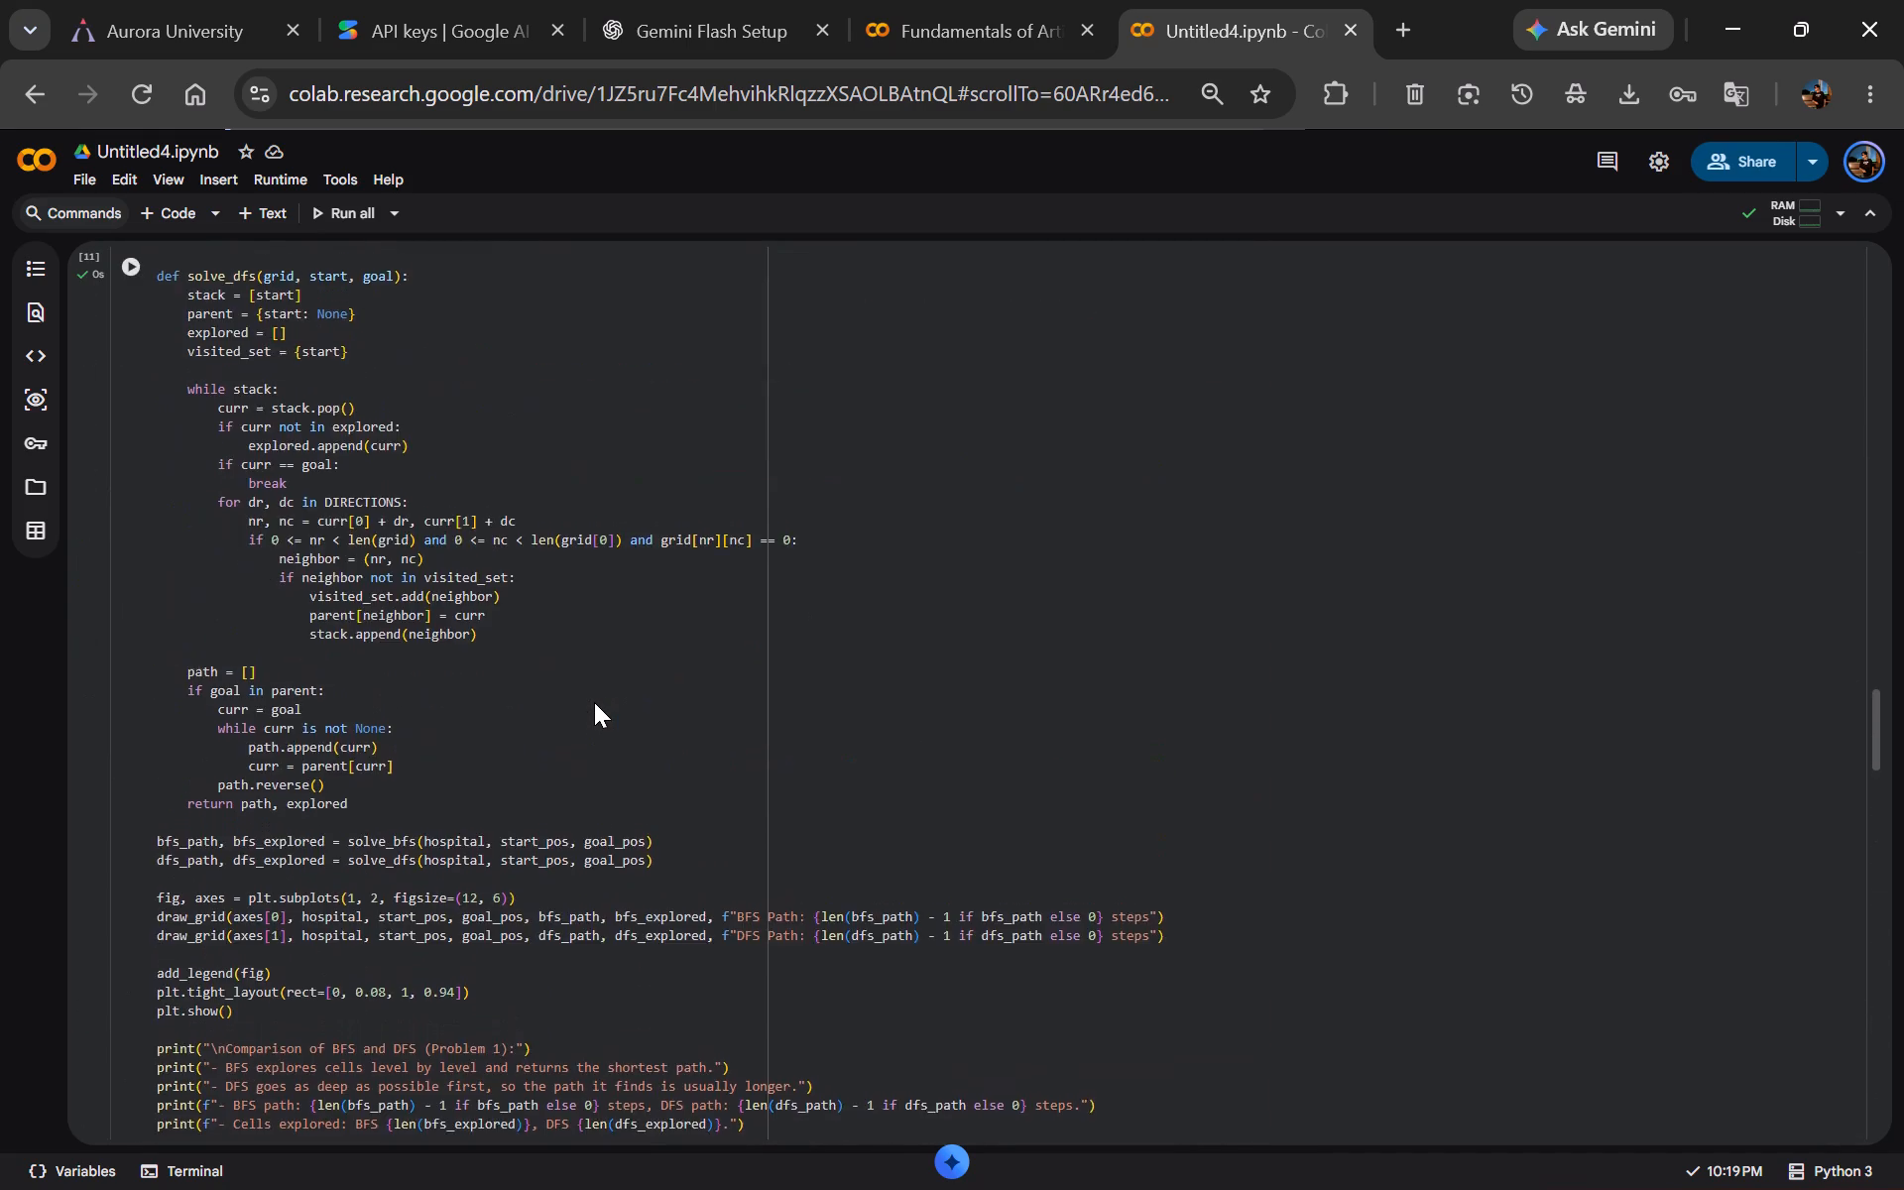
scroll(594, 702, "up", 2)
scroll(594, 702, "down", 1)
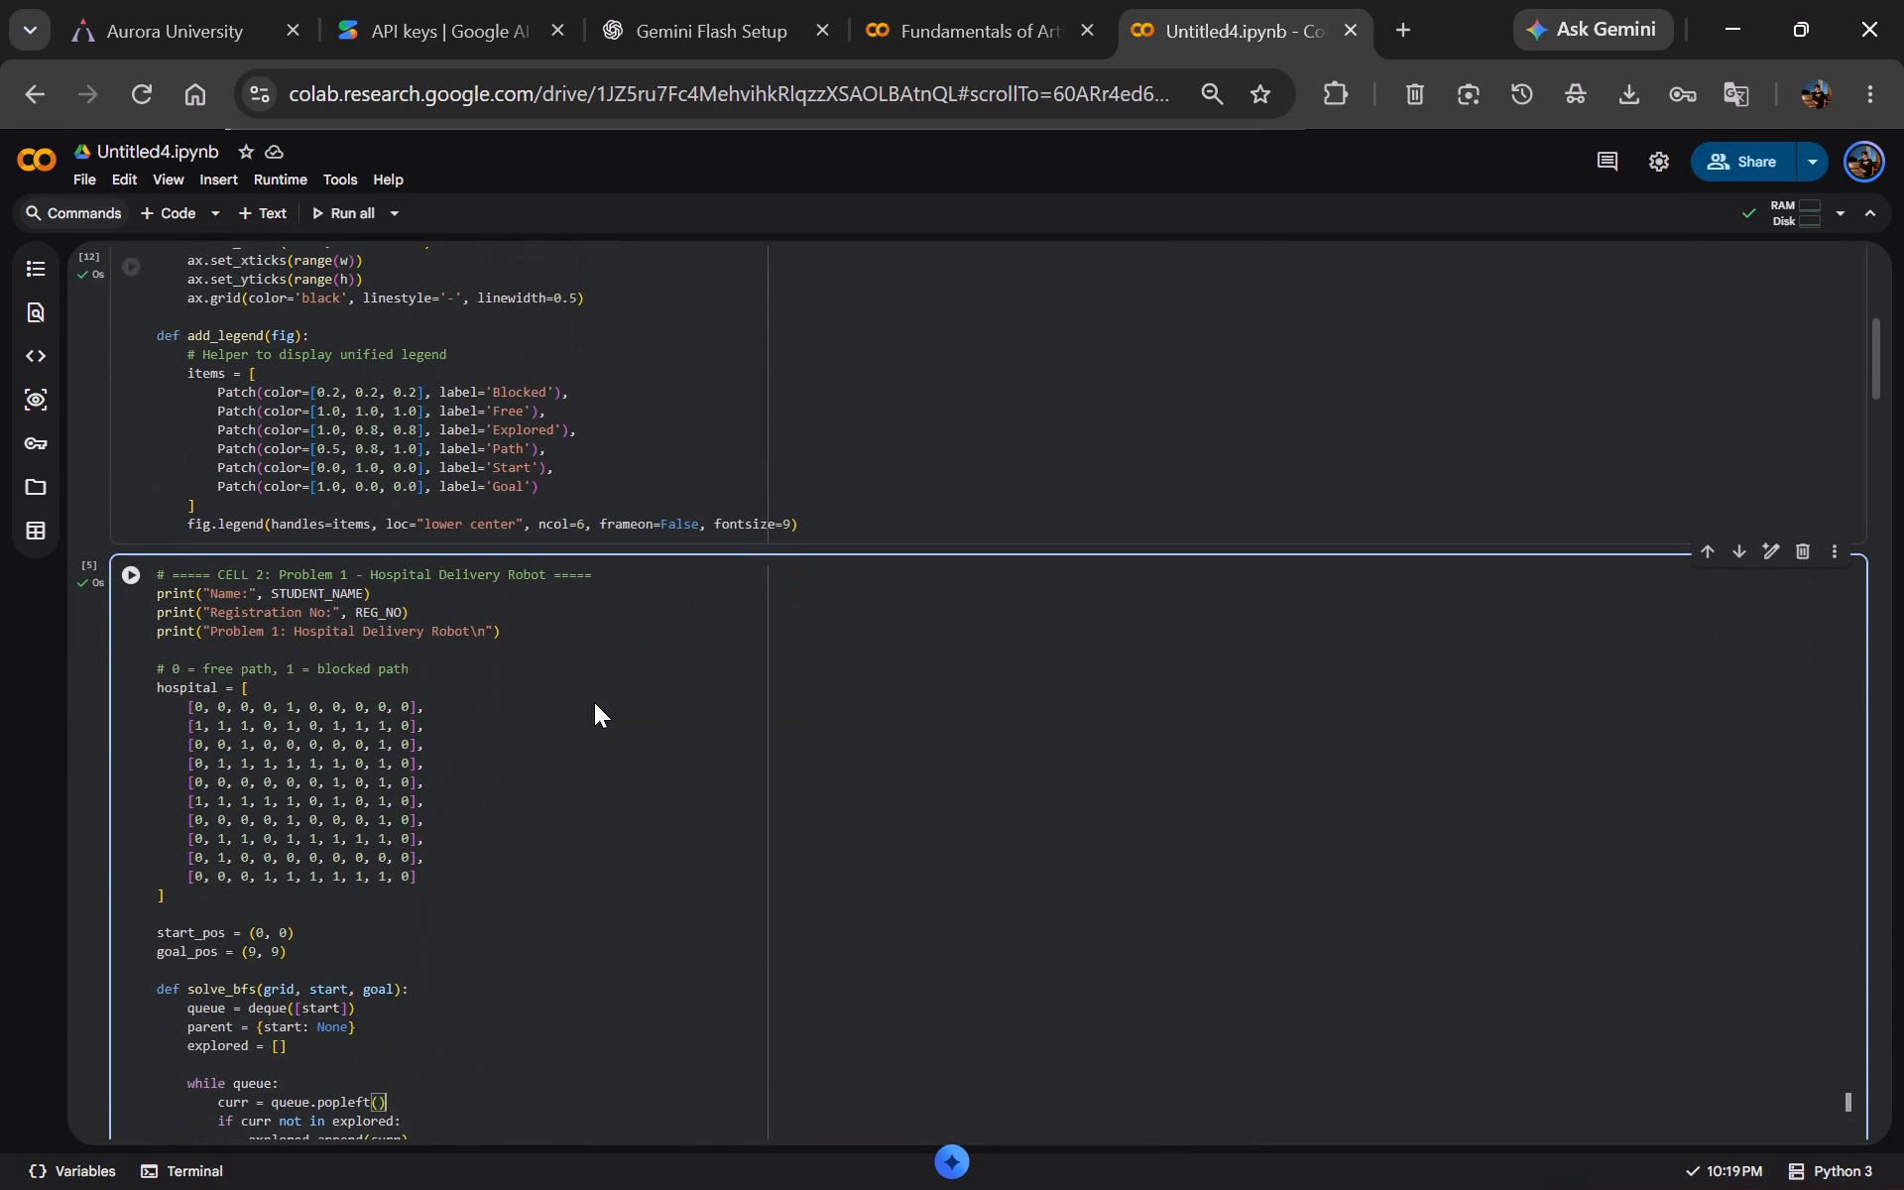
scroll(594, 702, "down", 1)
scroll(594, 702, "up", 3)
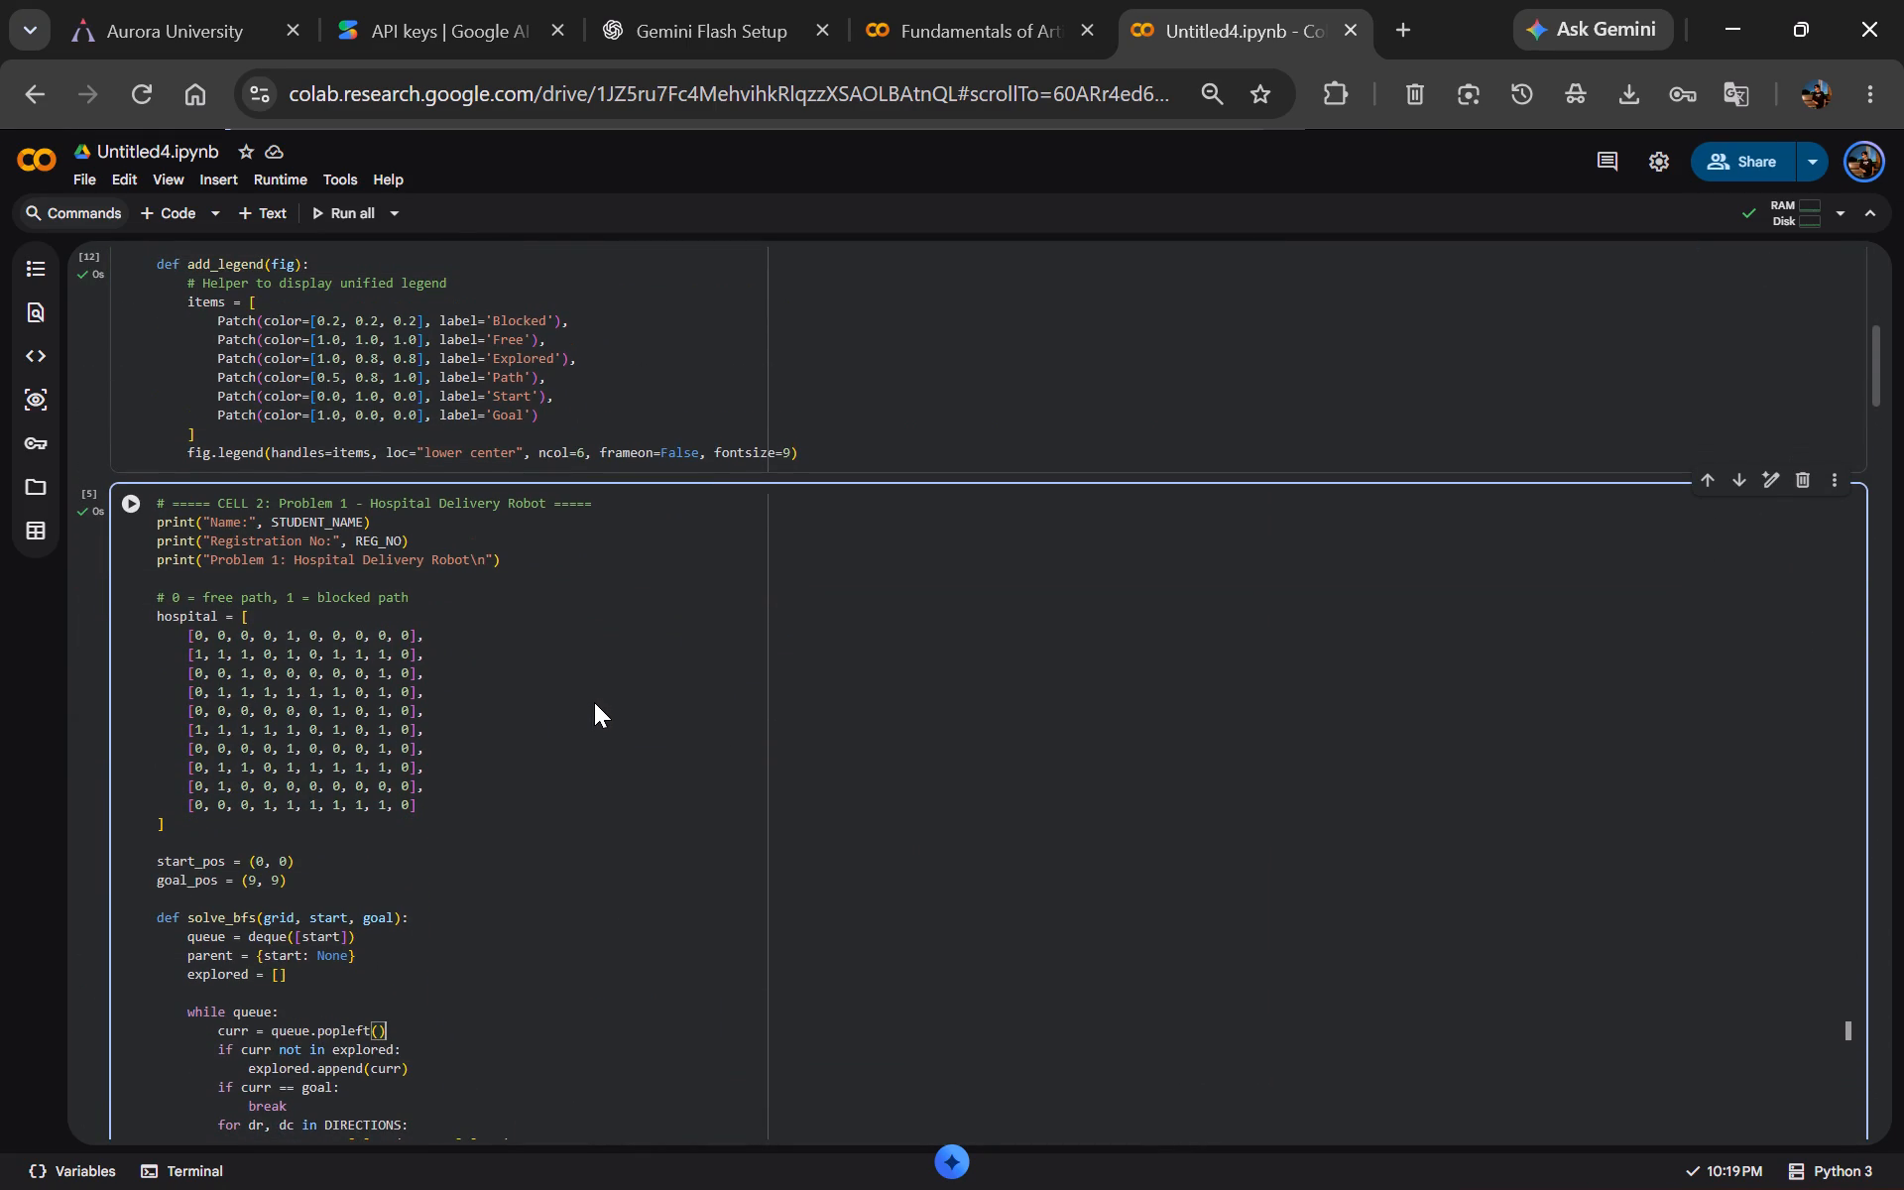
scroll(594, 702, "up", 3)
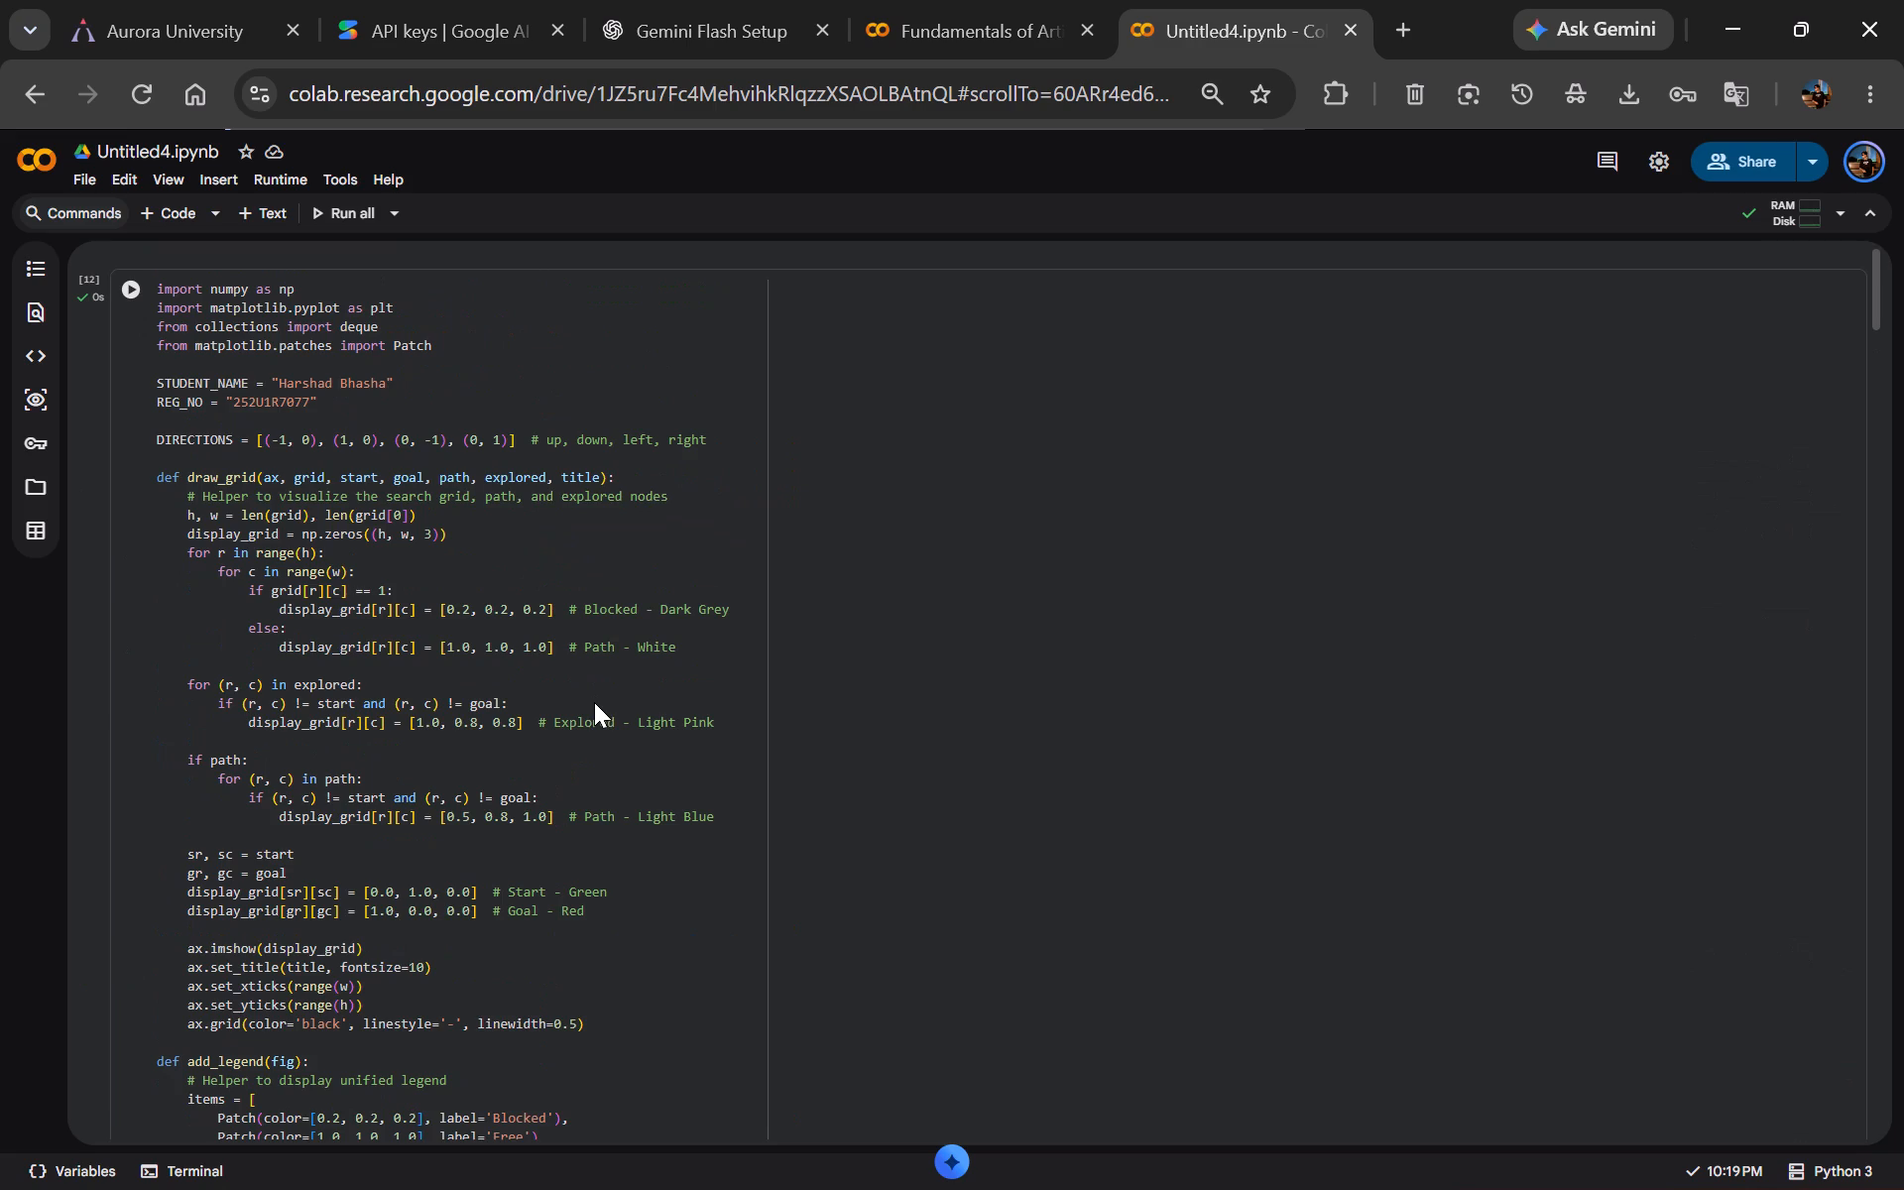
Review the notebook from the setup code through the Problem 1 outputs to the end of the Problem 2 output and back.
scroll(715, 543, "down", 10)
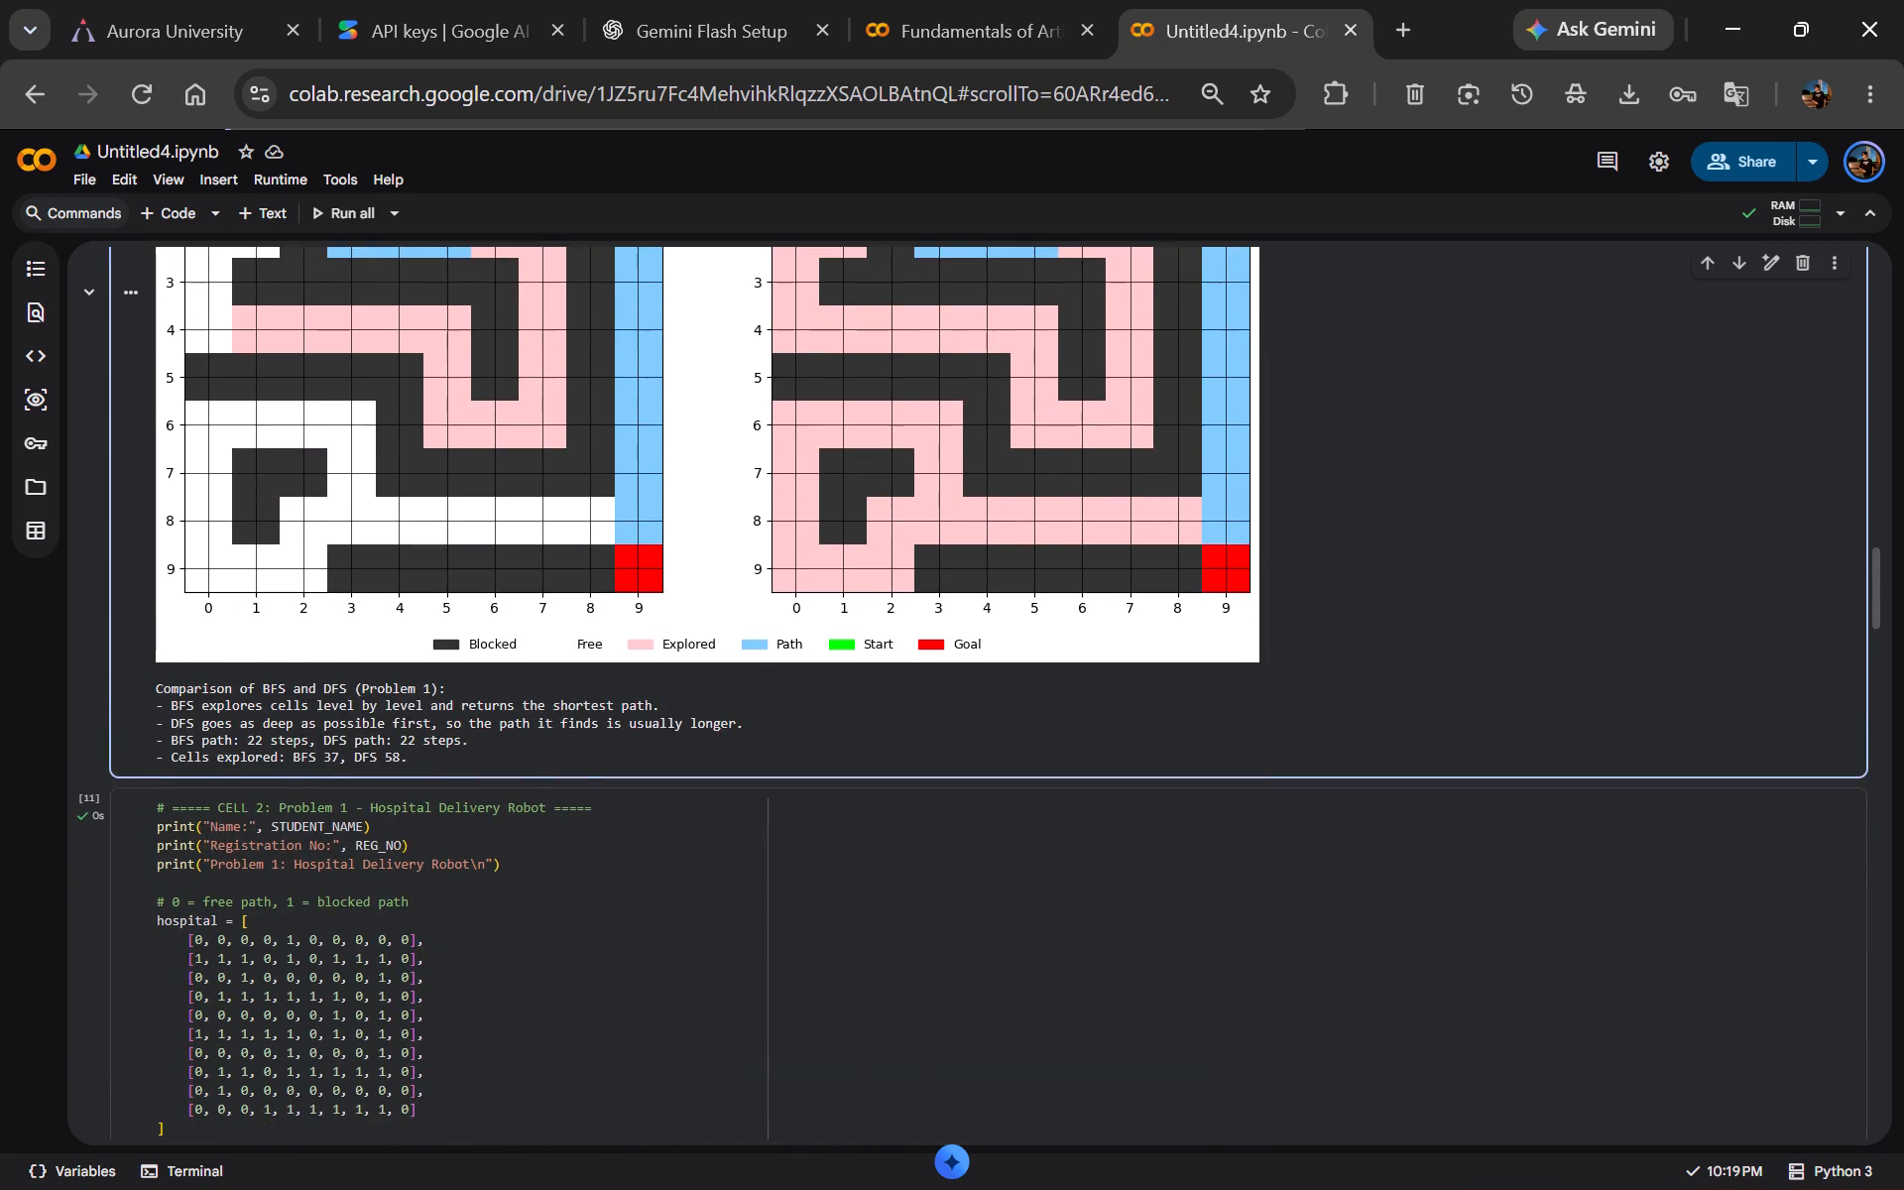
scroll(715, 543, "down", 1)
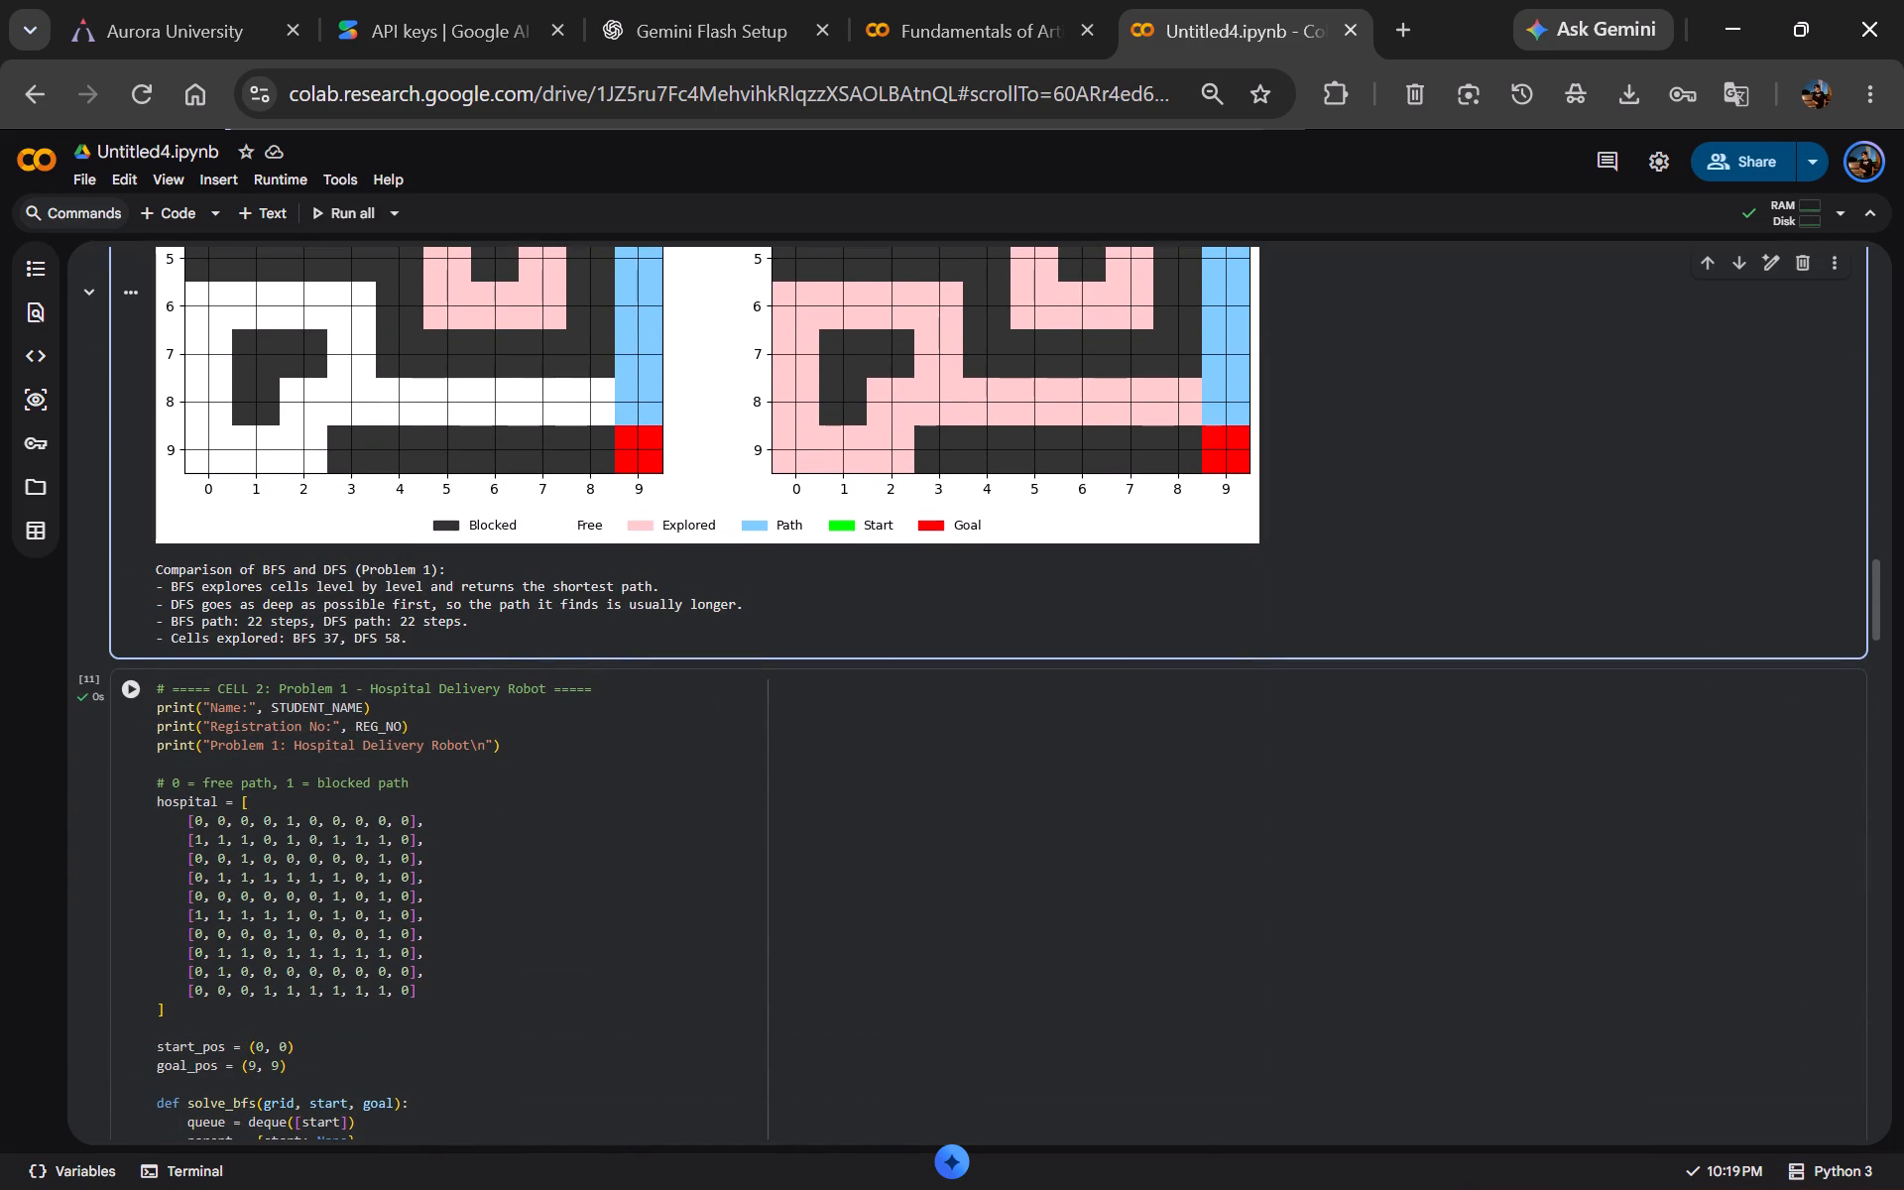
scroll(533, 723, "down", 2)
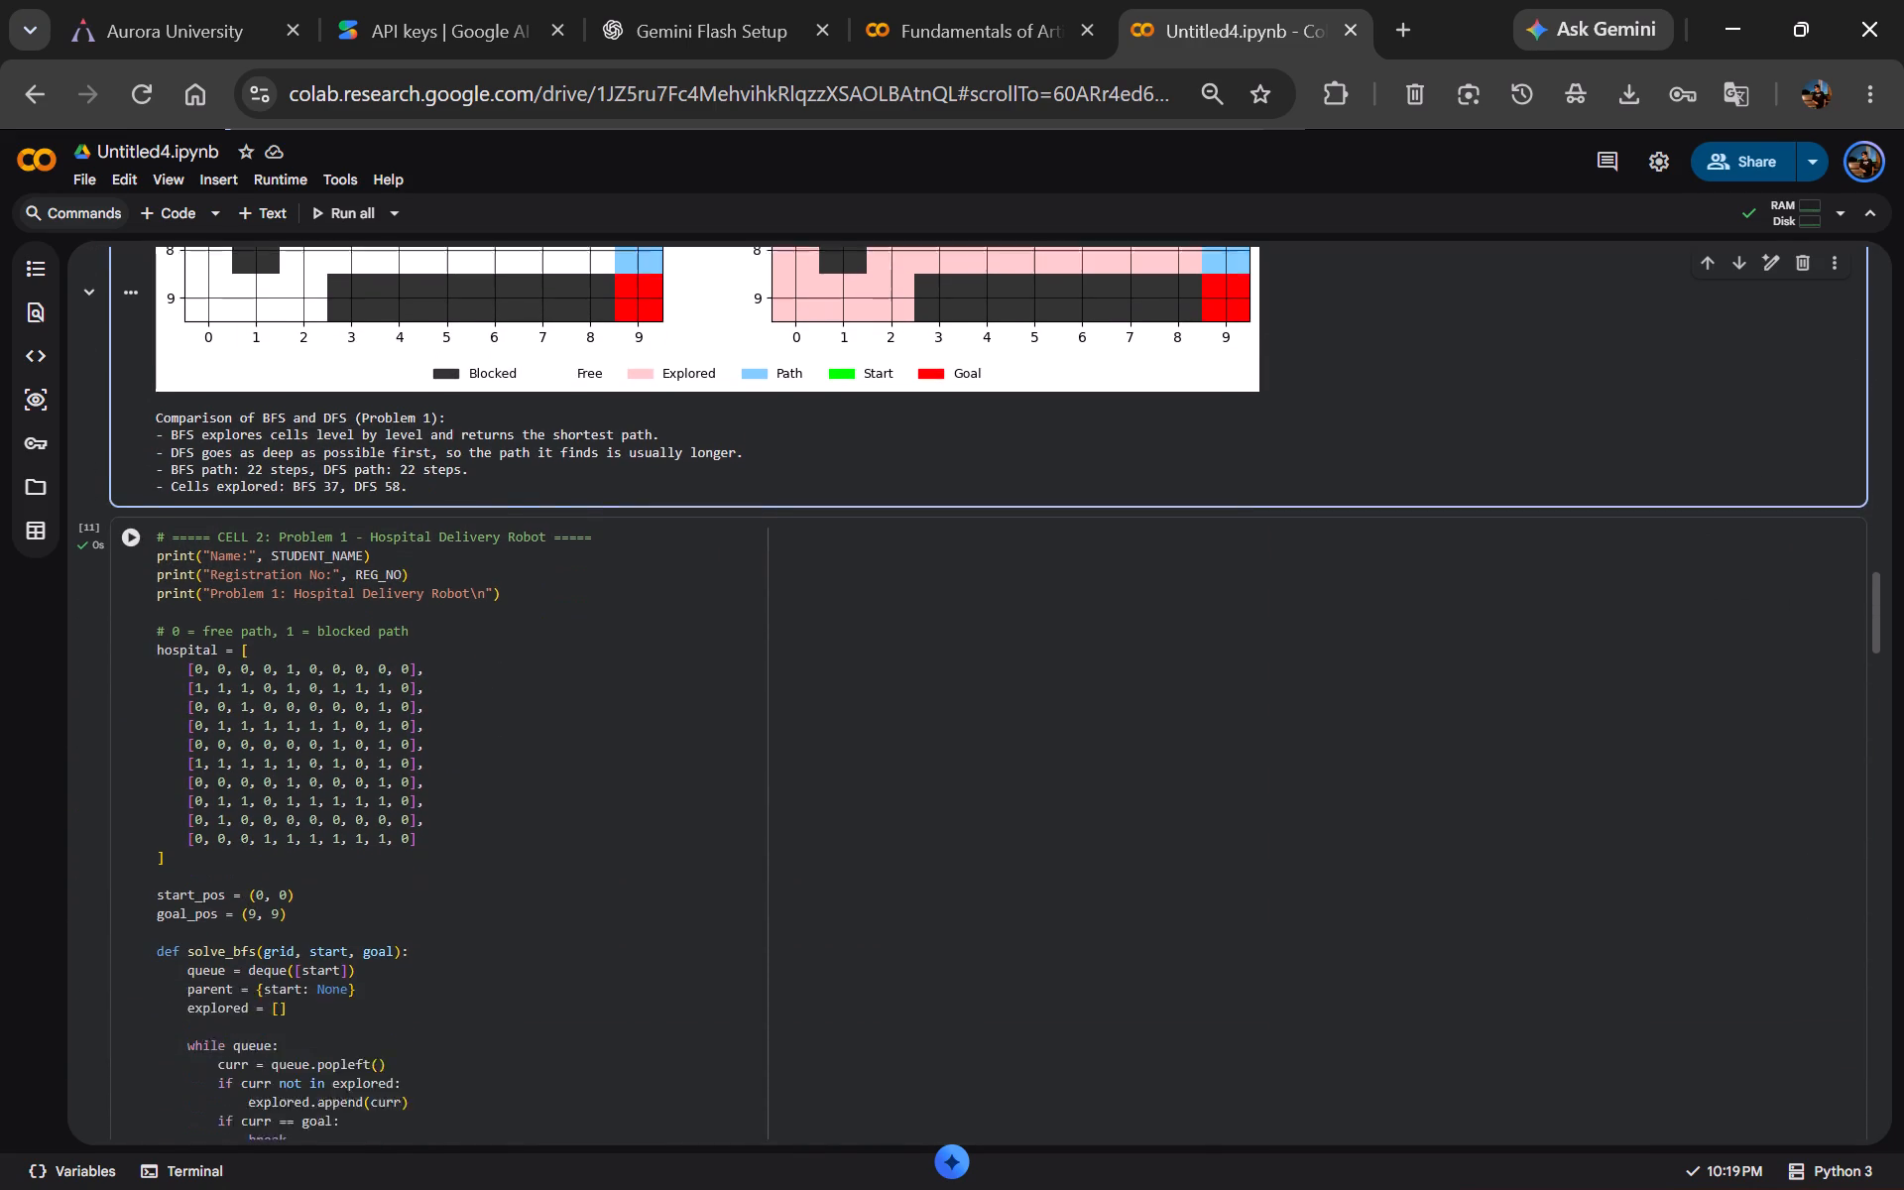
scroll(533, 723, "down", 7)
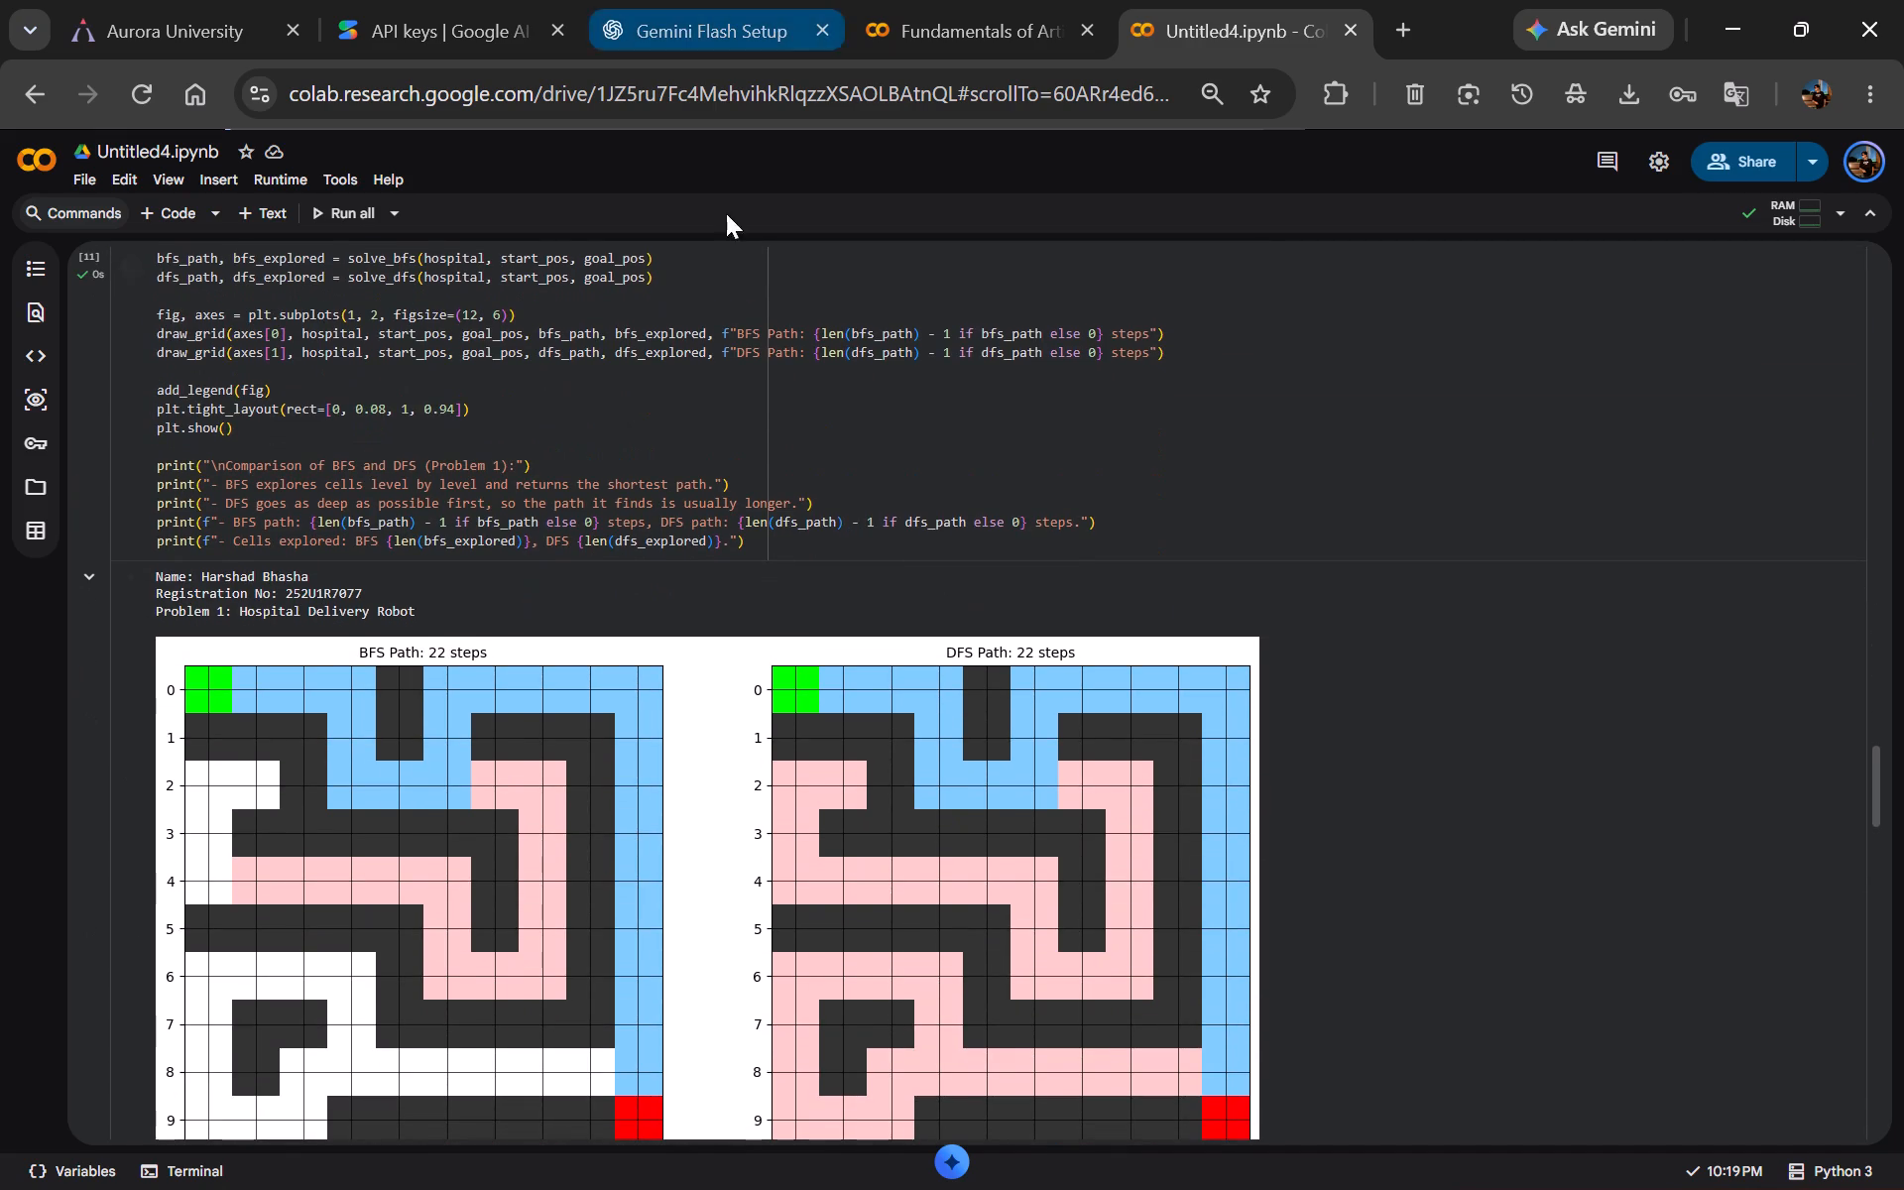
scroll(796, 846, "down", 4)
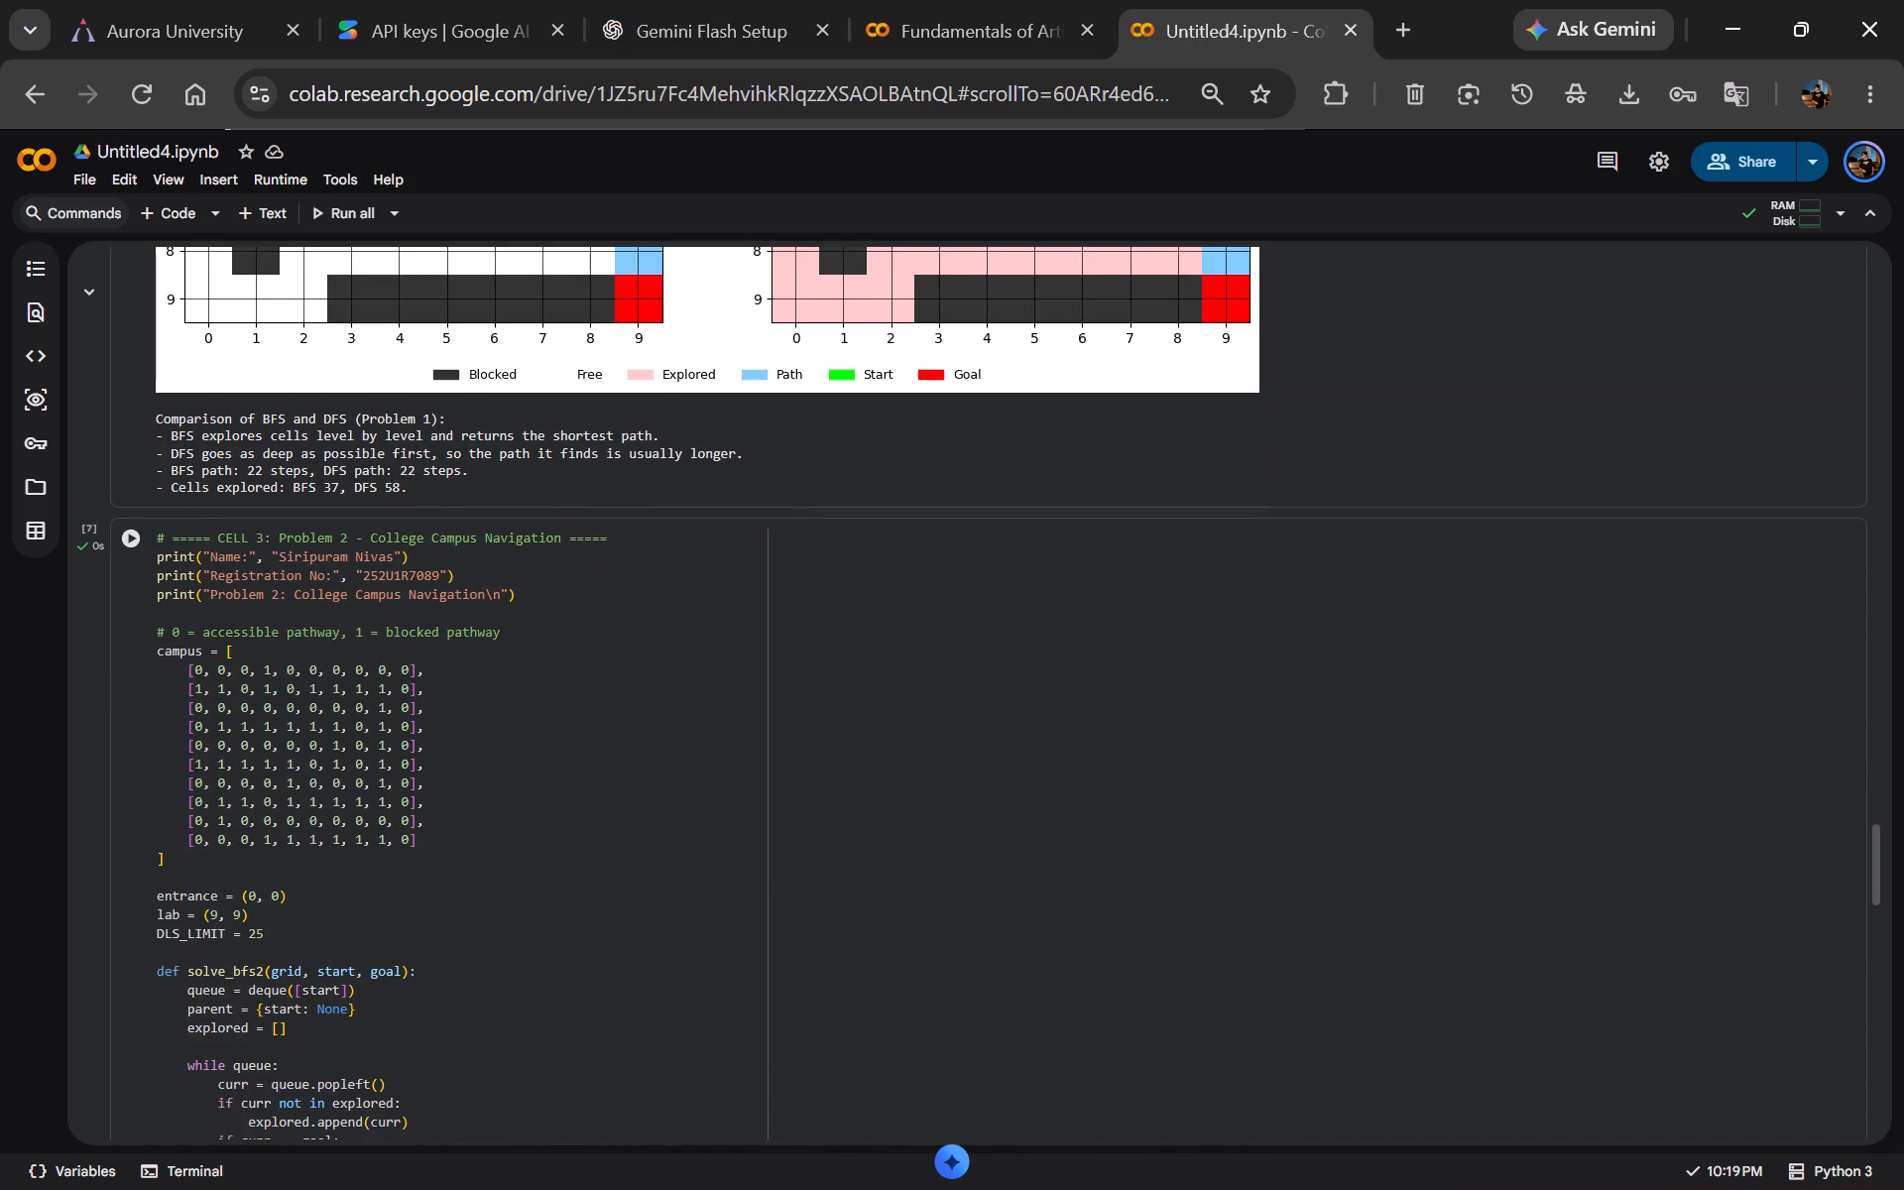
scroll(480, 576, "down", 10)
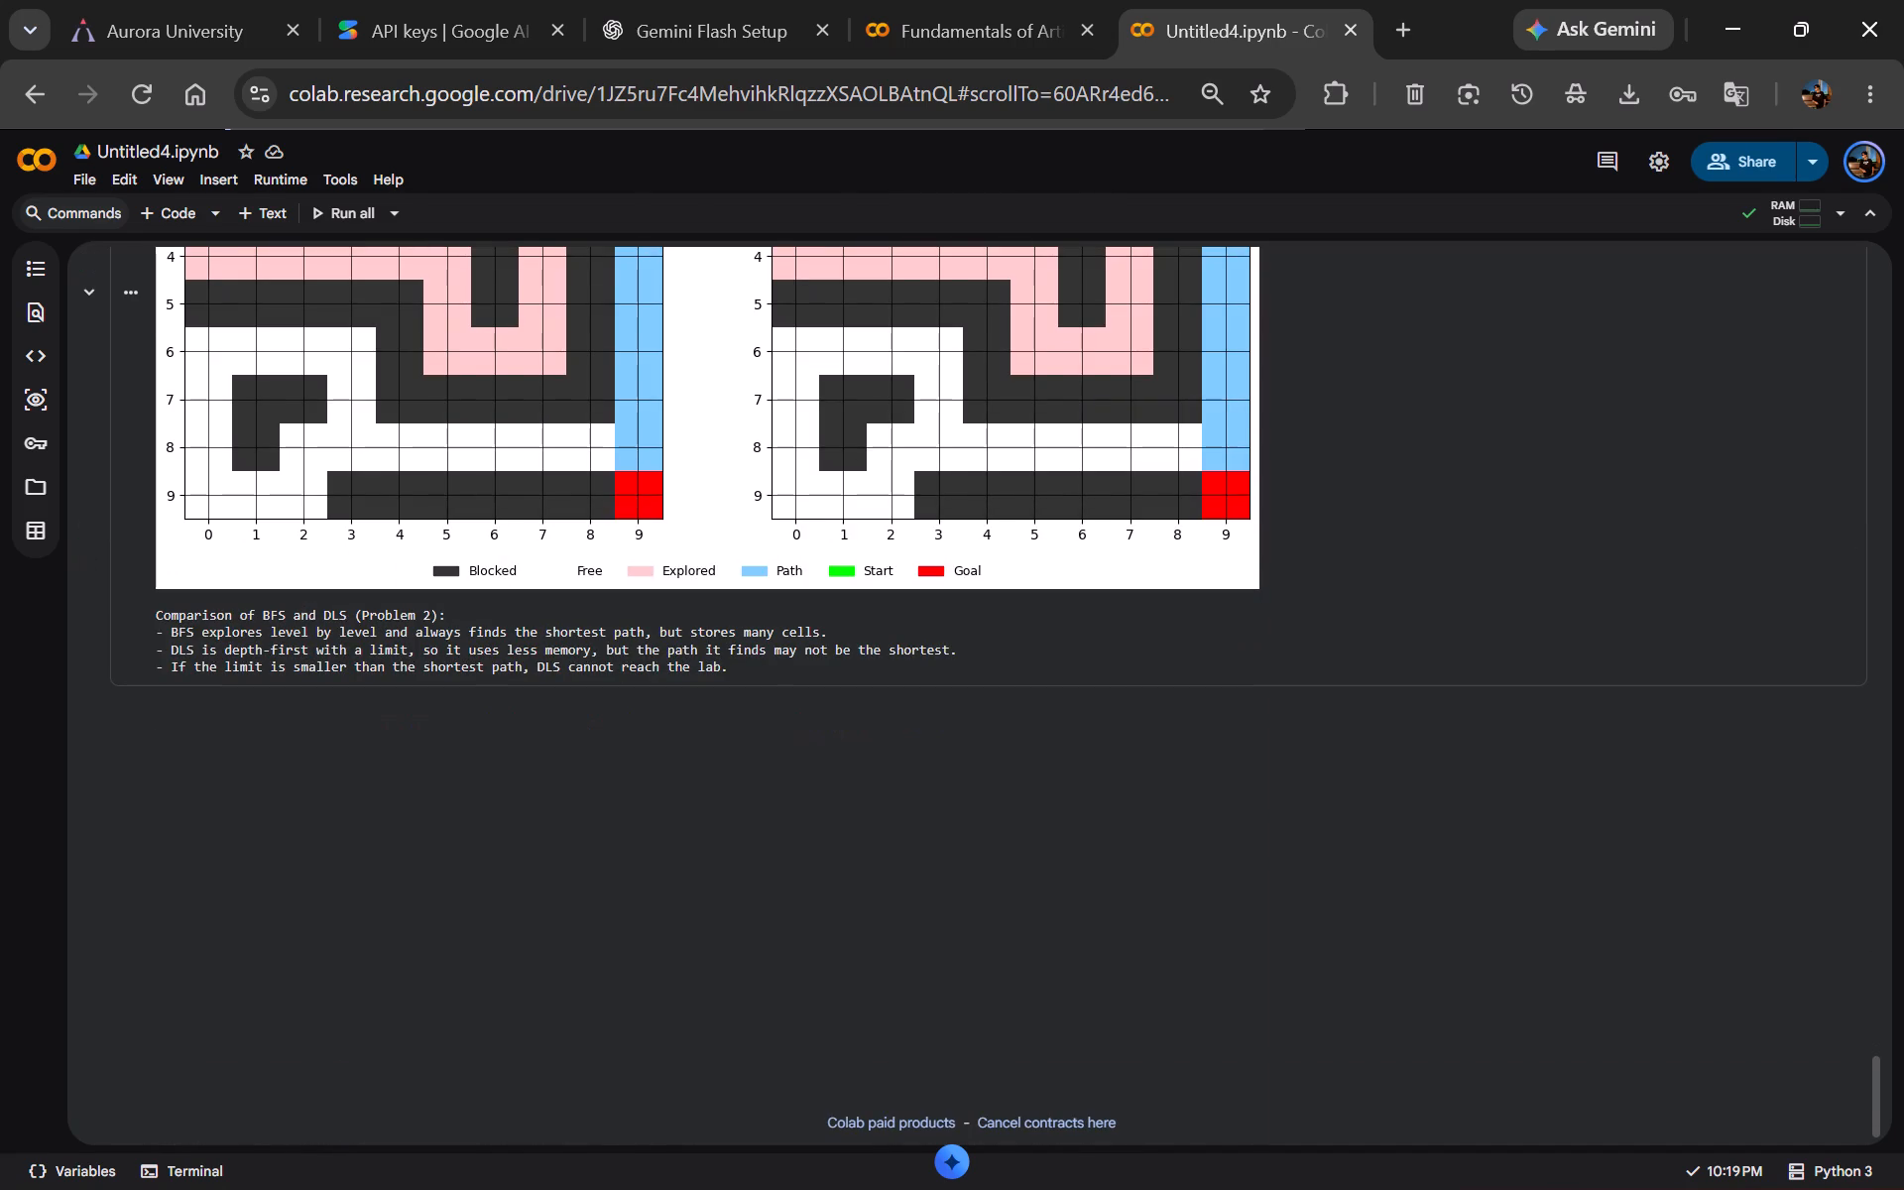
scroll(480, 576, "up", 1)
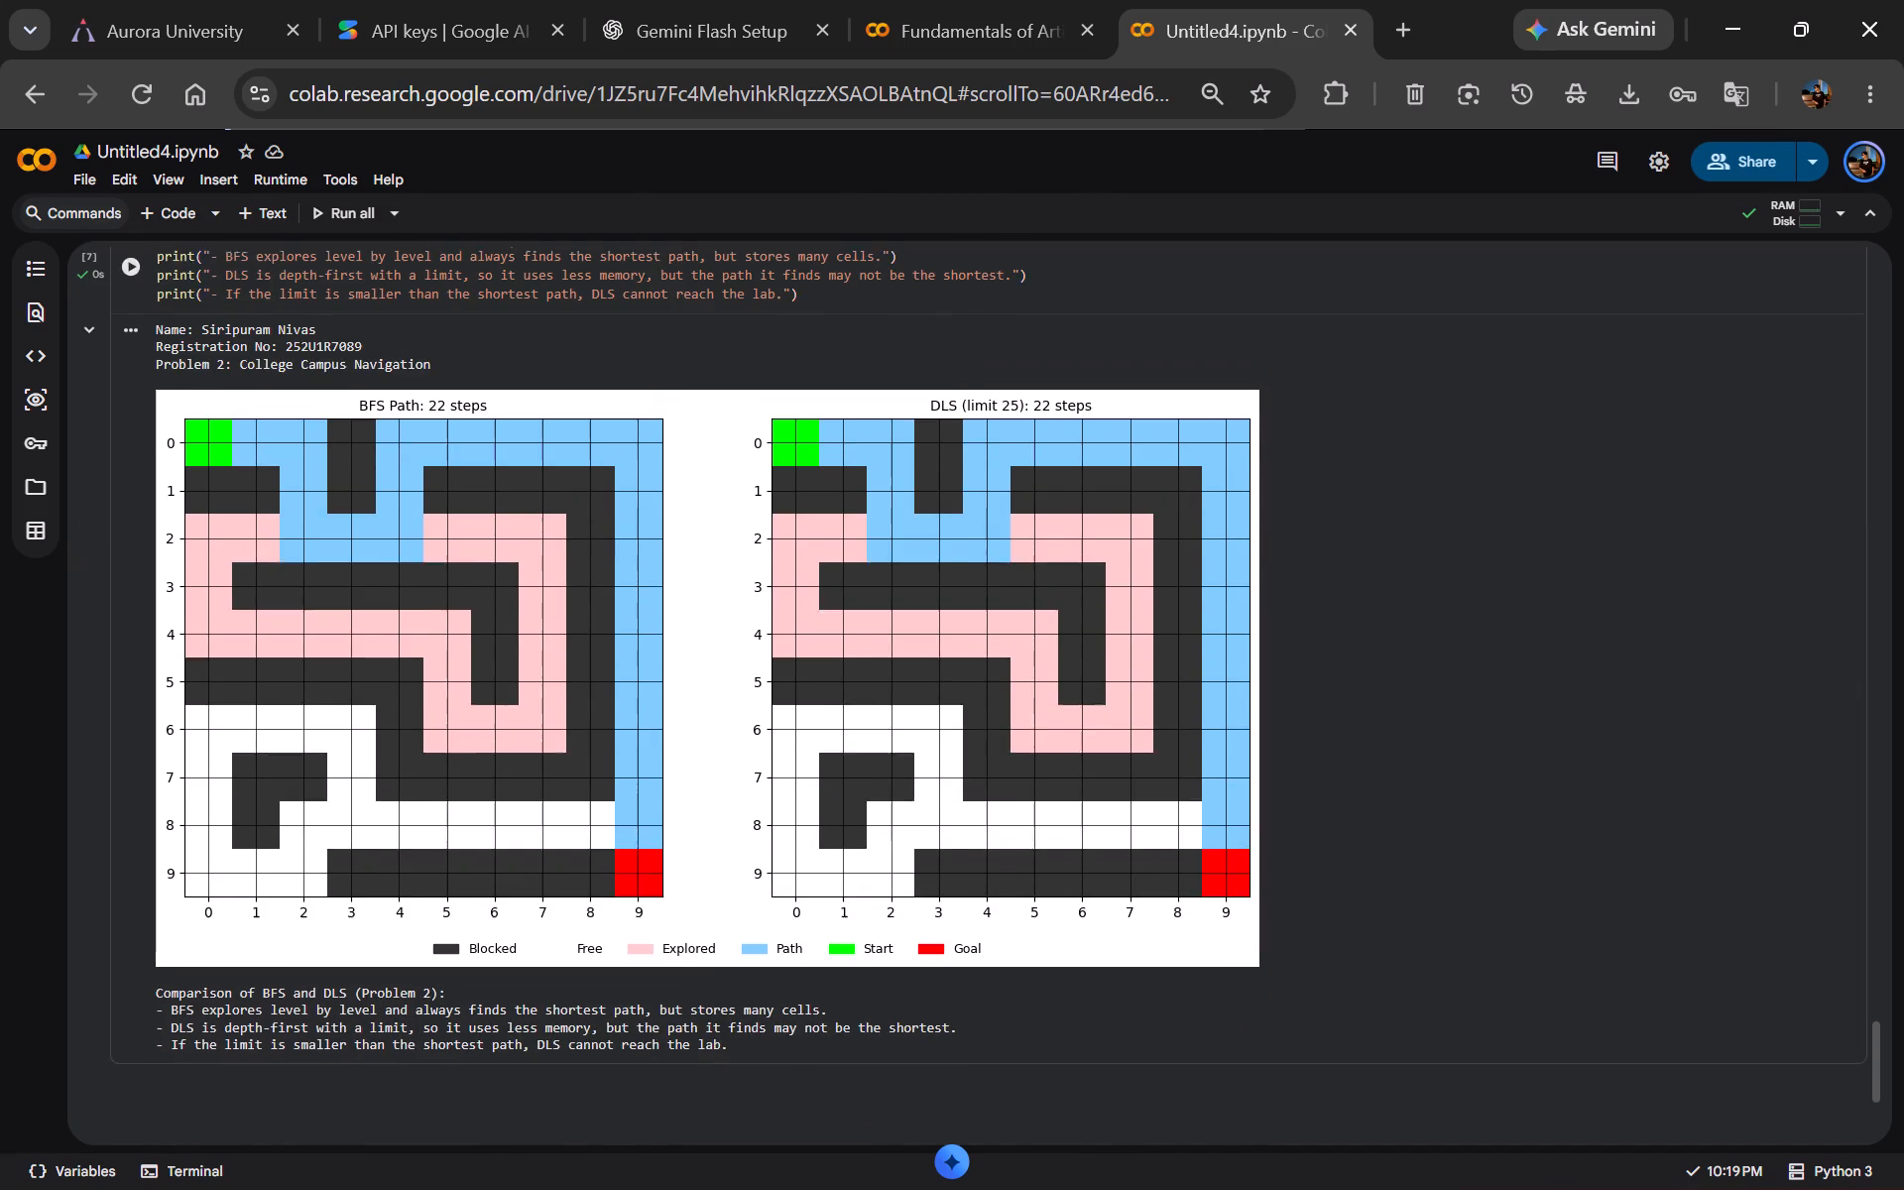
scroll(480, 576, "up", 1)
scroll(942, 729, "up", 3)
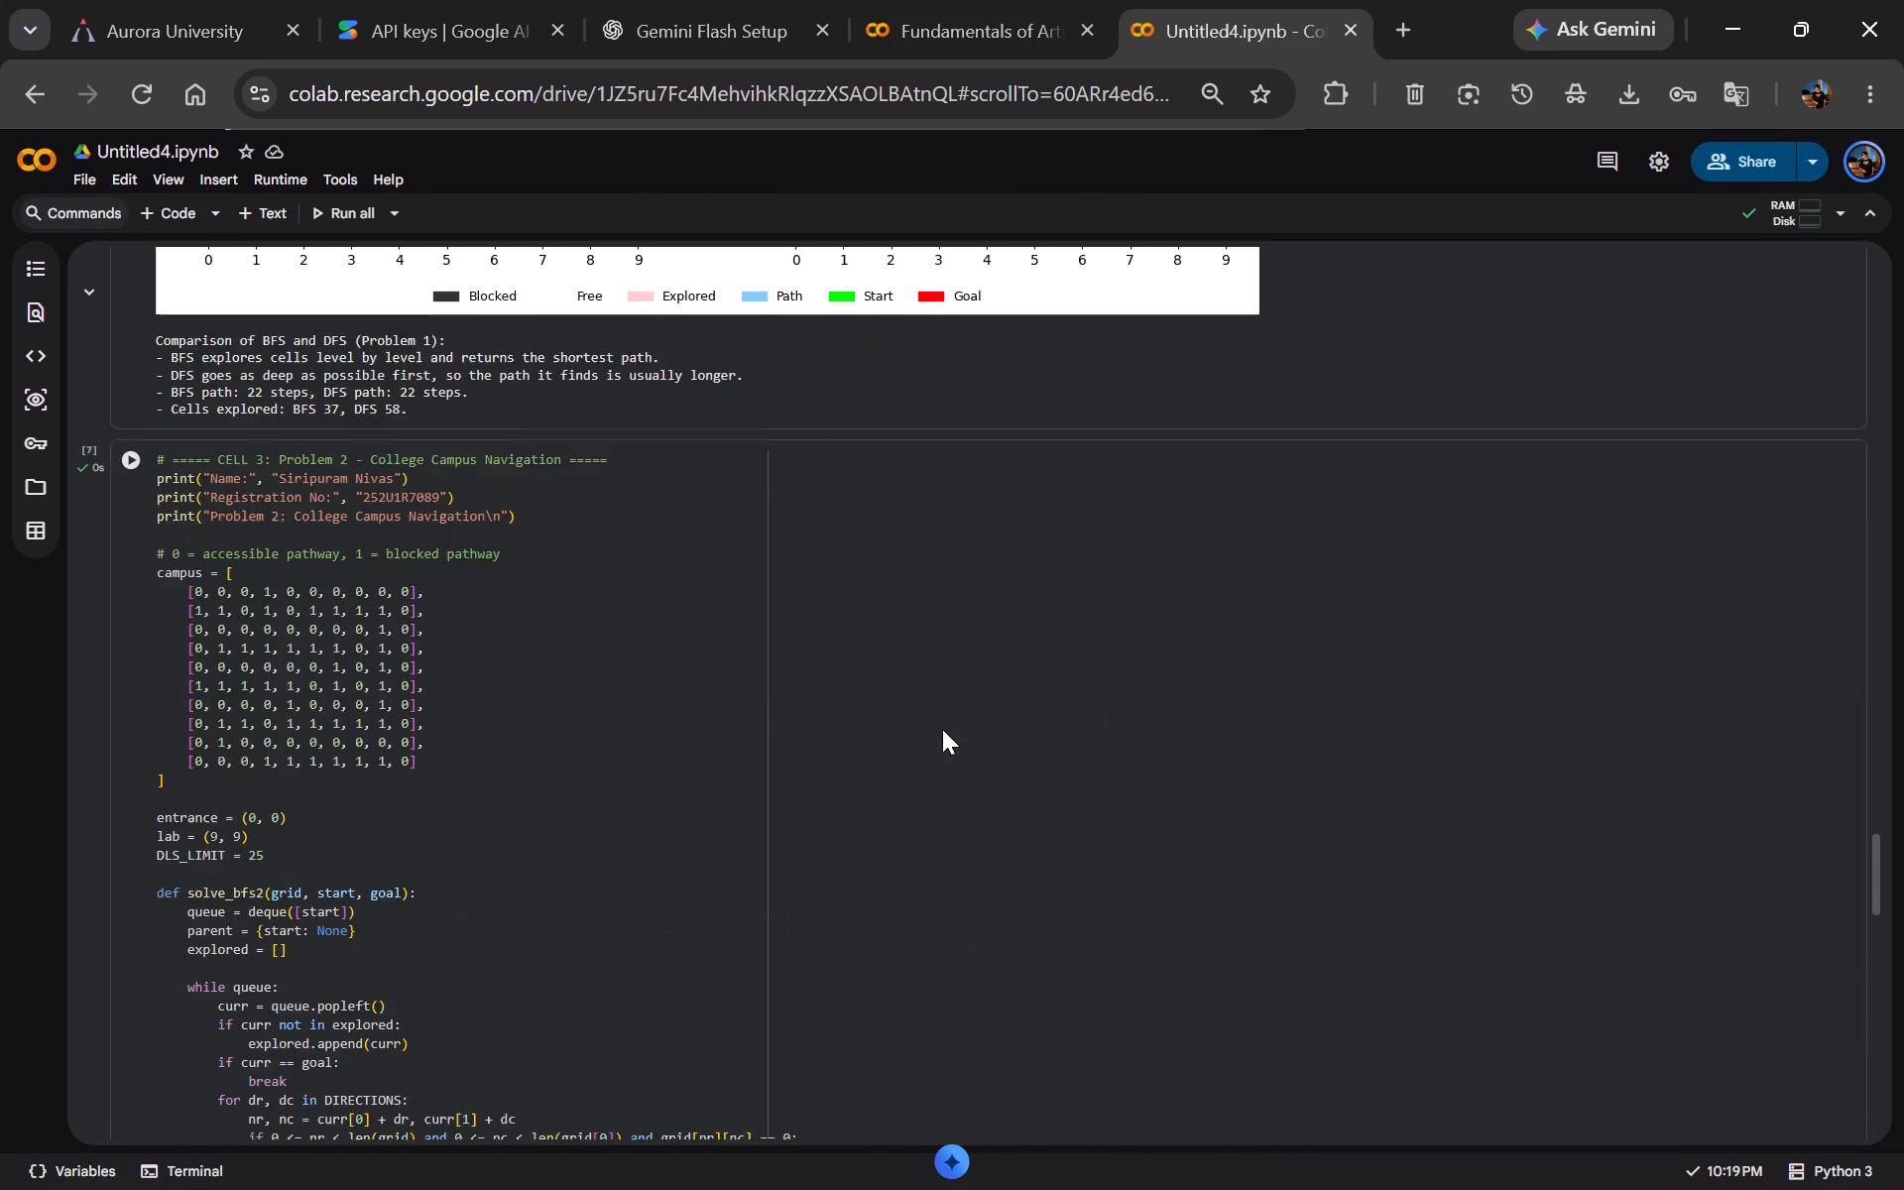
scroll(942, 729, "up", 6)
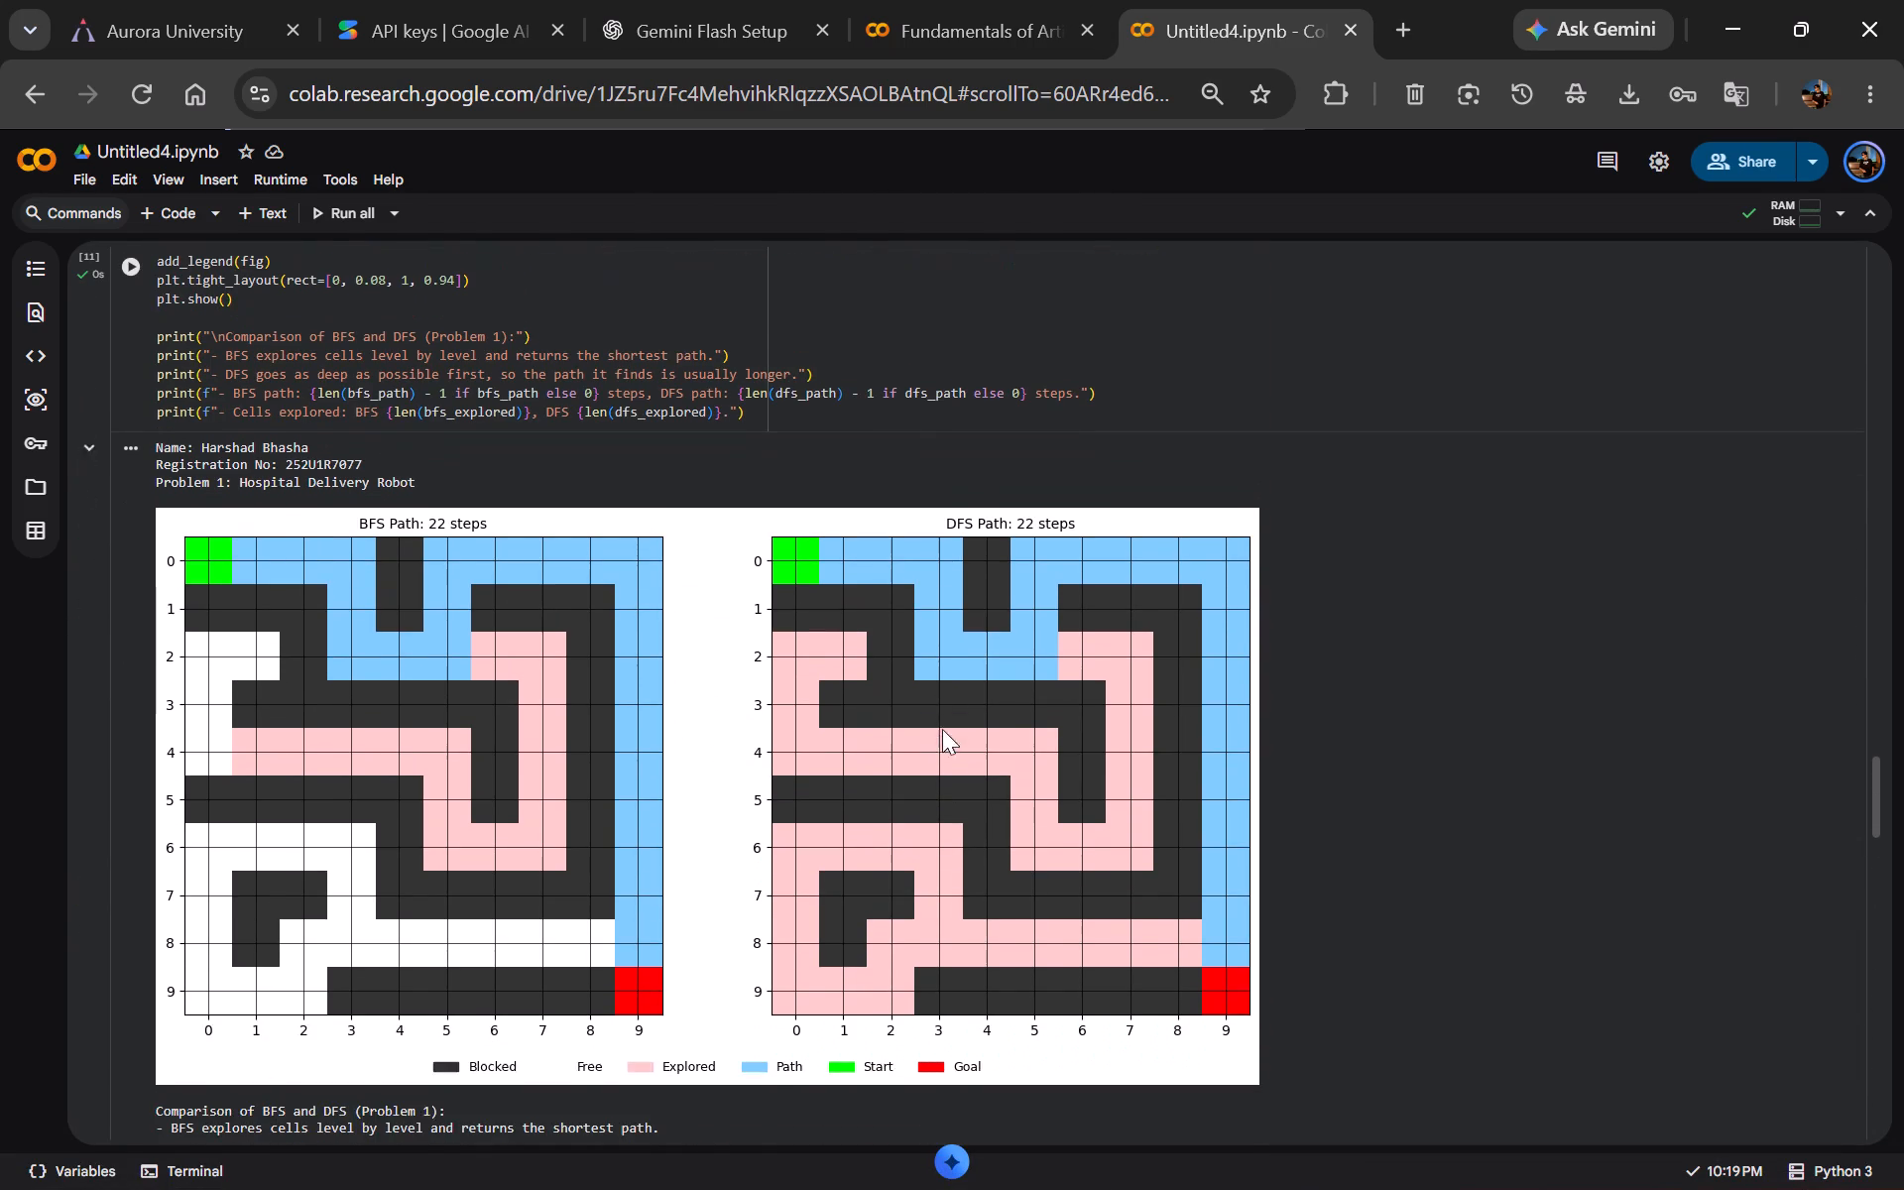
scroll(942, 729, "up", 6)
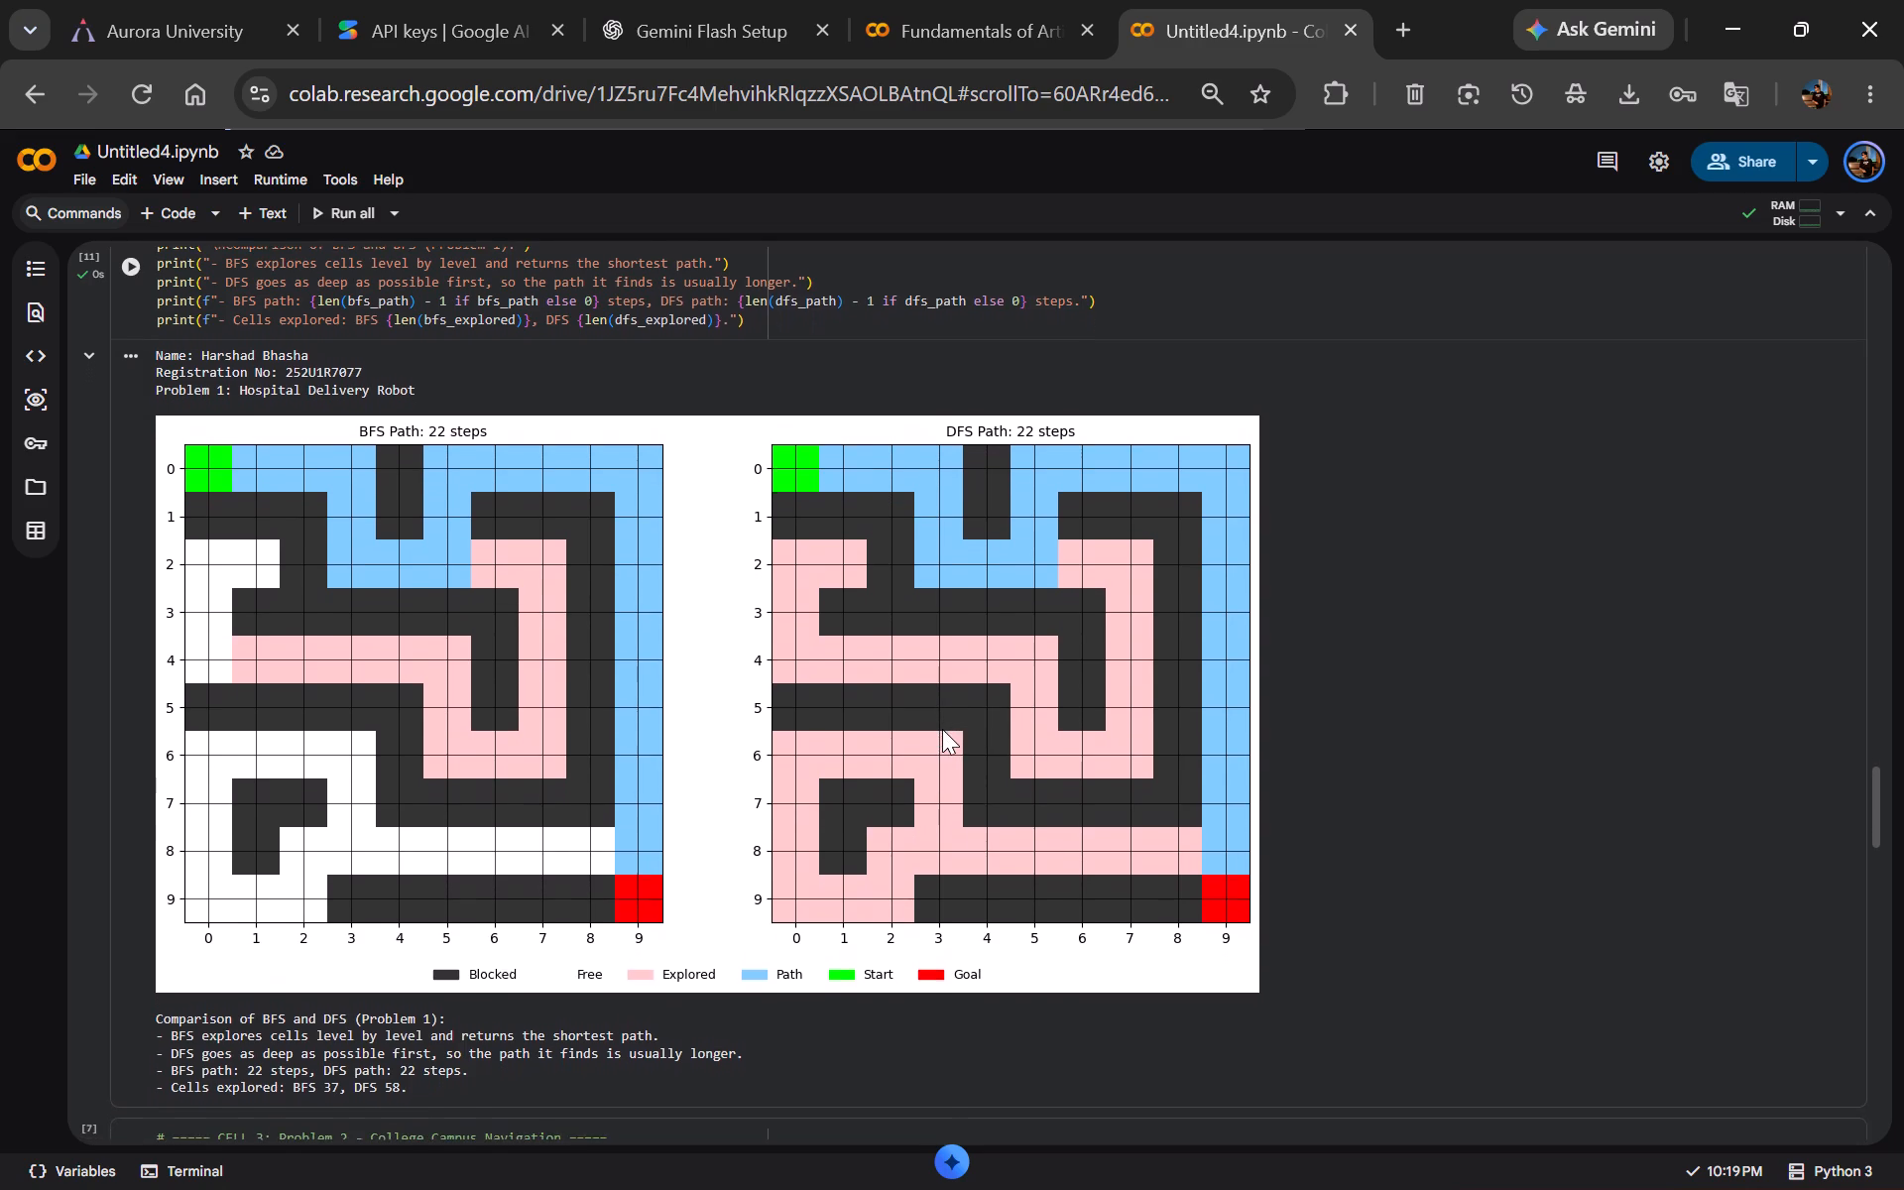
scroll(942, 729, "up", 12)
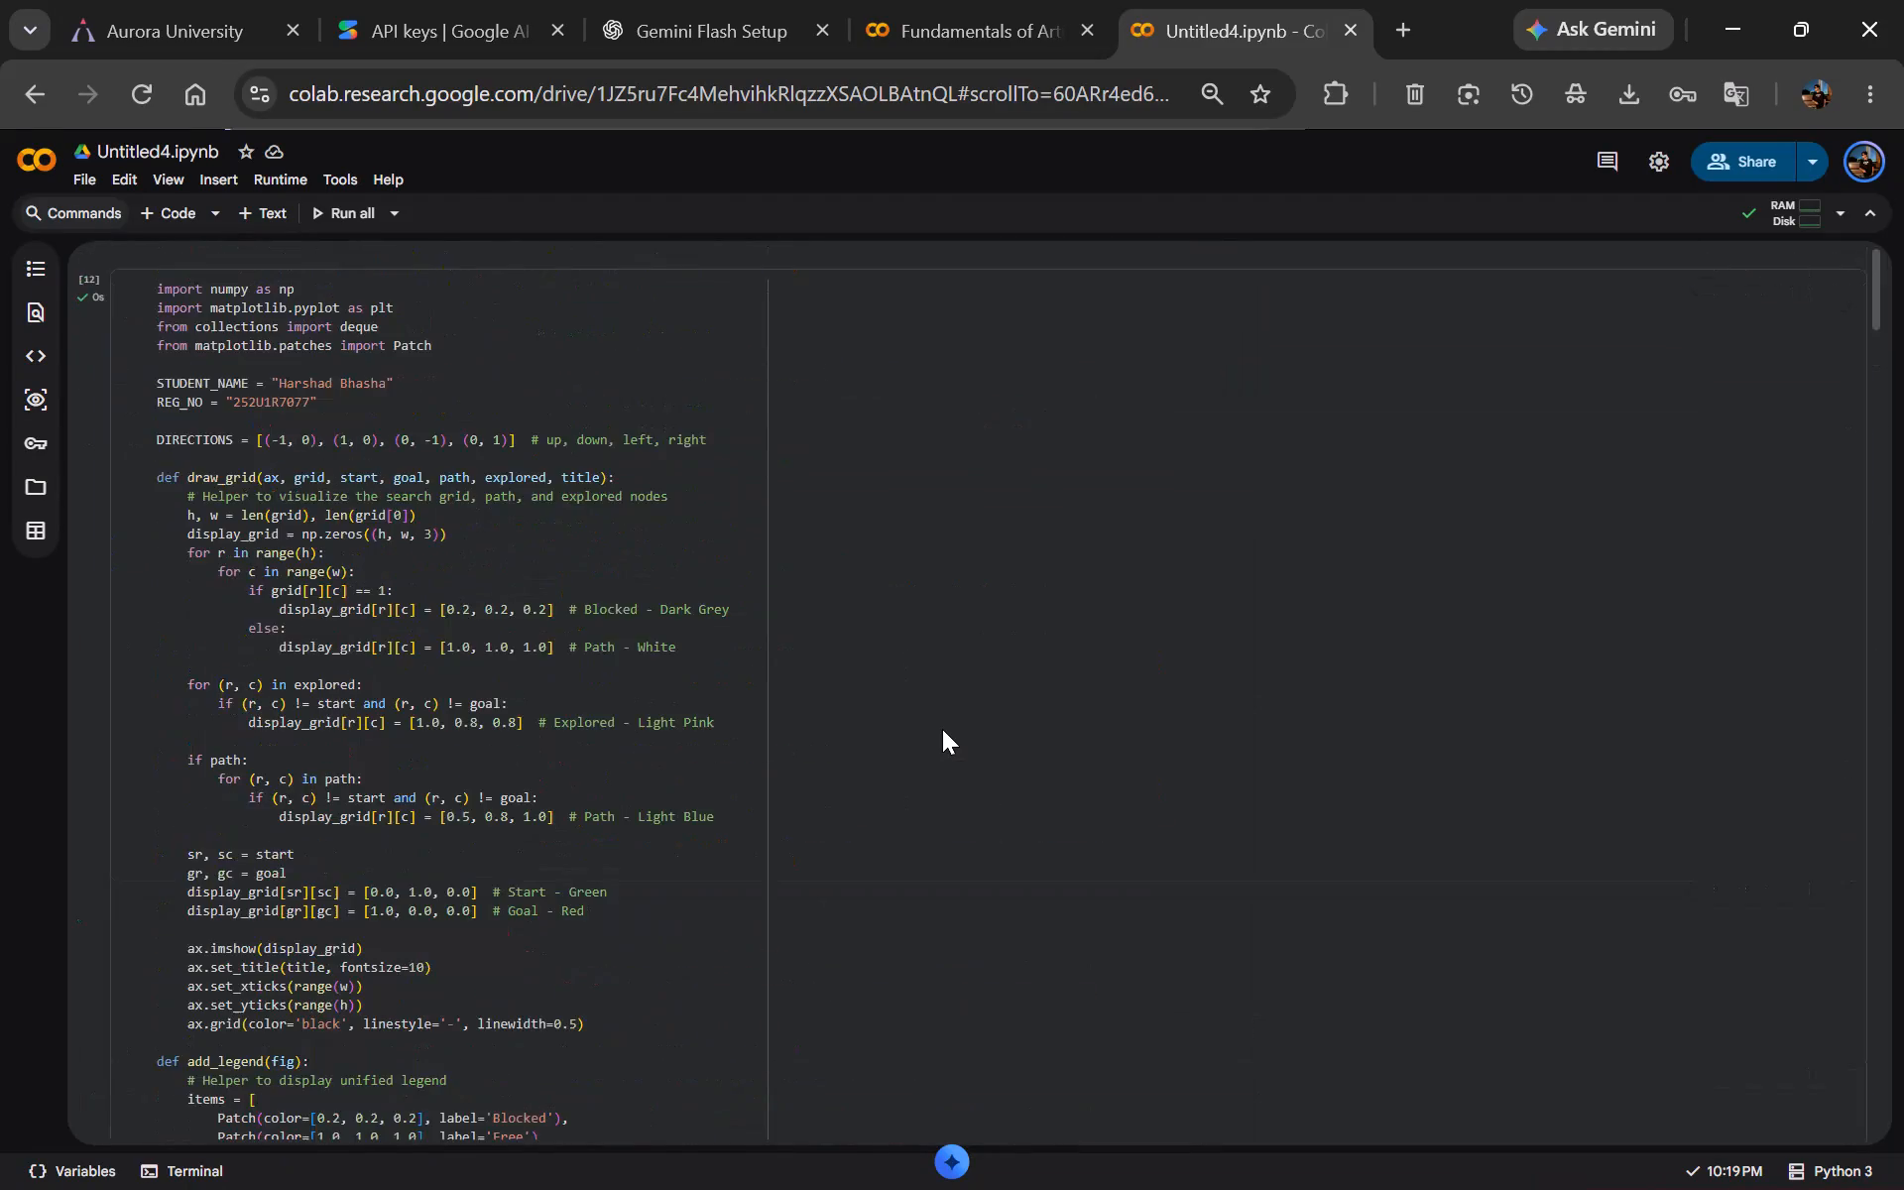
Compare the first Problem 1 cell with the duplicate Problem 1 cell and its Hospital Delivery Robot output.
scroll(942, 729, "down", 5)
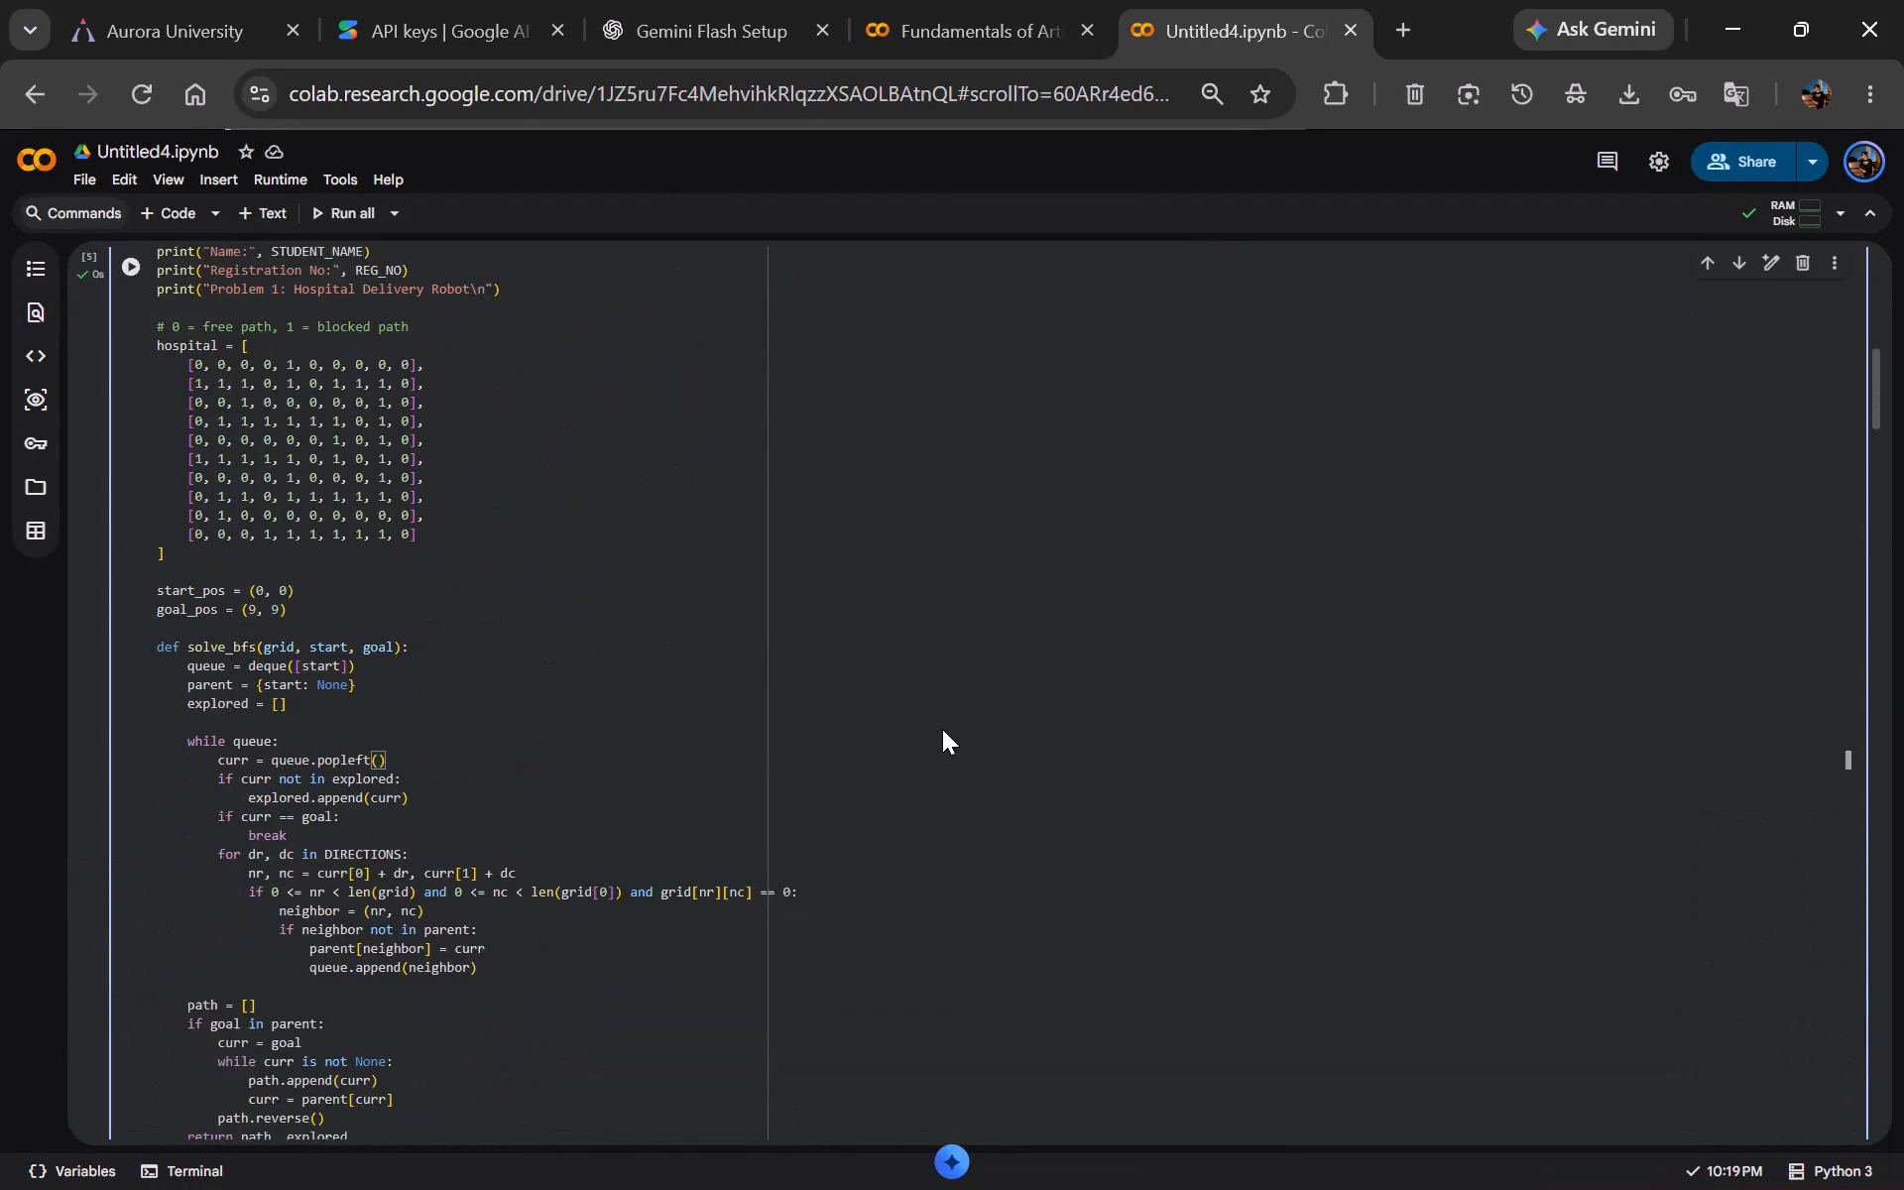
scroll(942, 729, "down", 10)
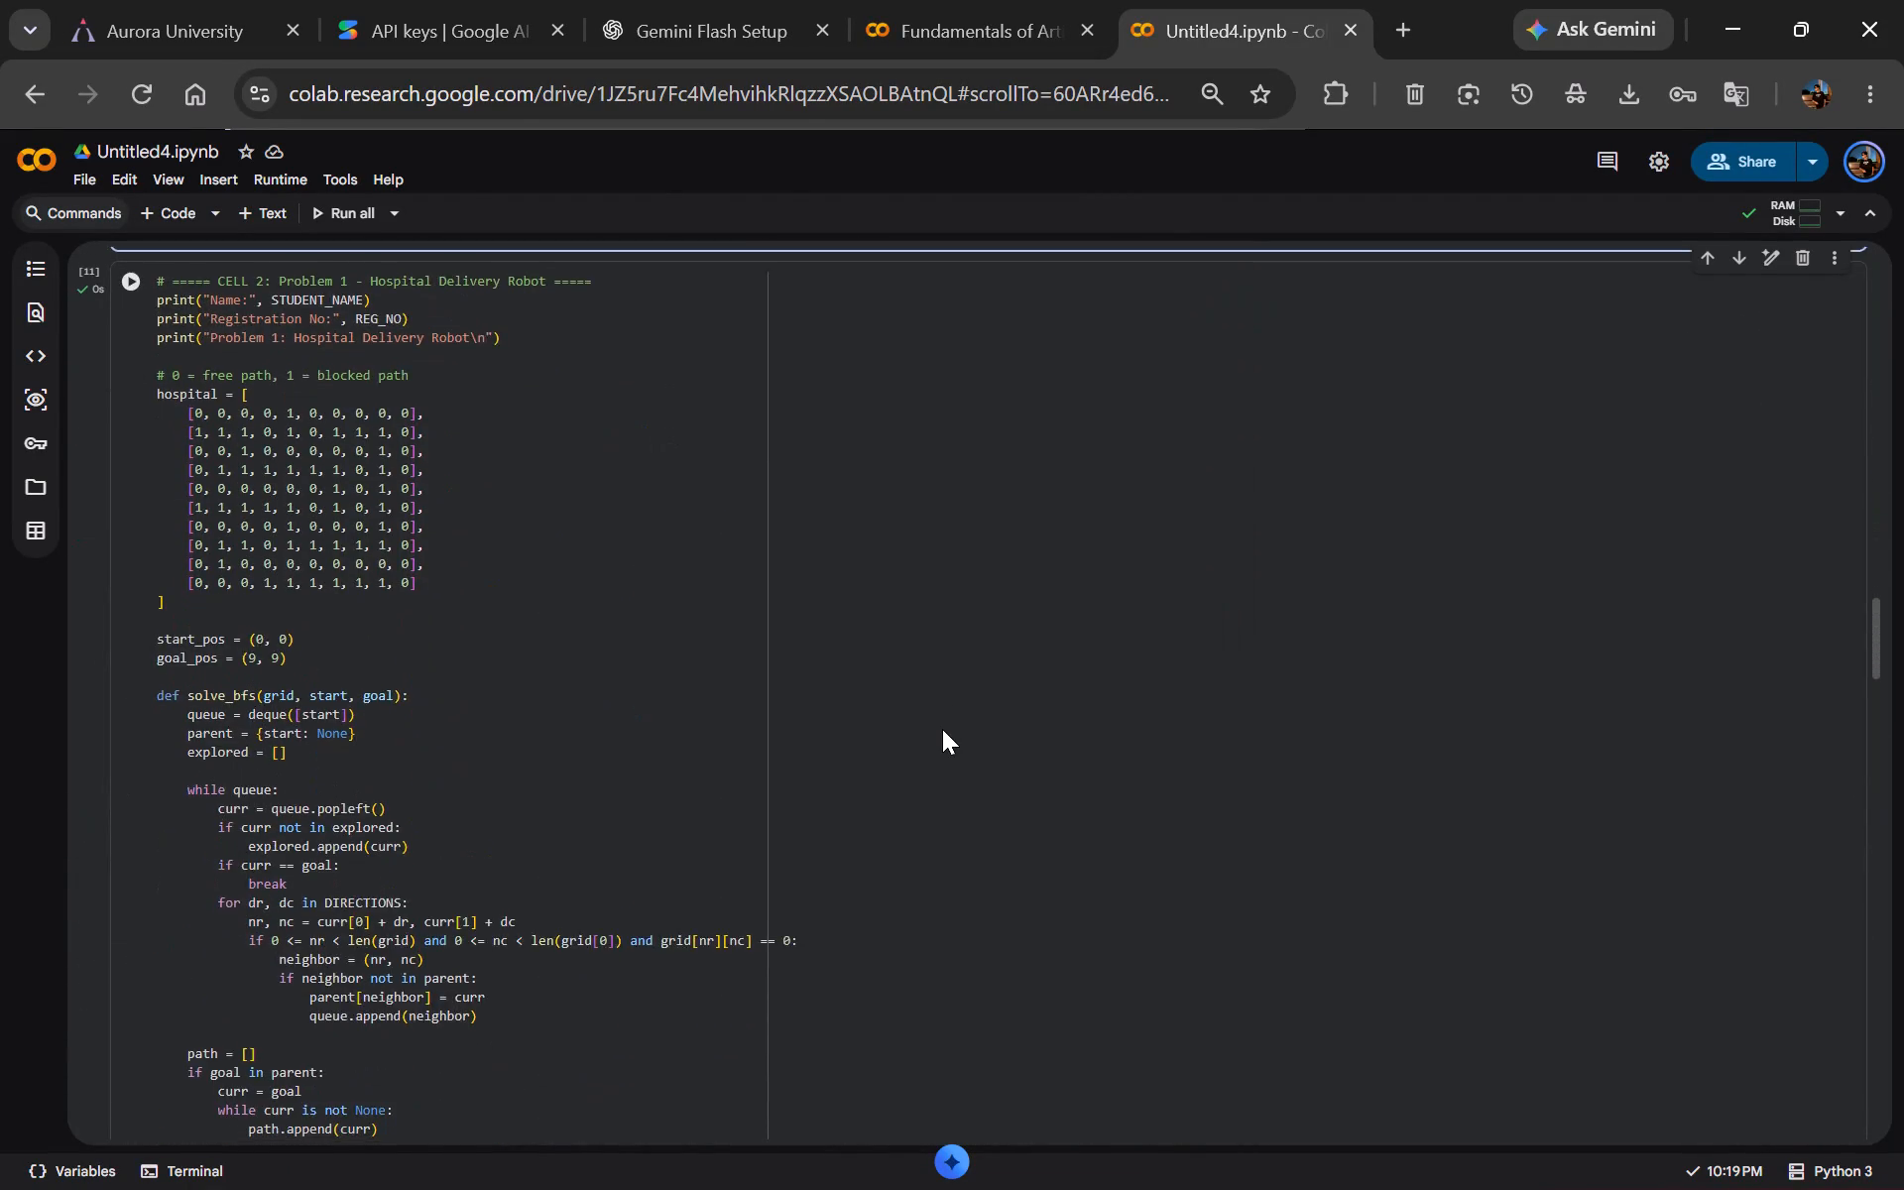
scroll(942, 729, "down", 3)
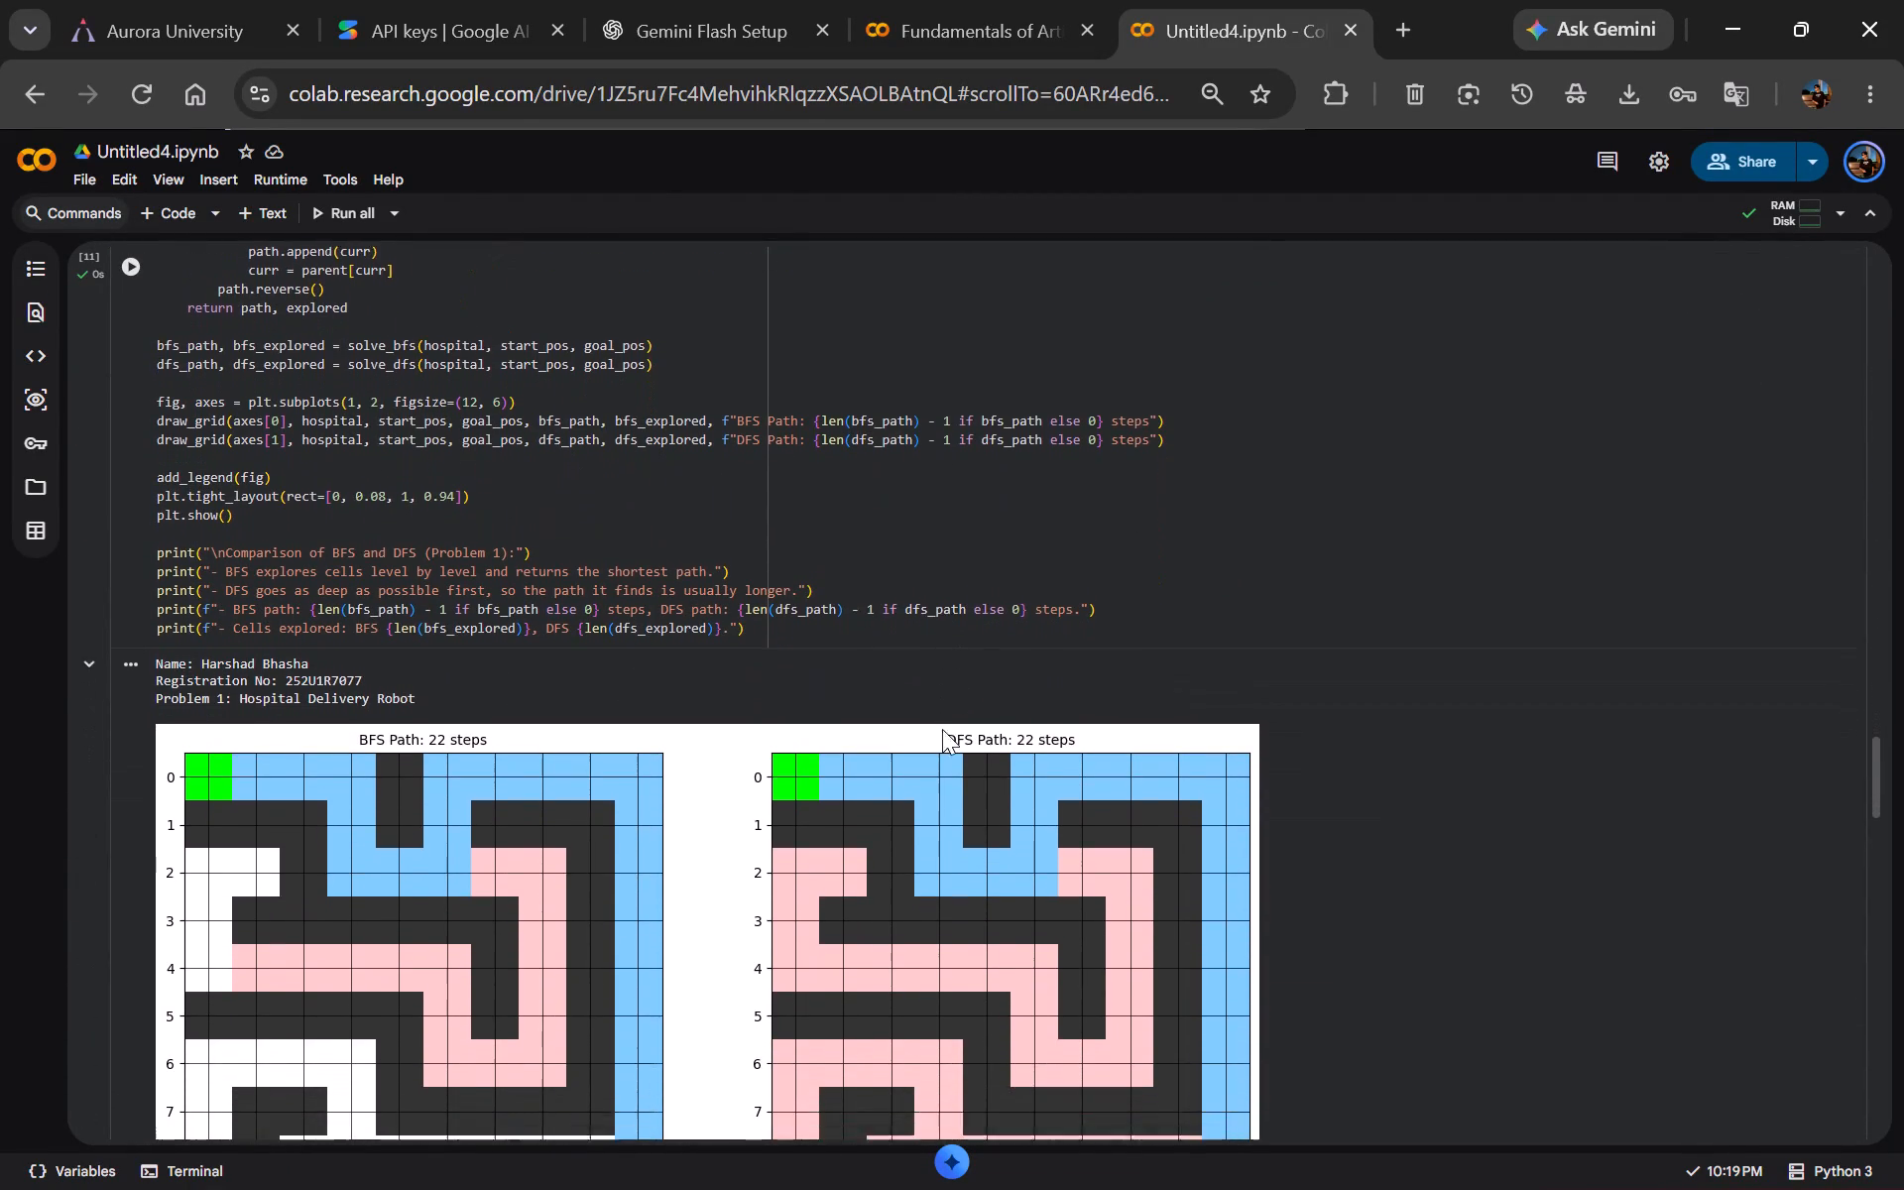
scroll(942, 729, "down", 1)
scroll(942, 729, "up", 2)
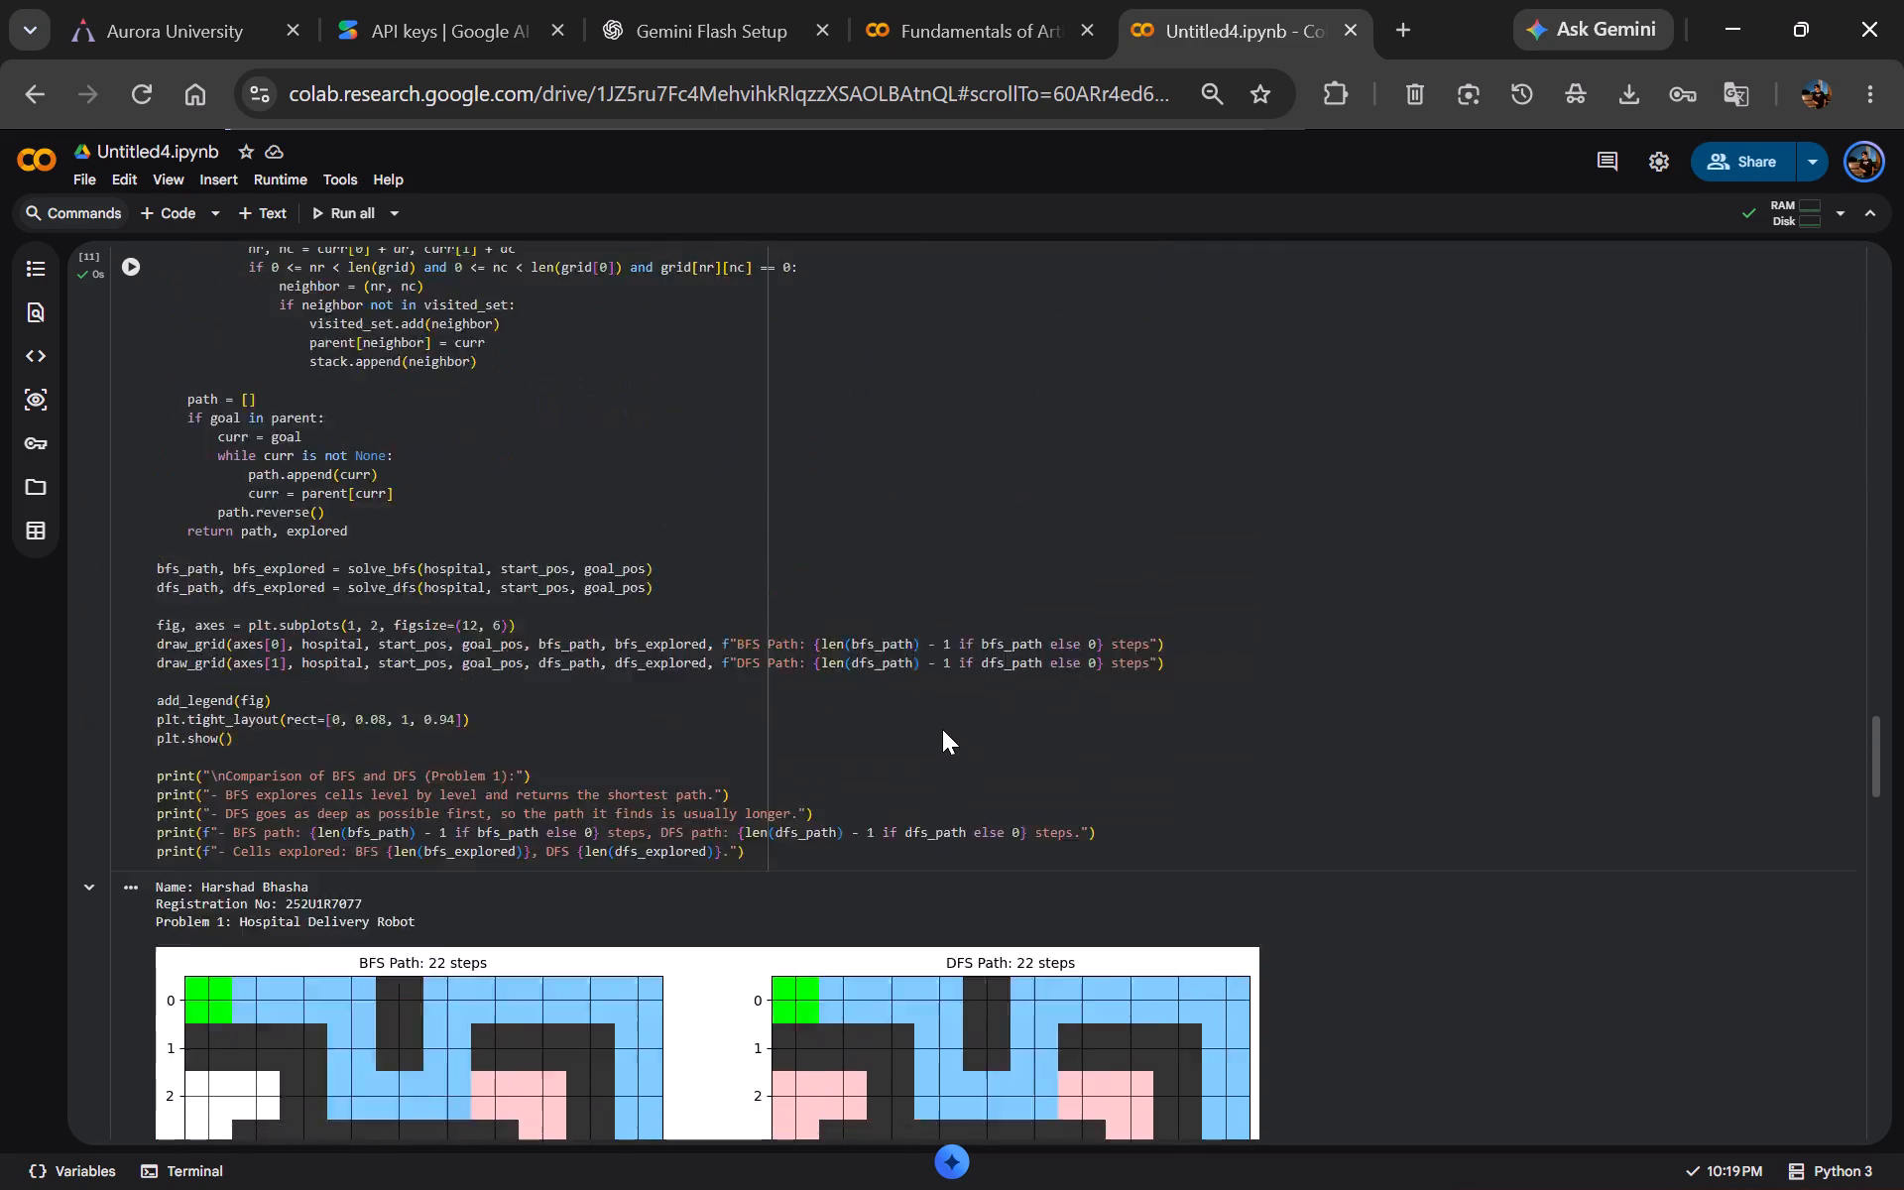
scroll(942, 729, "up", 2)
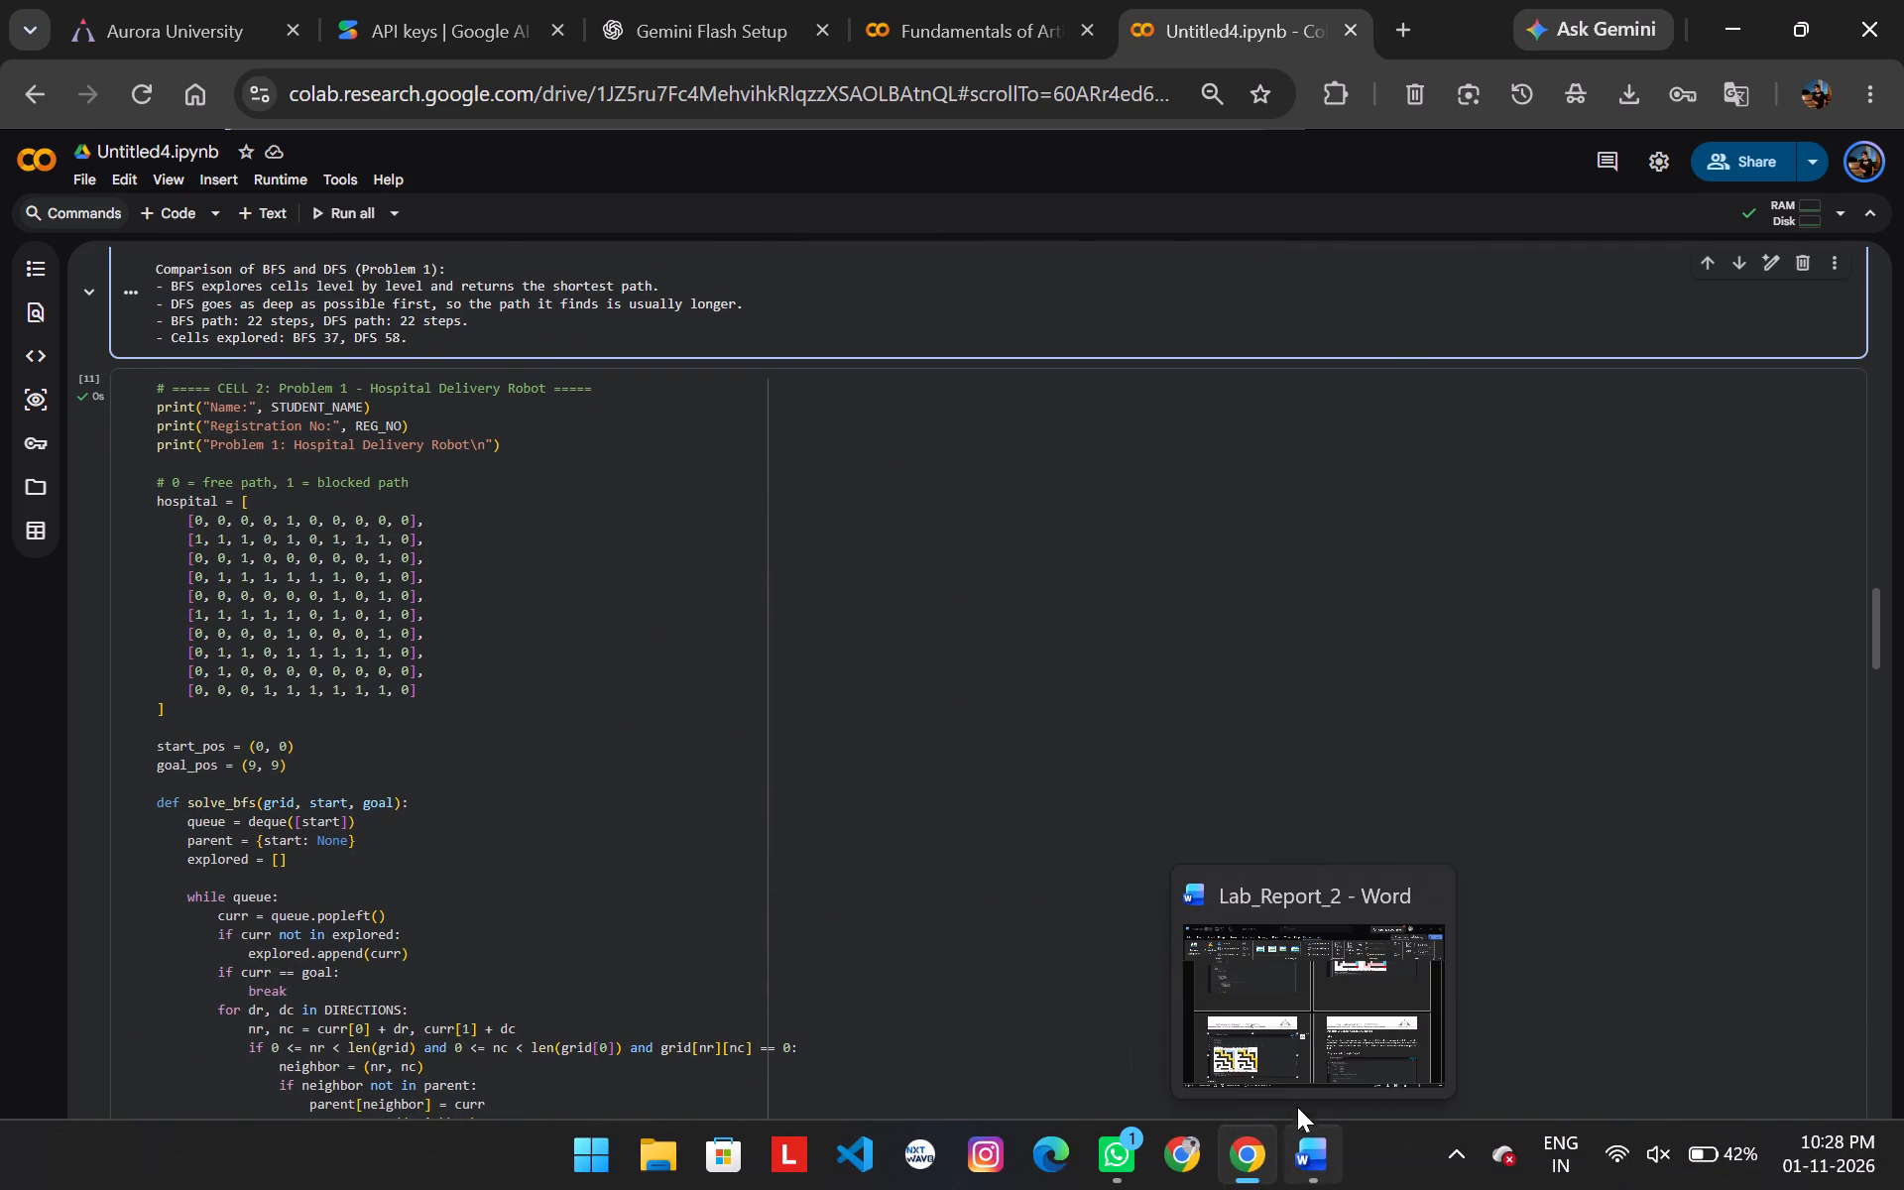
Switch to Lab_Report_2 in Word and review the pages from Problem 1's code through the Problem 2 results and comparison table.
left_click(1294, 1088)
scroll(1045, 764, "up", 4)
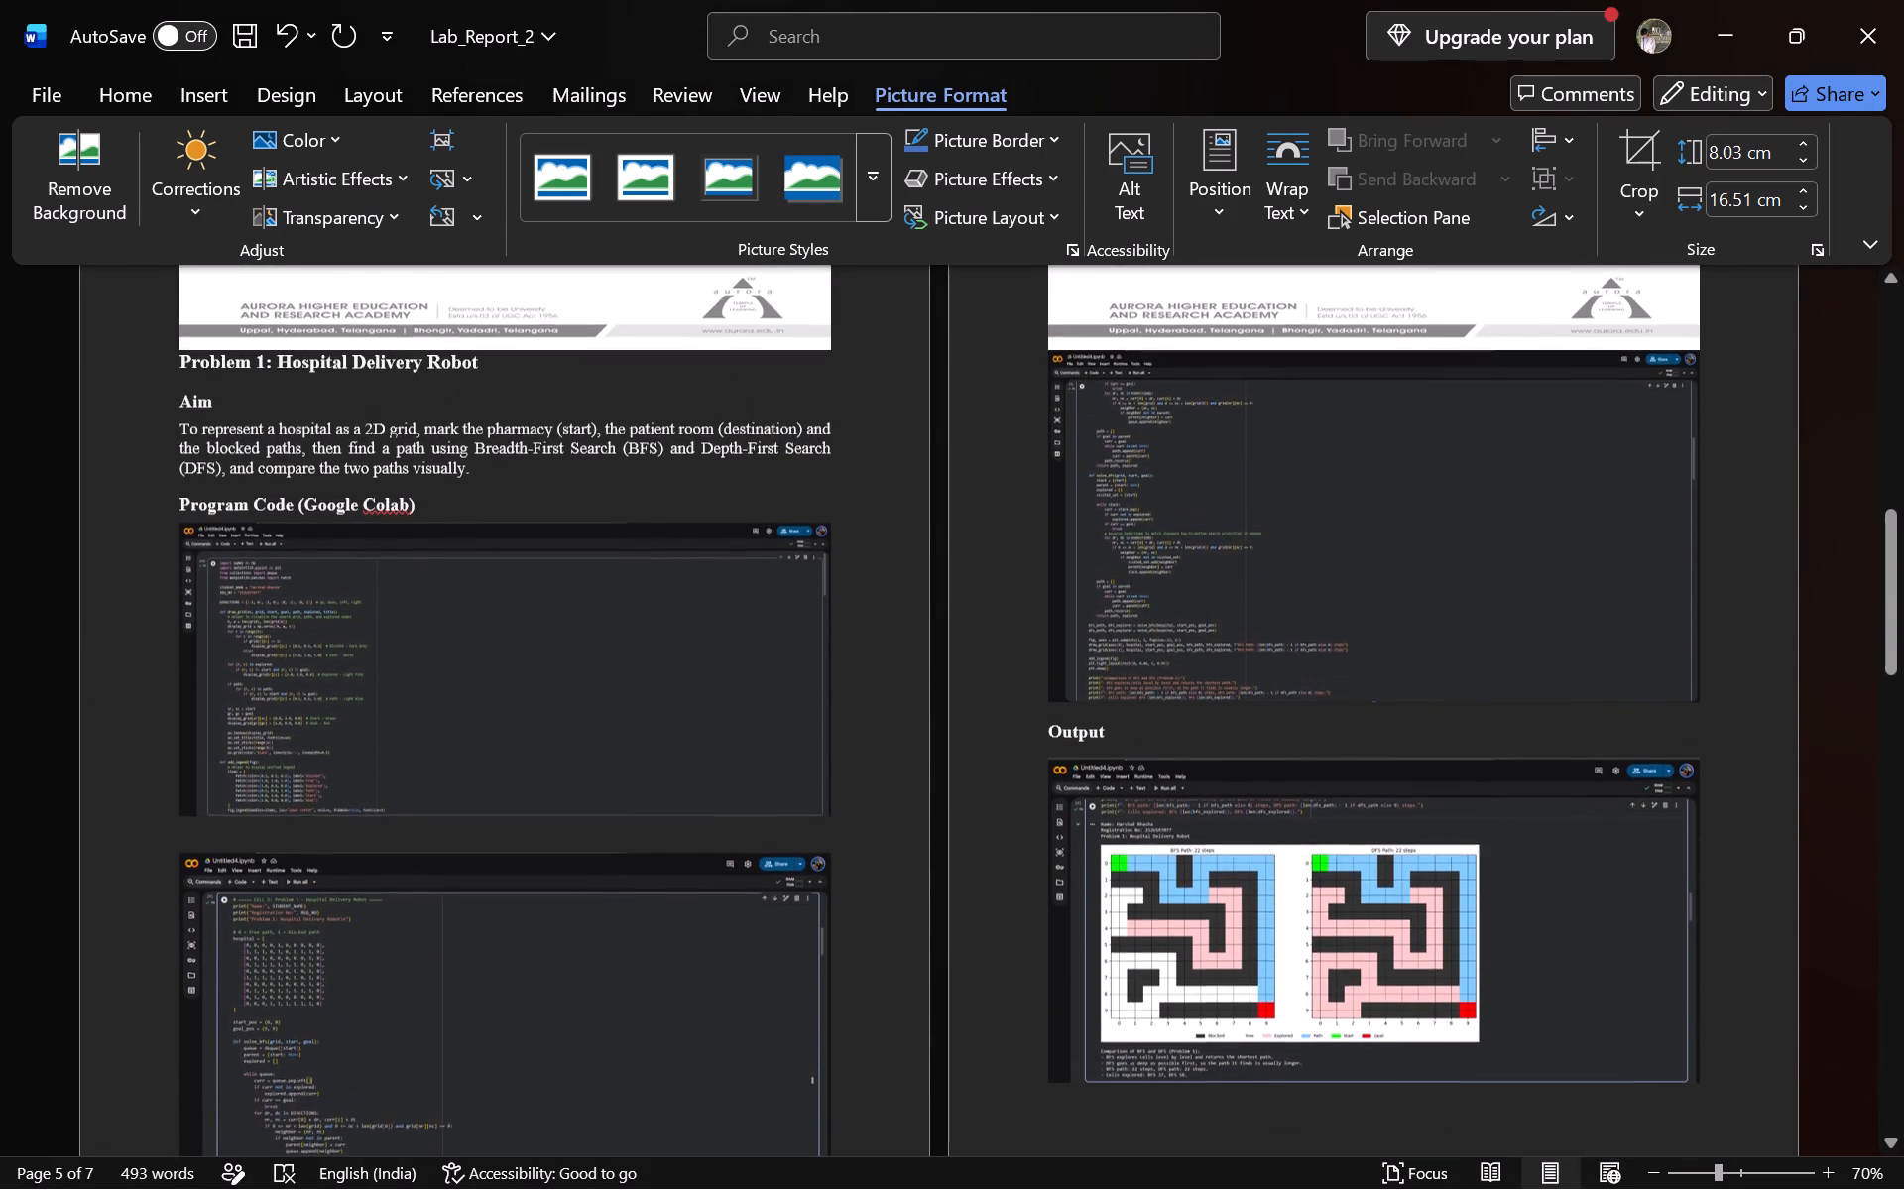
scroll(1045, 764, "down", 5)
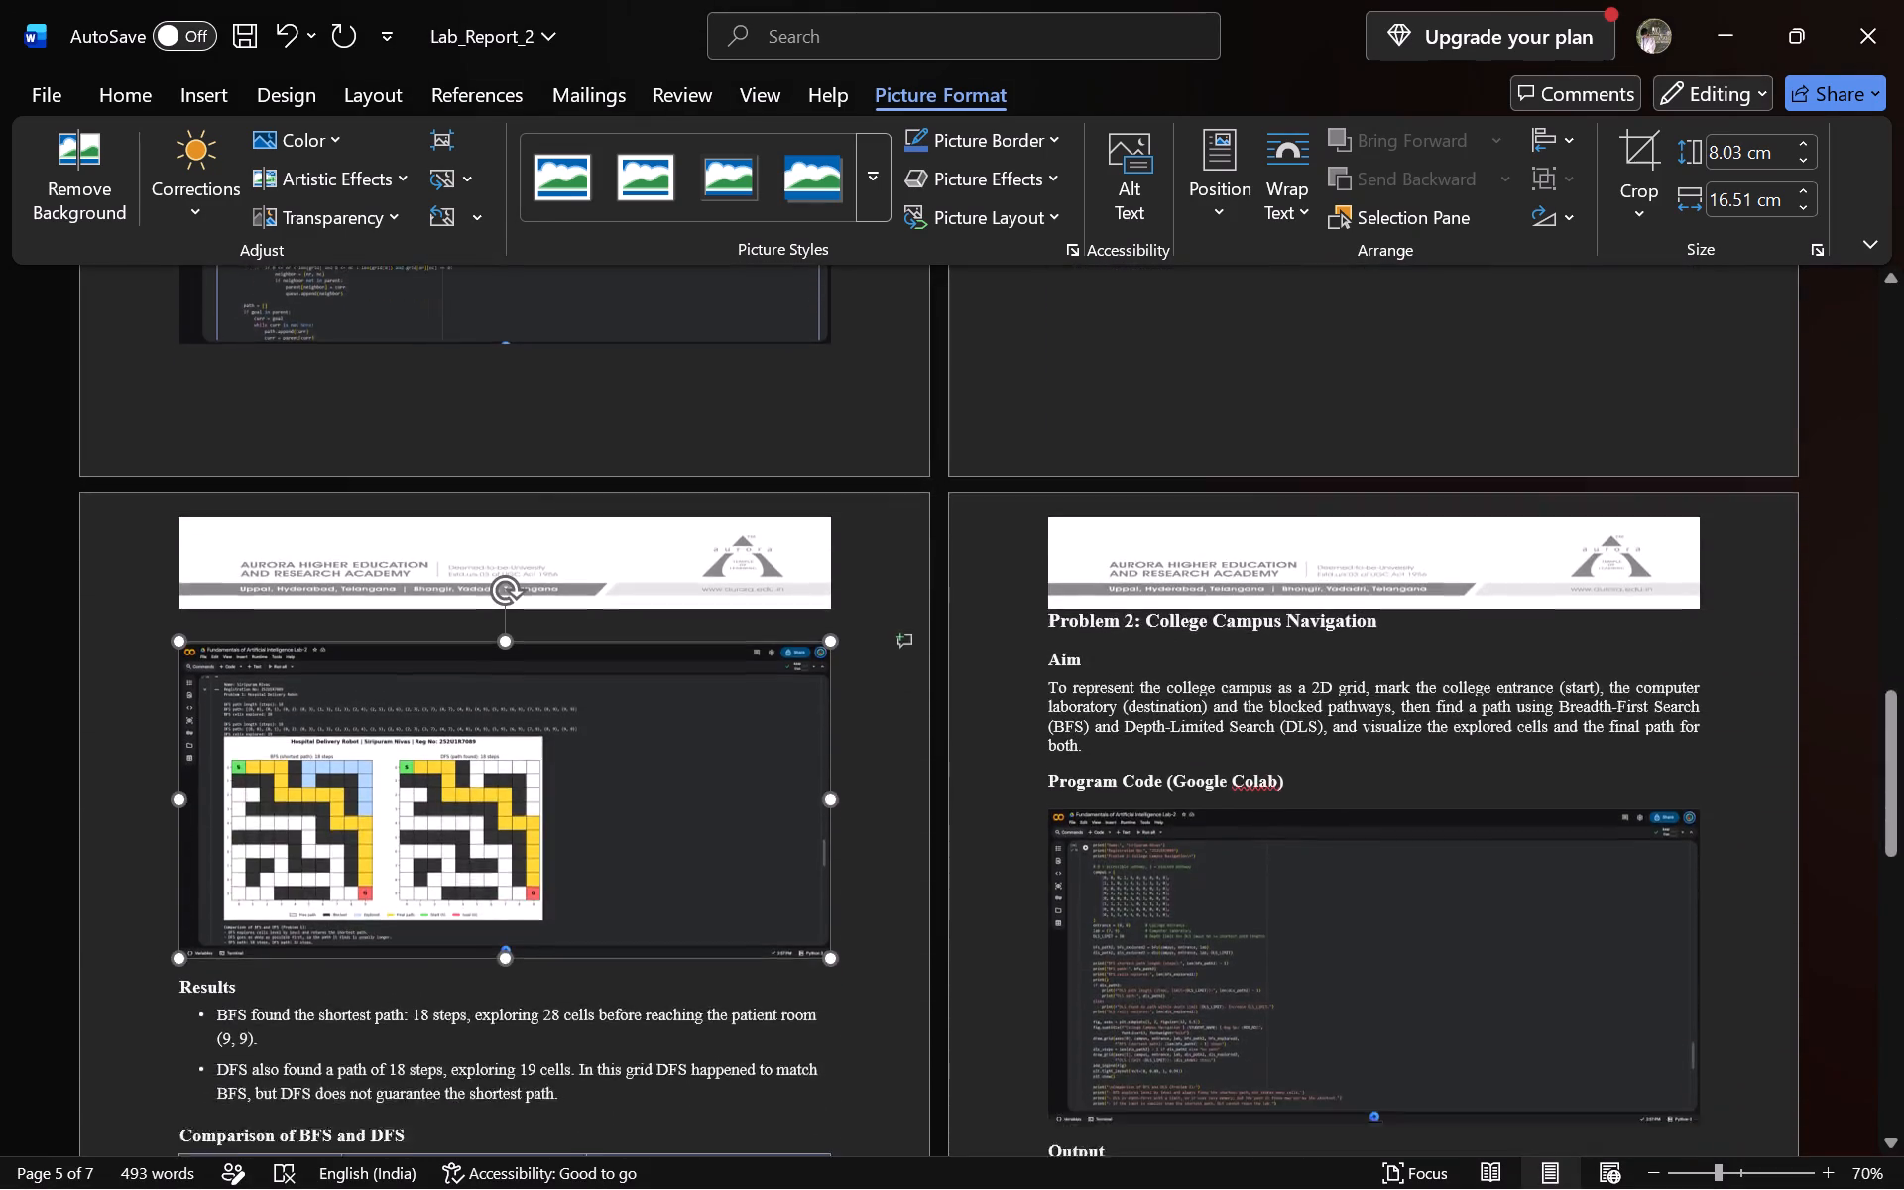
scroll(1045, 764, "down", 3)
scroll(1045, 764, "up", 2)
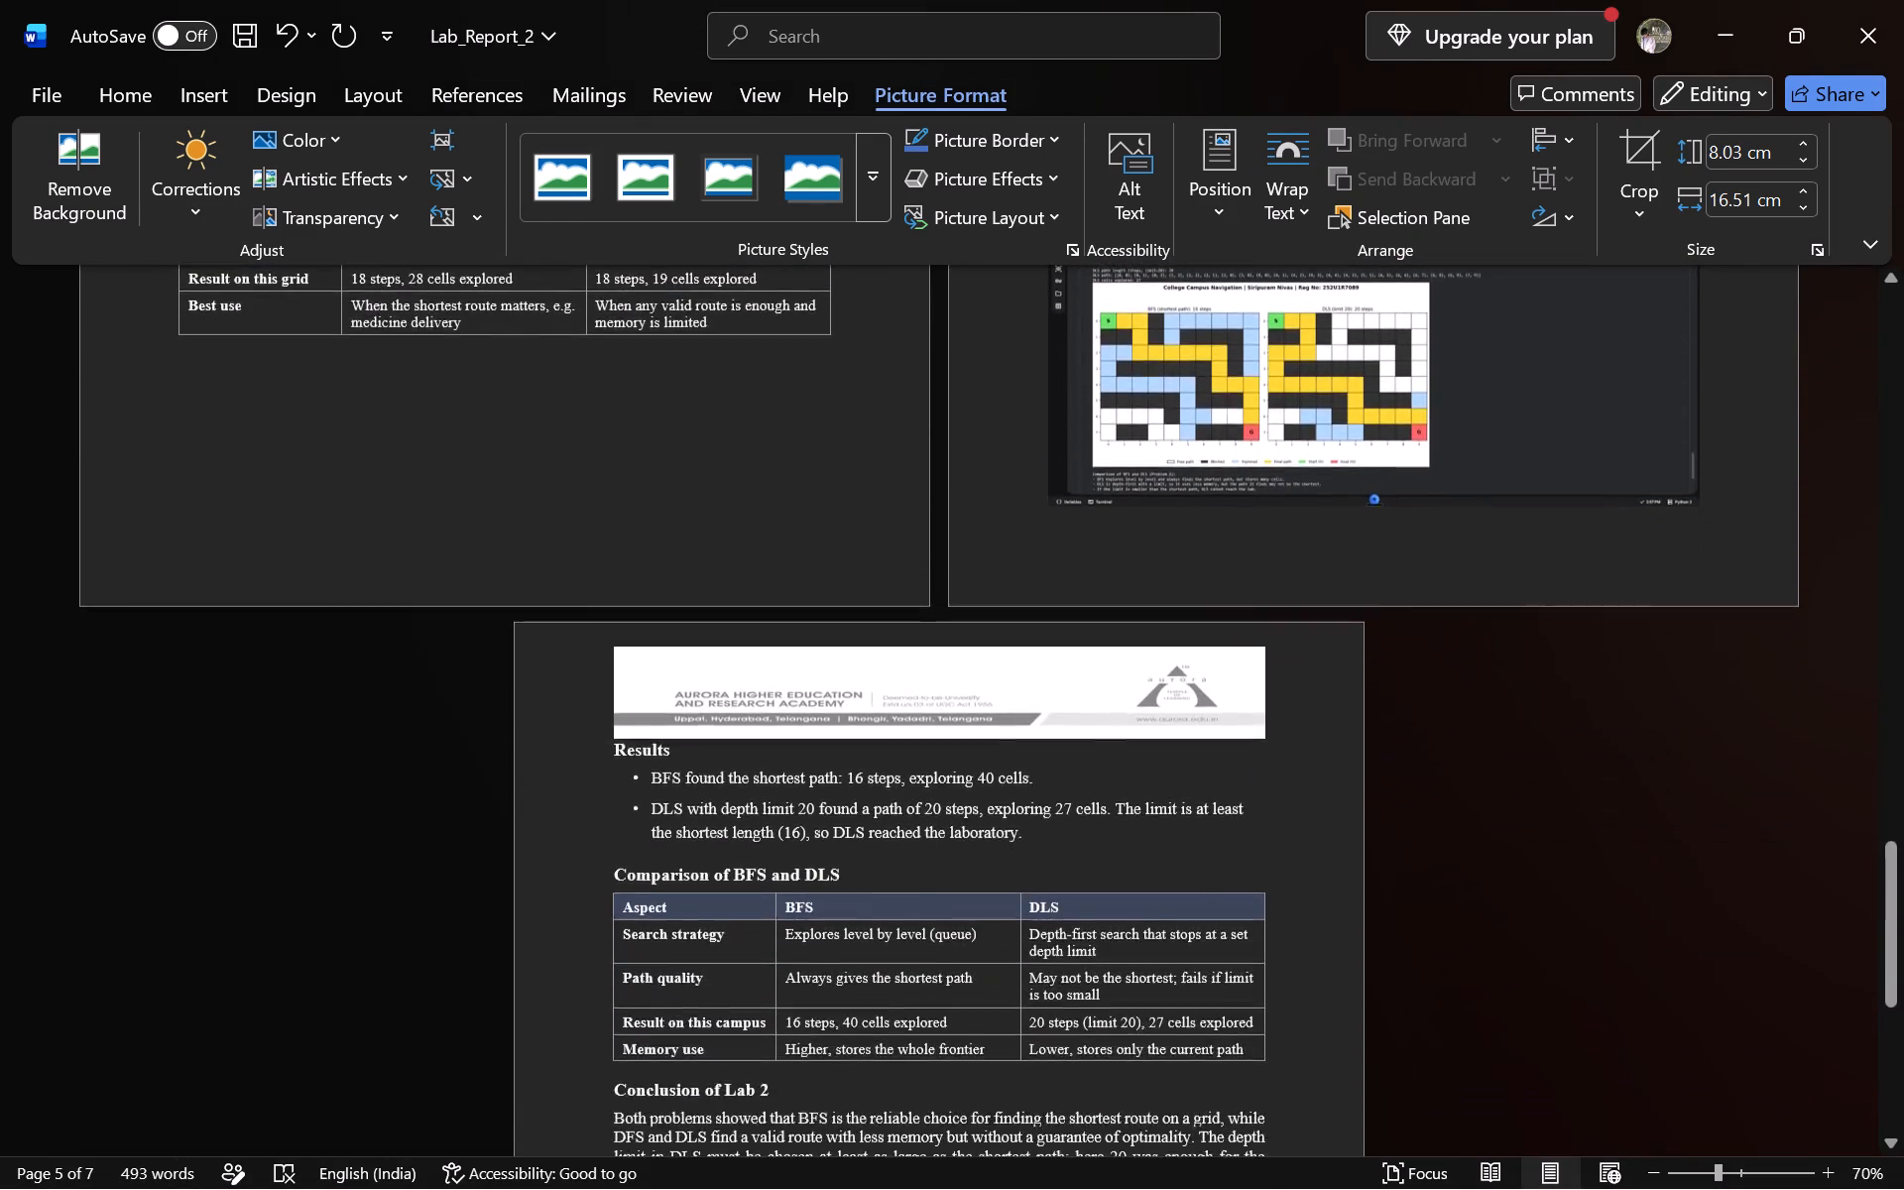
scroll(1045, 764, "up", 3)
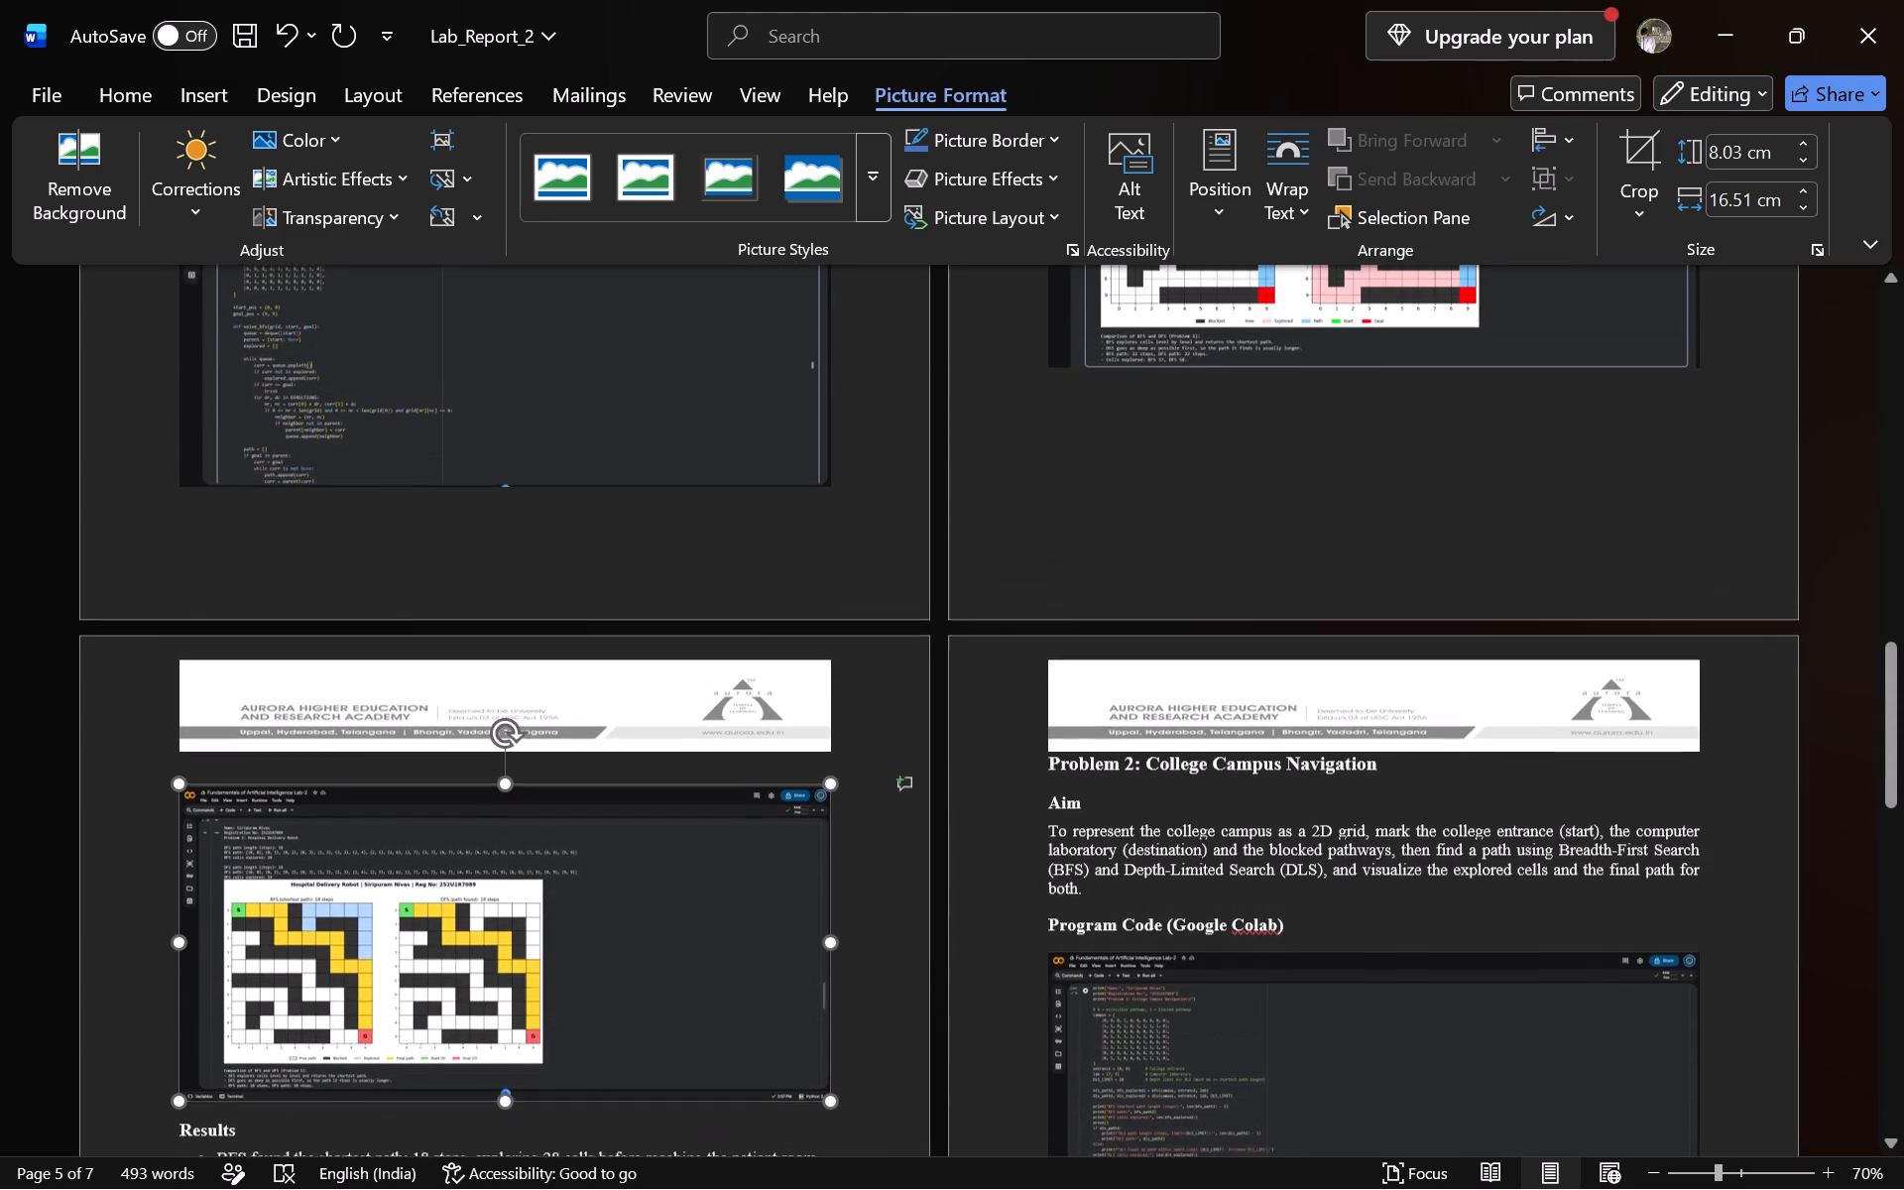
Delete the blank lines below the new Problem 1 output picture on page 4.
left_click(1050, 455)
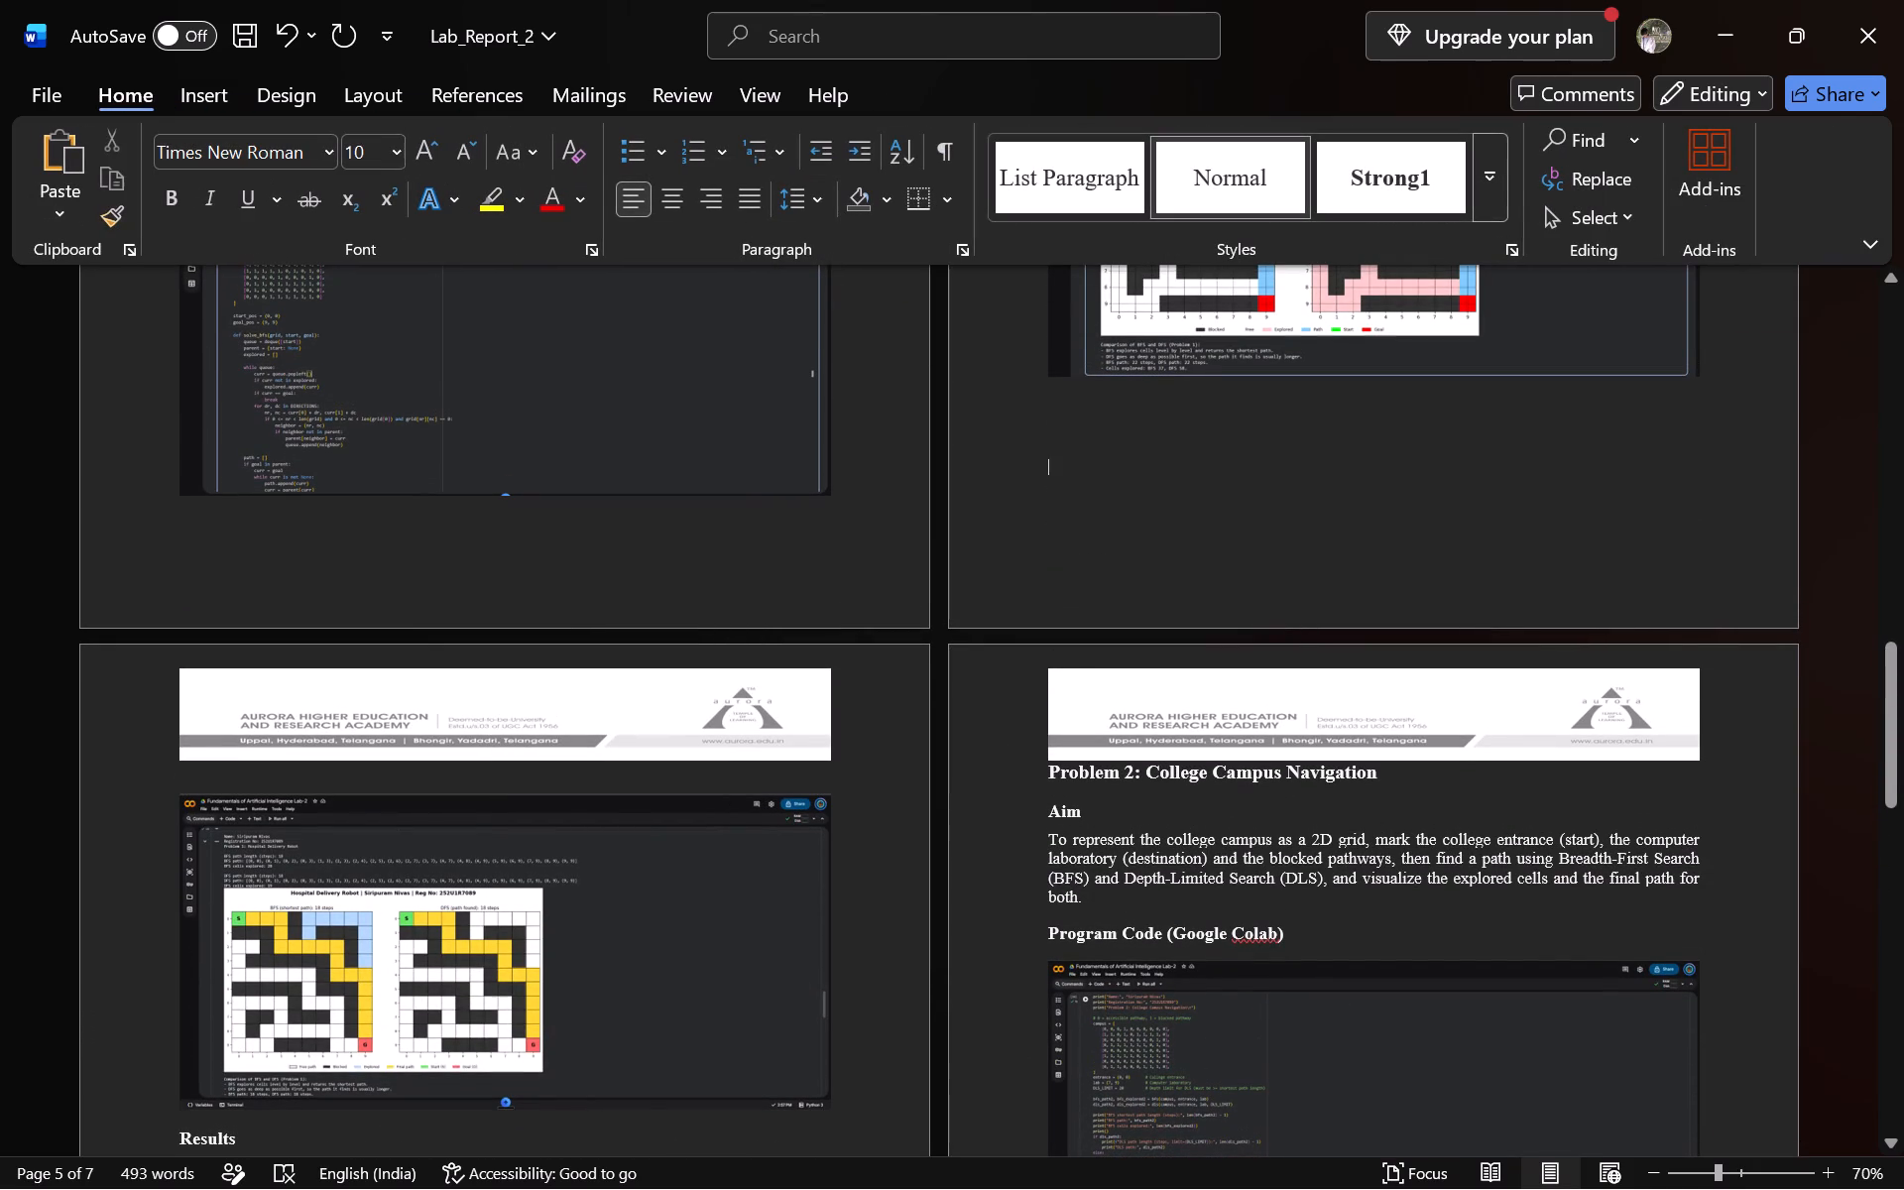
key("BackSpace")
key("BackSpace")
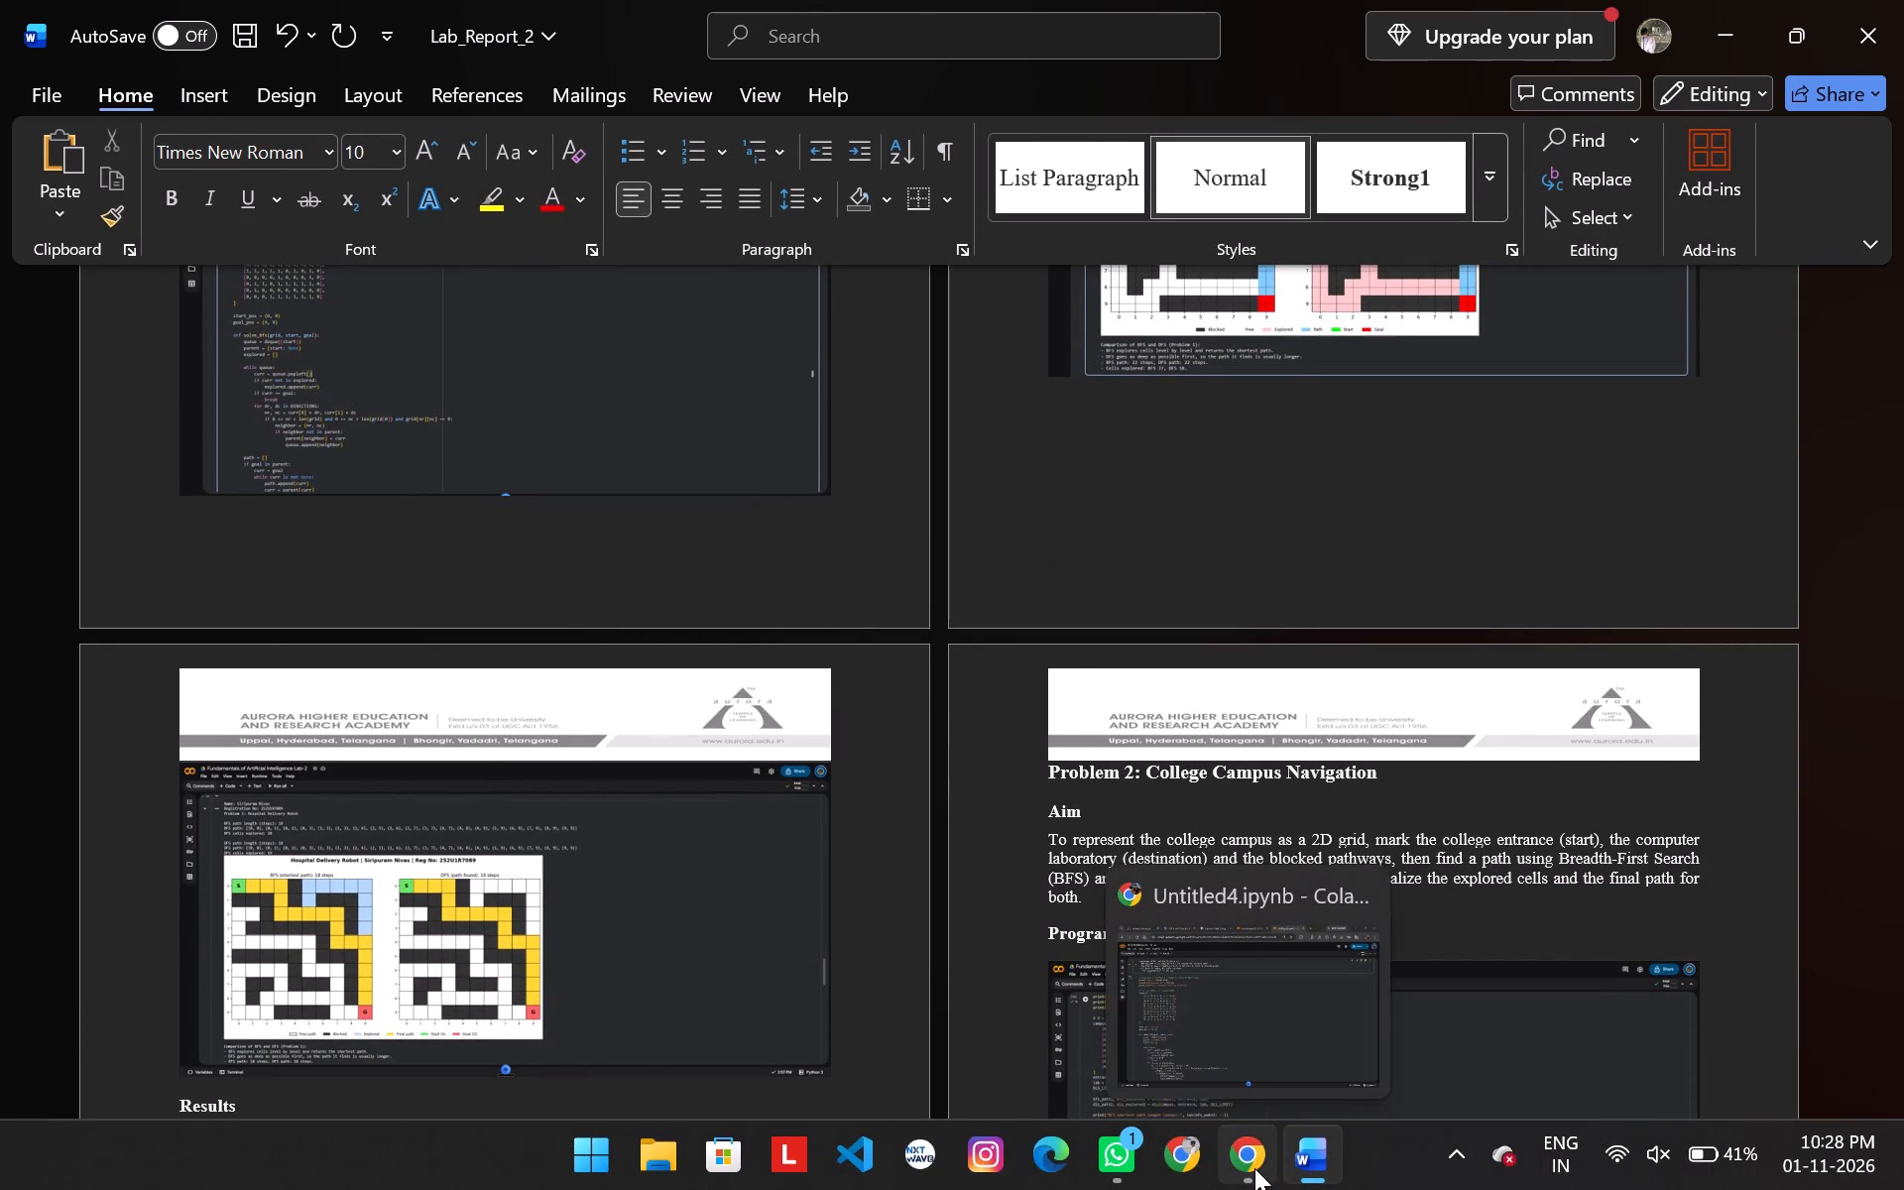
Switch to the Untitled4 notebook and snip the upper part of the duplicate Problem 1 cell, from its CELL 2 heading through solve_bfs.
left_click(1237, 1061)
scroll(982, 692, "up", 8)
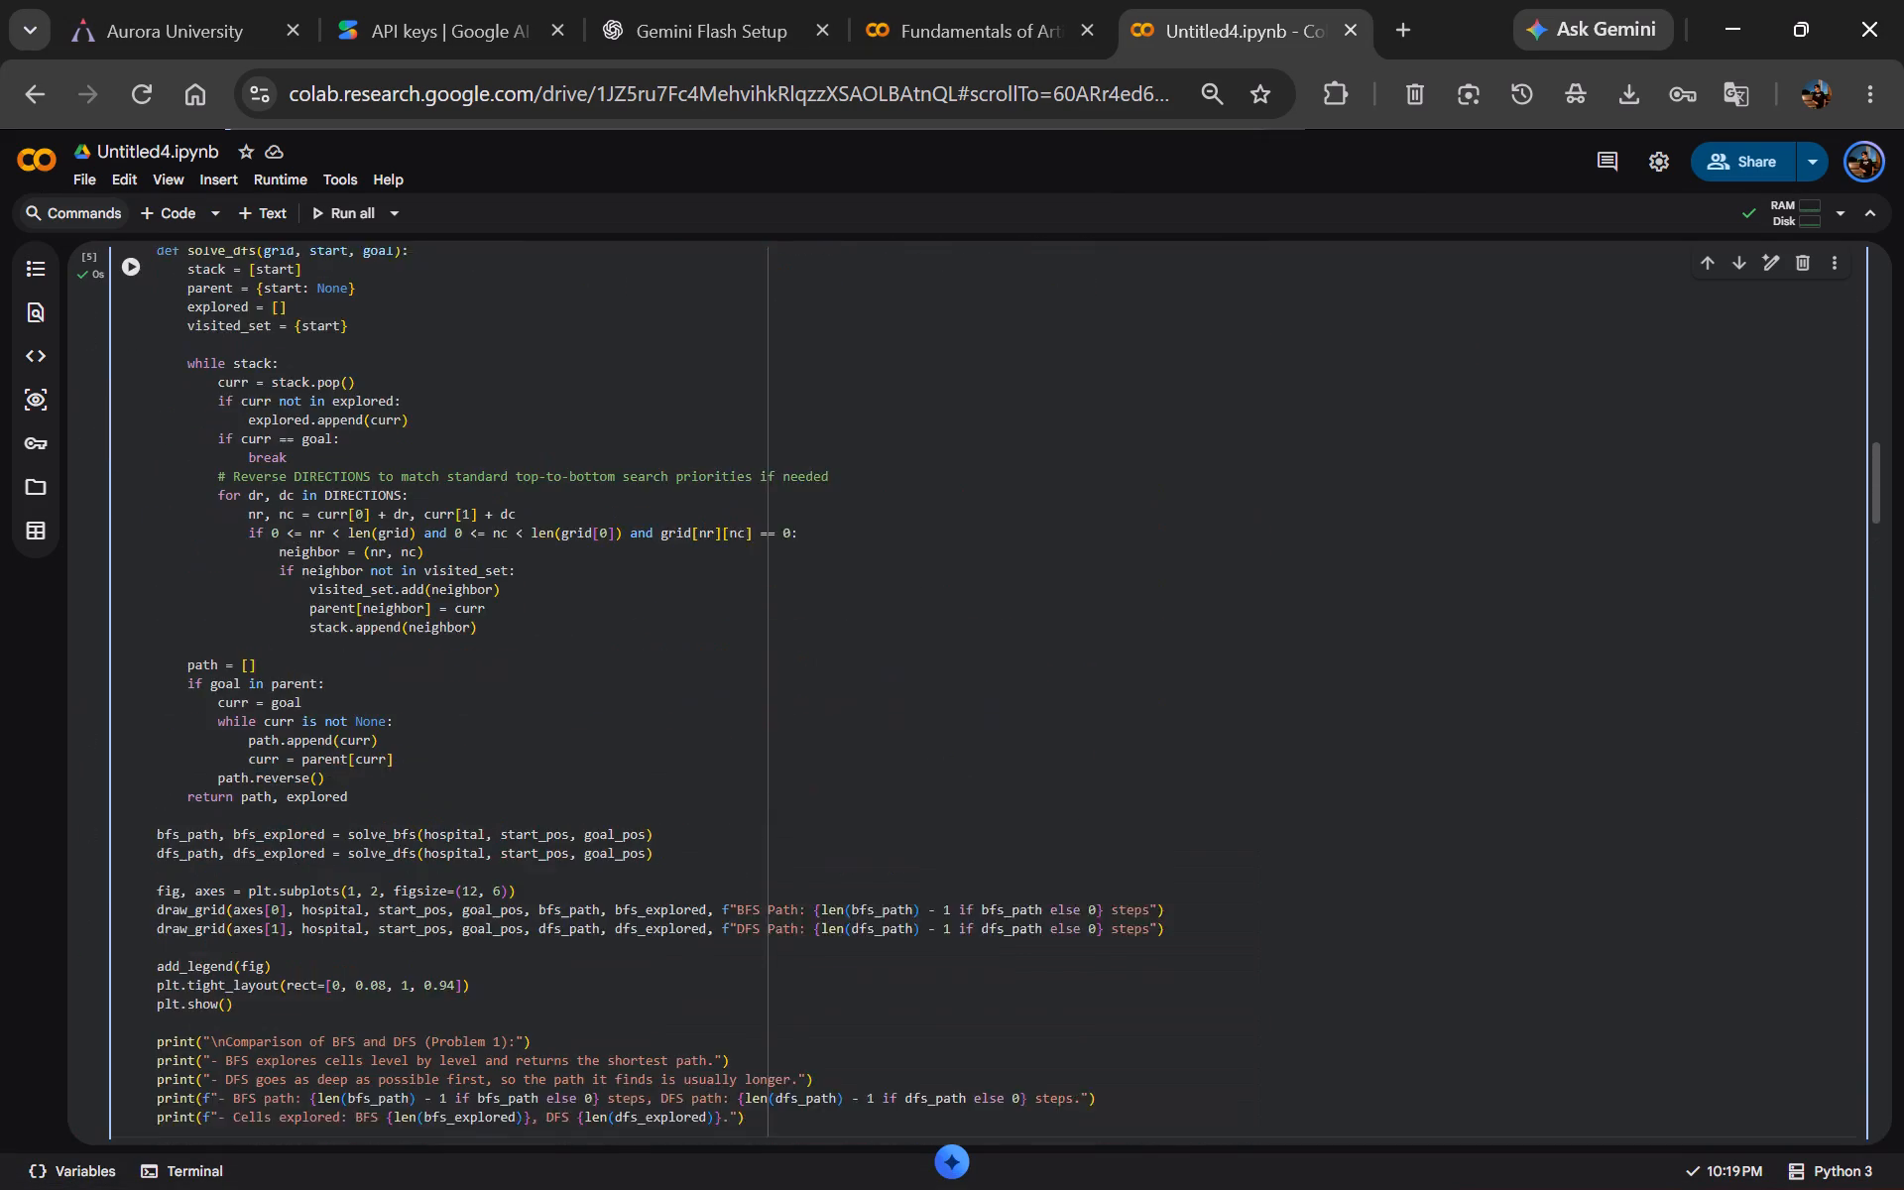
scroll(982, 692, "up", 4)
scroll(982, 692, "down", 8)
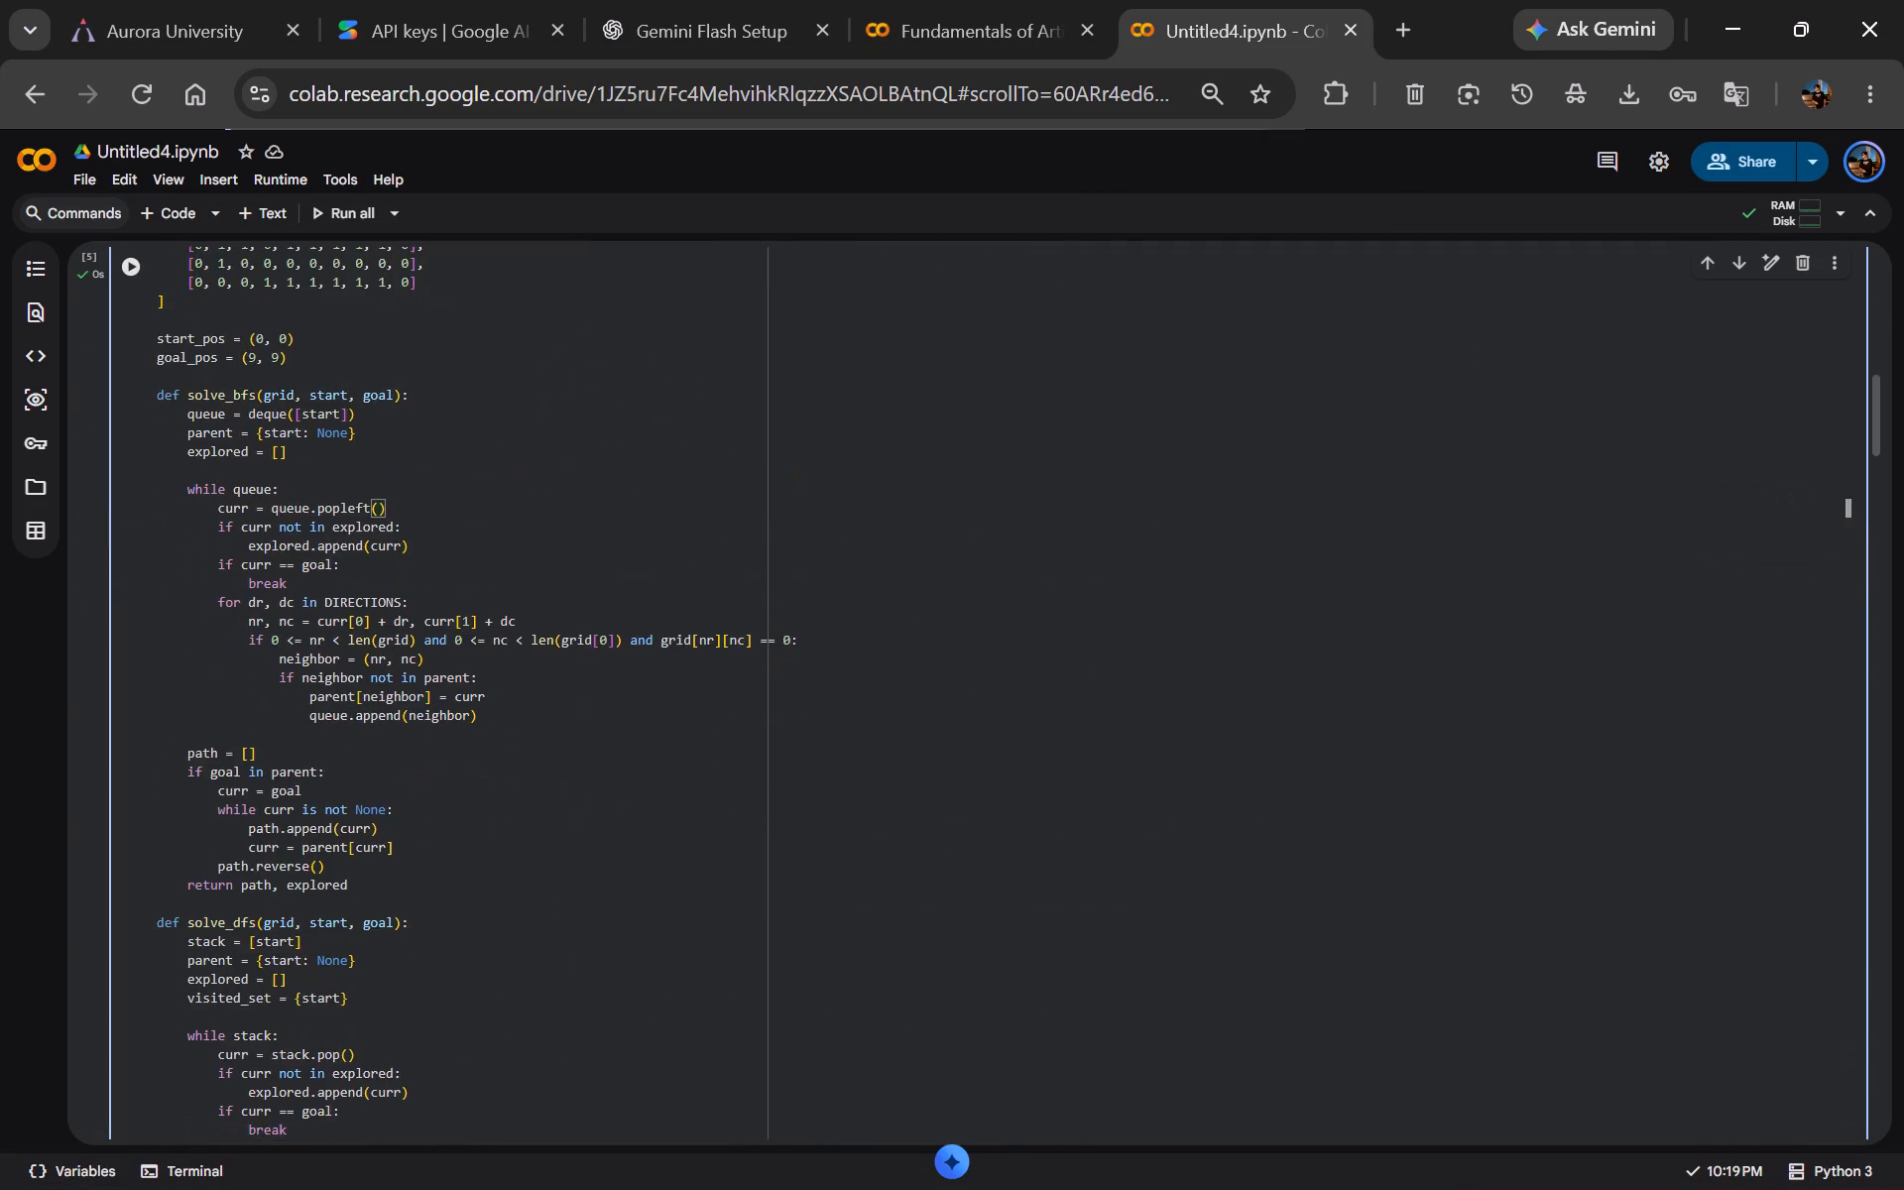
scroll(982, 692, "down", 10)
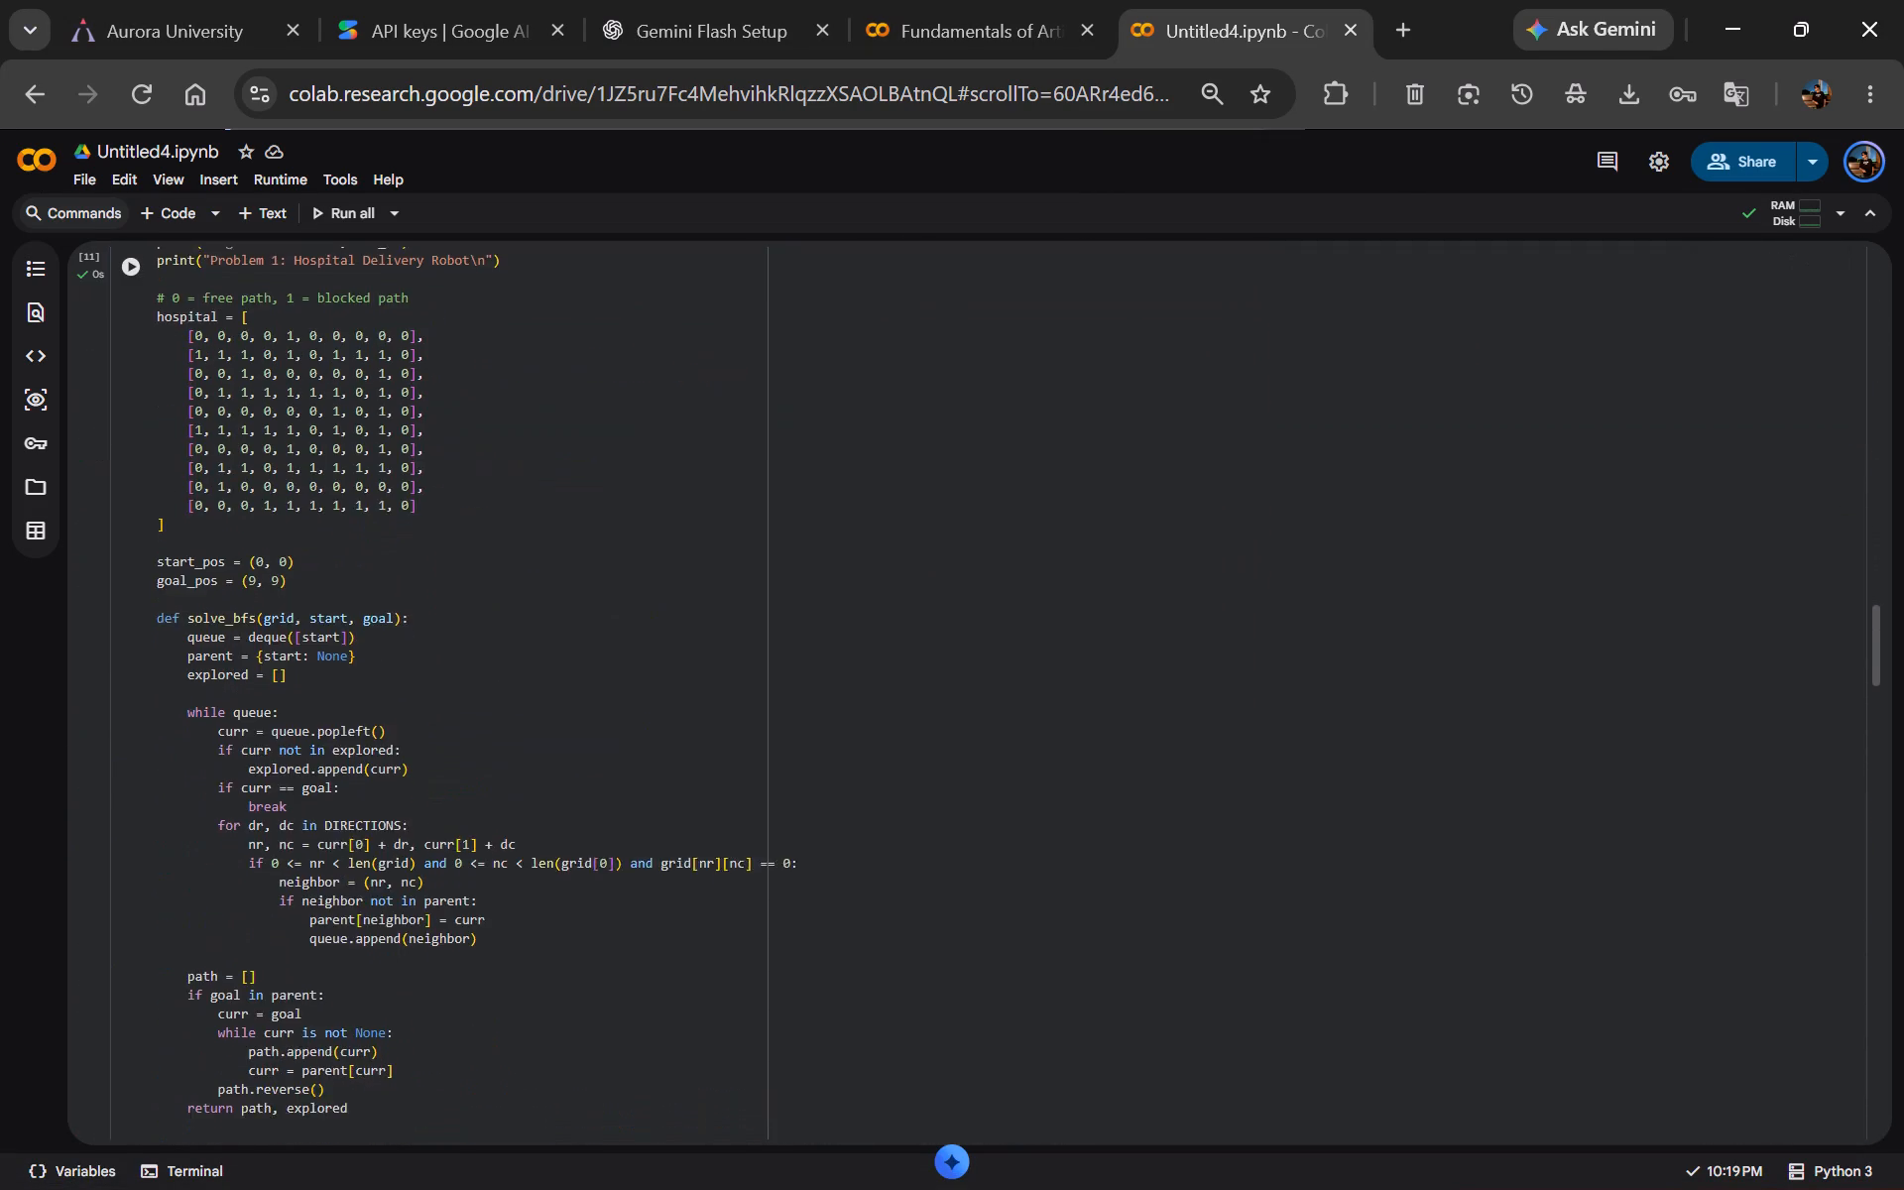
scroll(982, 692, "down", 1)
left_click(982, 692)
scroll(982, 692, "down", 1)
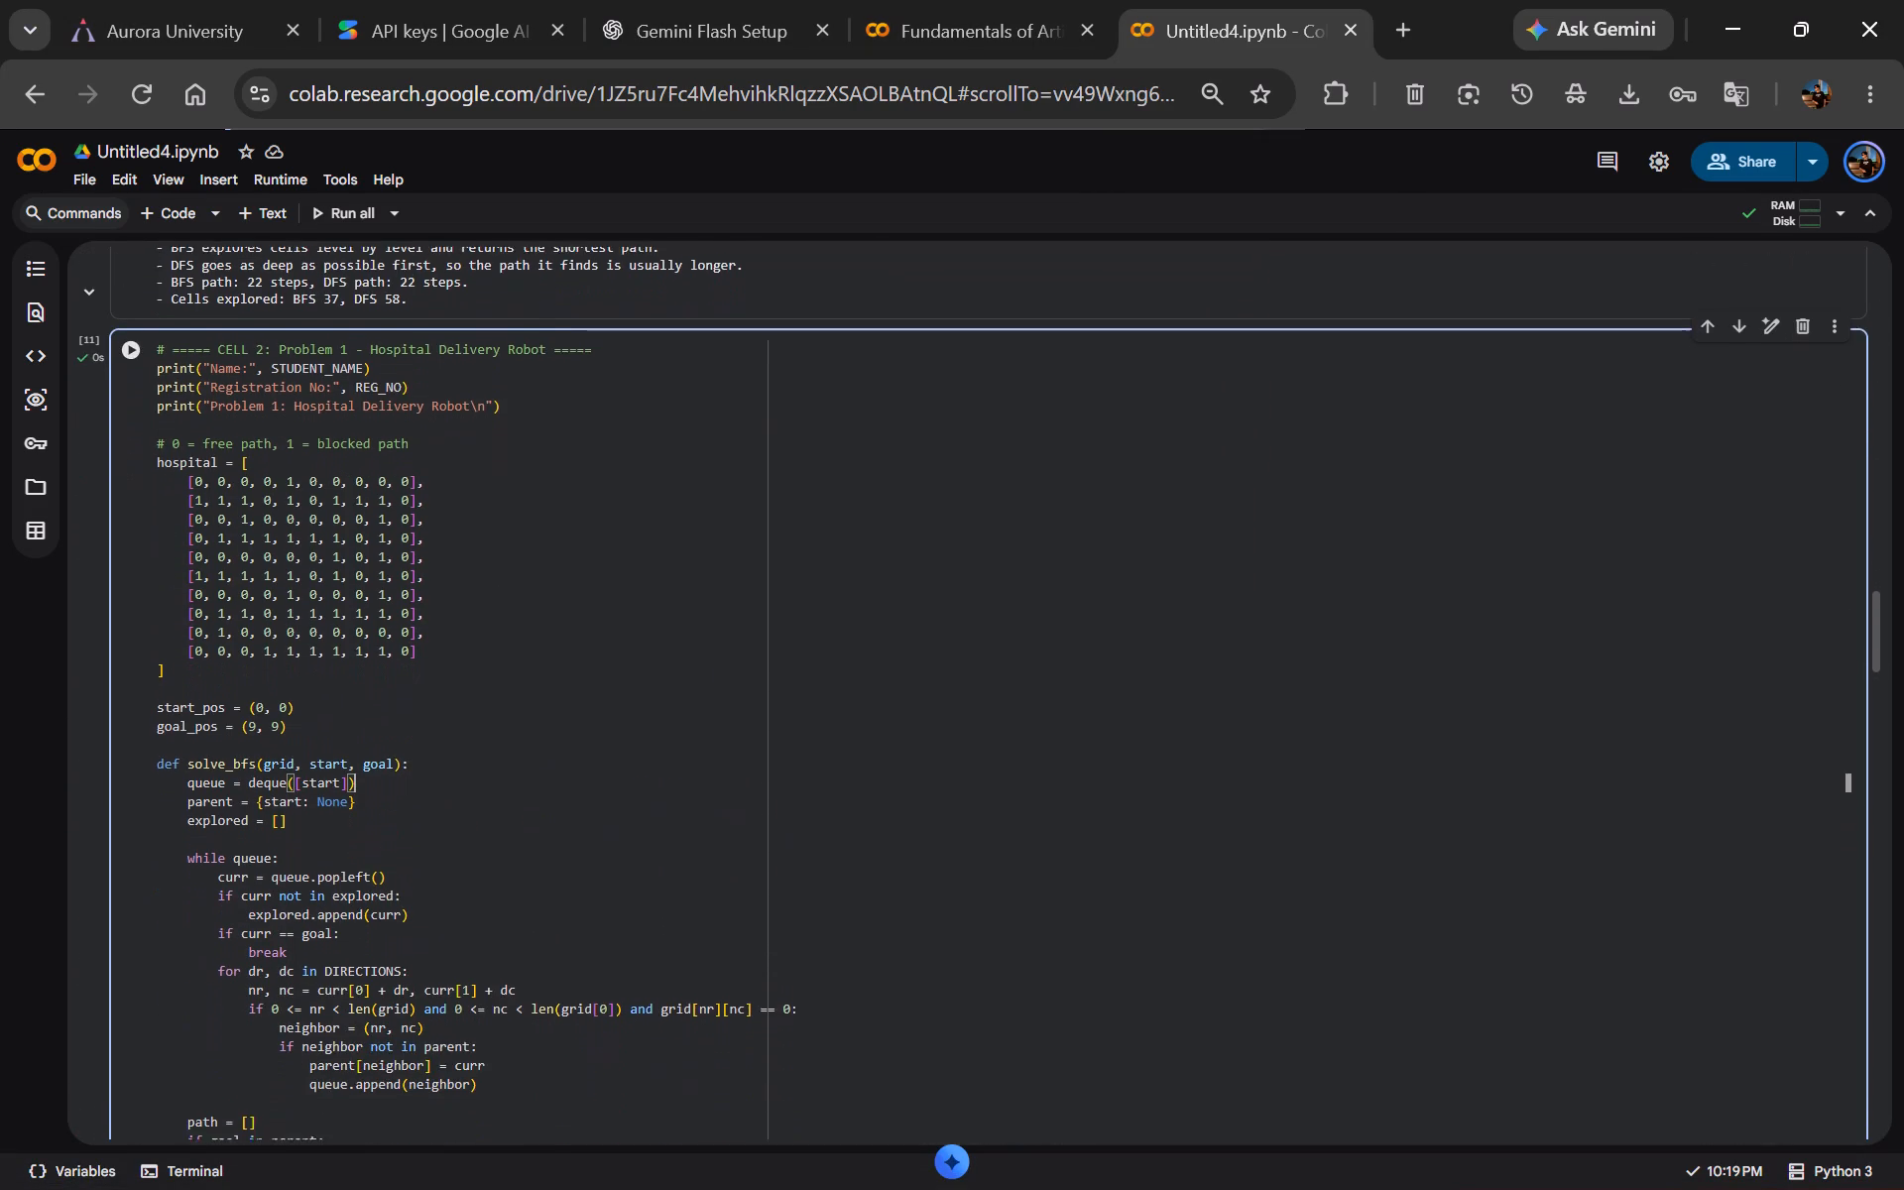
scroll(982, 692, "down", 1)
key("ctrl+minus")
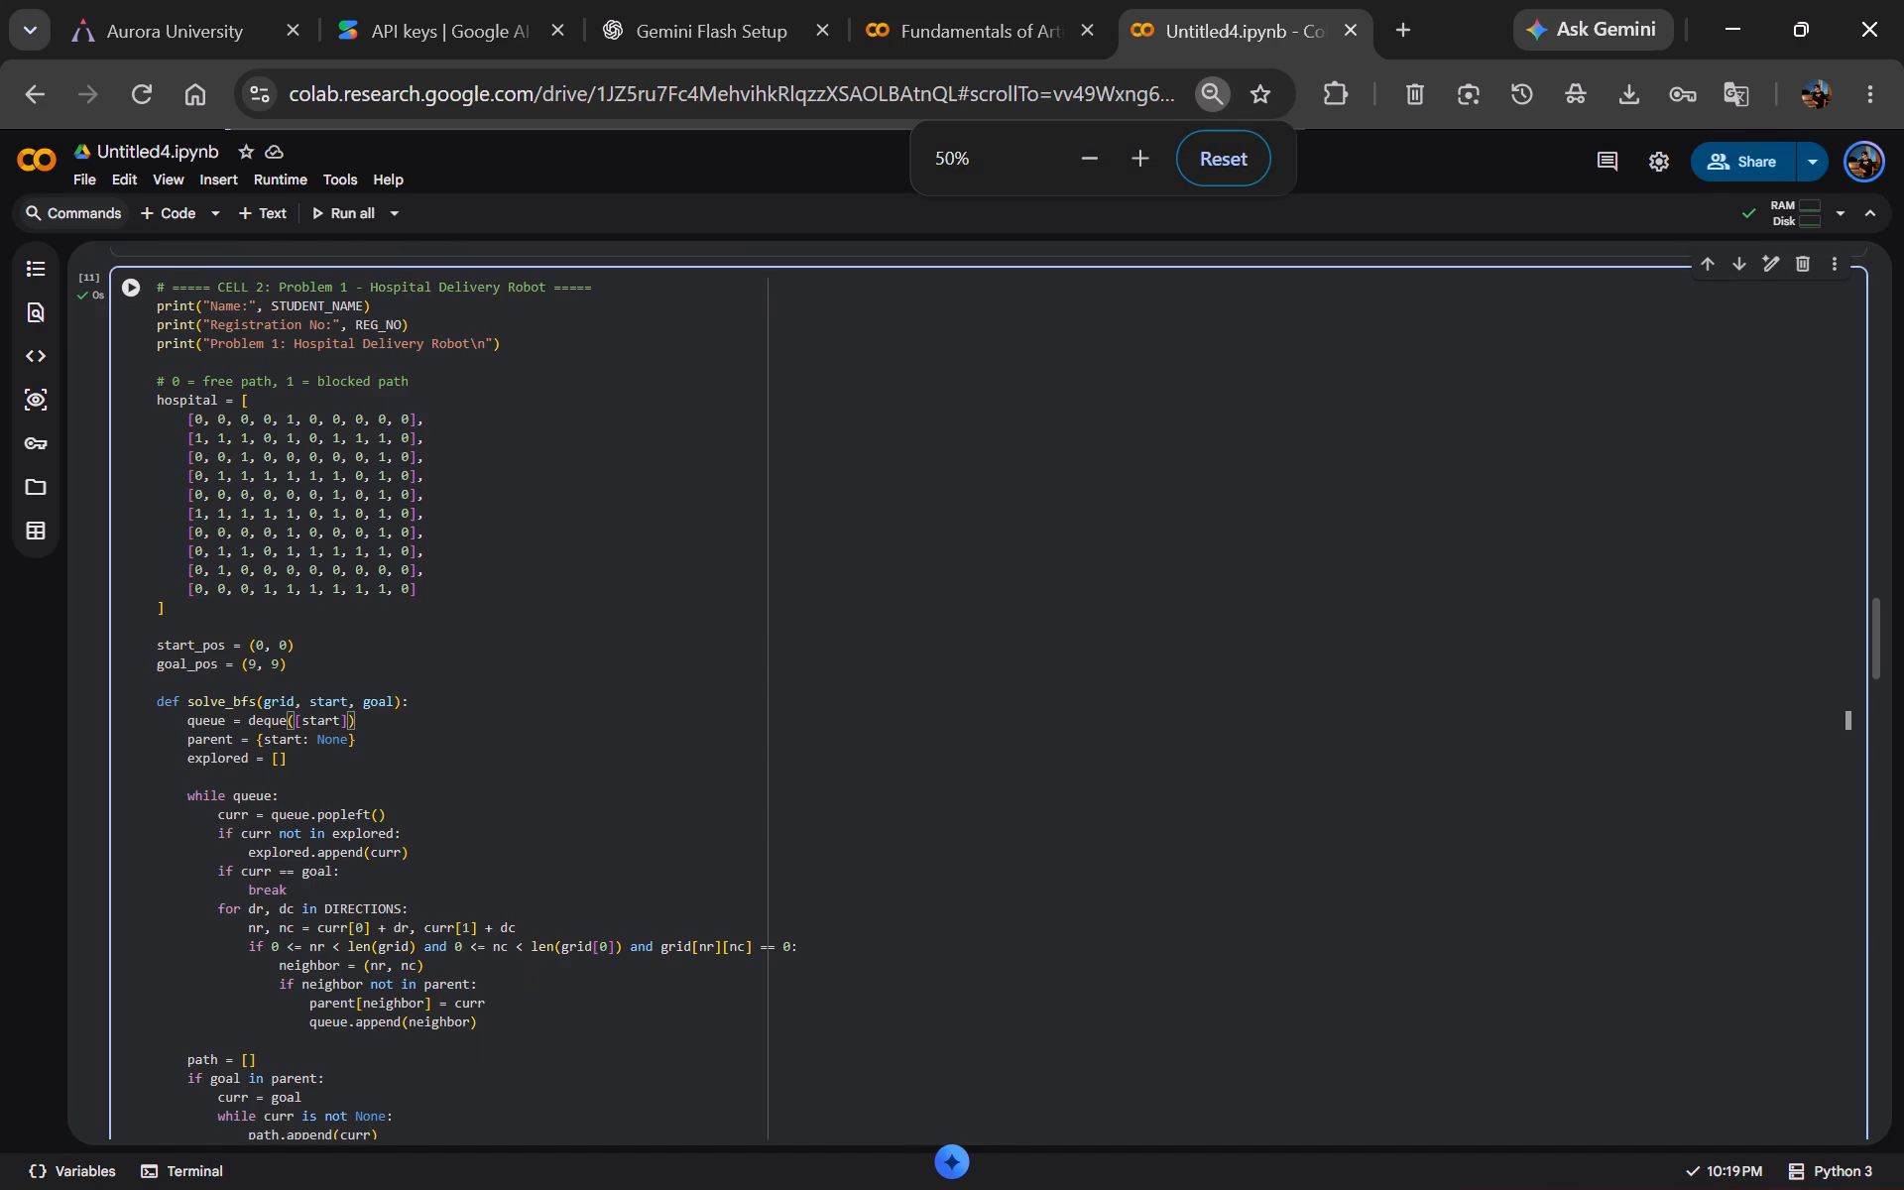
key("ctrl+minus")
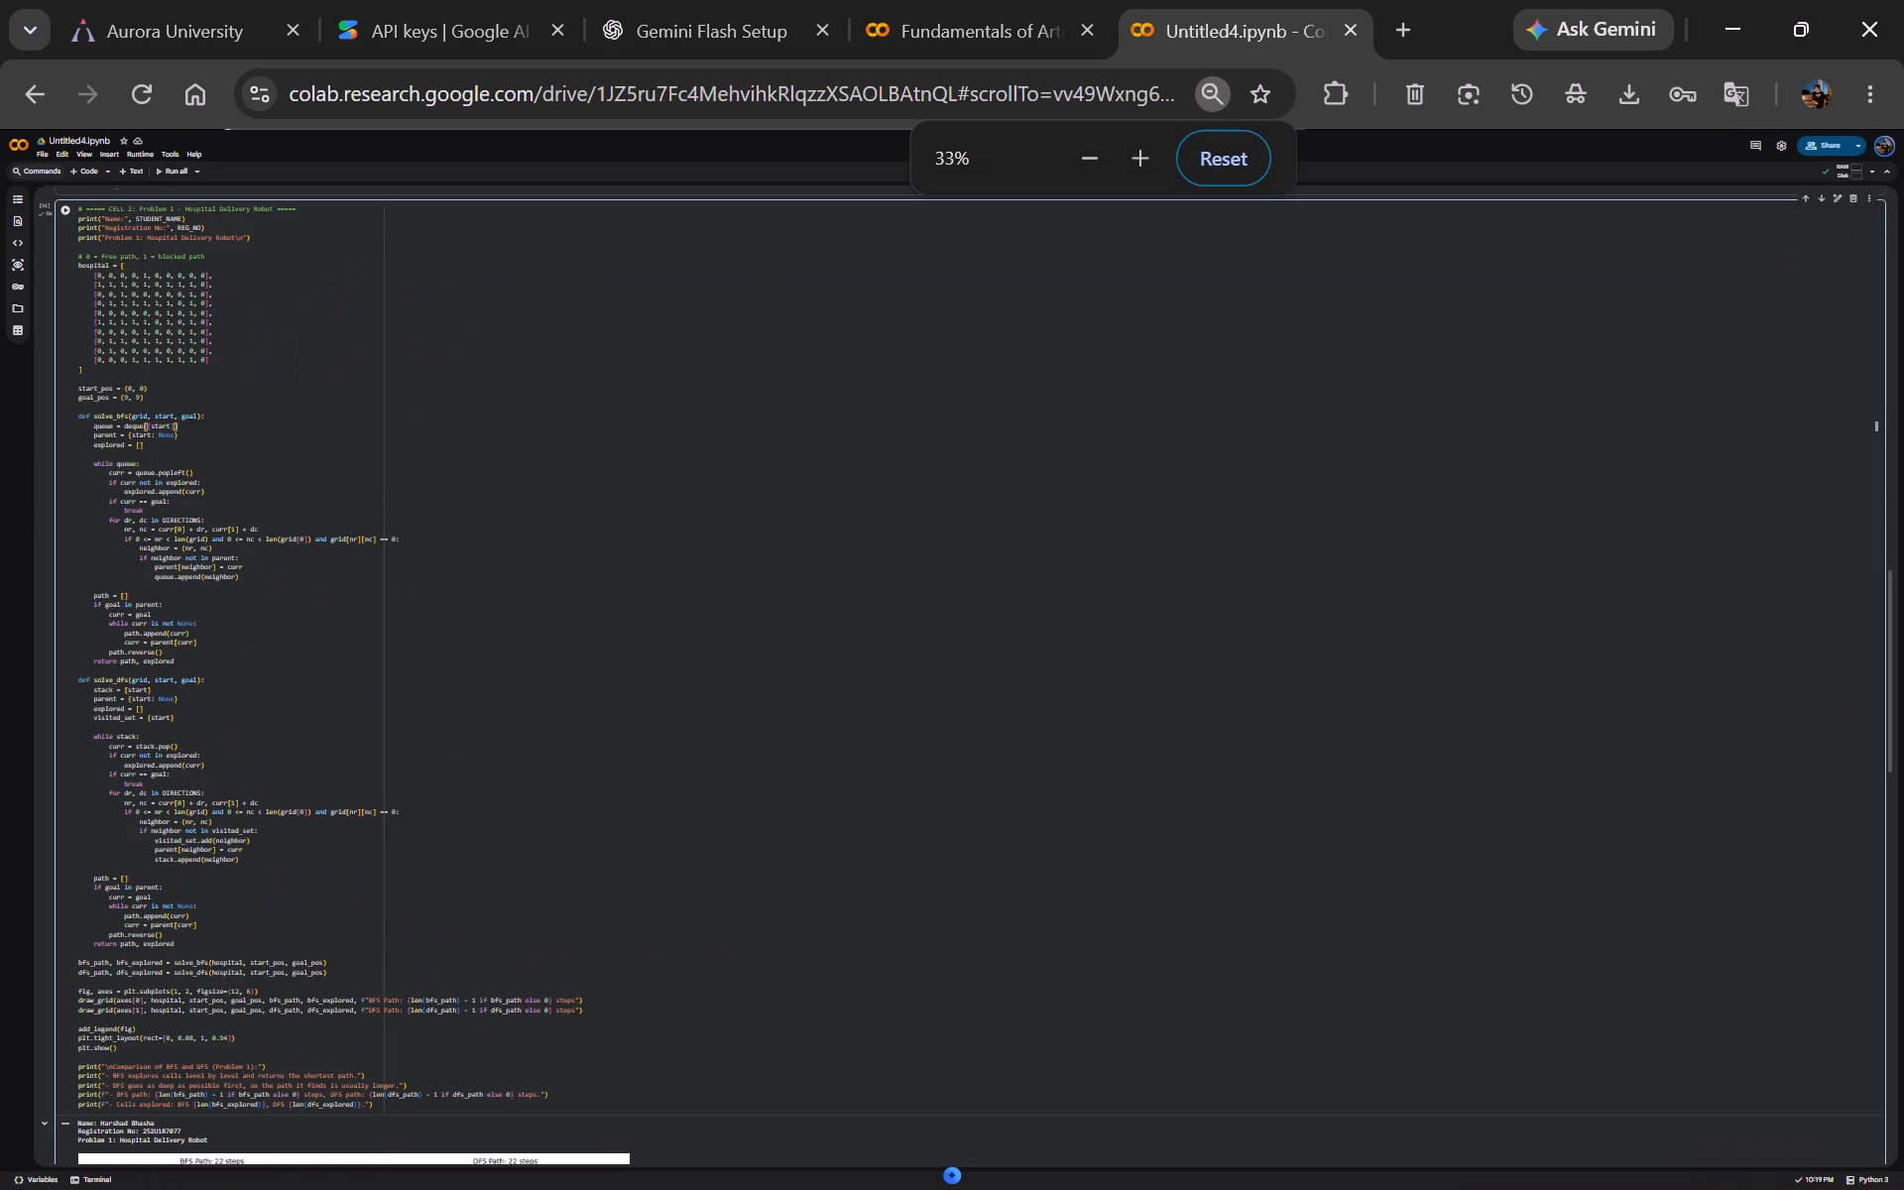
scroll(982, 692, "up", 1)
key("ctrl+equal")
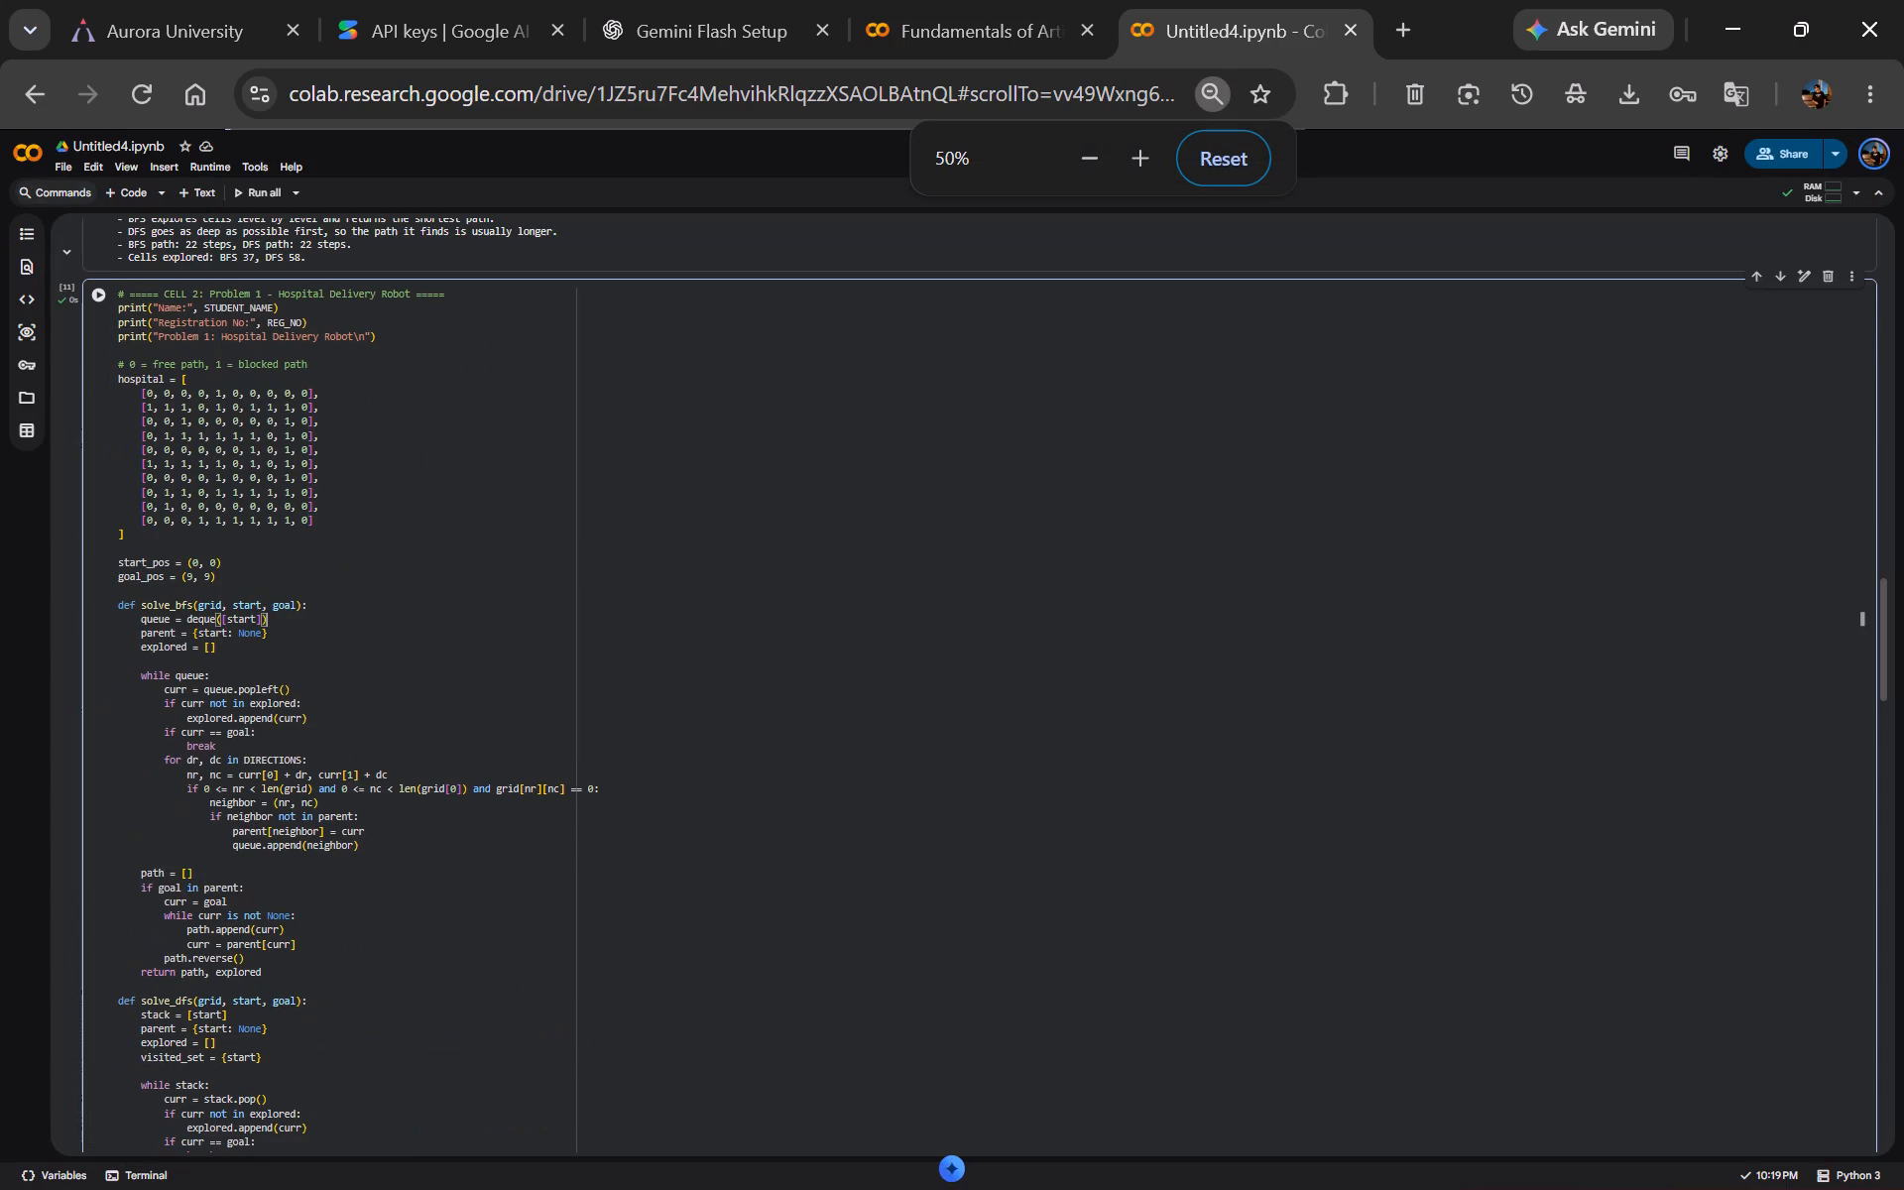
key("ctrl+equal")
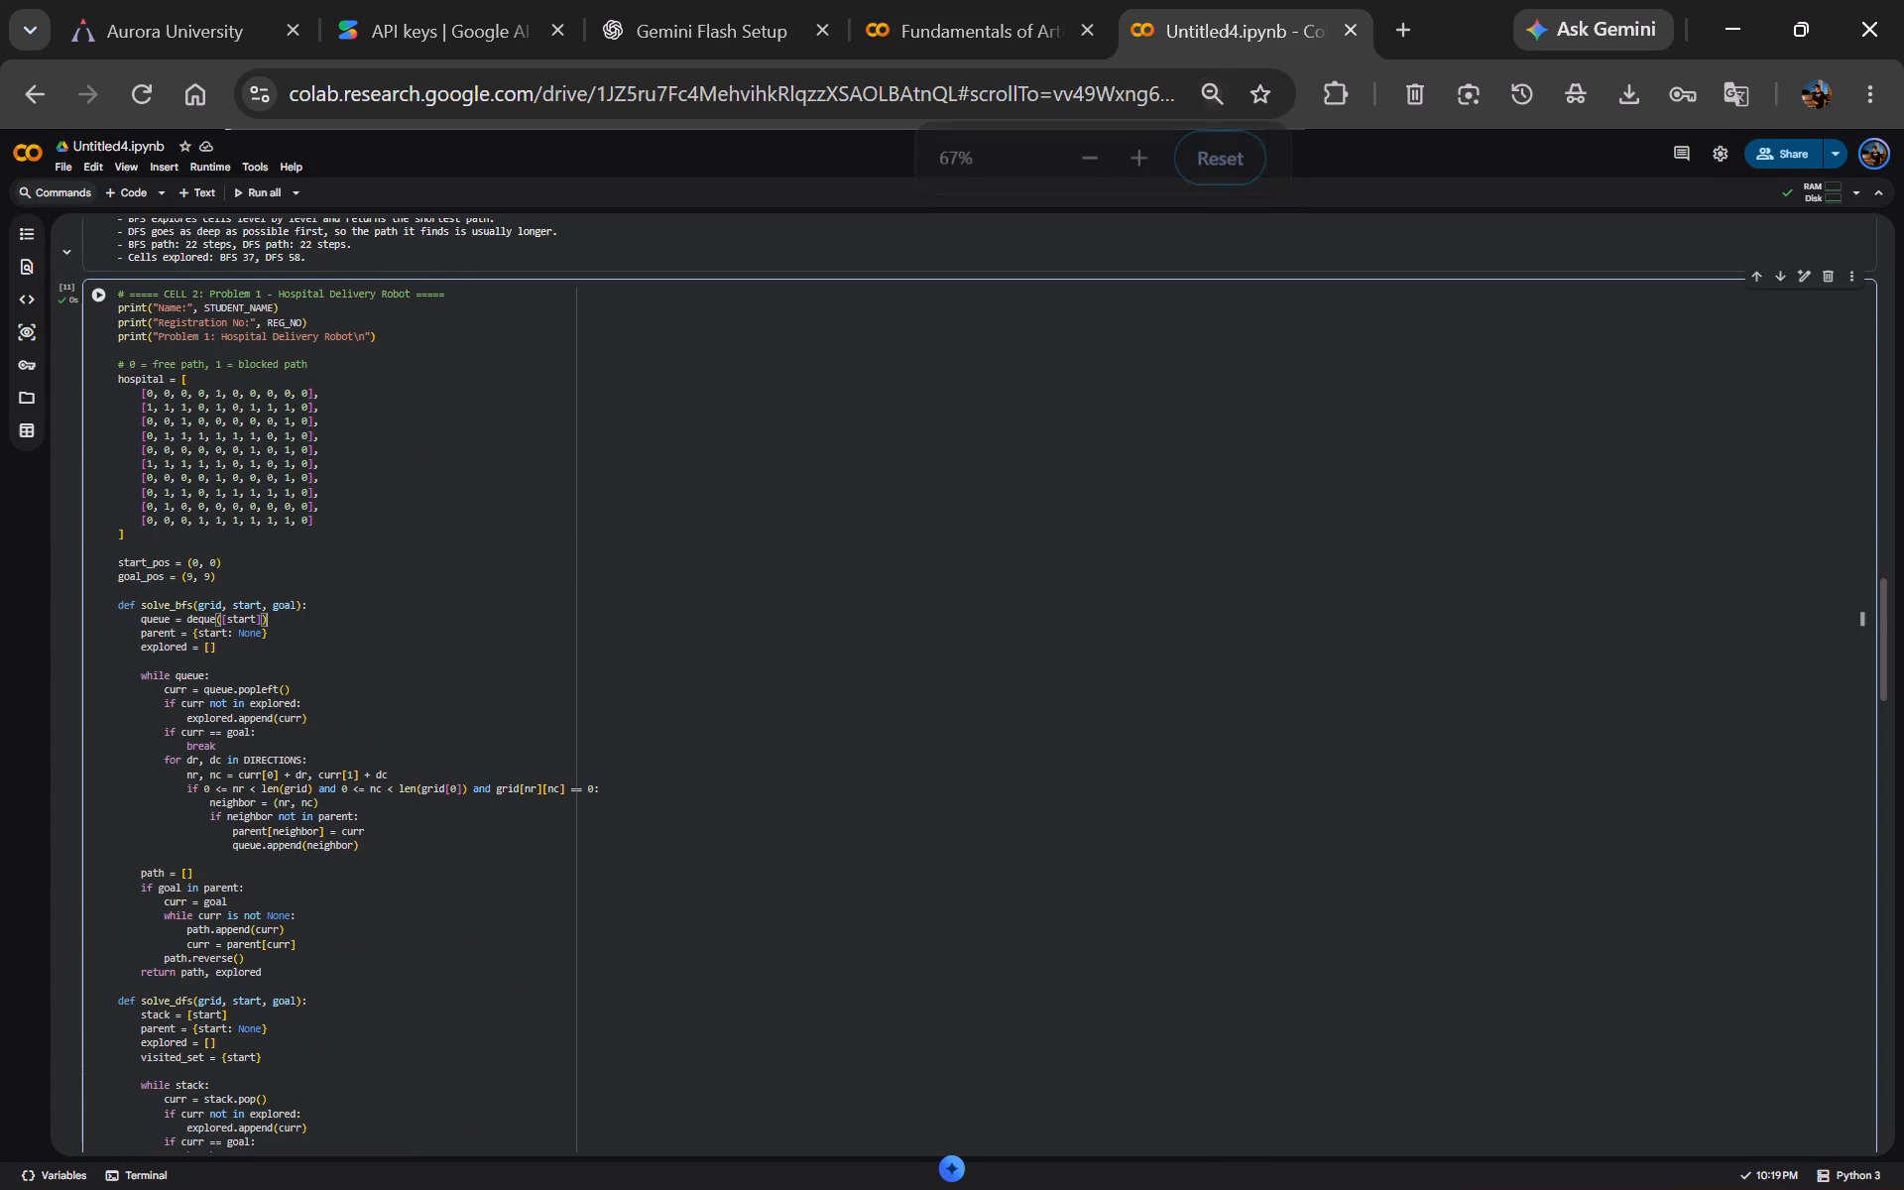
scroll(694, 623, "down", 2)
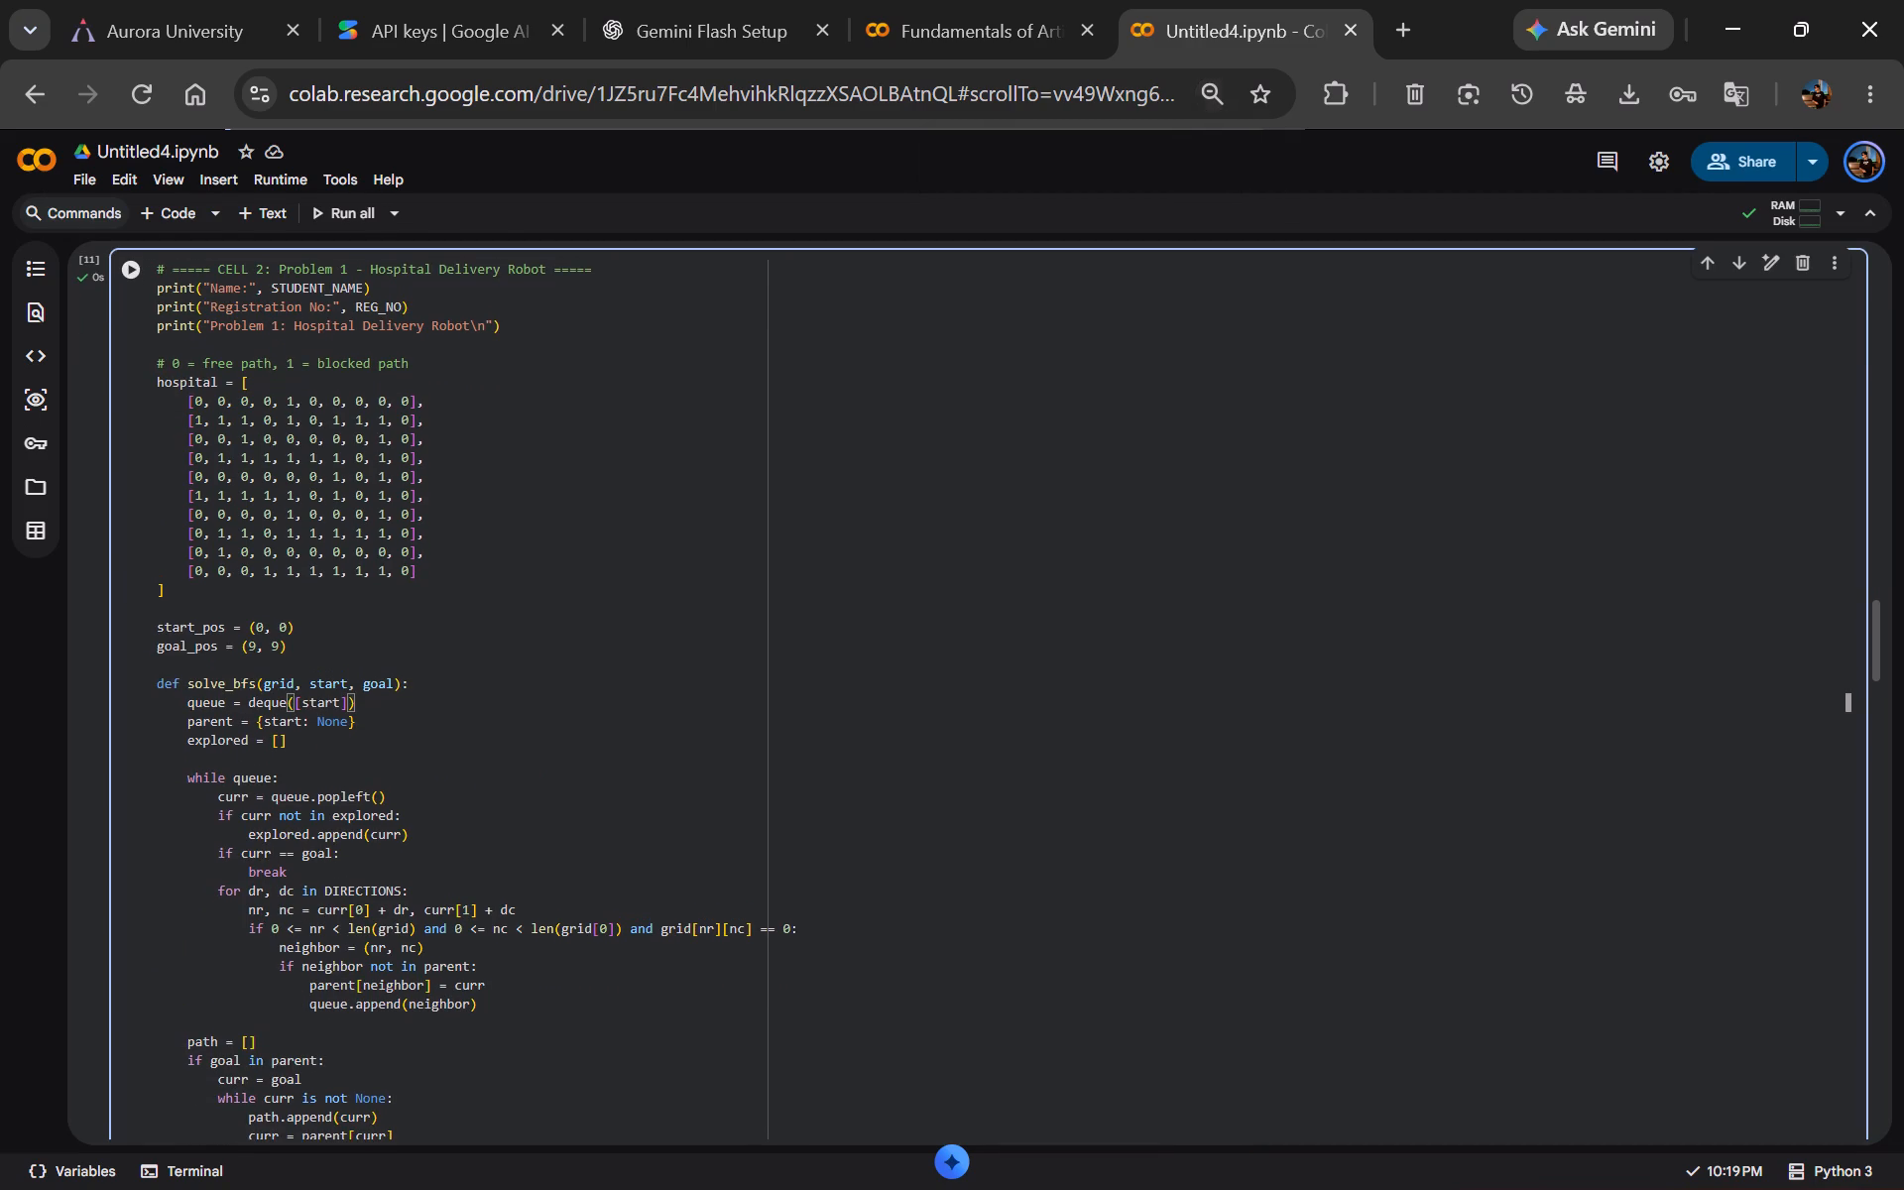
scroll(694, 623, "down", 2)
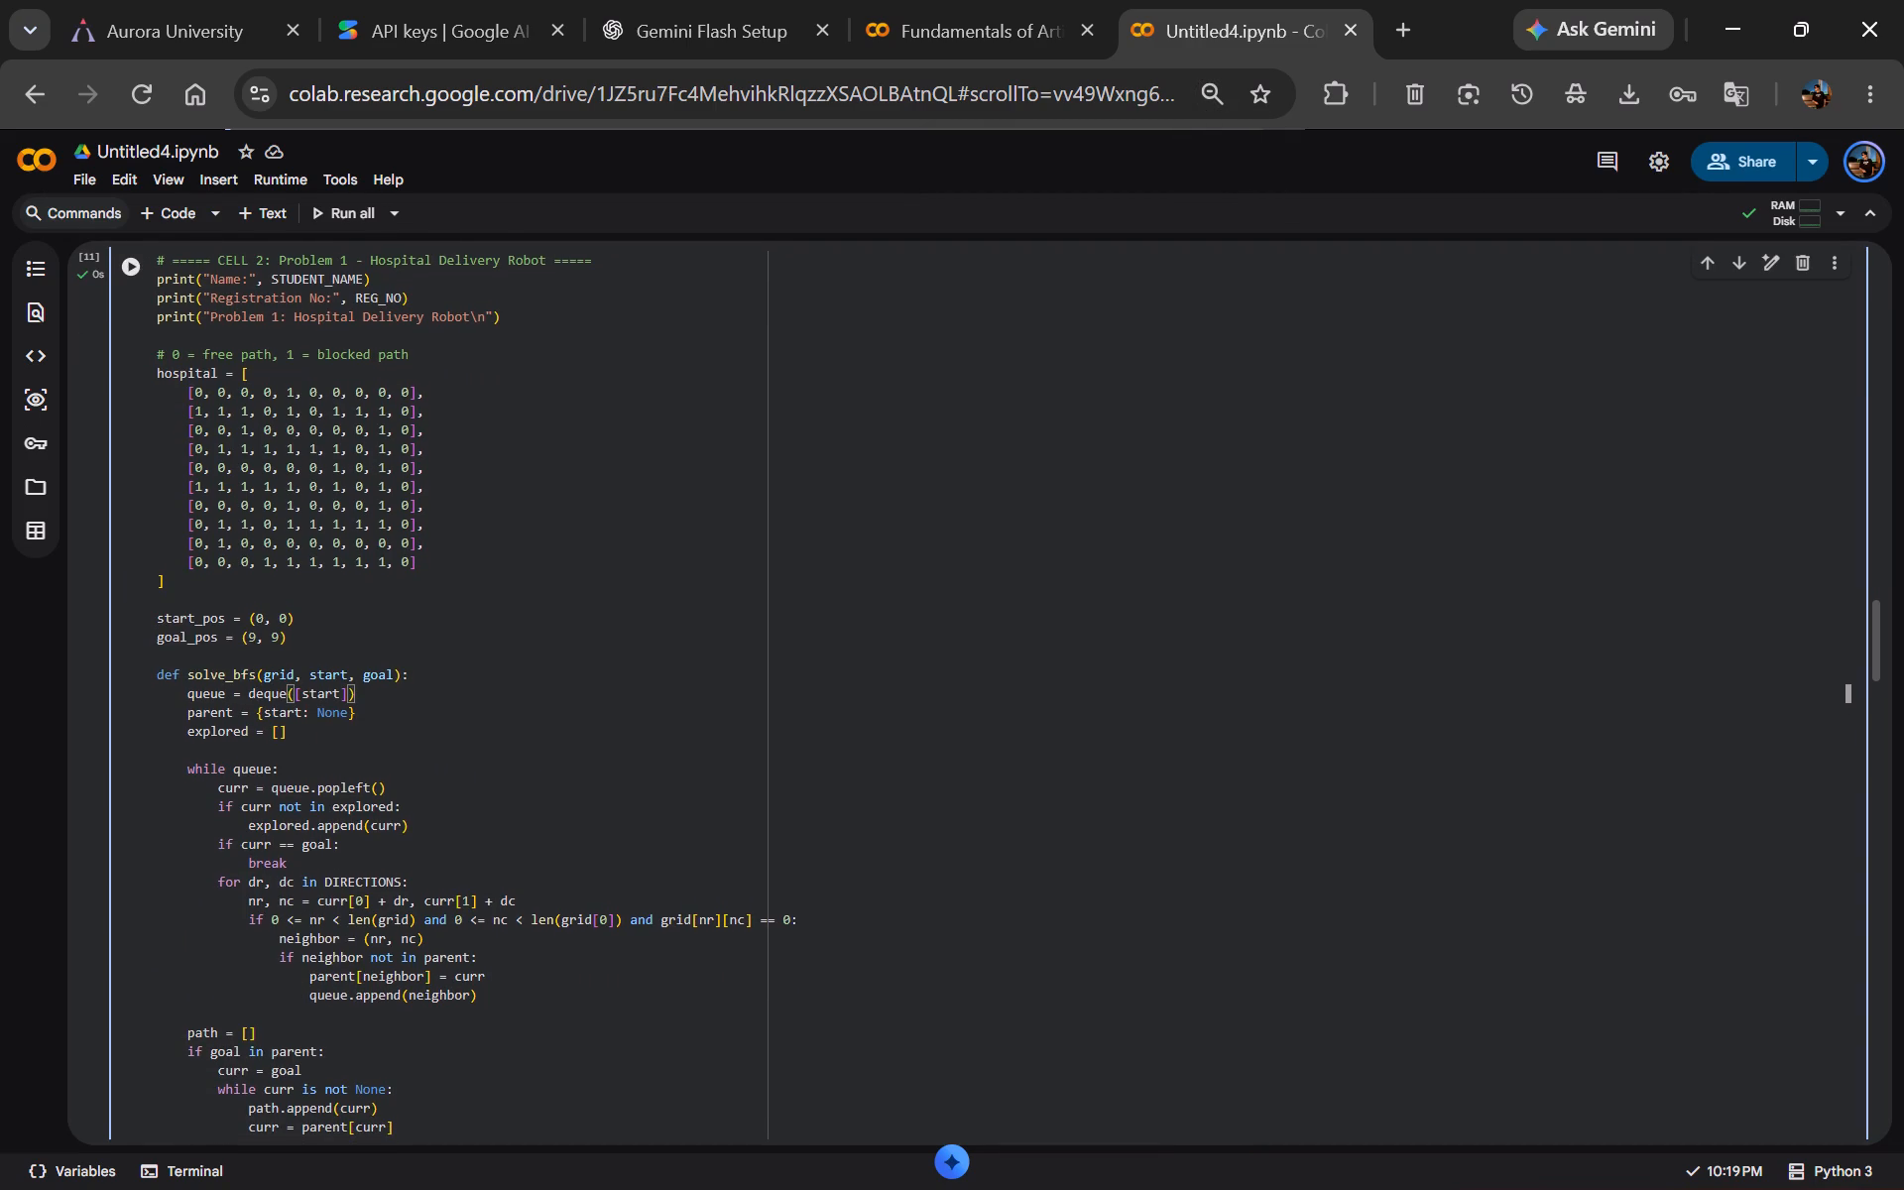
key("shift+super+s")
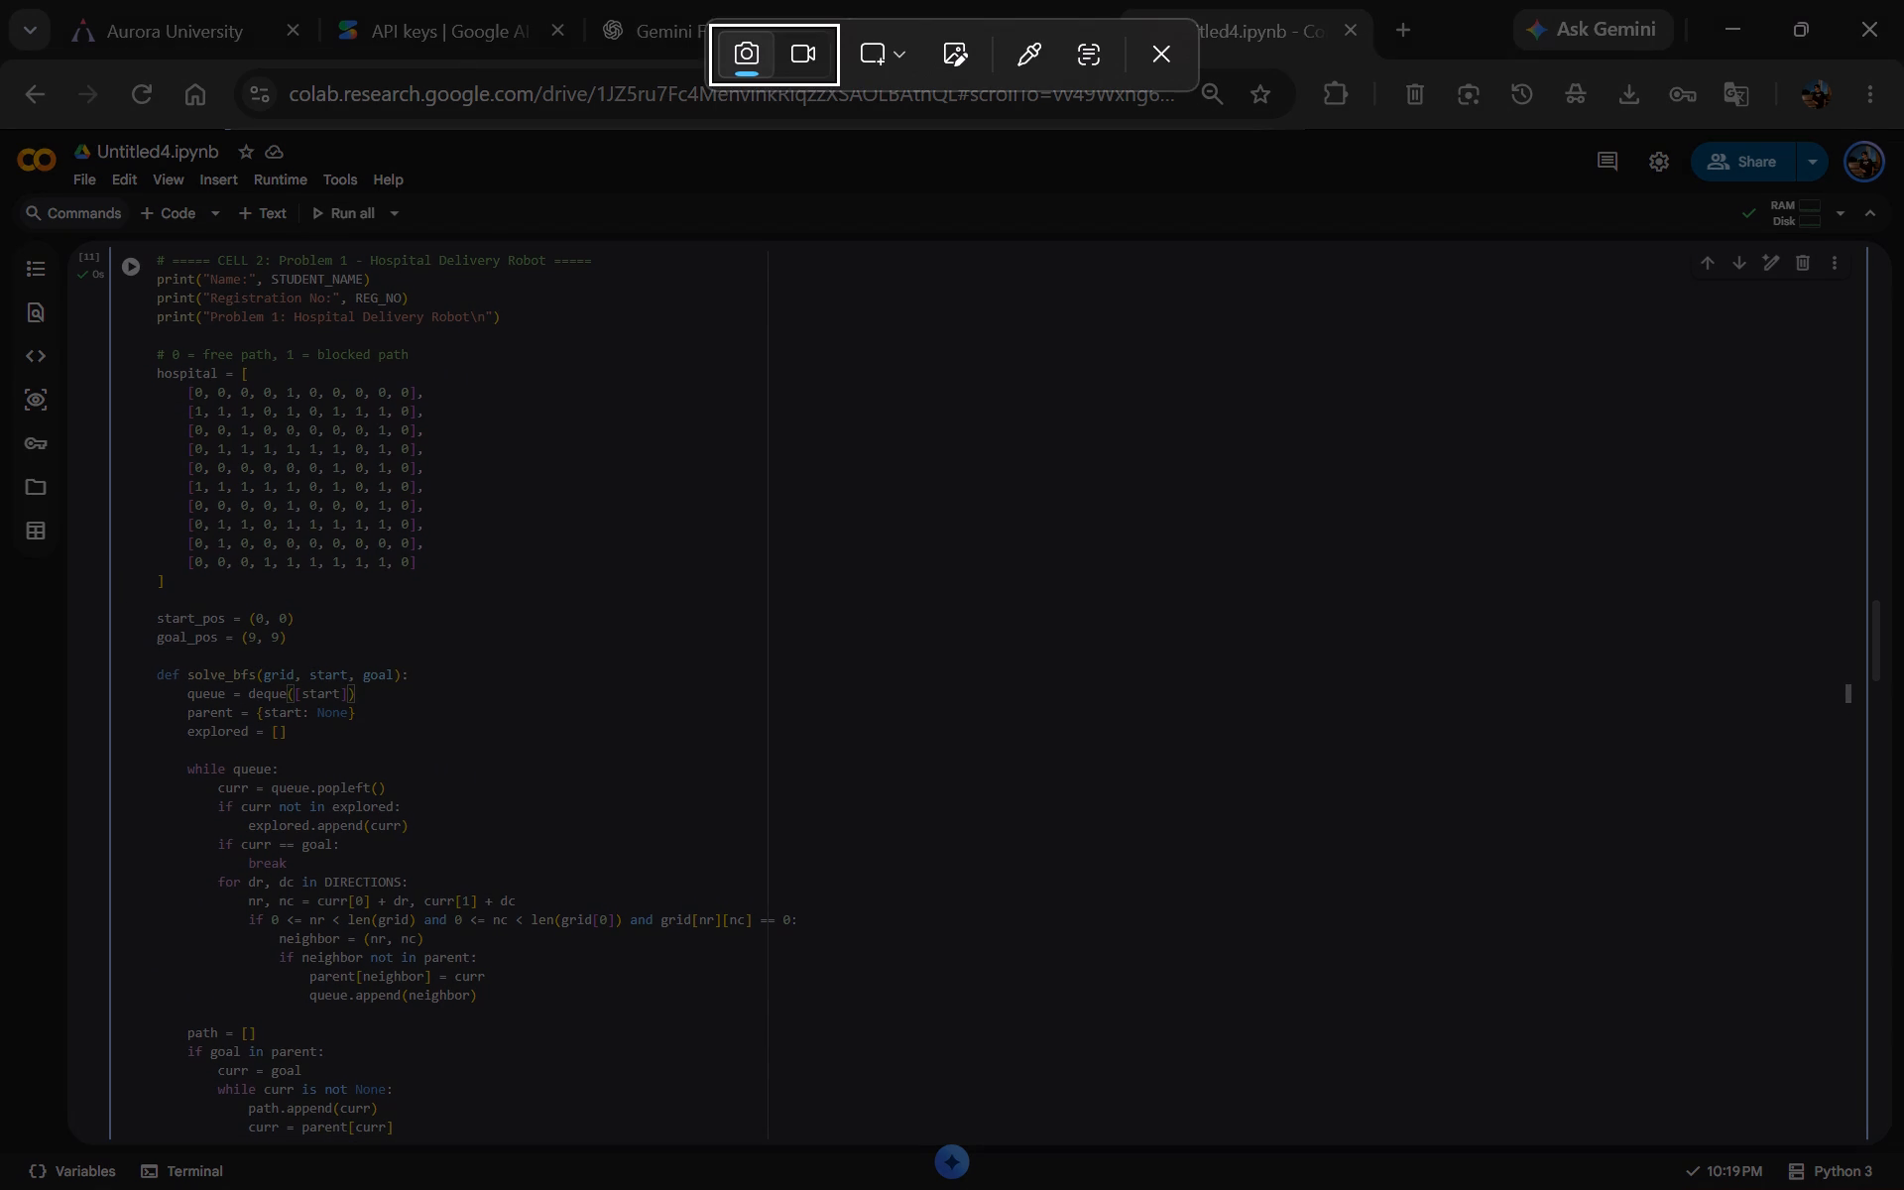
left_click_drag(0, 122, 1903, 1172)
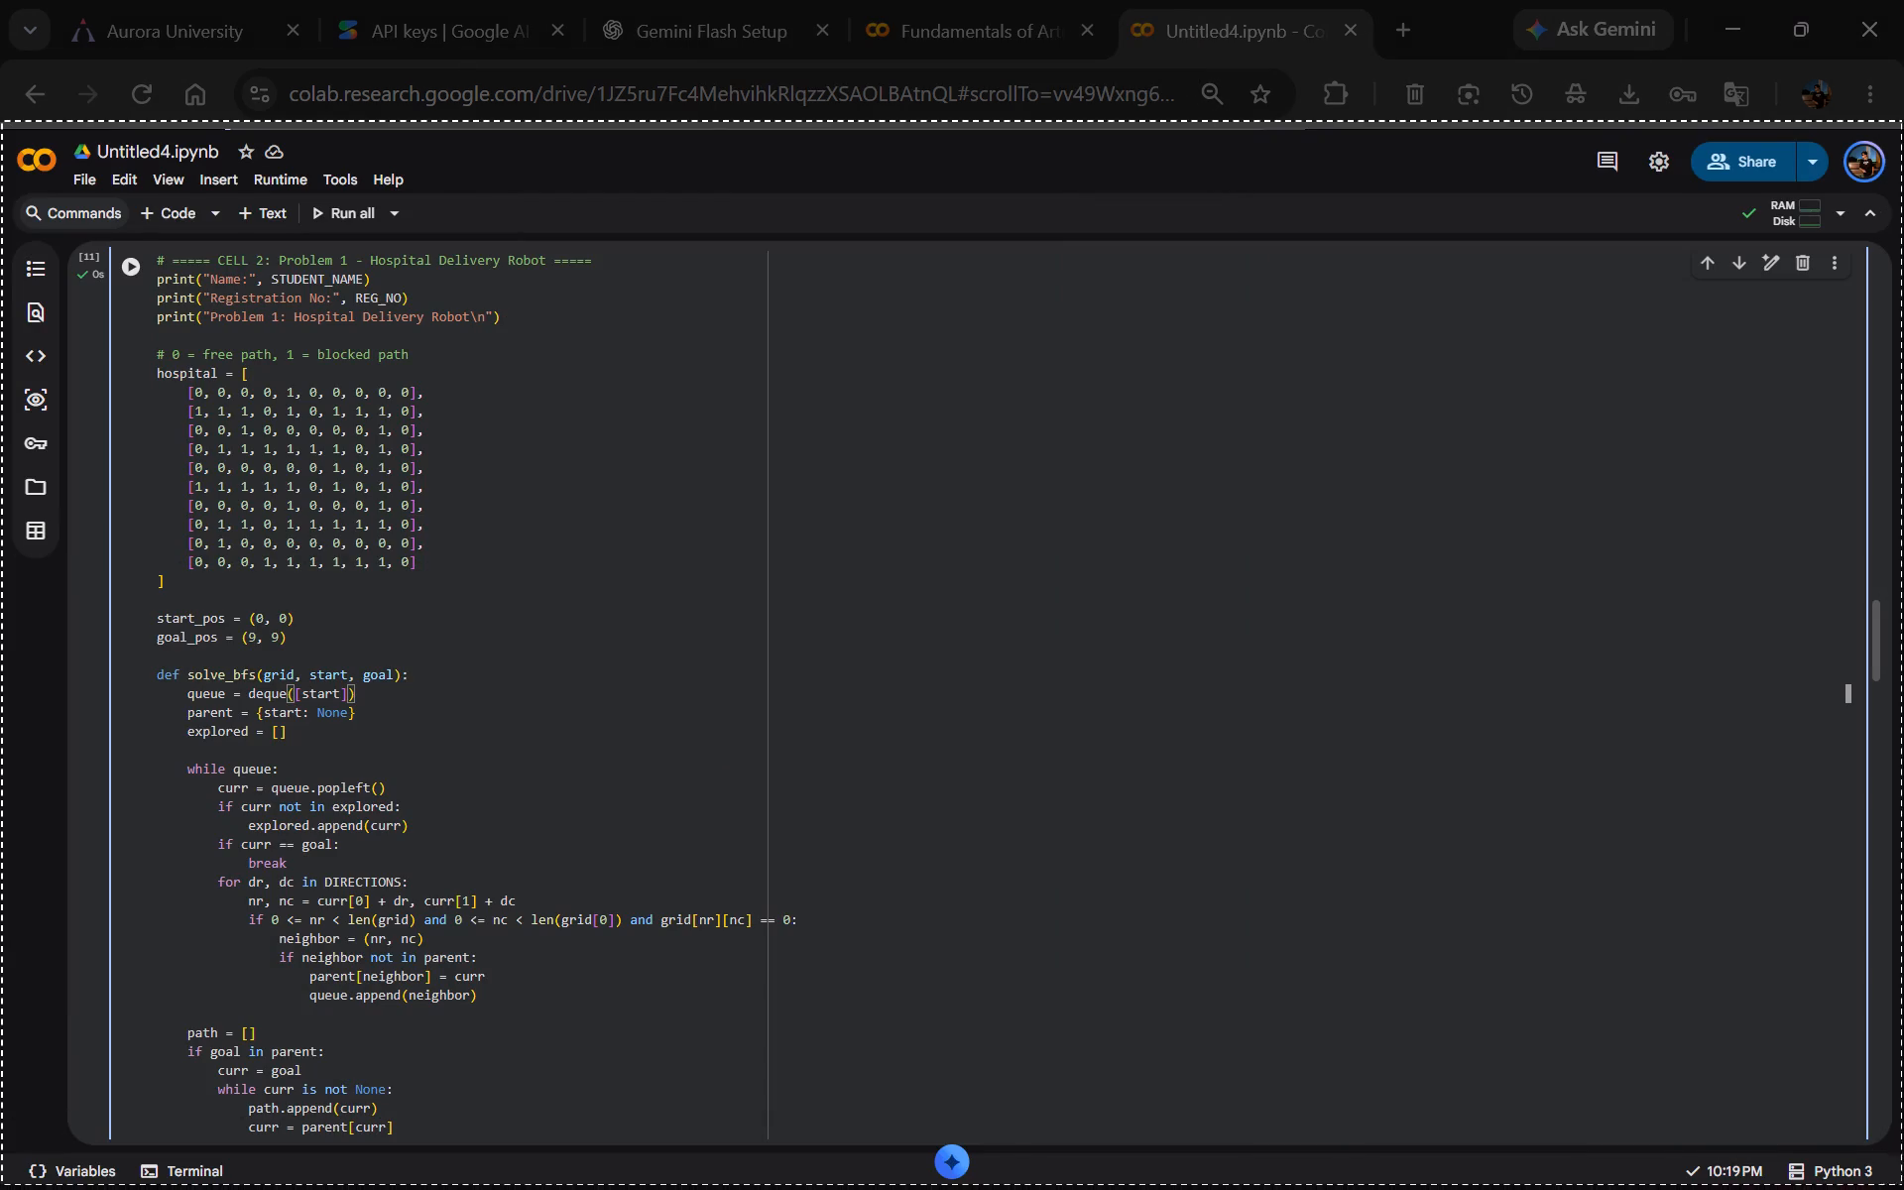
left_click_drag(1903, 1172, 1903, 1143)
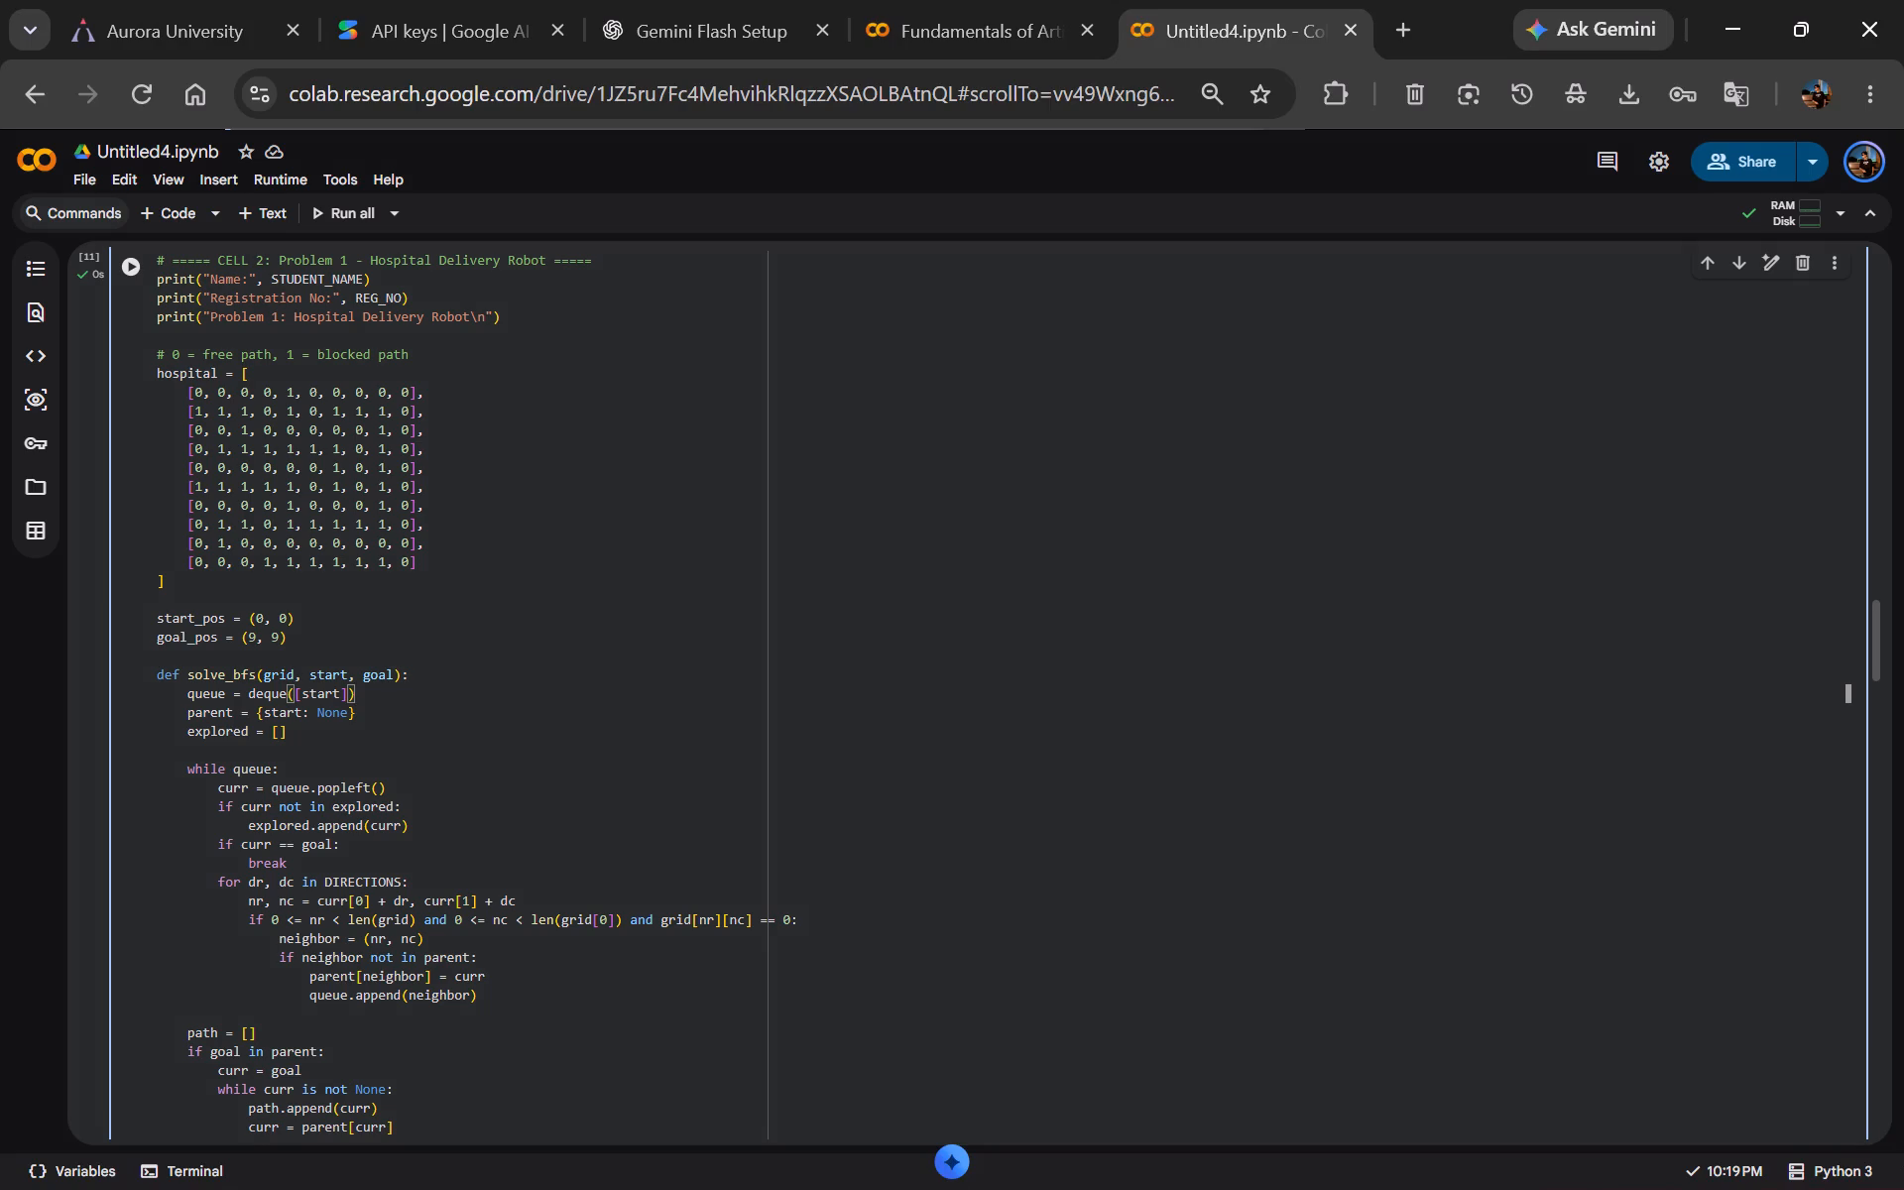
Snip the rest of the duplicate Problem 1 cell's code, from solve_dfs to the closing comparison print lines.
scroll(979, 828, "down", 2)
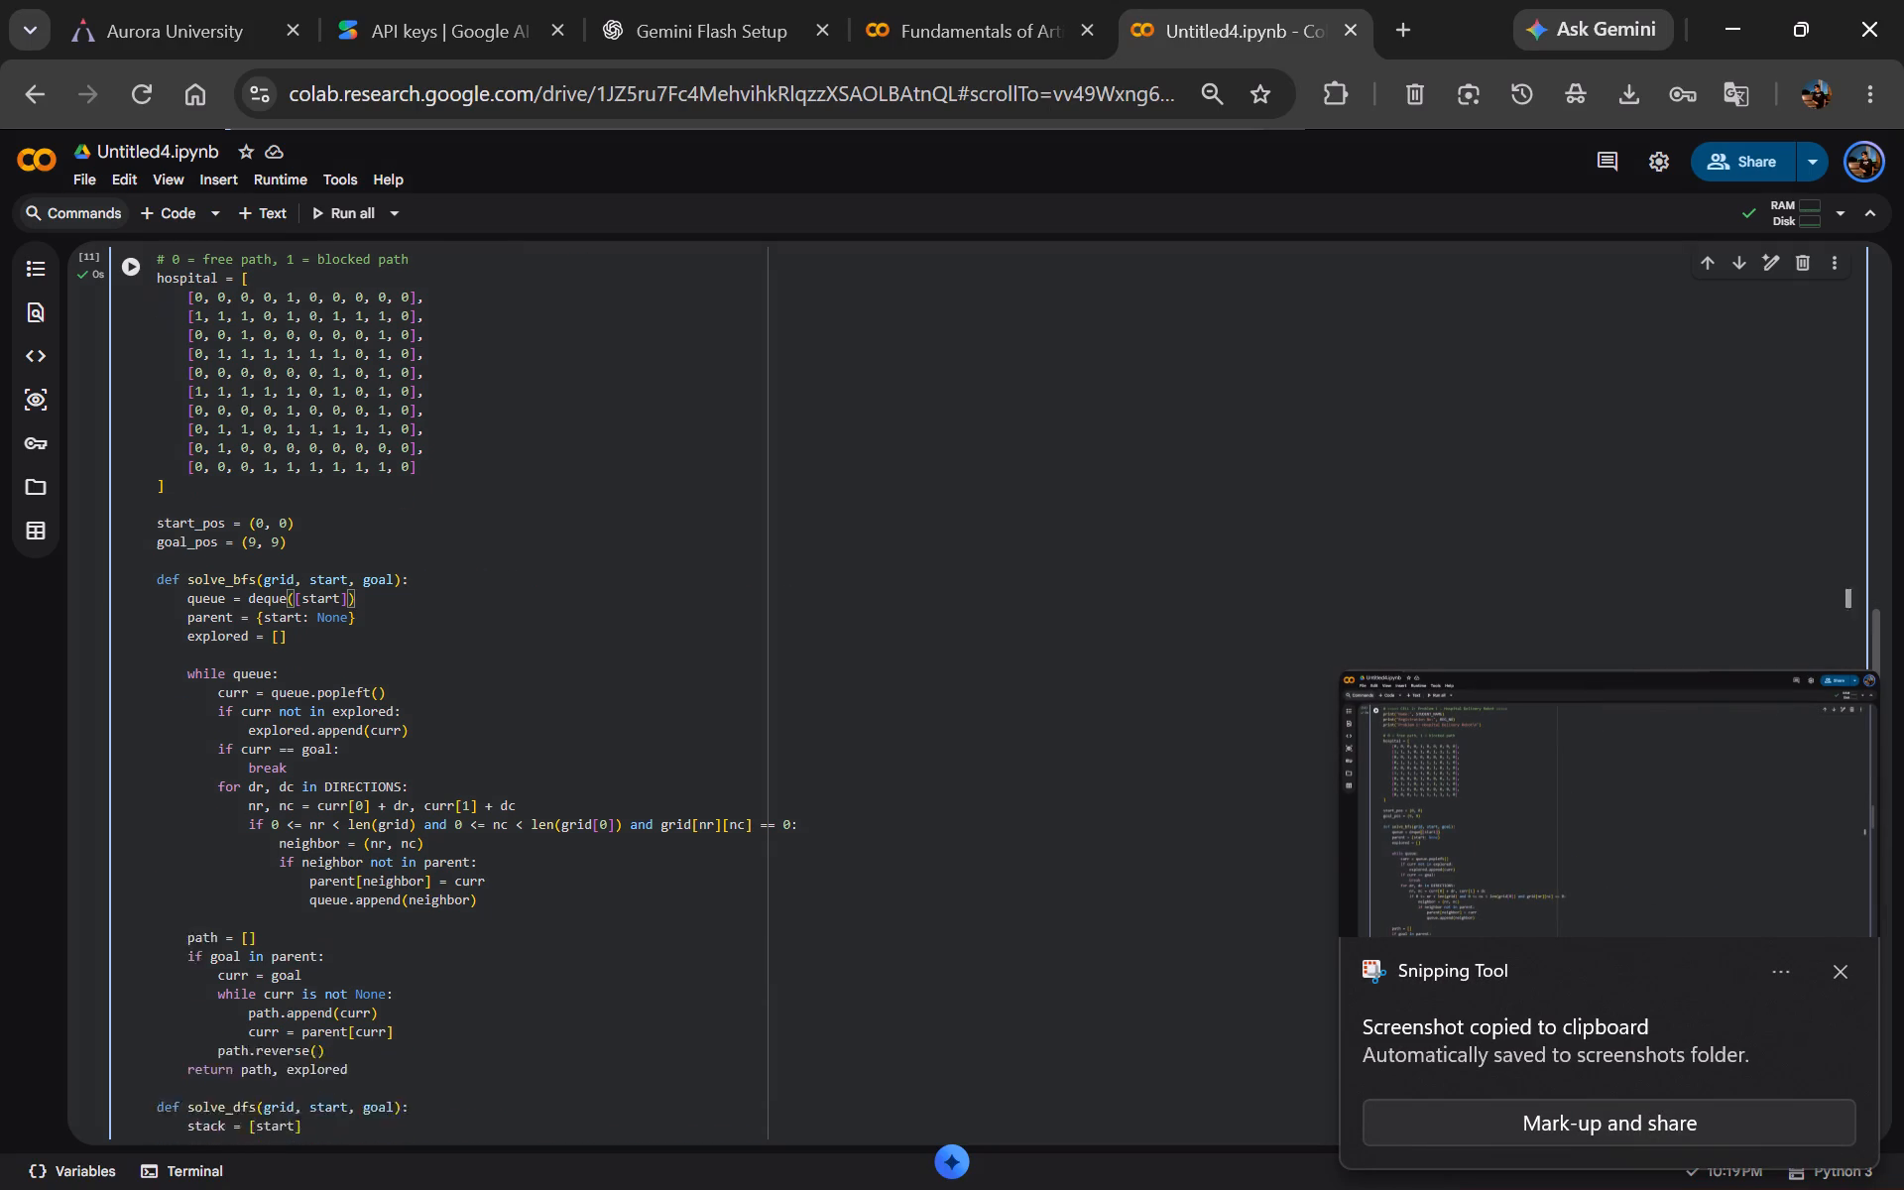
scroll(979, 828, "down", 4)
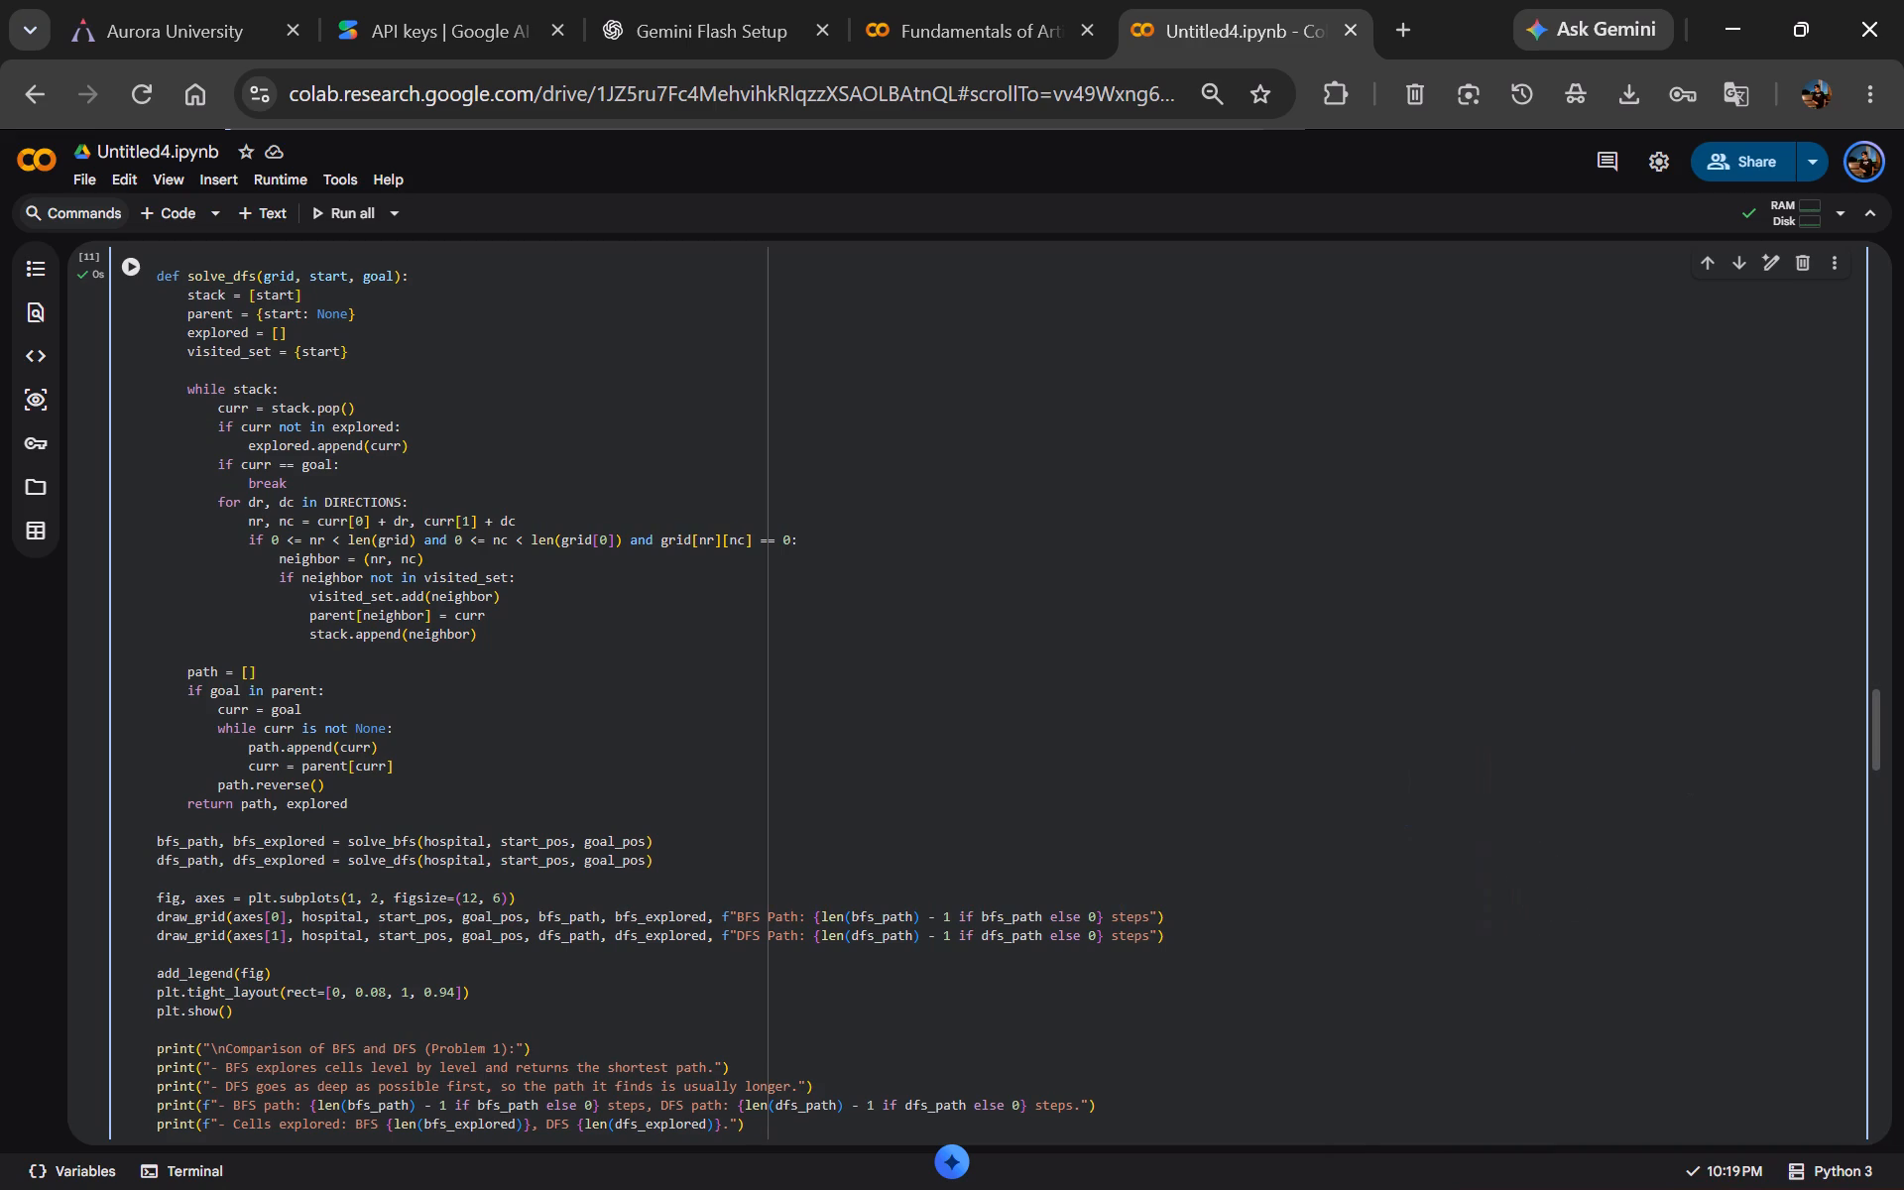
key("shift+super+s")
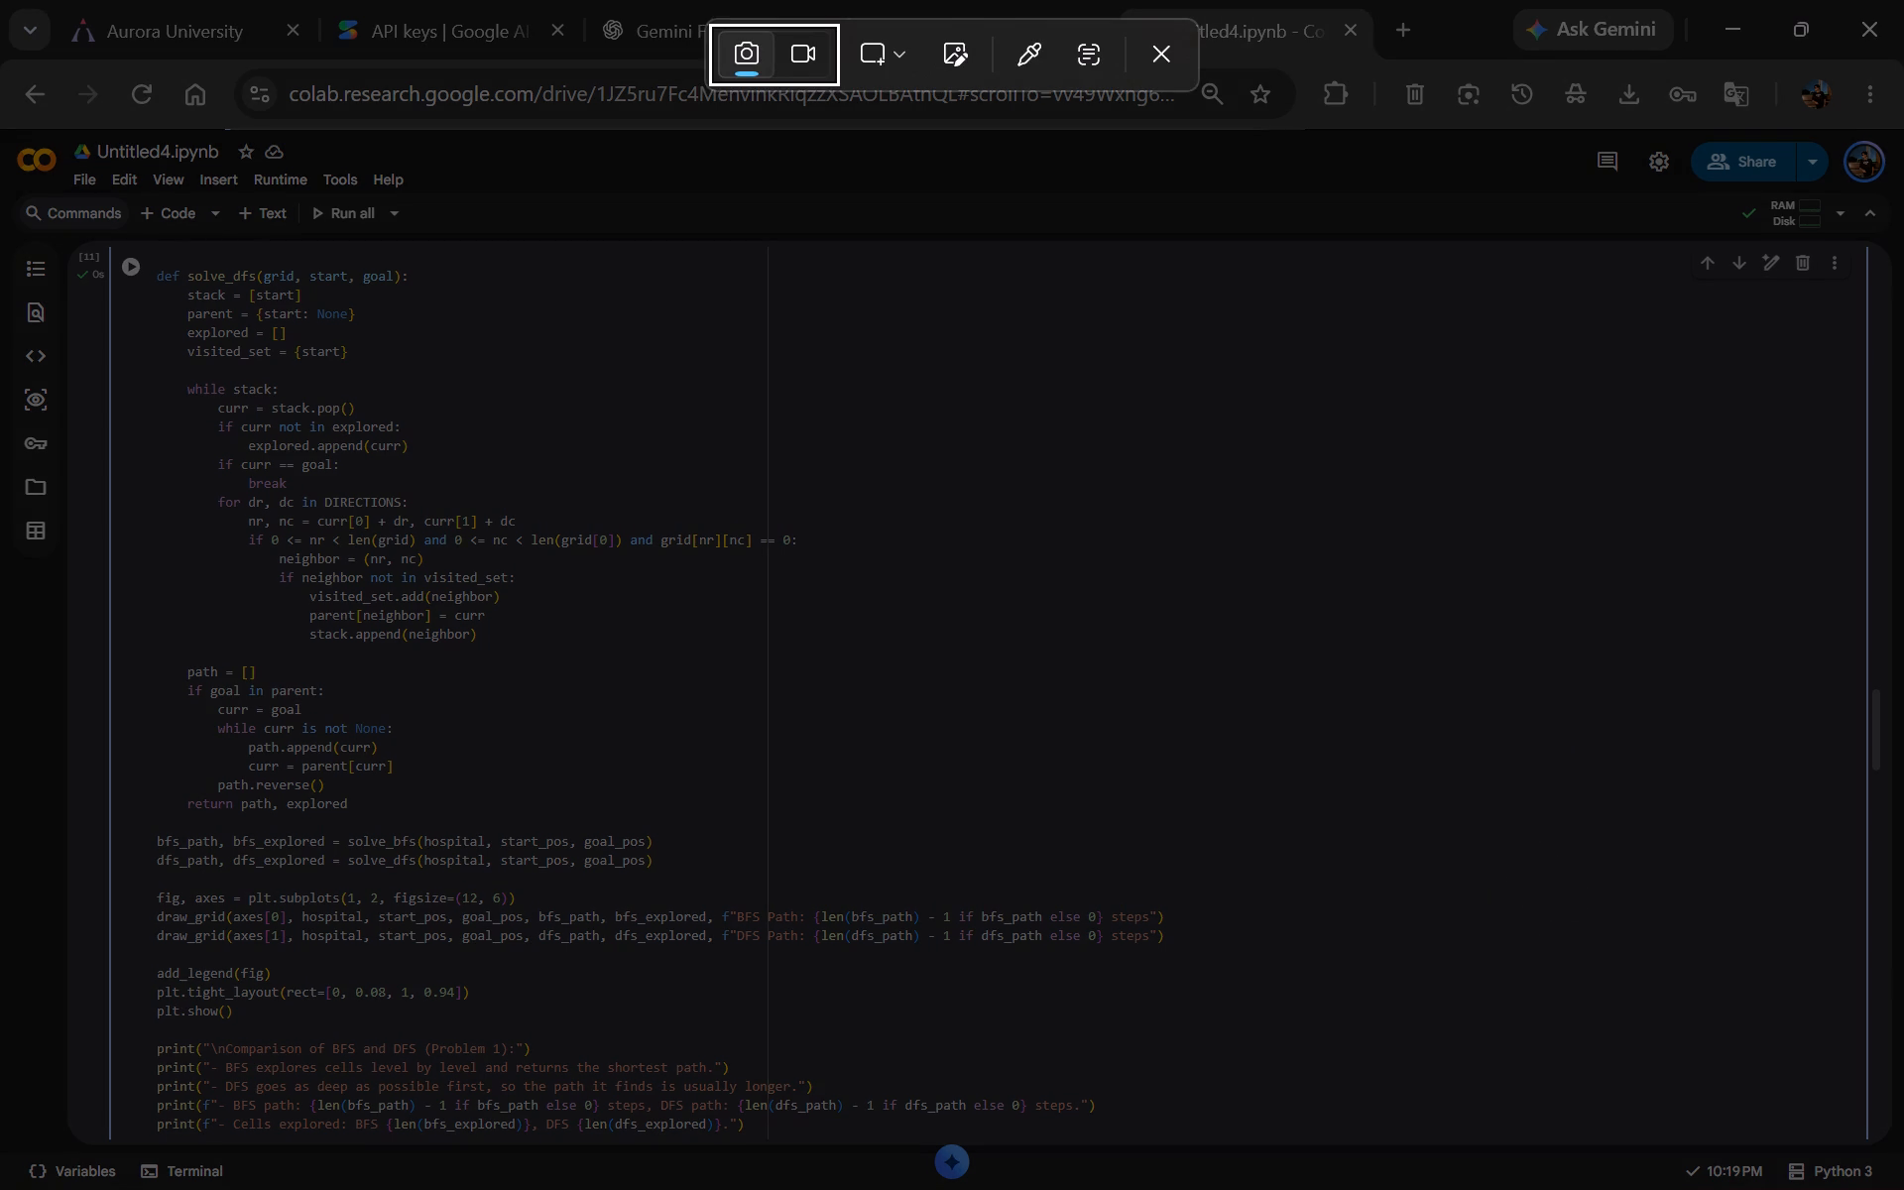
left_click_drag(0, 124, 1849, 1189)
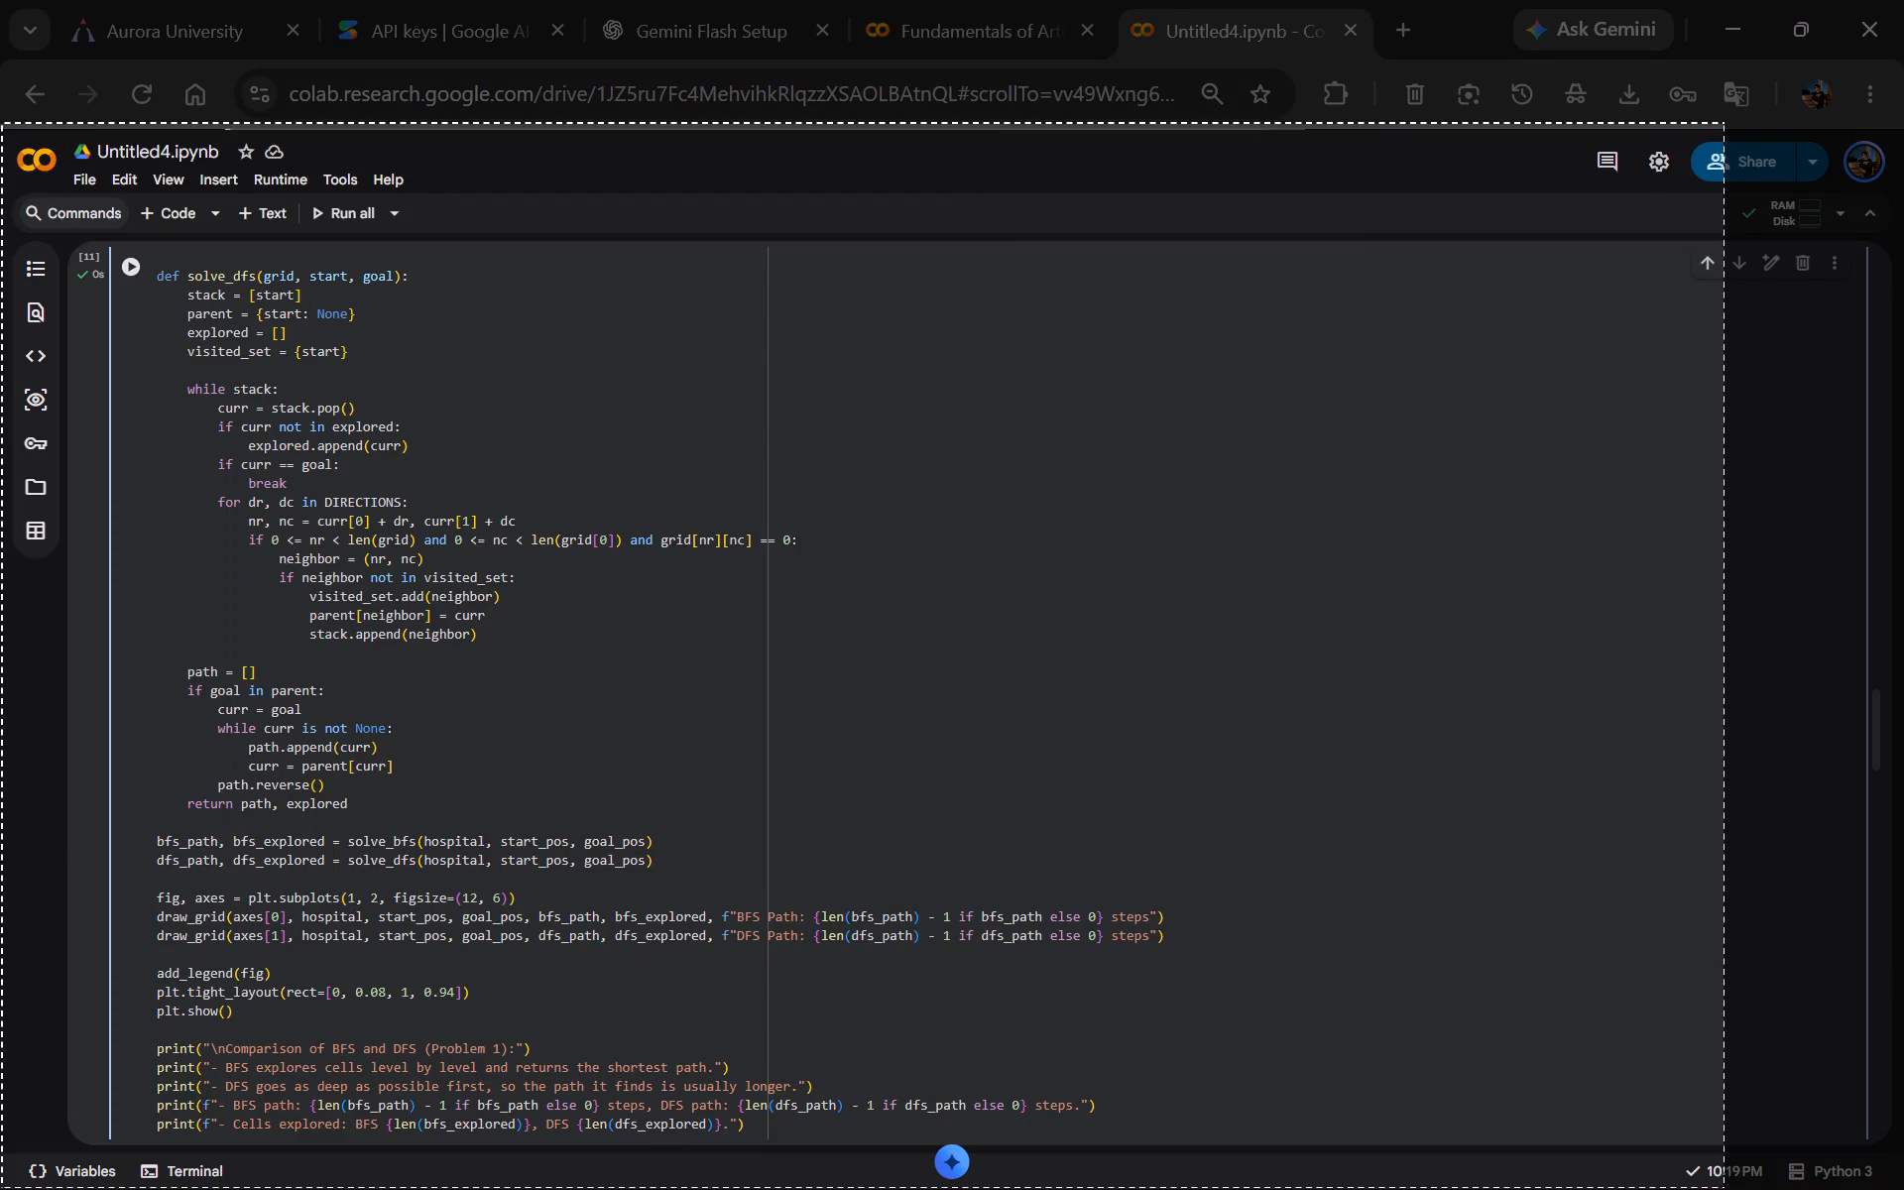
left_click_drag(1849, 1189, 1903, 1145)
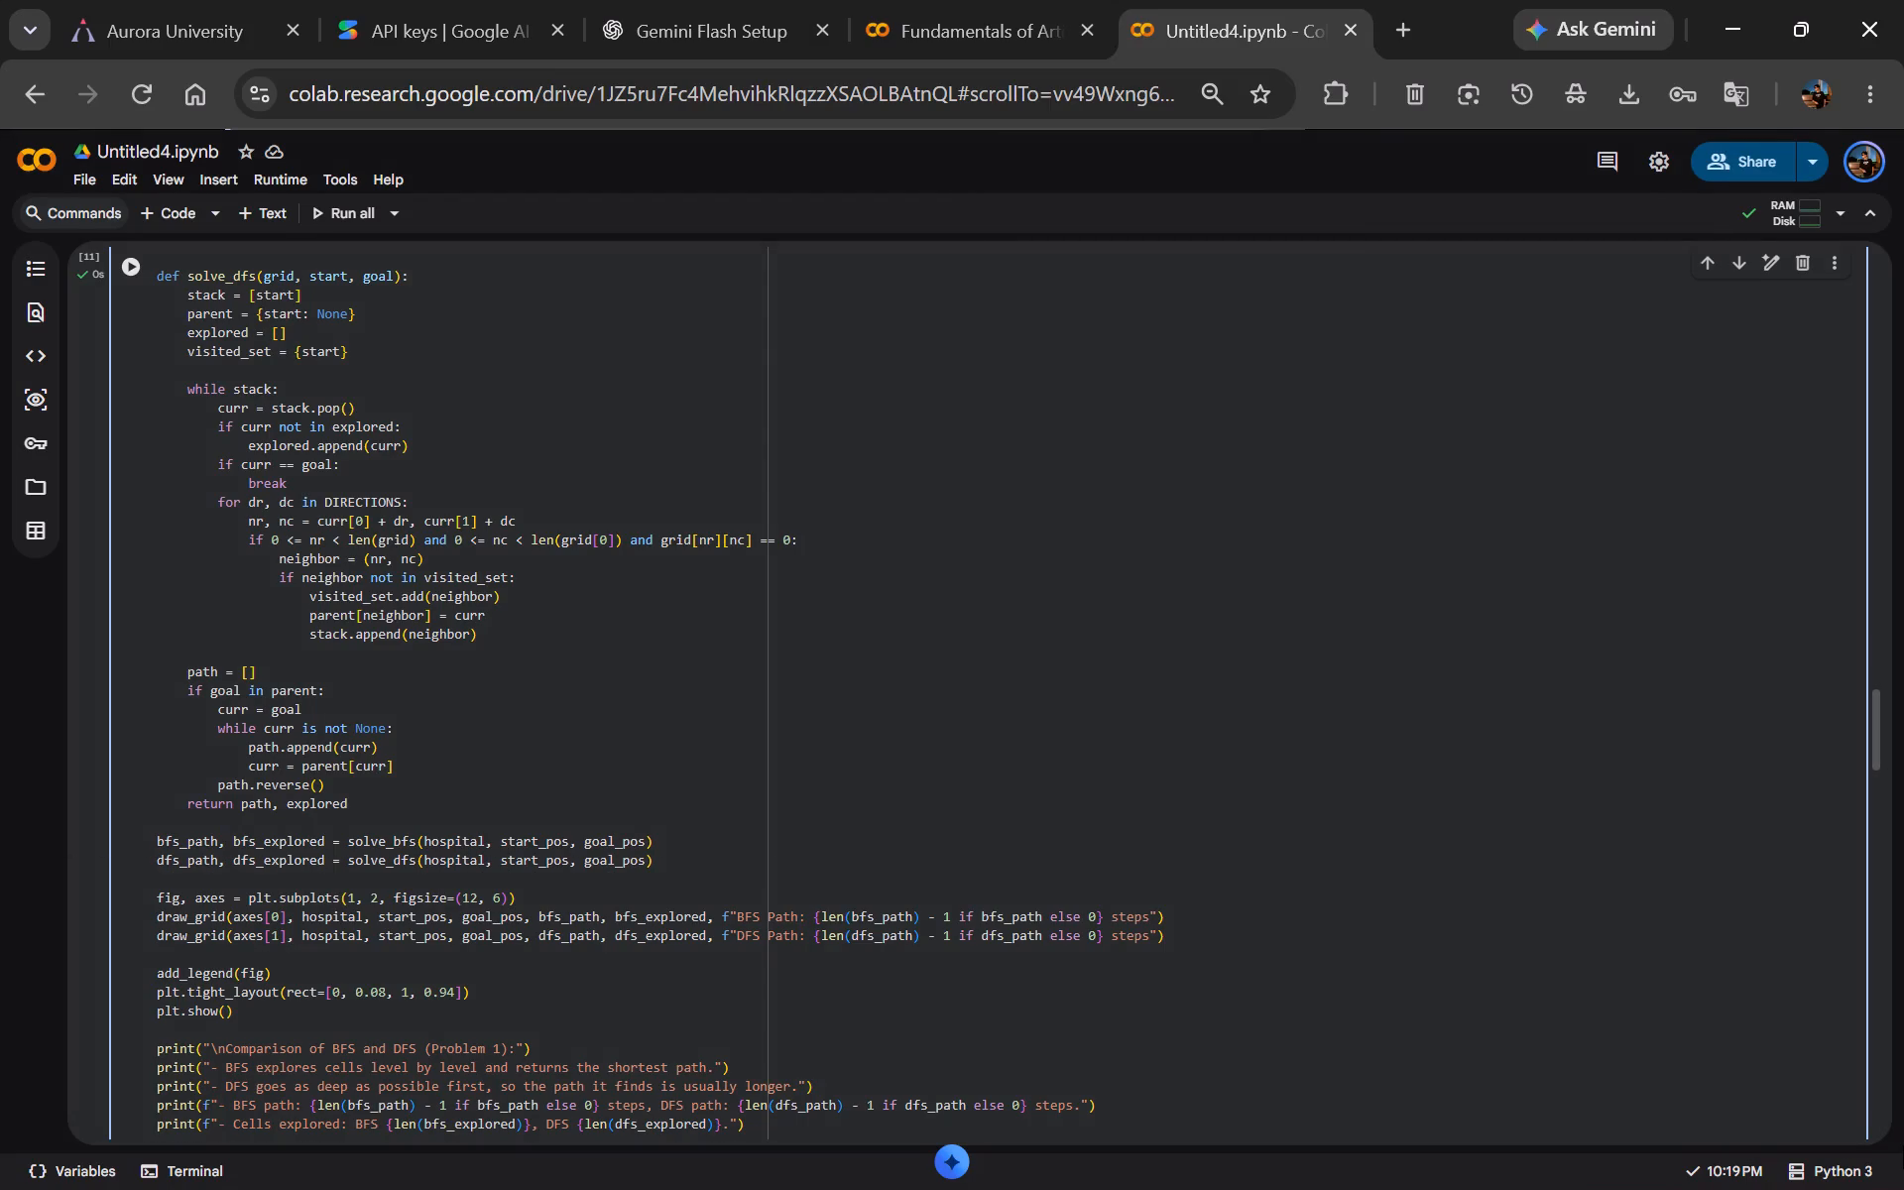
Snip the duplicate cell's Hospital Delivery Robot output with the BFS and DFS grids and comparison text.
scroll(1411, 797, "down", 4)
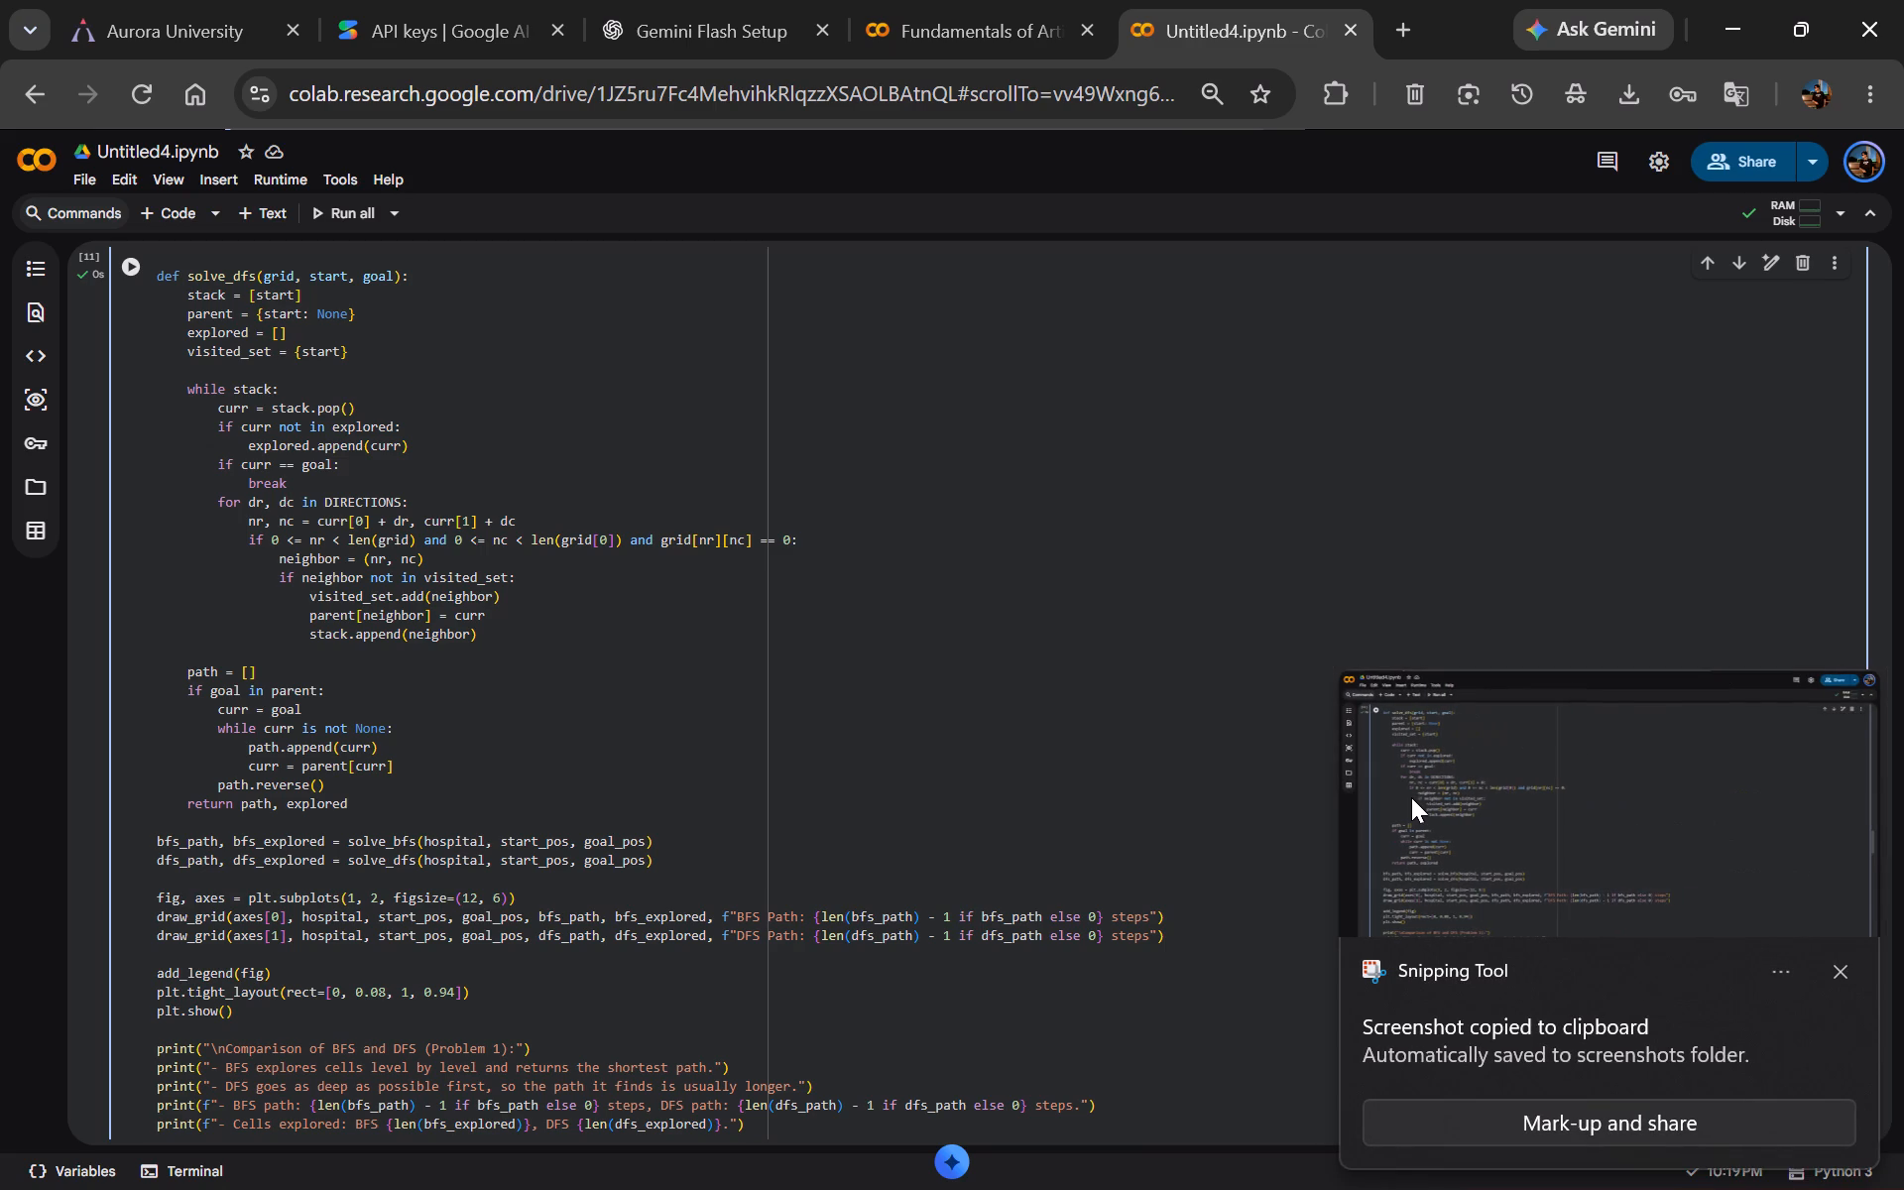
scroll(946, 734, "down", 5)
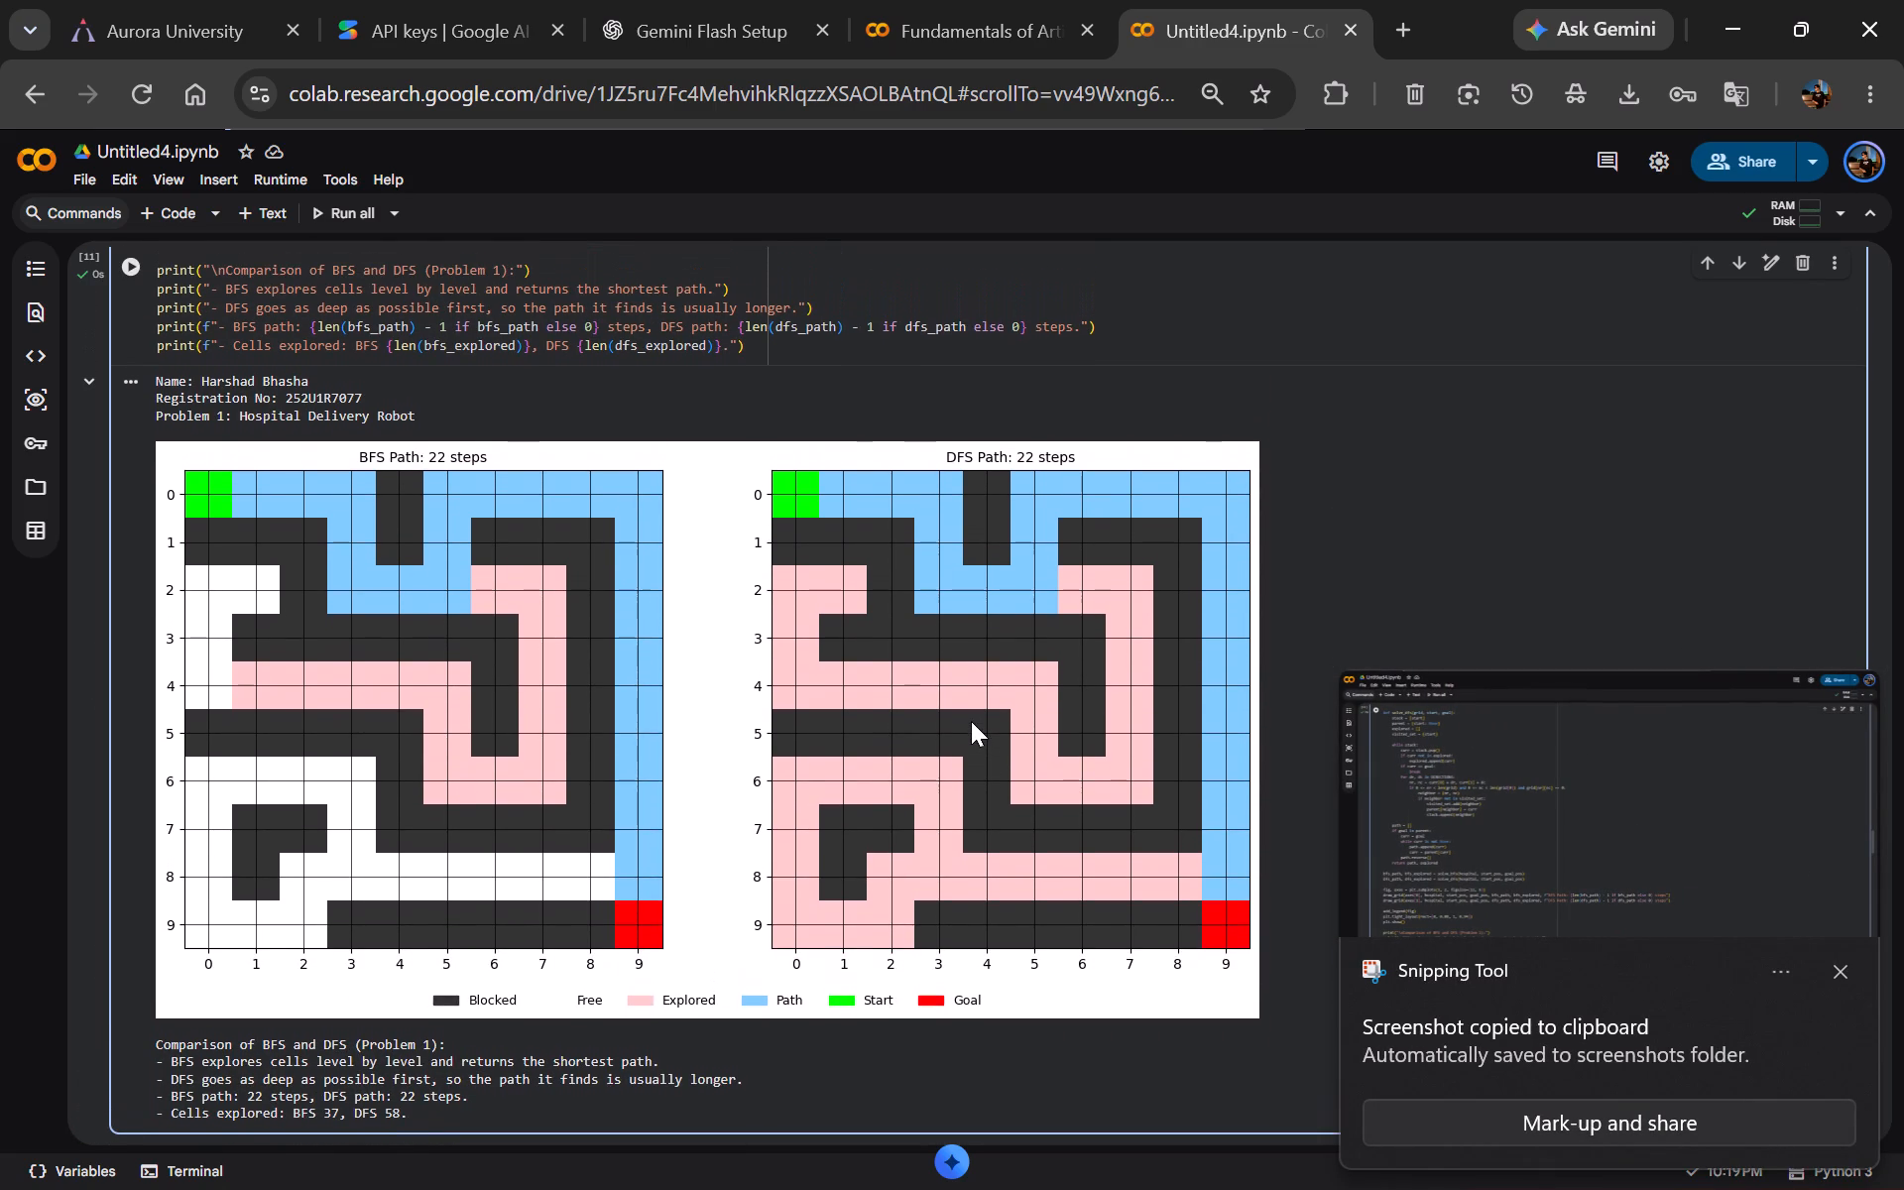
key("shift+super+s")
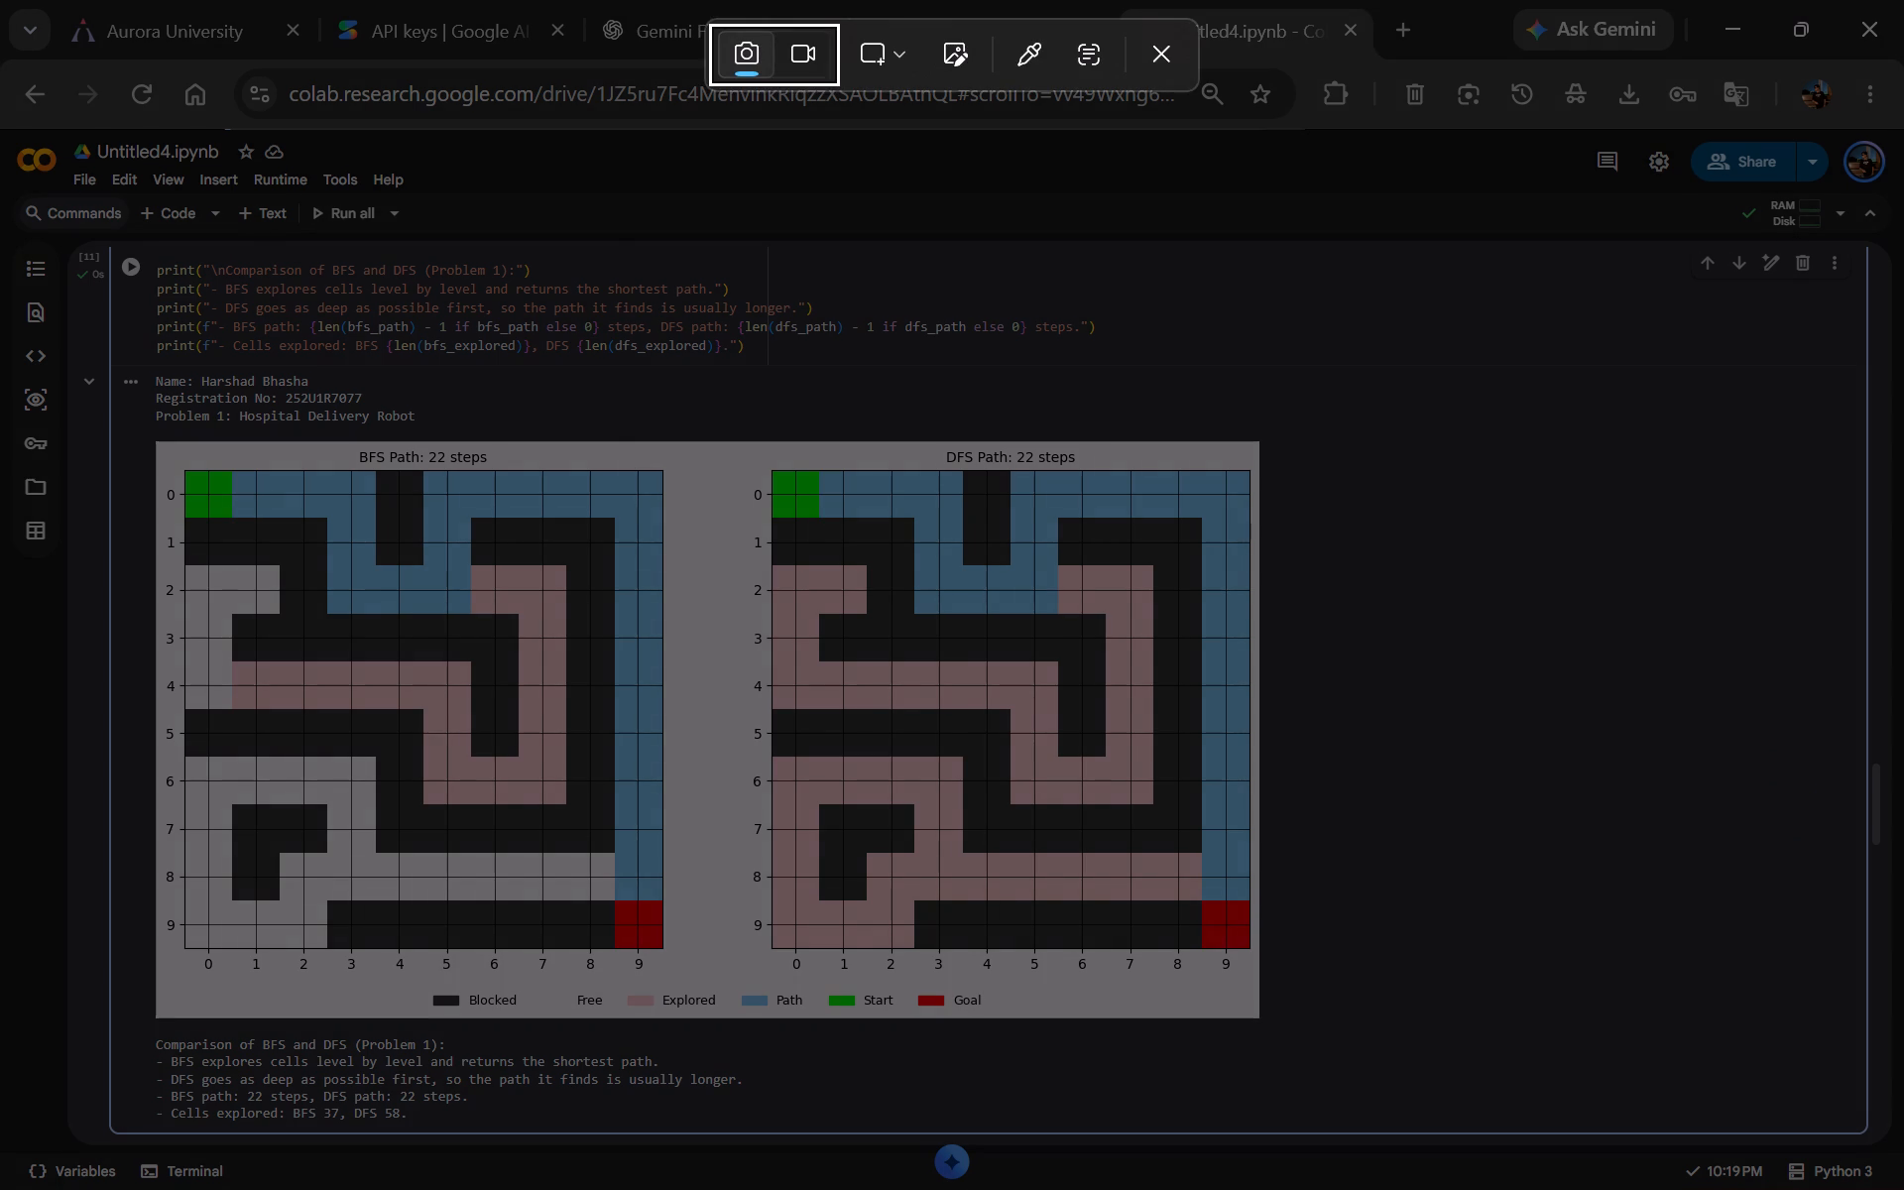
left_click_drag(0, 125, 1903, 1139)
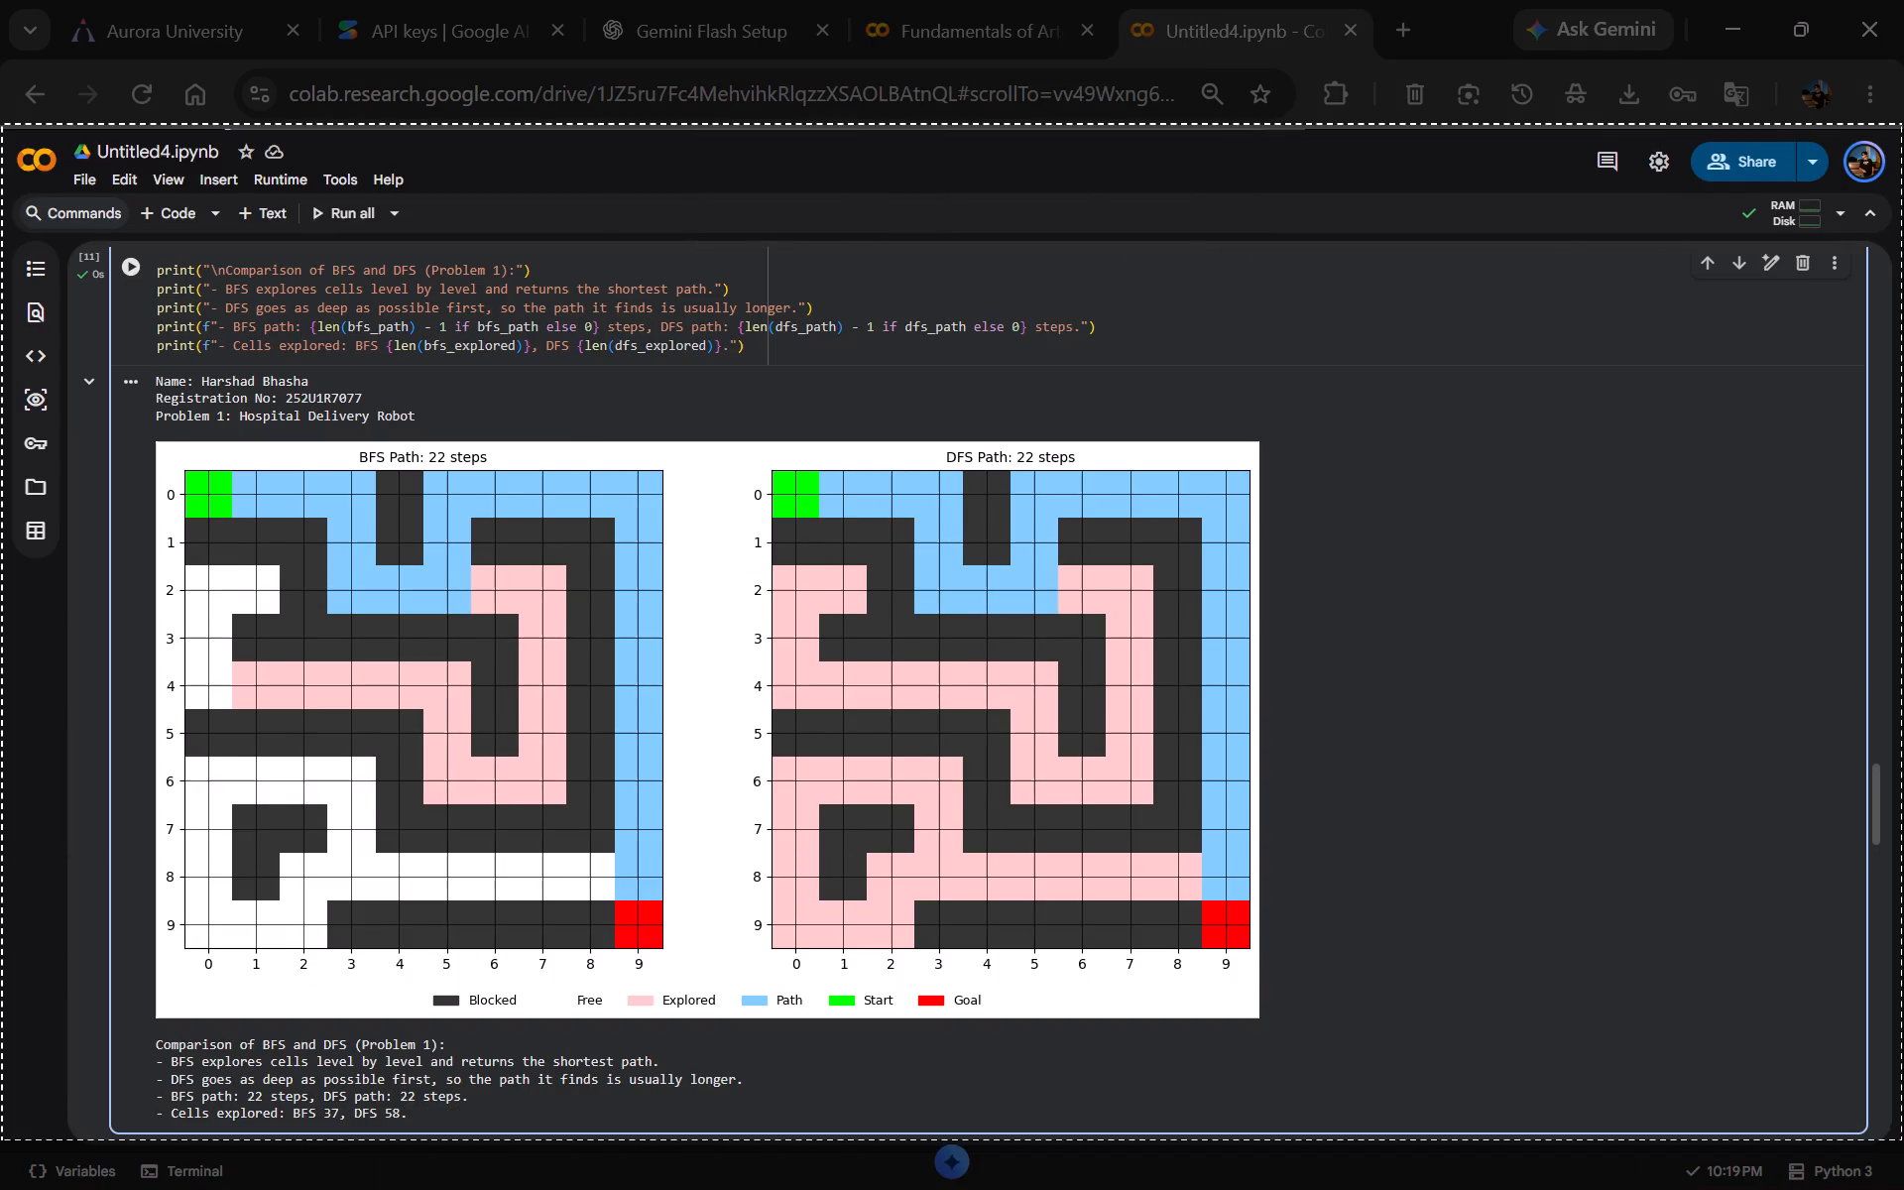
left_click_drag(1903, 1139, 1903, 1140)
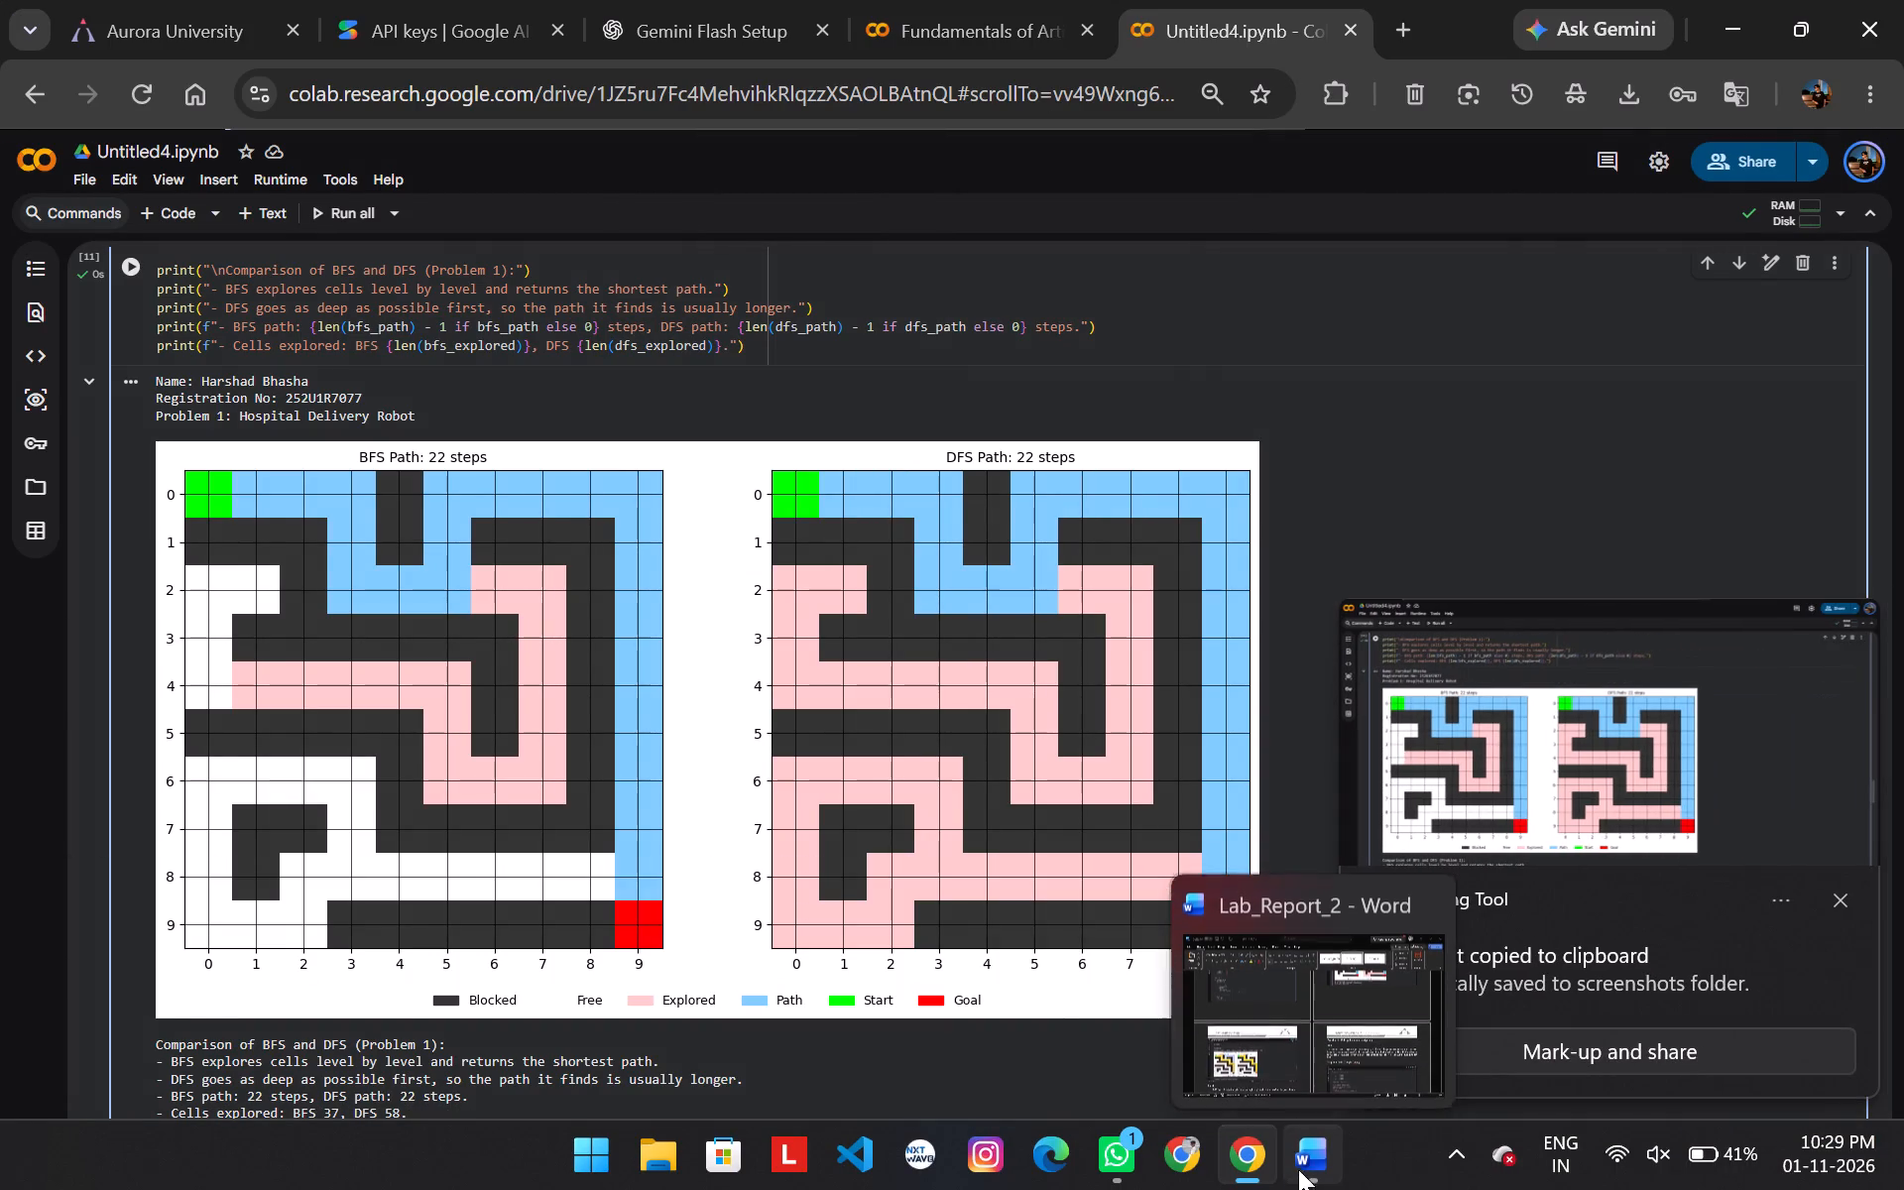
Switch to Lab_Report_2 in Word and cut the old Hospital Delivery Robot output picture above Problem 1's Results.
left_click(1231, 982)
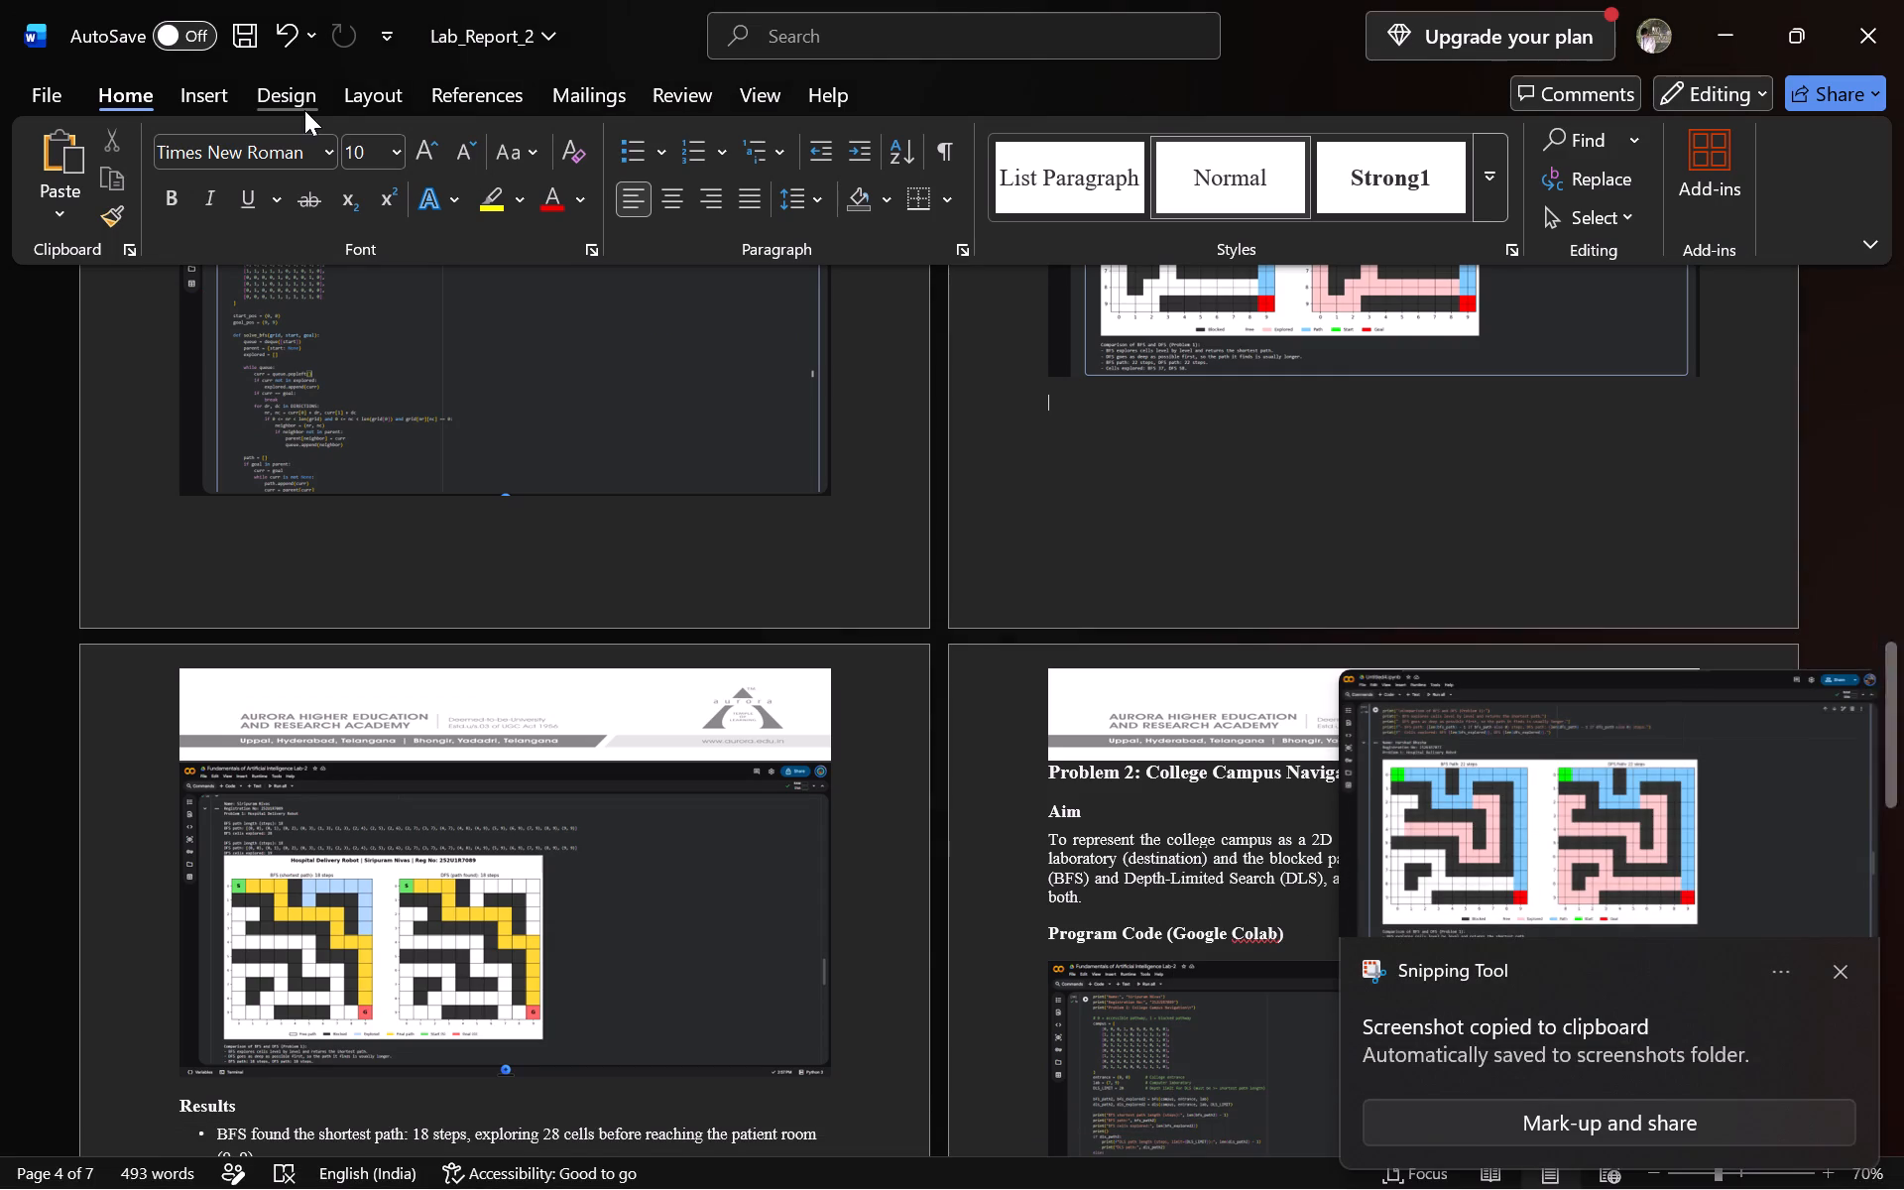
right_click(454, 865)
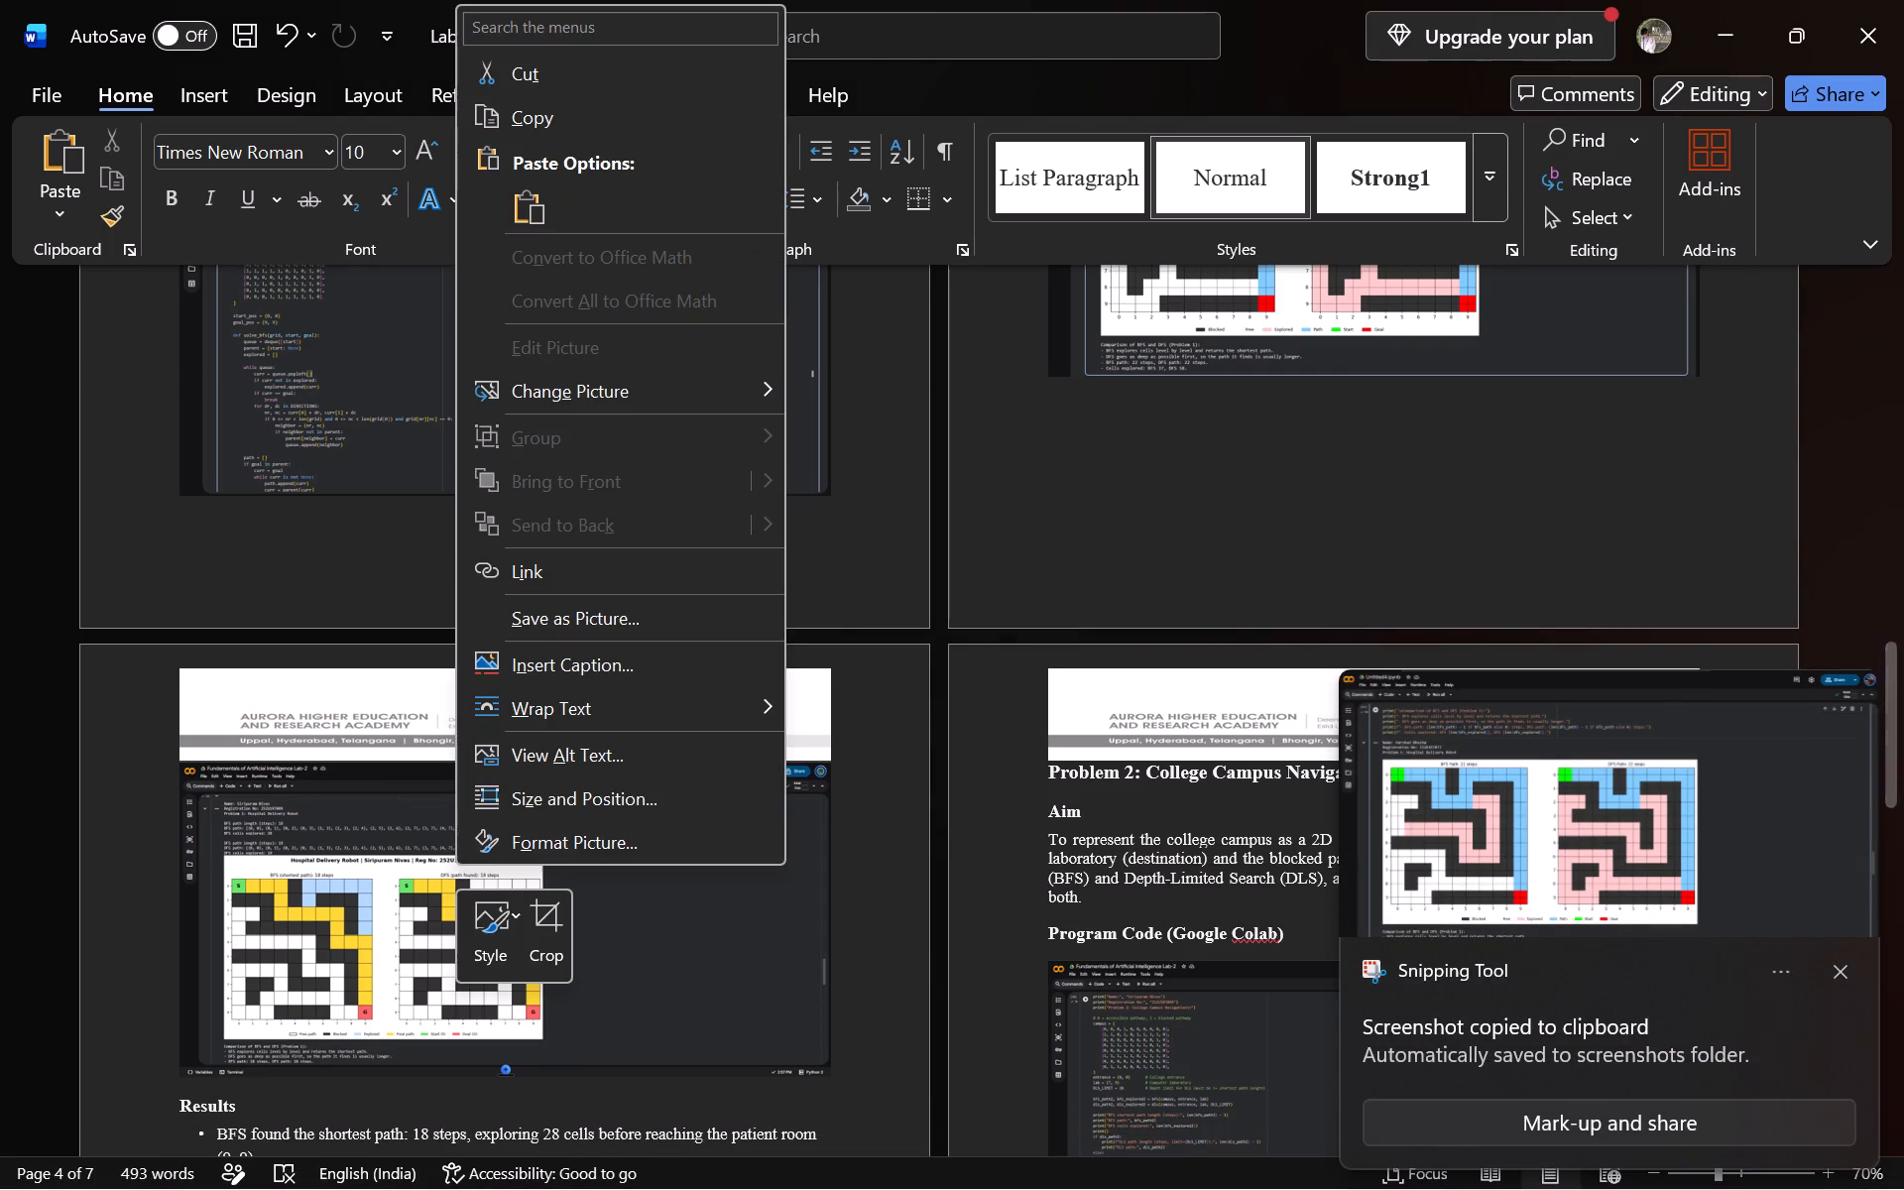
left_click(505, 86)
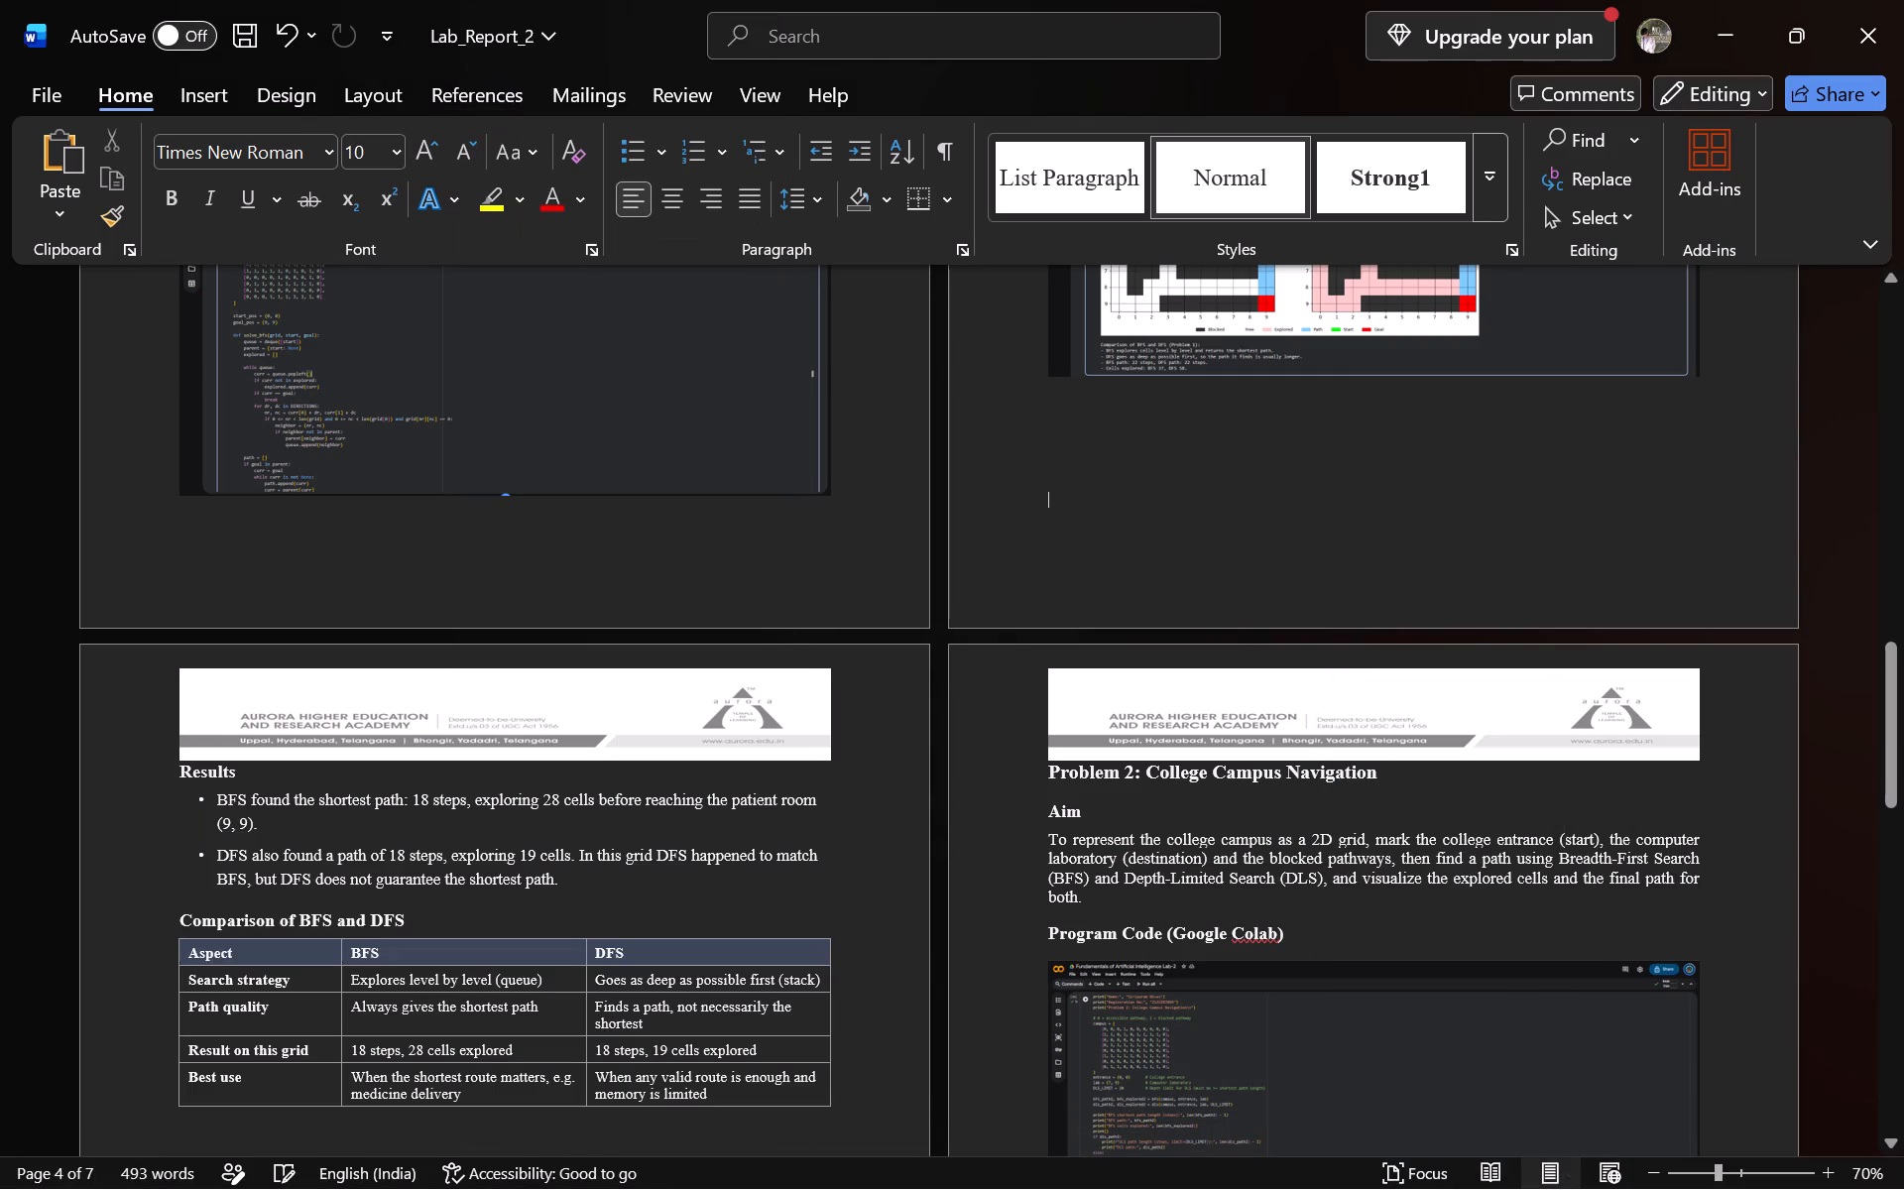
left_click(203, 100)
left_click(348, 193)
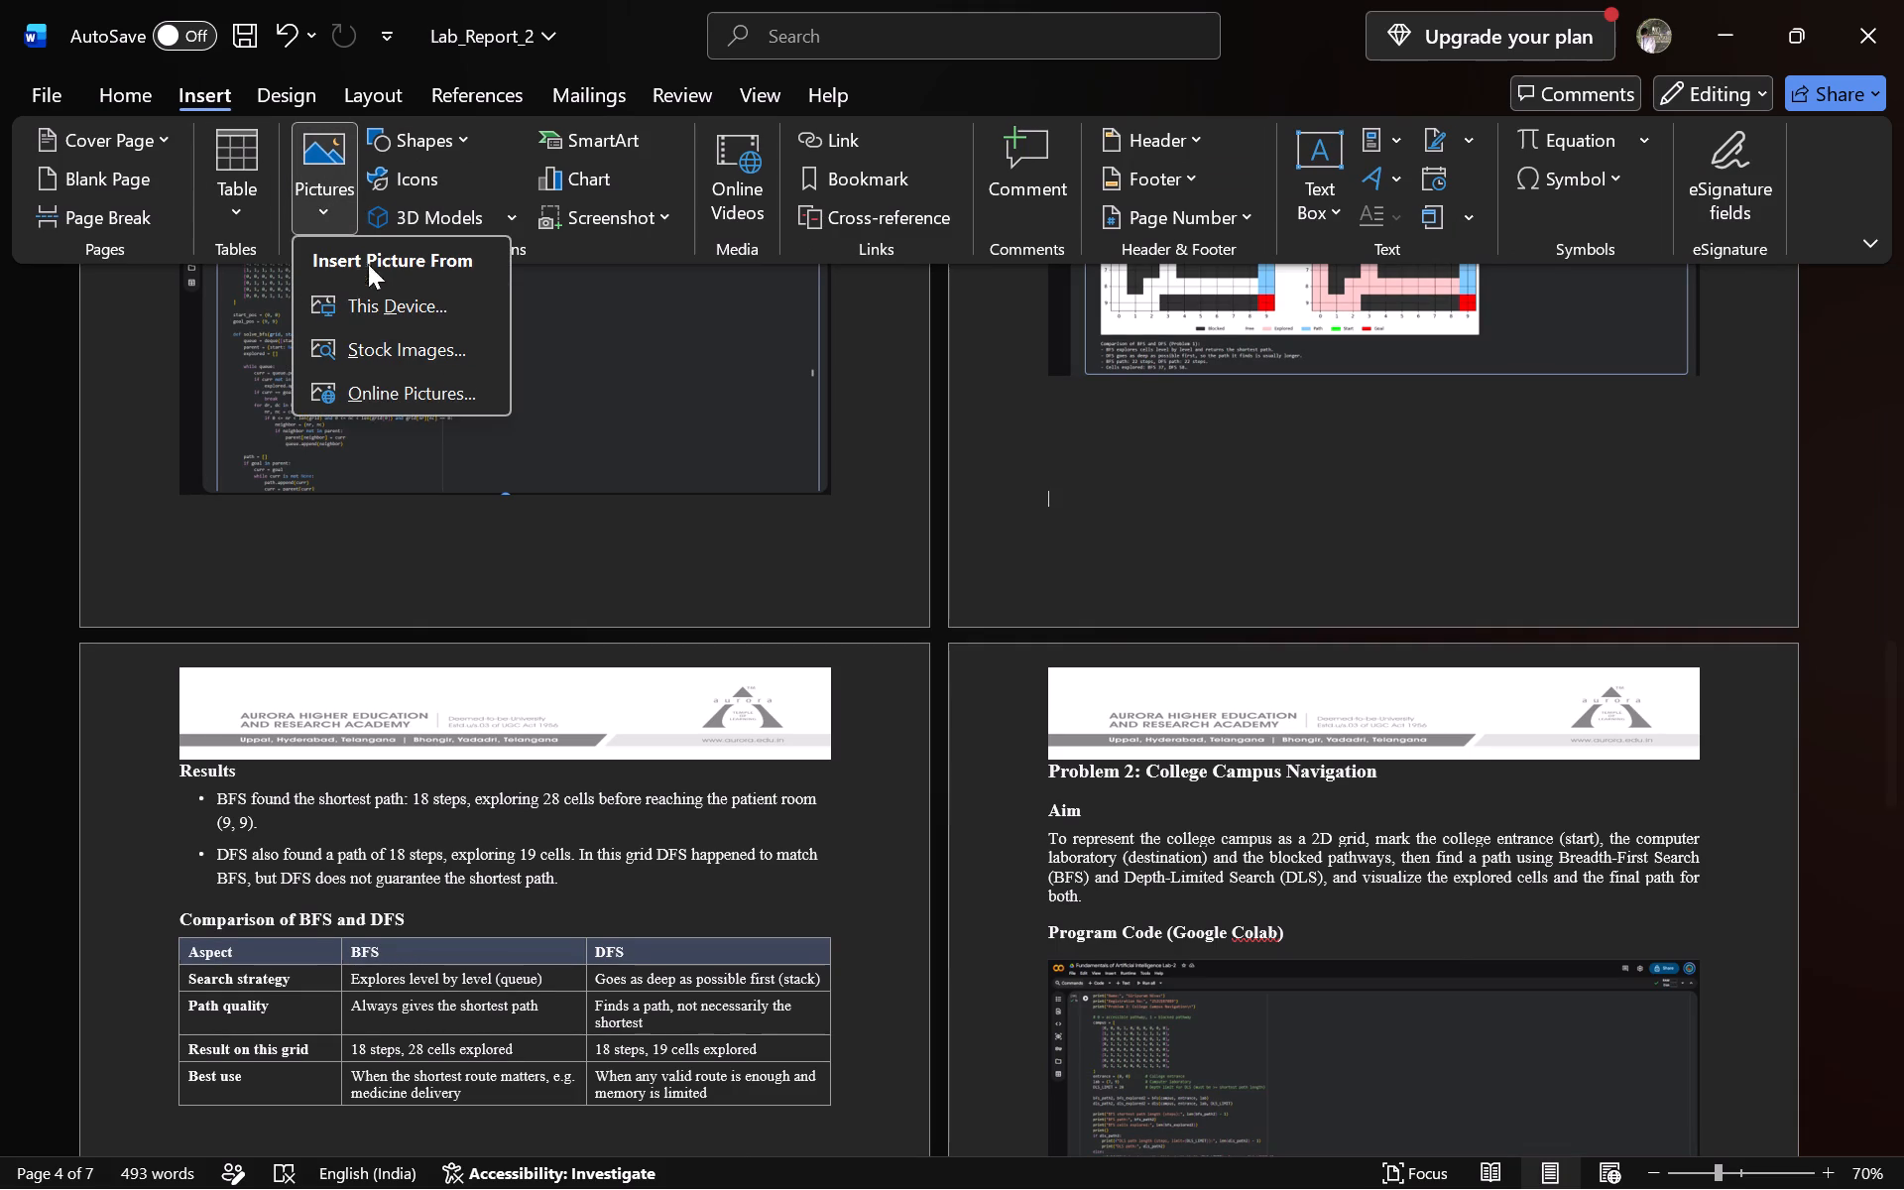
left_click(388, 302)
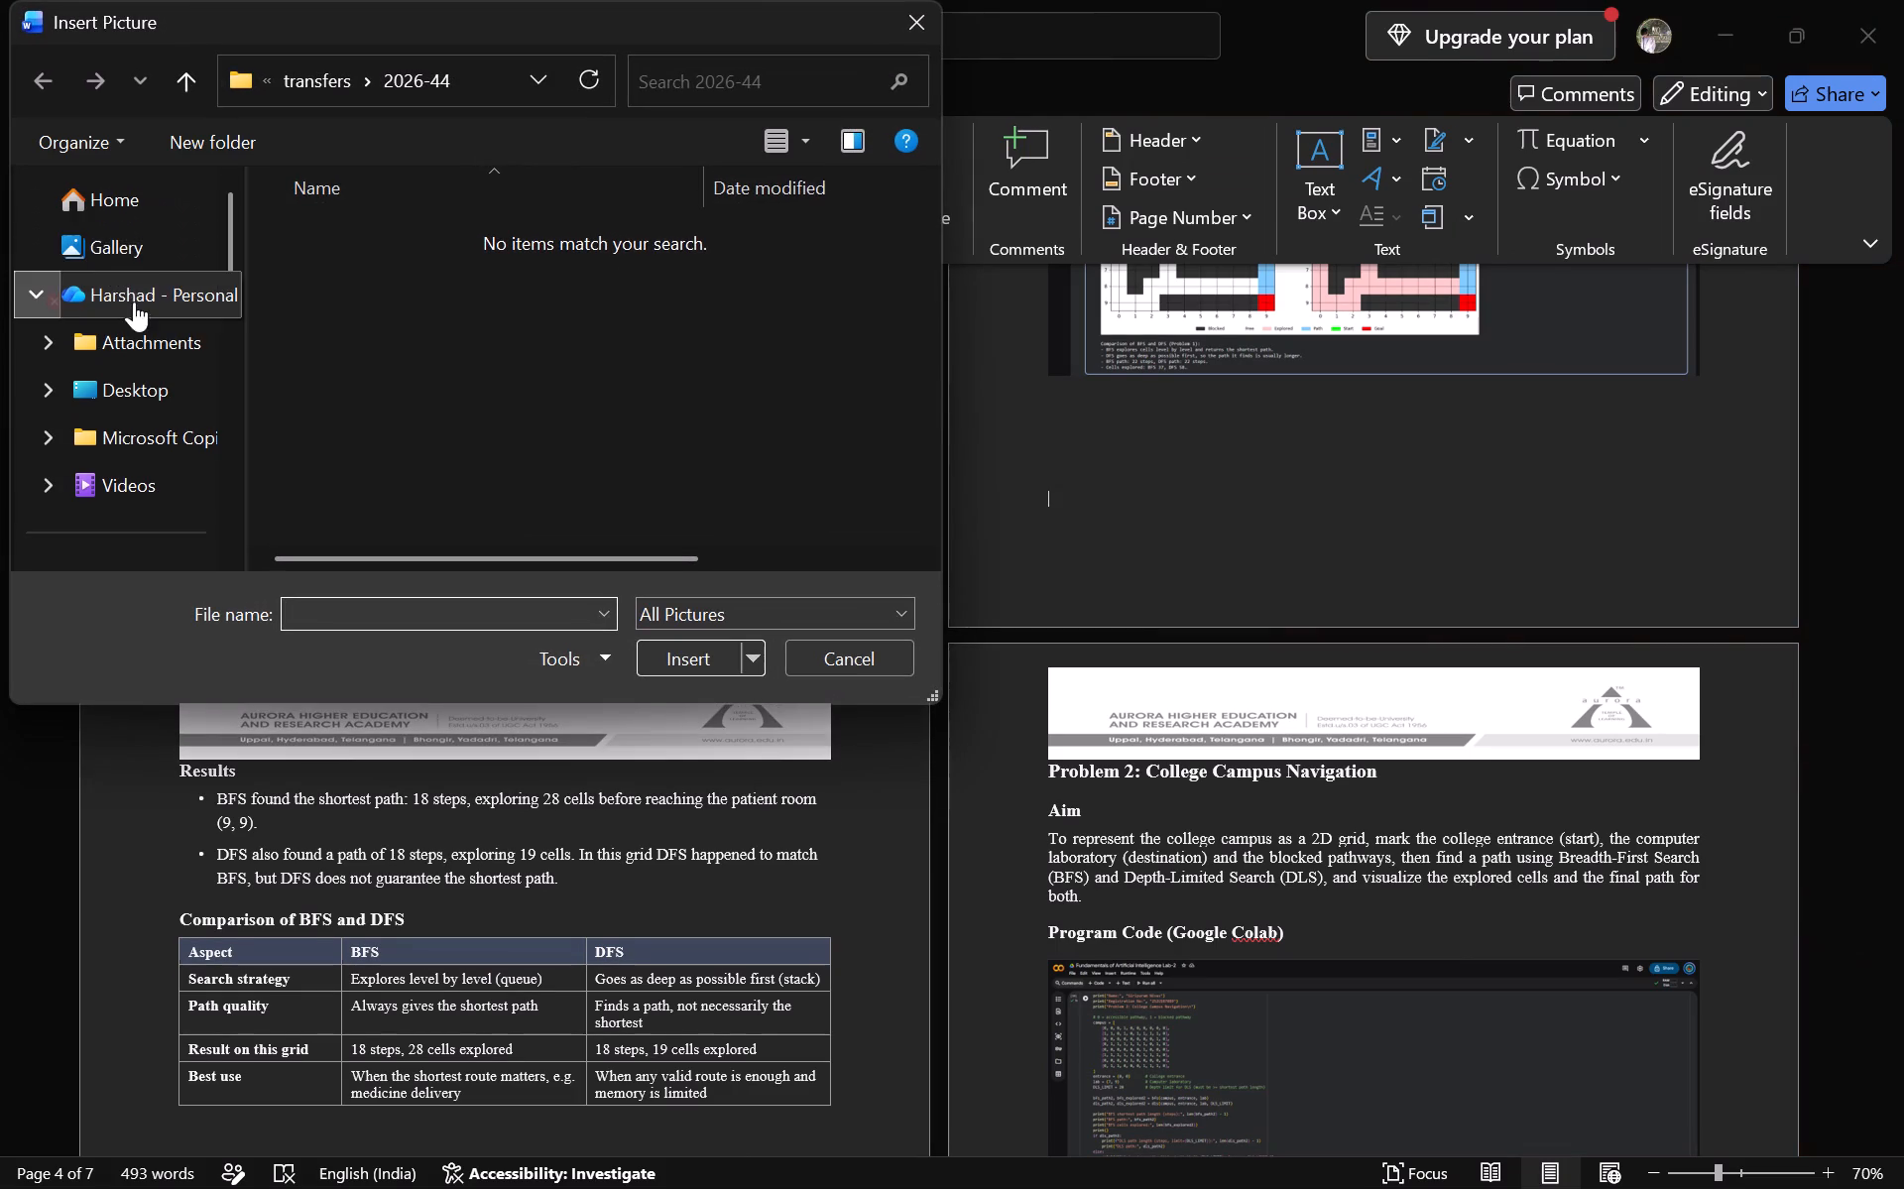
left_click(156, 243)
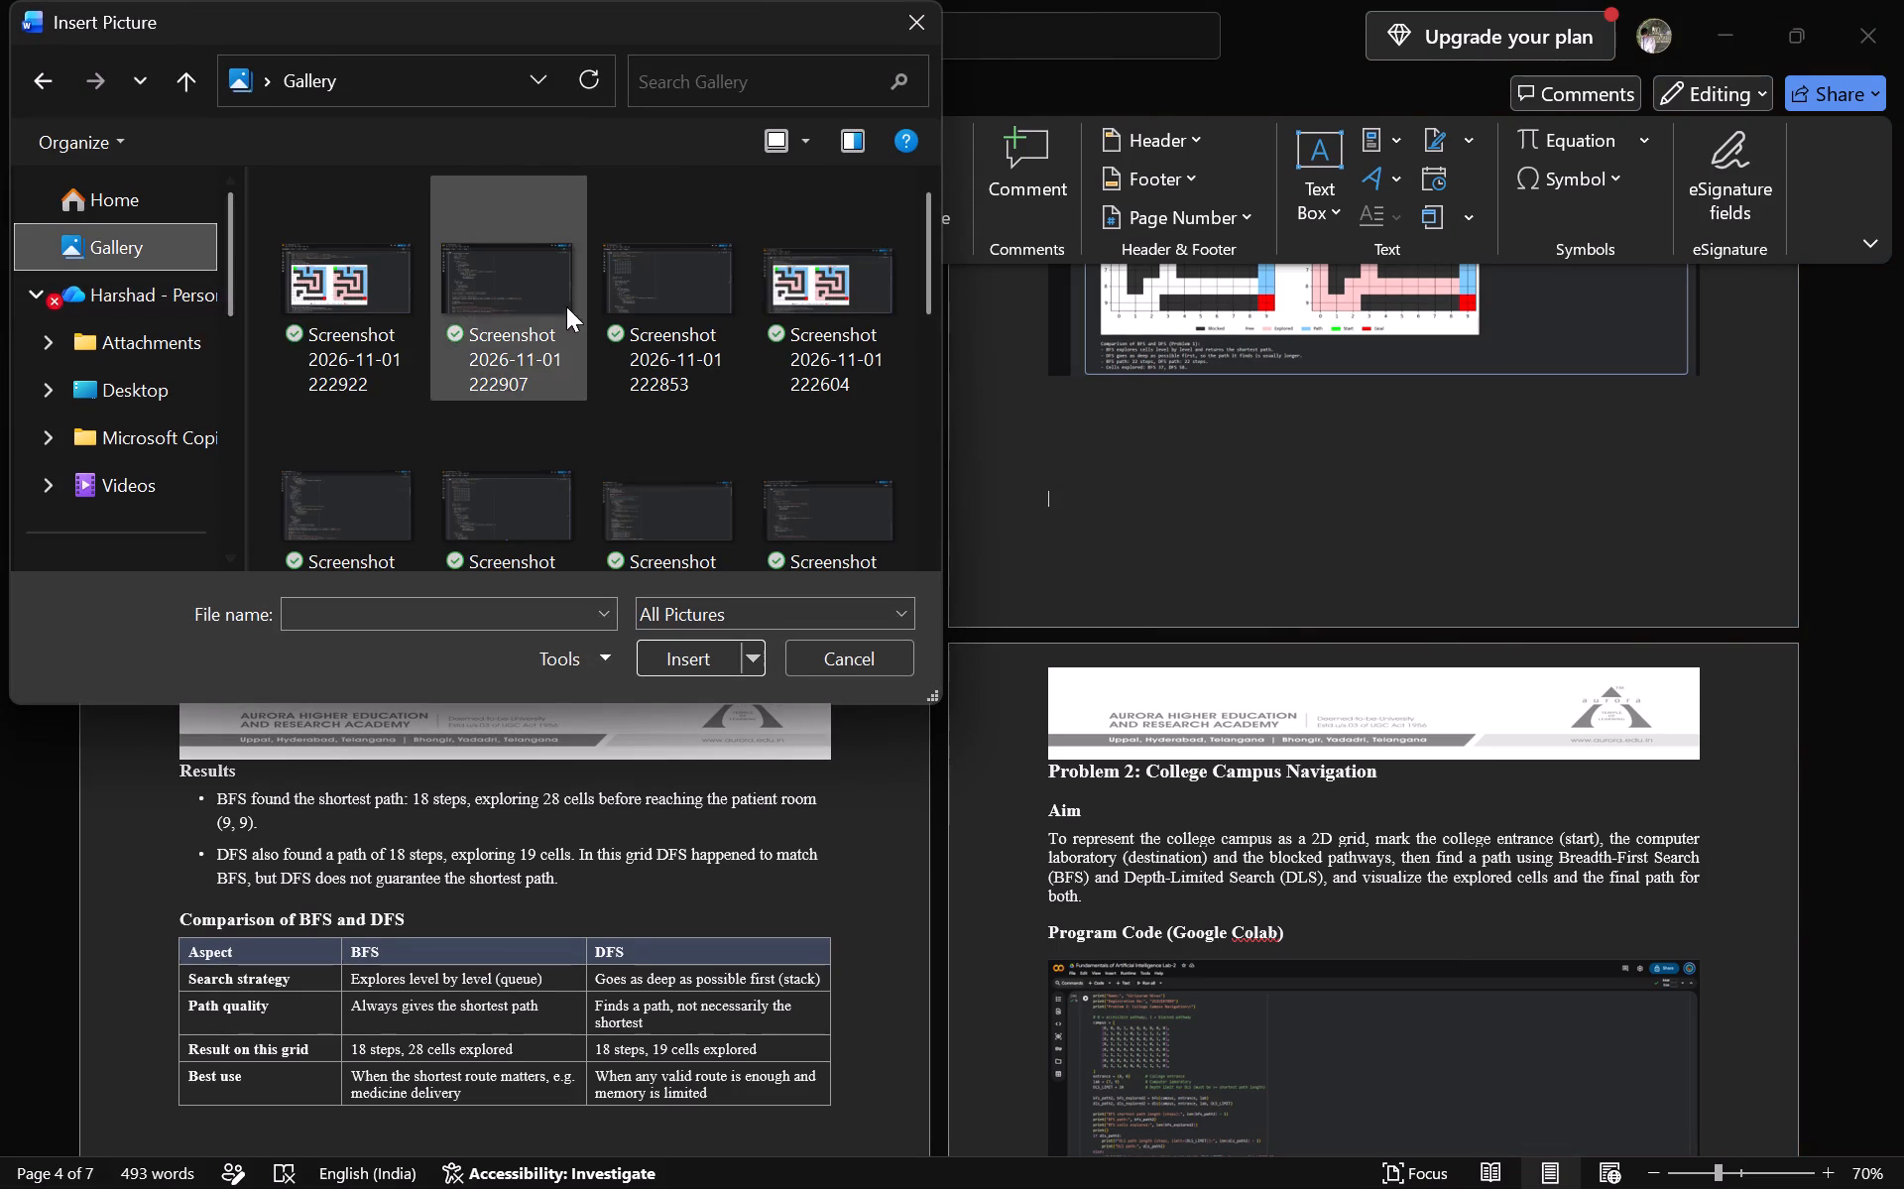
double_click(640, 314)
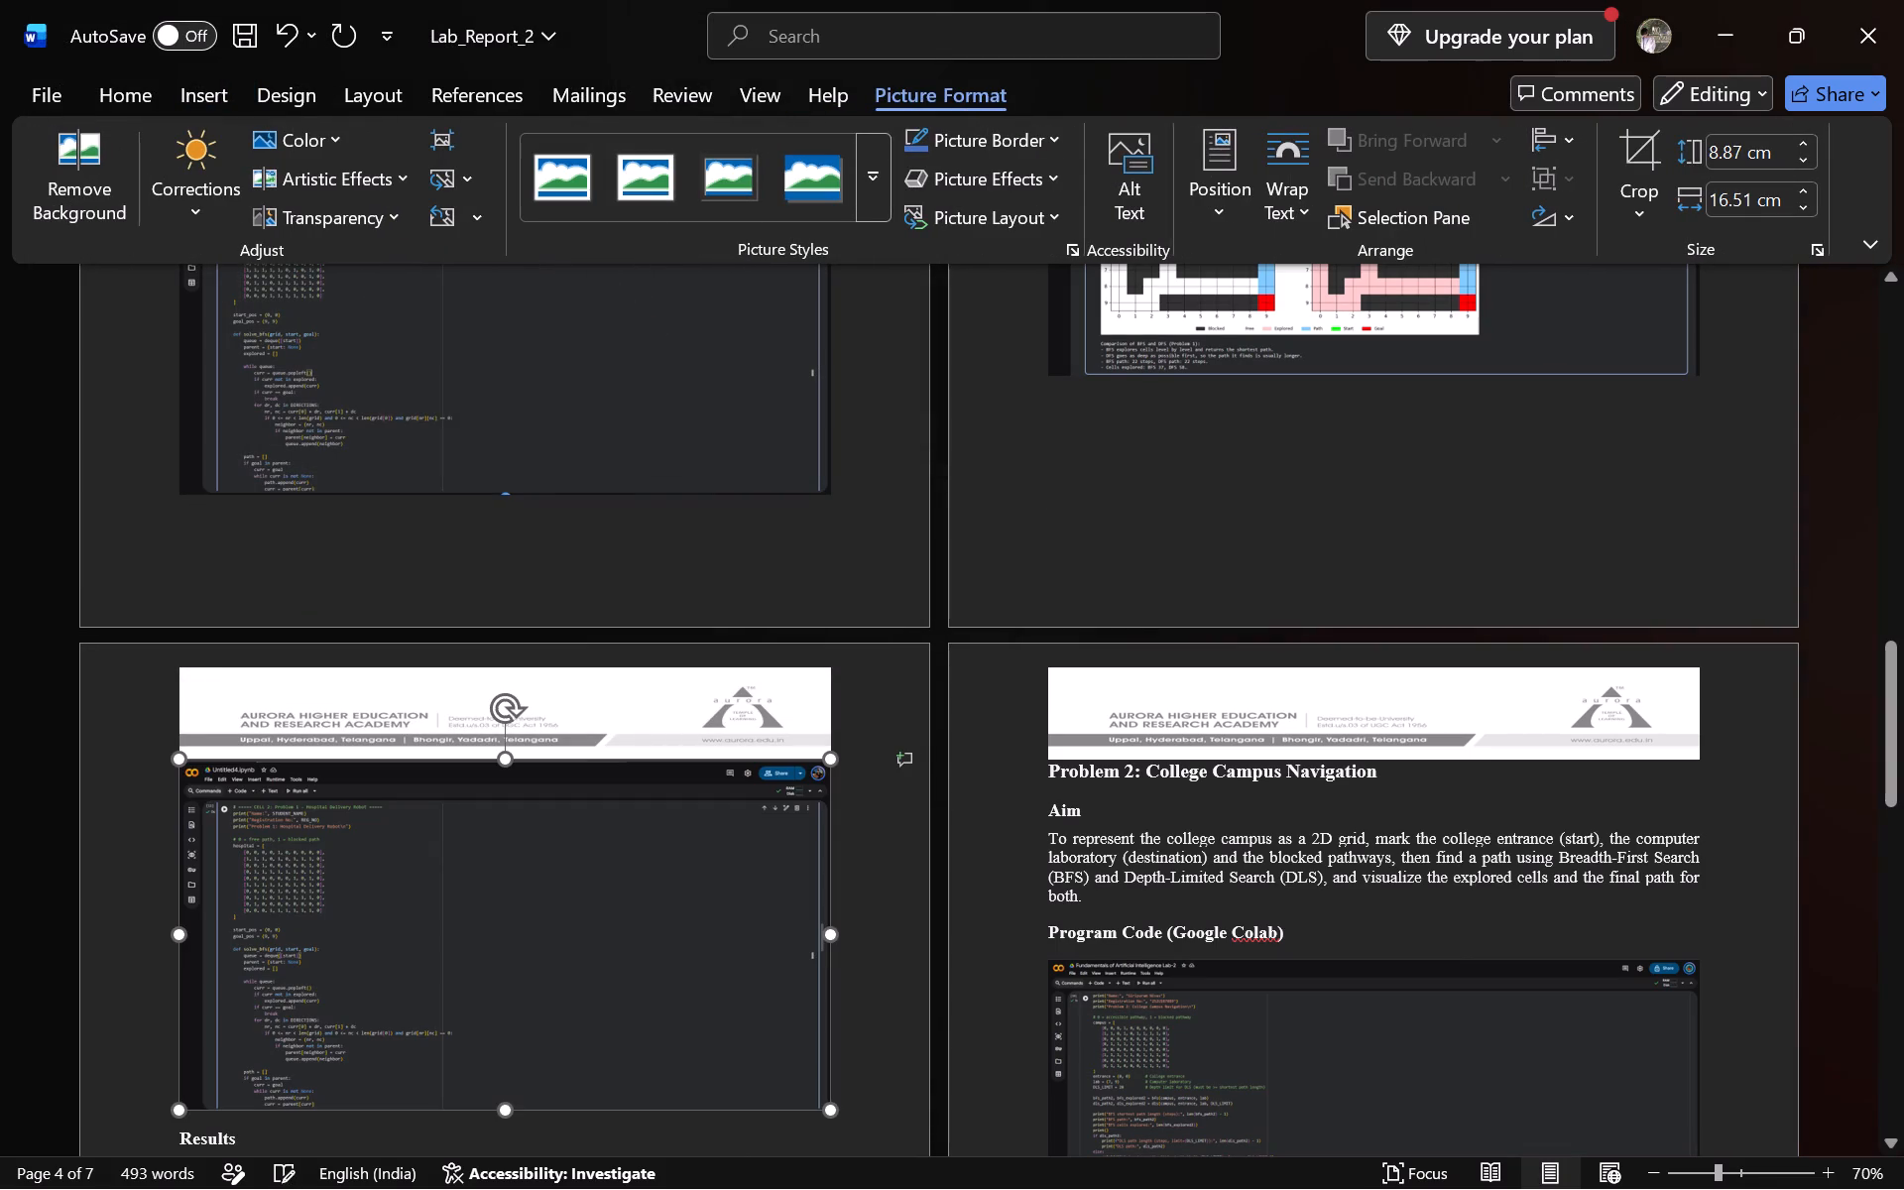
Add a blank line between the newly inserted code picture on page 5 and the Results heading.
scroll(655, 512, "down", 2)
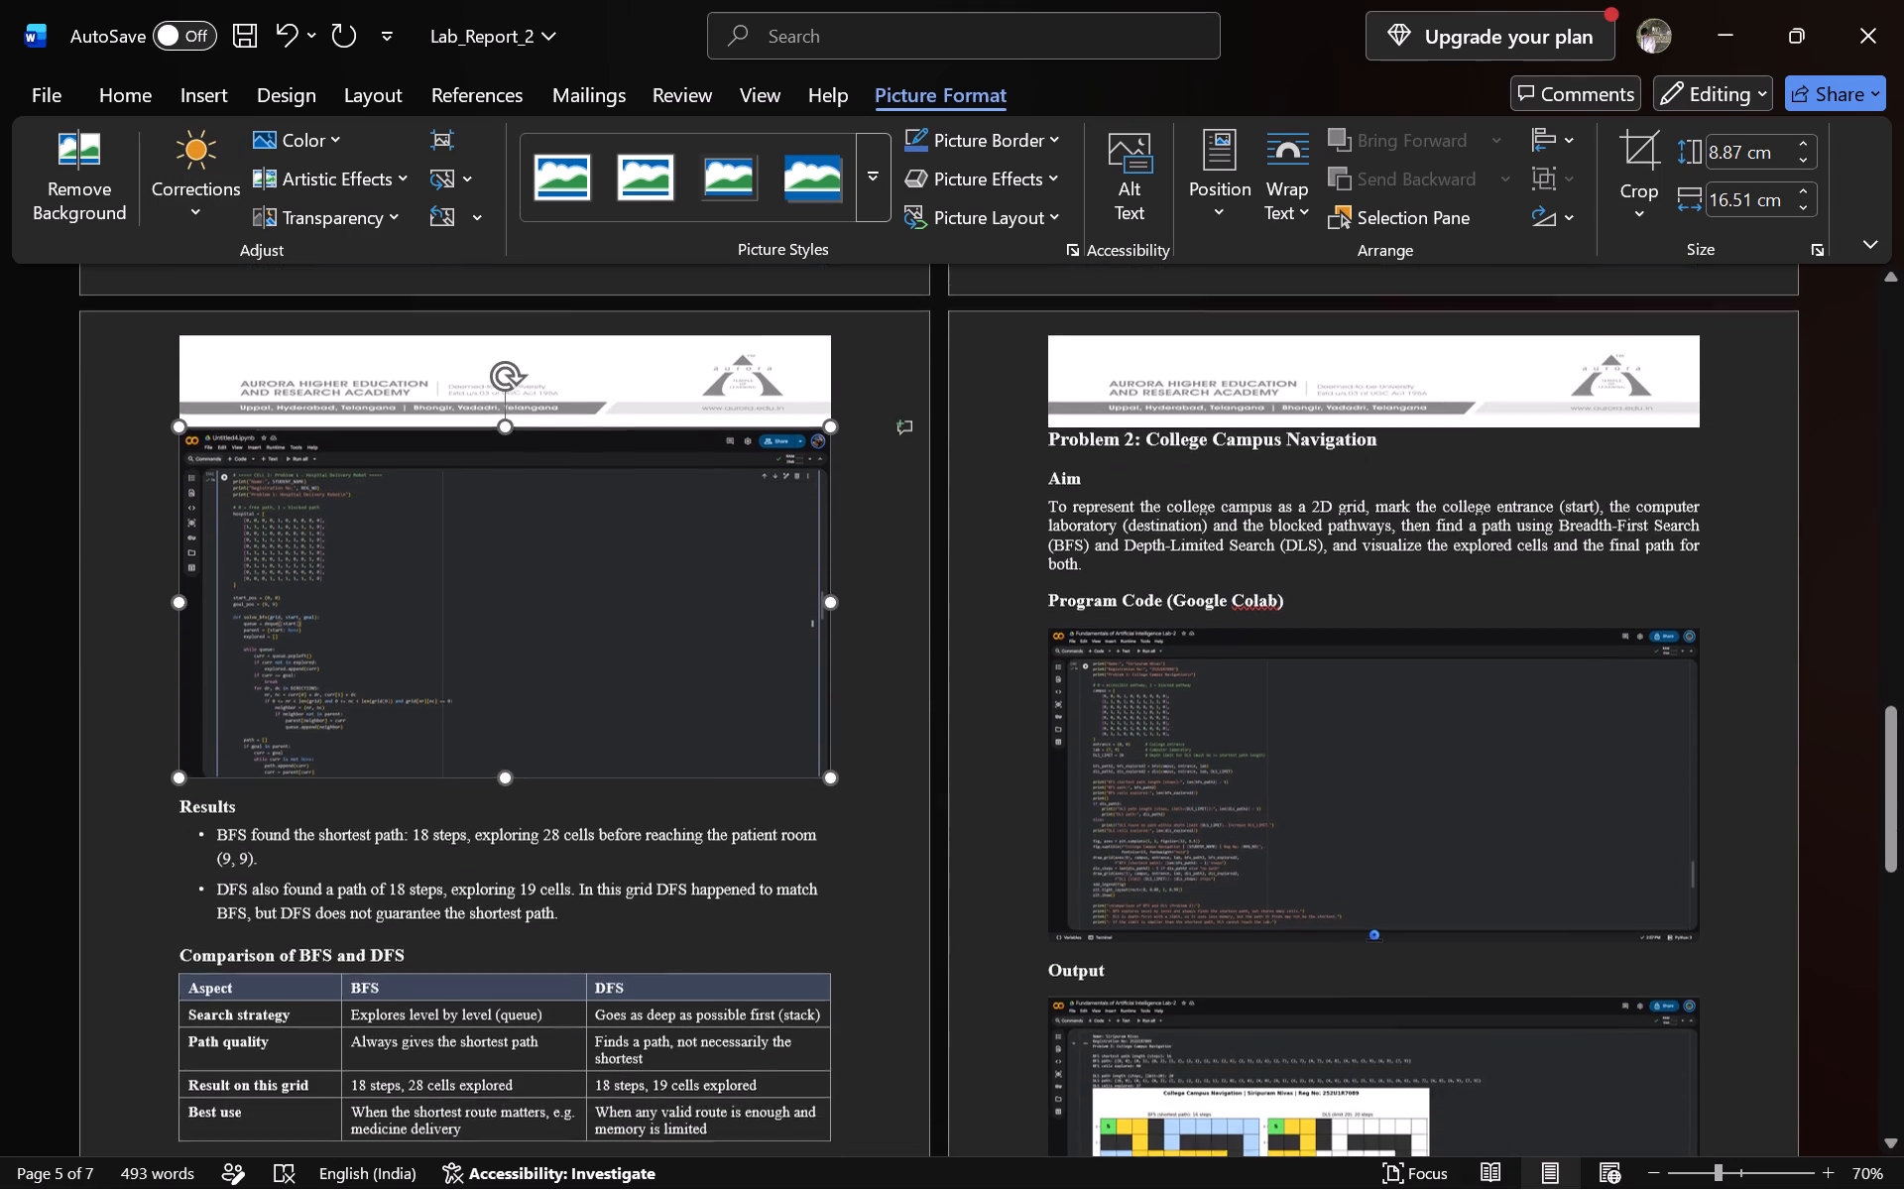
left_click(883, 746)
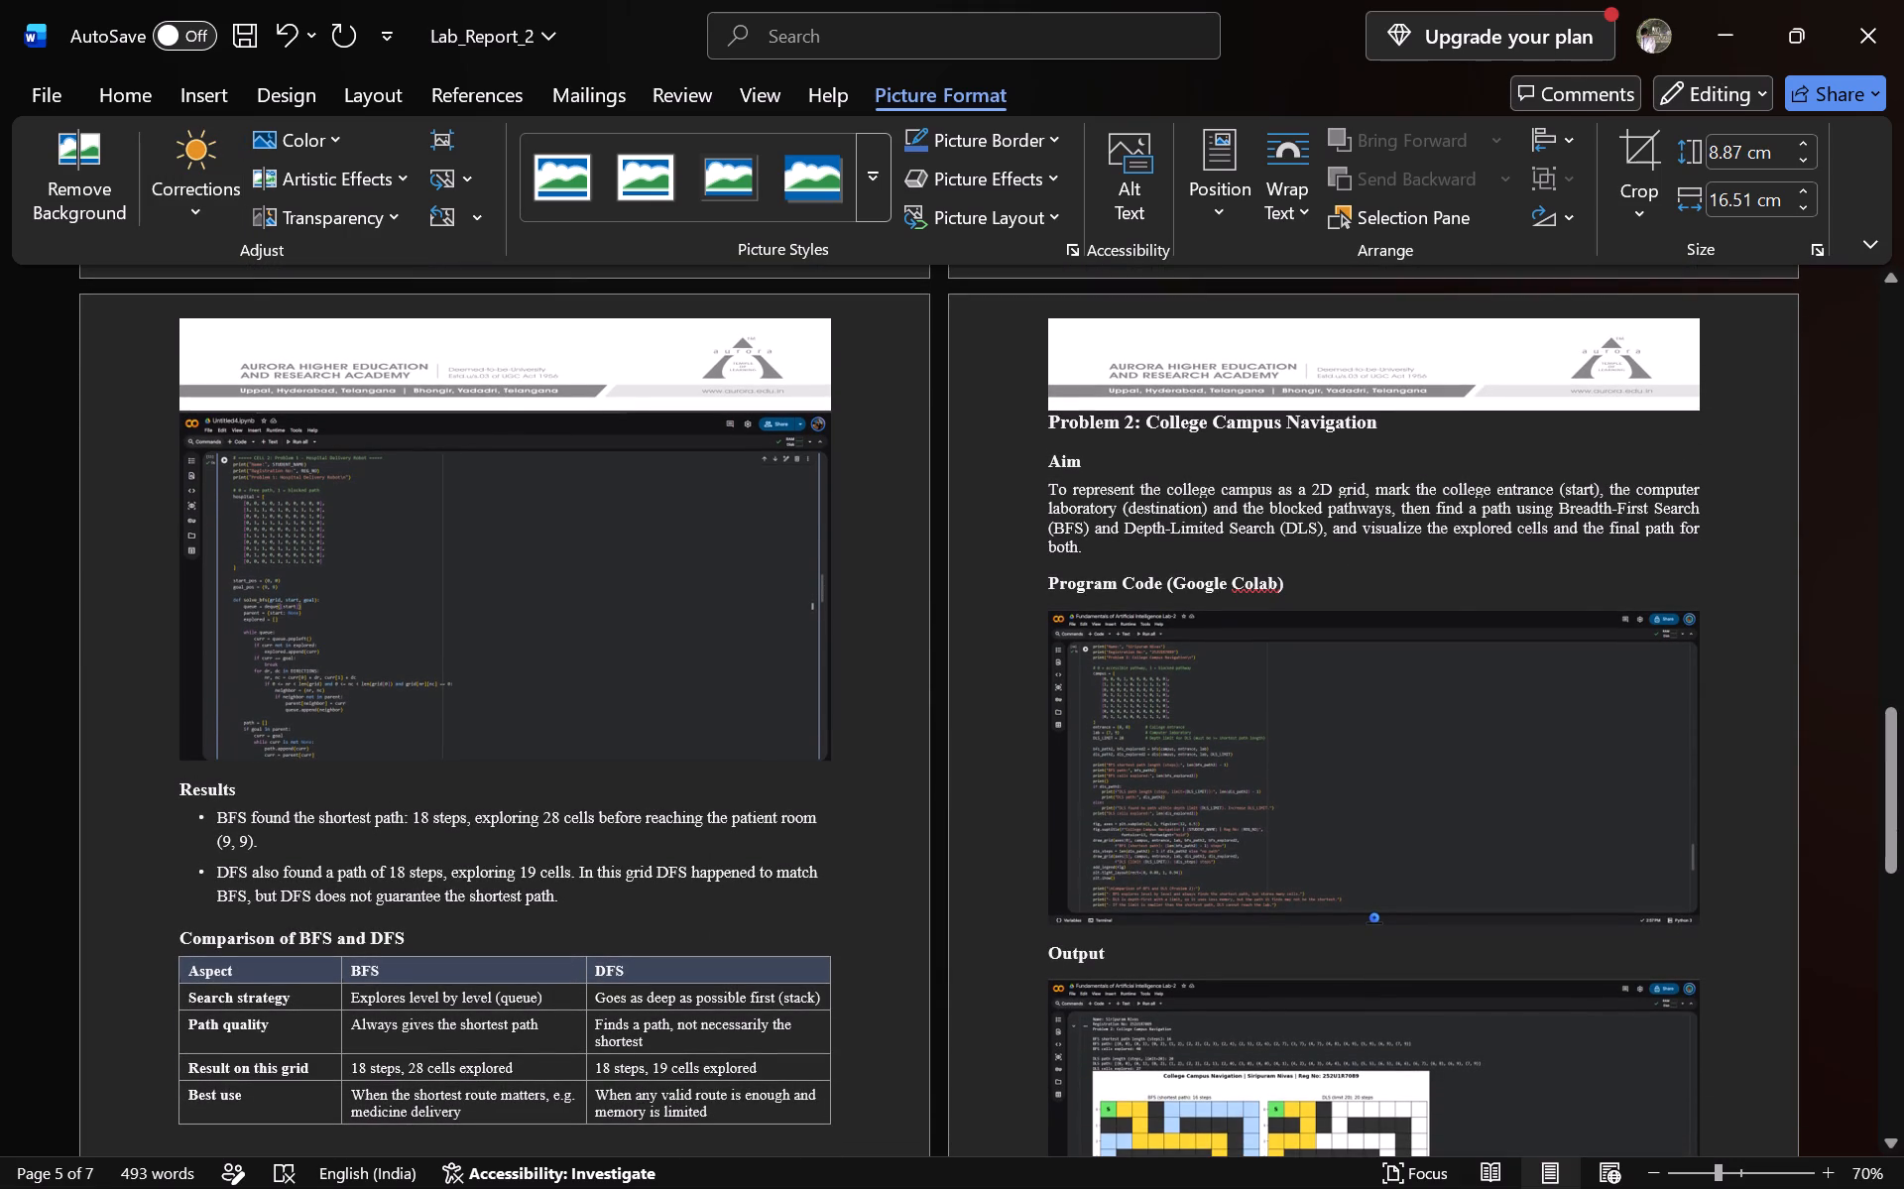
key("BackSpace")
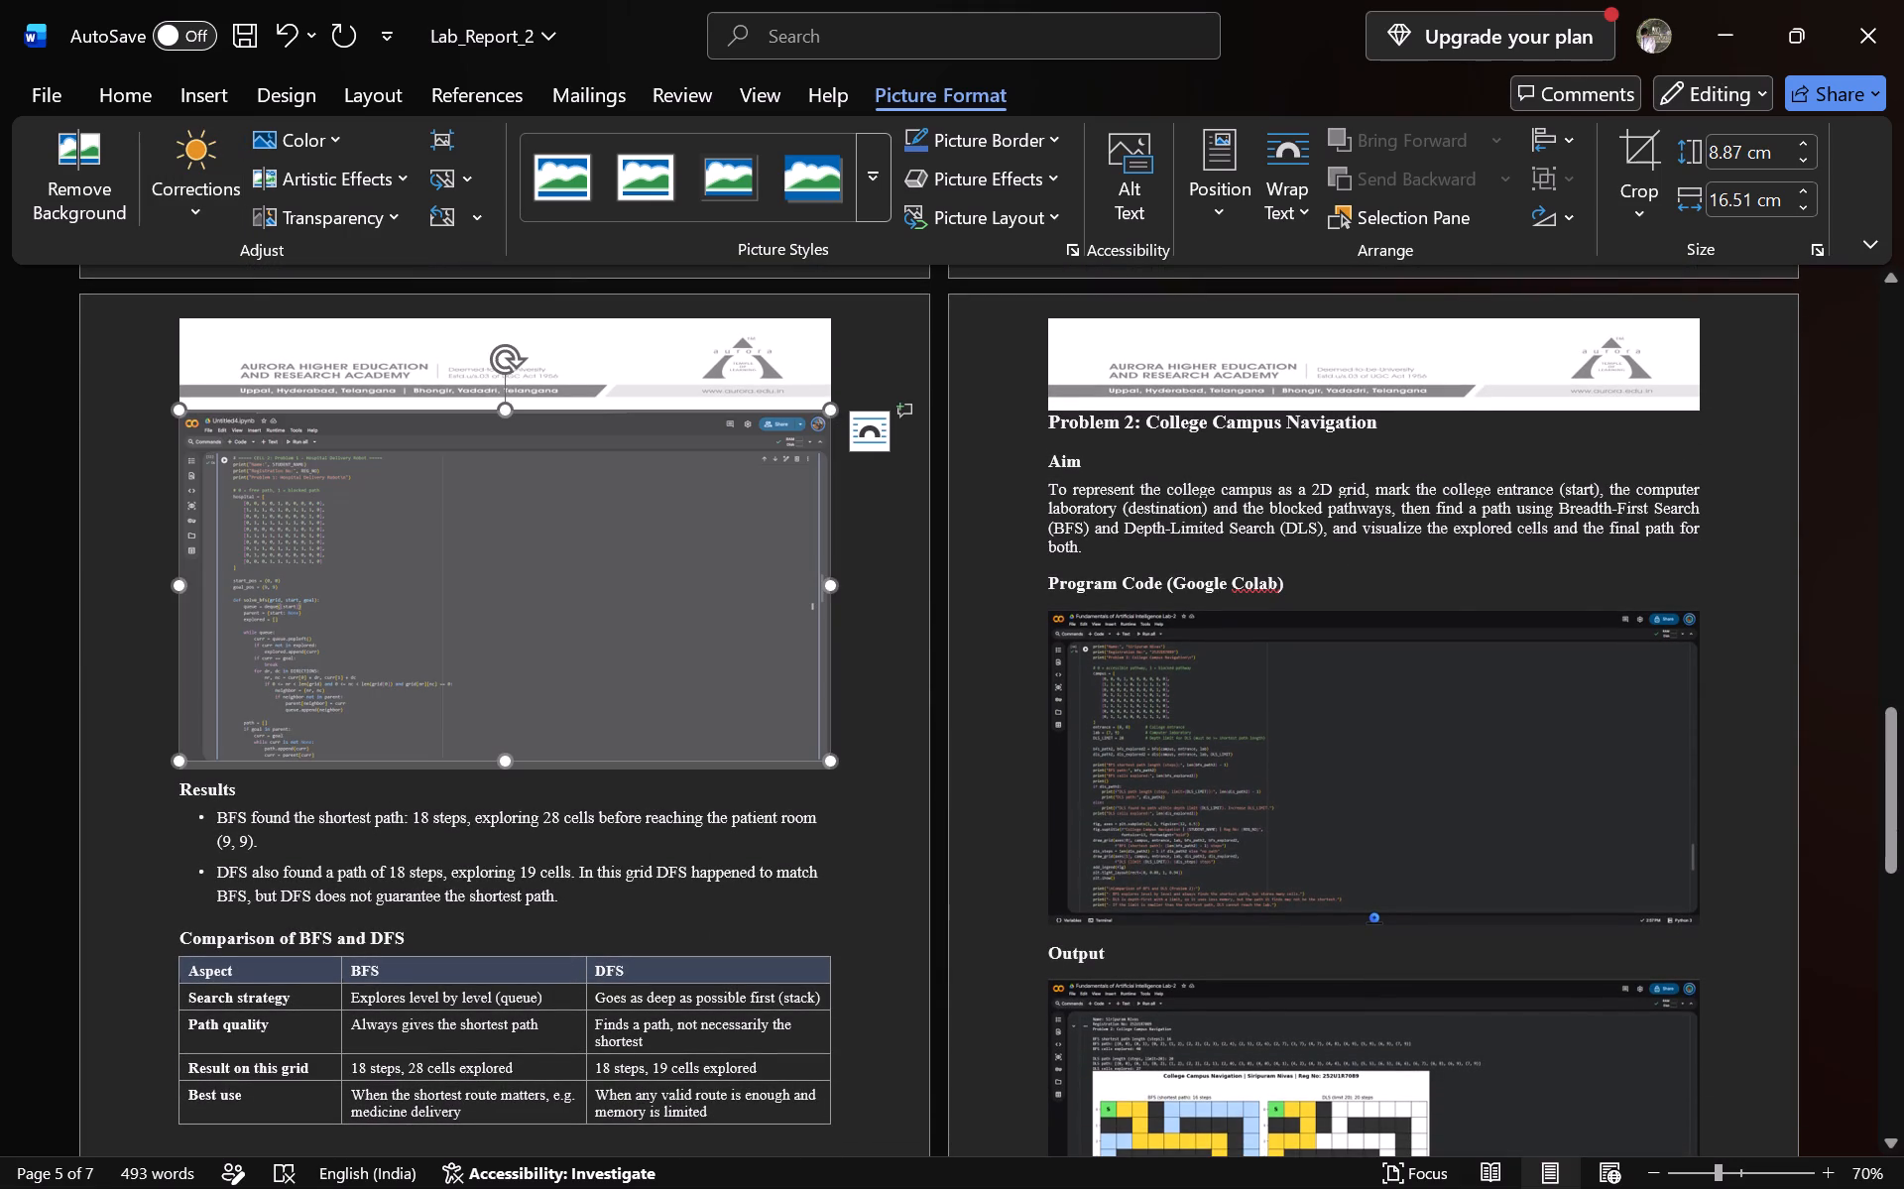
left_click(883, 746)
key("Return")
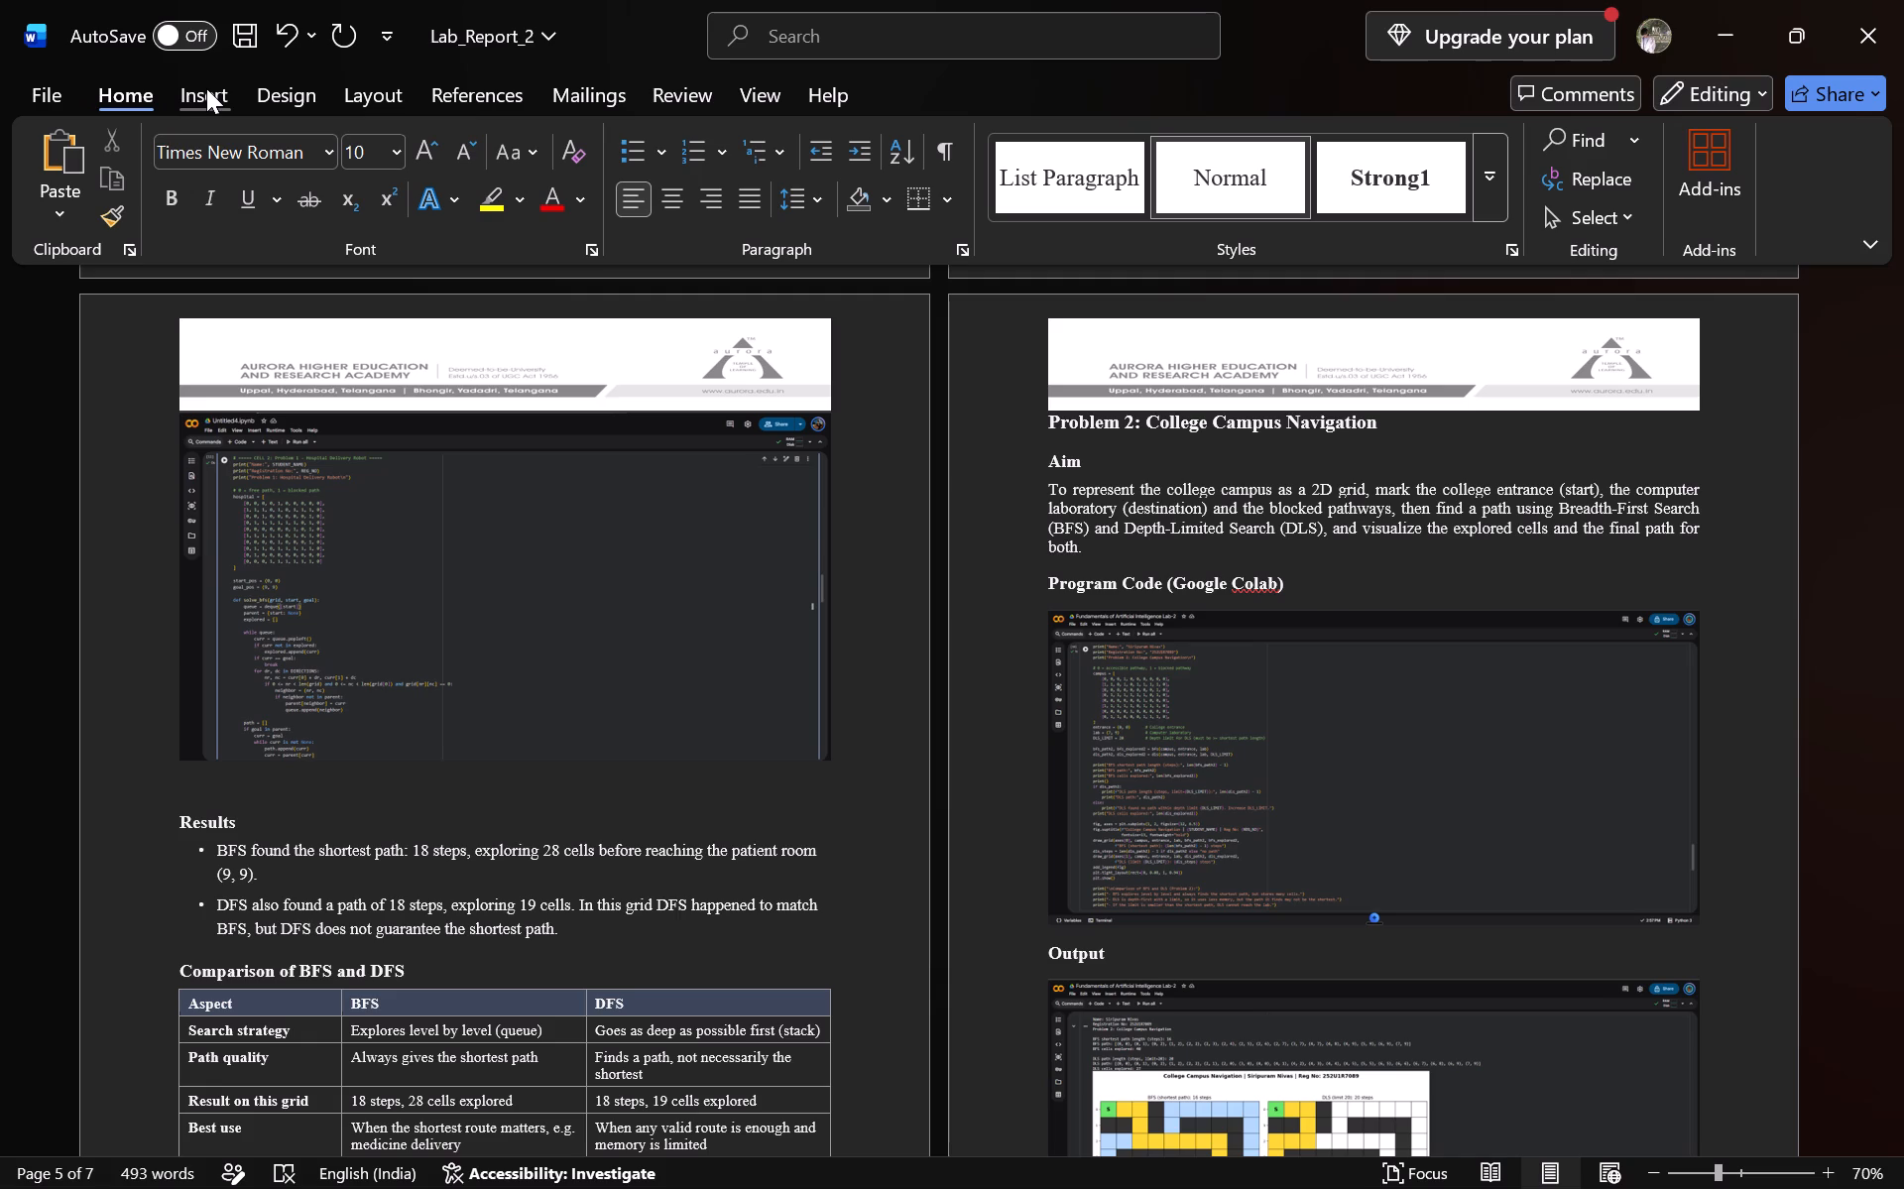
scroll(206, 88, "up", 1)
scroll(479, 596, "down", 1)
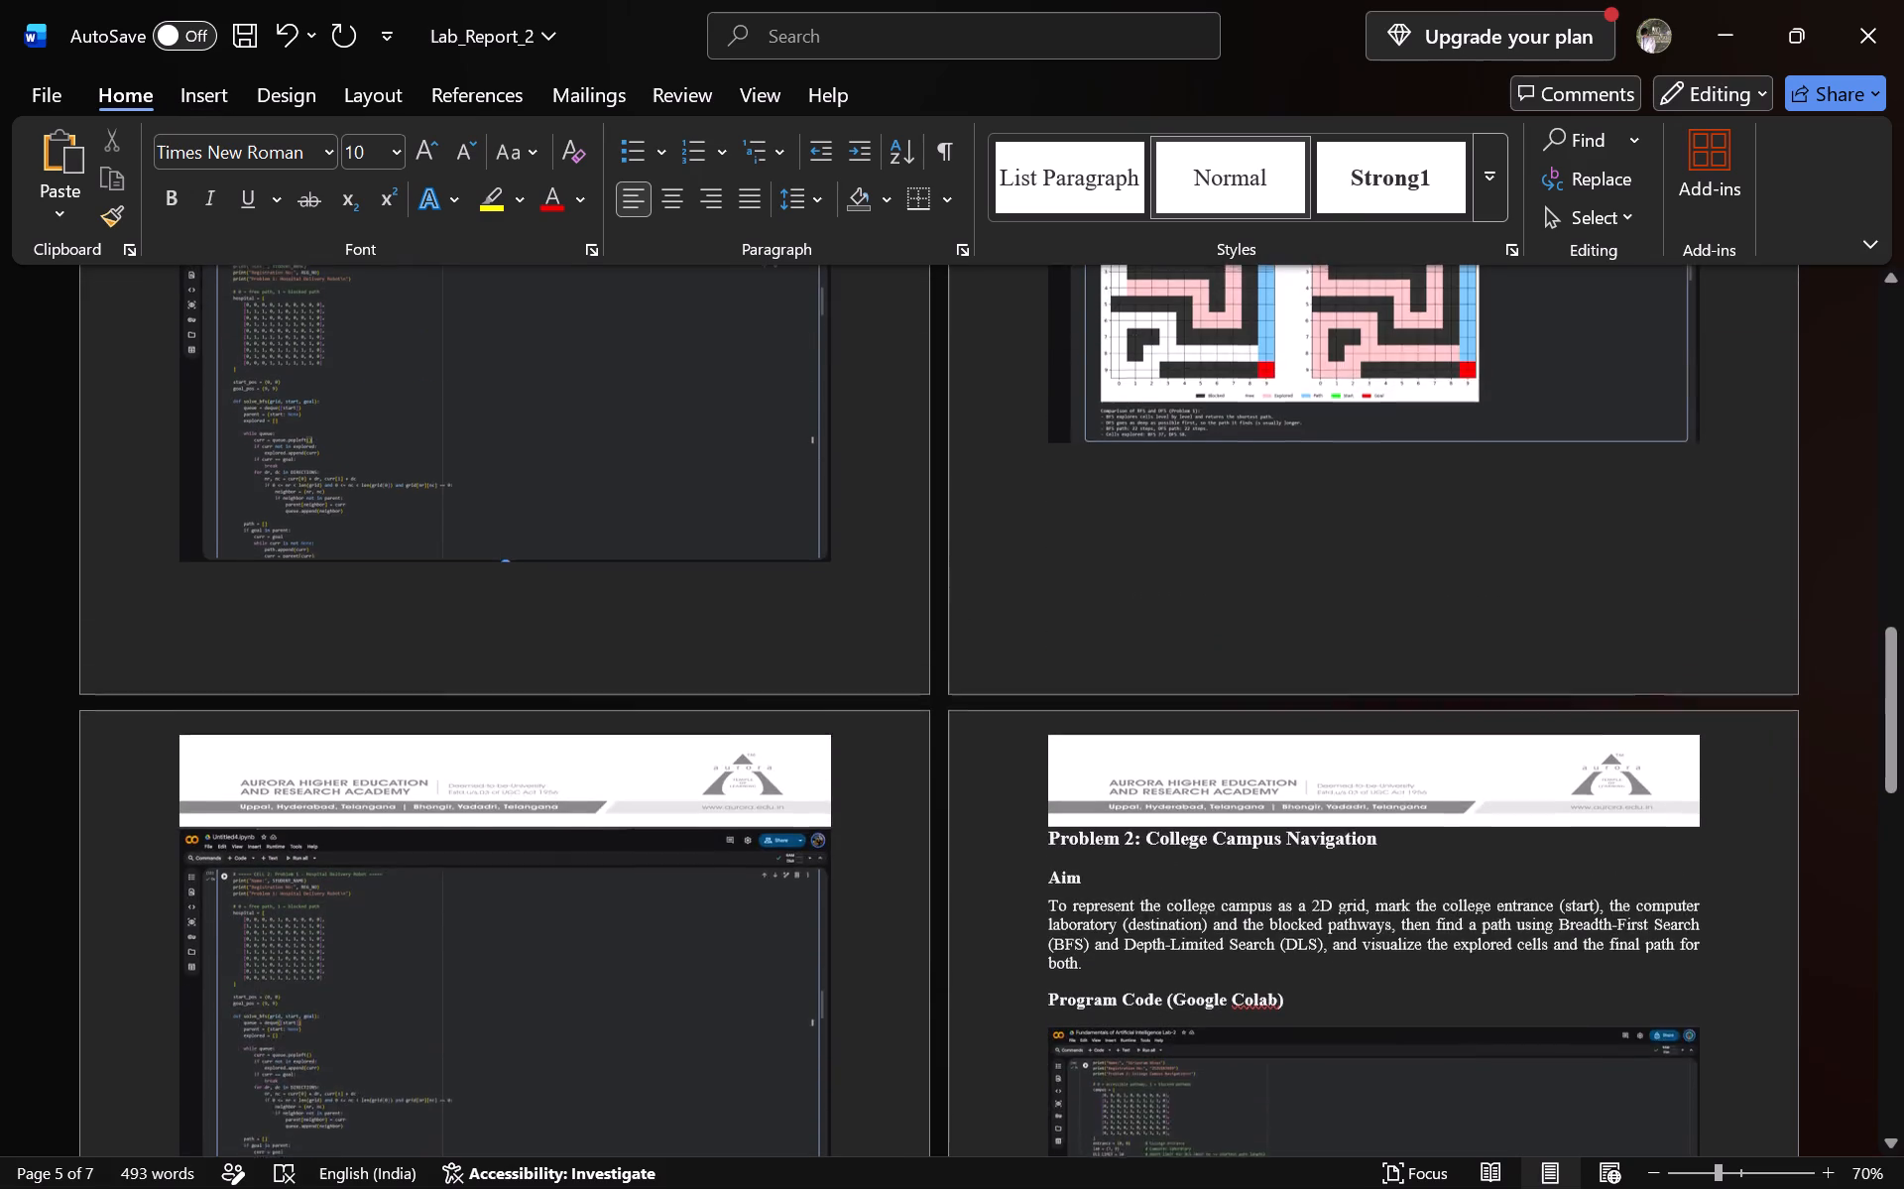
scroll(479, 596, "down", 2)
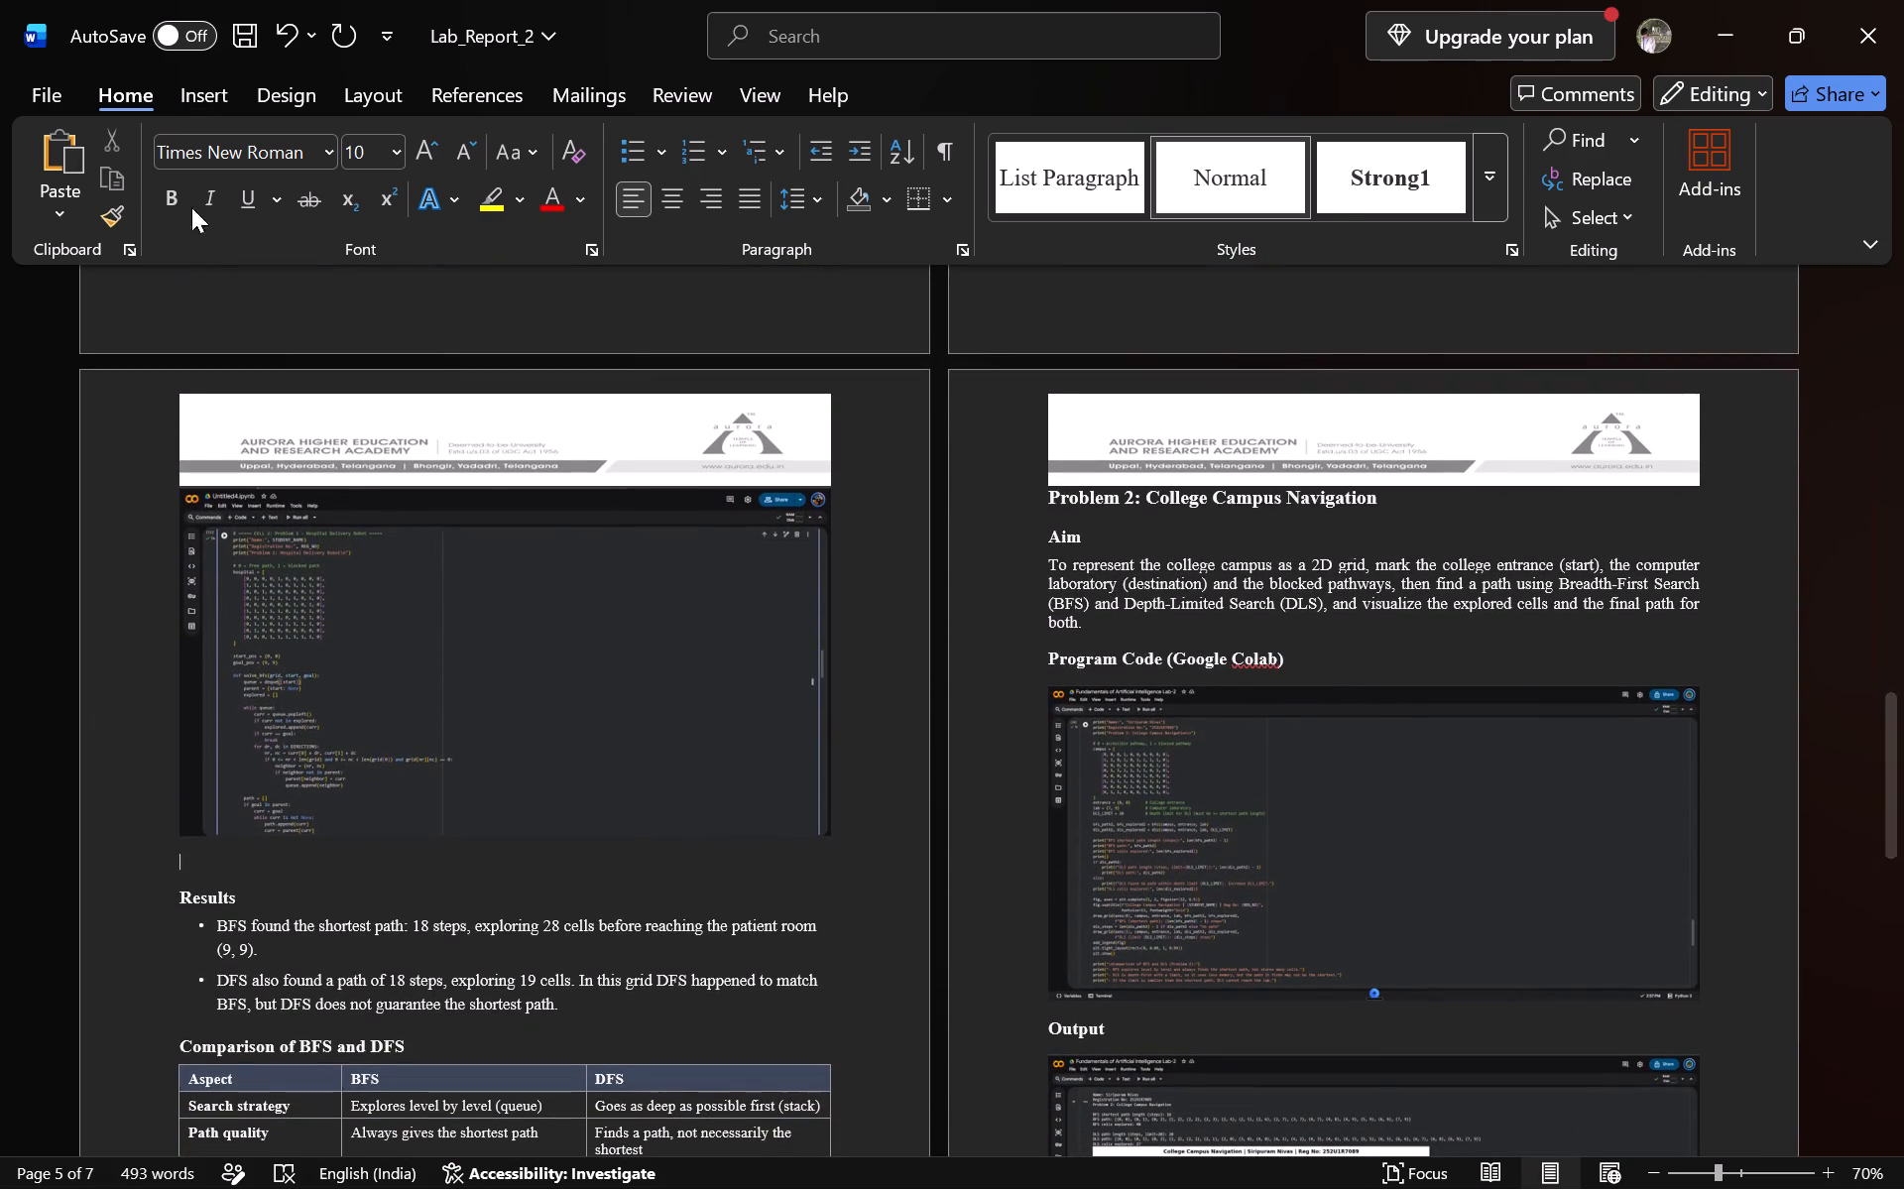
left_click(194, 93)
left_click(318, 169)
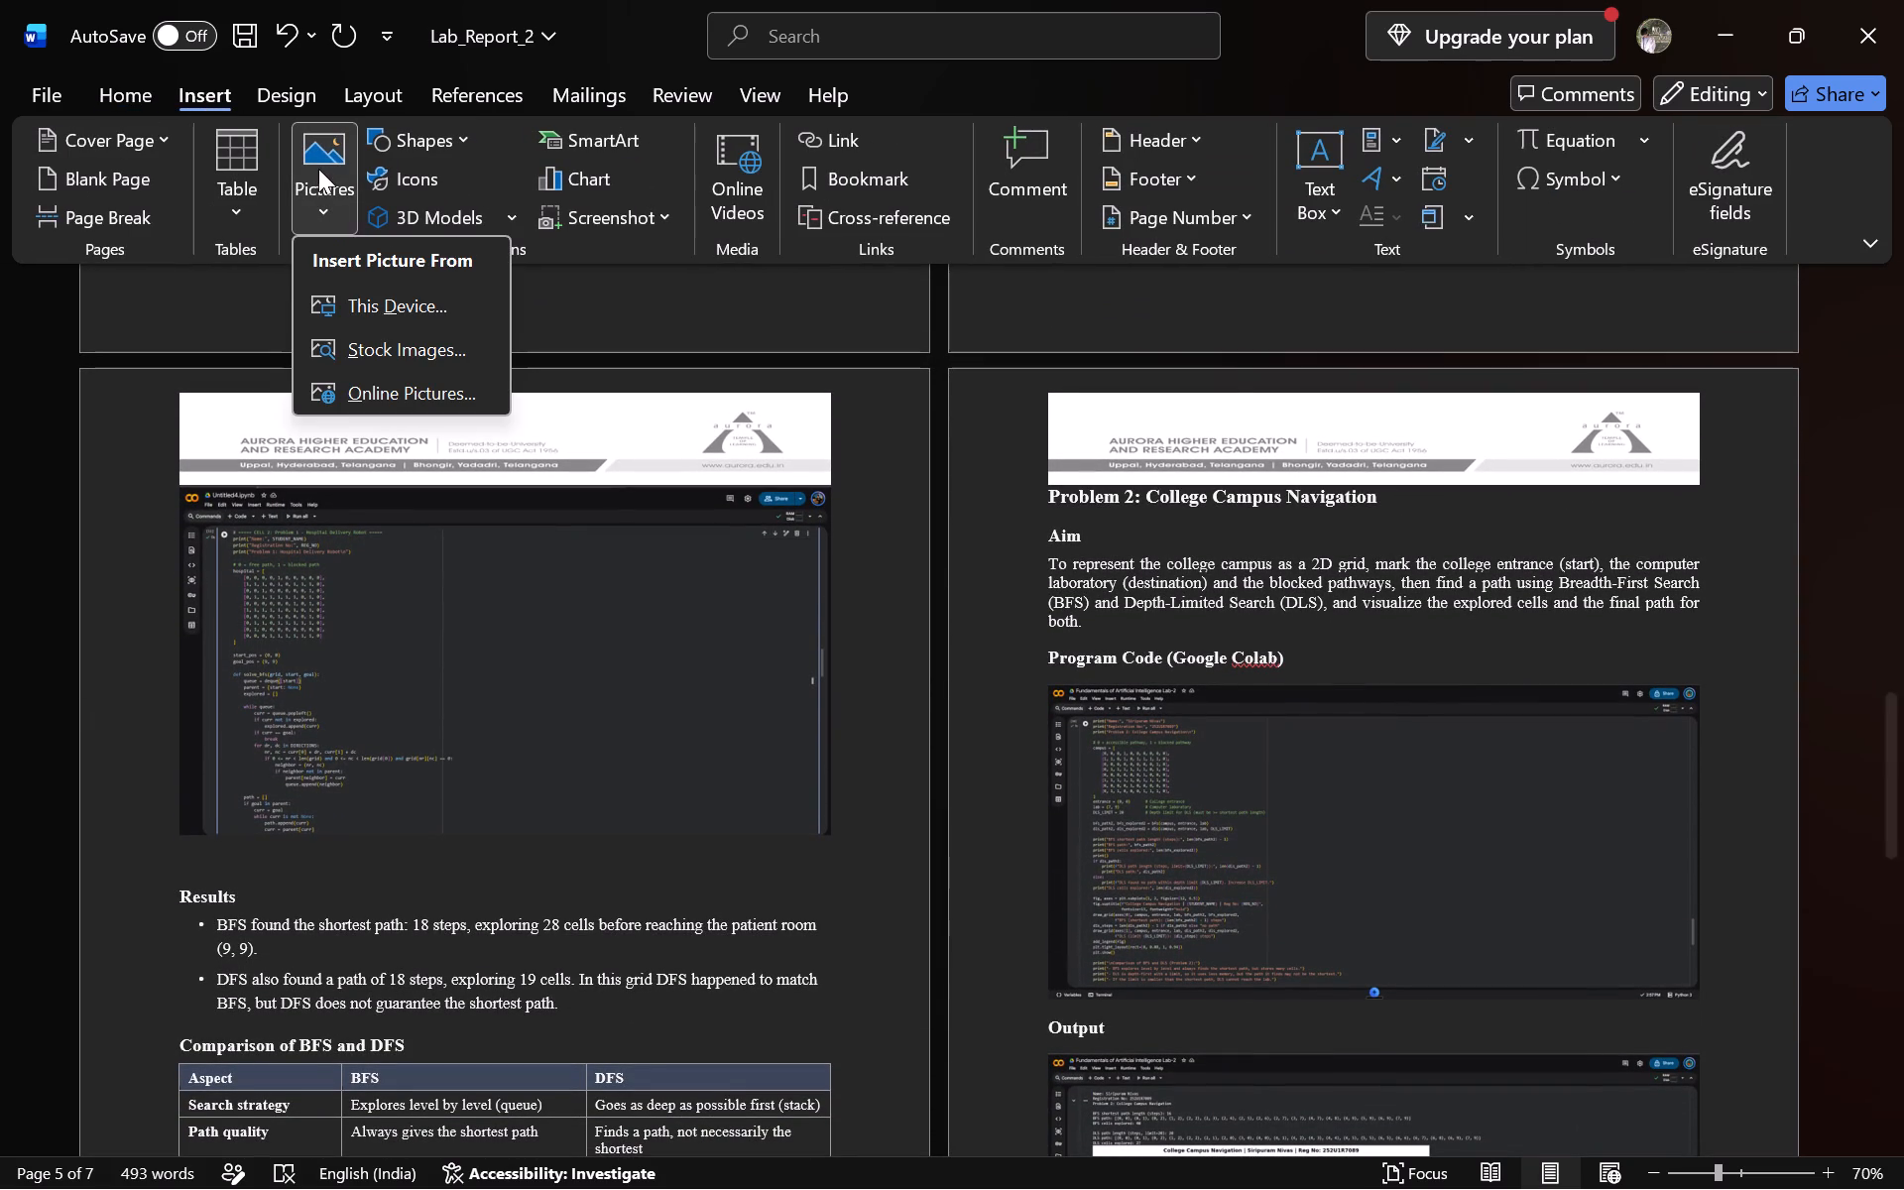
left_click(375, 320)
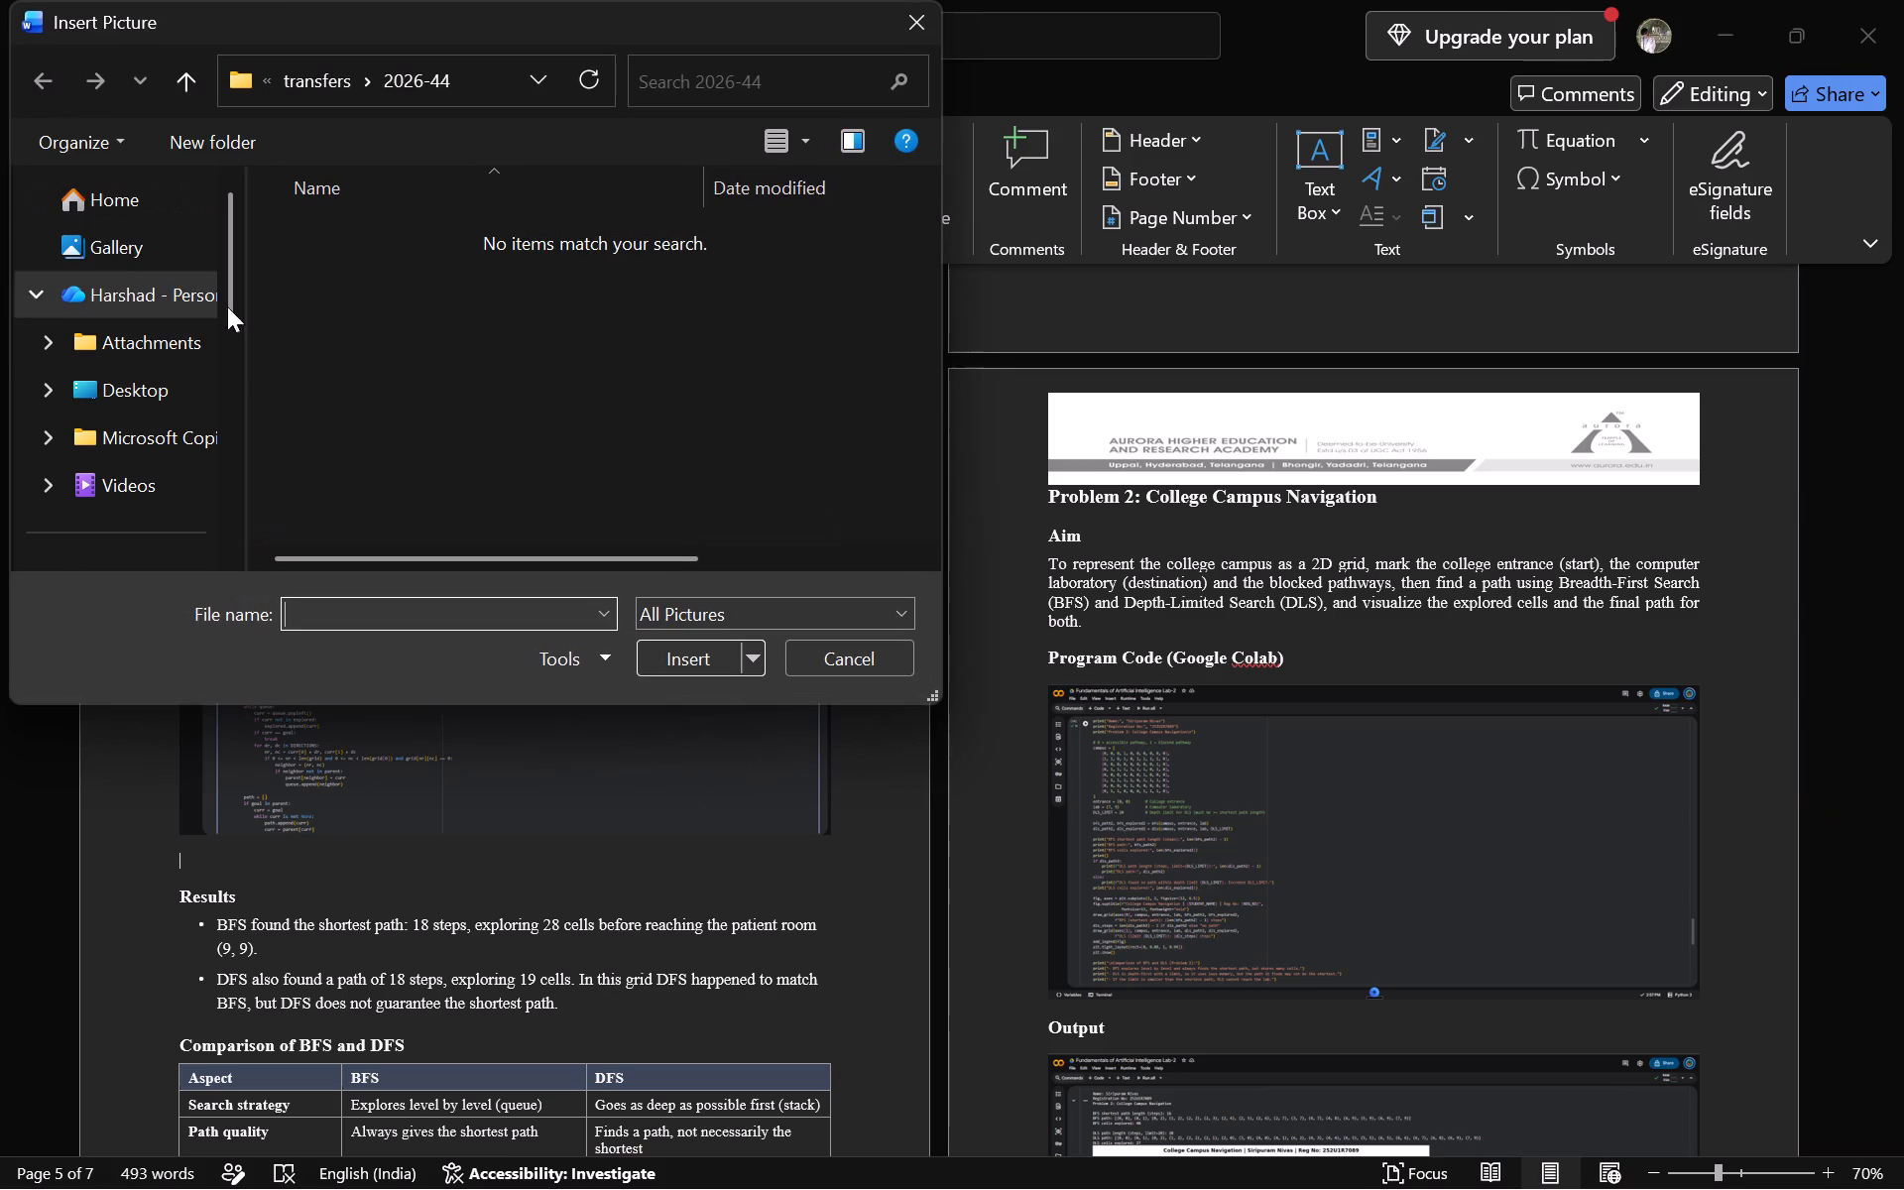
left_click(145, 244)
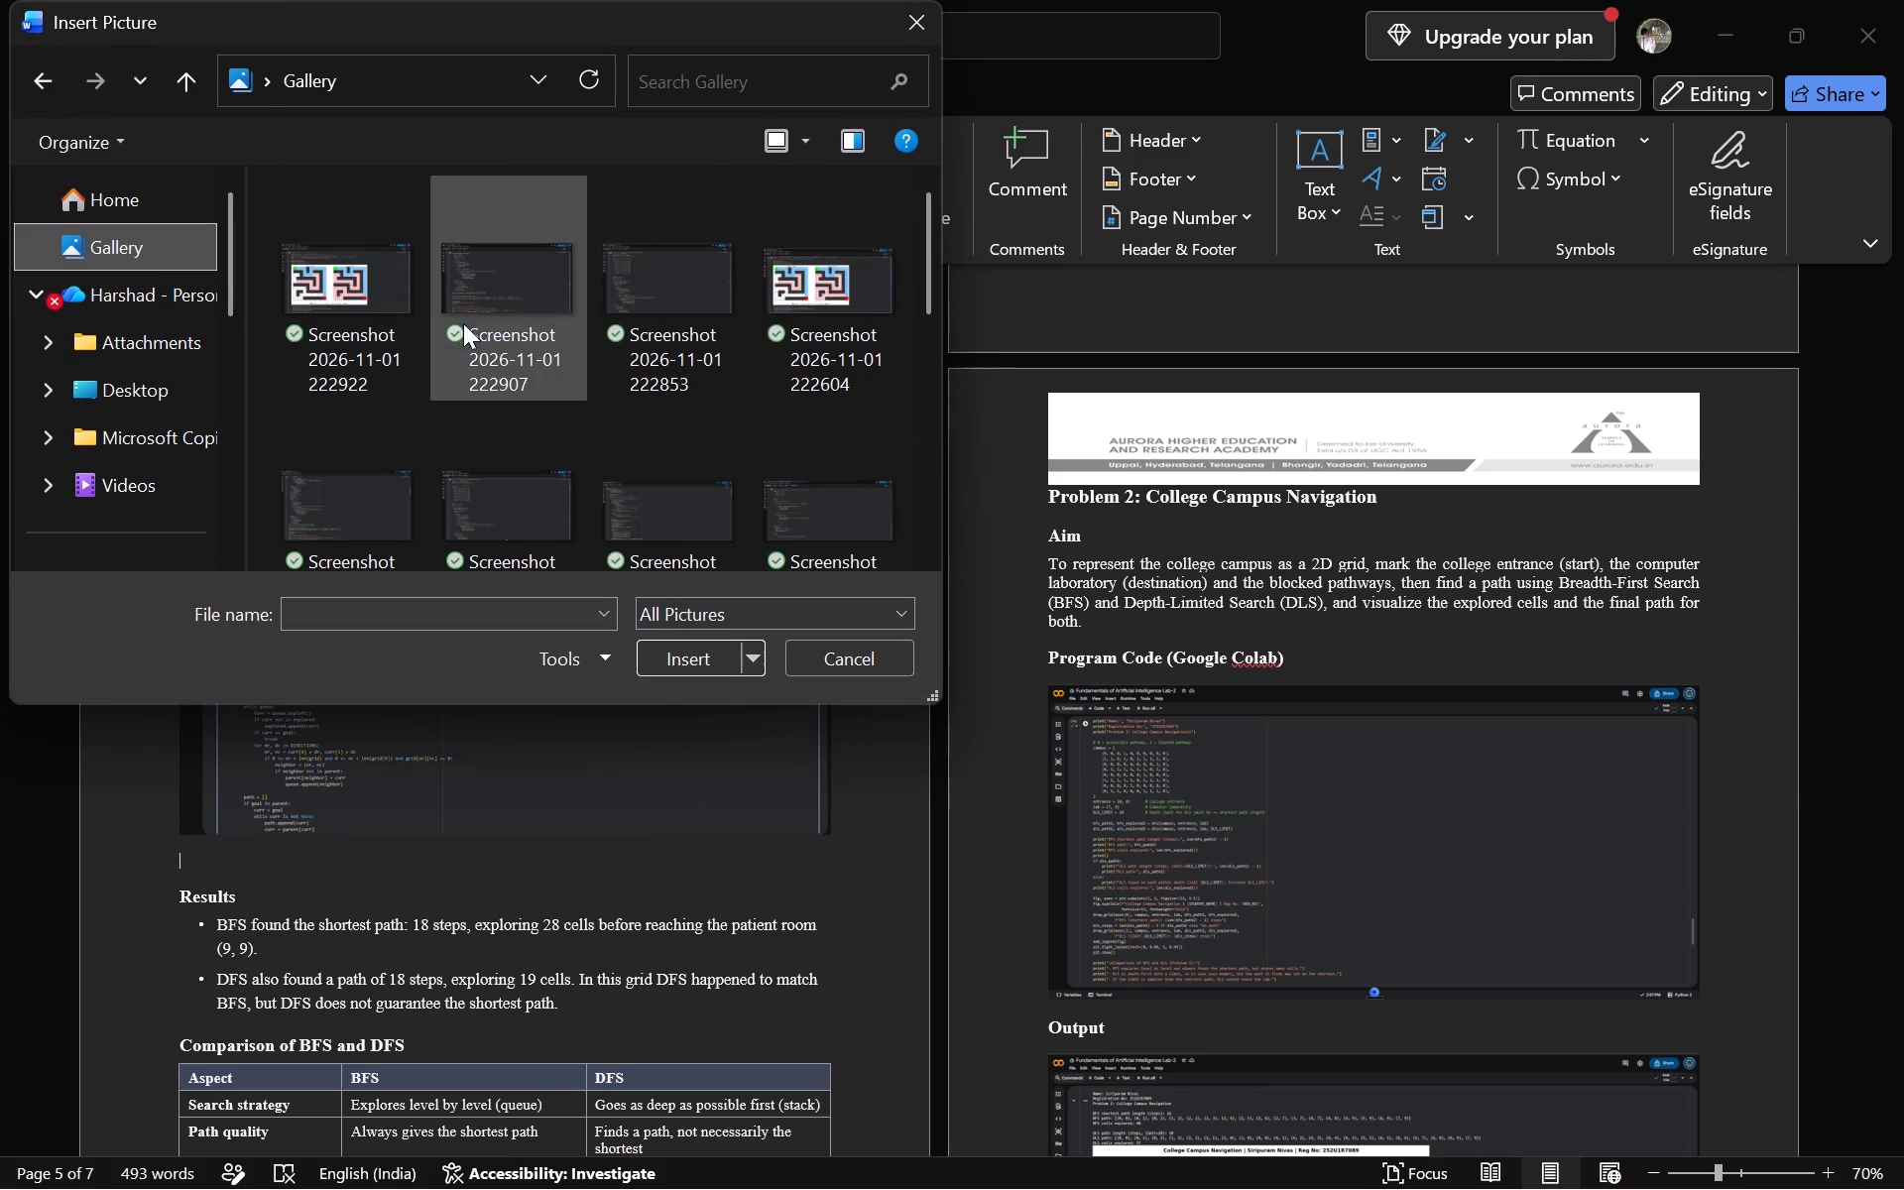
double_click(511, 333)
scroll(597, 441, "down", 2)
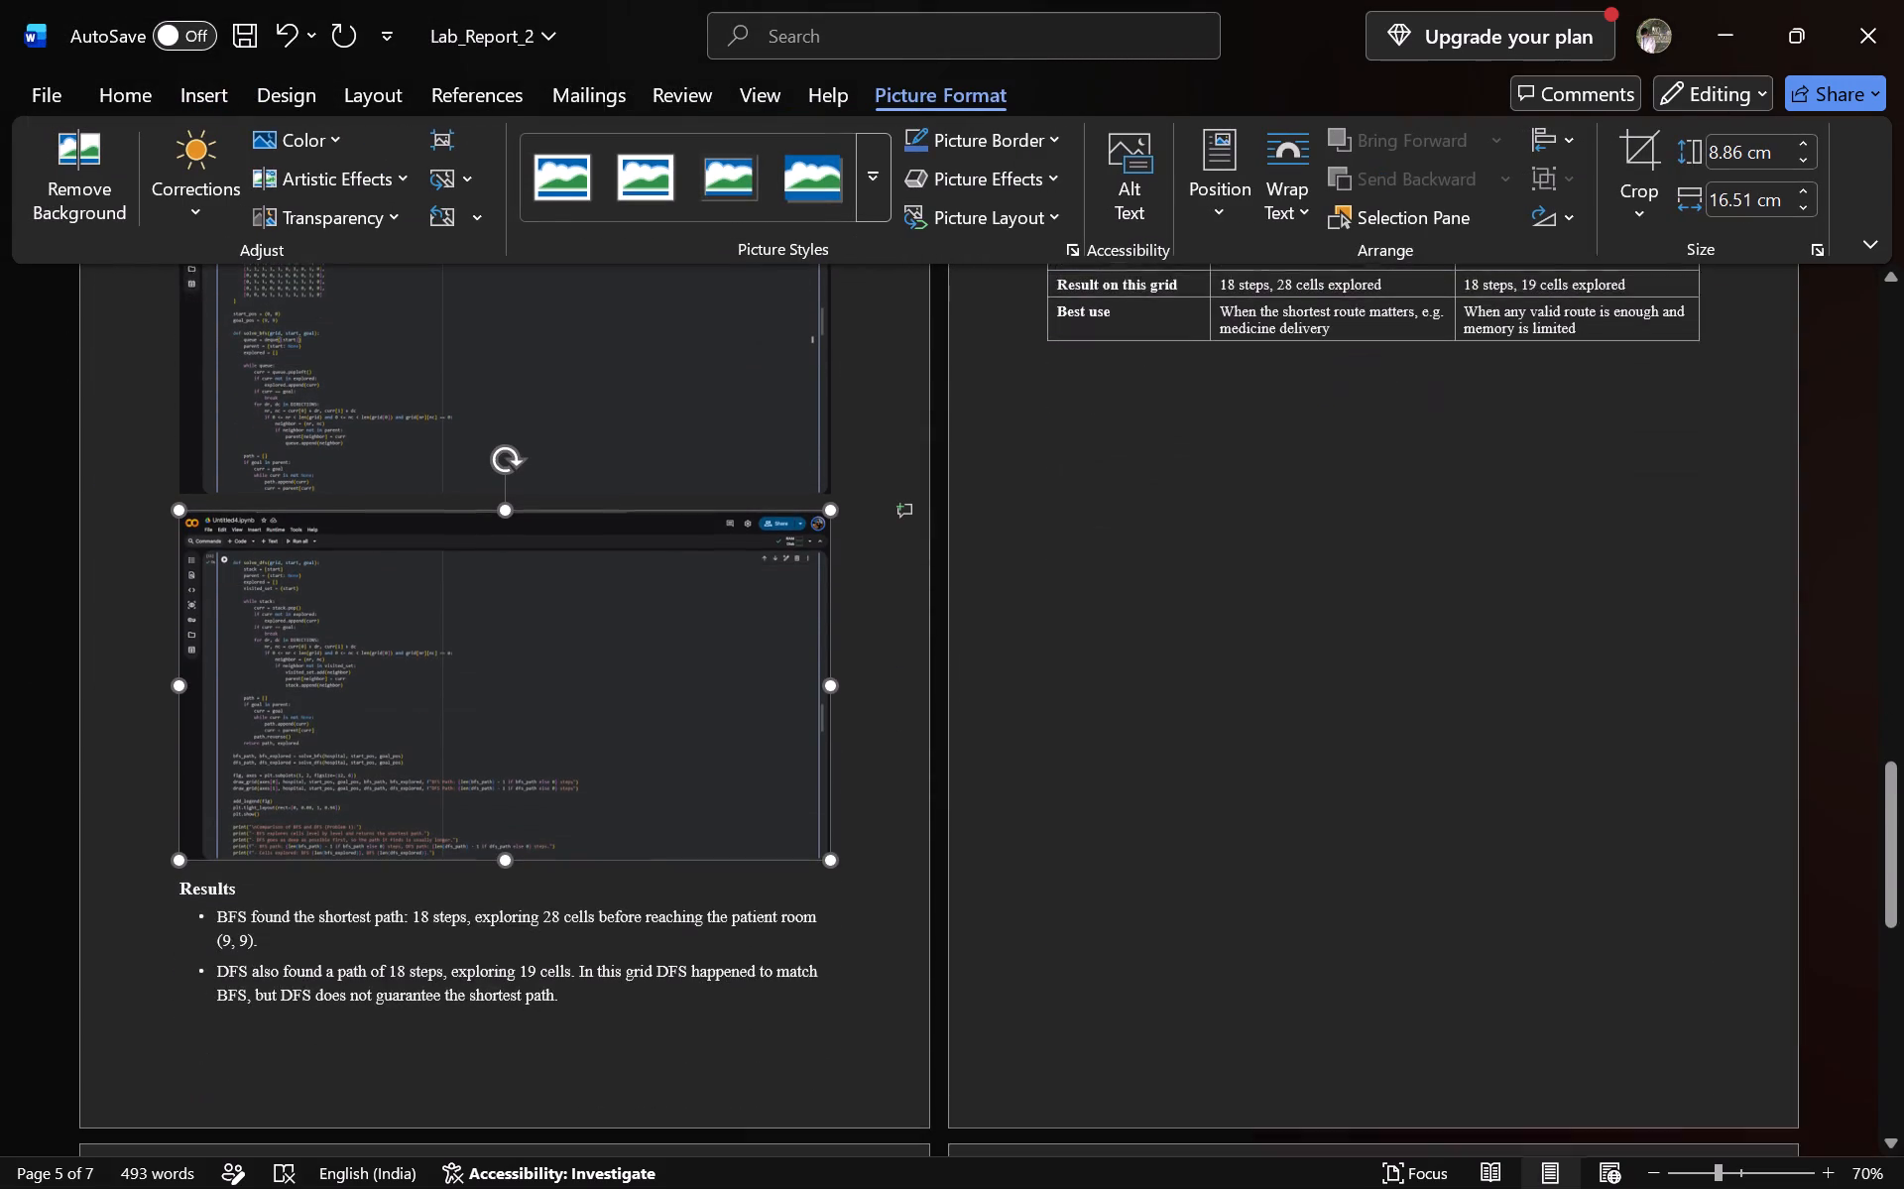
left_click(887, 822)
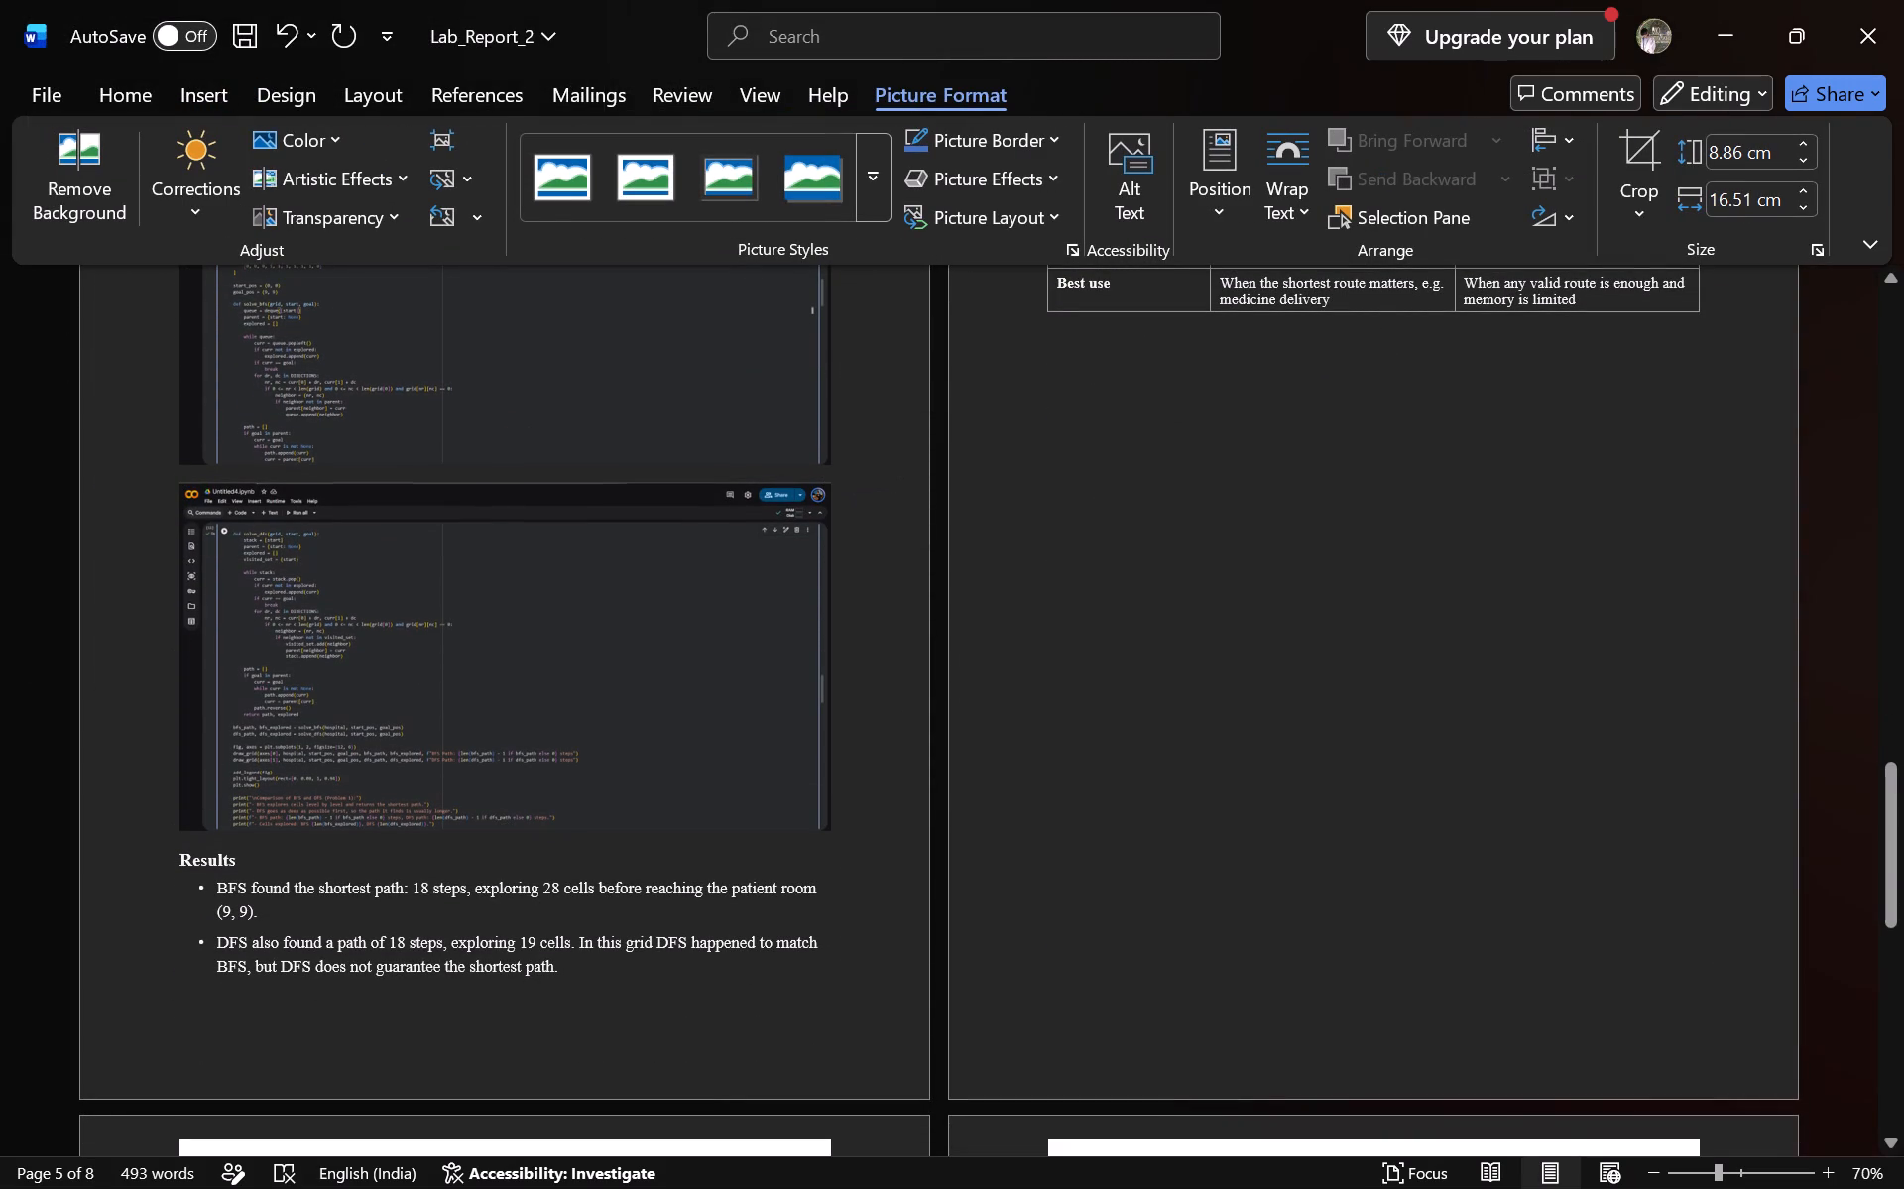
key("Return")
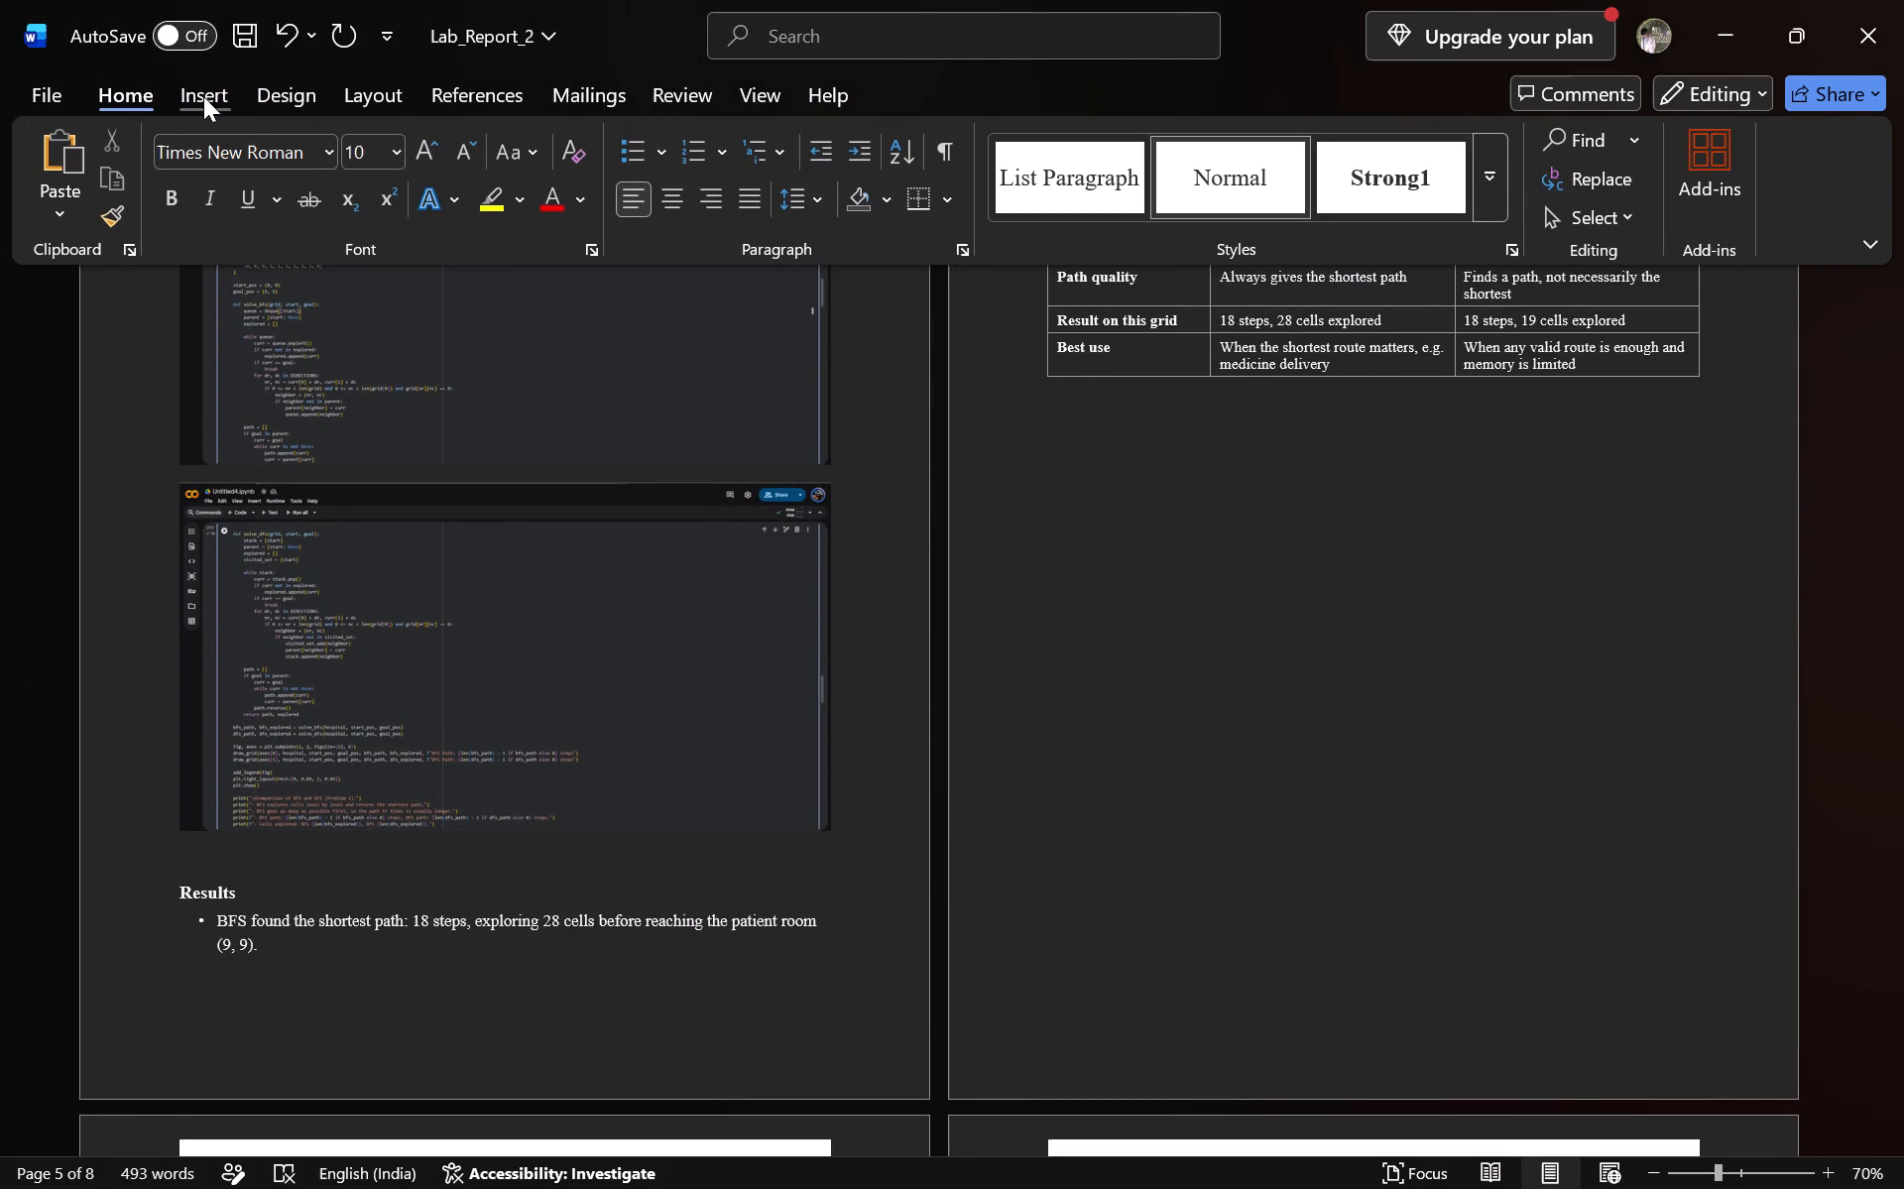
left_click(203, 96)
left_click(321, 171)
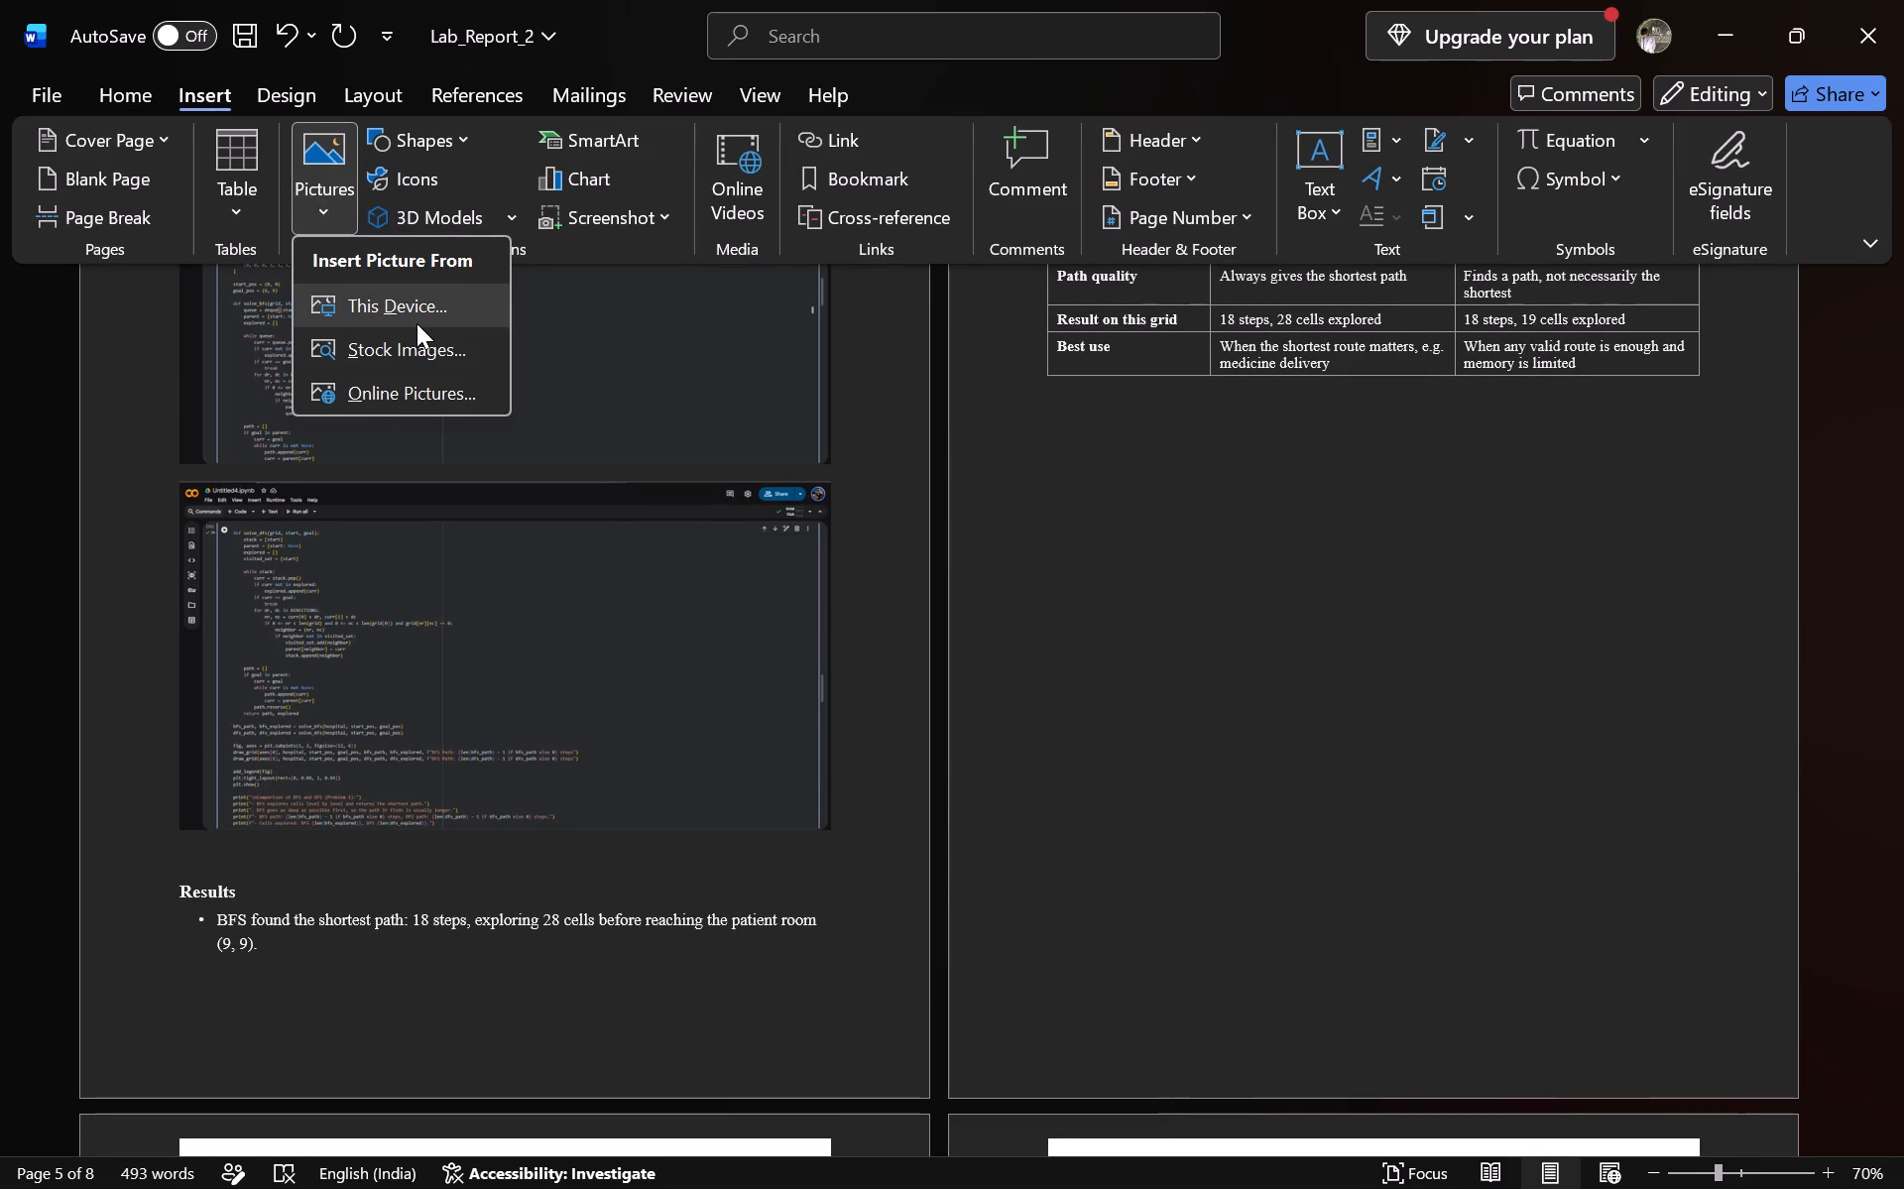
left_click(399, 309)
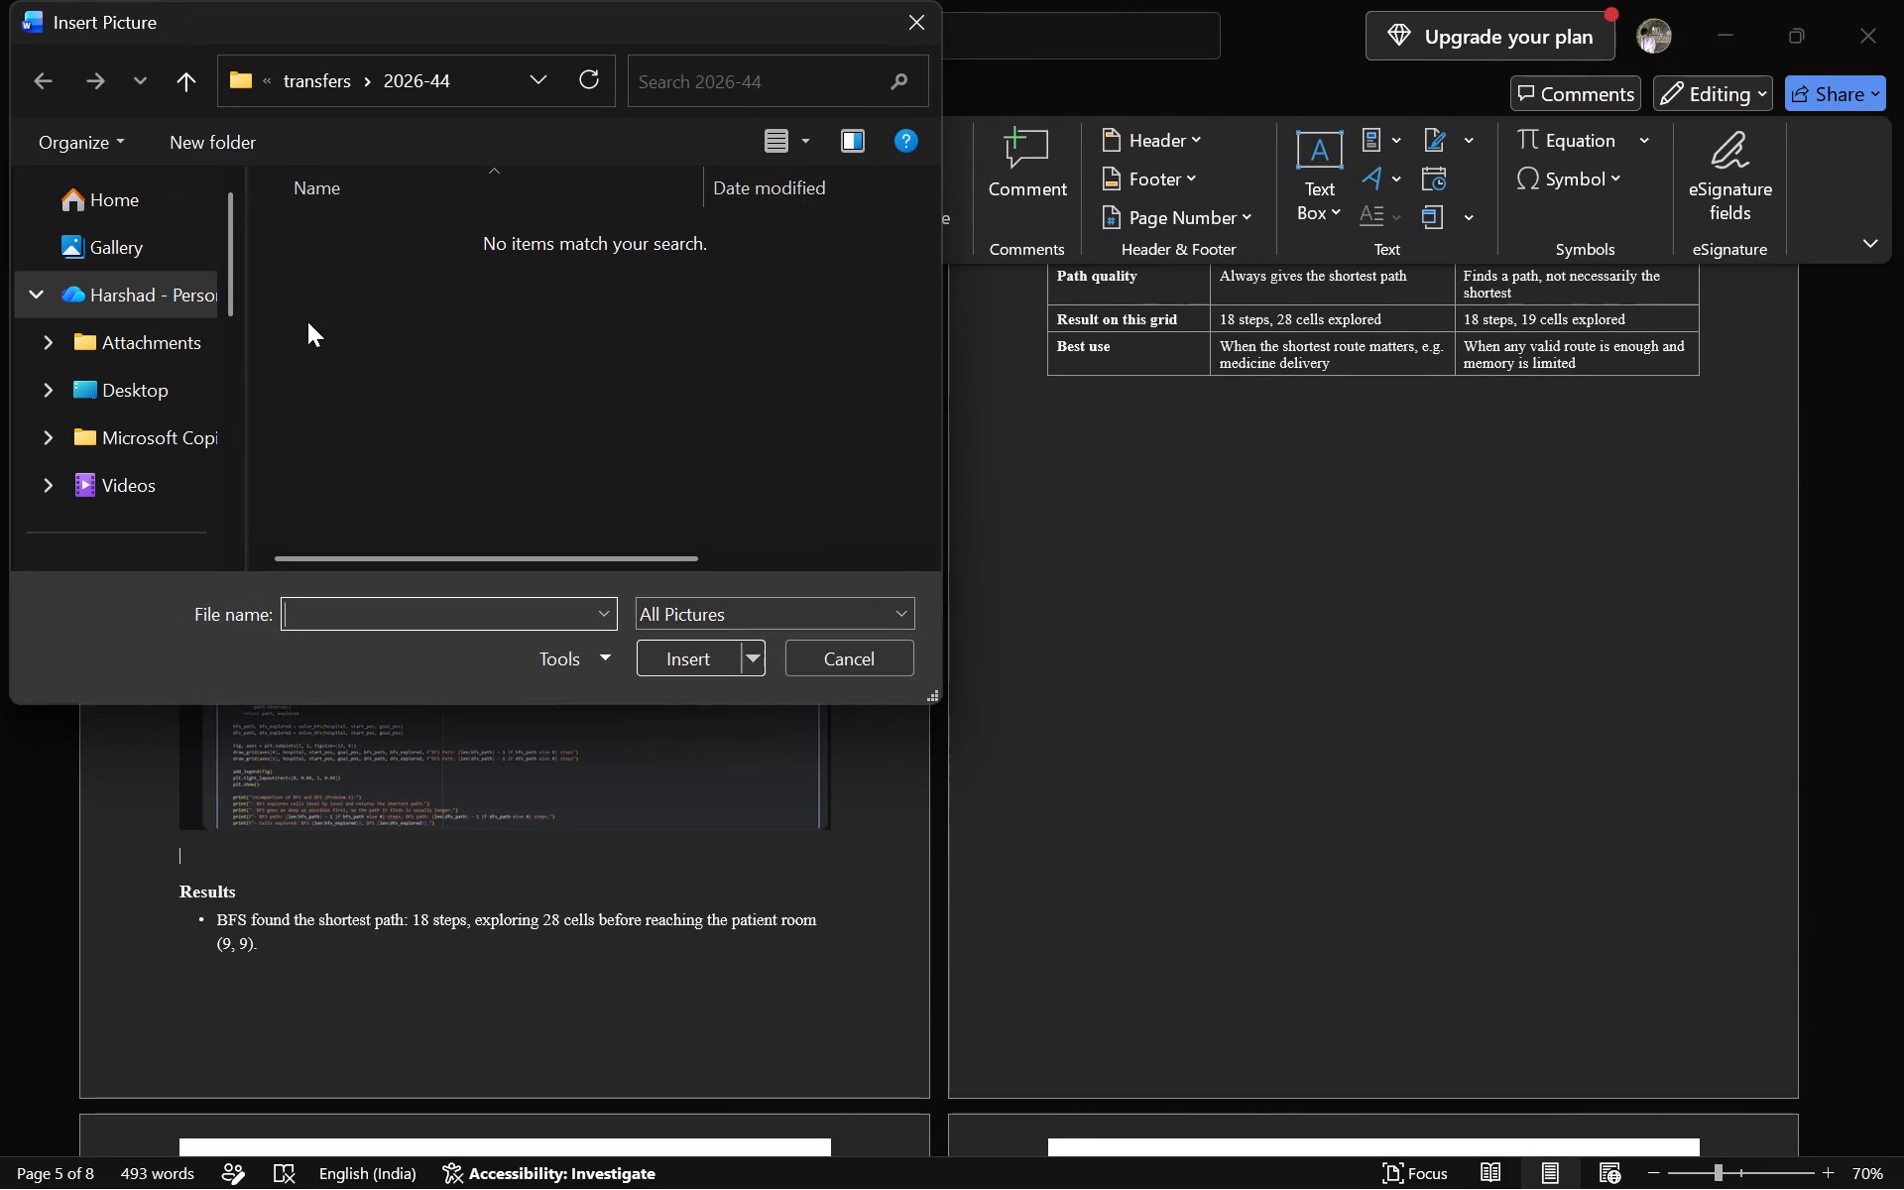
left_click(110, 252)
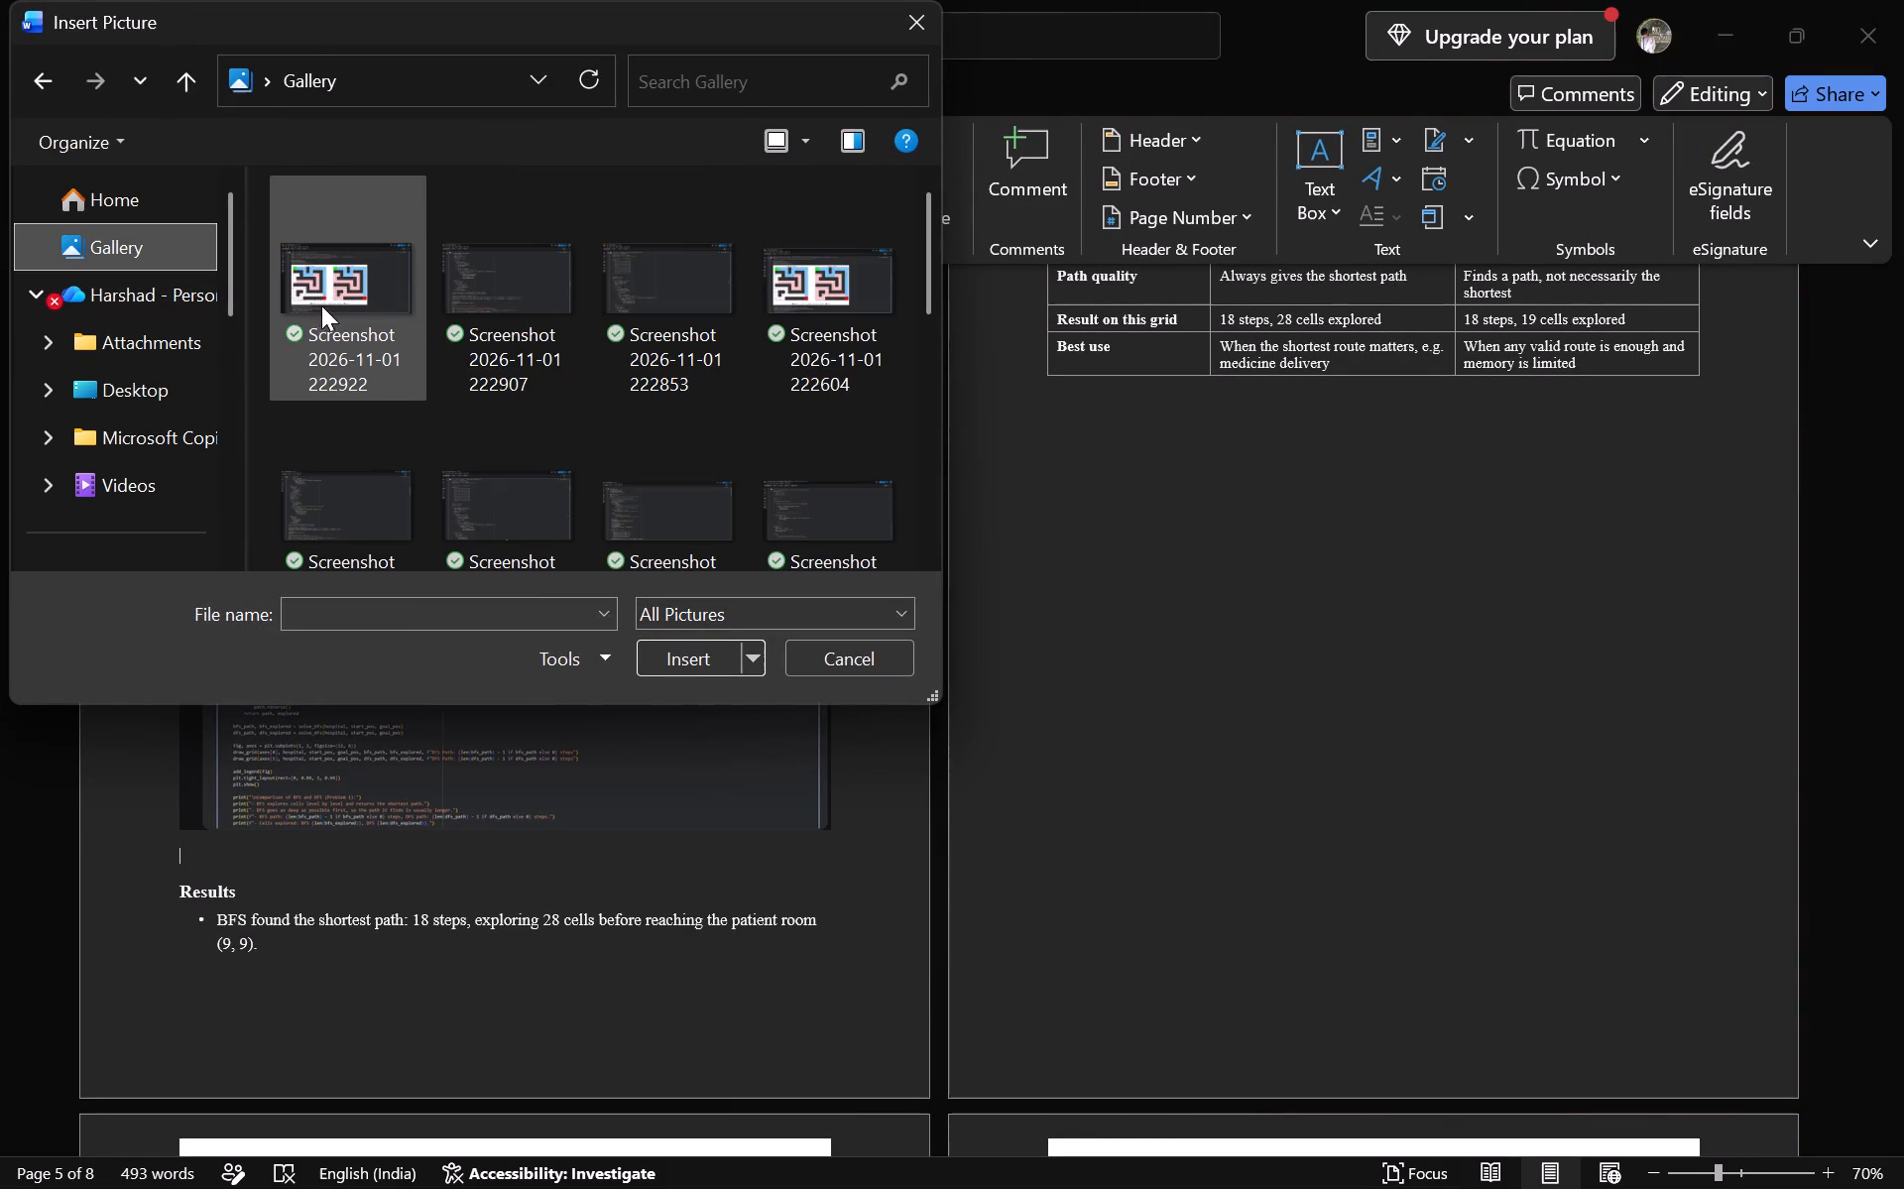
double_click(345, 301)
Cut the old code and output pictures under Problem 2's Program Code and Output headings.
scroll(577, 537, "down", 2)
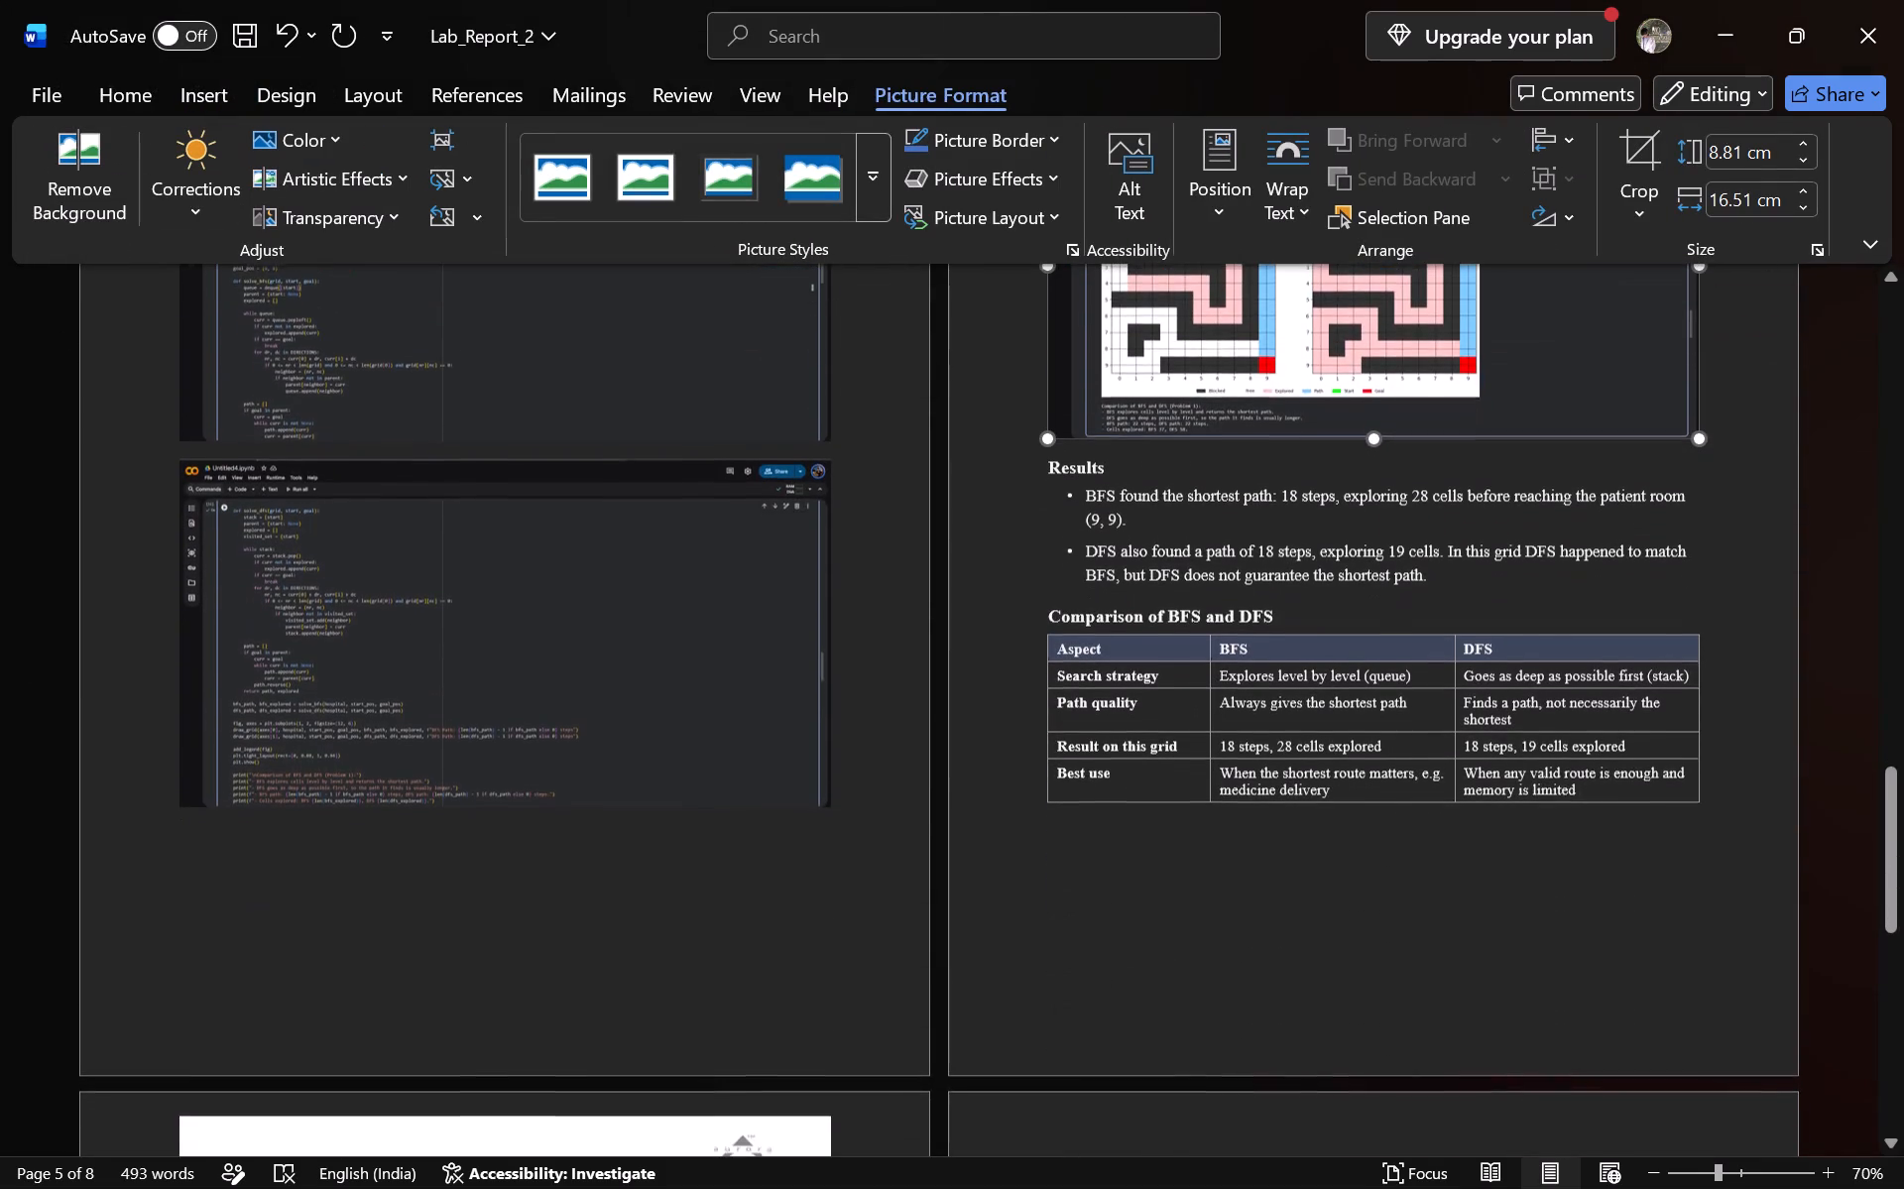
scroll(1080, 798, "down", 4)
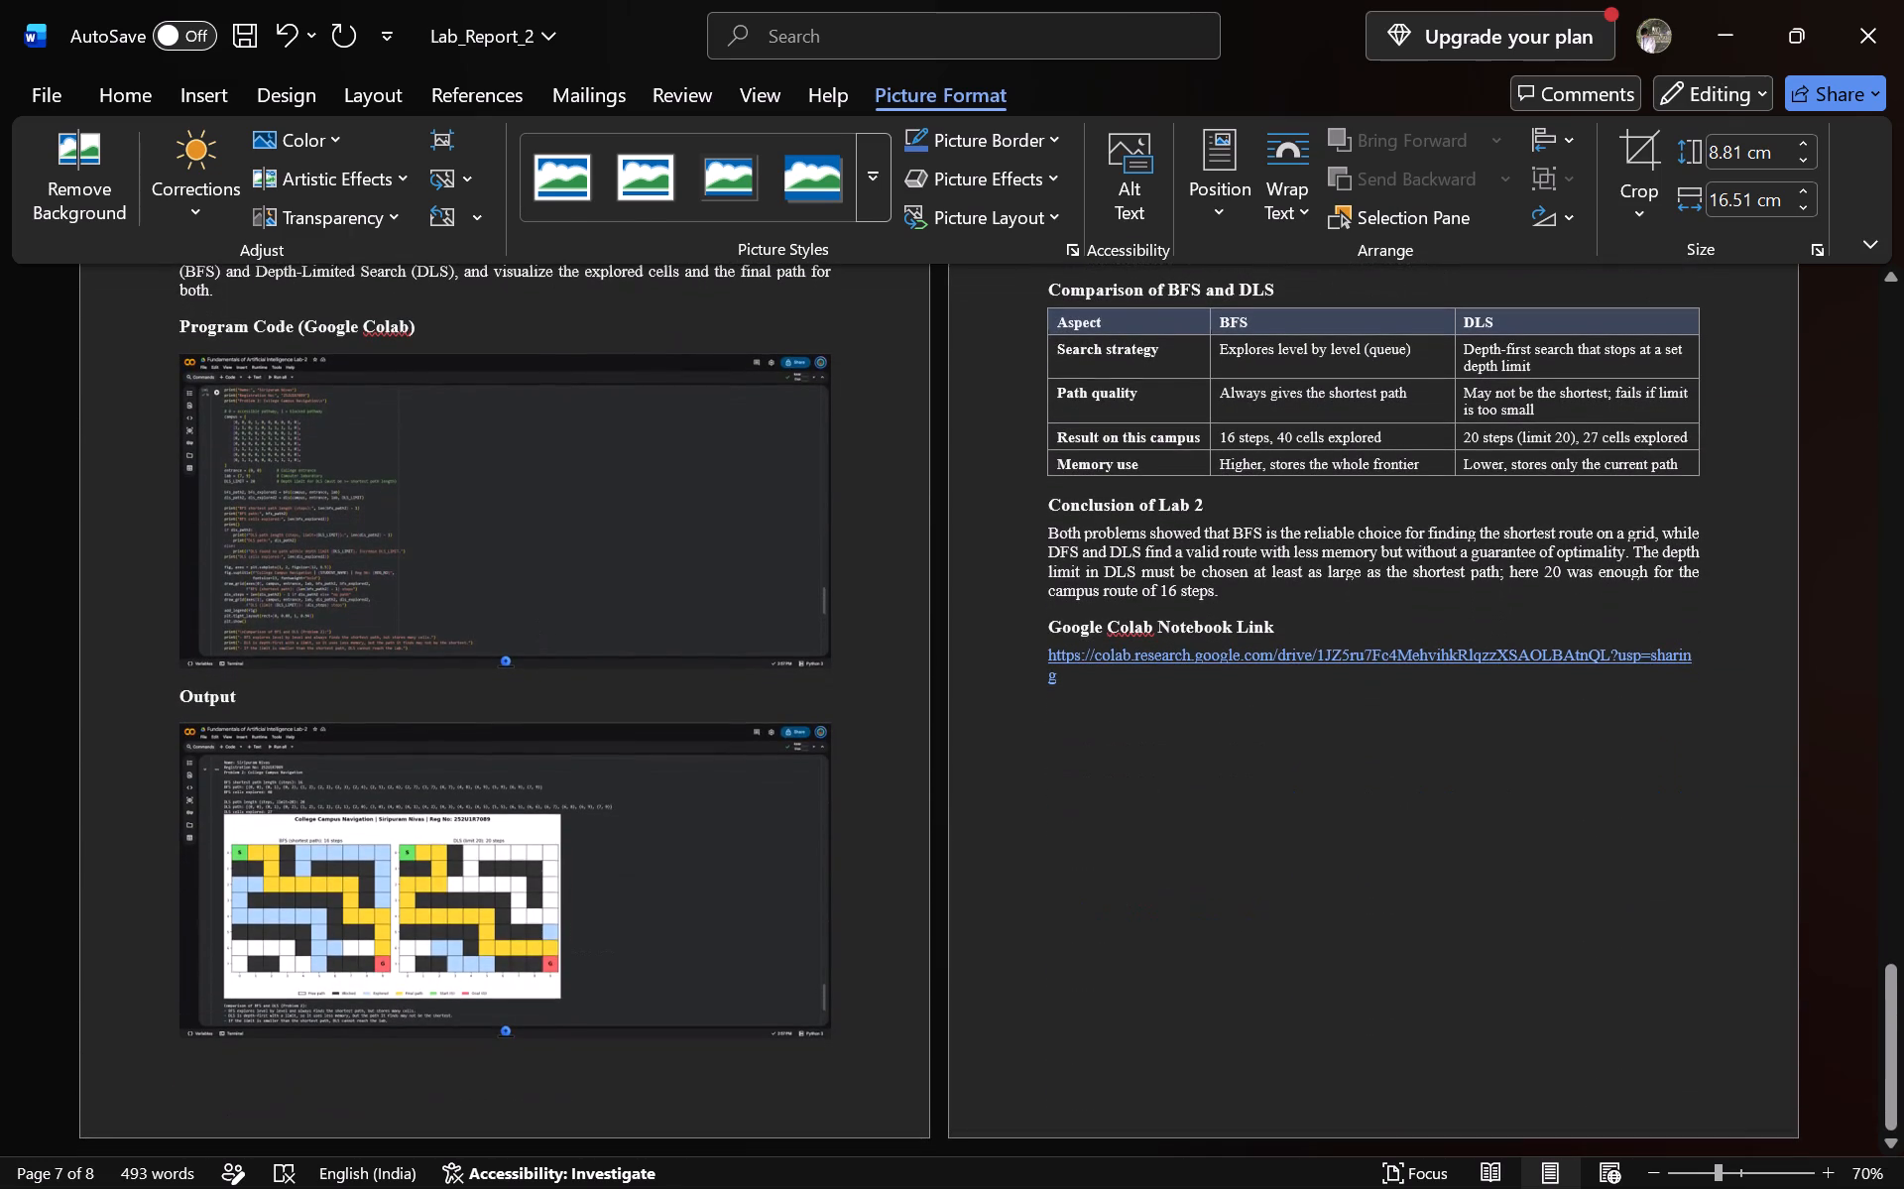
right_click(516, 577)
left_click(622, 387)
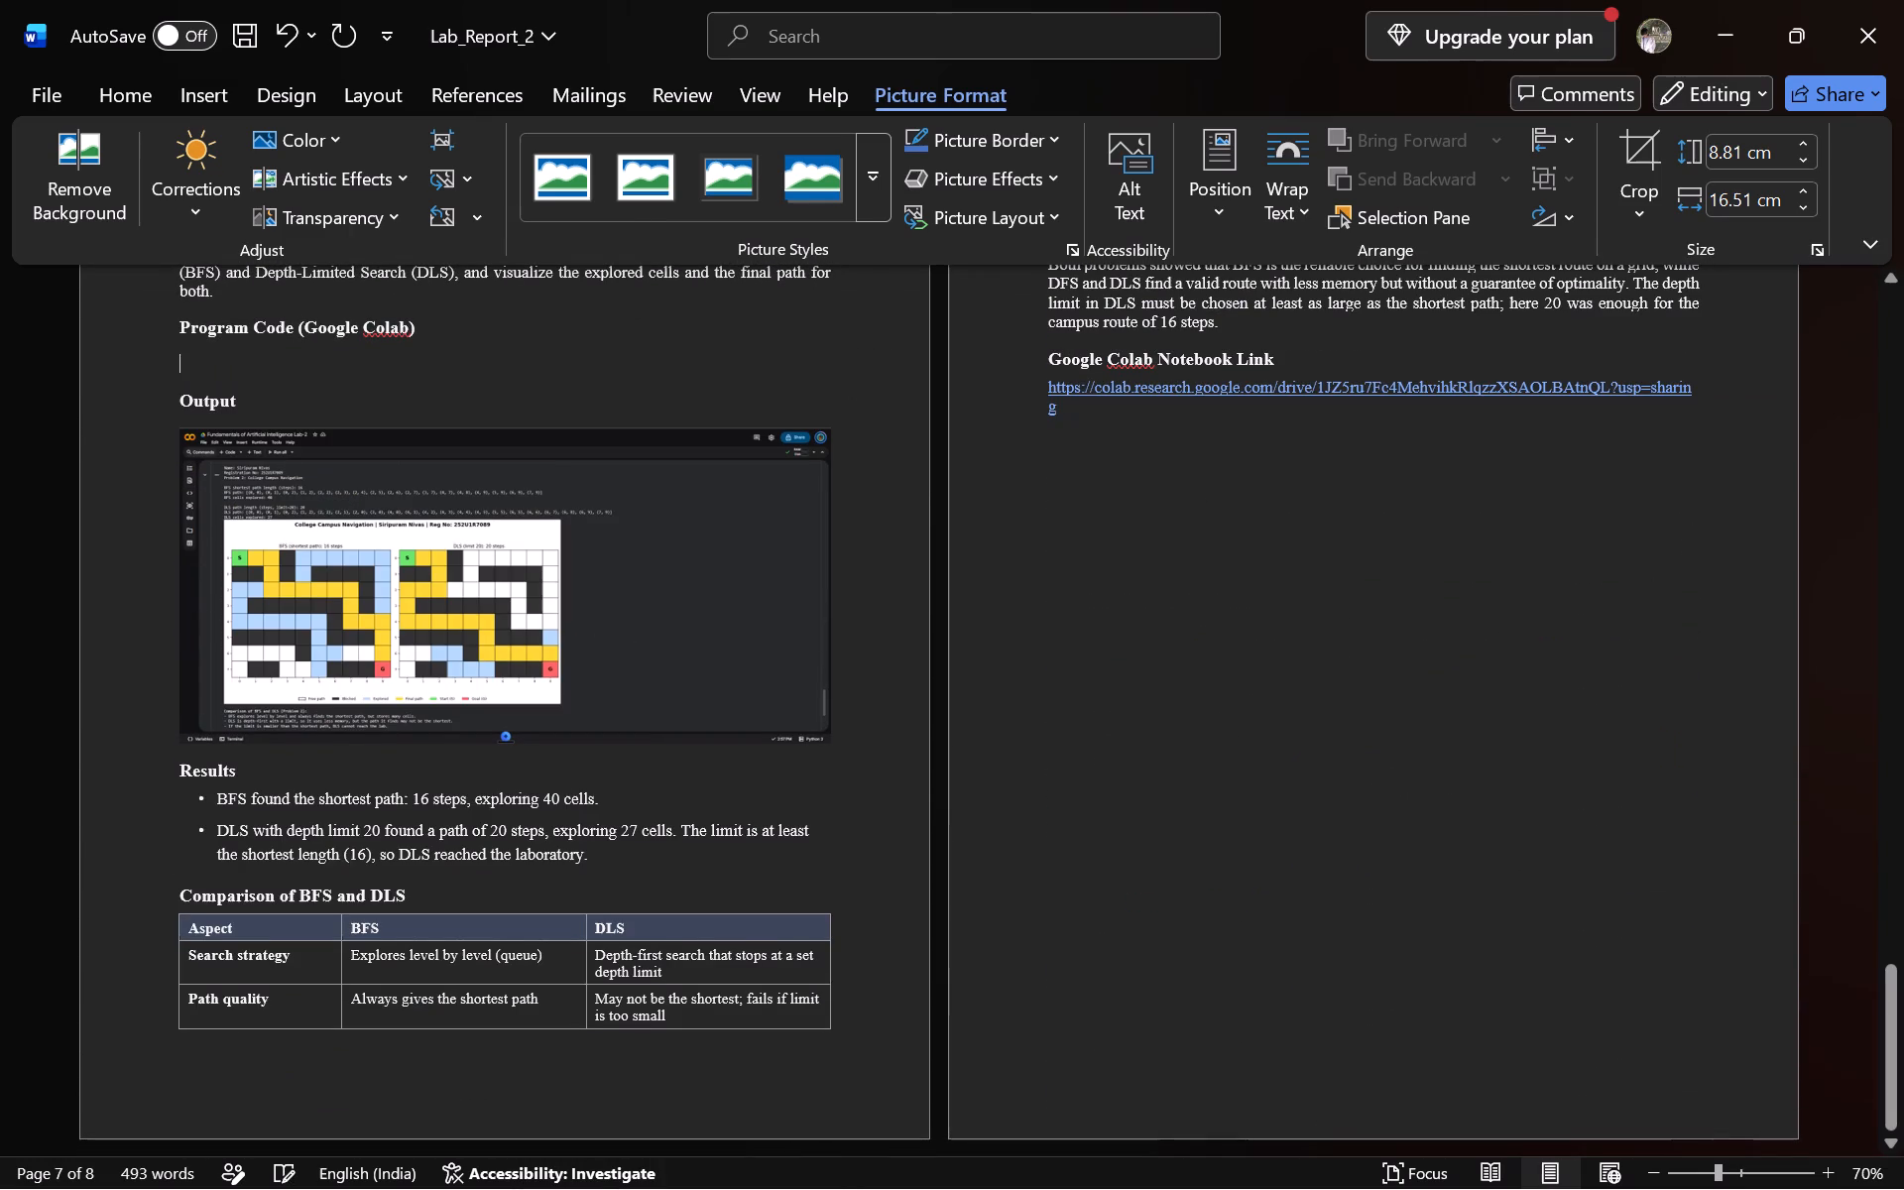
right_click(509, 649)
left_click(612, 392)
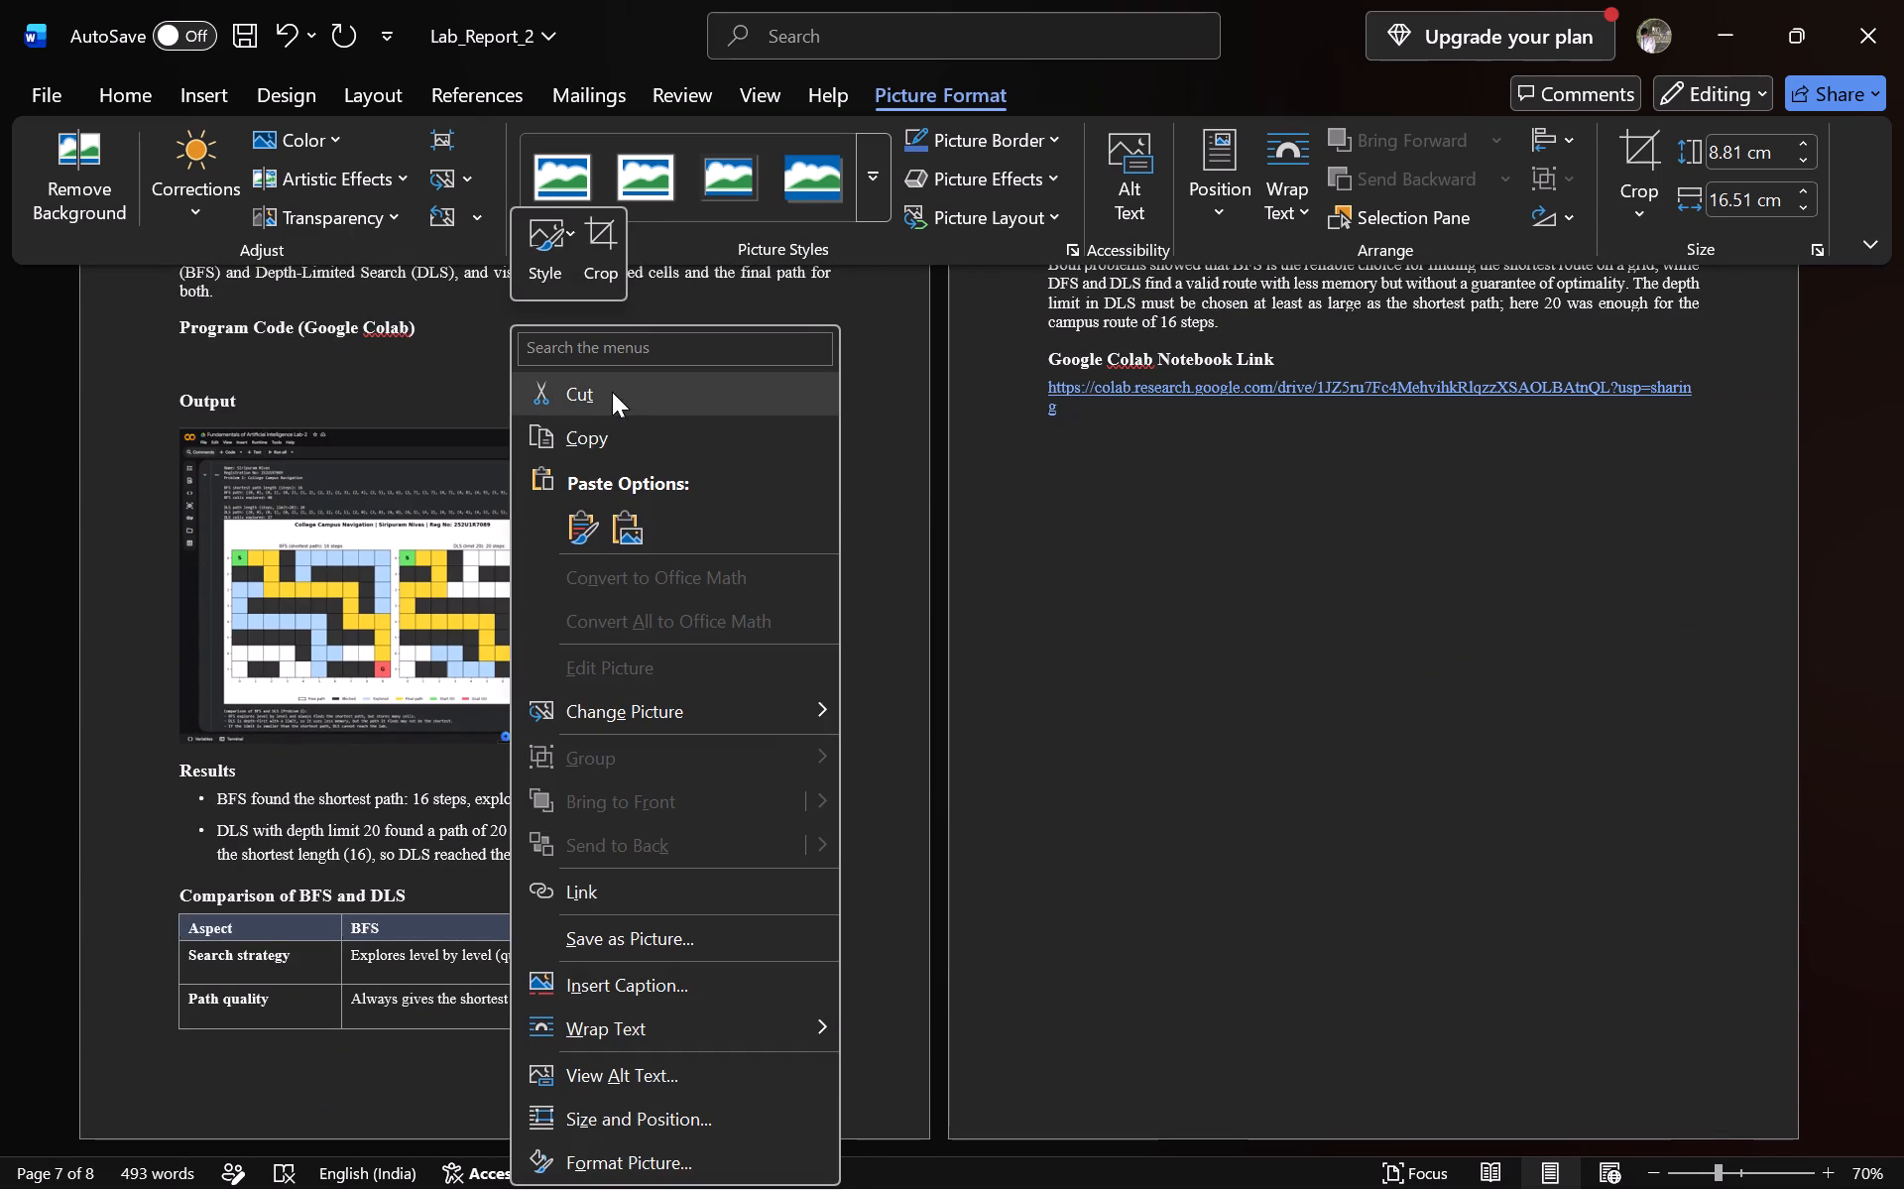
left_click(715, 378)
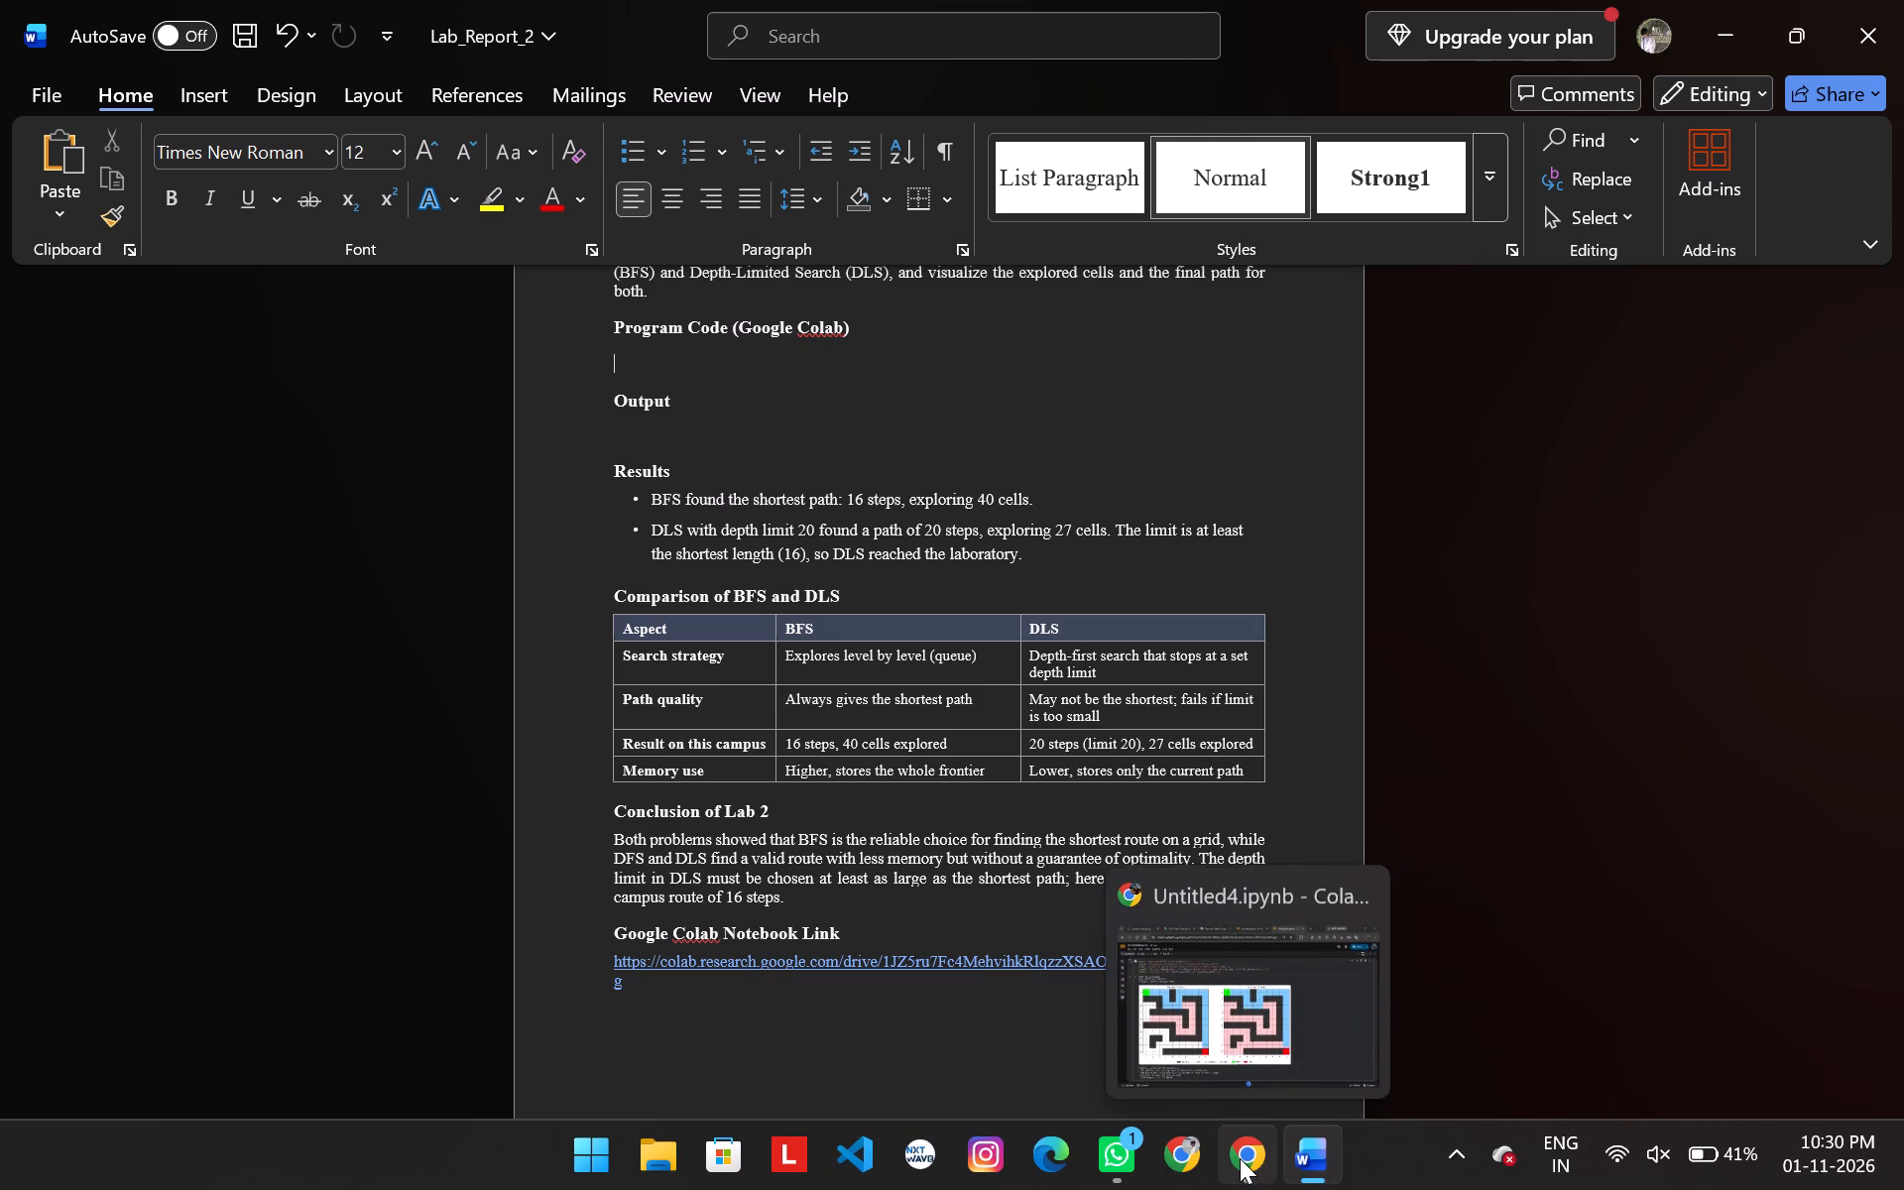
Switch to the Untitled4 notebook in Chrome and snip the first part of the Cell 3 College Campus Navigation code, starting at its heading comment.
left_click(1231, 1048)
scroll(952, 597, "down", 4)
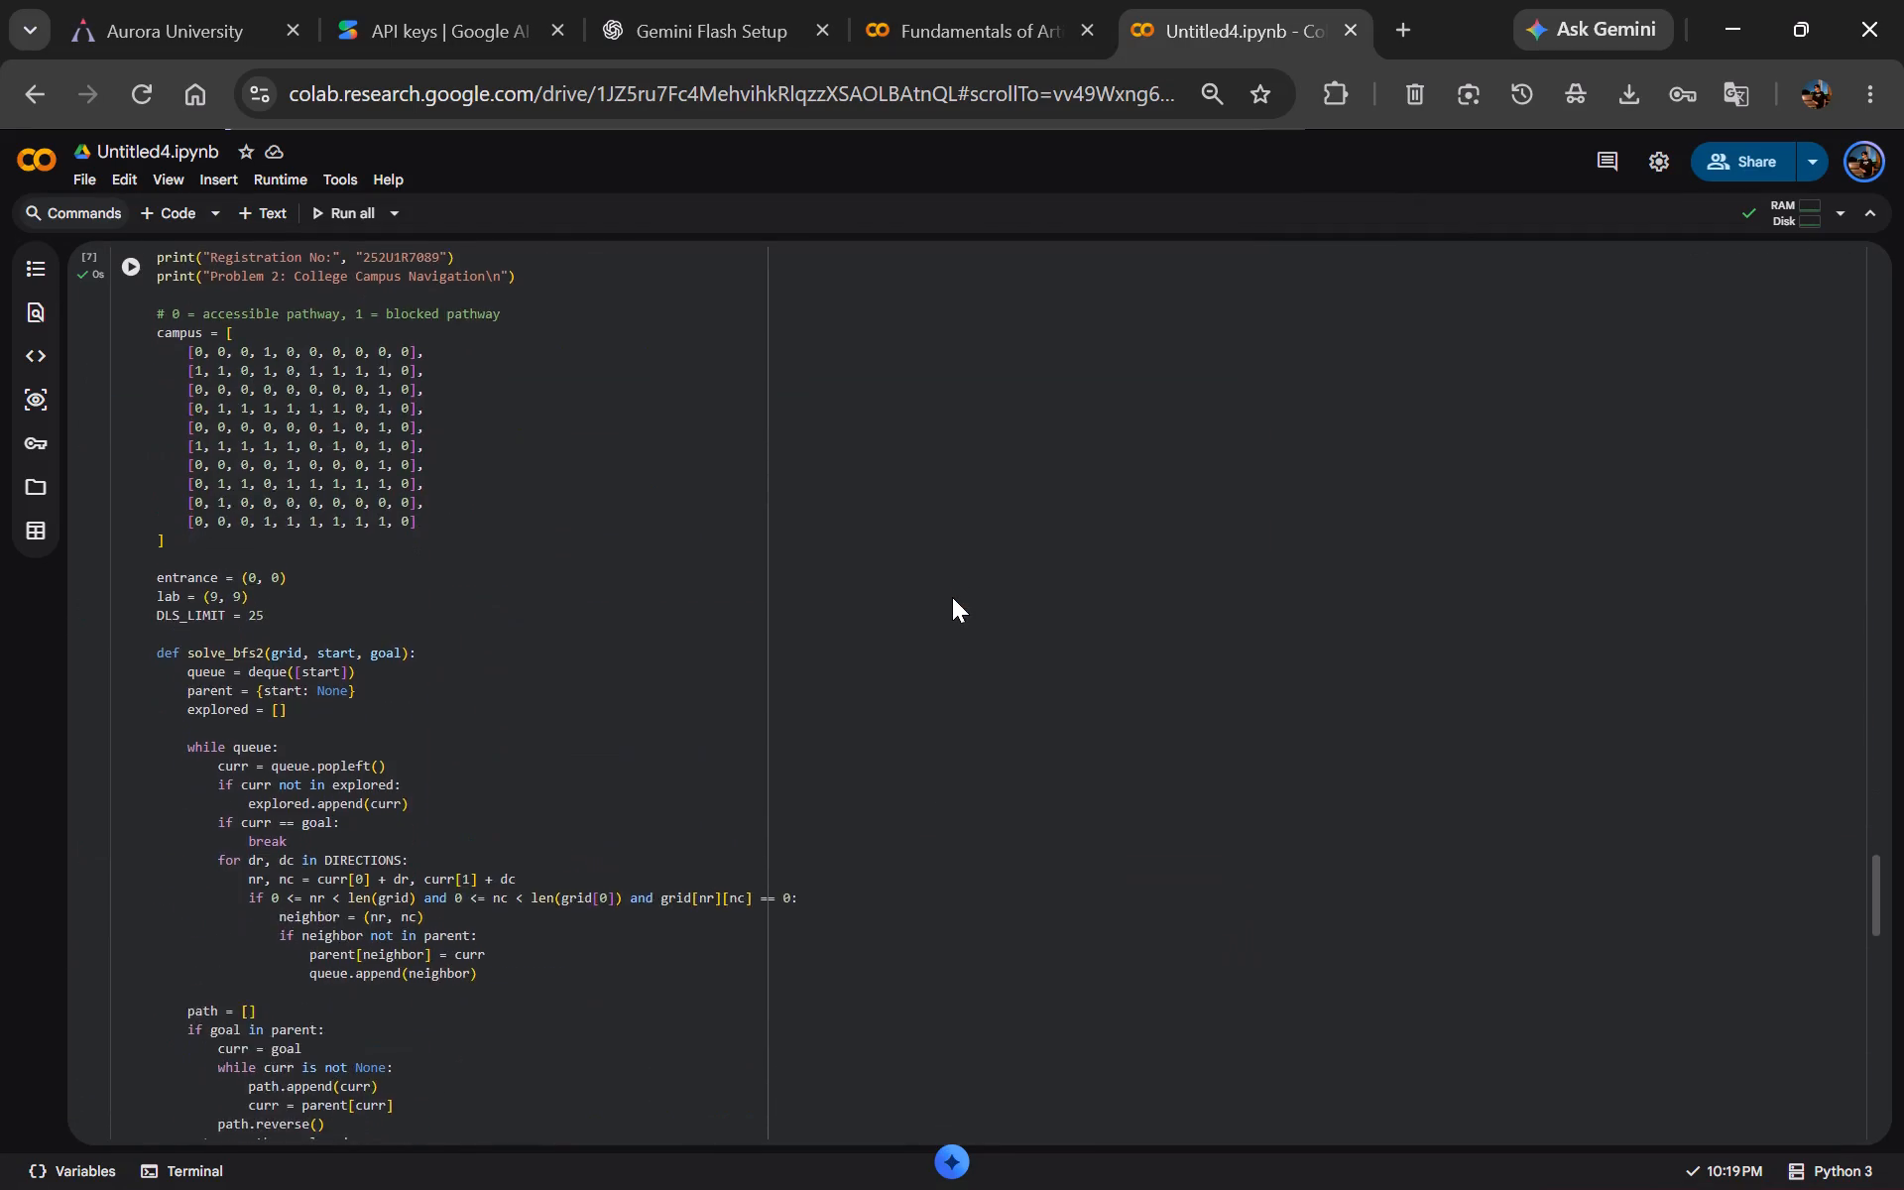
scroll(952, 597, "down", 3)
scroll(952, 597, "up", 2)
key("ctrl+minus")
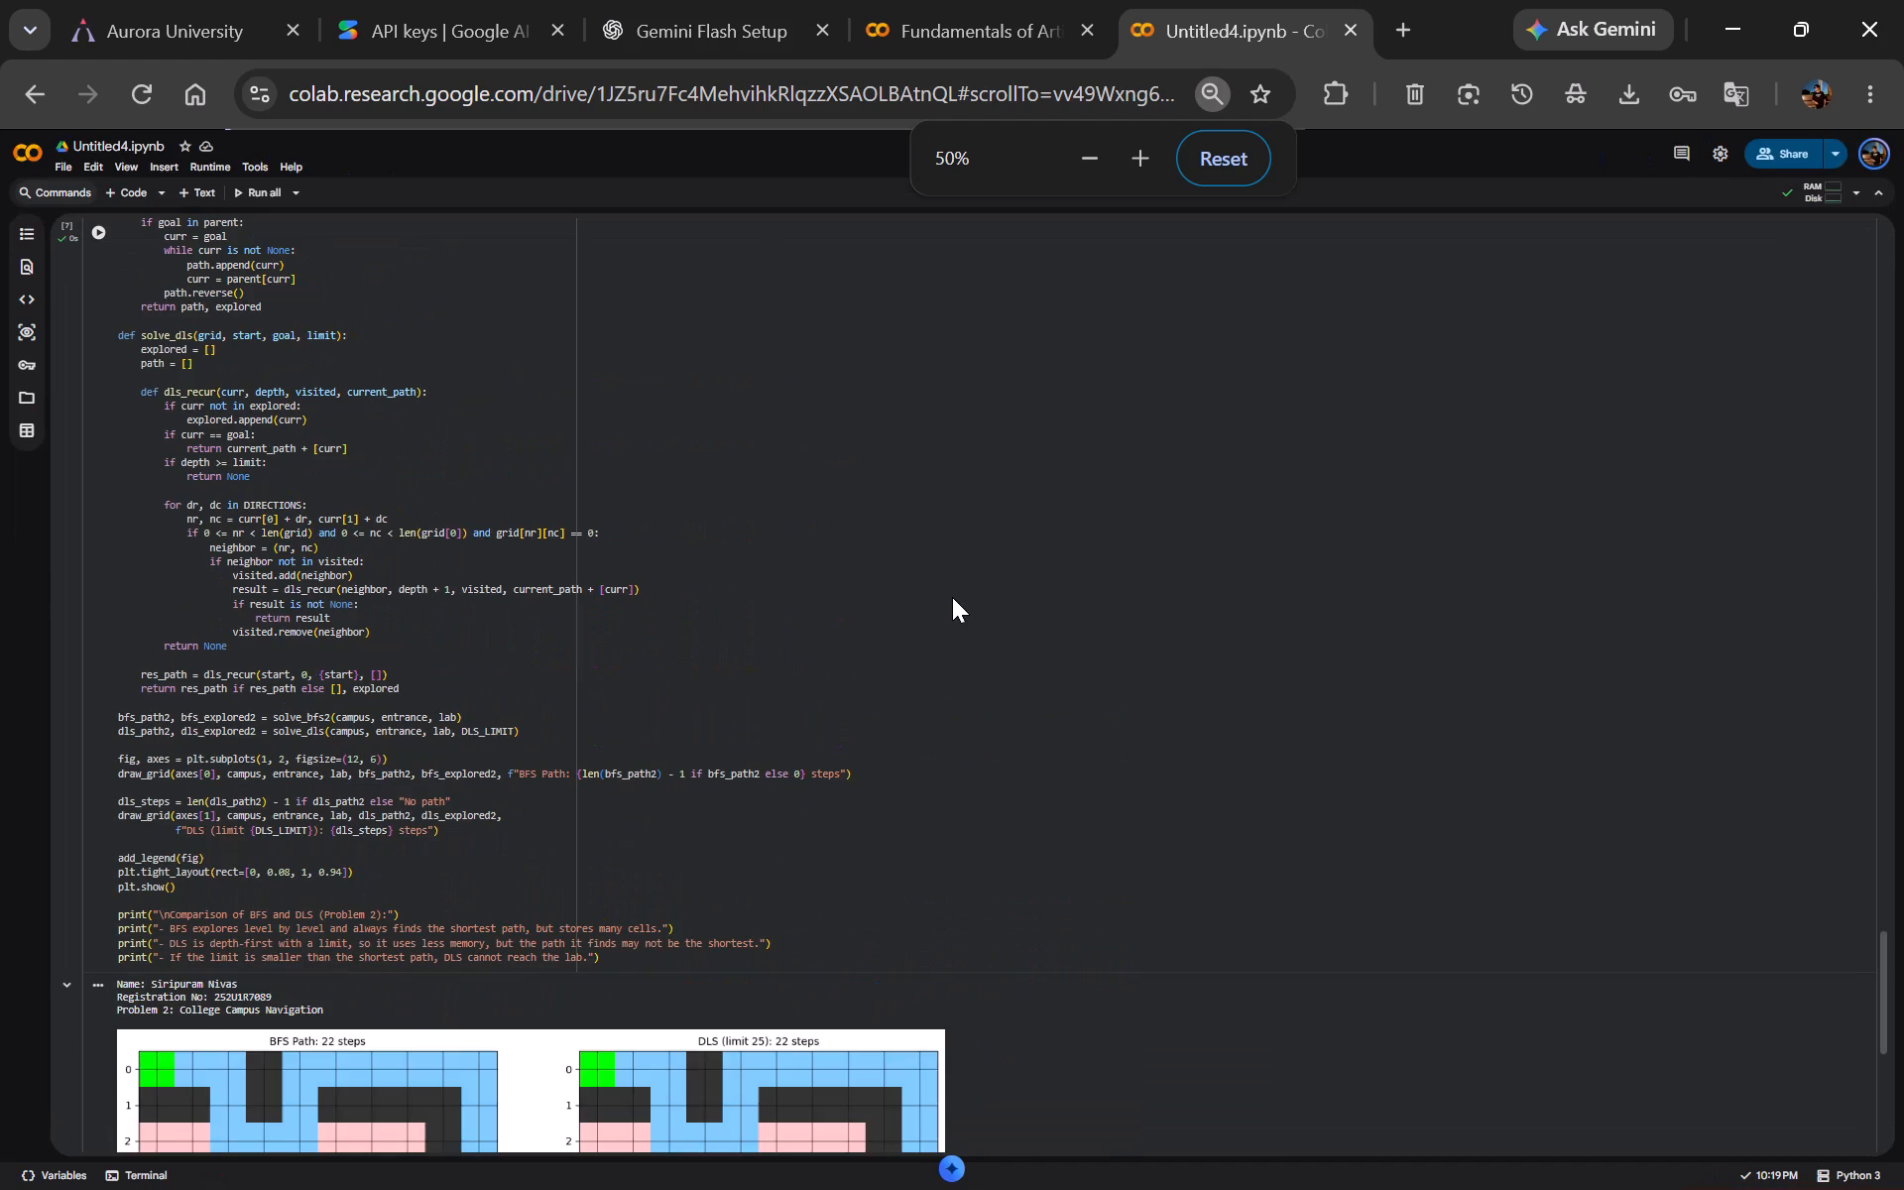
scroll(952, 597, "up", 4)
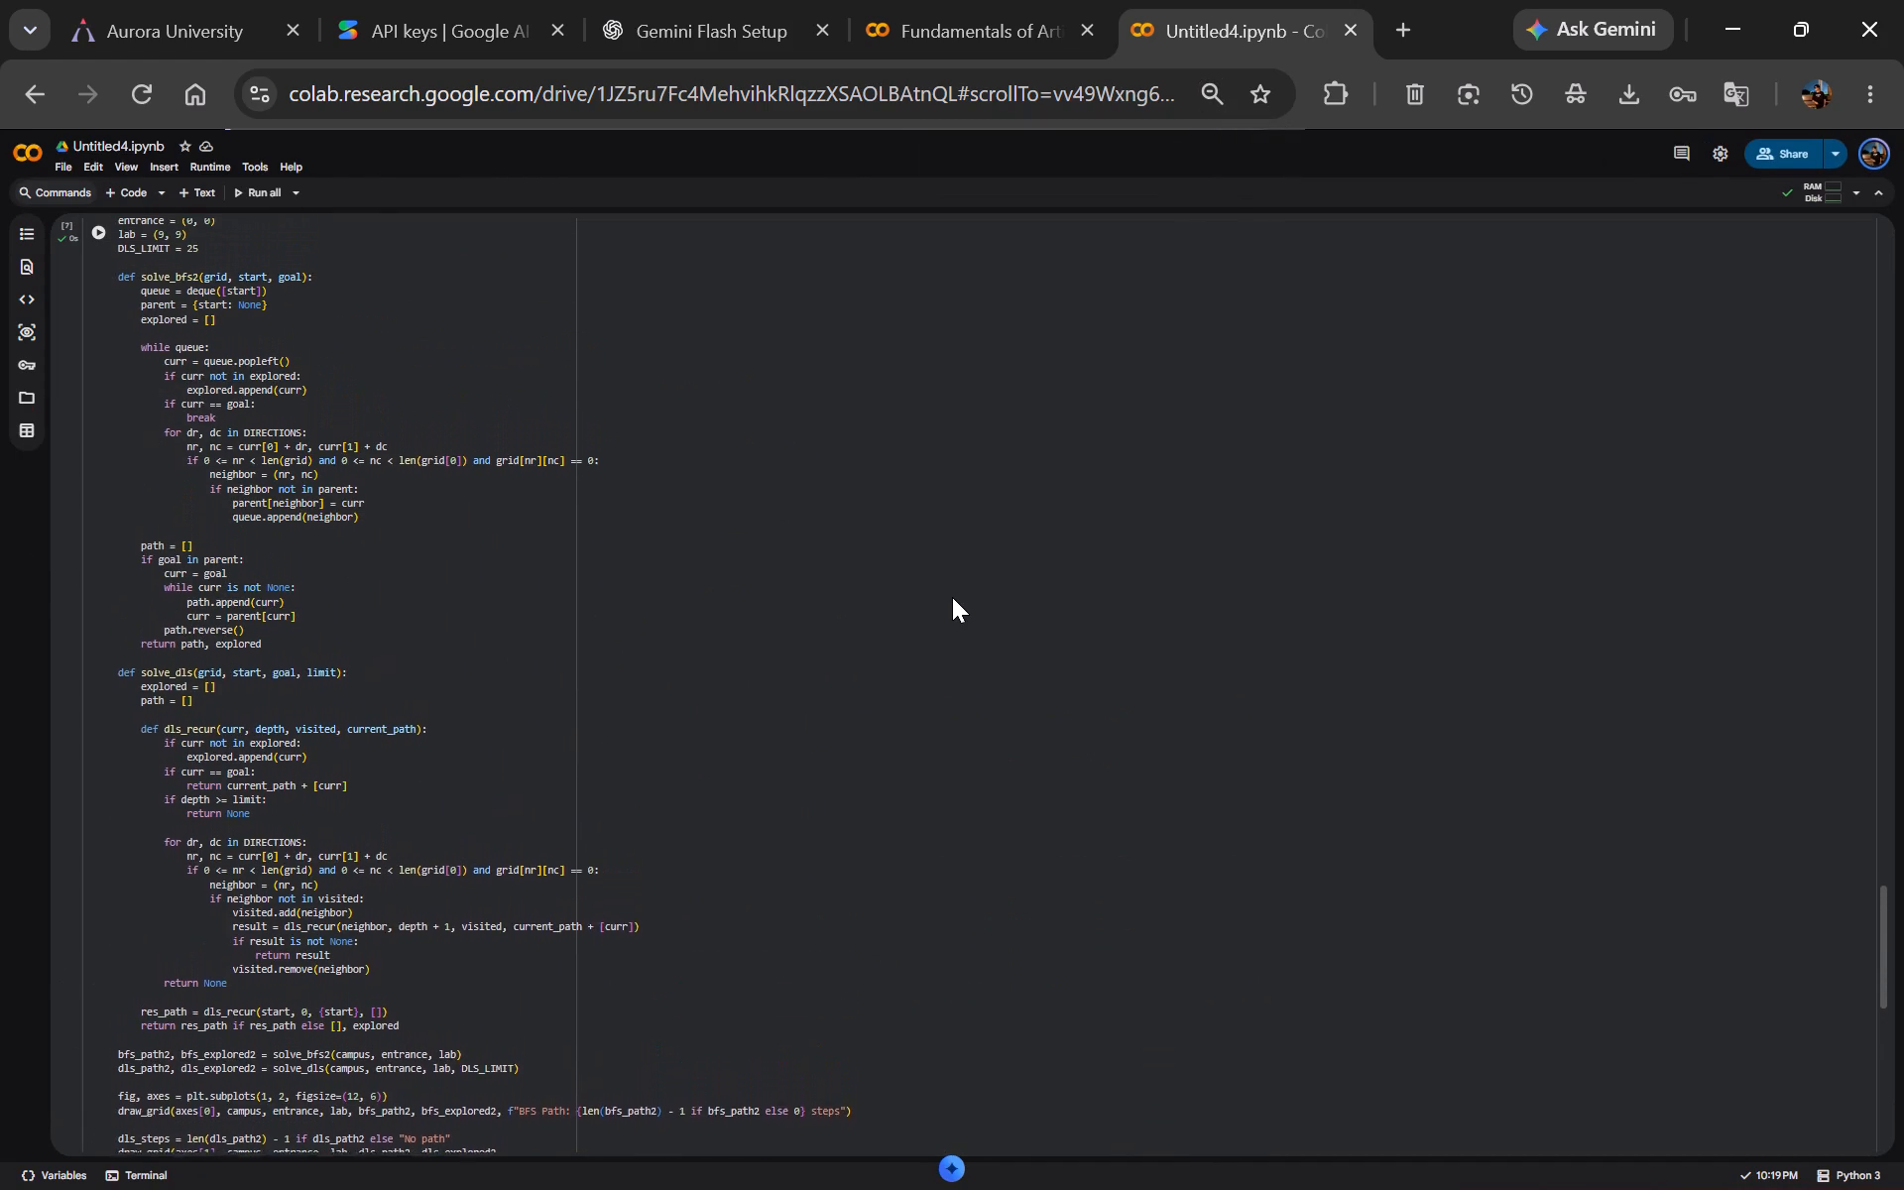
scroll(952, 597, "up", 1)
scroll(952, 597, "down", 2)
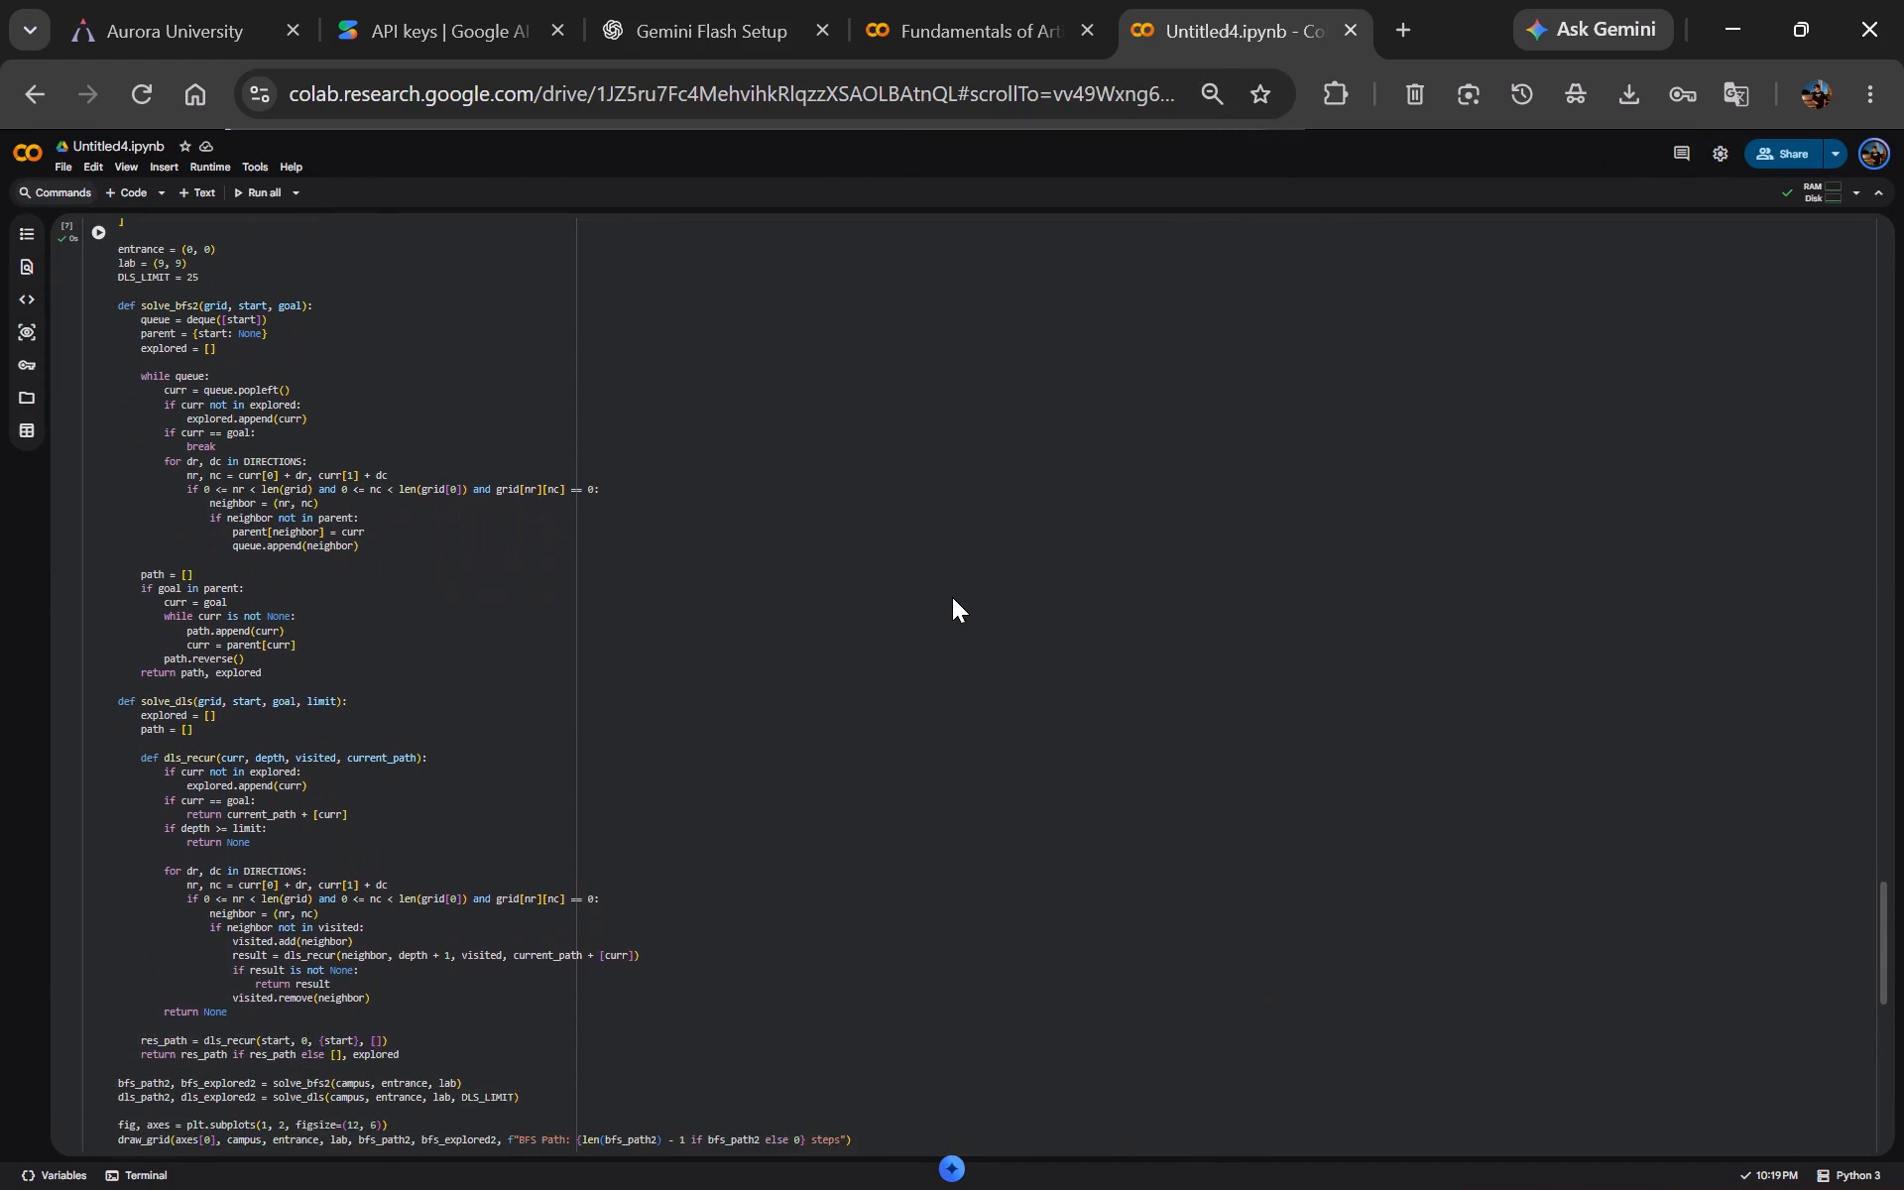
scroll(952, 597, "down", 2)
scroll(952, 597, "up", 3)
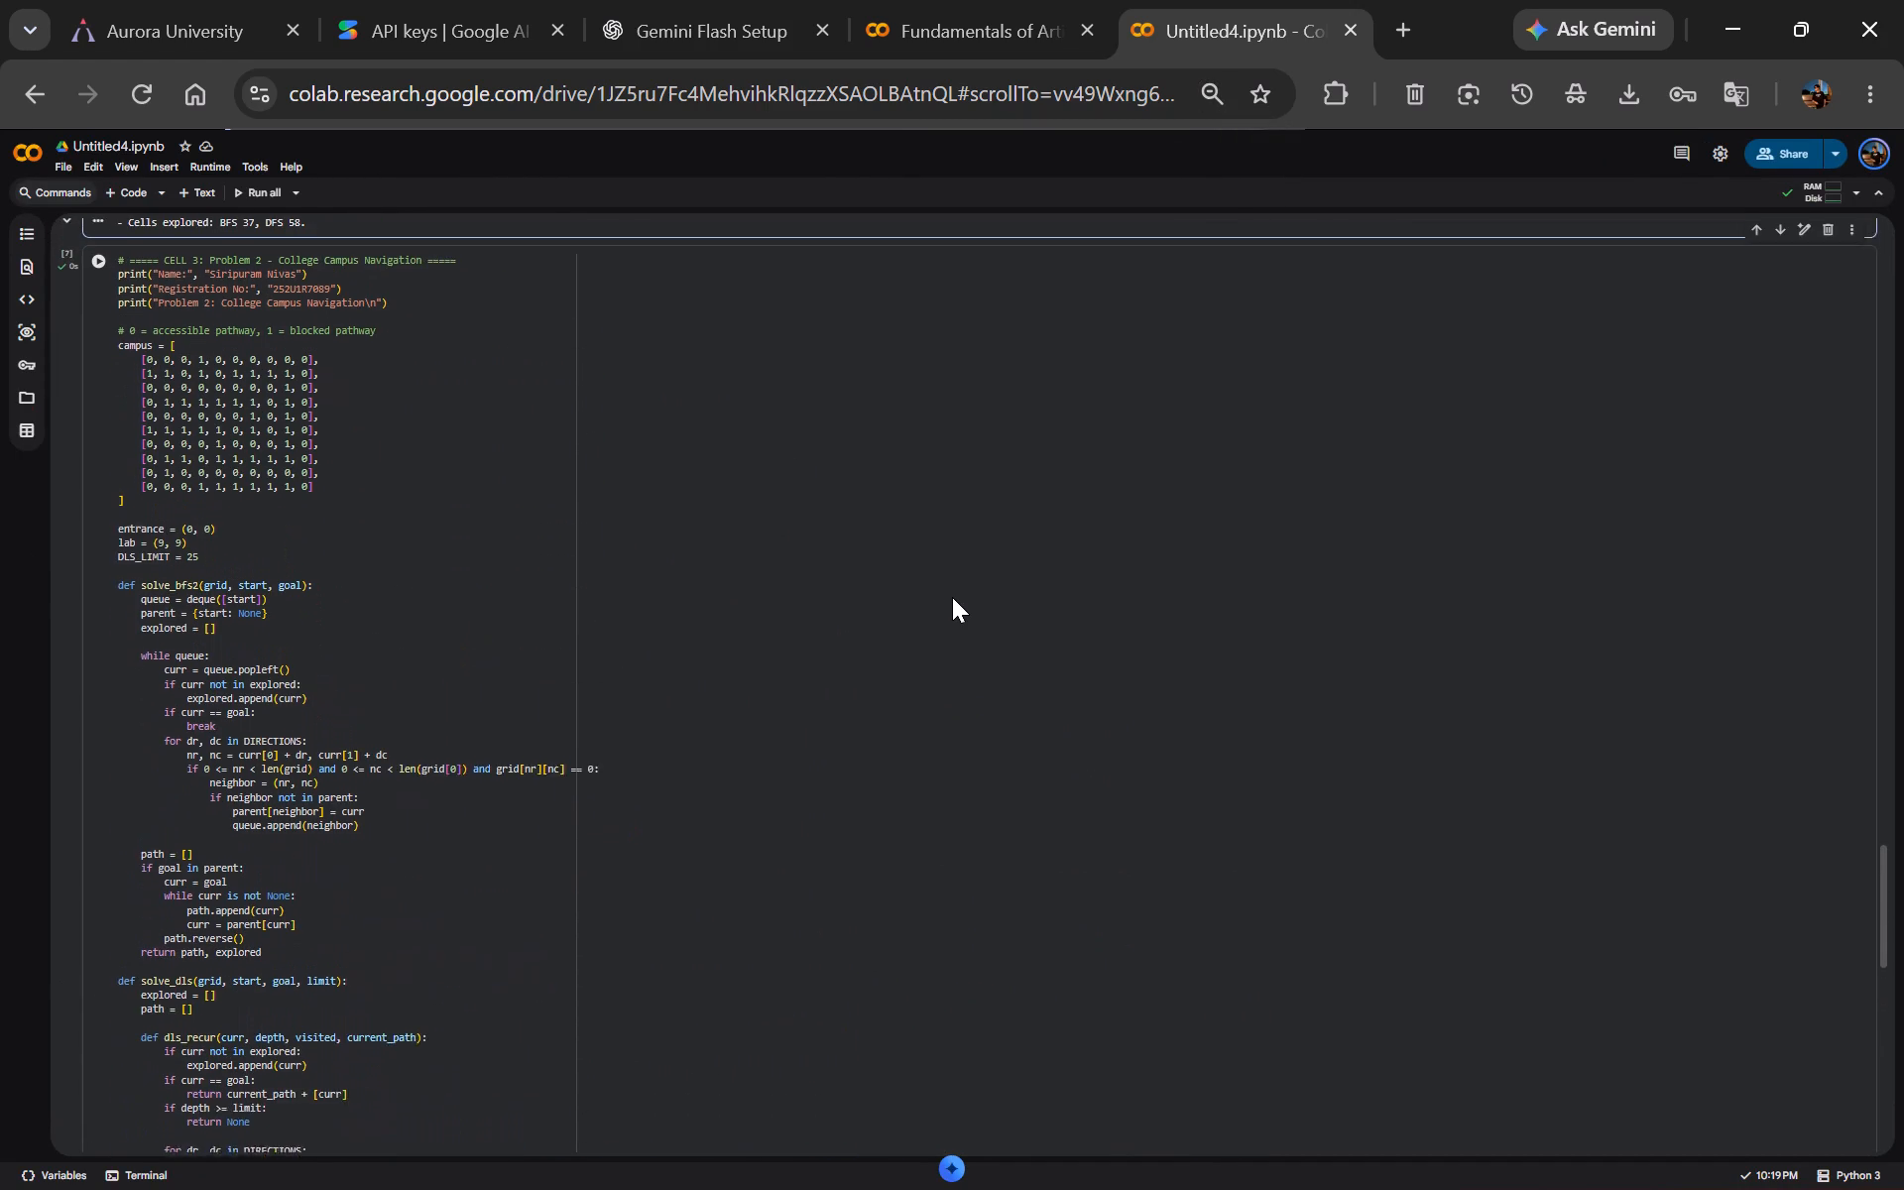
scroll(952, 597, "up", 1)
key("ctrl+equal")
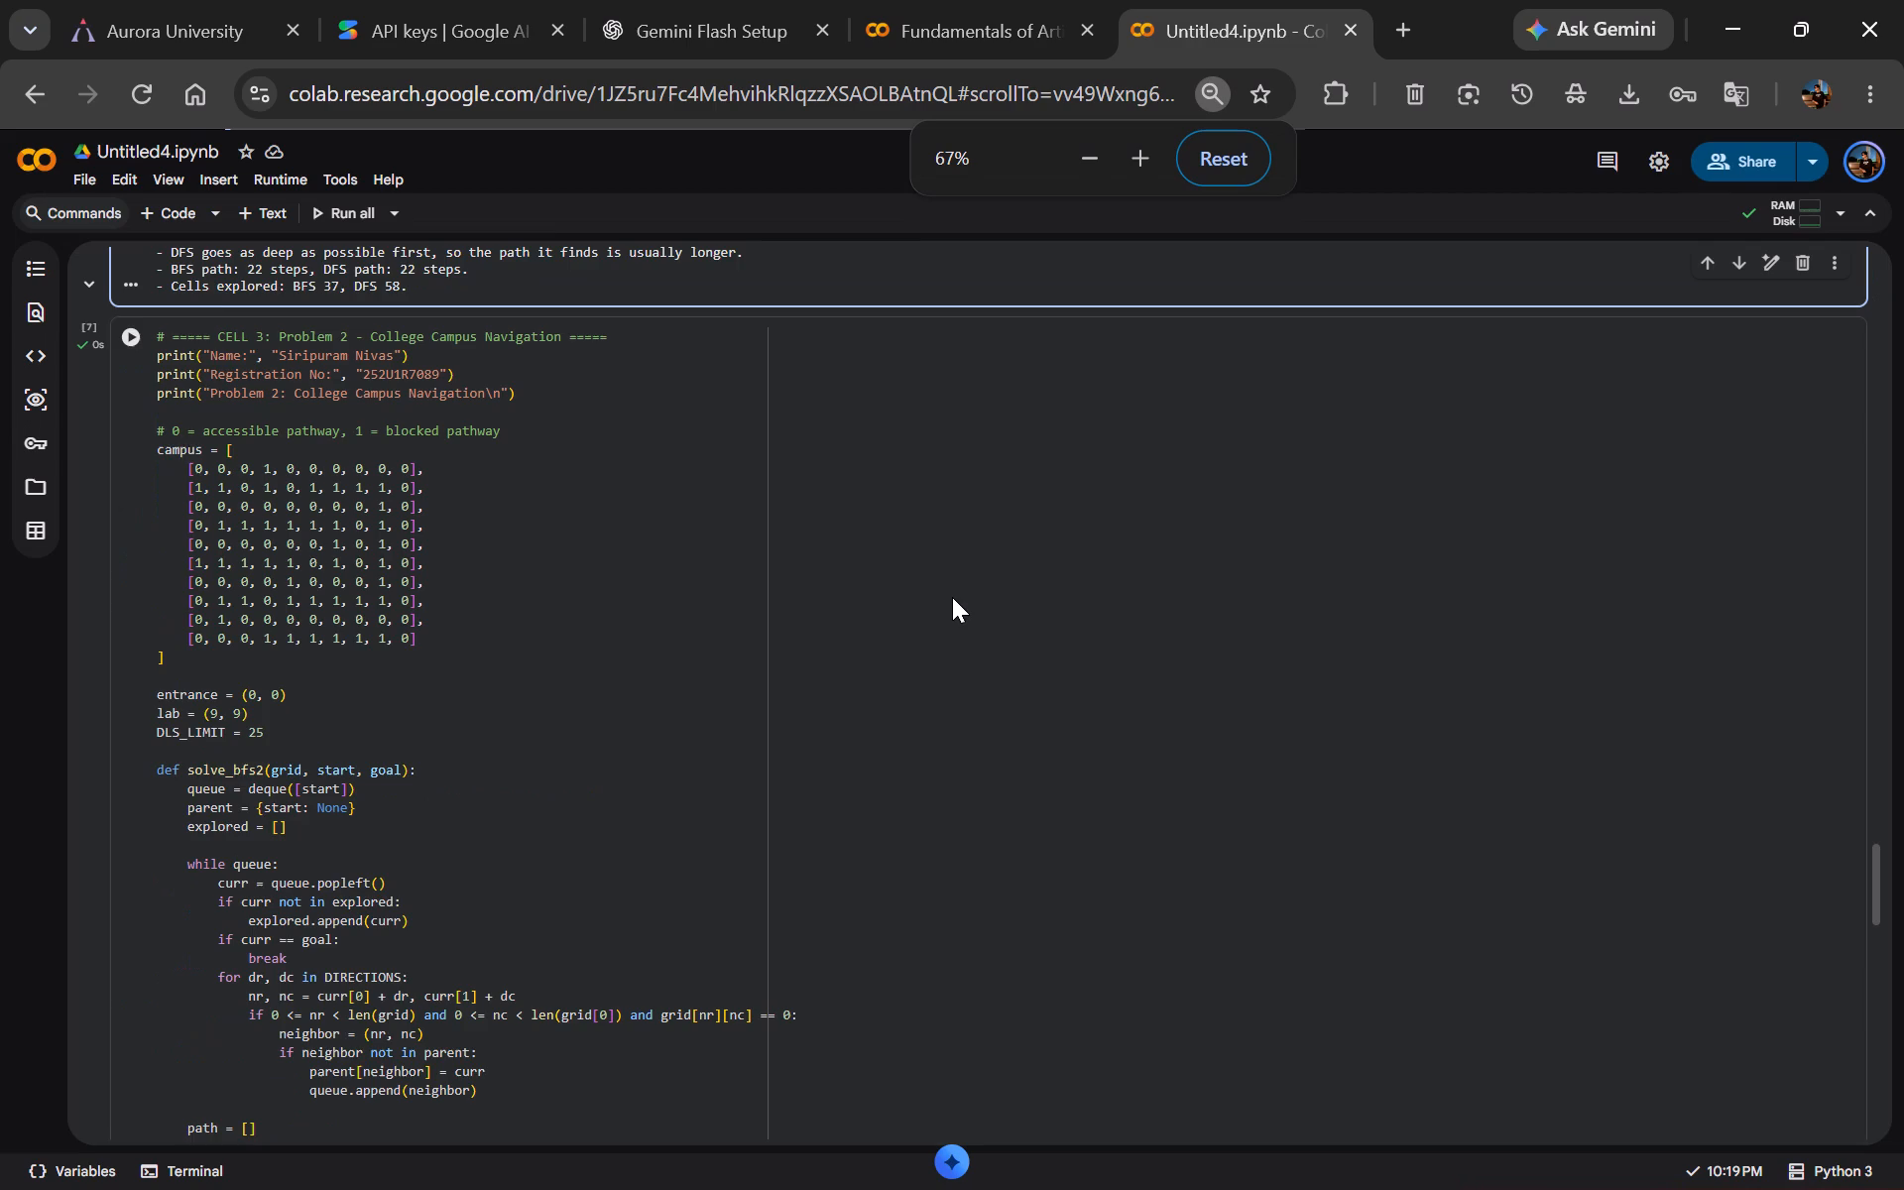
scroll(952, 597, "down", 1)
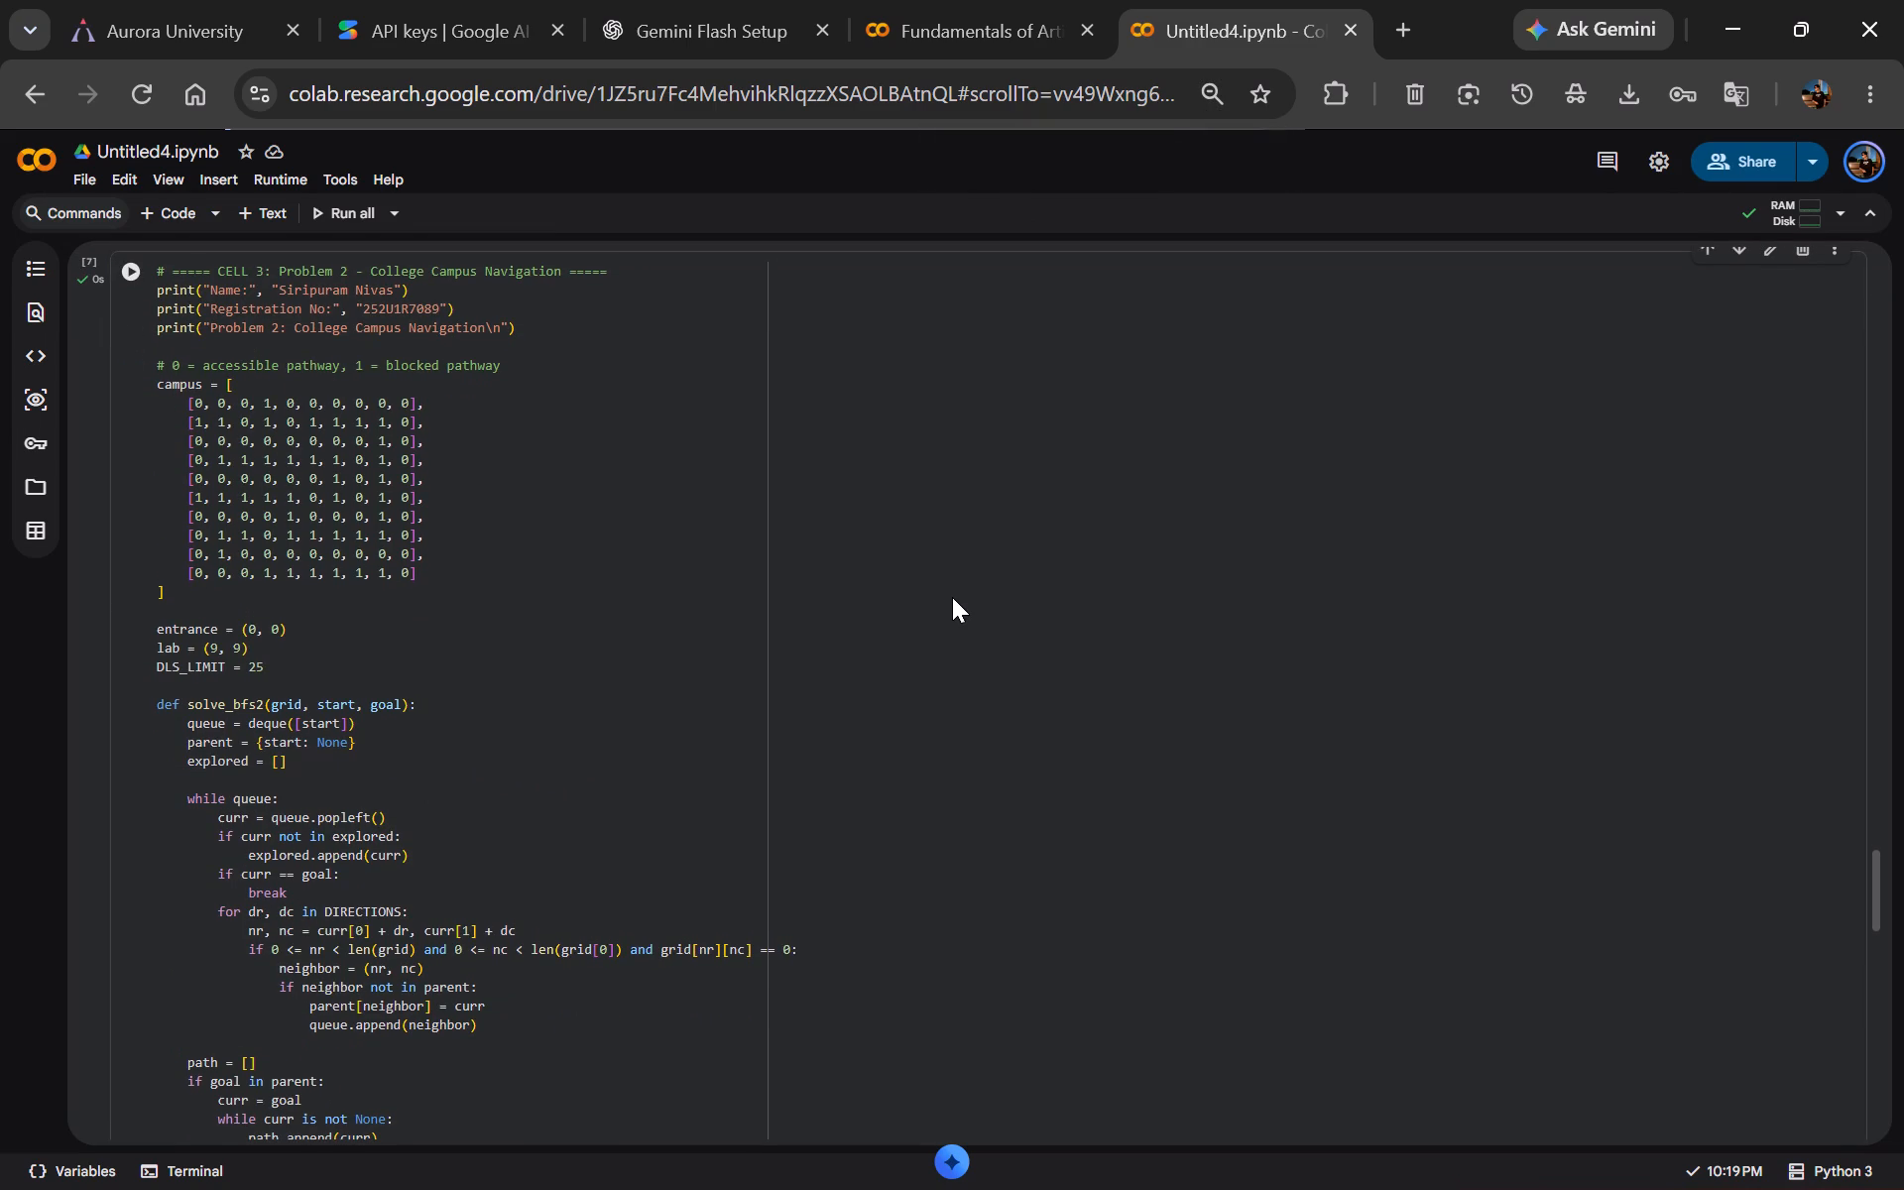
key("shift+super+s")
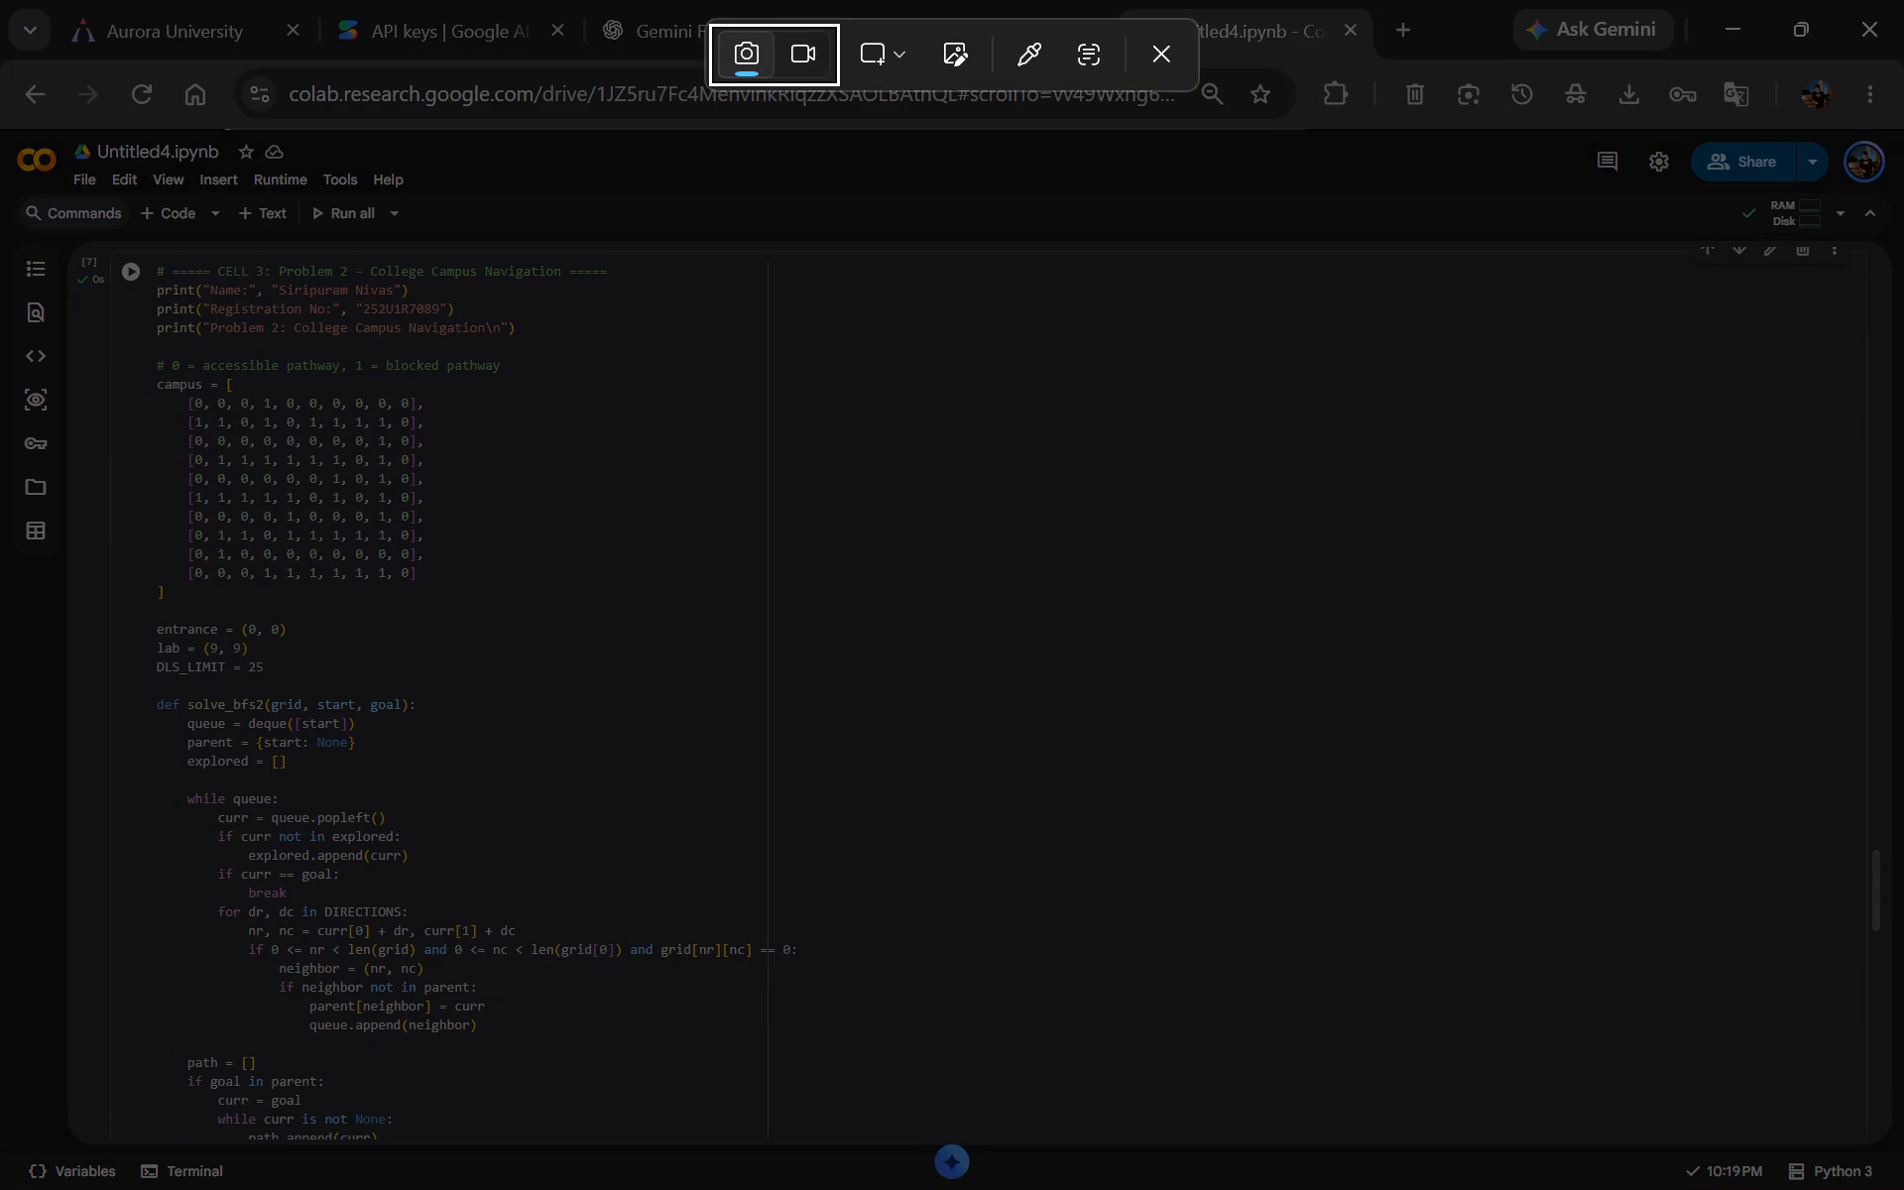
left_click_drag(0, 125, 1903, 1189)
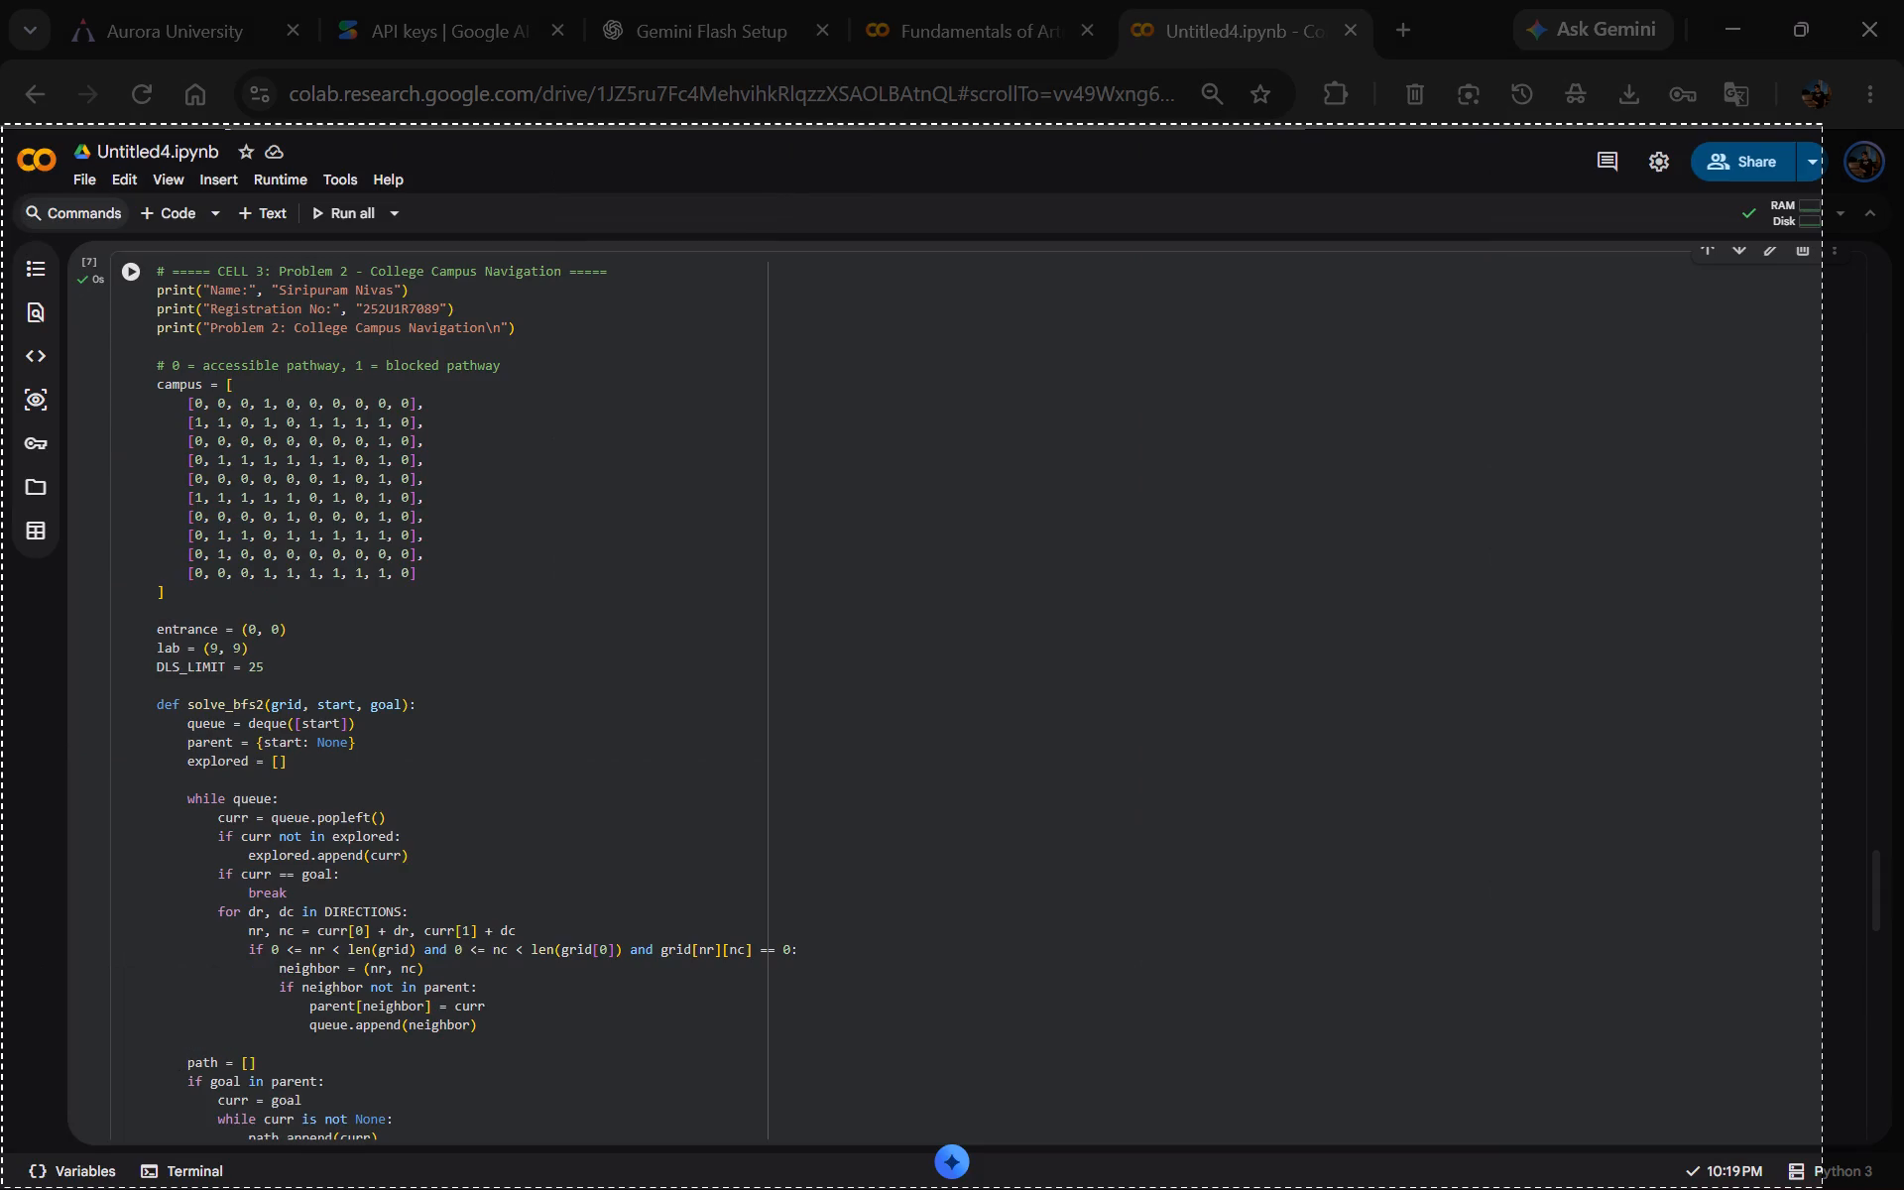
left_click_drag(1903, 1189, 1903, 1149)
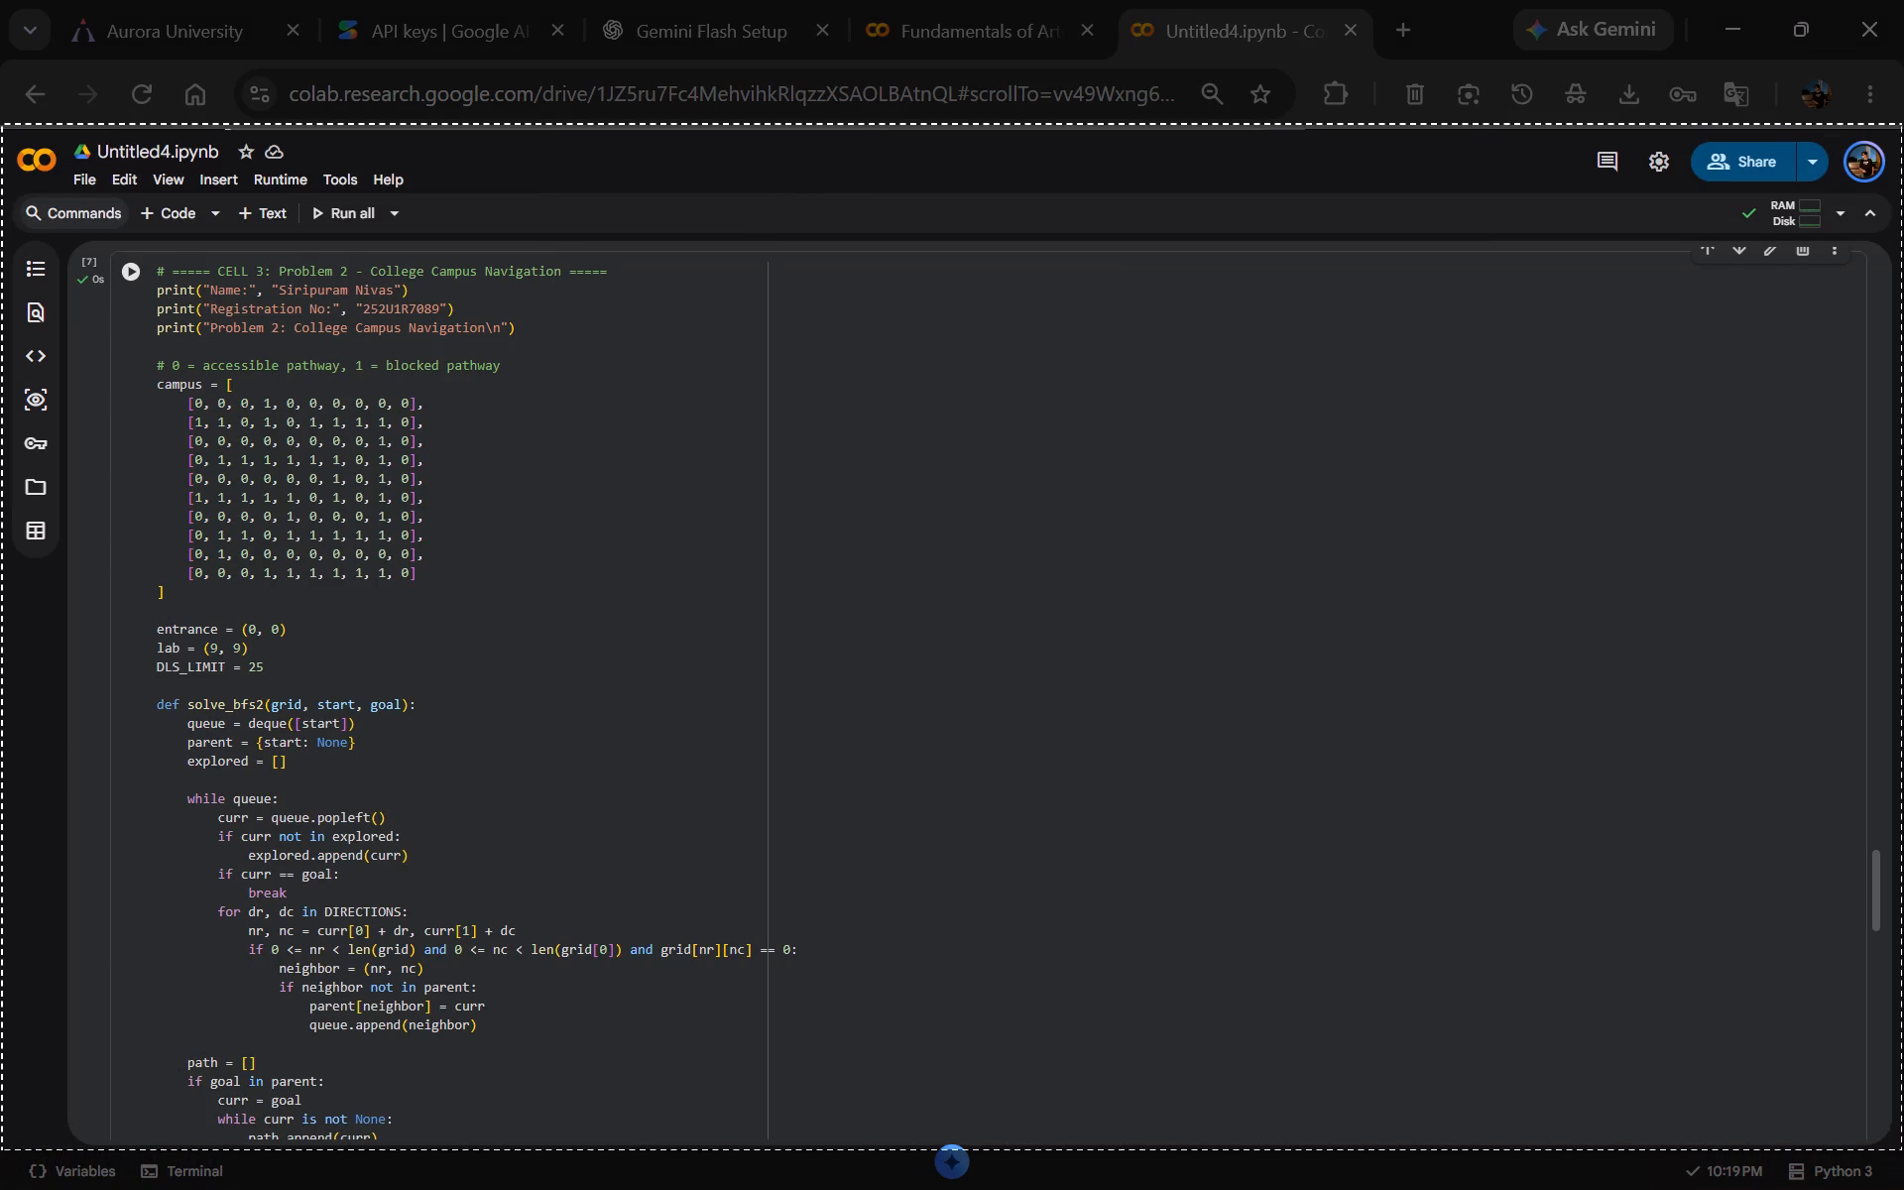
left_click_drag(1903, 1149, 1903, 1148)
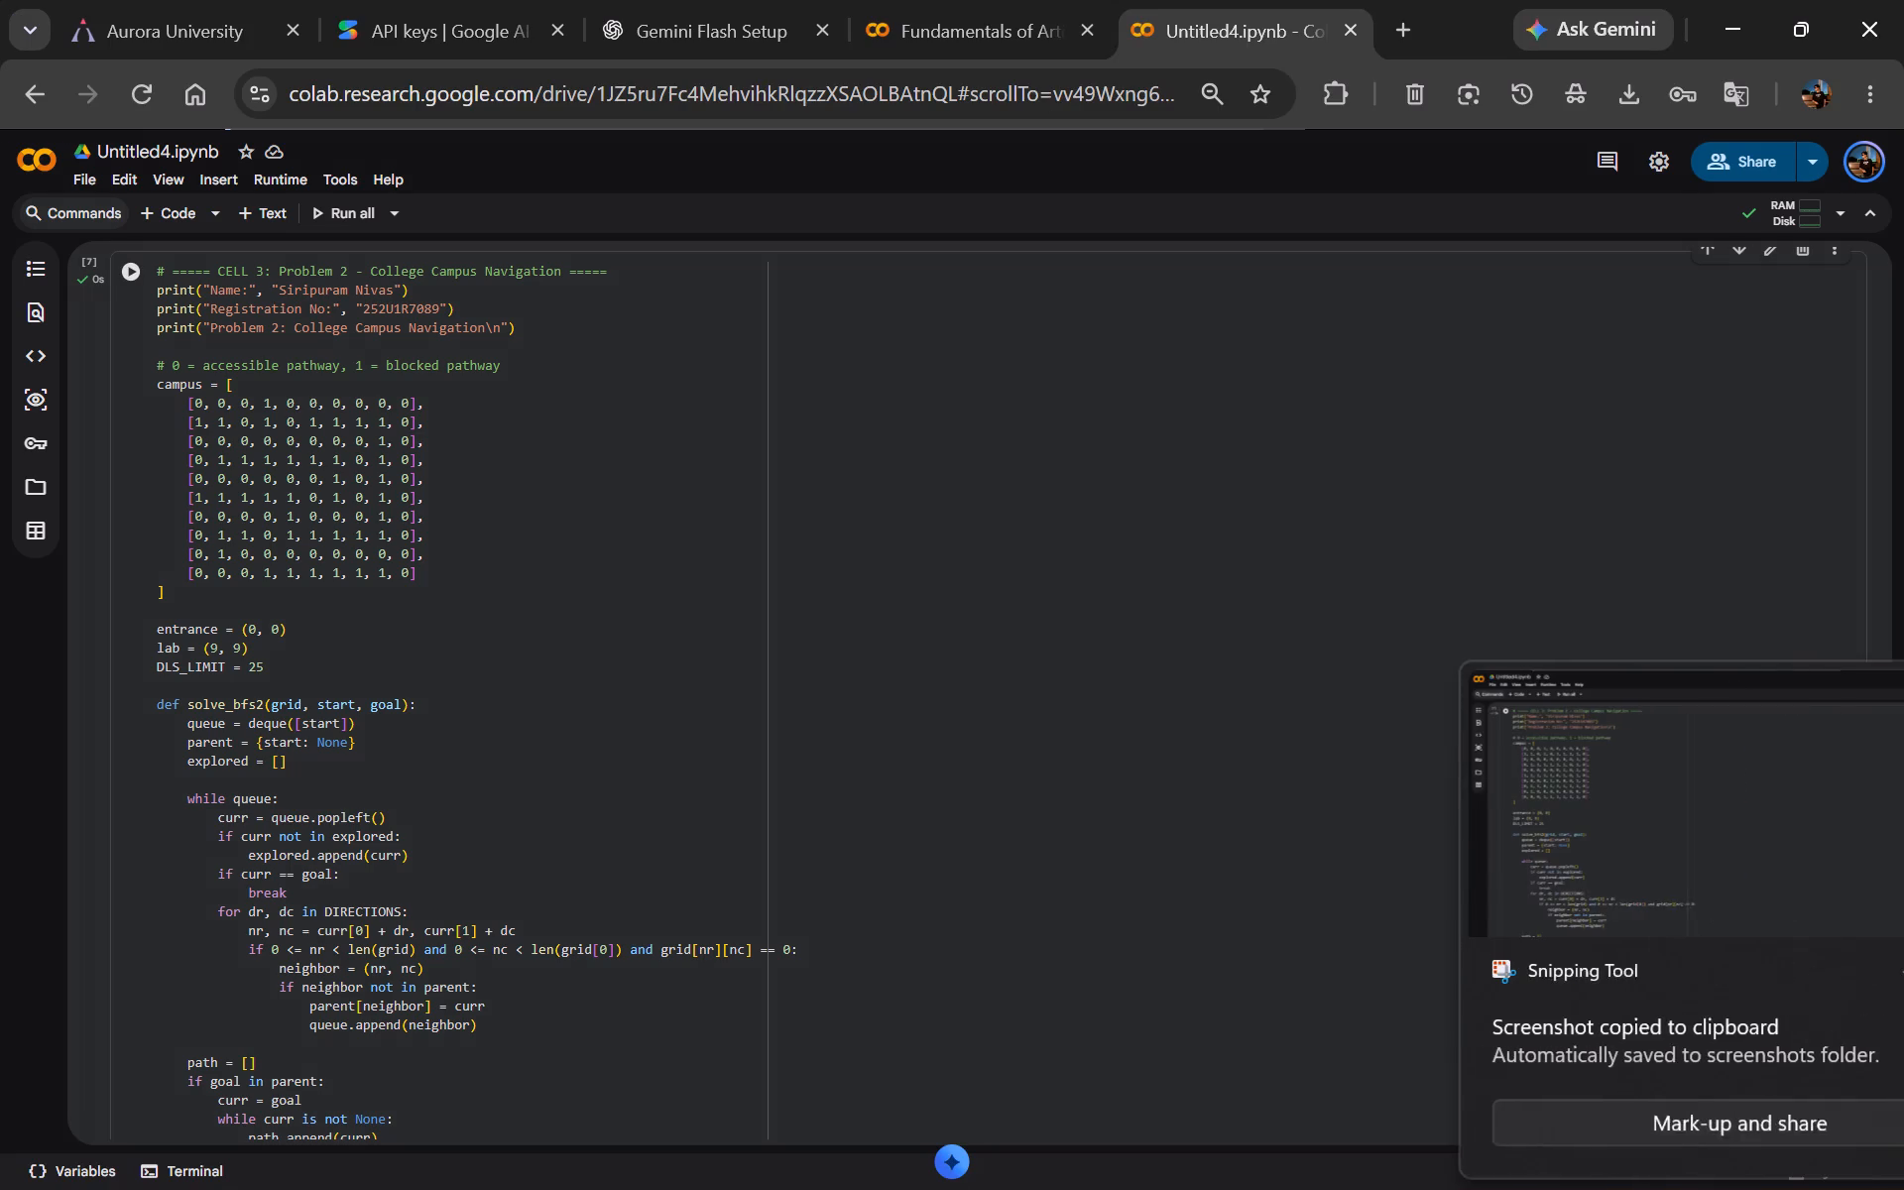
Snip the rest of the Cell 3 code, from the solve_dls function down to the comparison print lines.
scroll(1214, 985, "down", 3)
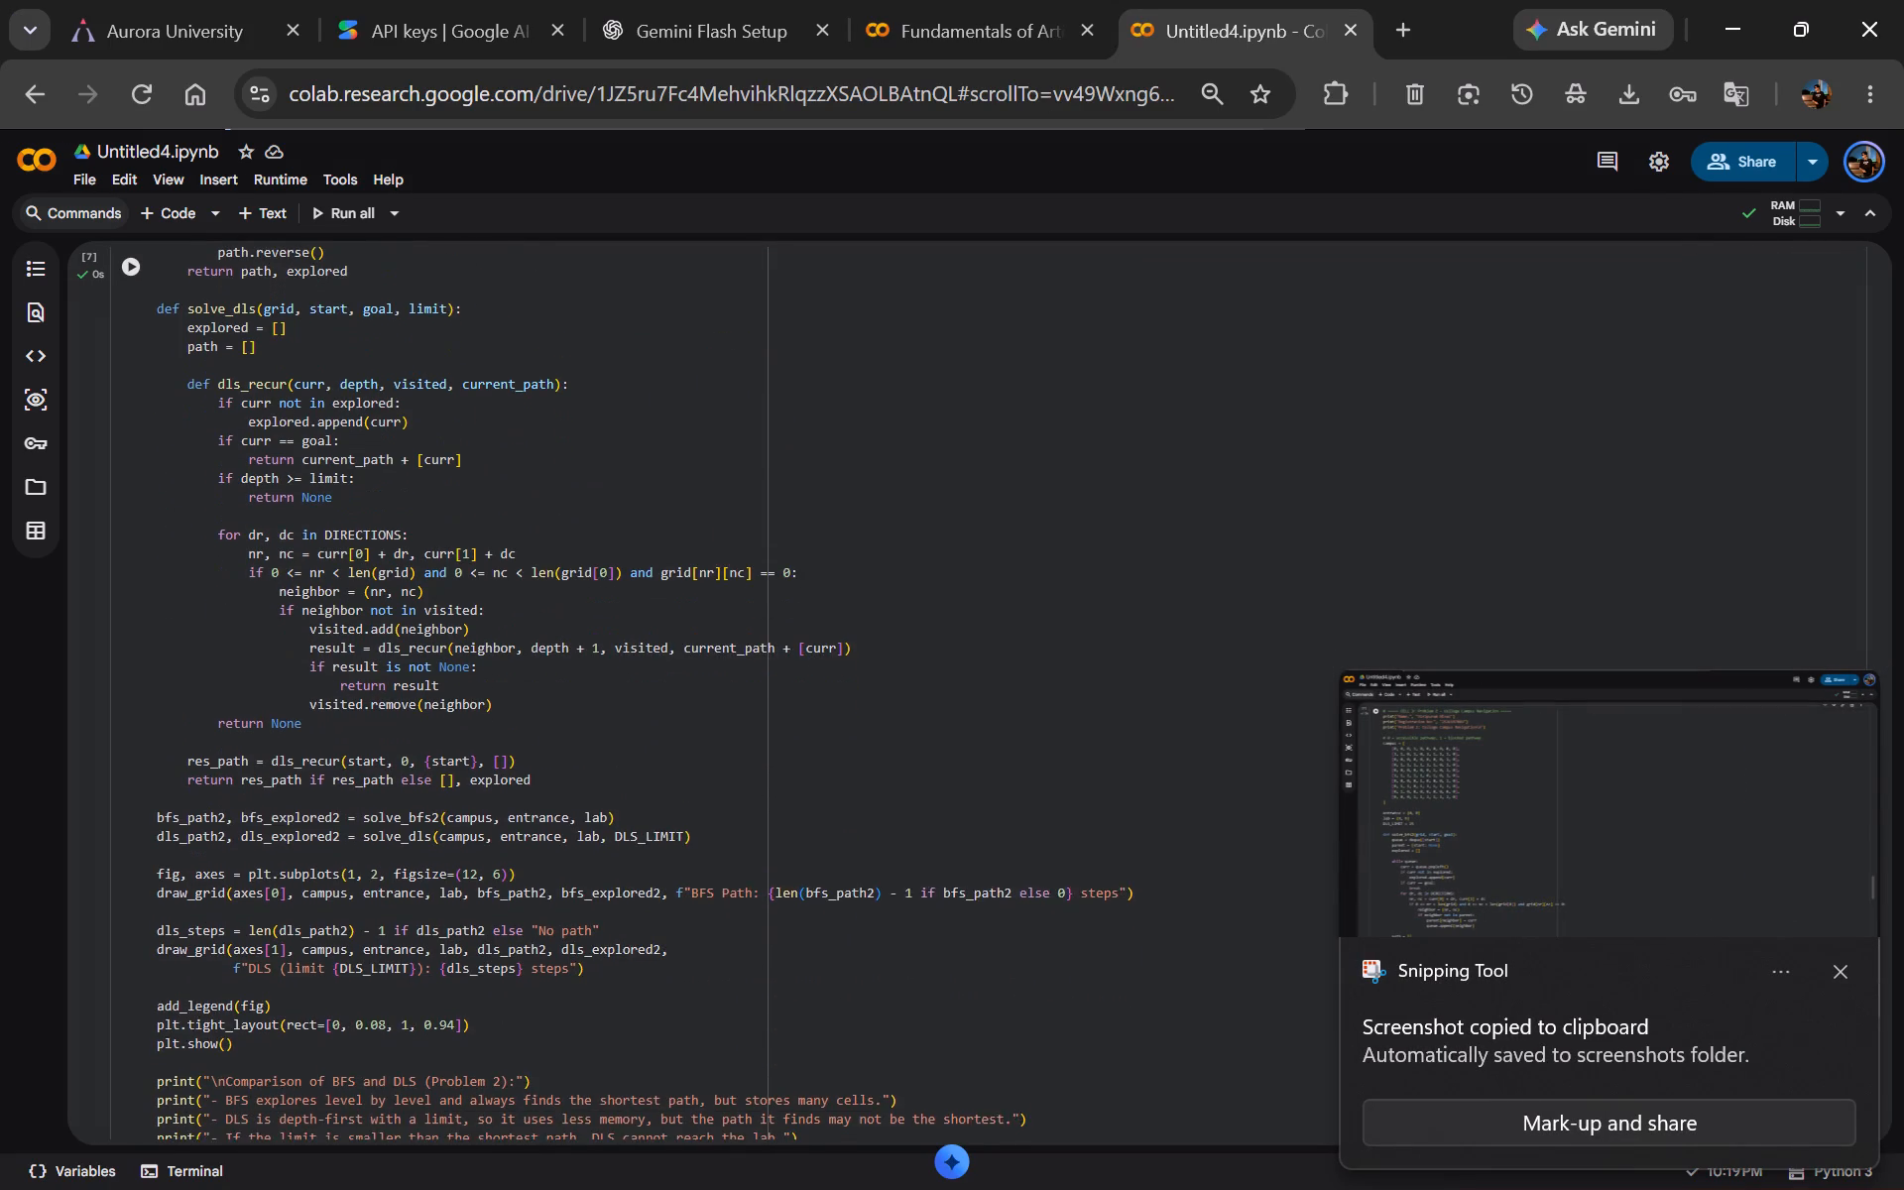
scroll(1214, 985, "down", 3)
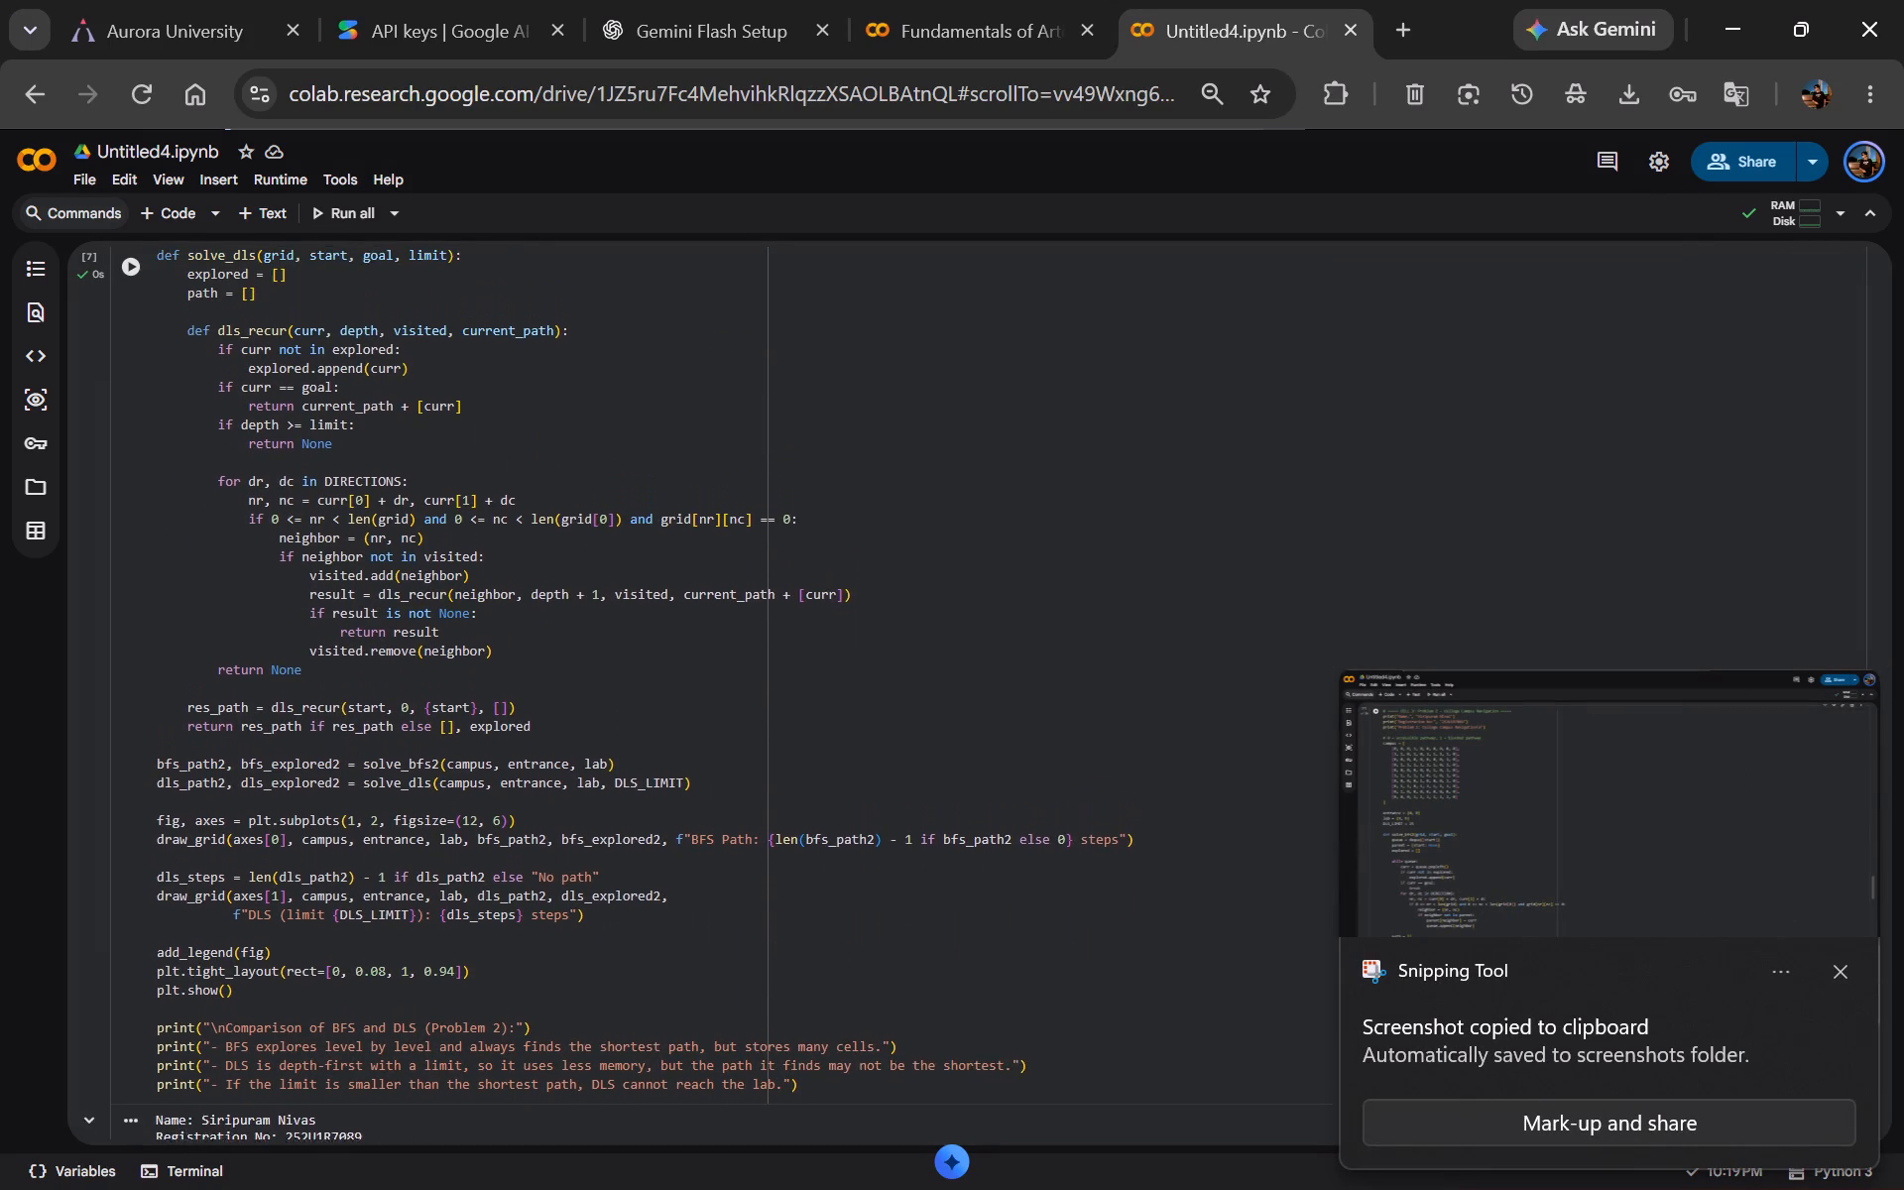
scroll(1214, 985, "down", 3)
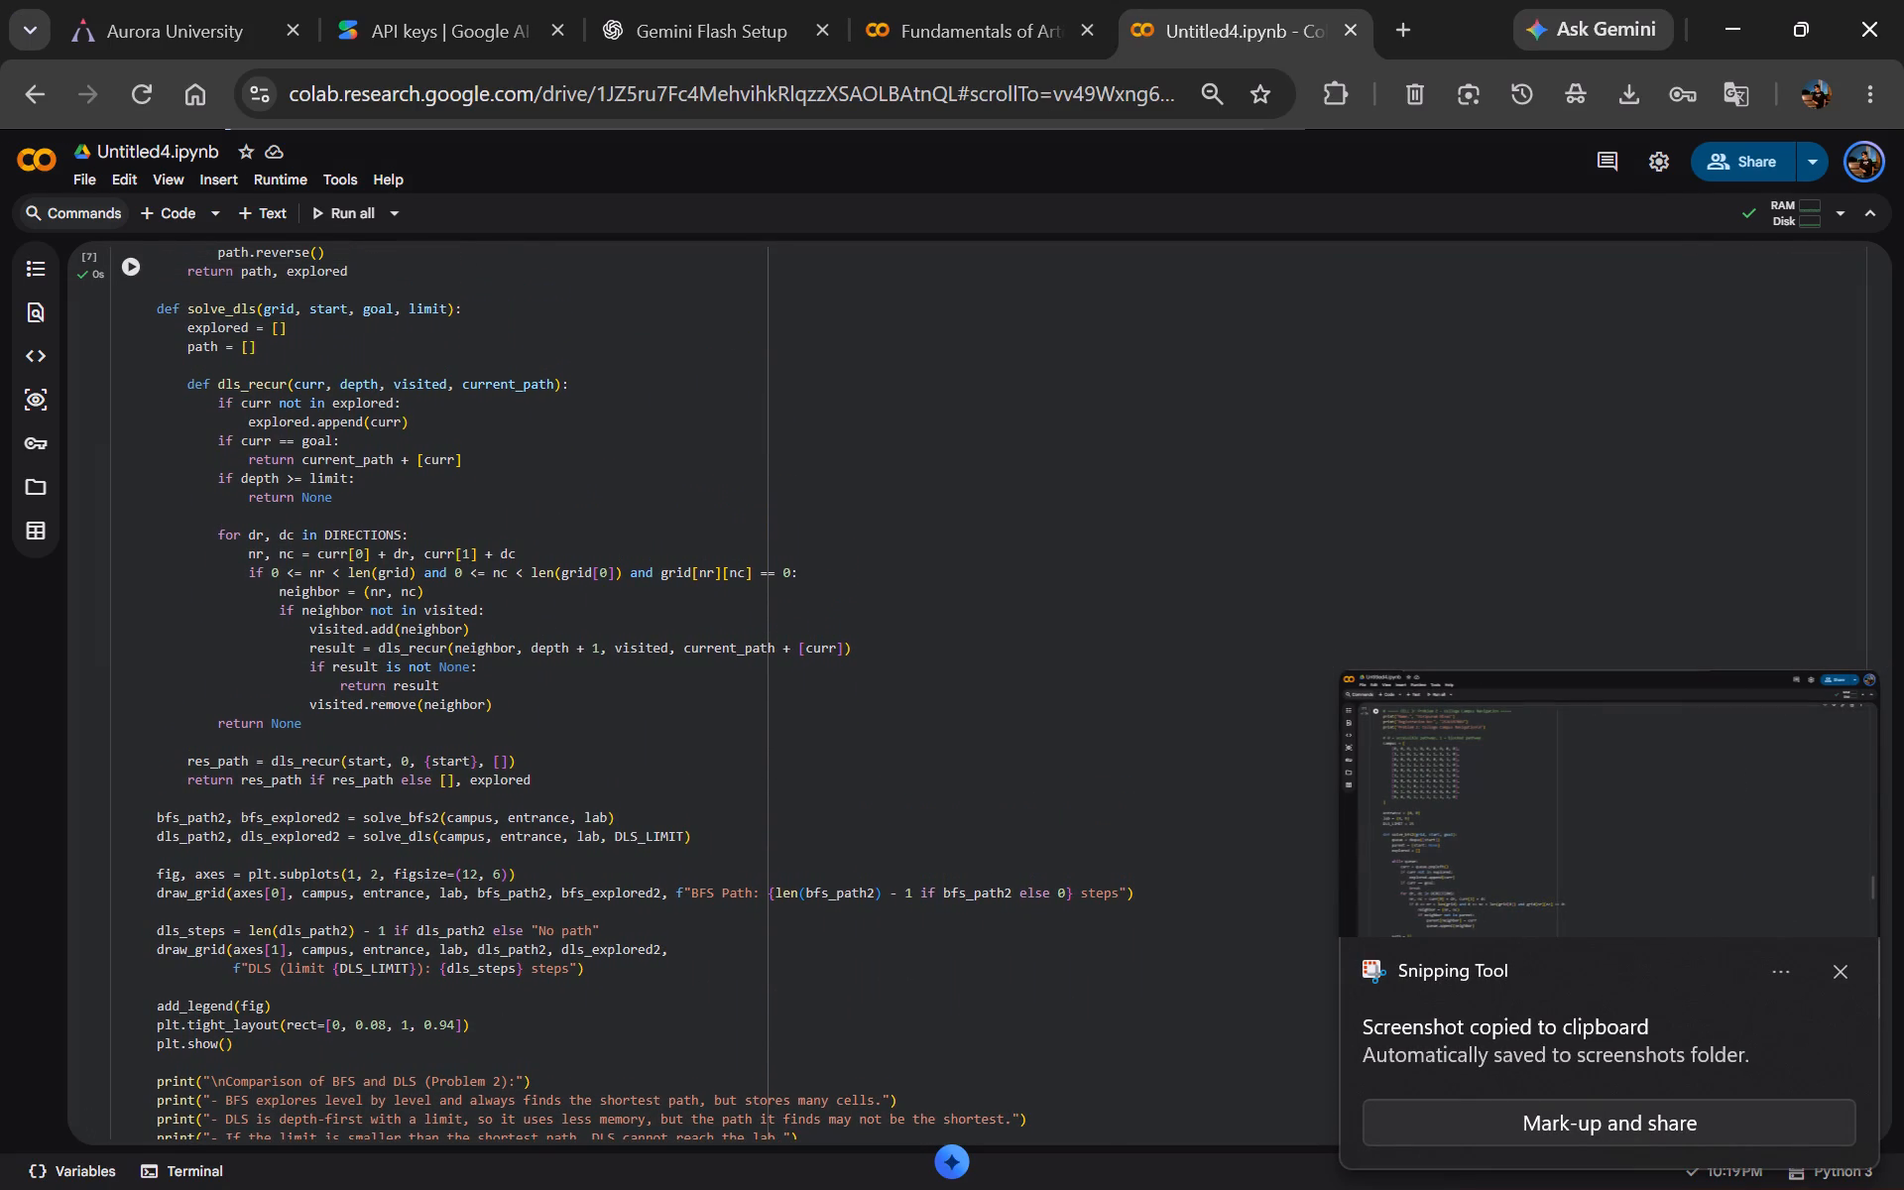
key("shift+super+s")
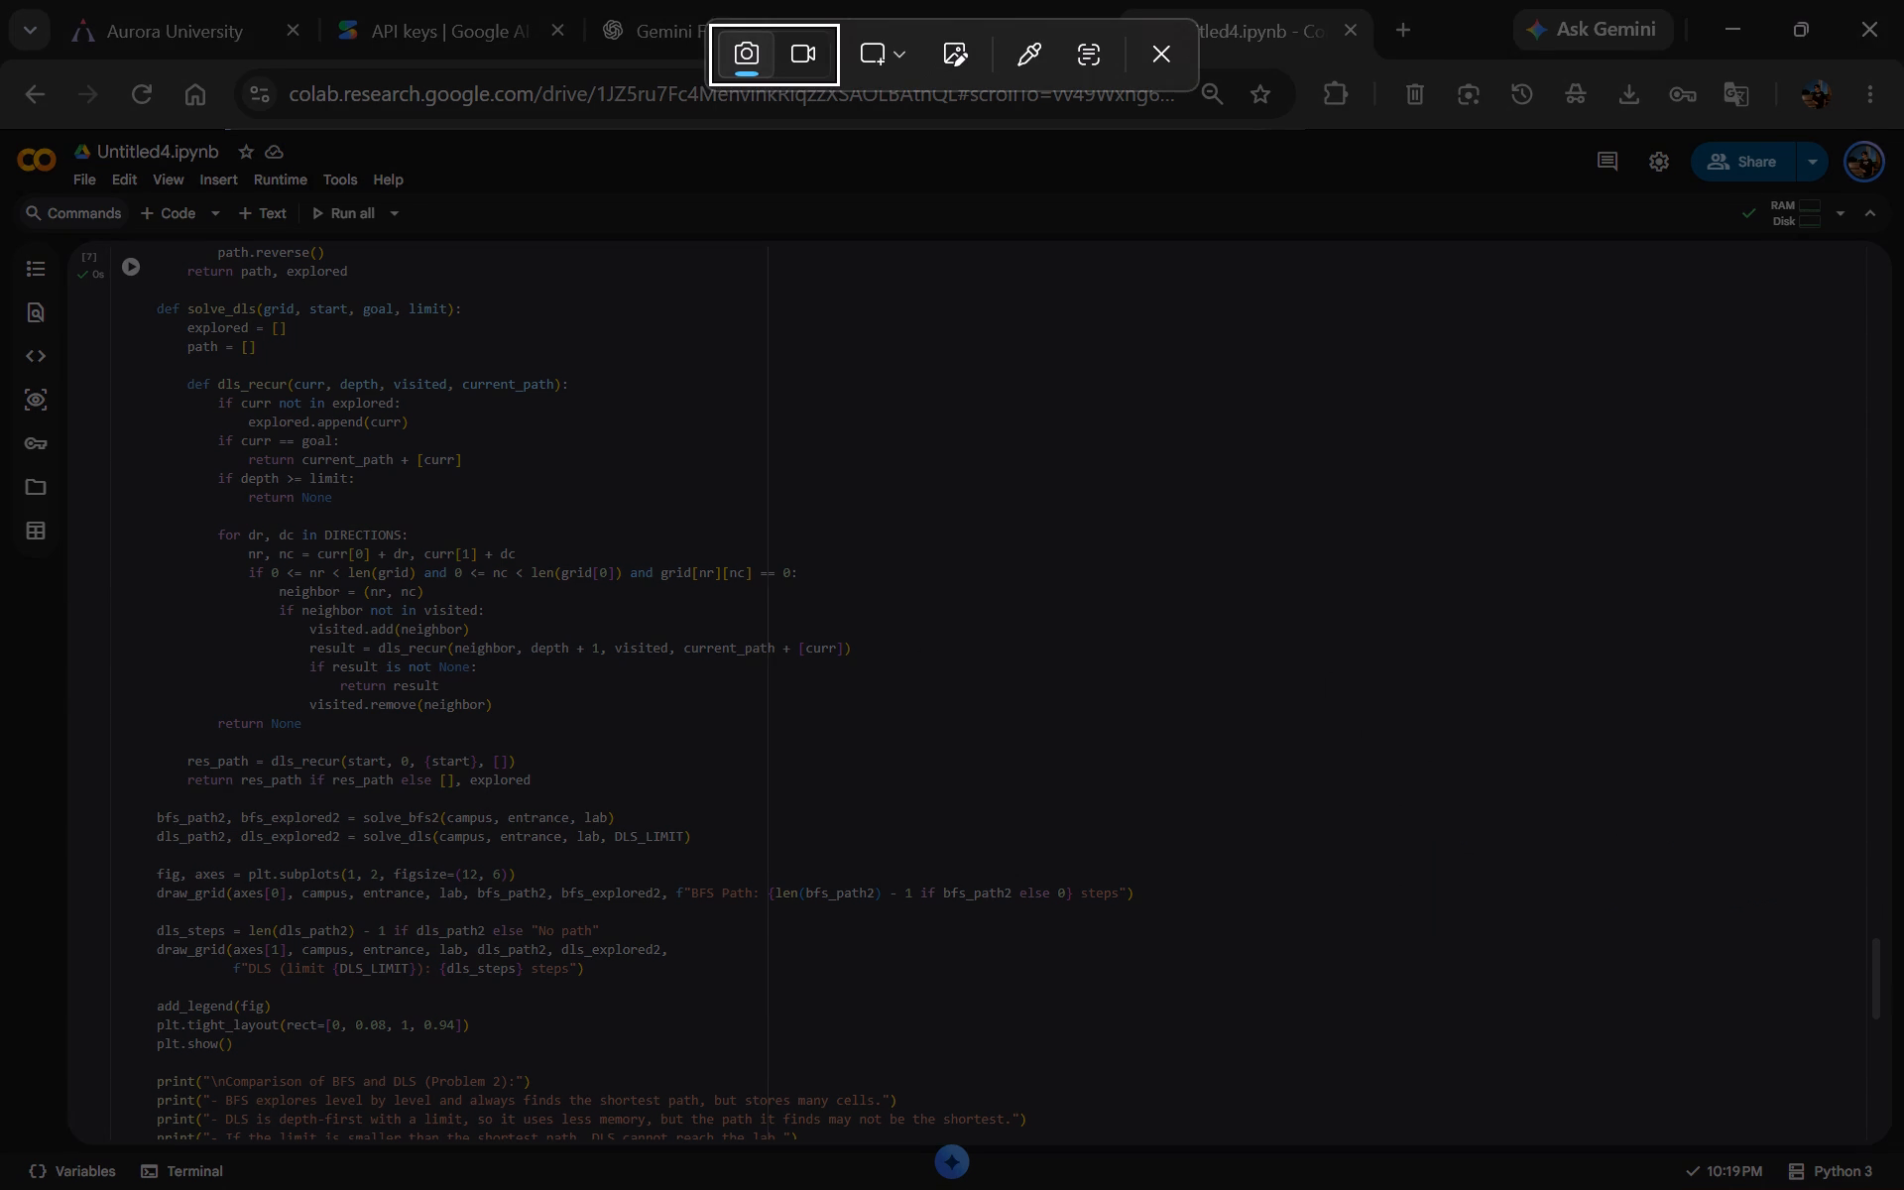
left_click_drag(0, 126, 1903, 1189)
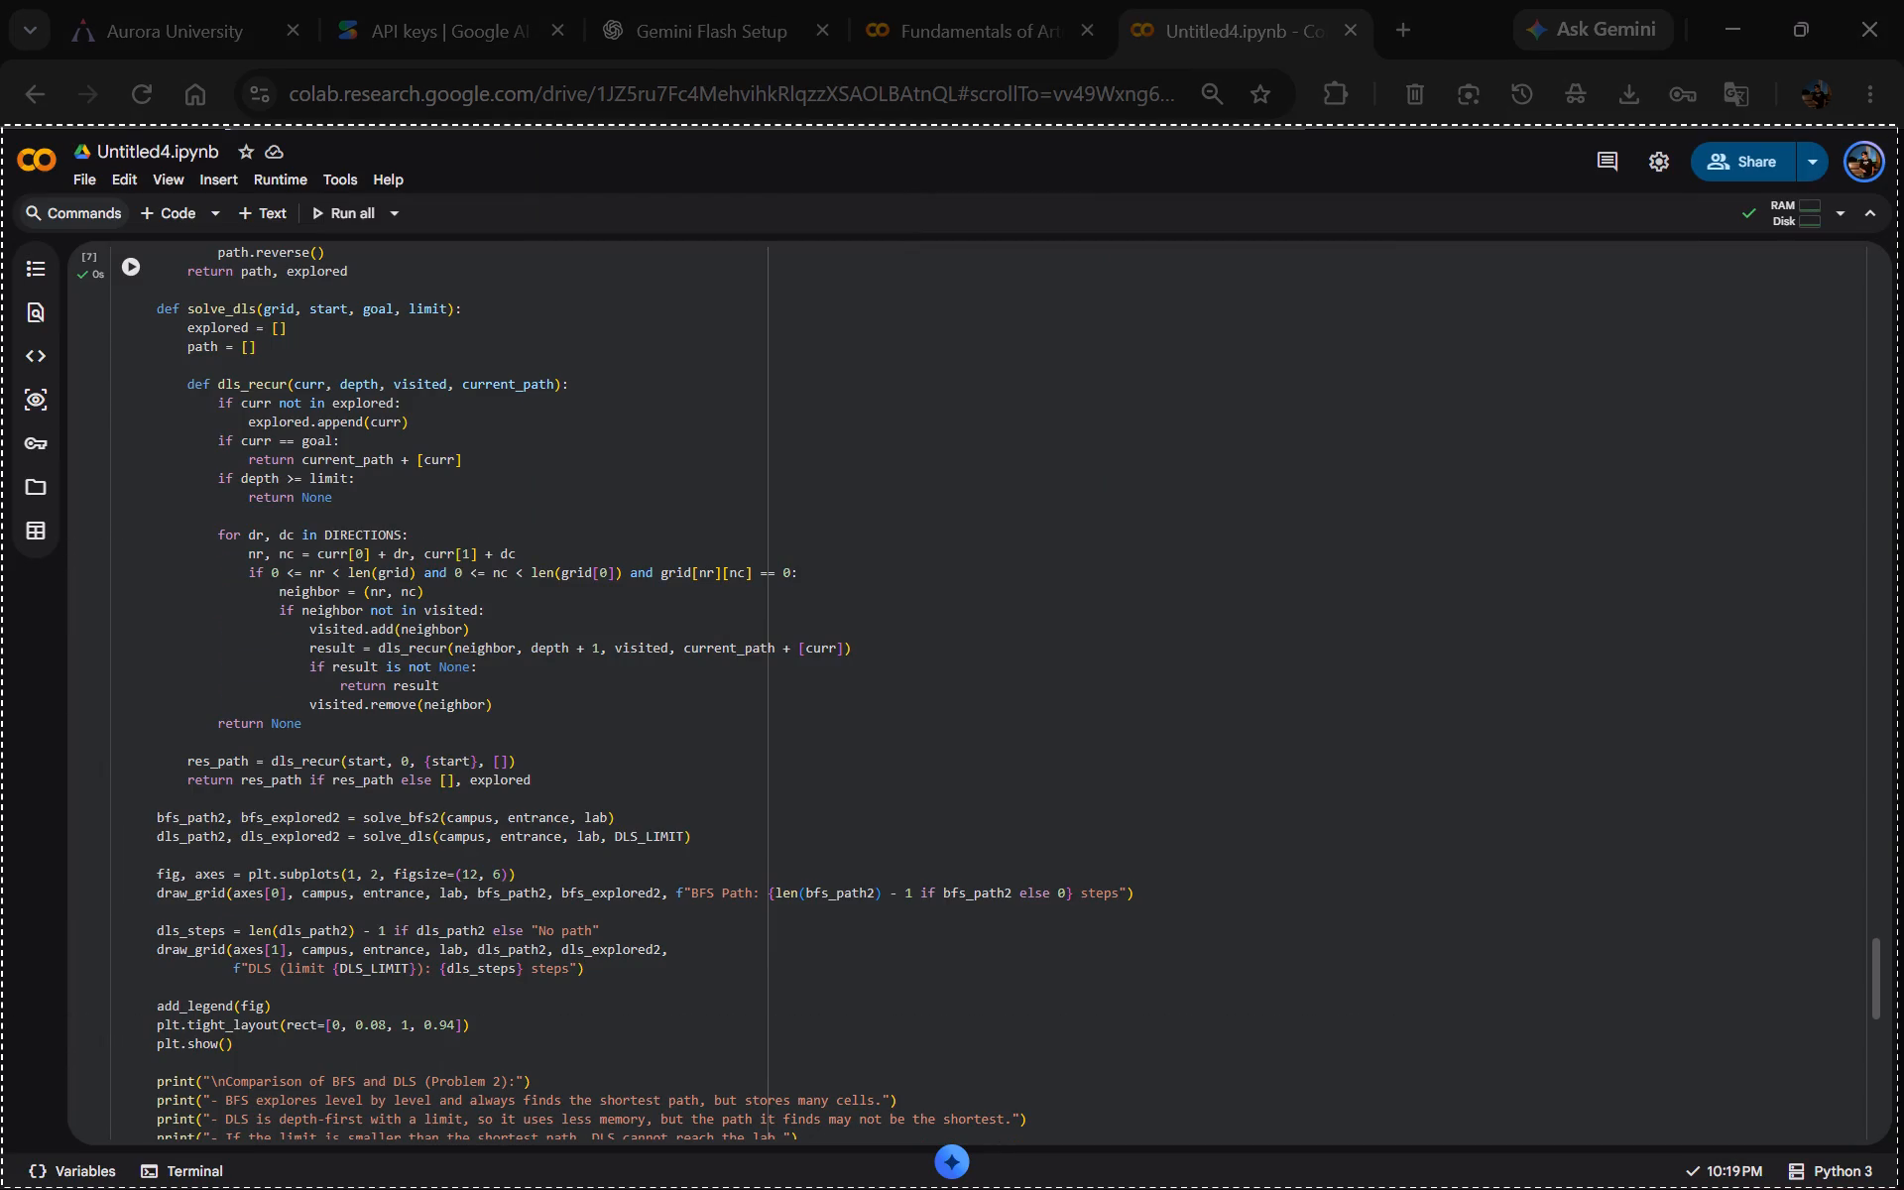
left_click_drag(1903, 1189, 1903, 1146)
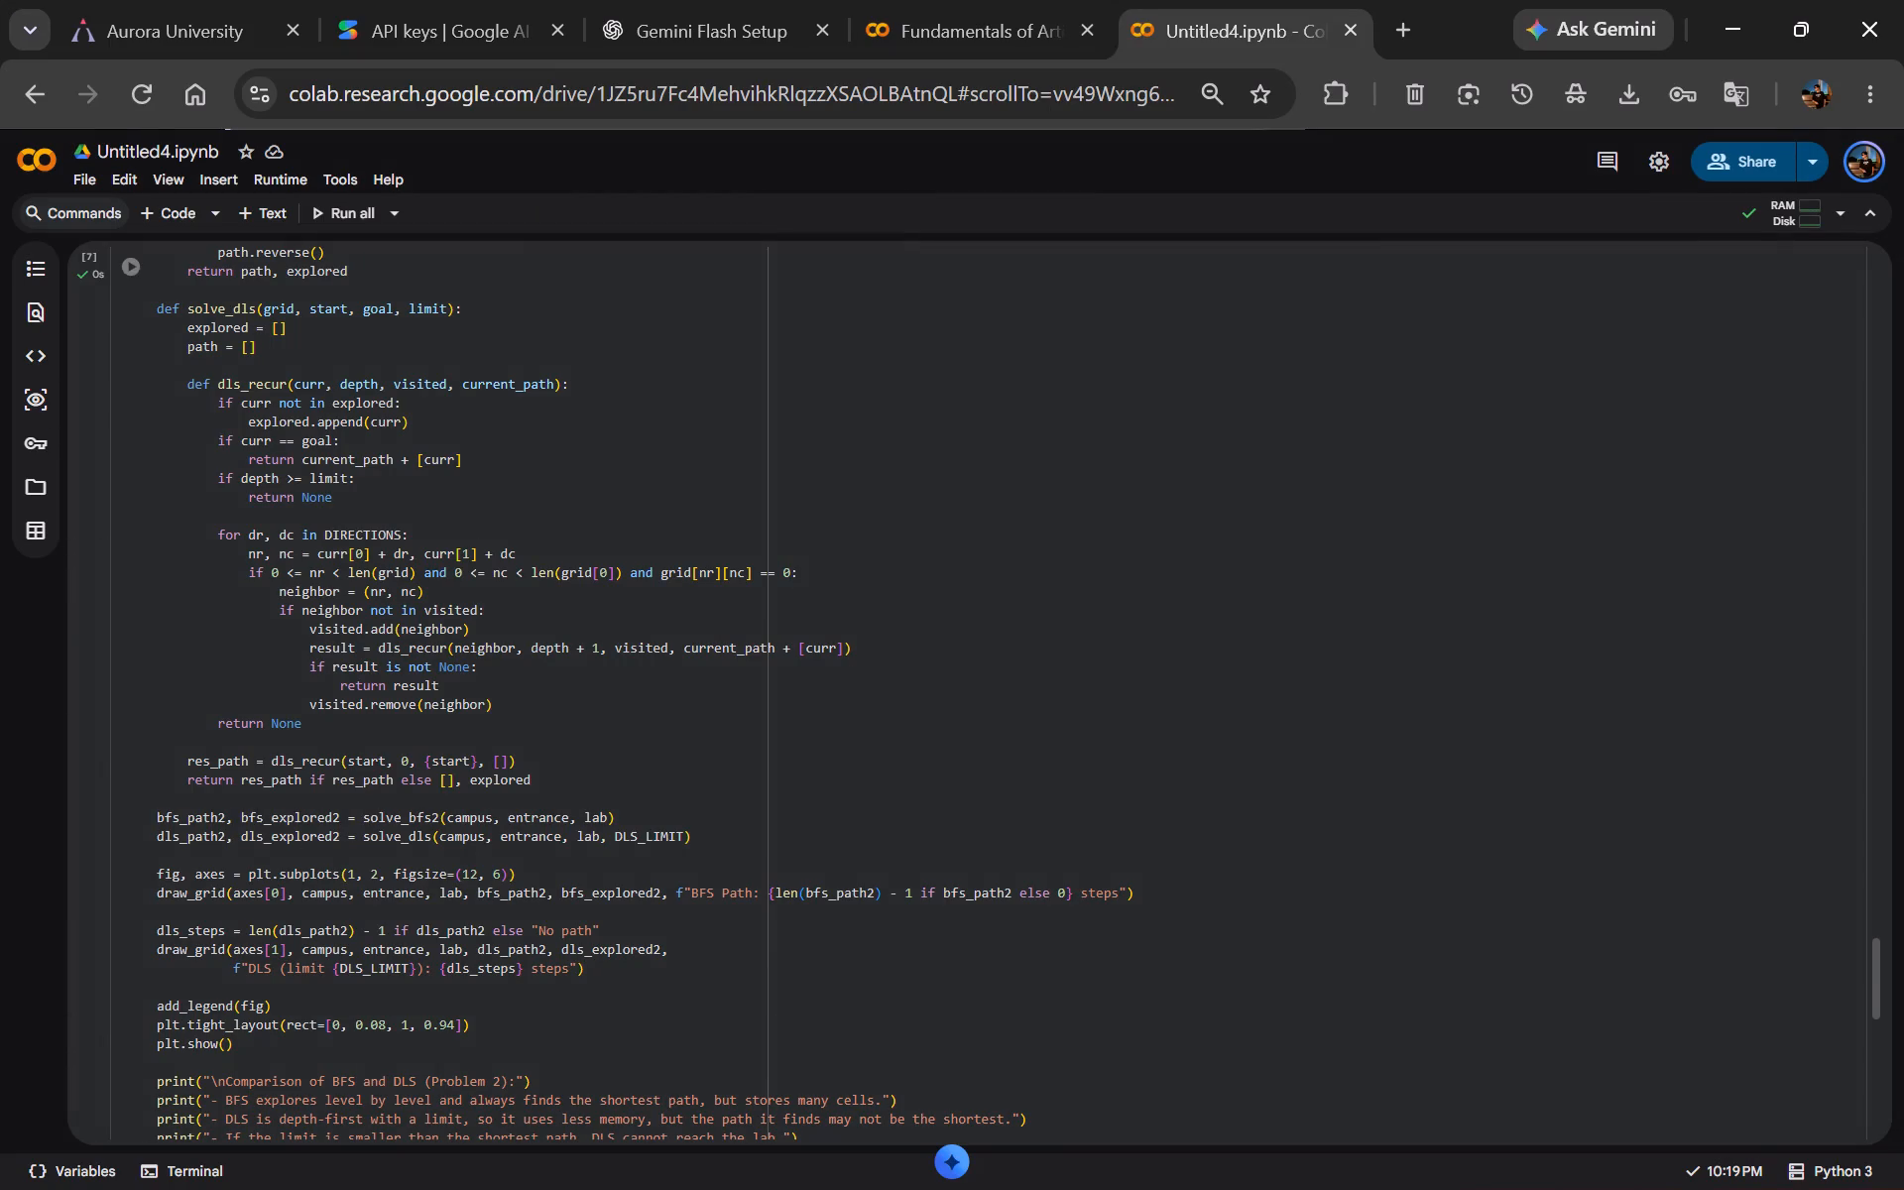
Snip the Cell 3 output showing the BFS and DLS campus path grids with the comparison text below them.
scroll(1395, 864, "down", 7)
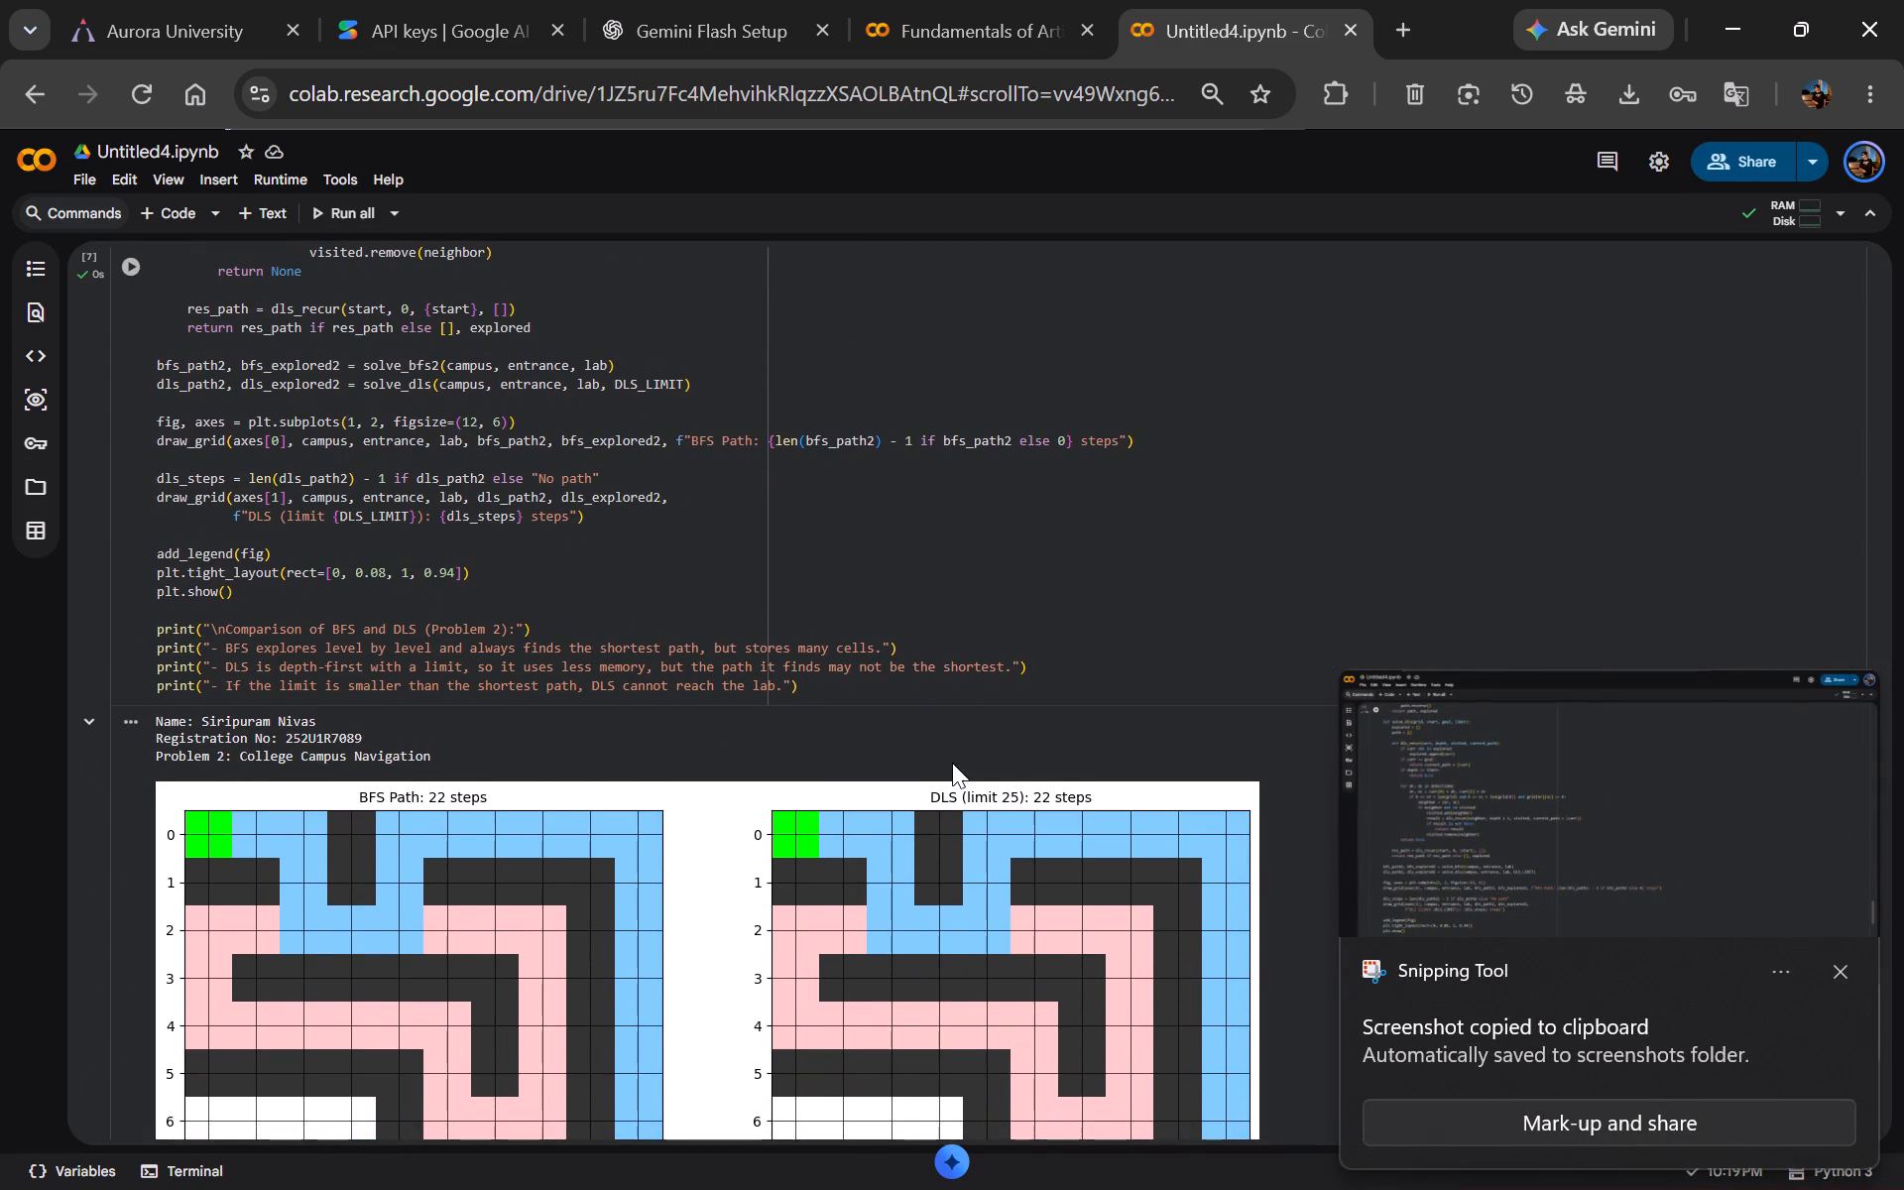
scroll(952, 763, "down", 2)
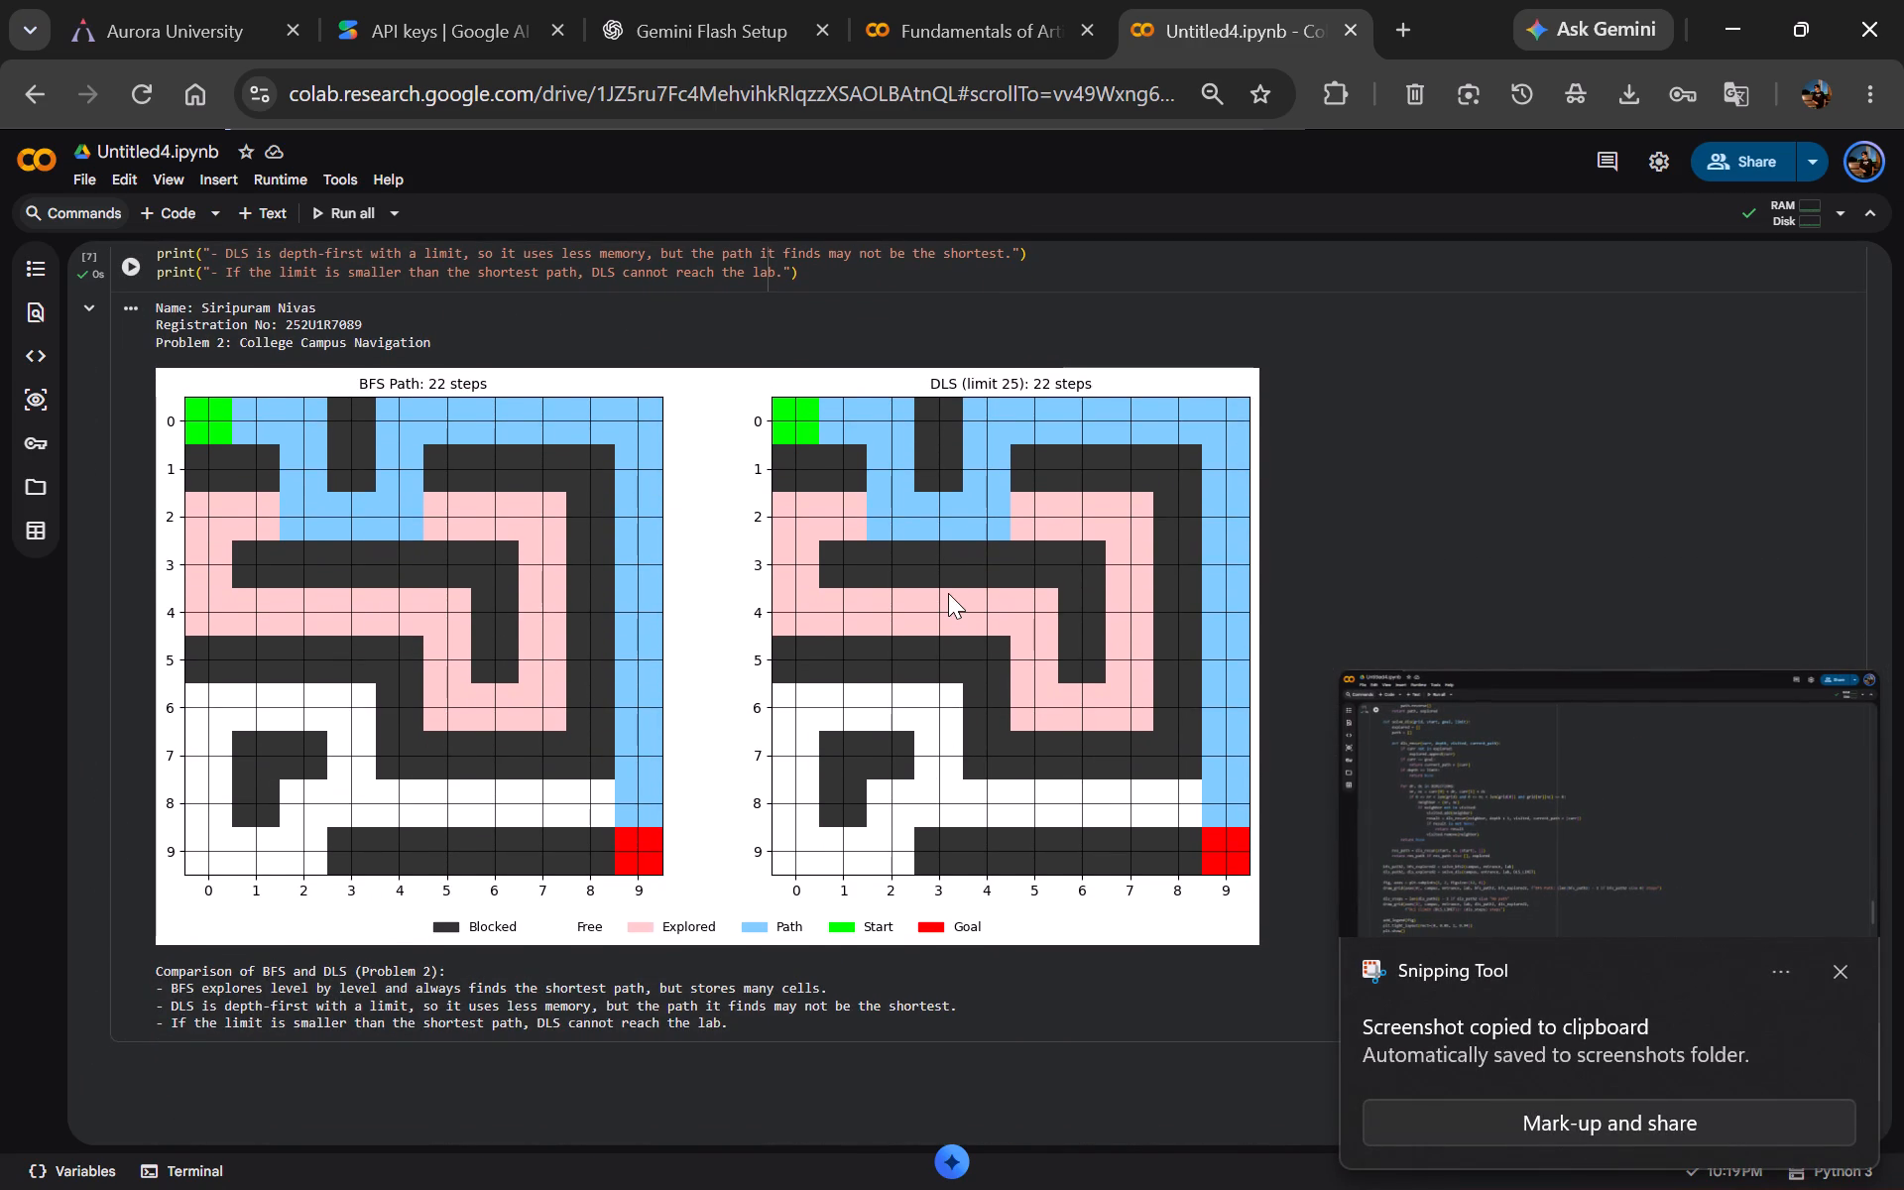
key("ctrl+equal")
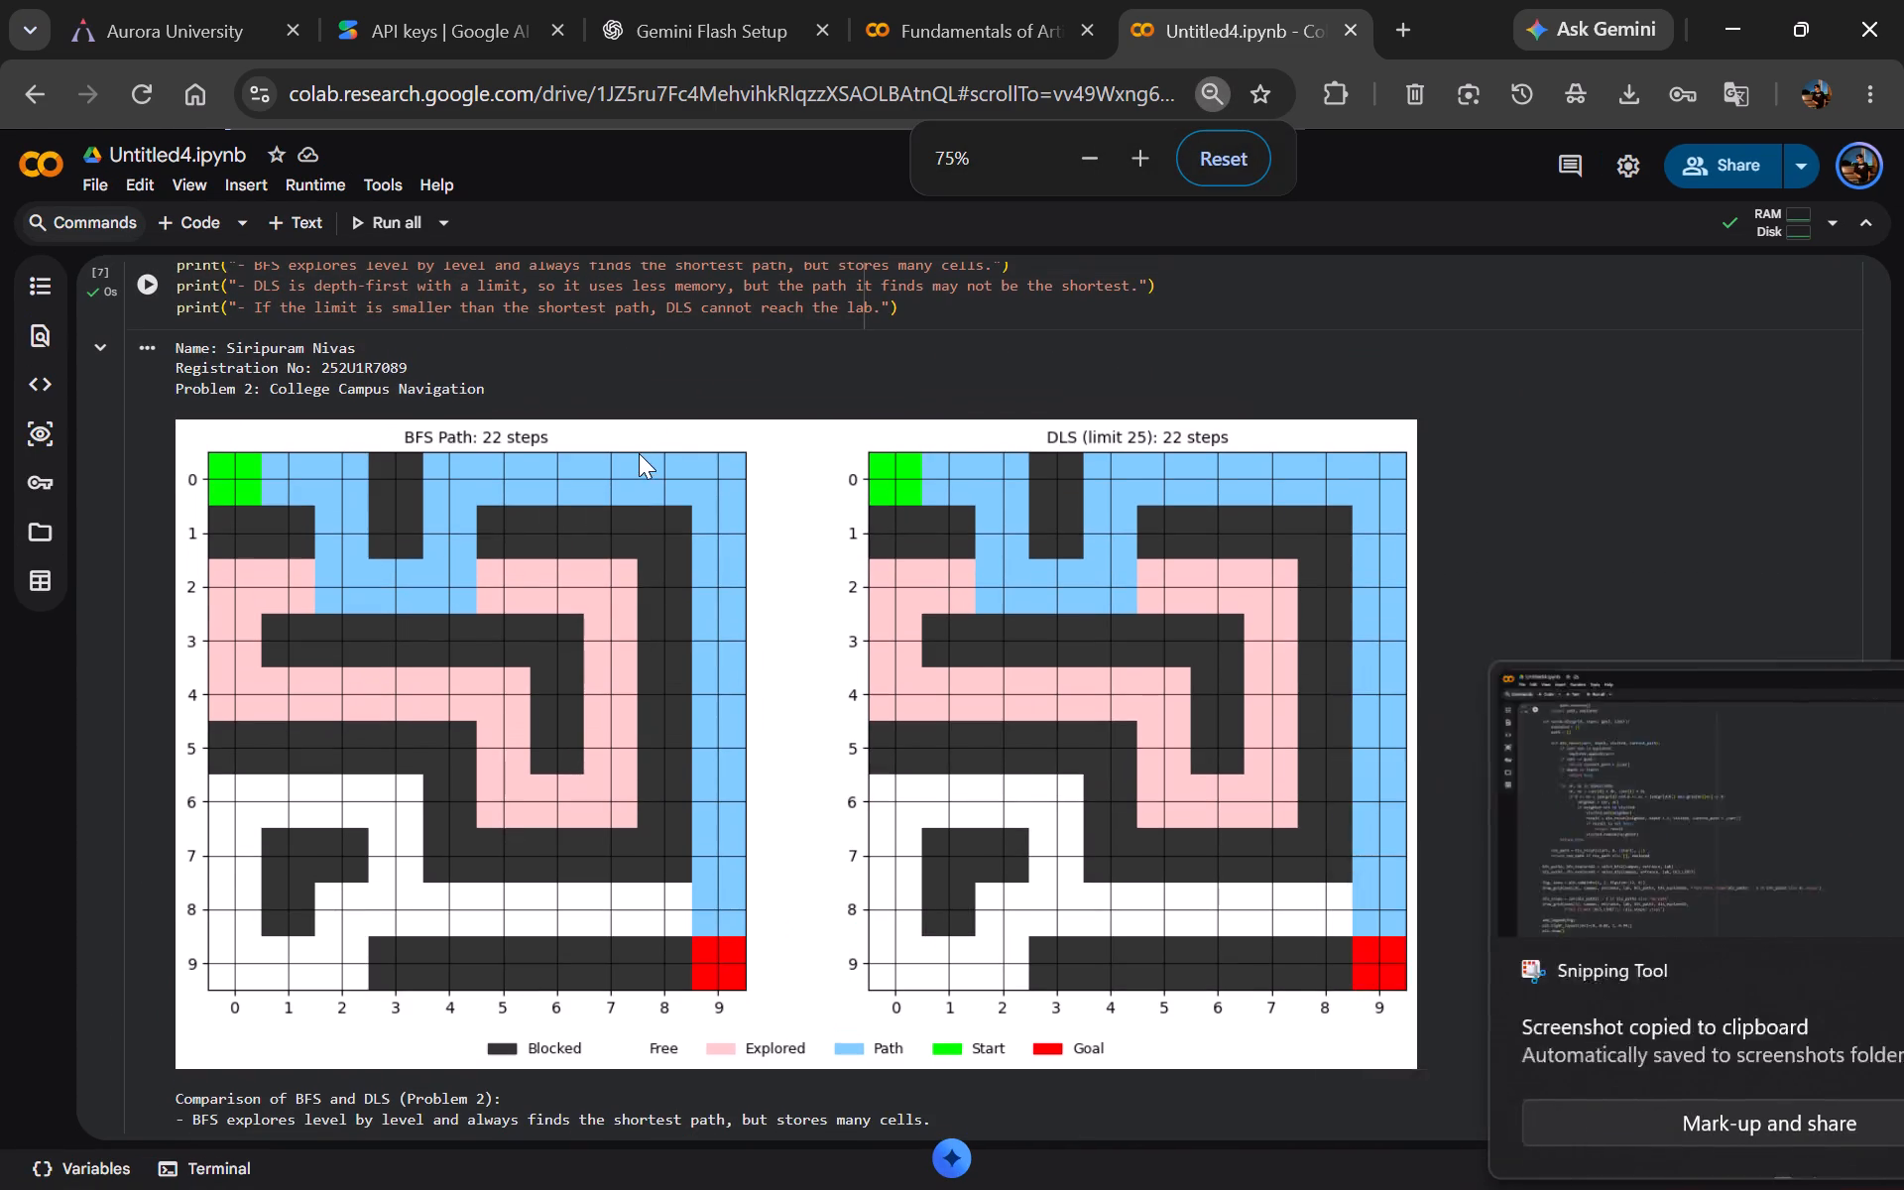
scroll(639, 453, "down", 1)
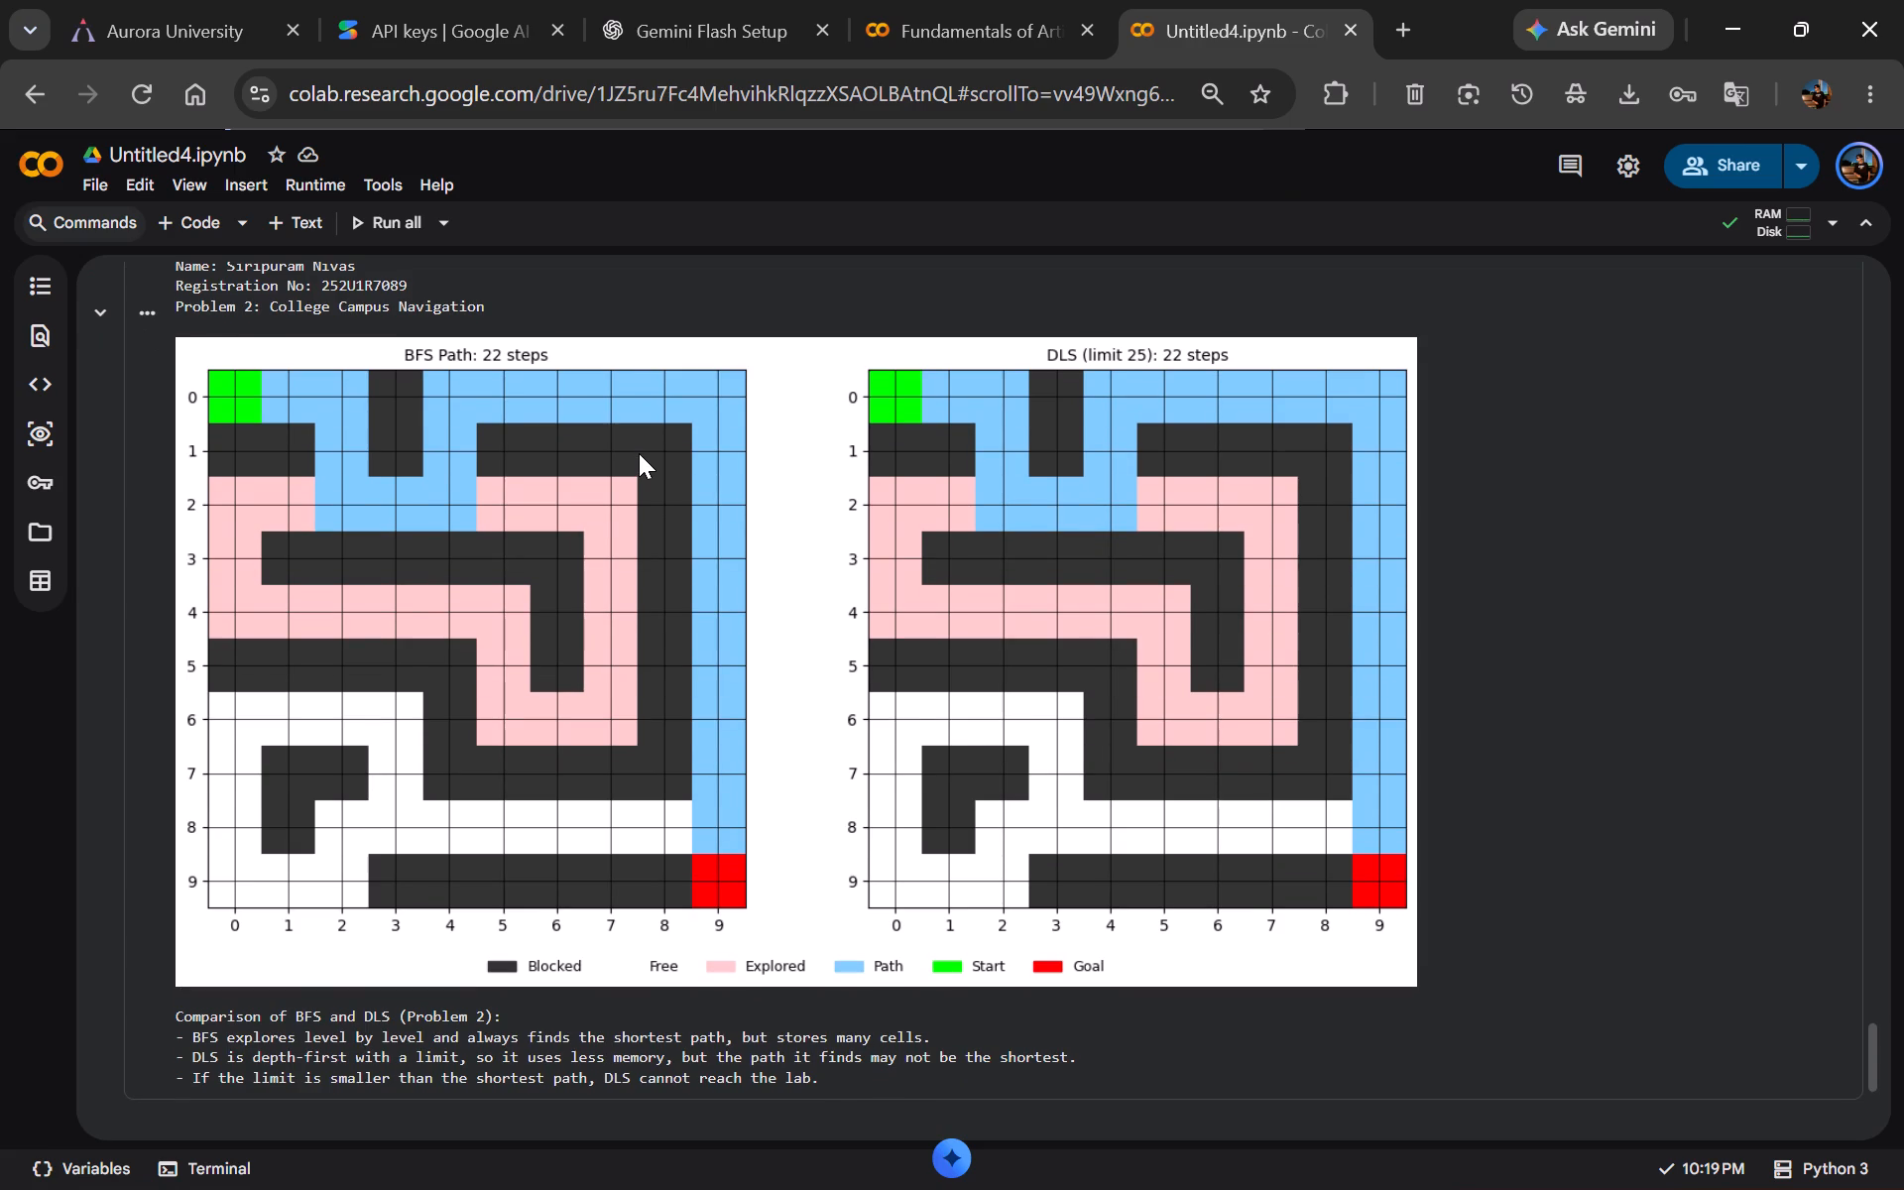
scroll(639, 453, "down", 1)
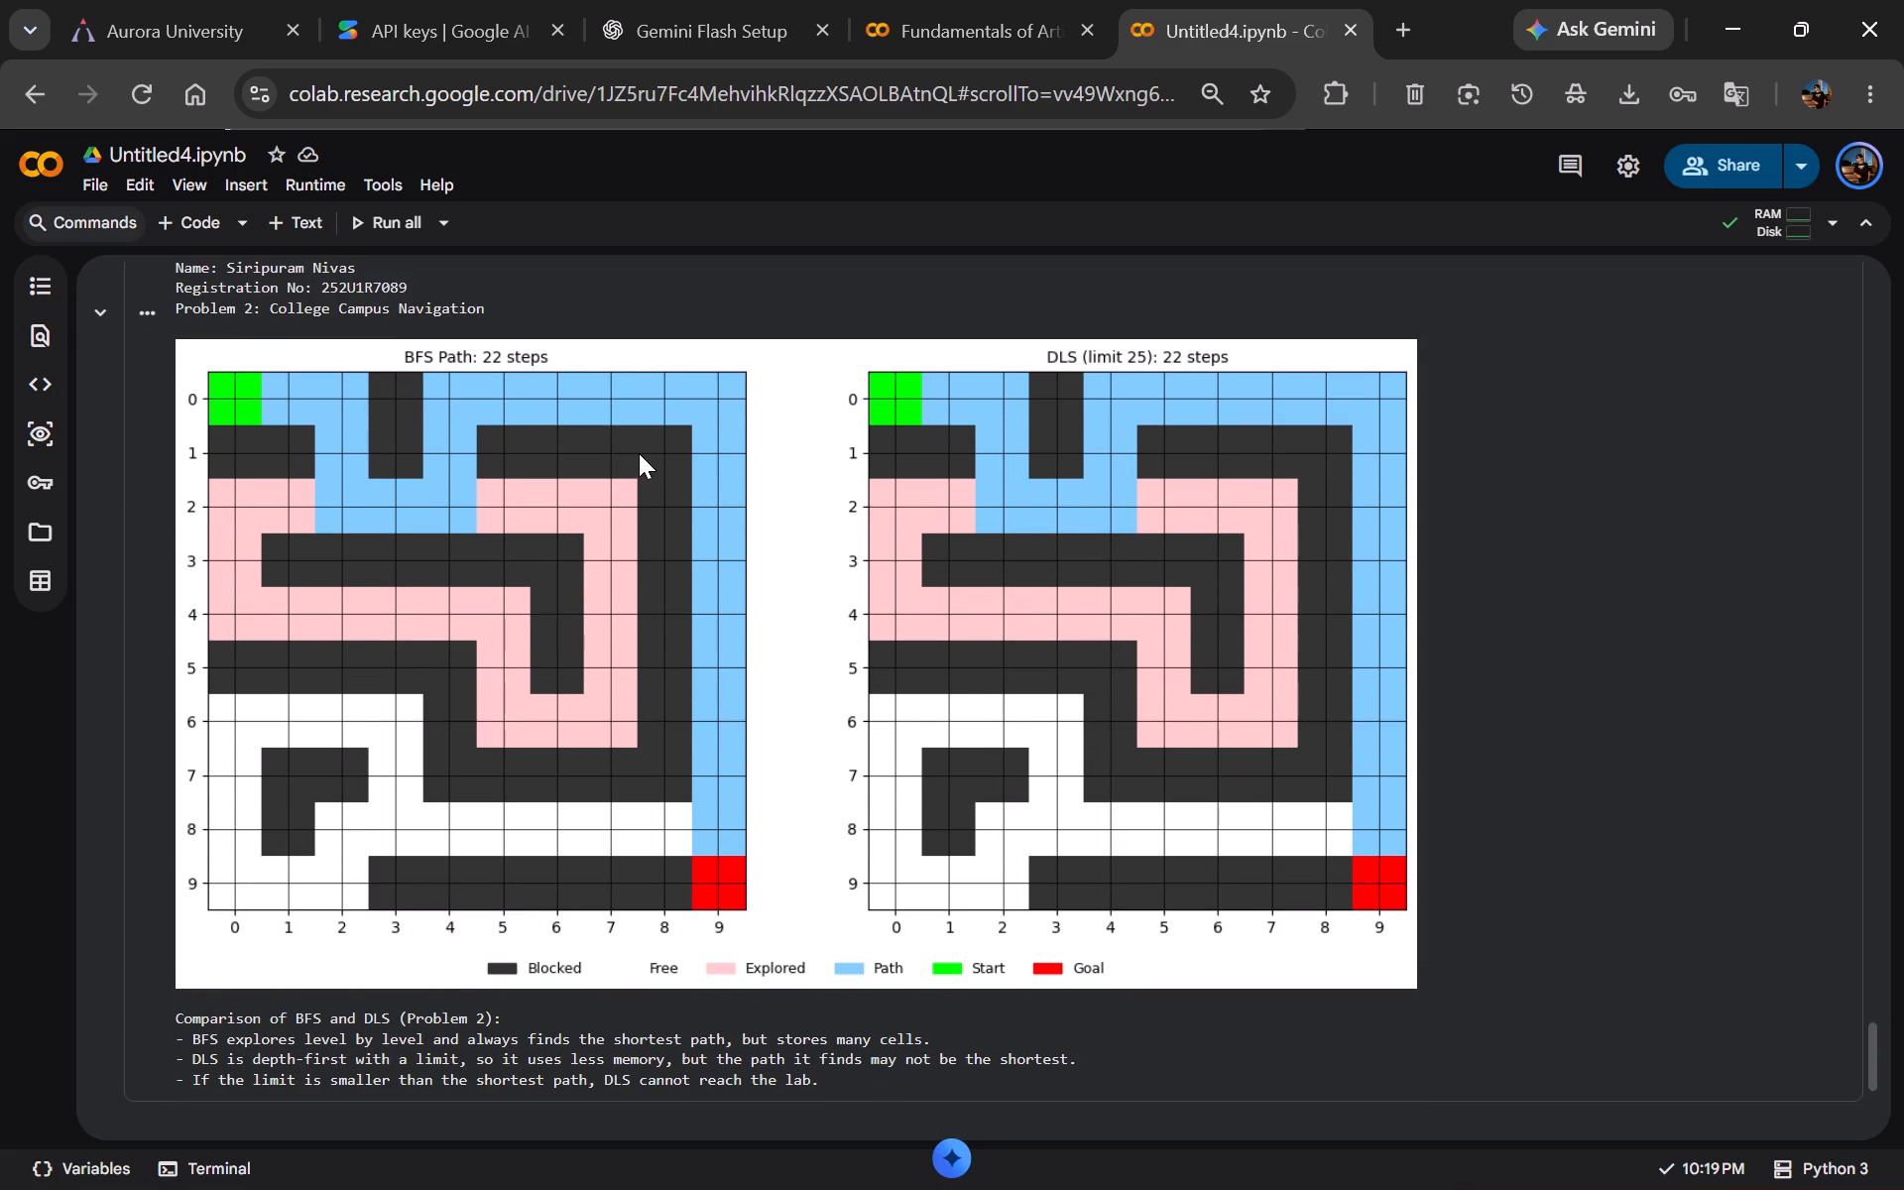
key("shift+super+s")
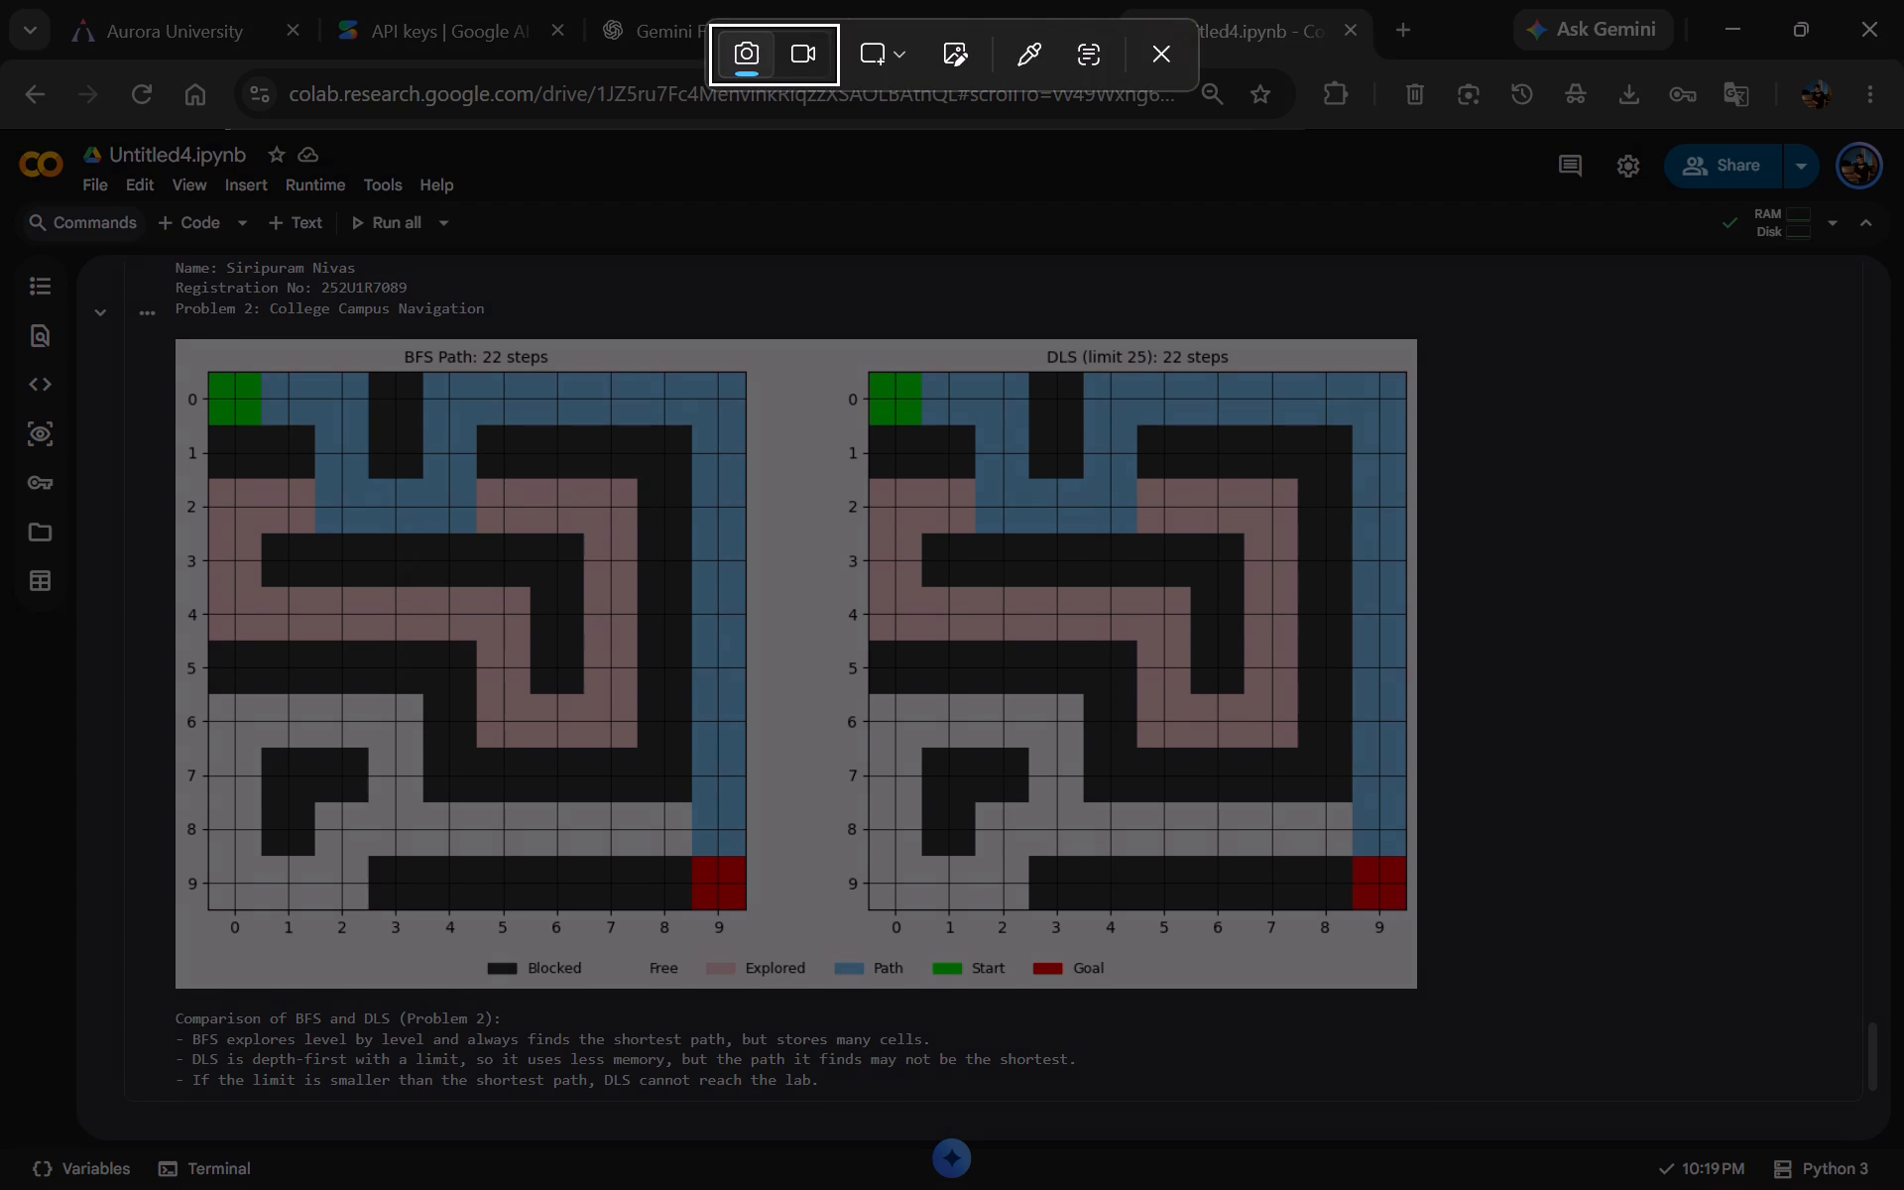
left_click_drag(0, 125, 1903, 1189)
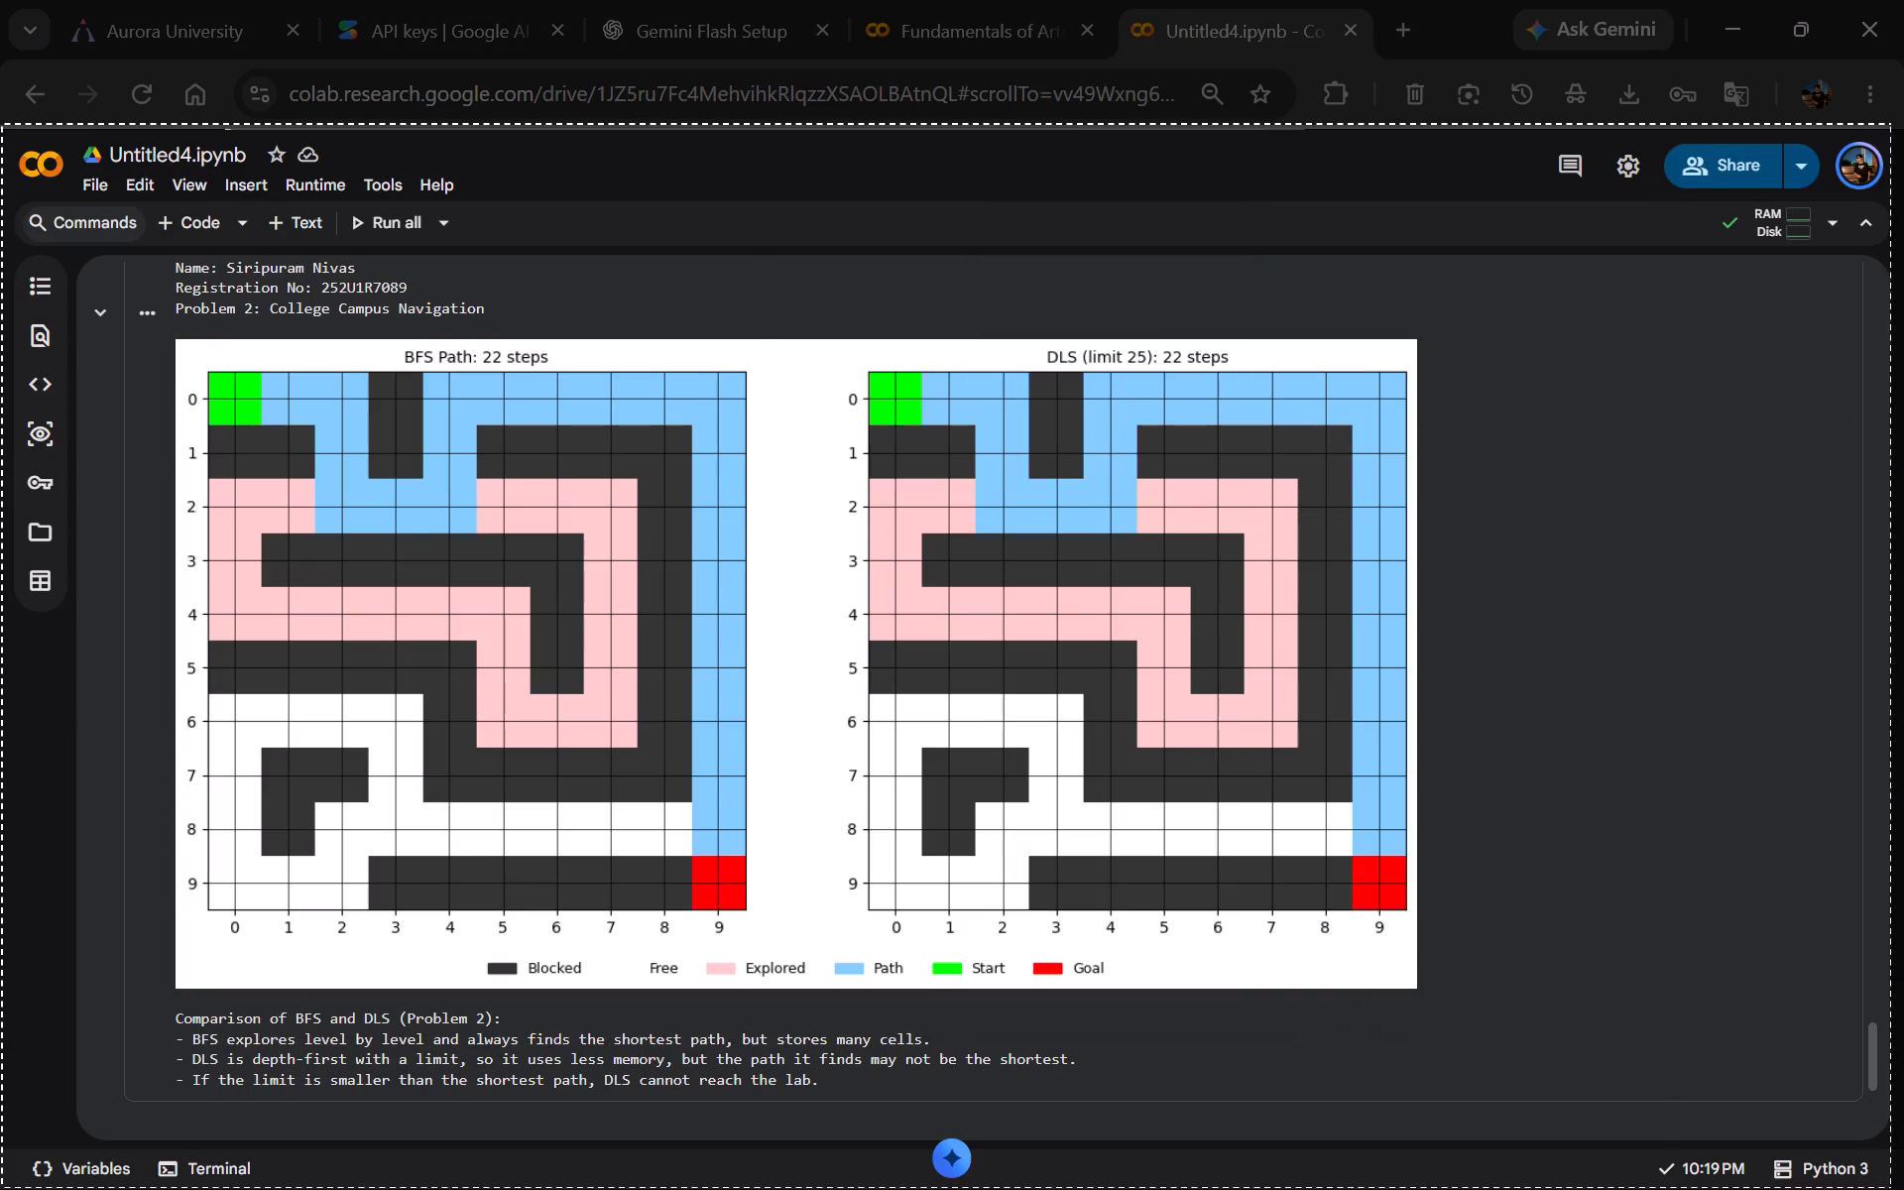
left_click_drag(1903, 1189, 1903, 1136)
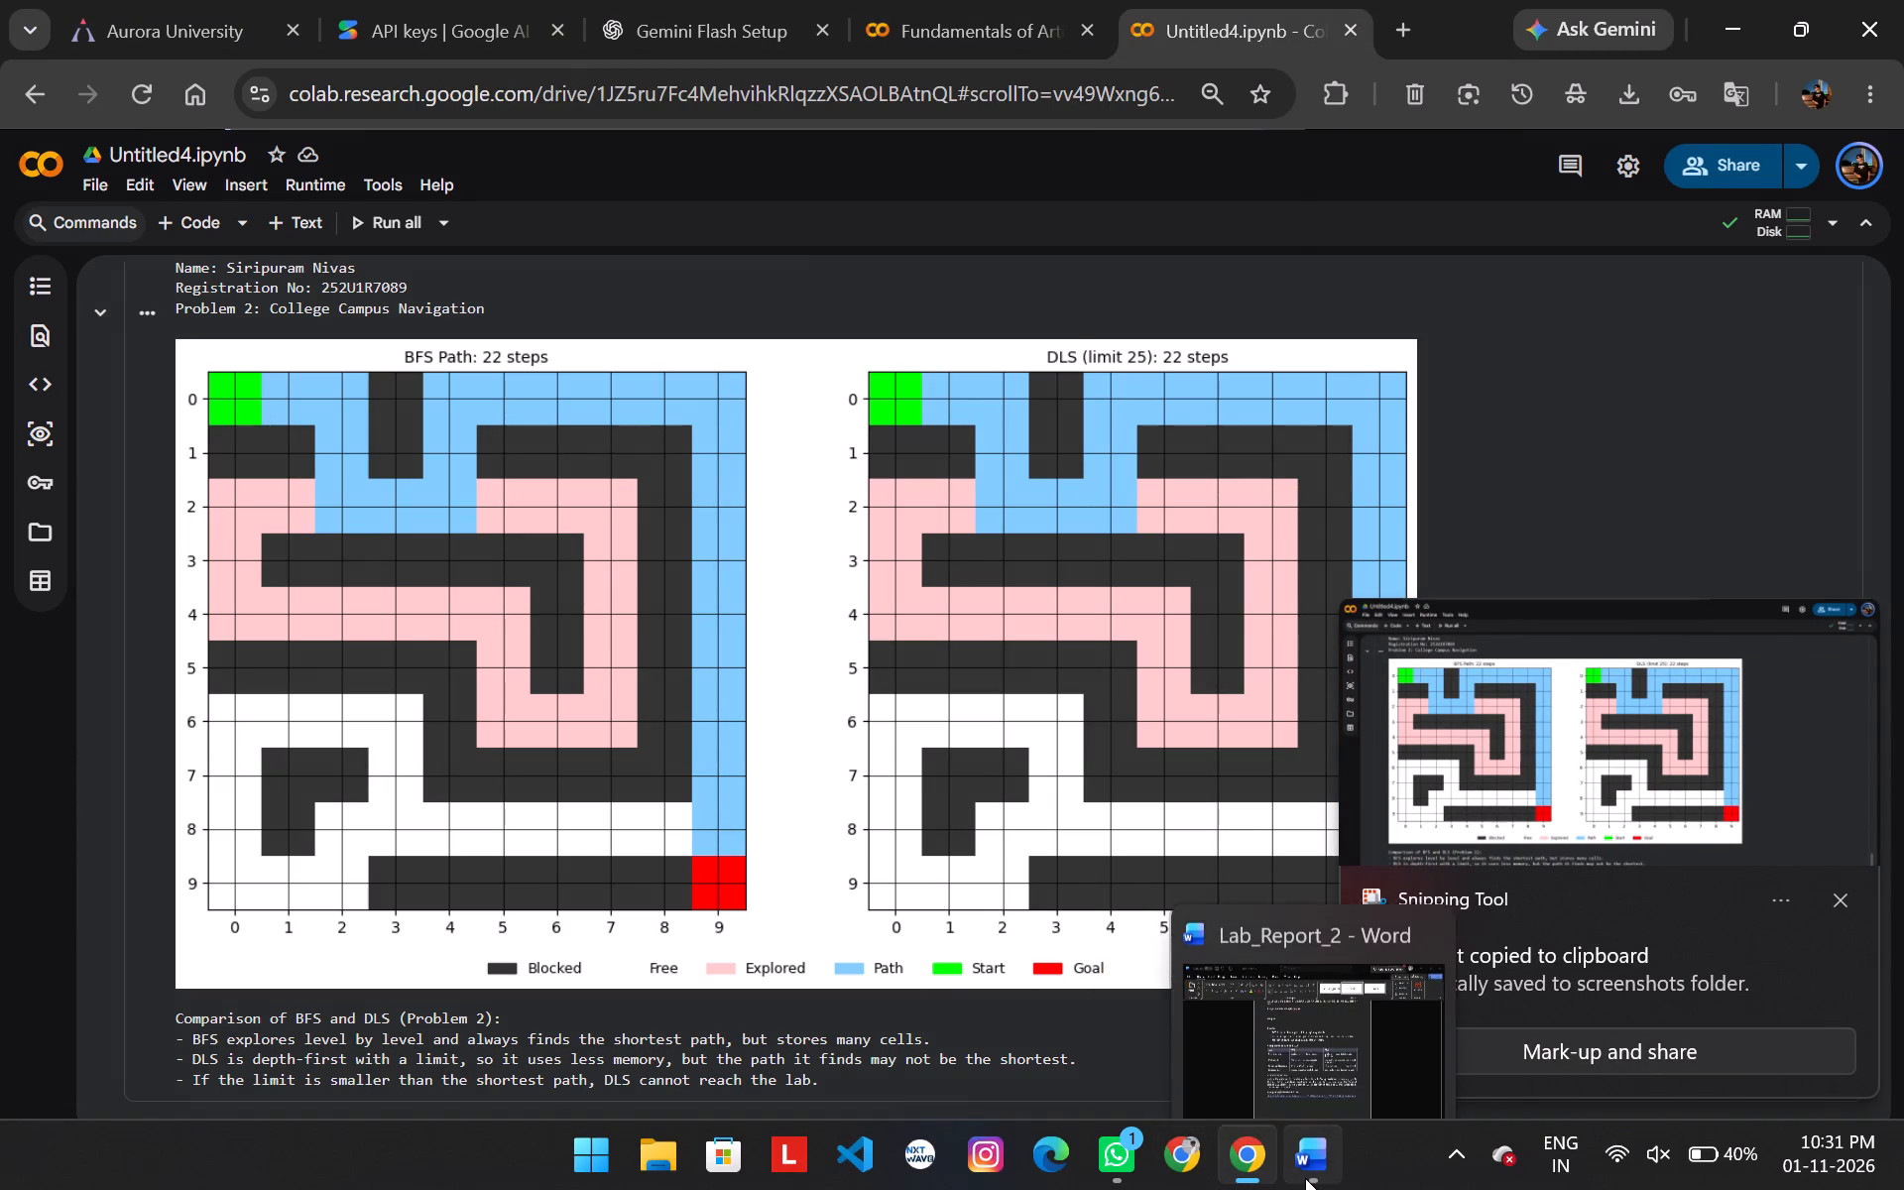
left_click(1284, 1040)
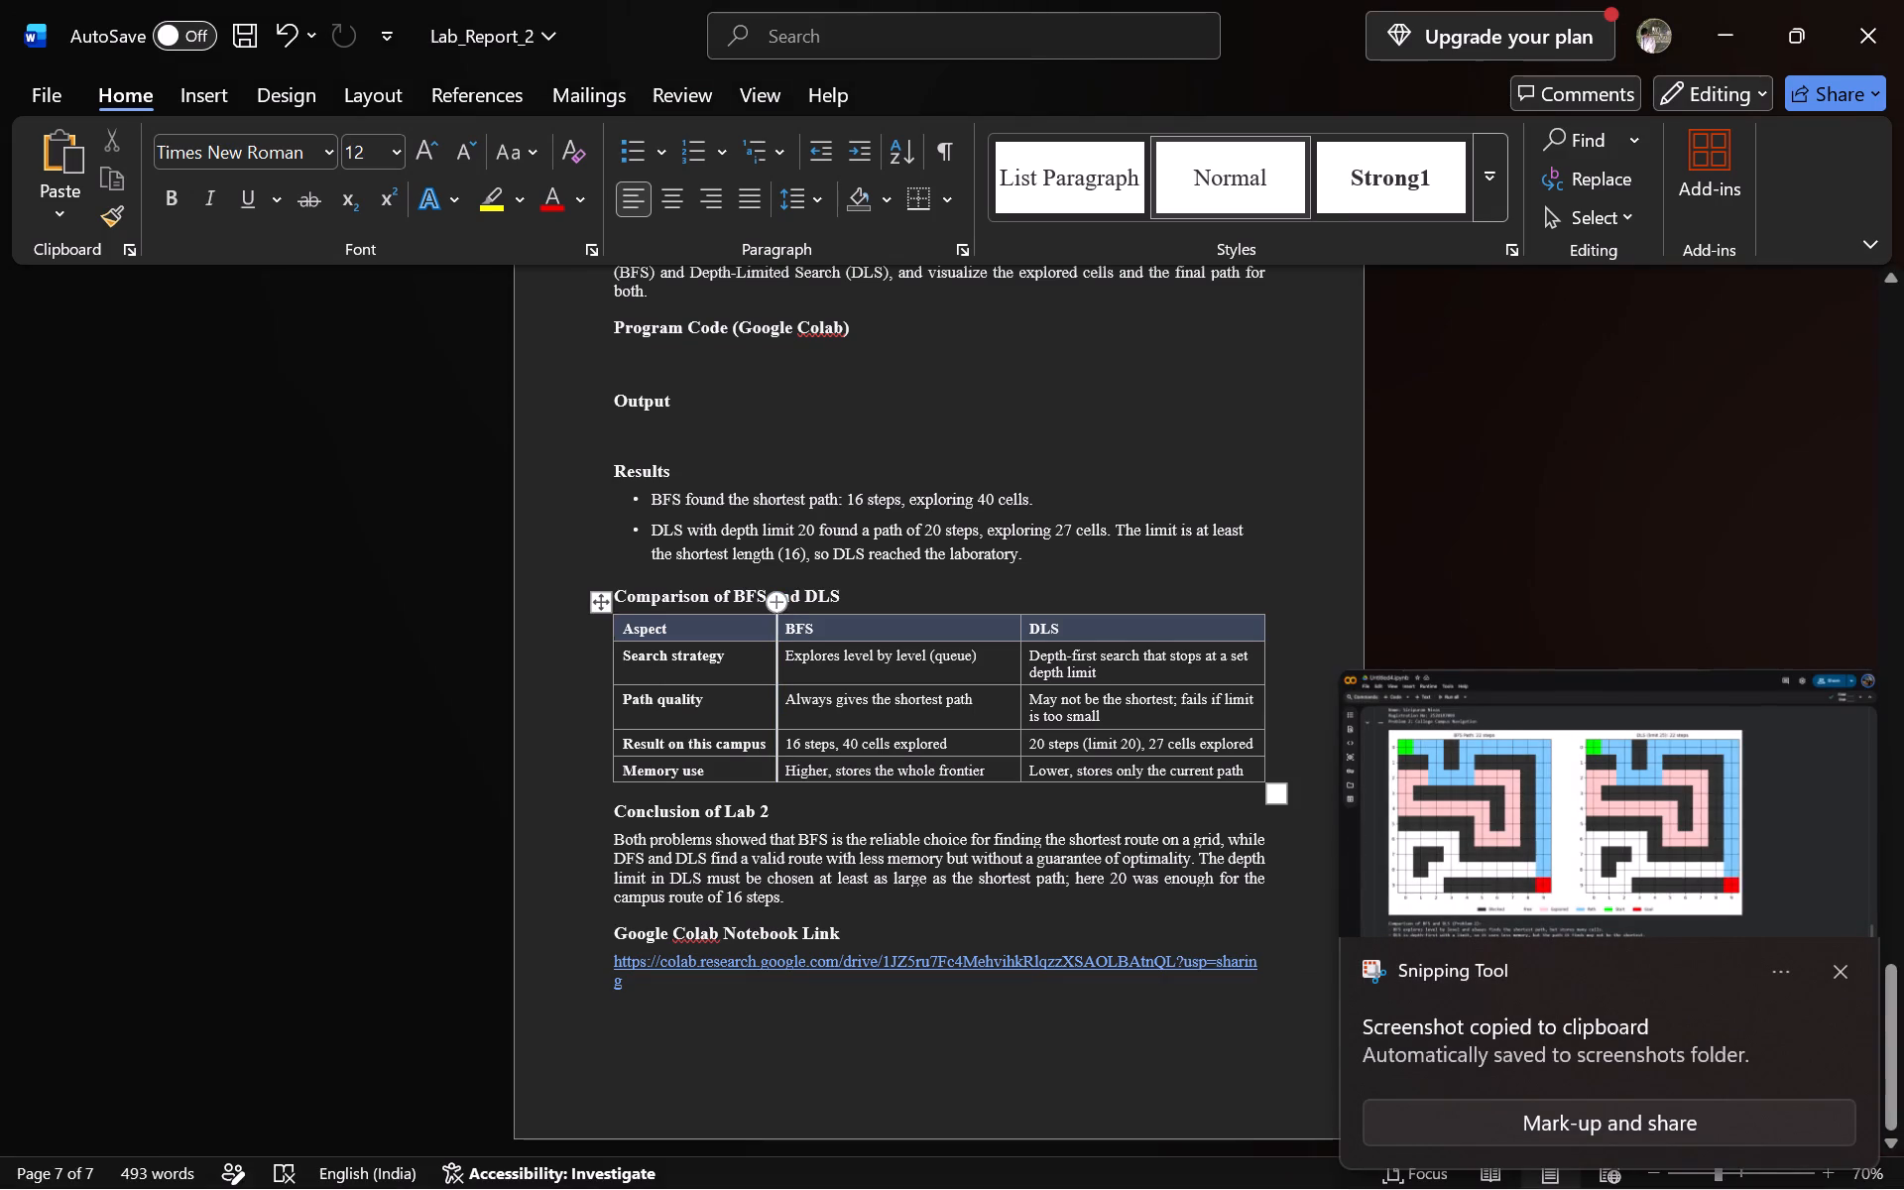
left_click(206, 89)
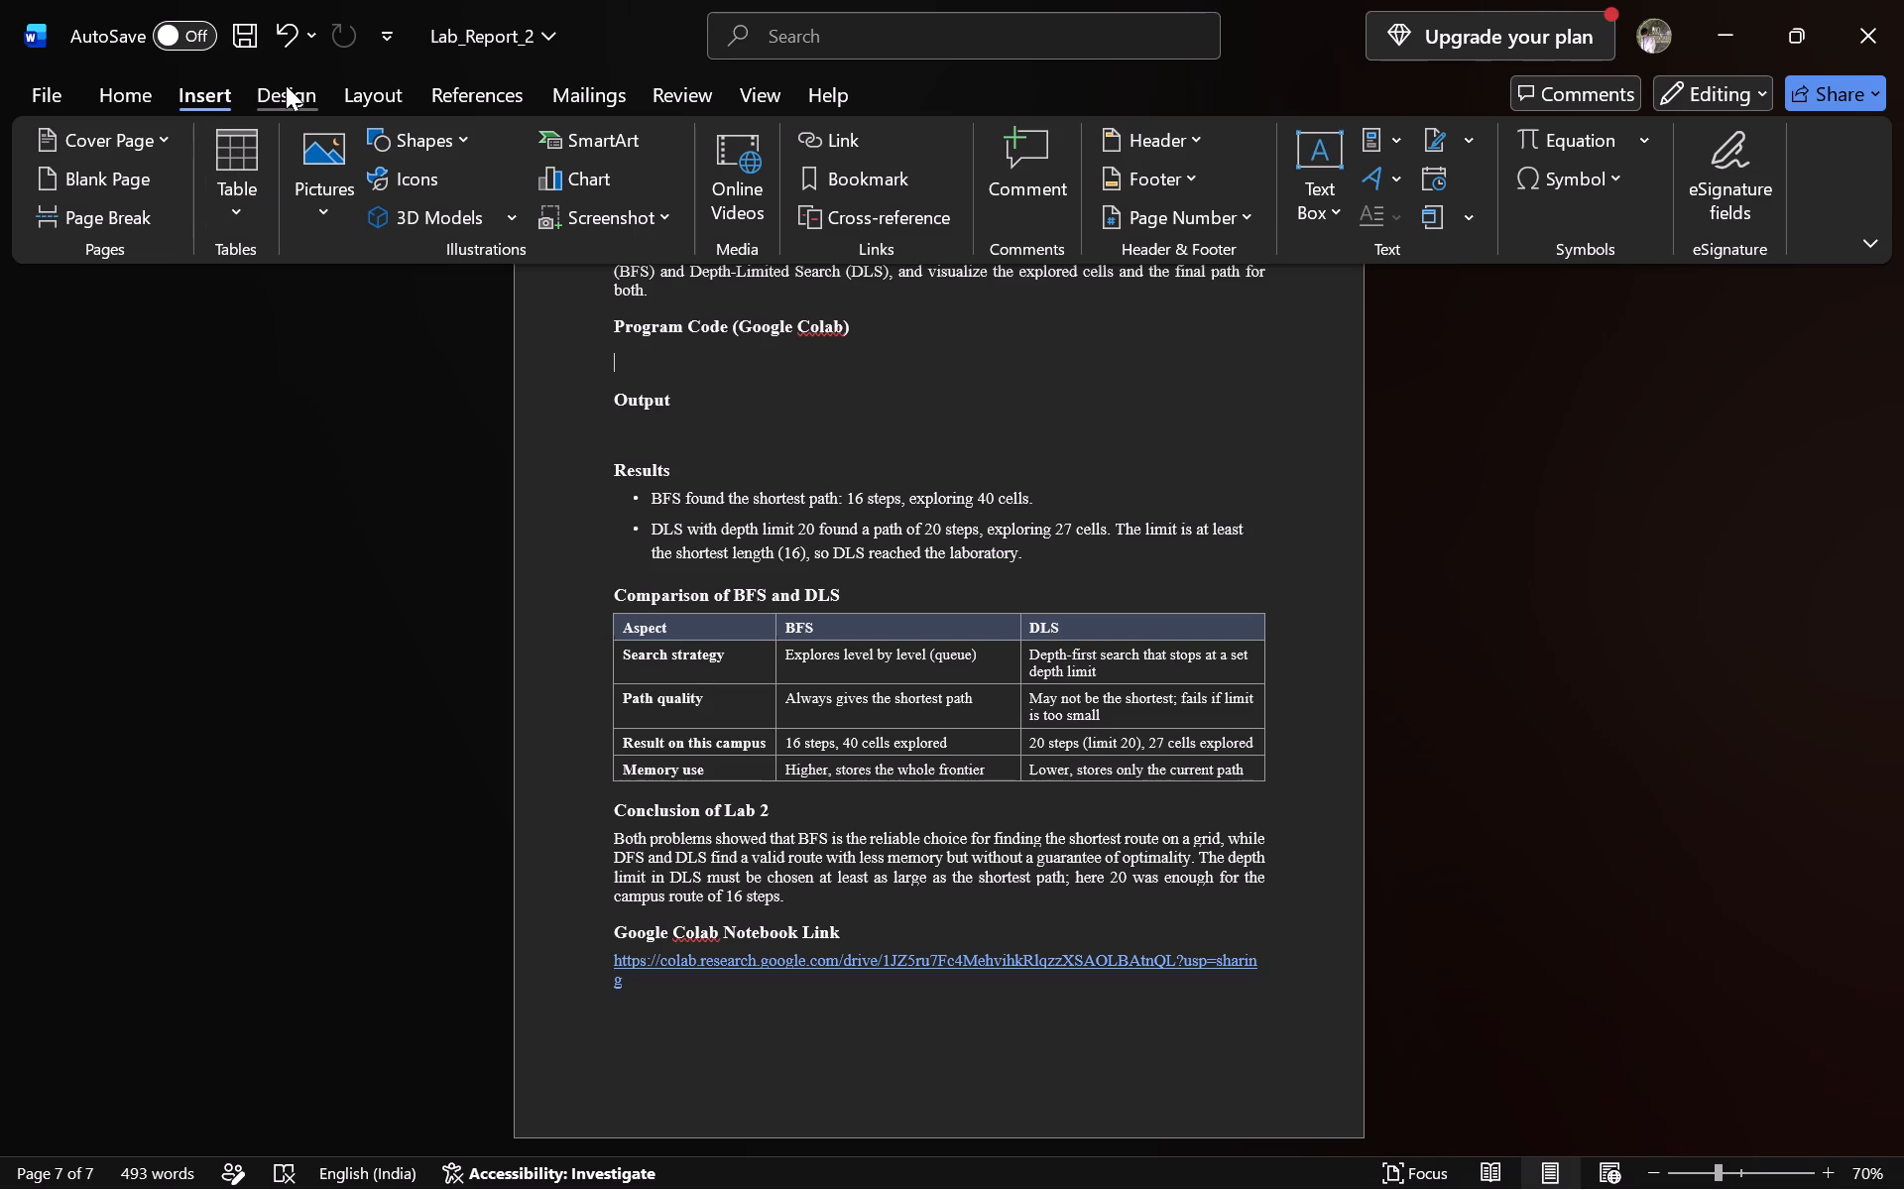
left_click(319, 166)
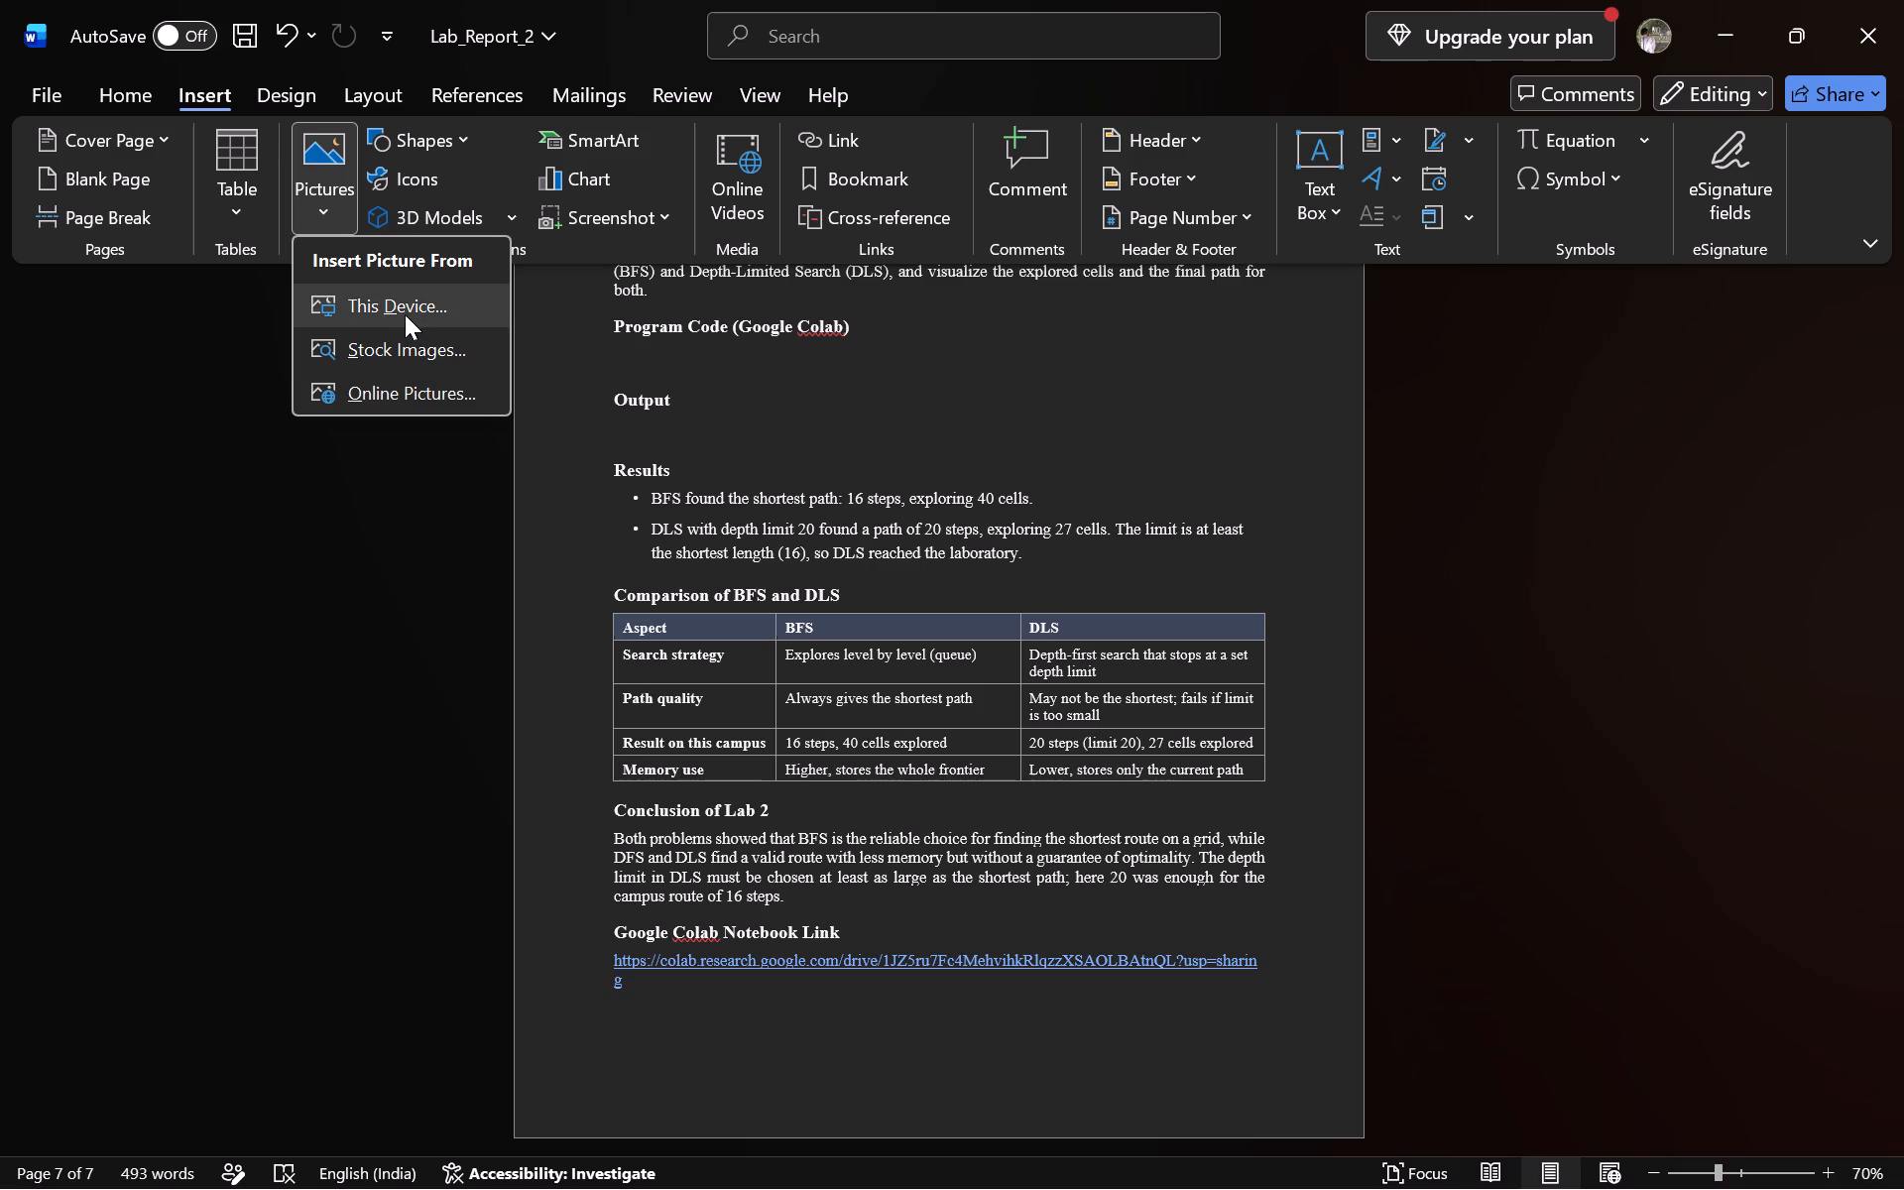
left_click(409, 309)
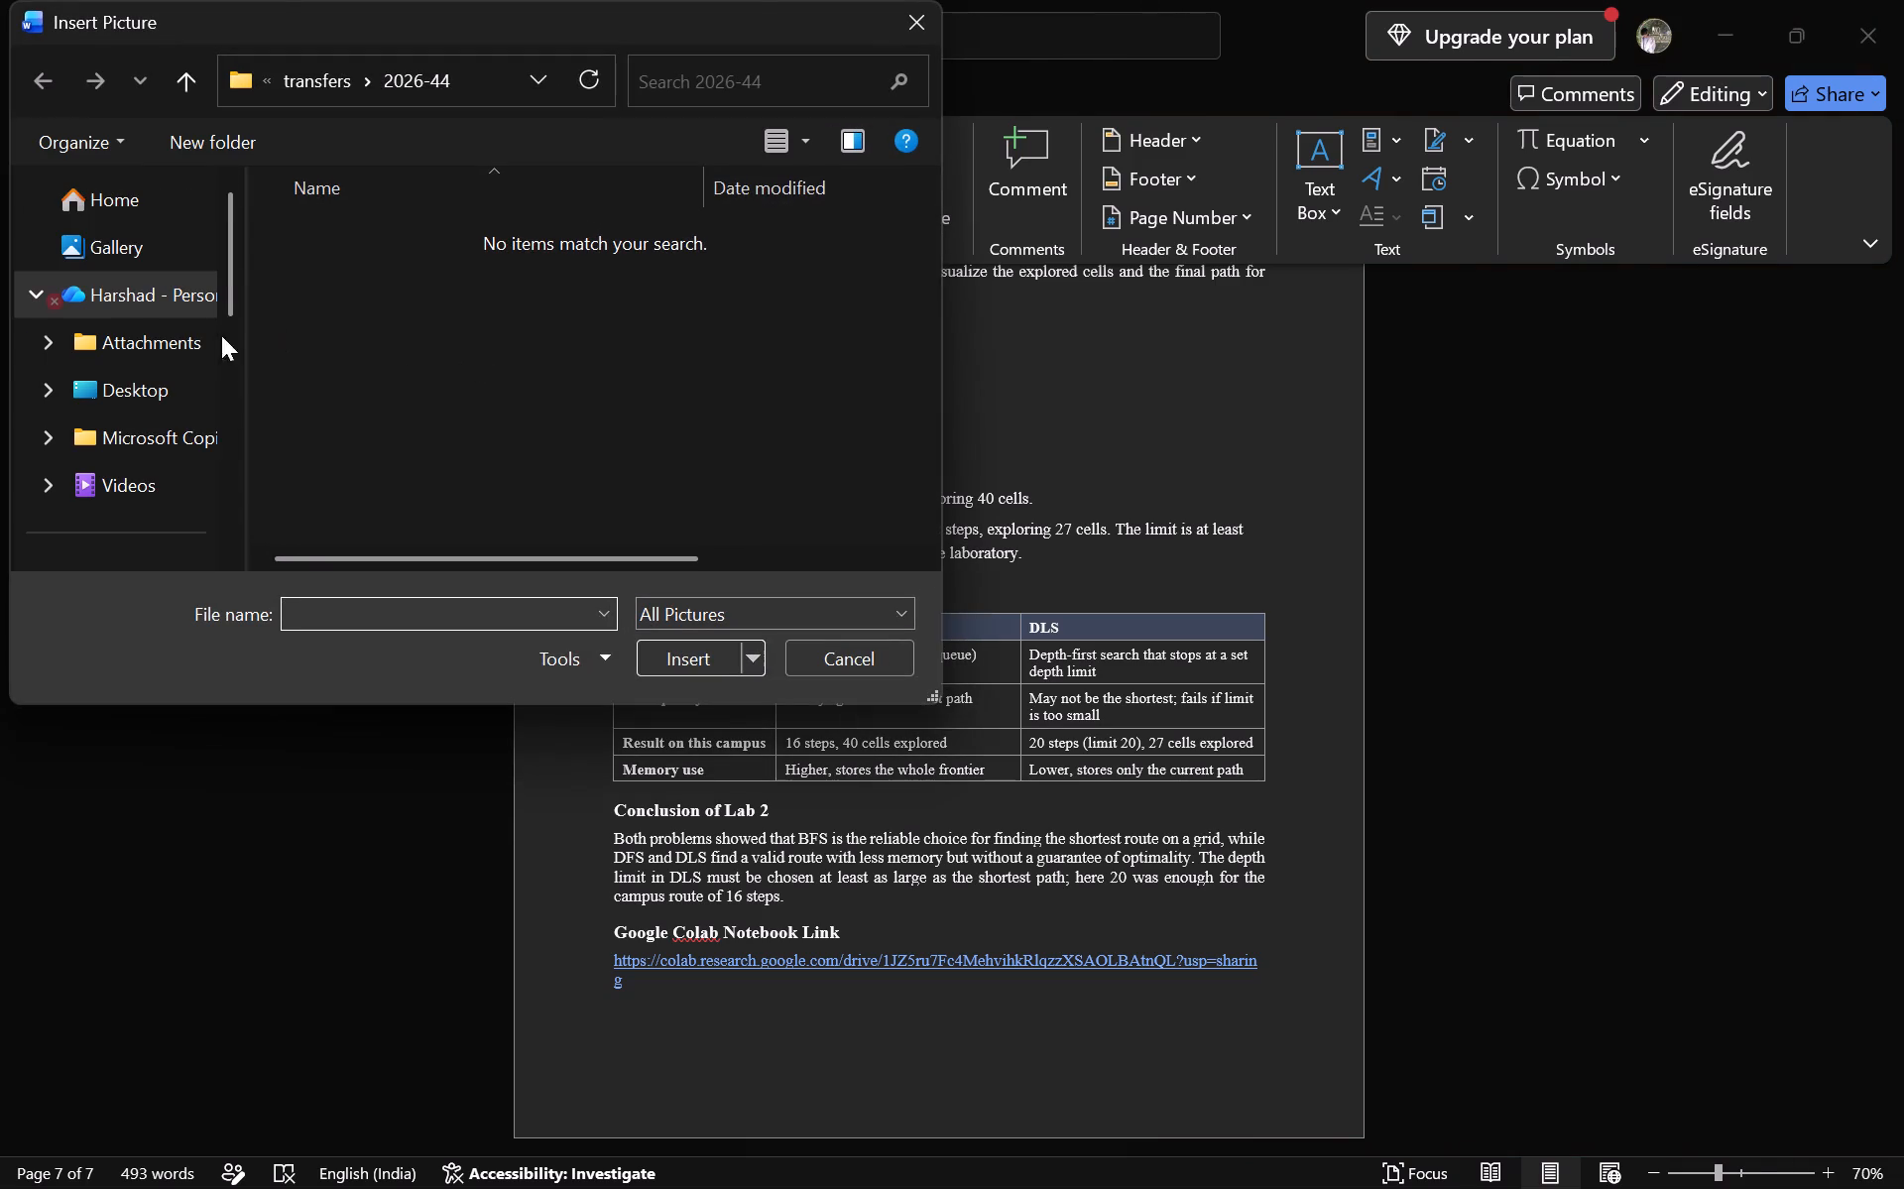
left_click(115, 253)
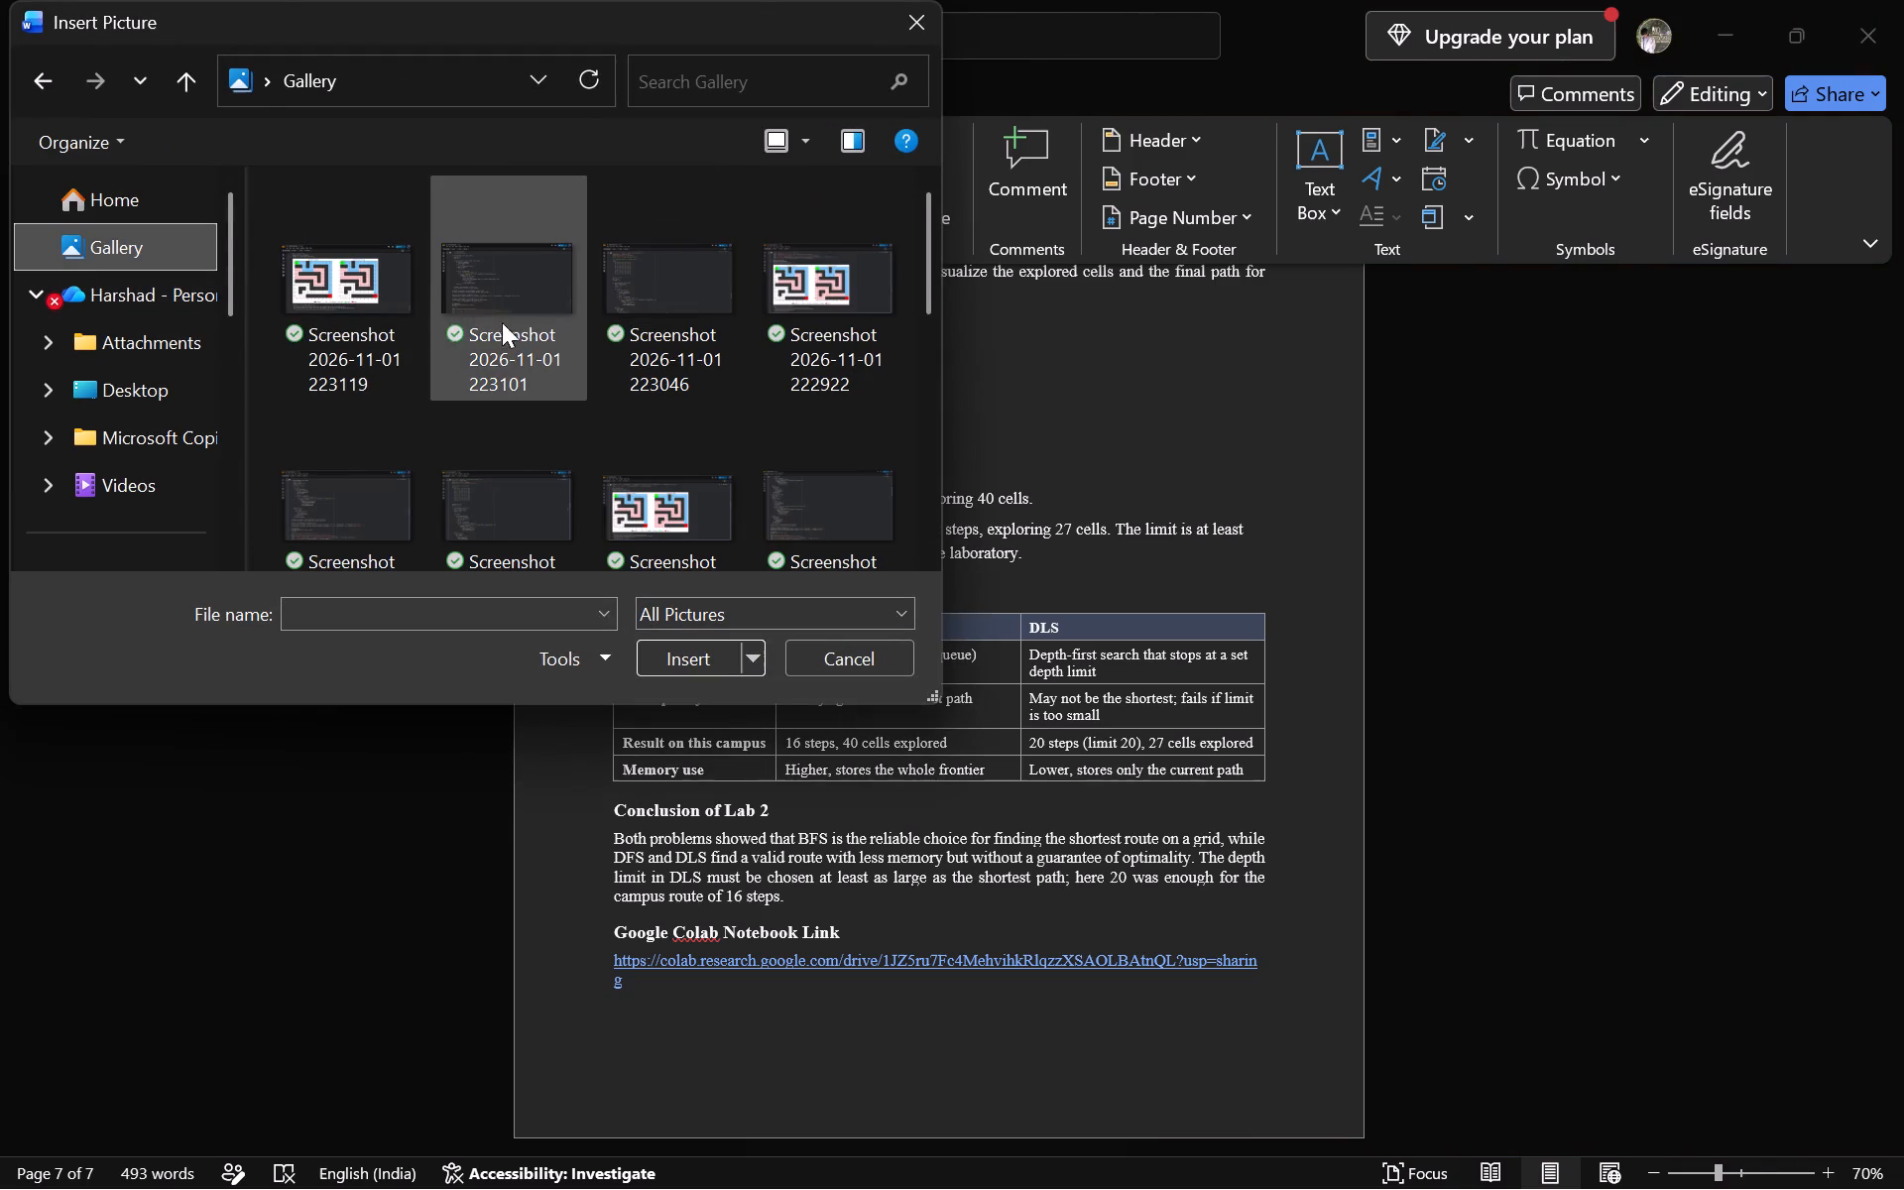
double_click(629, 299)
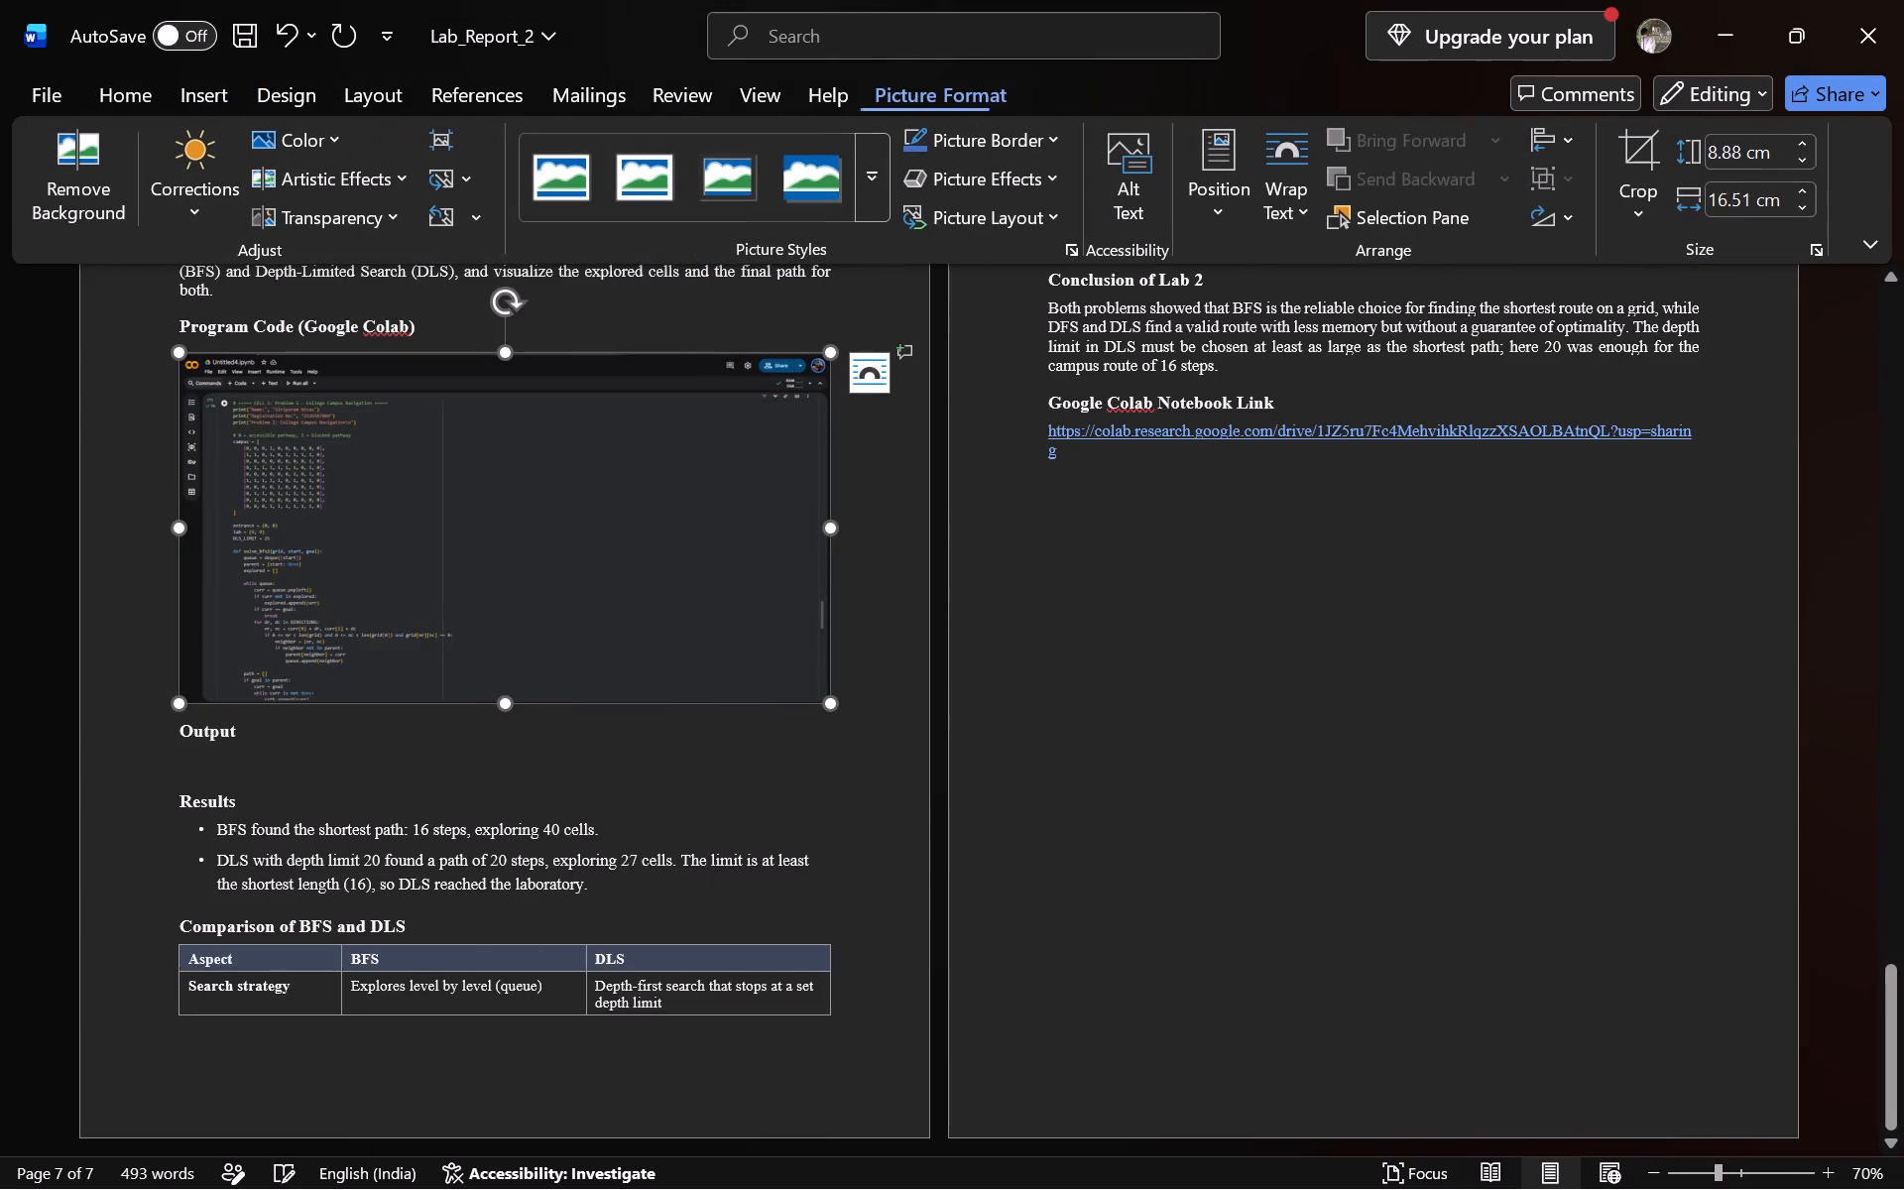
left_click(854, 661)
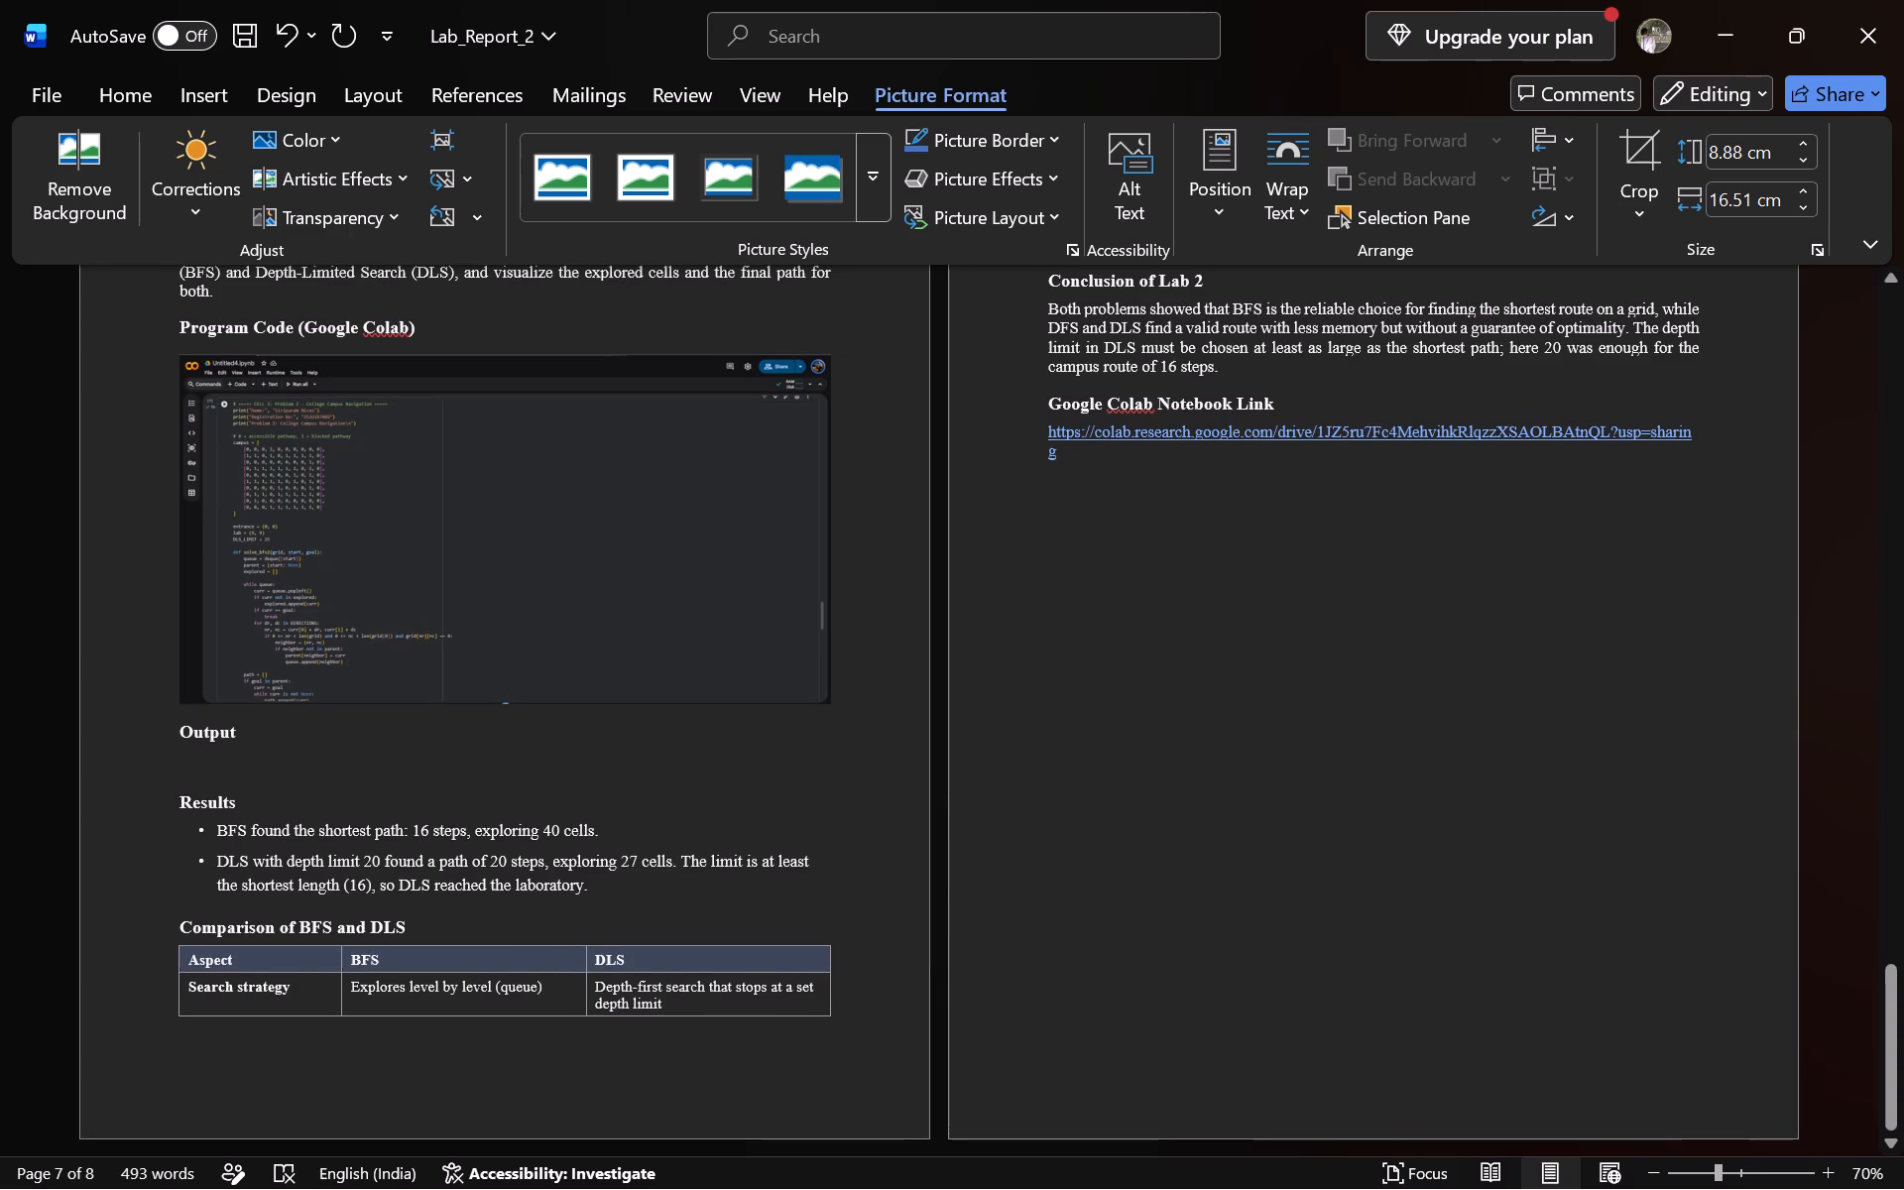
key("Return")
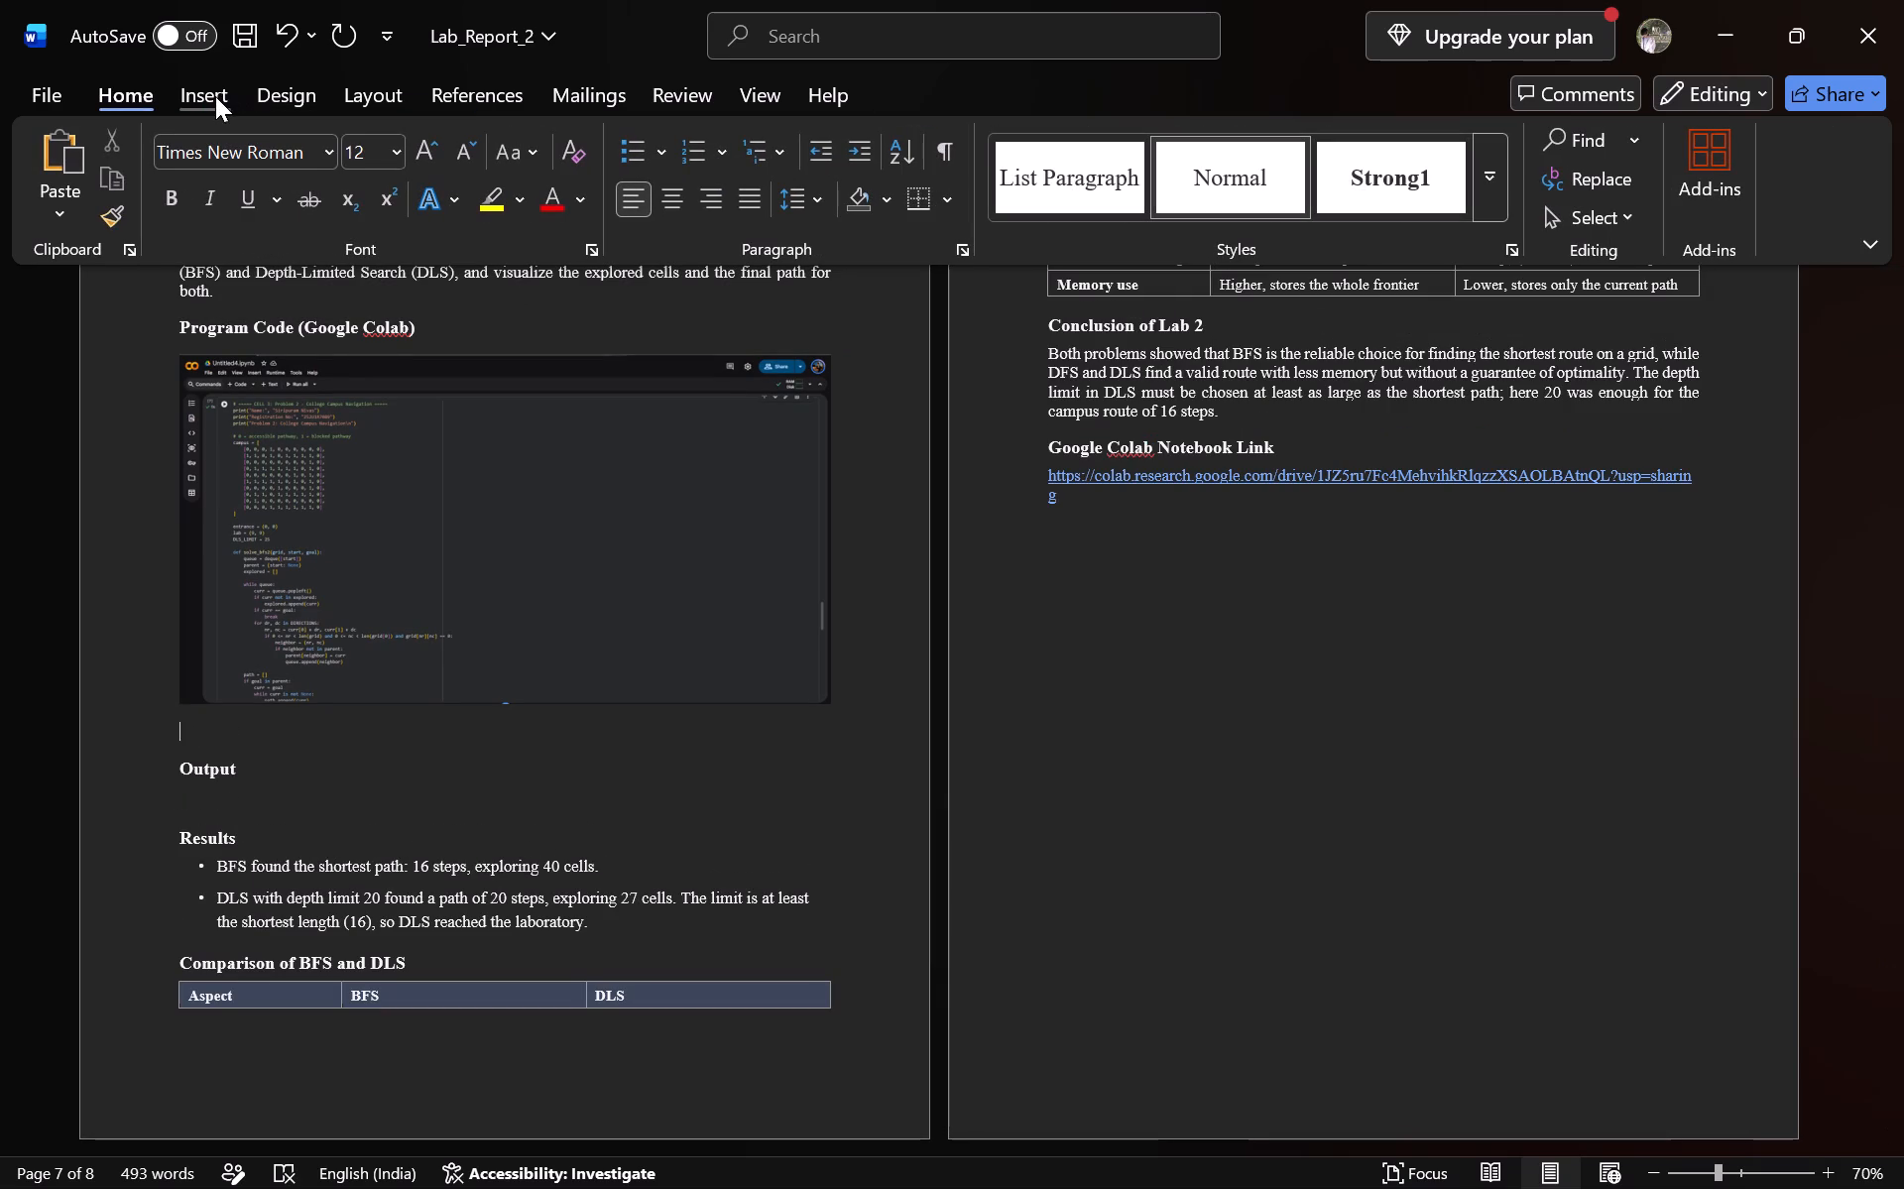
left_click(215, 96)
left_click(318, 165)
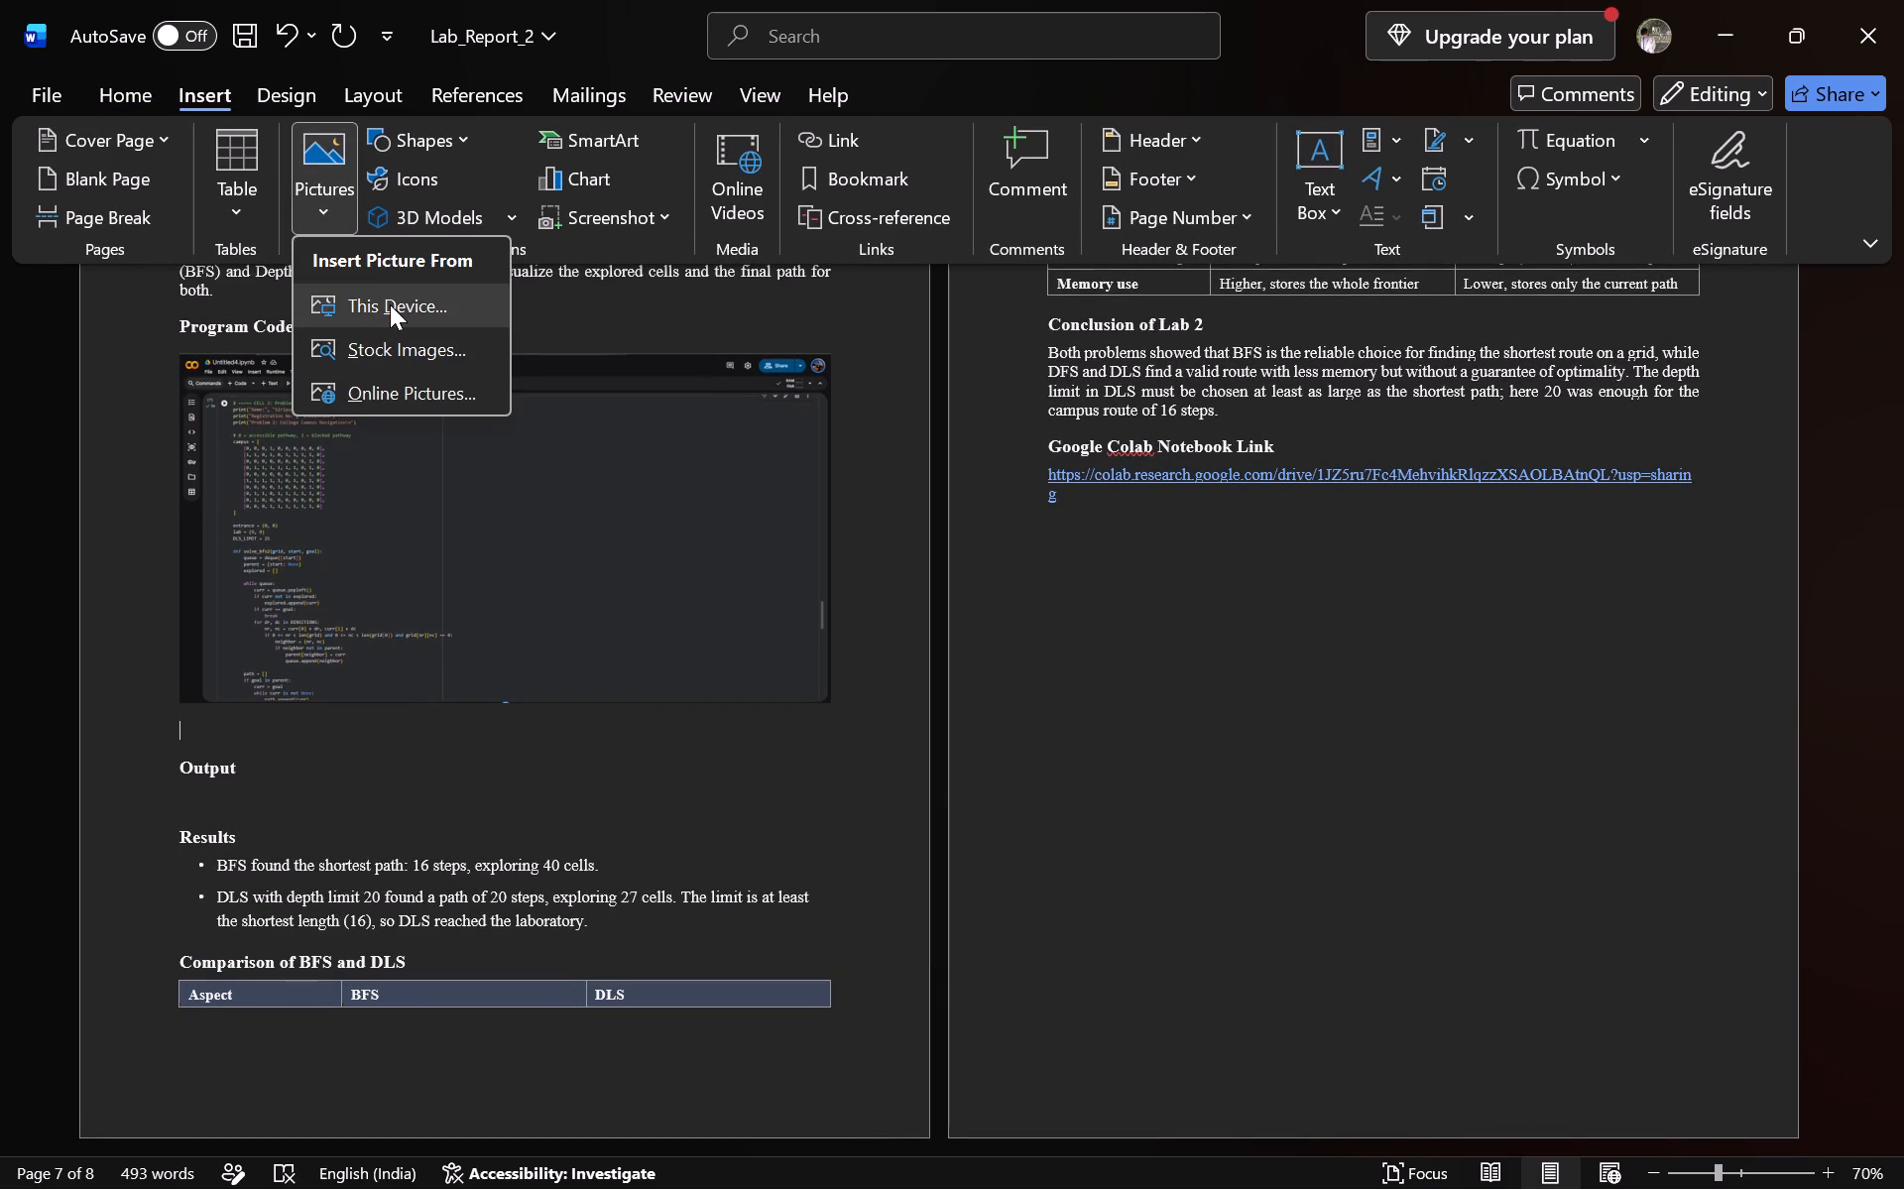
left_click(390, 304)
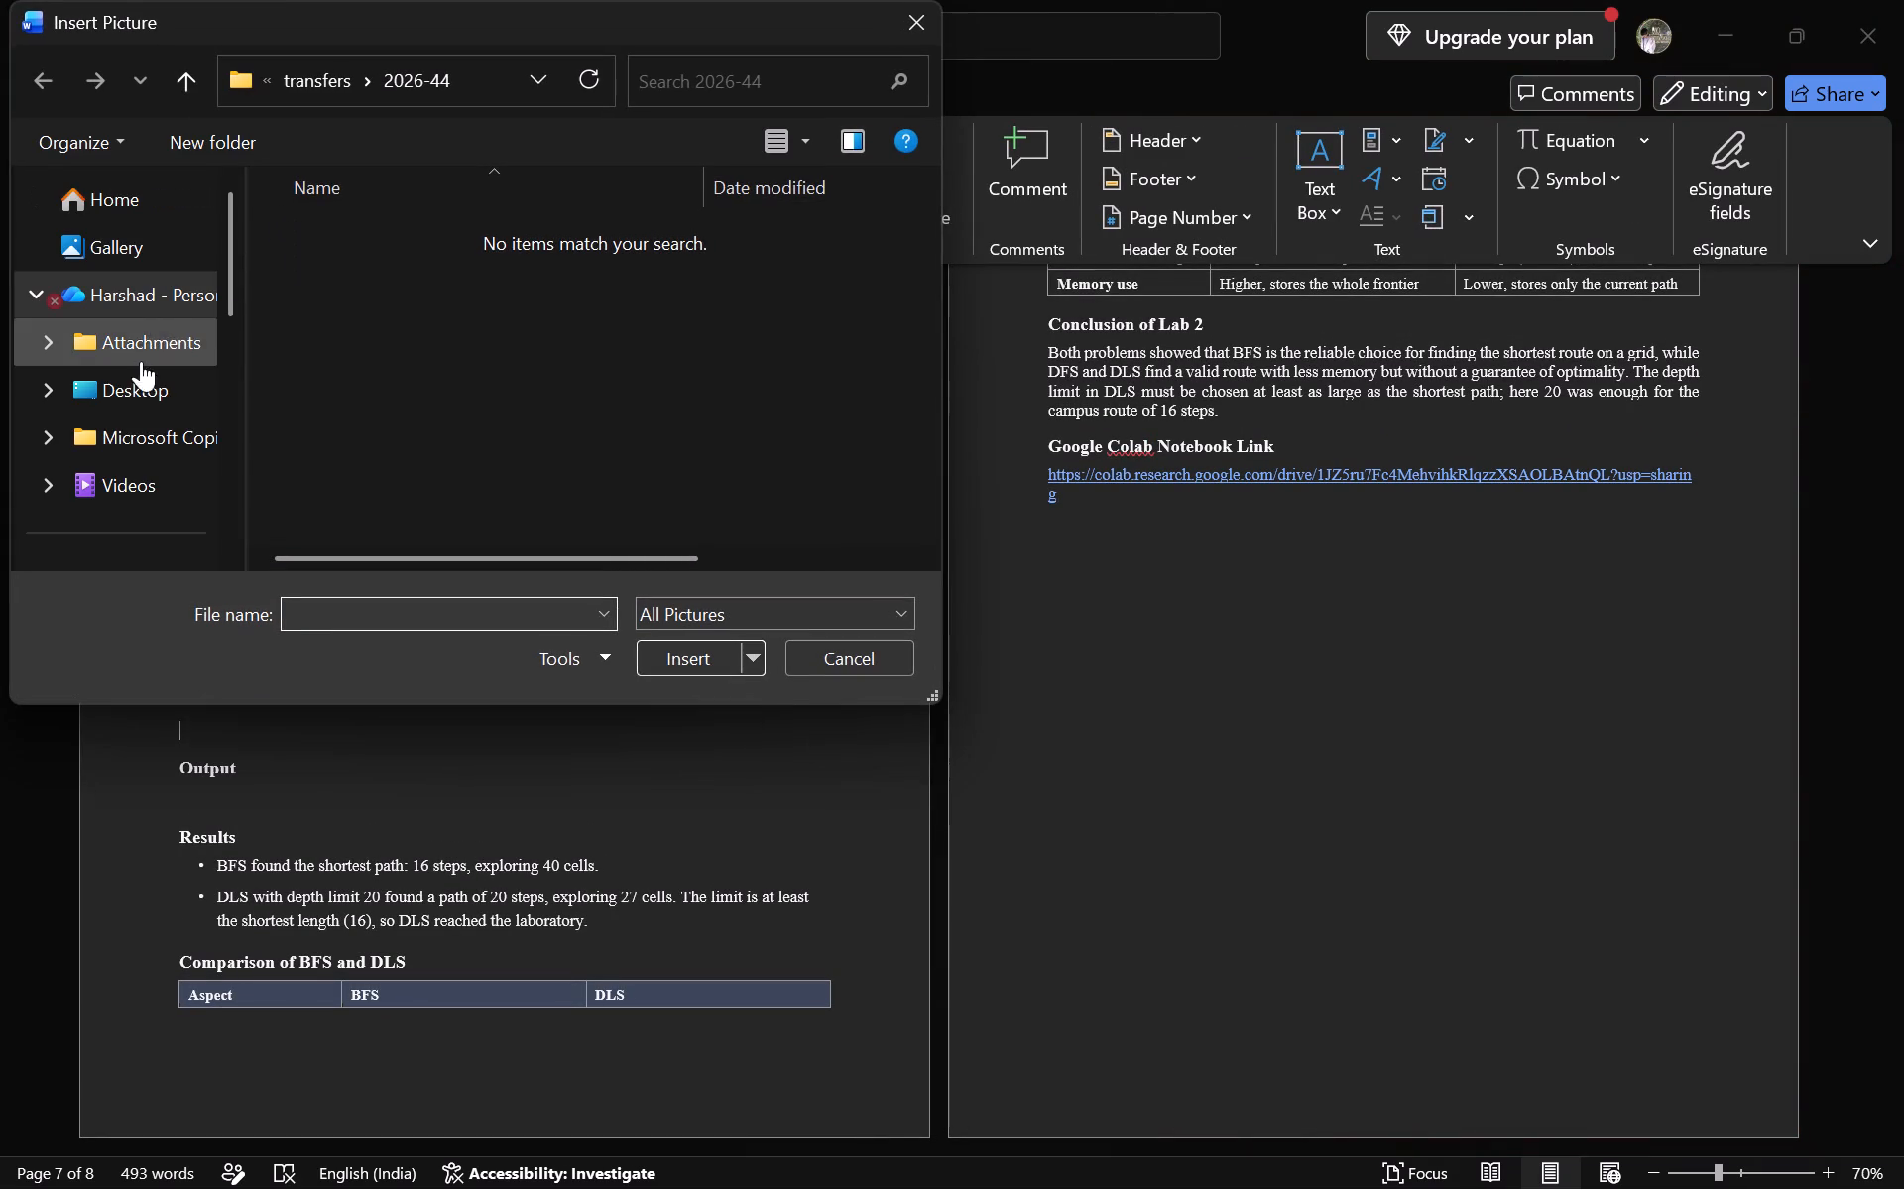
left_click(135, 251)
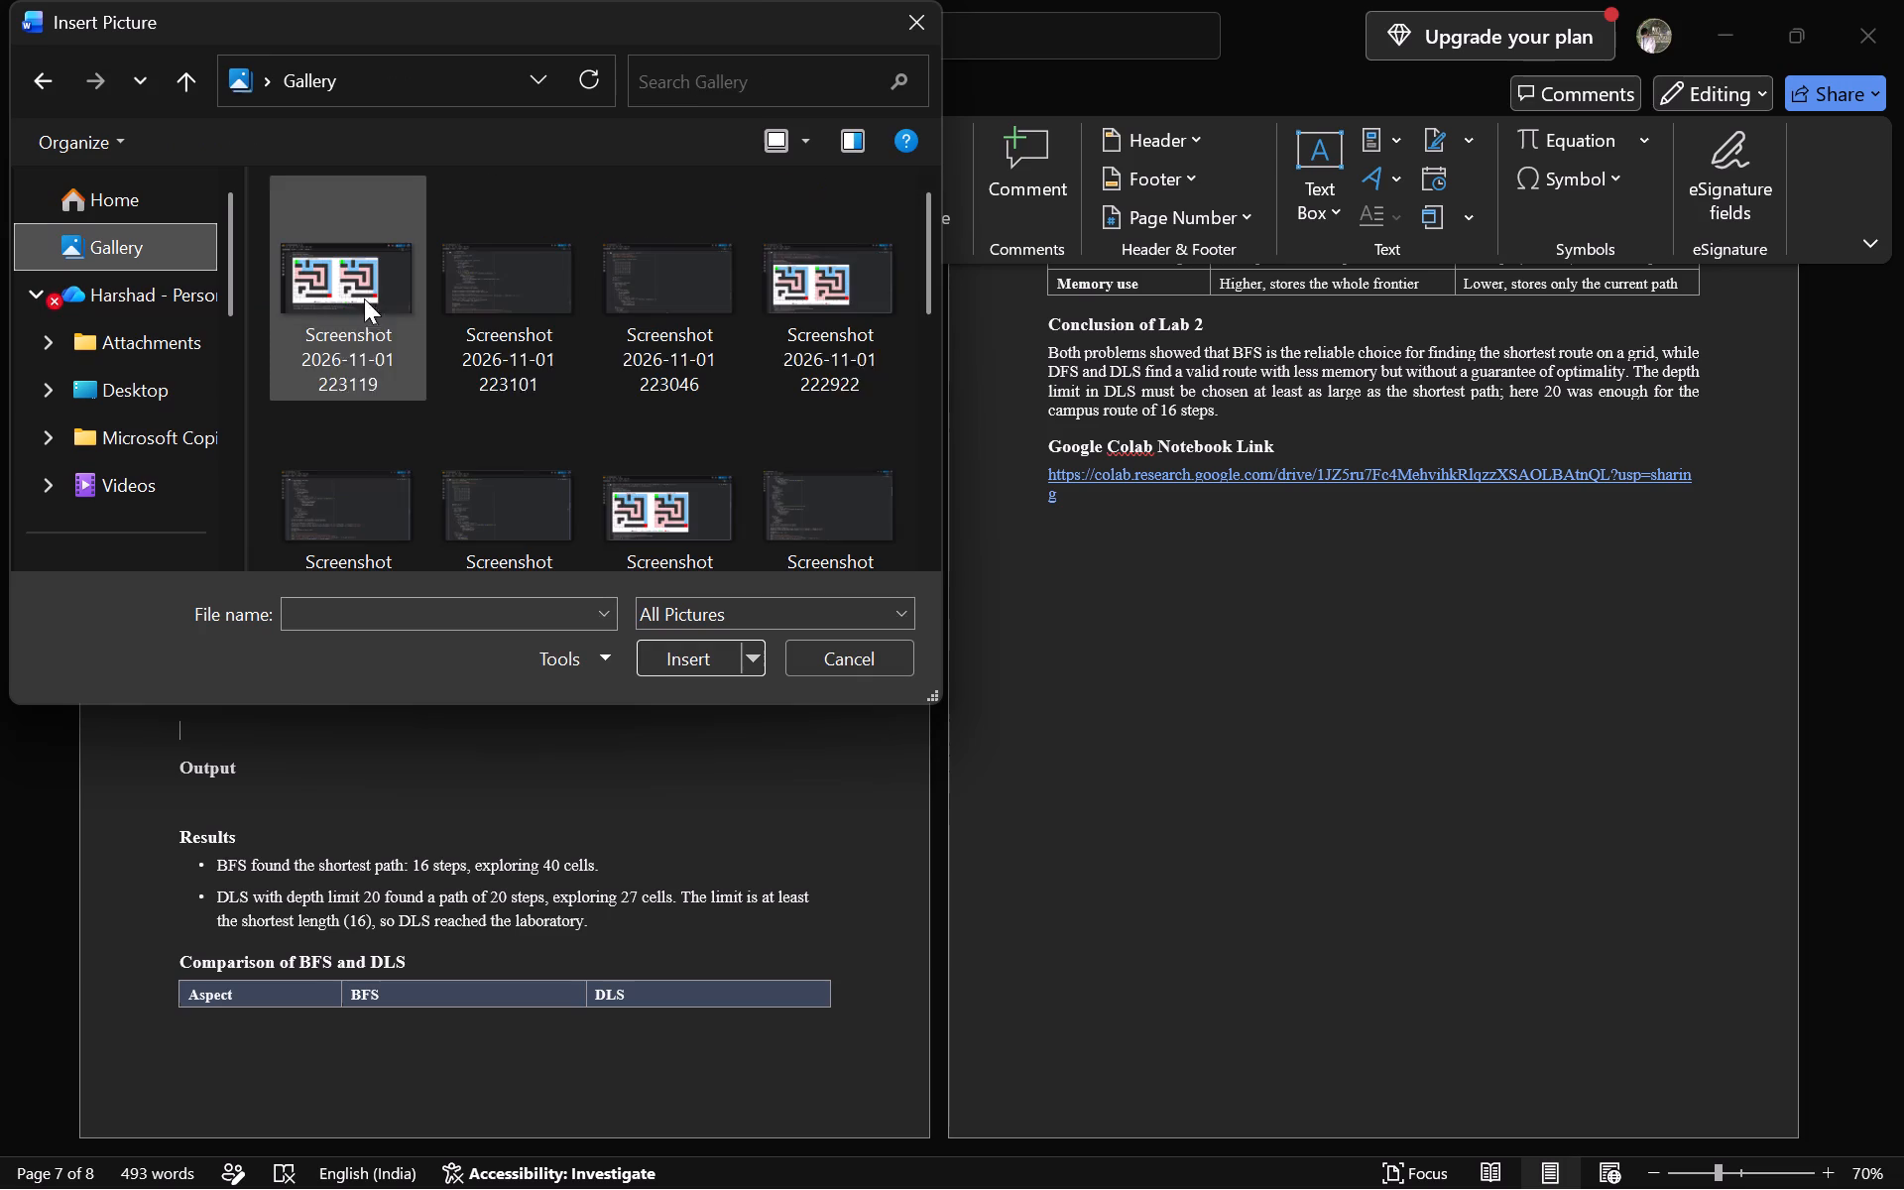
double_click(531, 305)
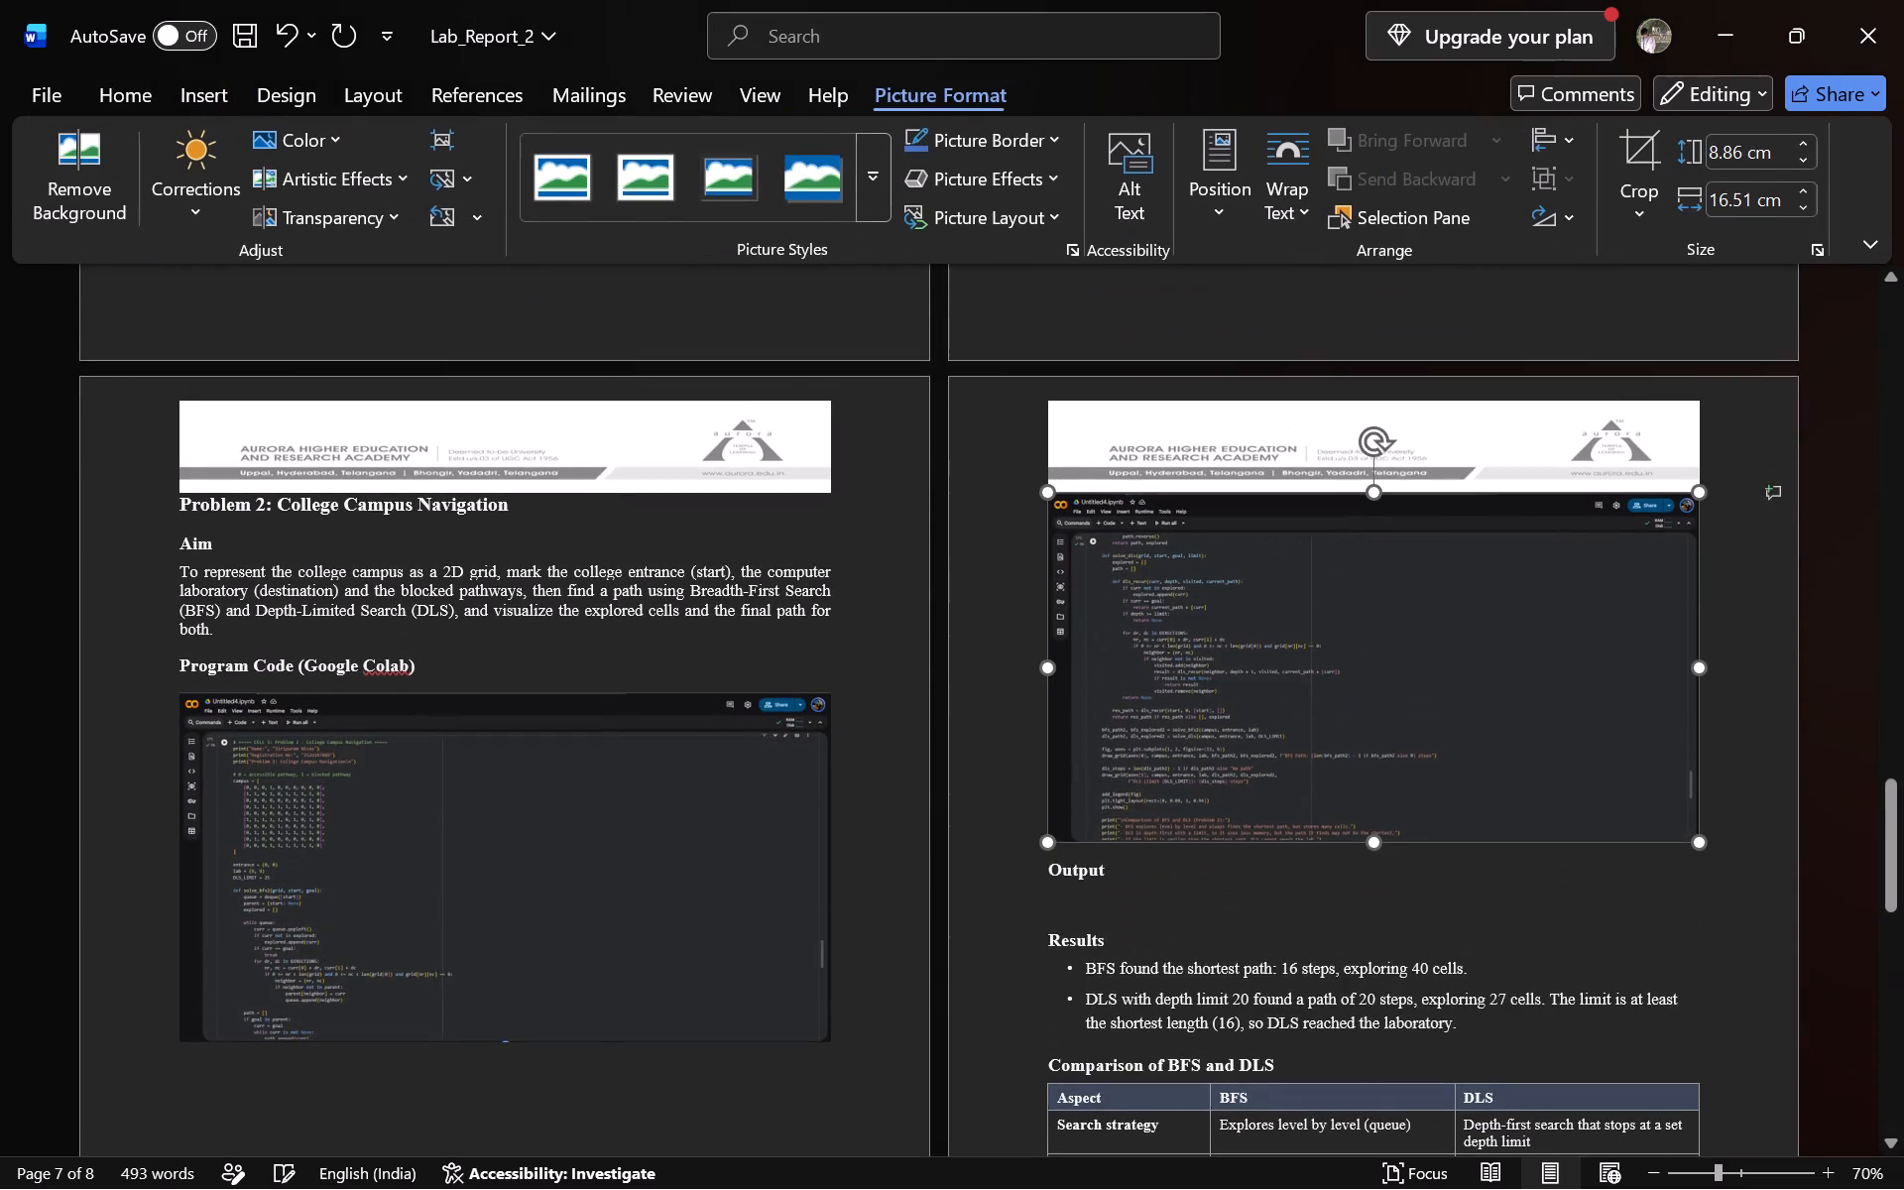
scroll(593, 501, "down", 1)
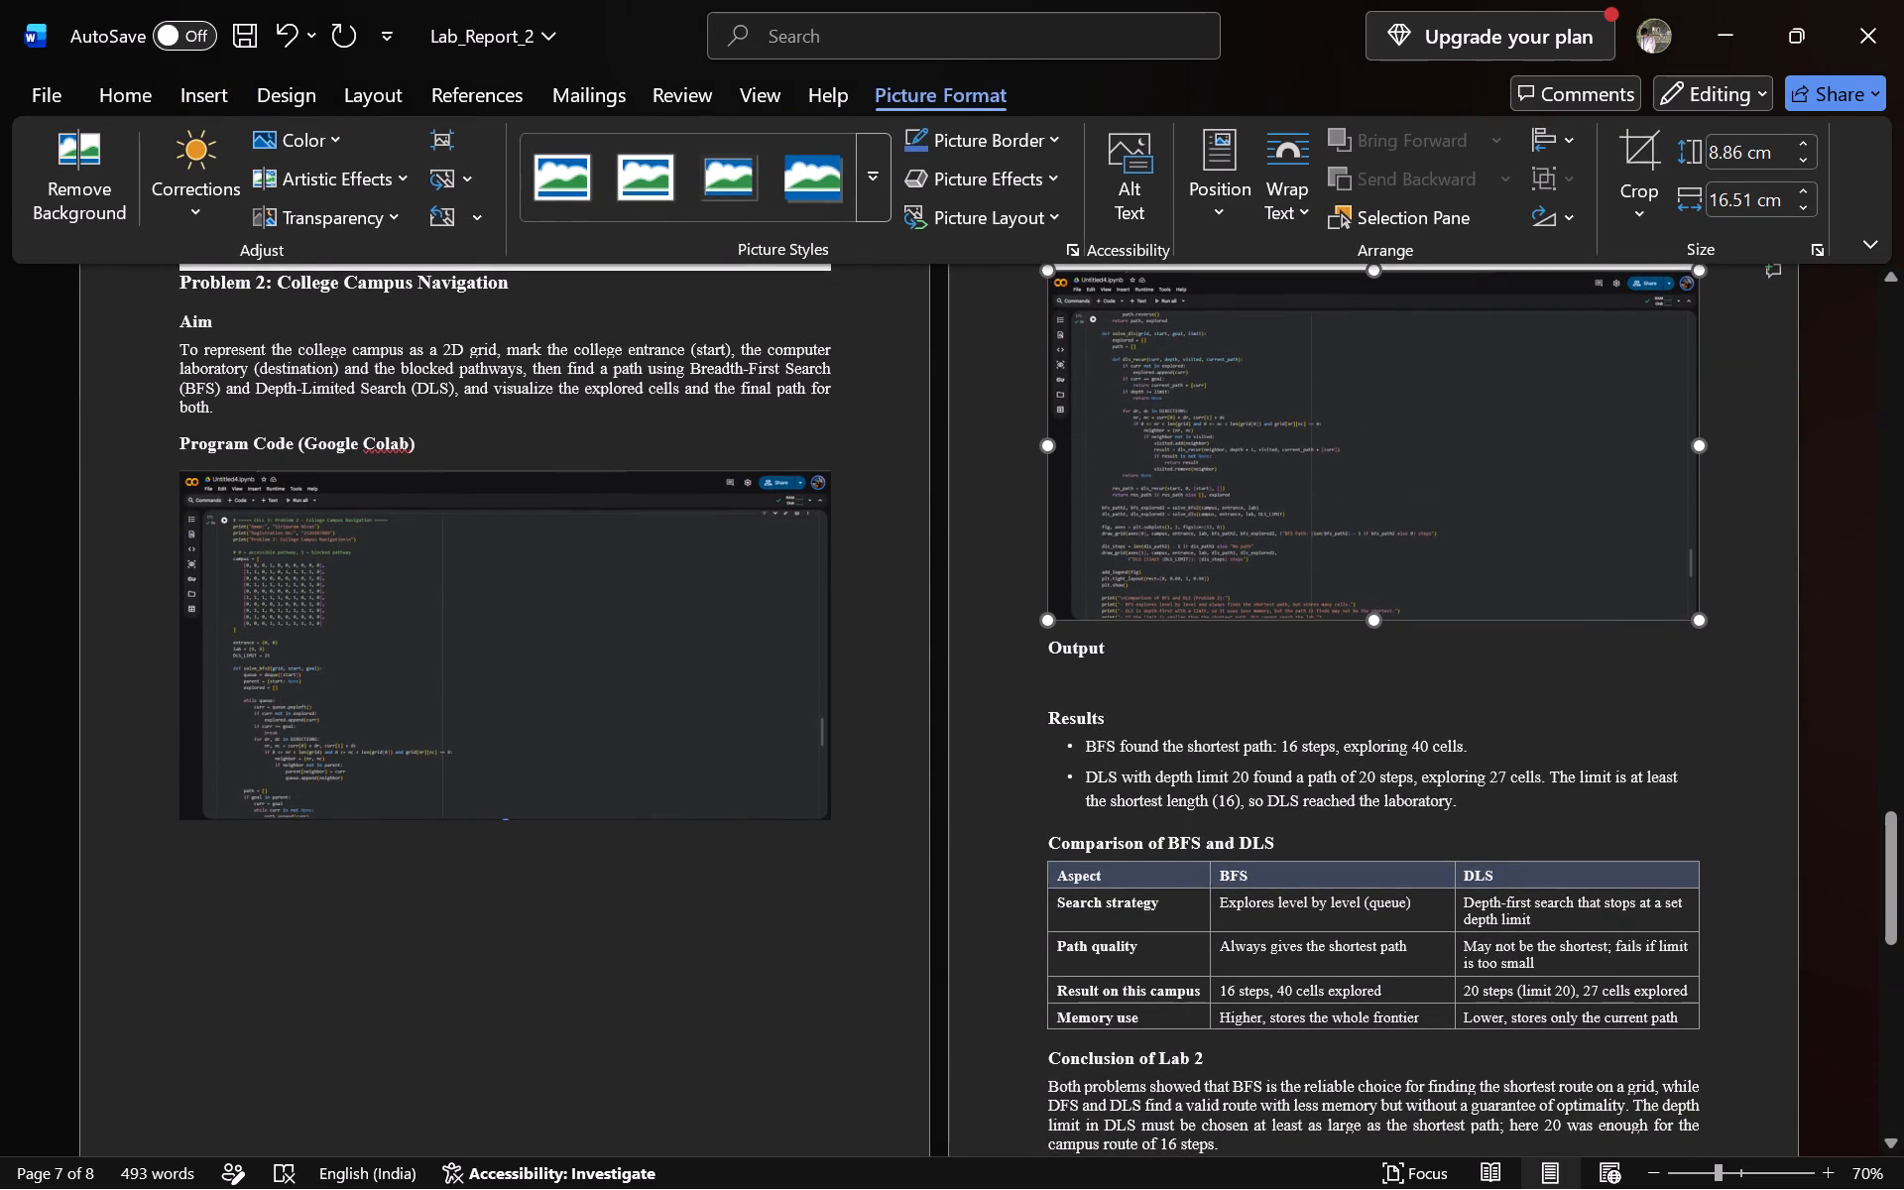
left_click(1141, 654)
key("Return")
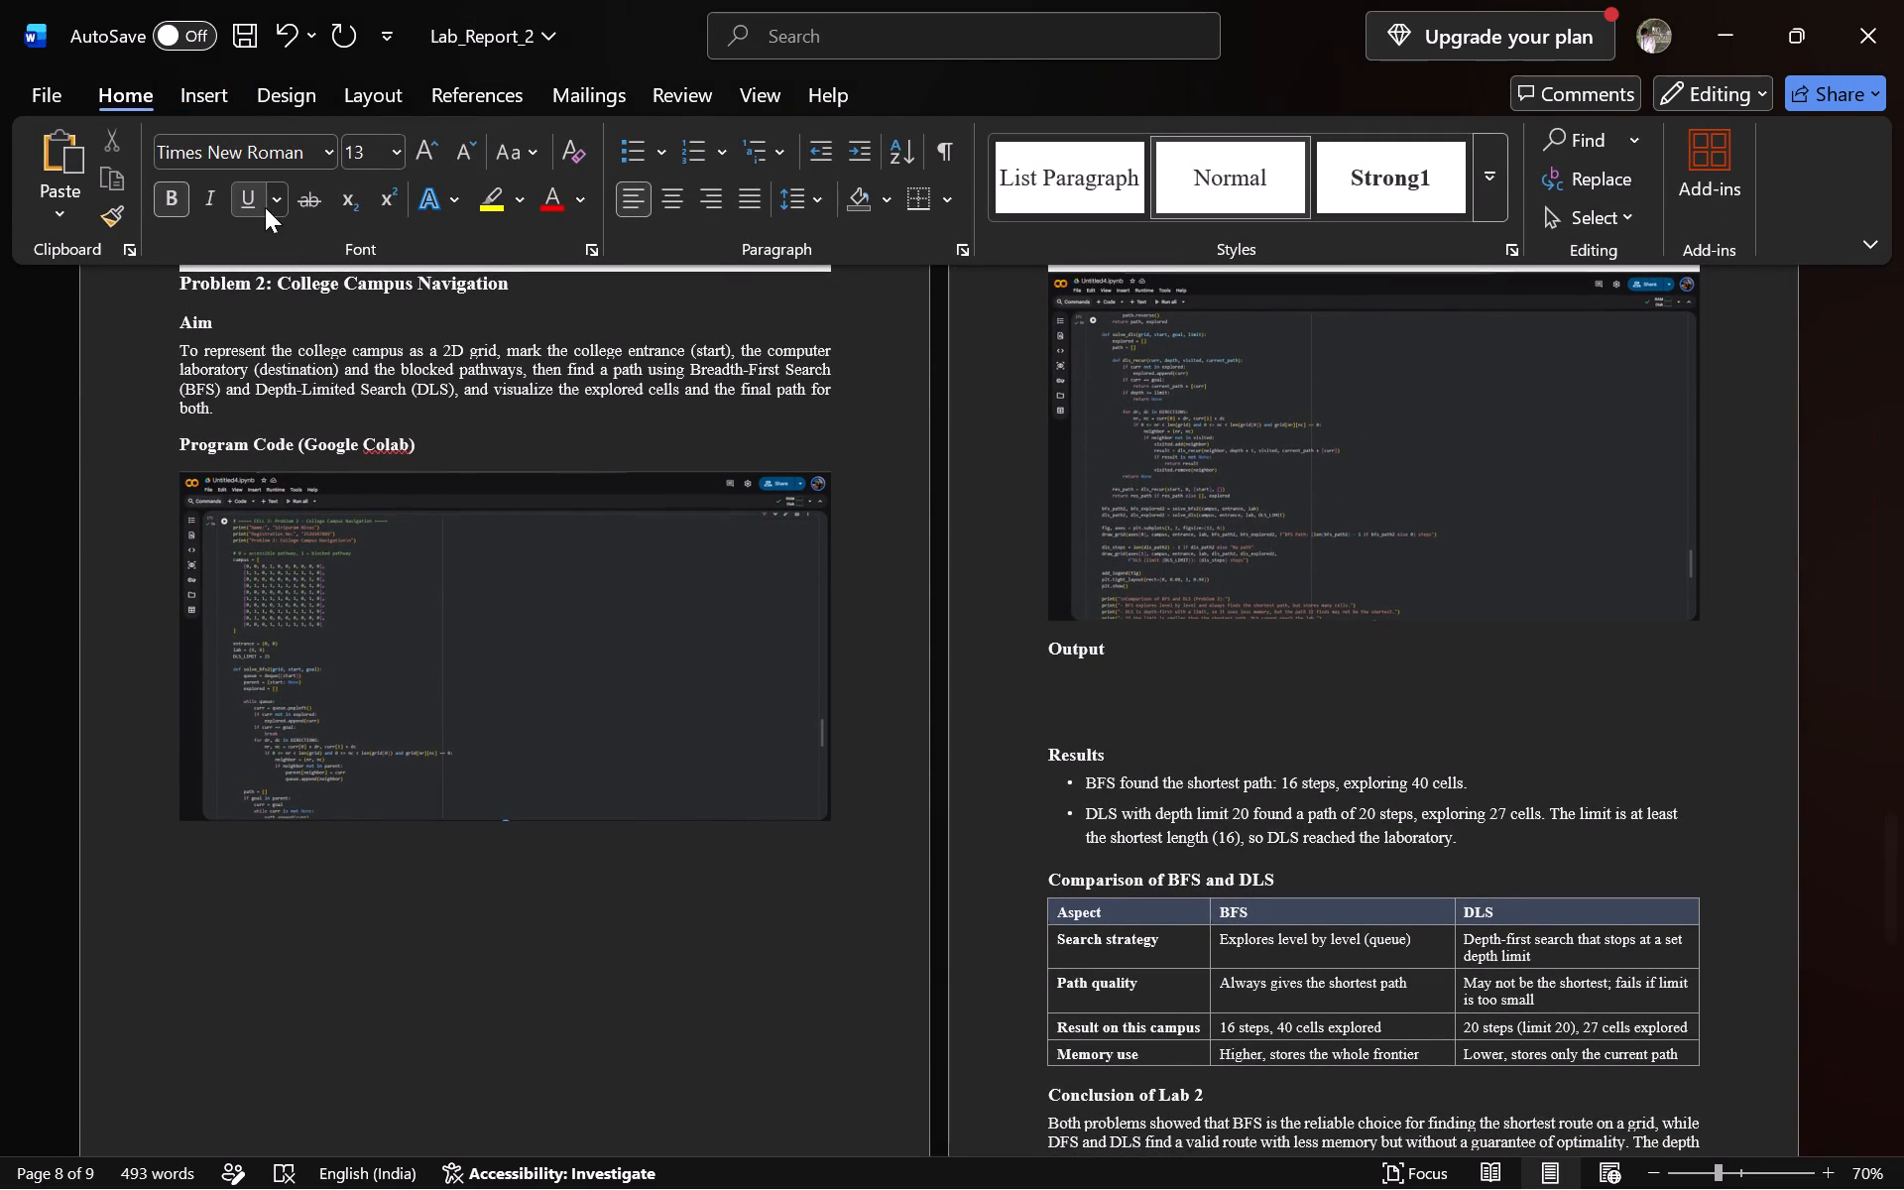
left_click(206, 100)
left_click(340, 167)
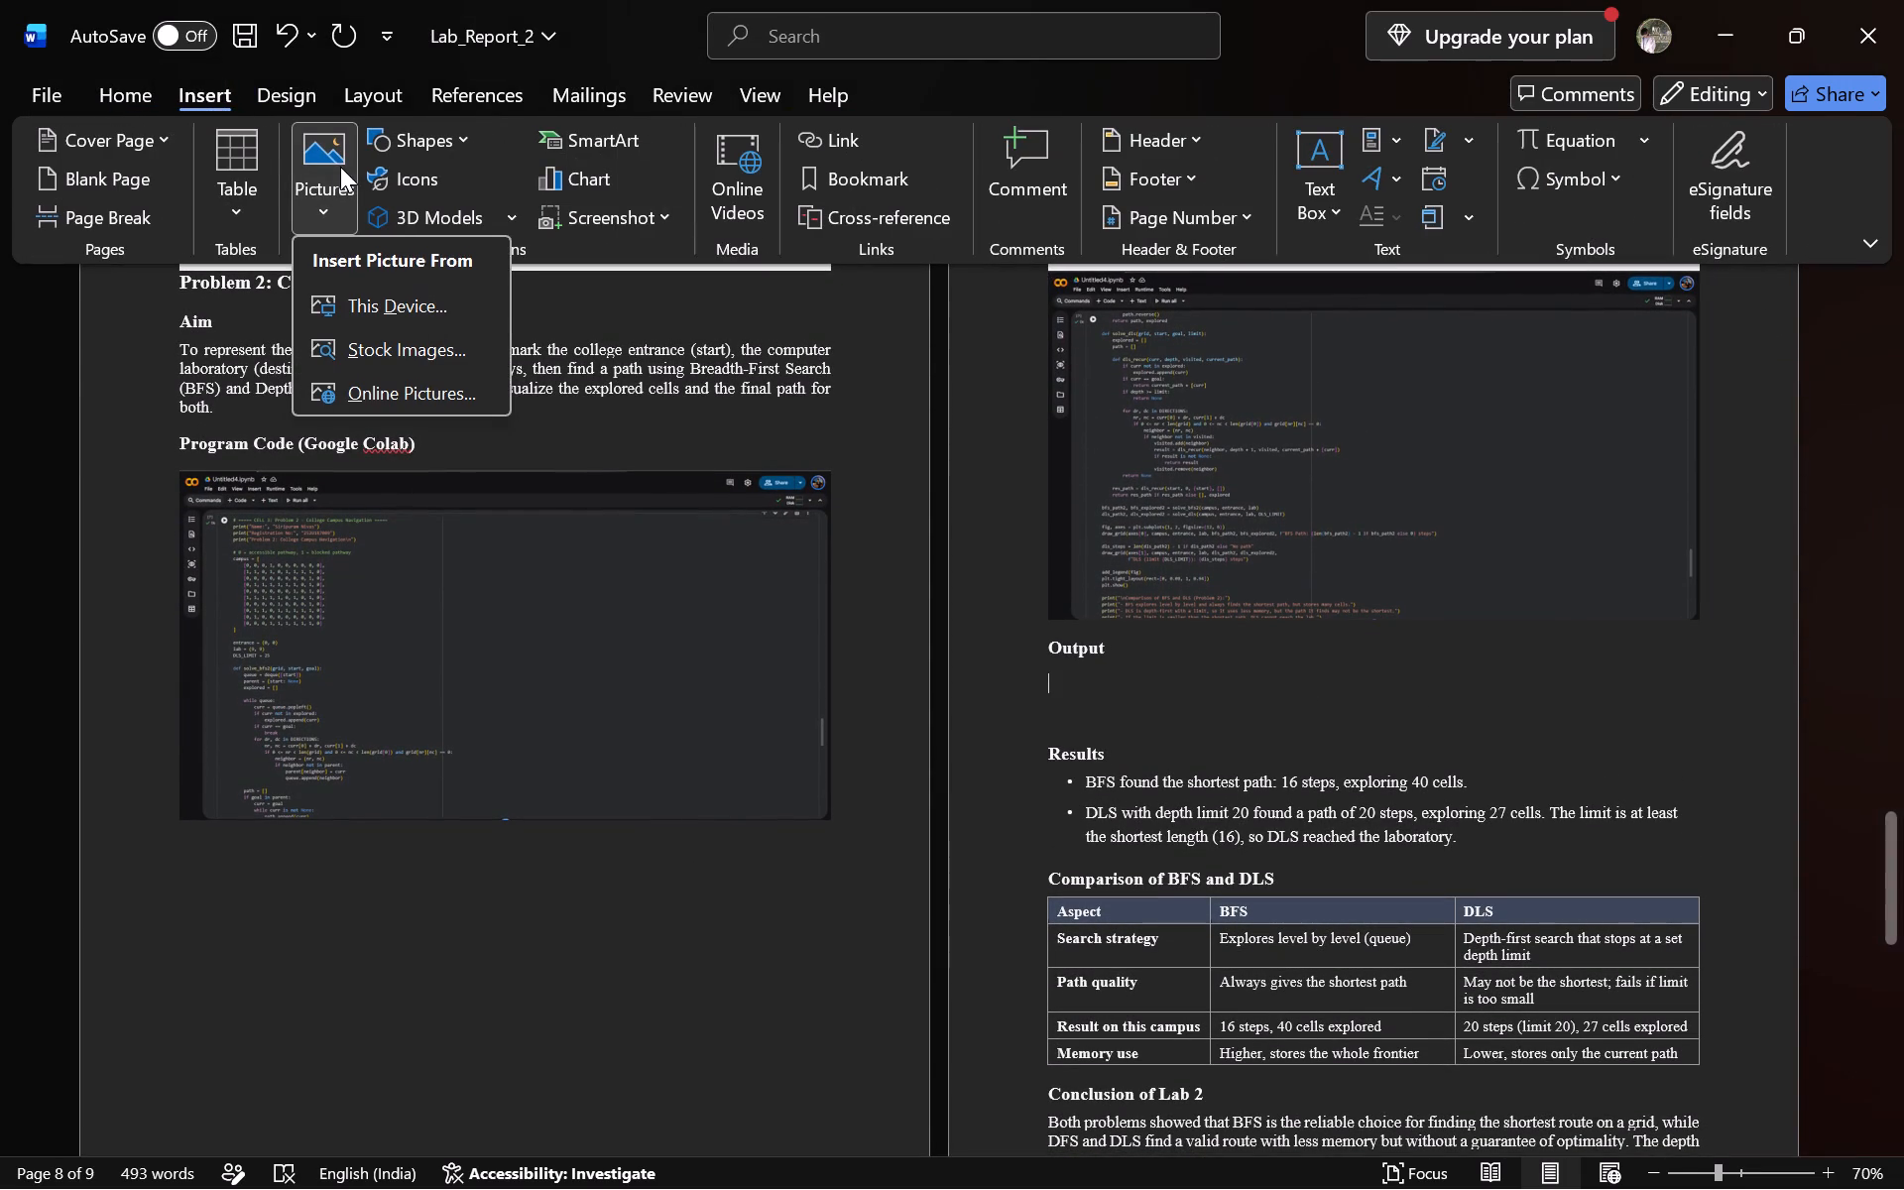
left_click(395, 303)
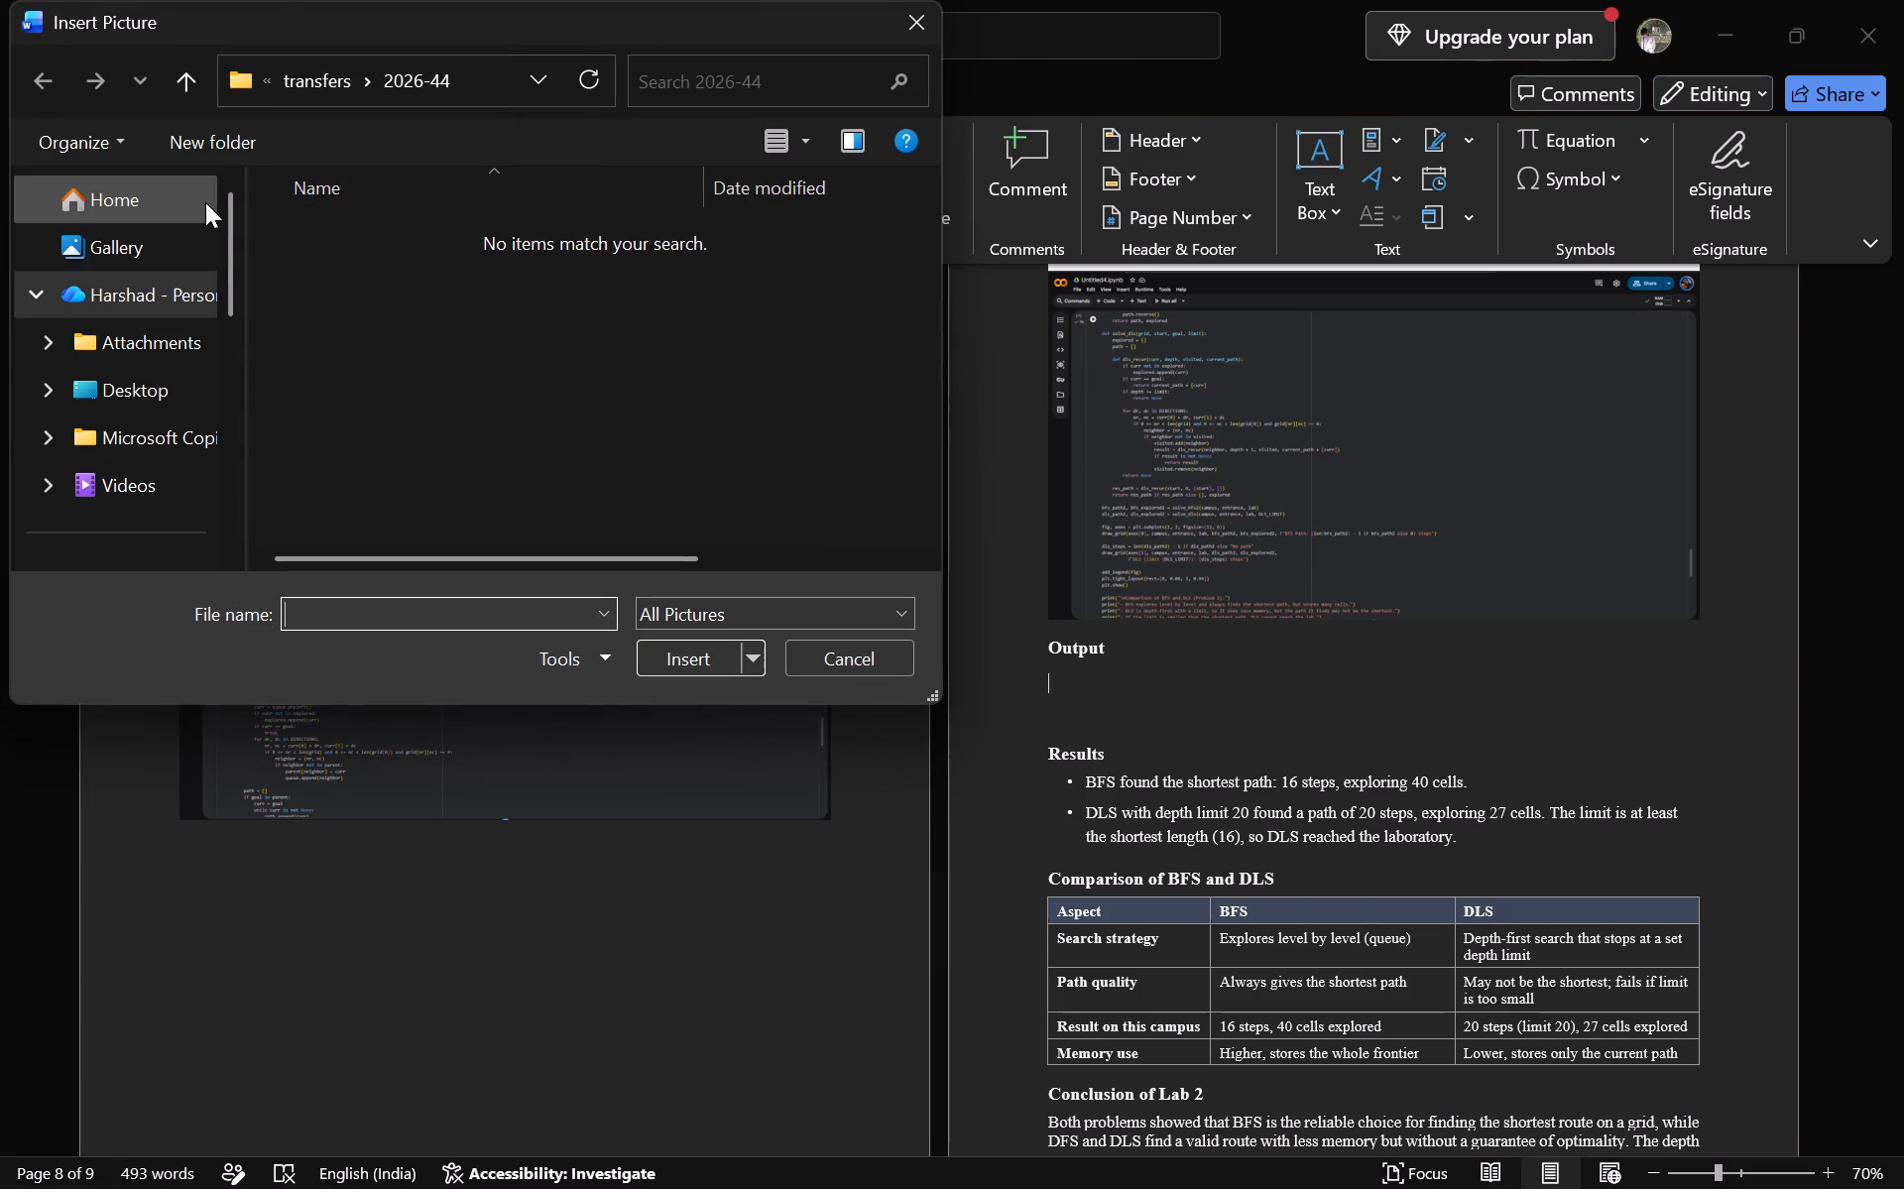
left_click(130, 239)
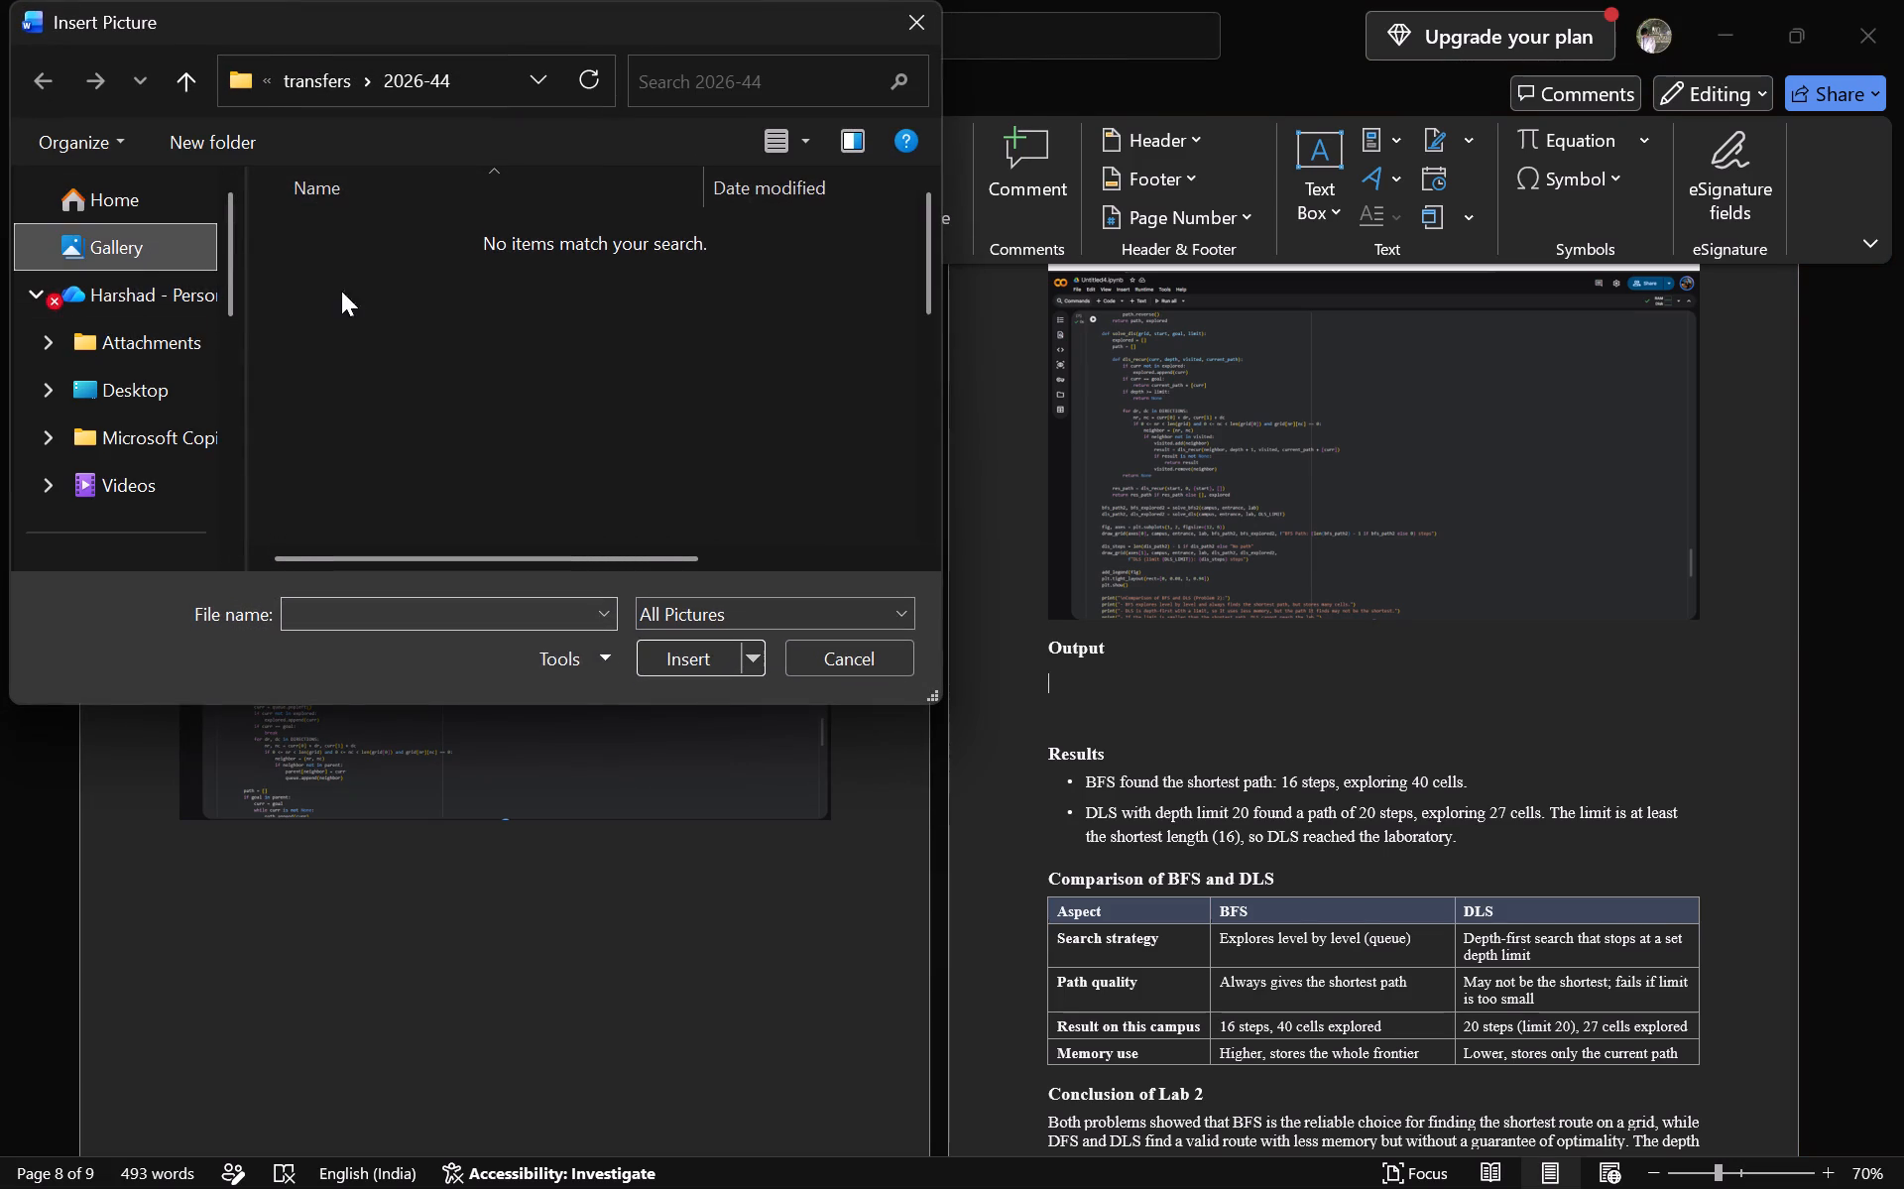
double_click(379, 292)
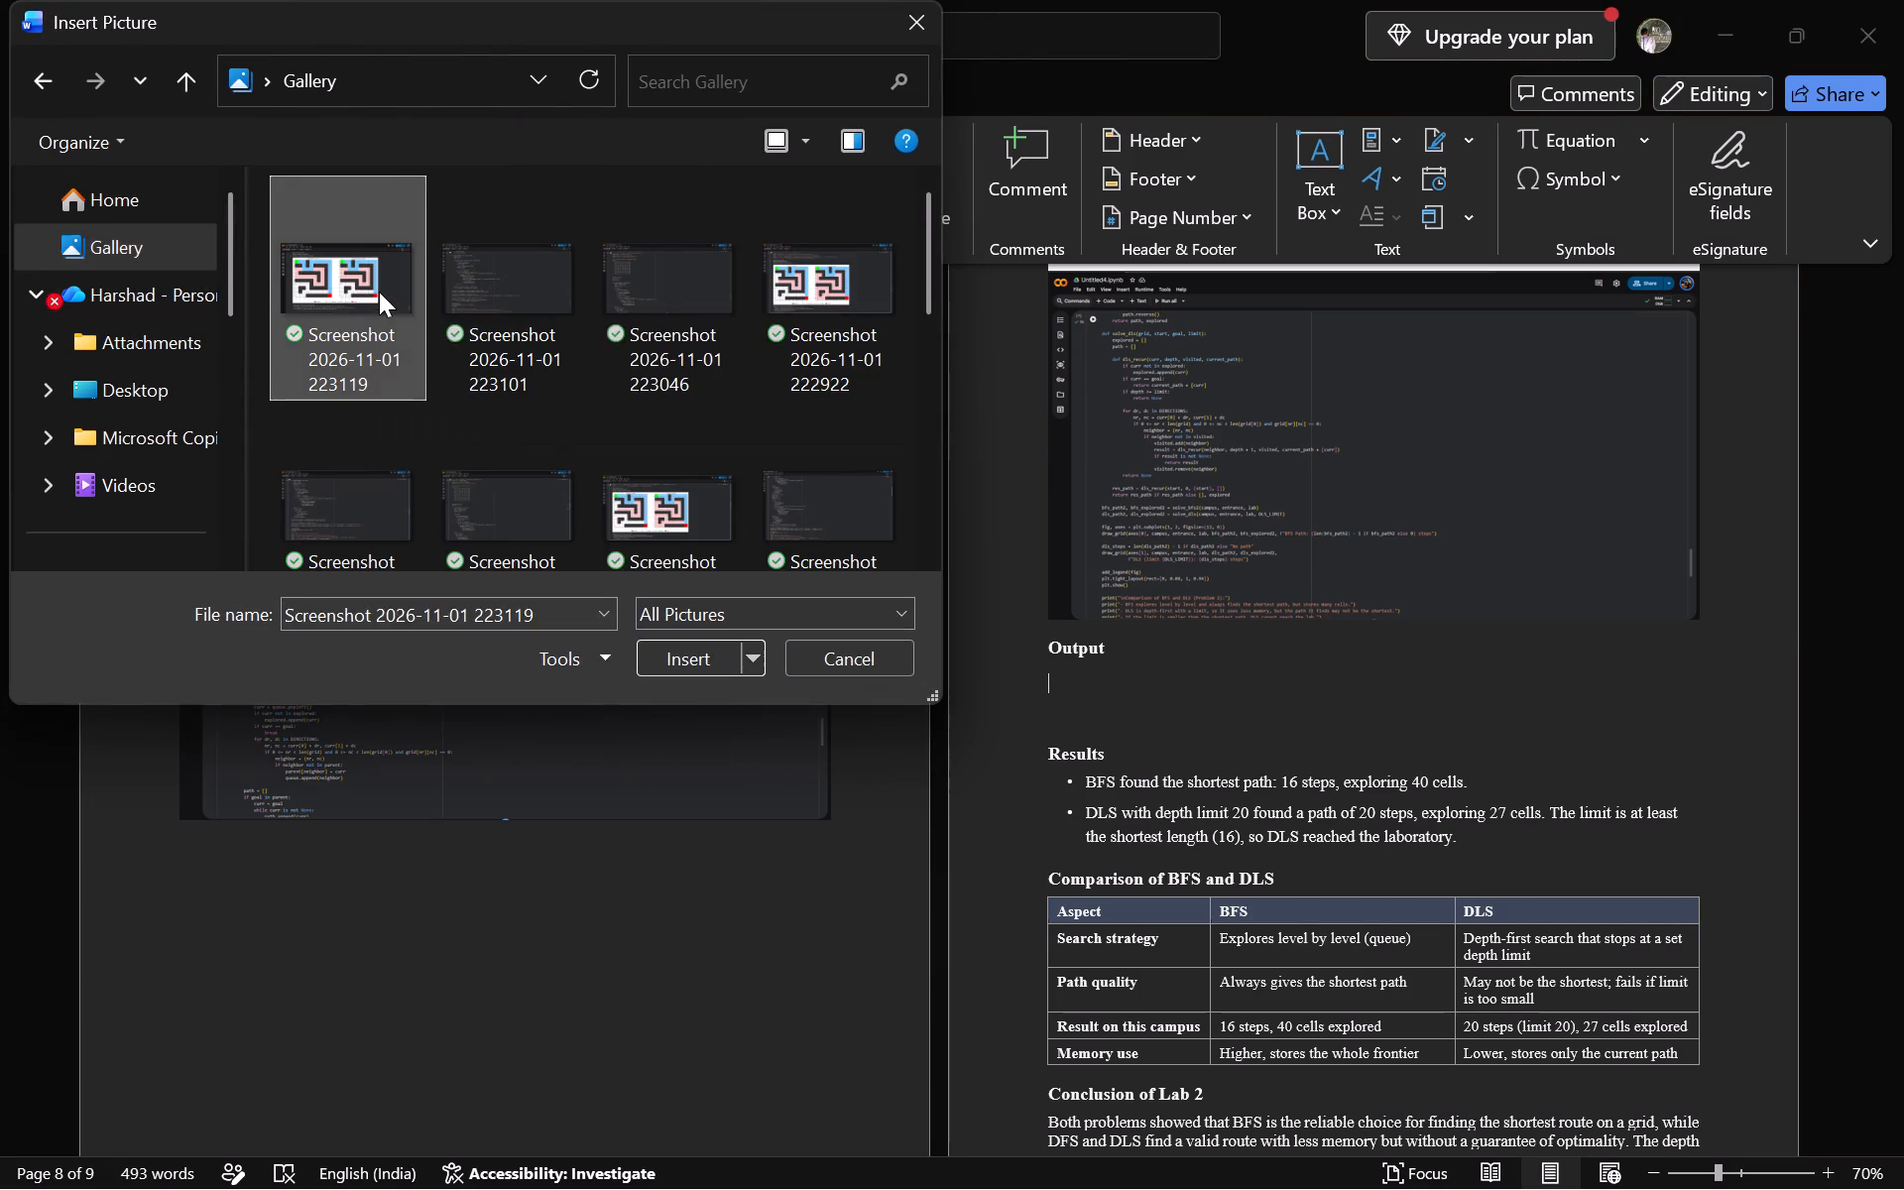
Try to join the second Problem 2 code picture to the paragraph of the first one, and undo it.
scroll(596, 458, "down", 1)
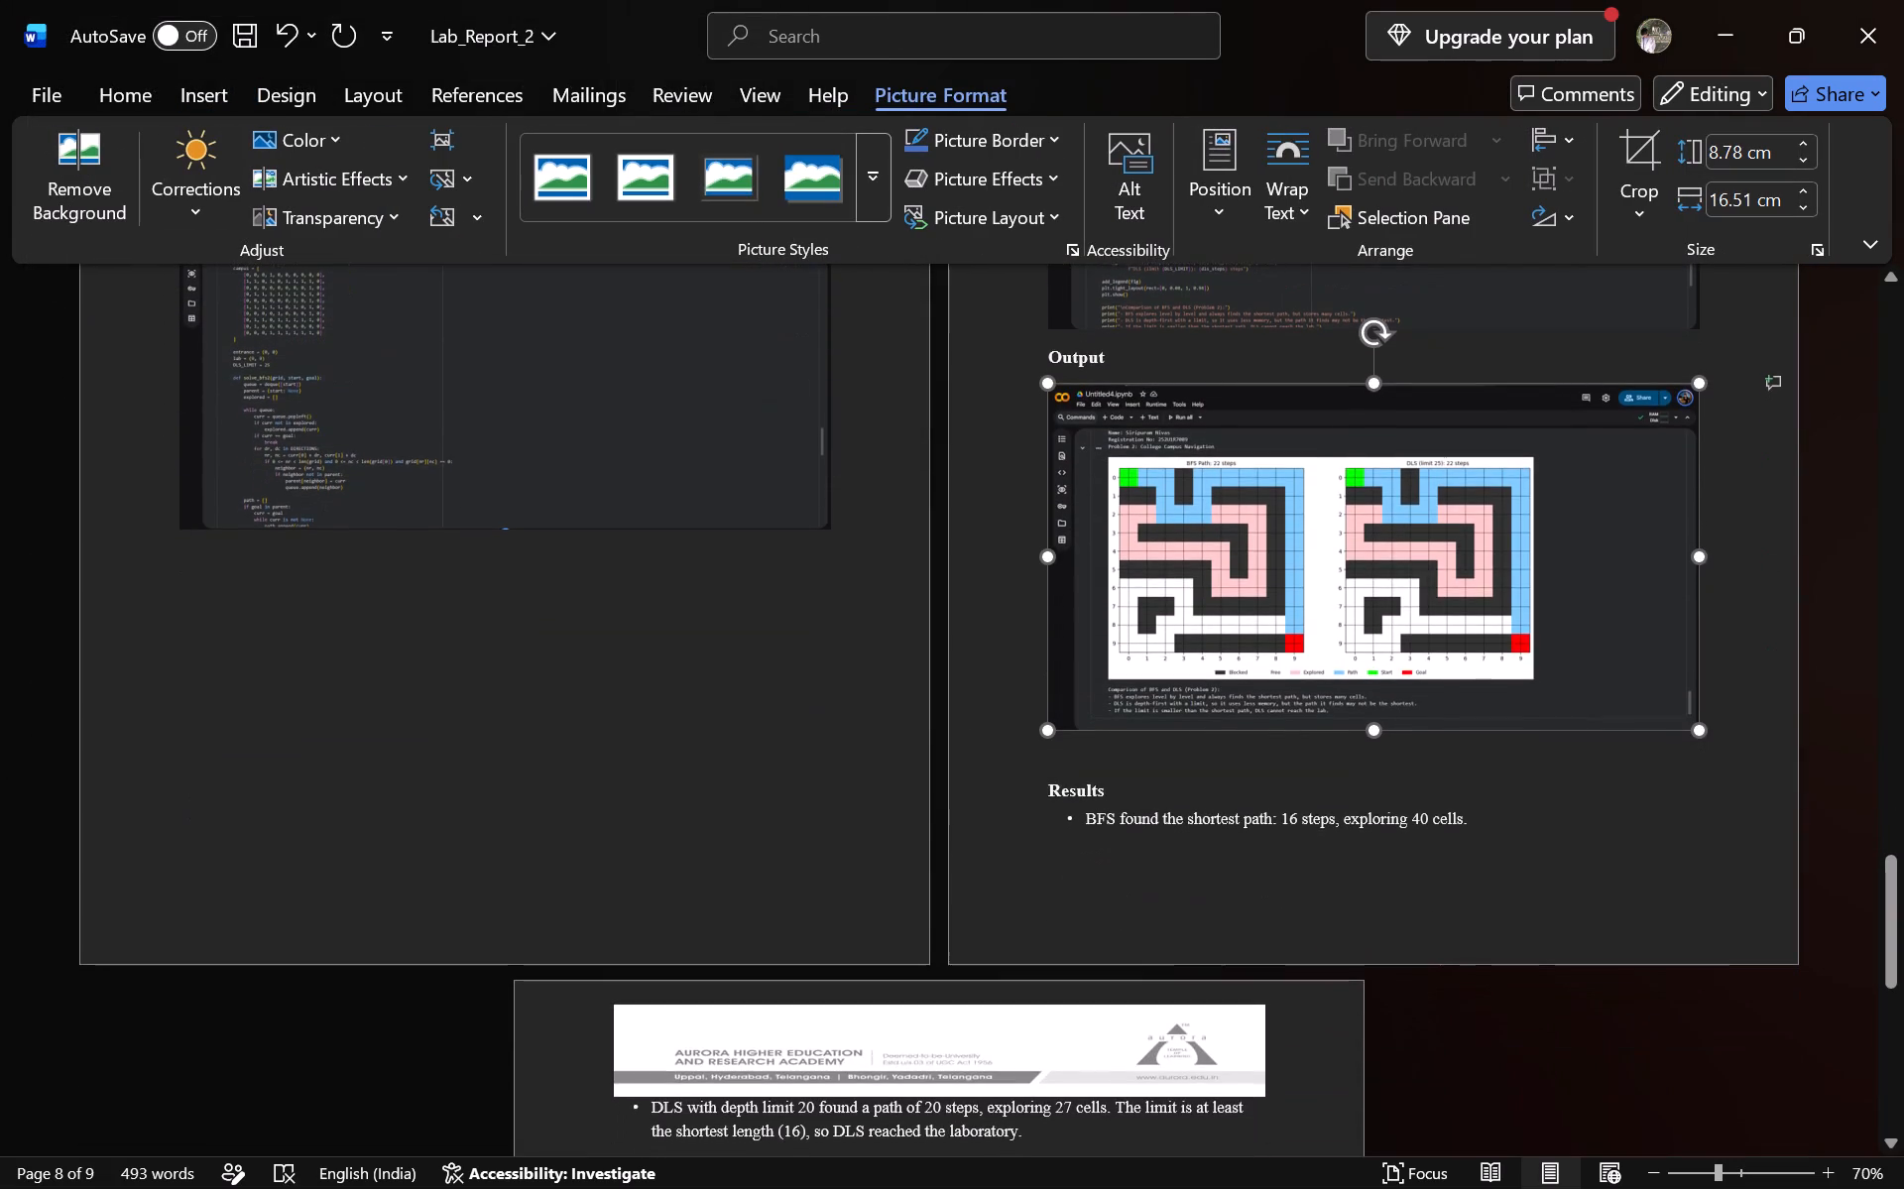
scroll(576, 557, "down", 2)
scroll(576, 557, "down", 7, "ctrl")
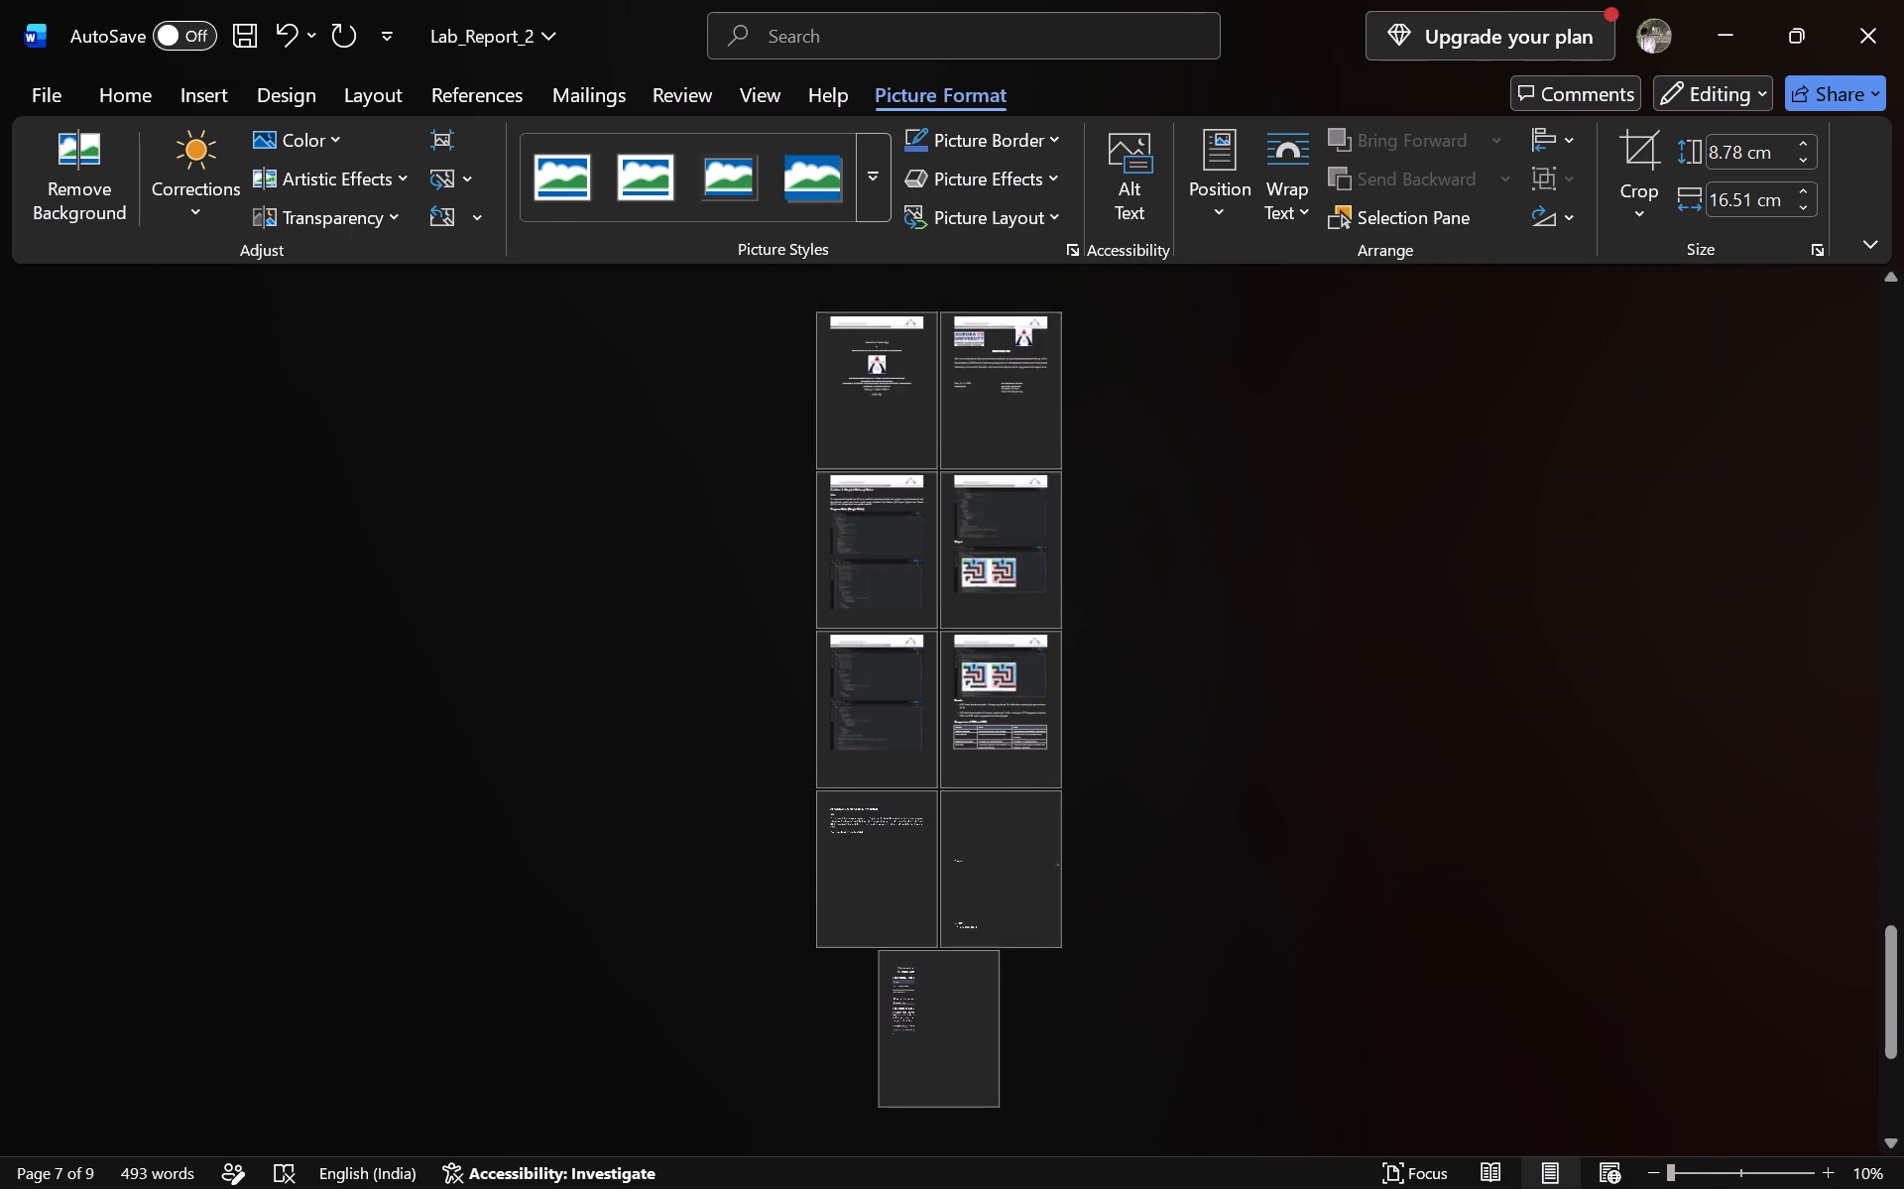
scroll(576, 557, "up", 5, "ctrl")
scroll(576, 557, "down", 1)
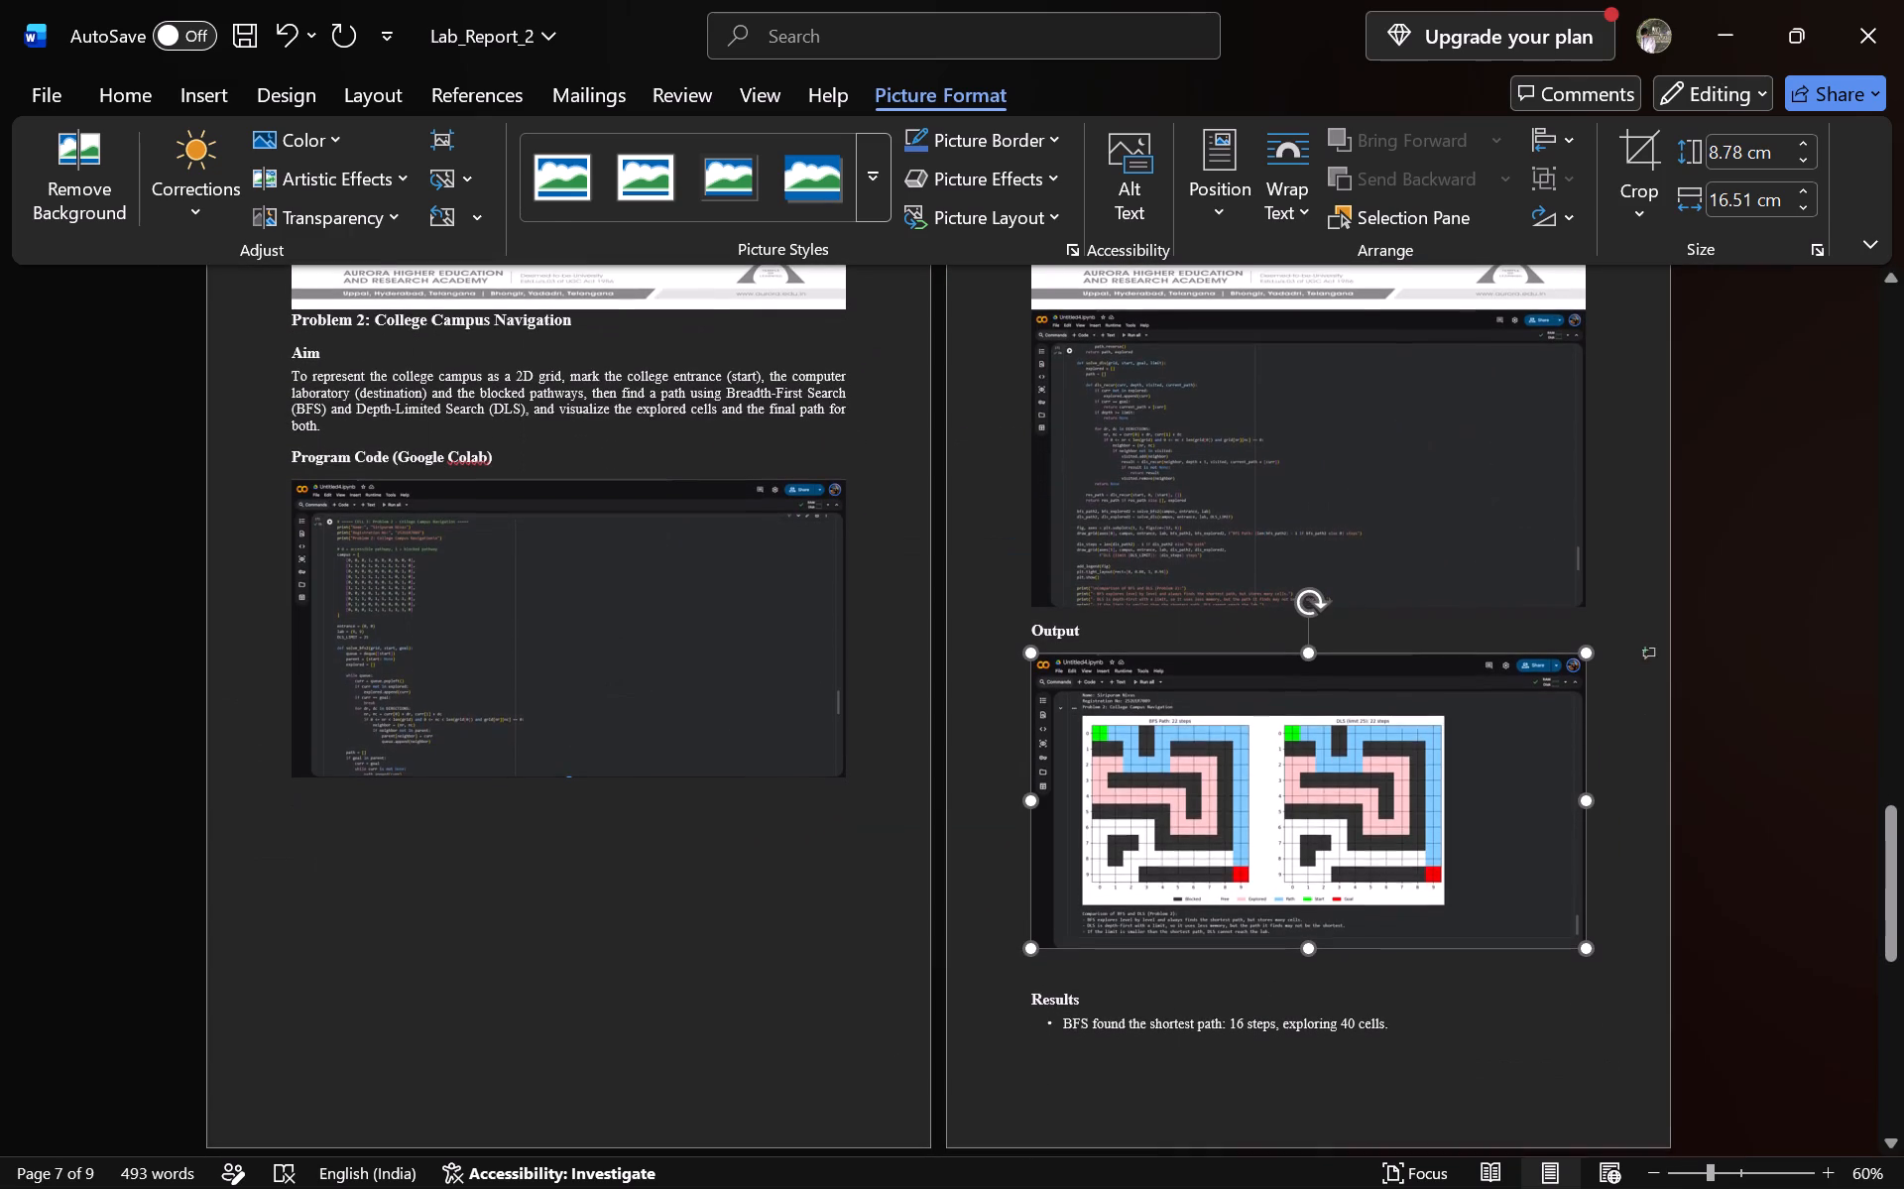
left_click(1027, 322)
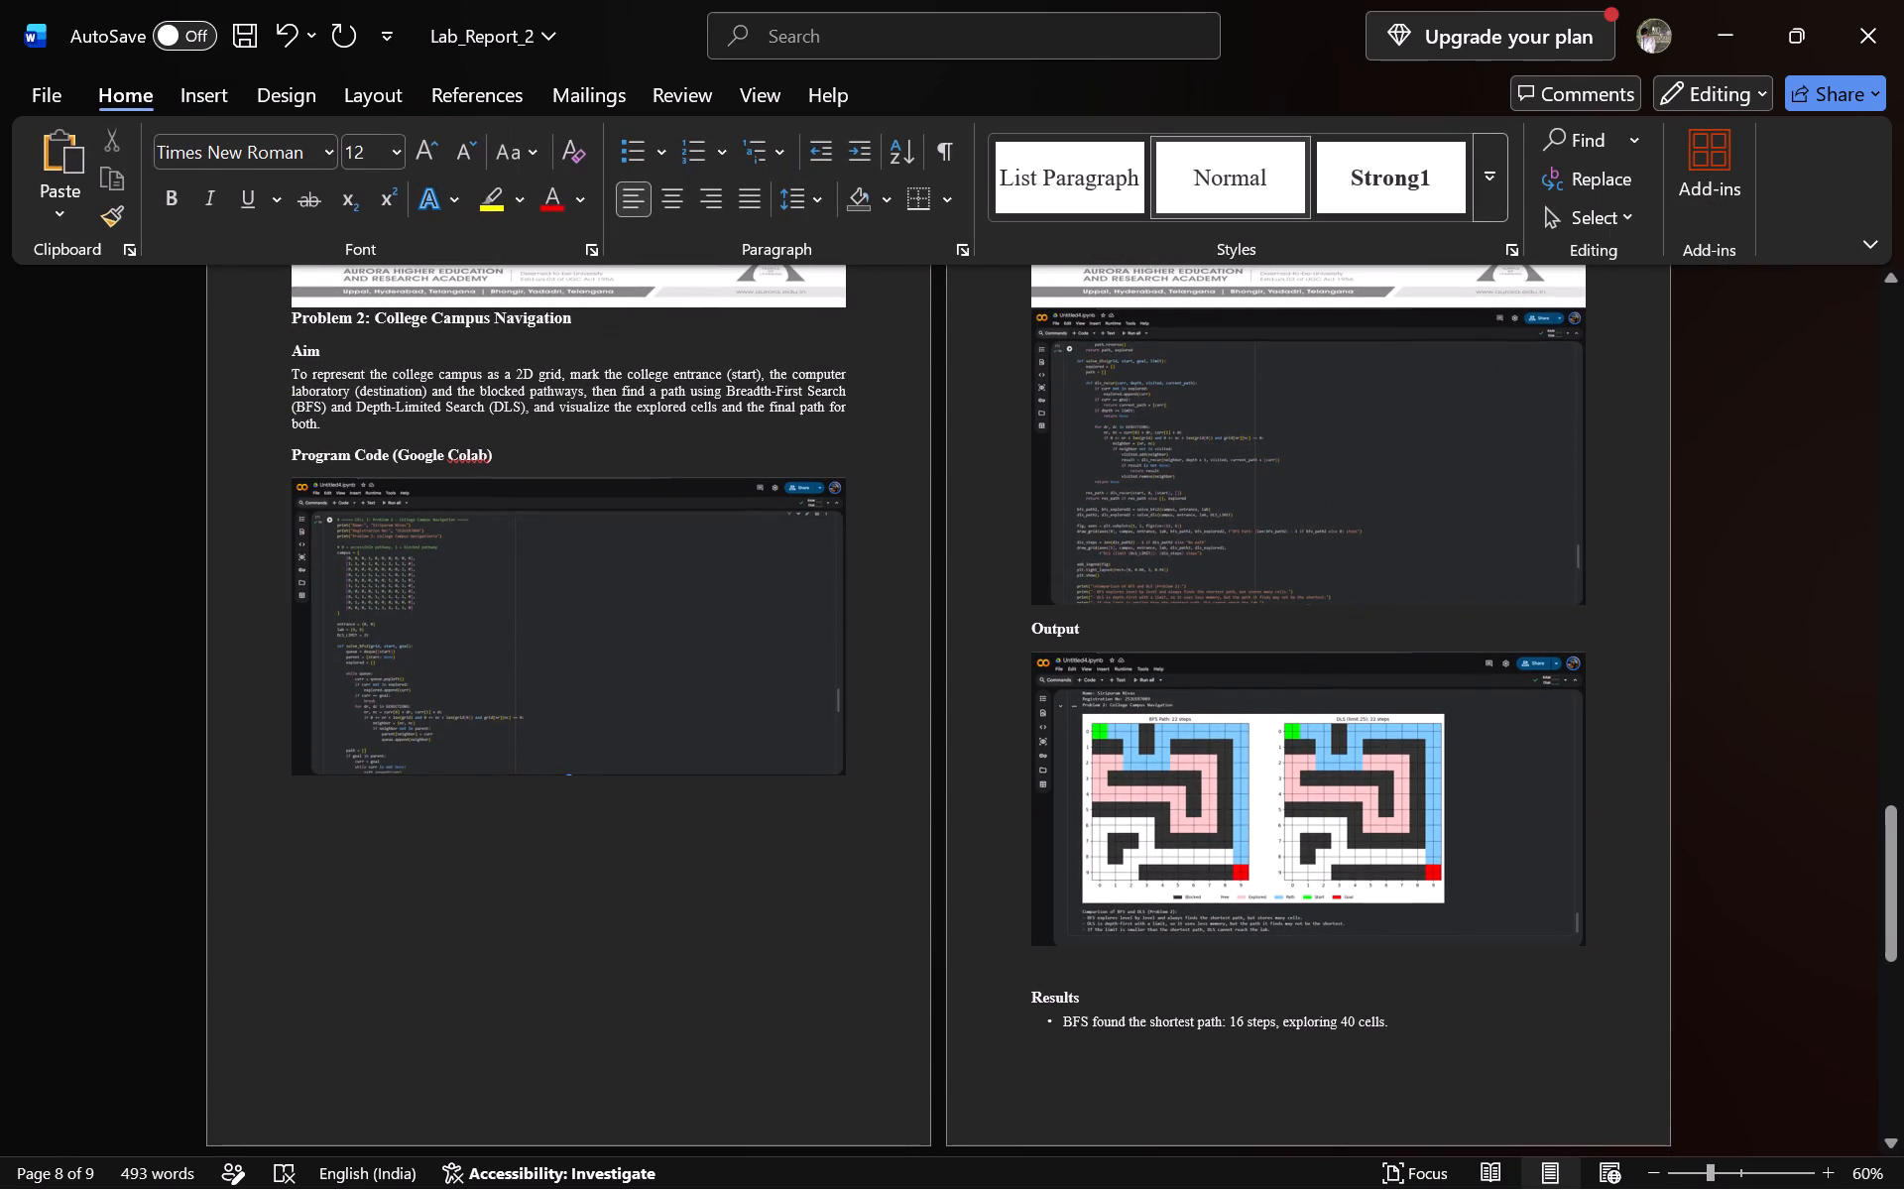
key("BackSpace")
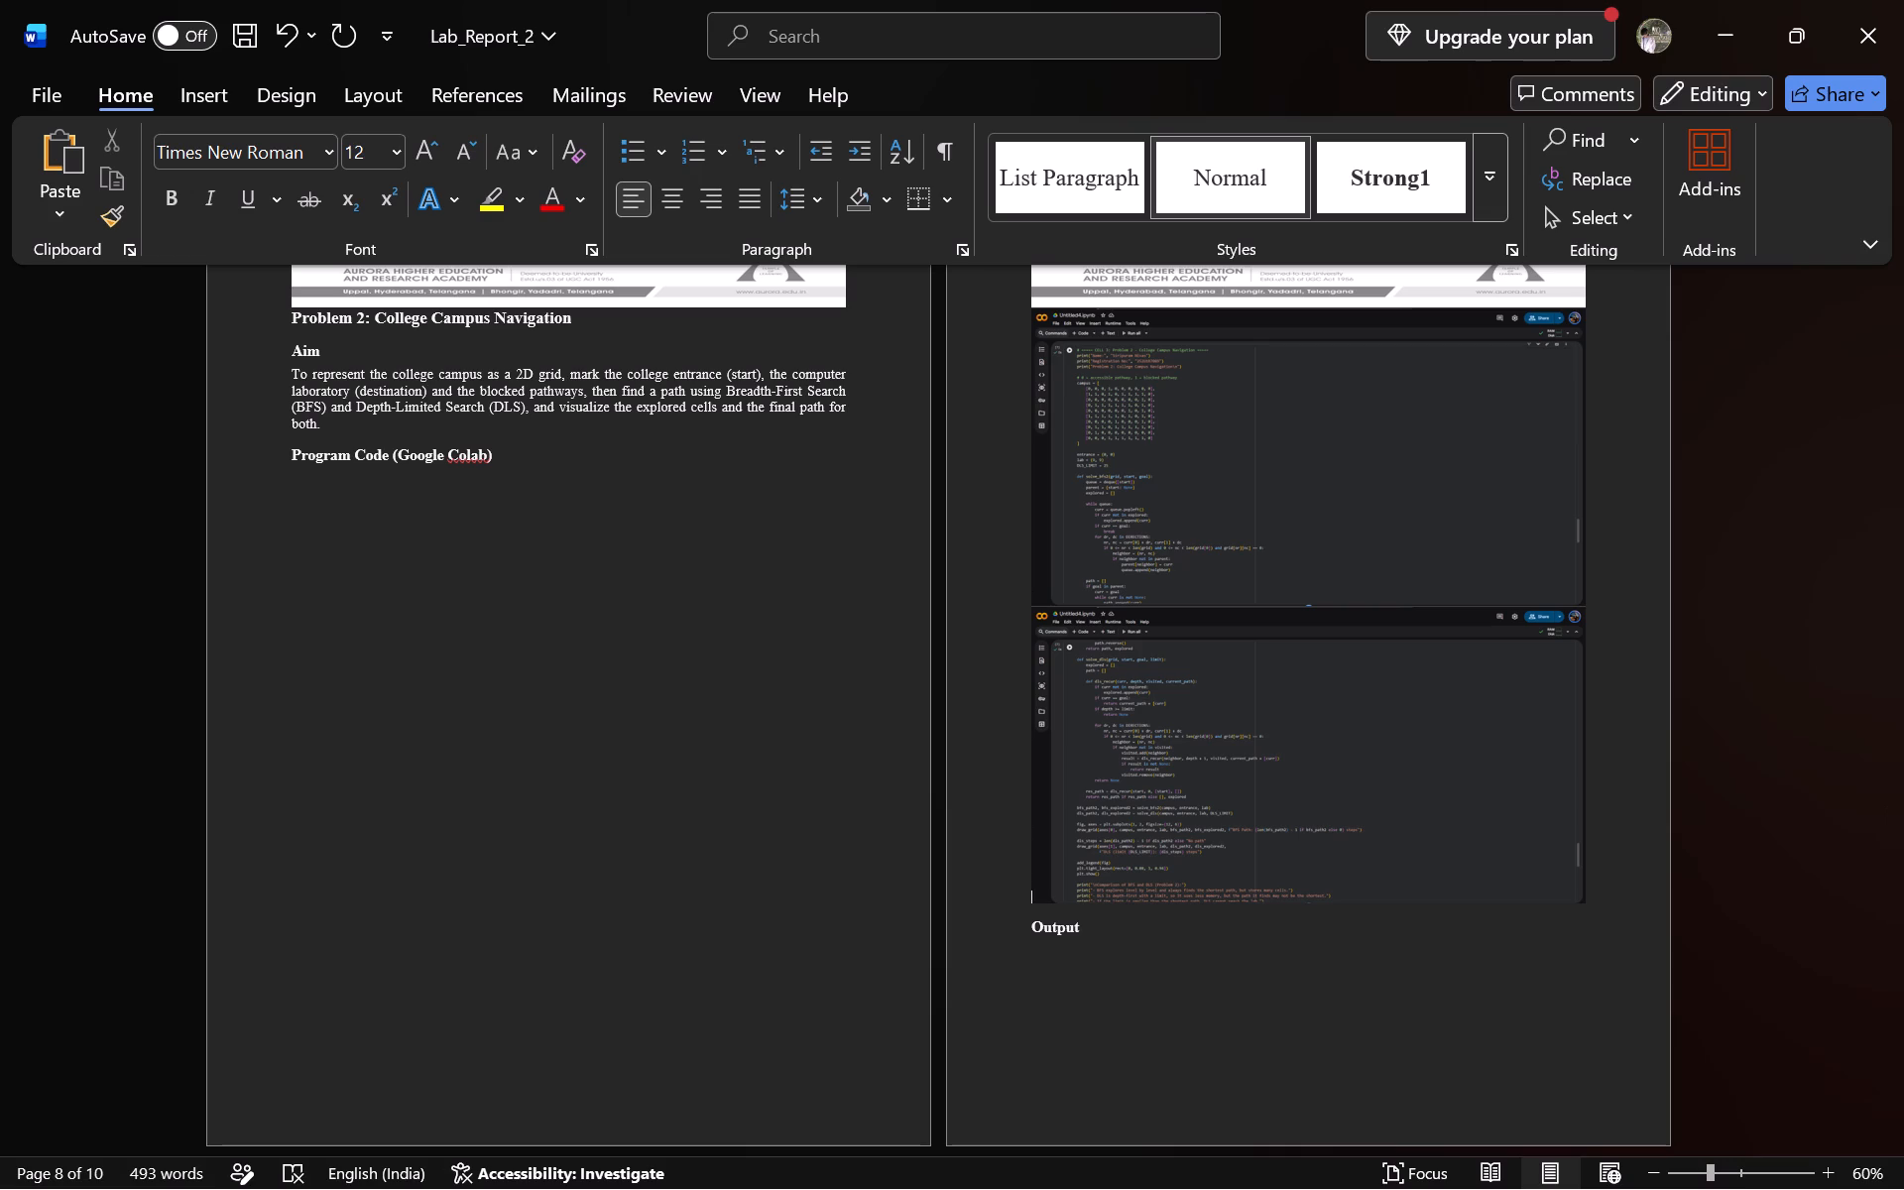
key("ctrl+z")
Save a copy of the report as a PDF named "Lab_Report_2..." in the local Downloads folder, and close the published PDF.
scroll(1027, 322, "up", 12)
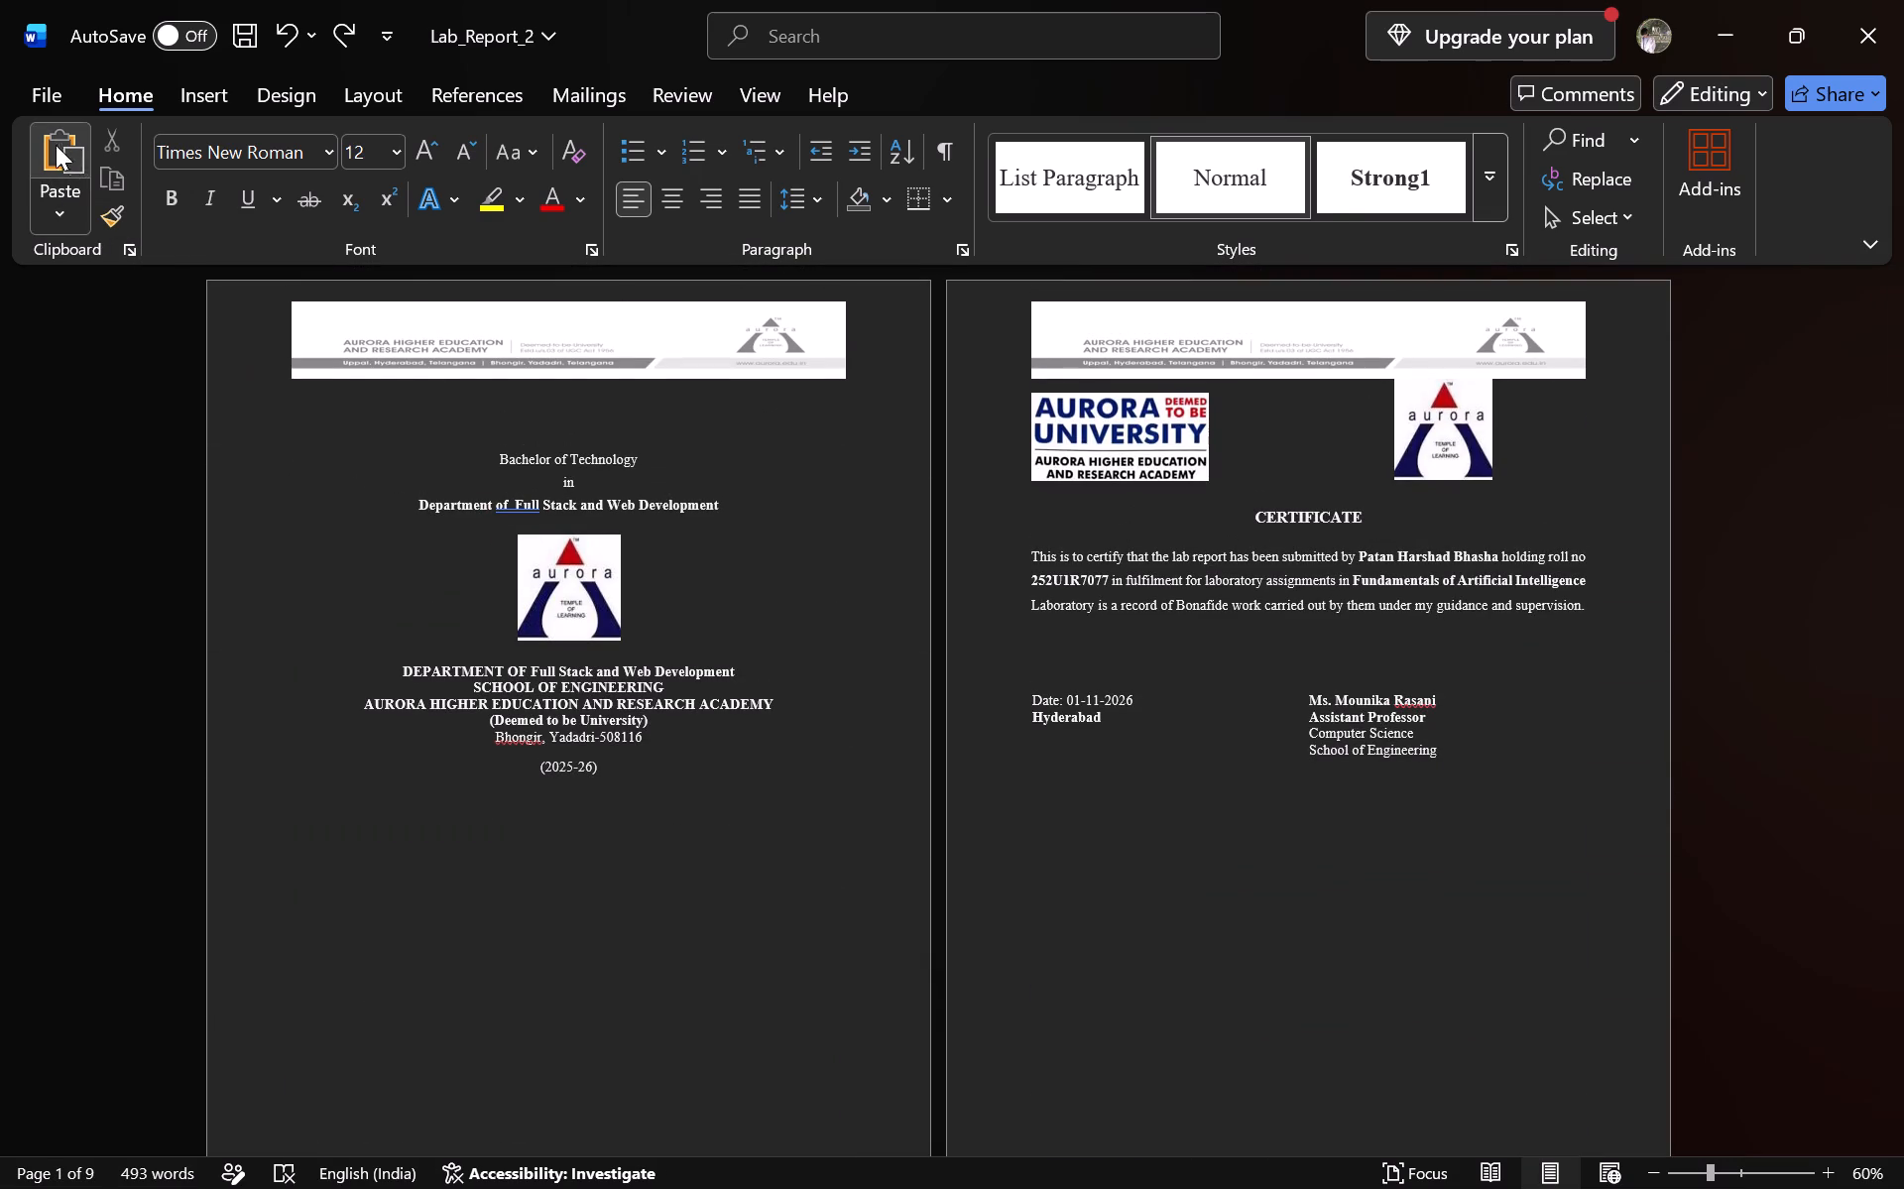
left_click(41, 103)
left_click(102, 564)
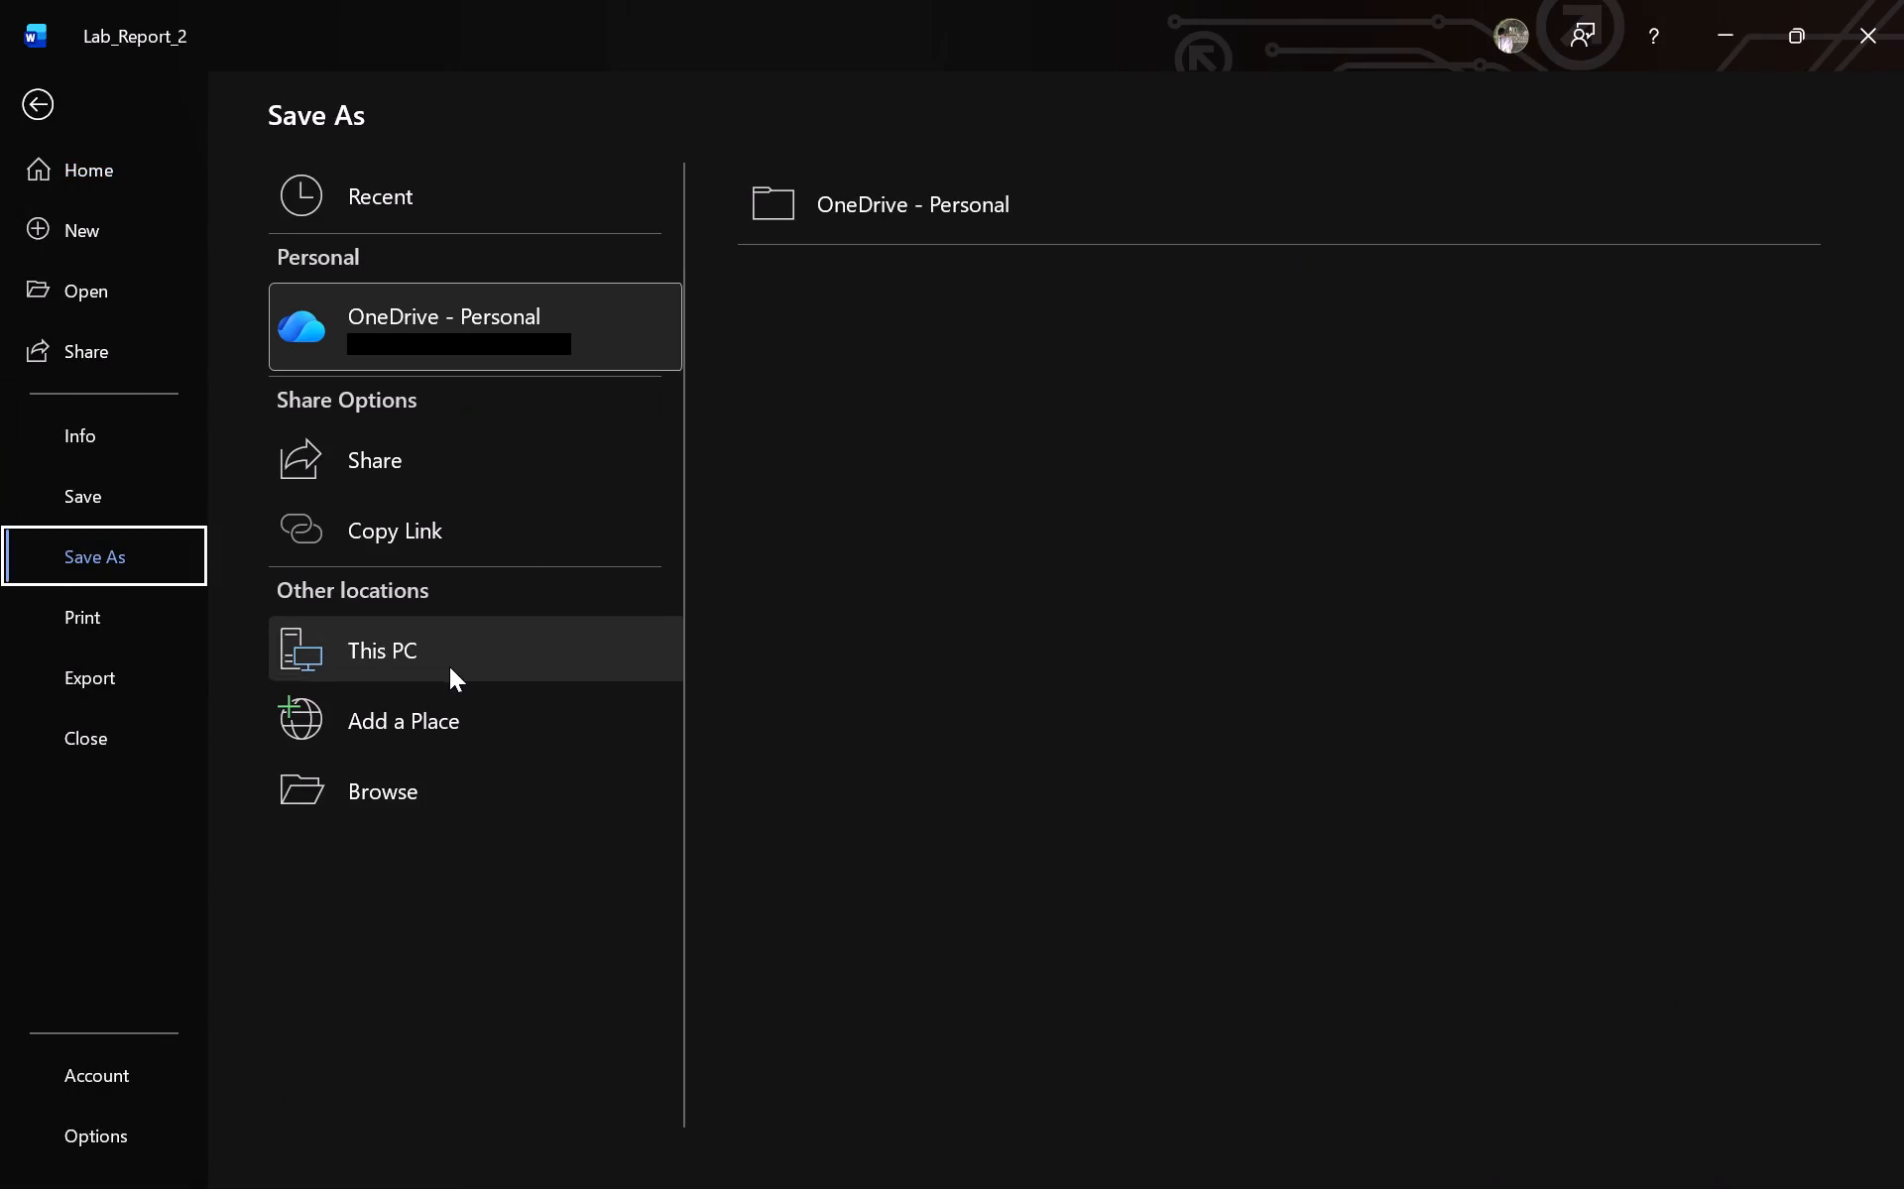
left_click(452, 665)
left_click(1004, 347)
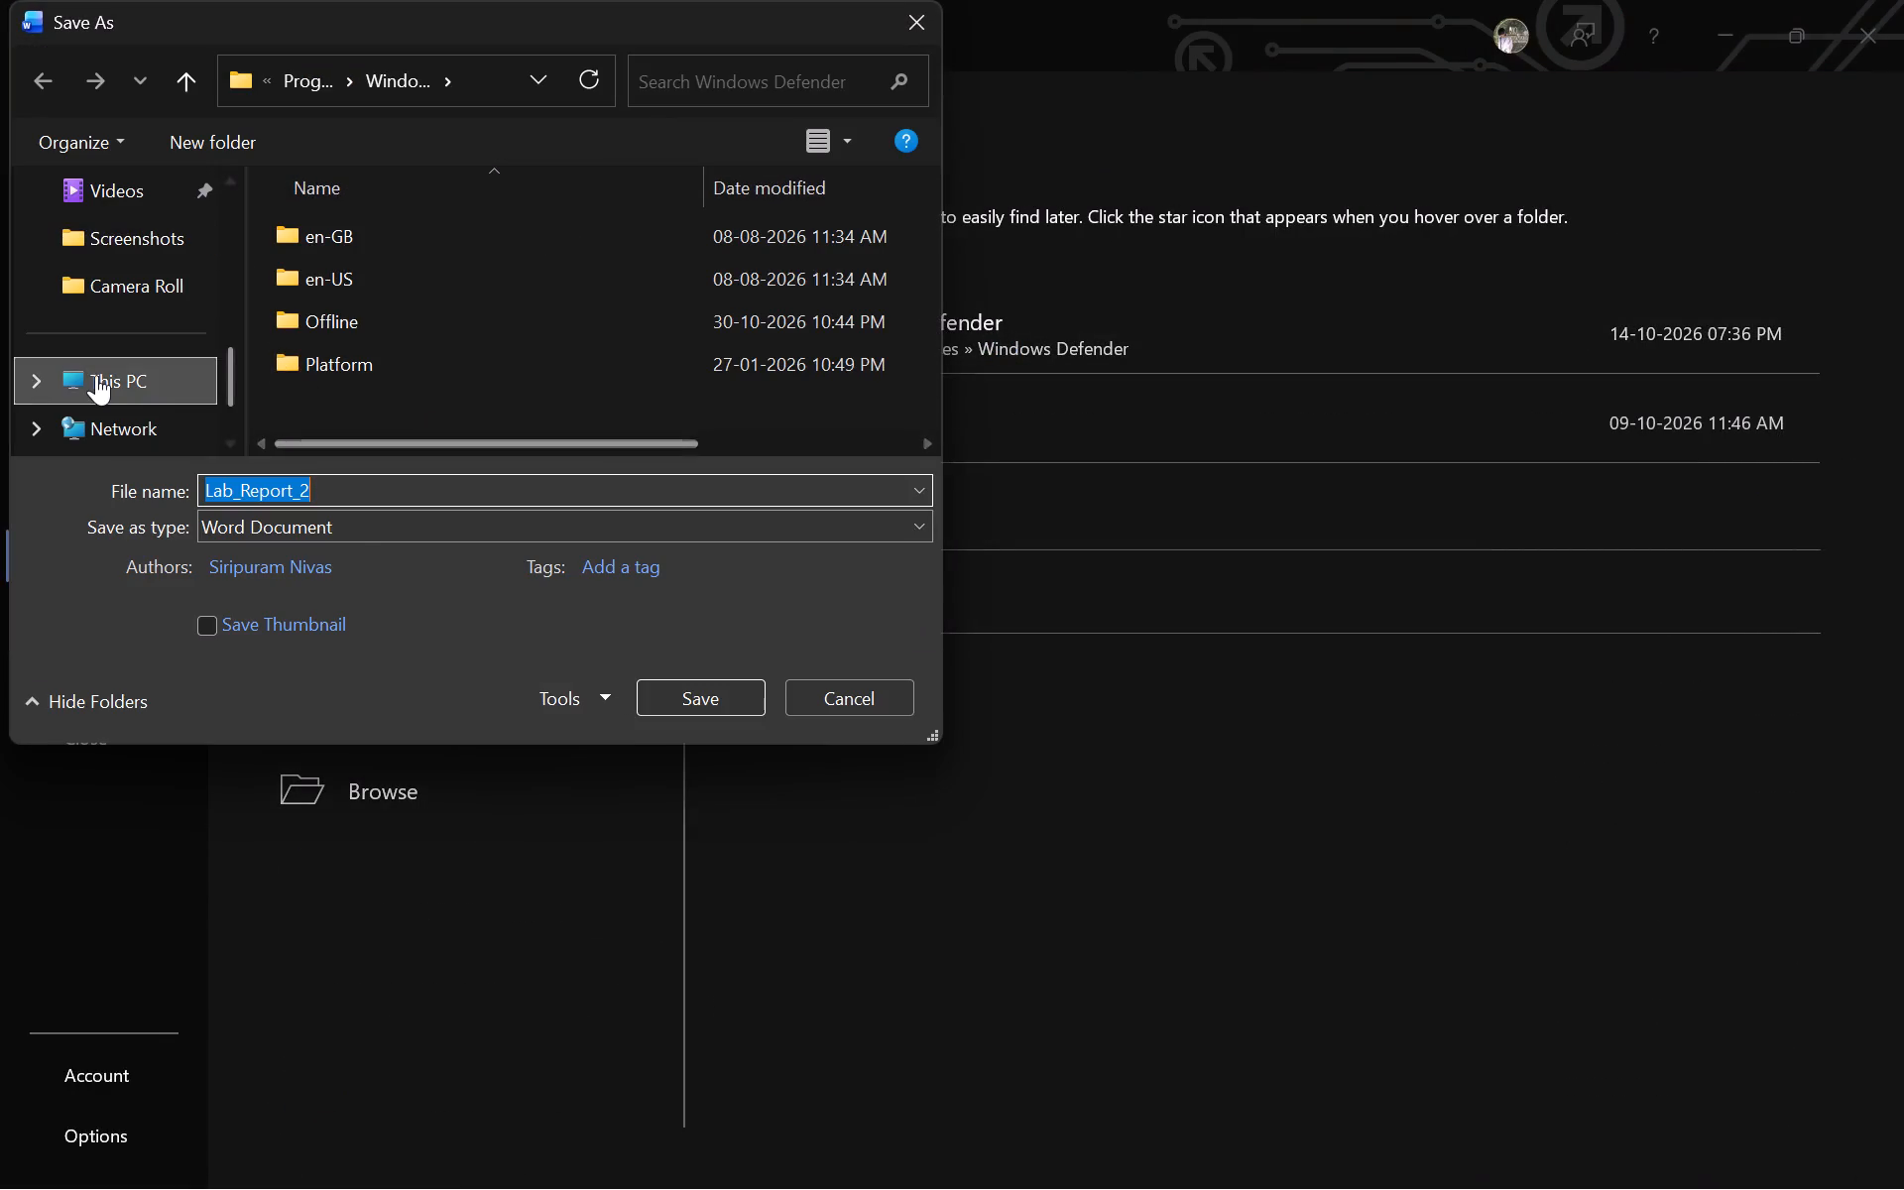
scroll(96, 375, "down", 1)
scroll(166, 326, "up", 2)
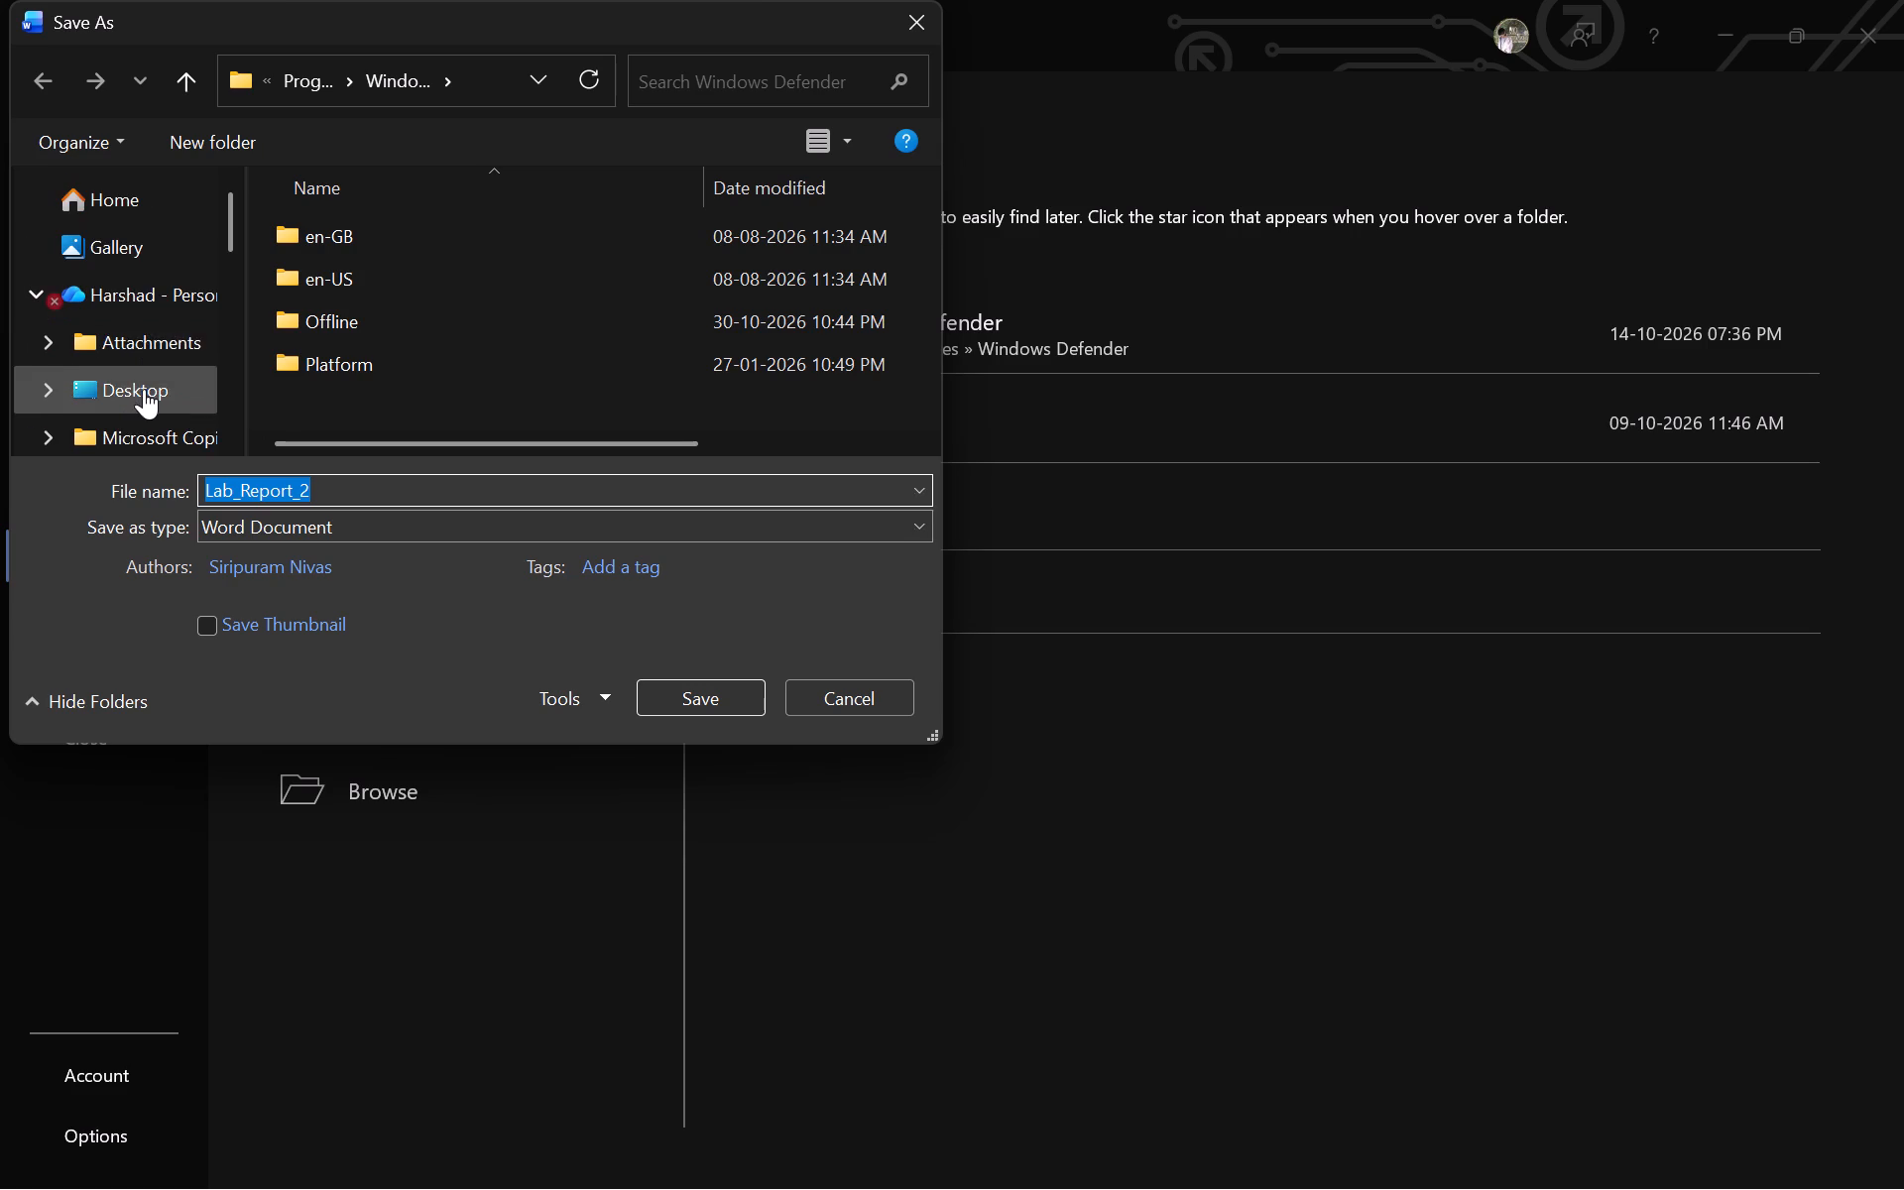
scroll(144, 389, "down", 1)
left_click(127, 183)
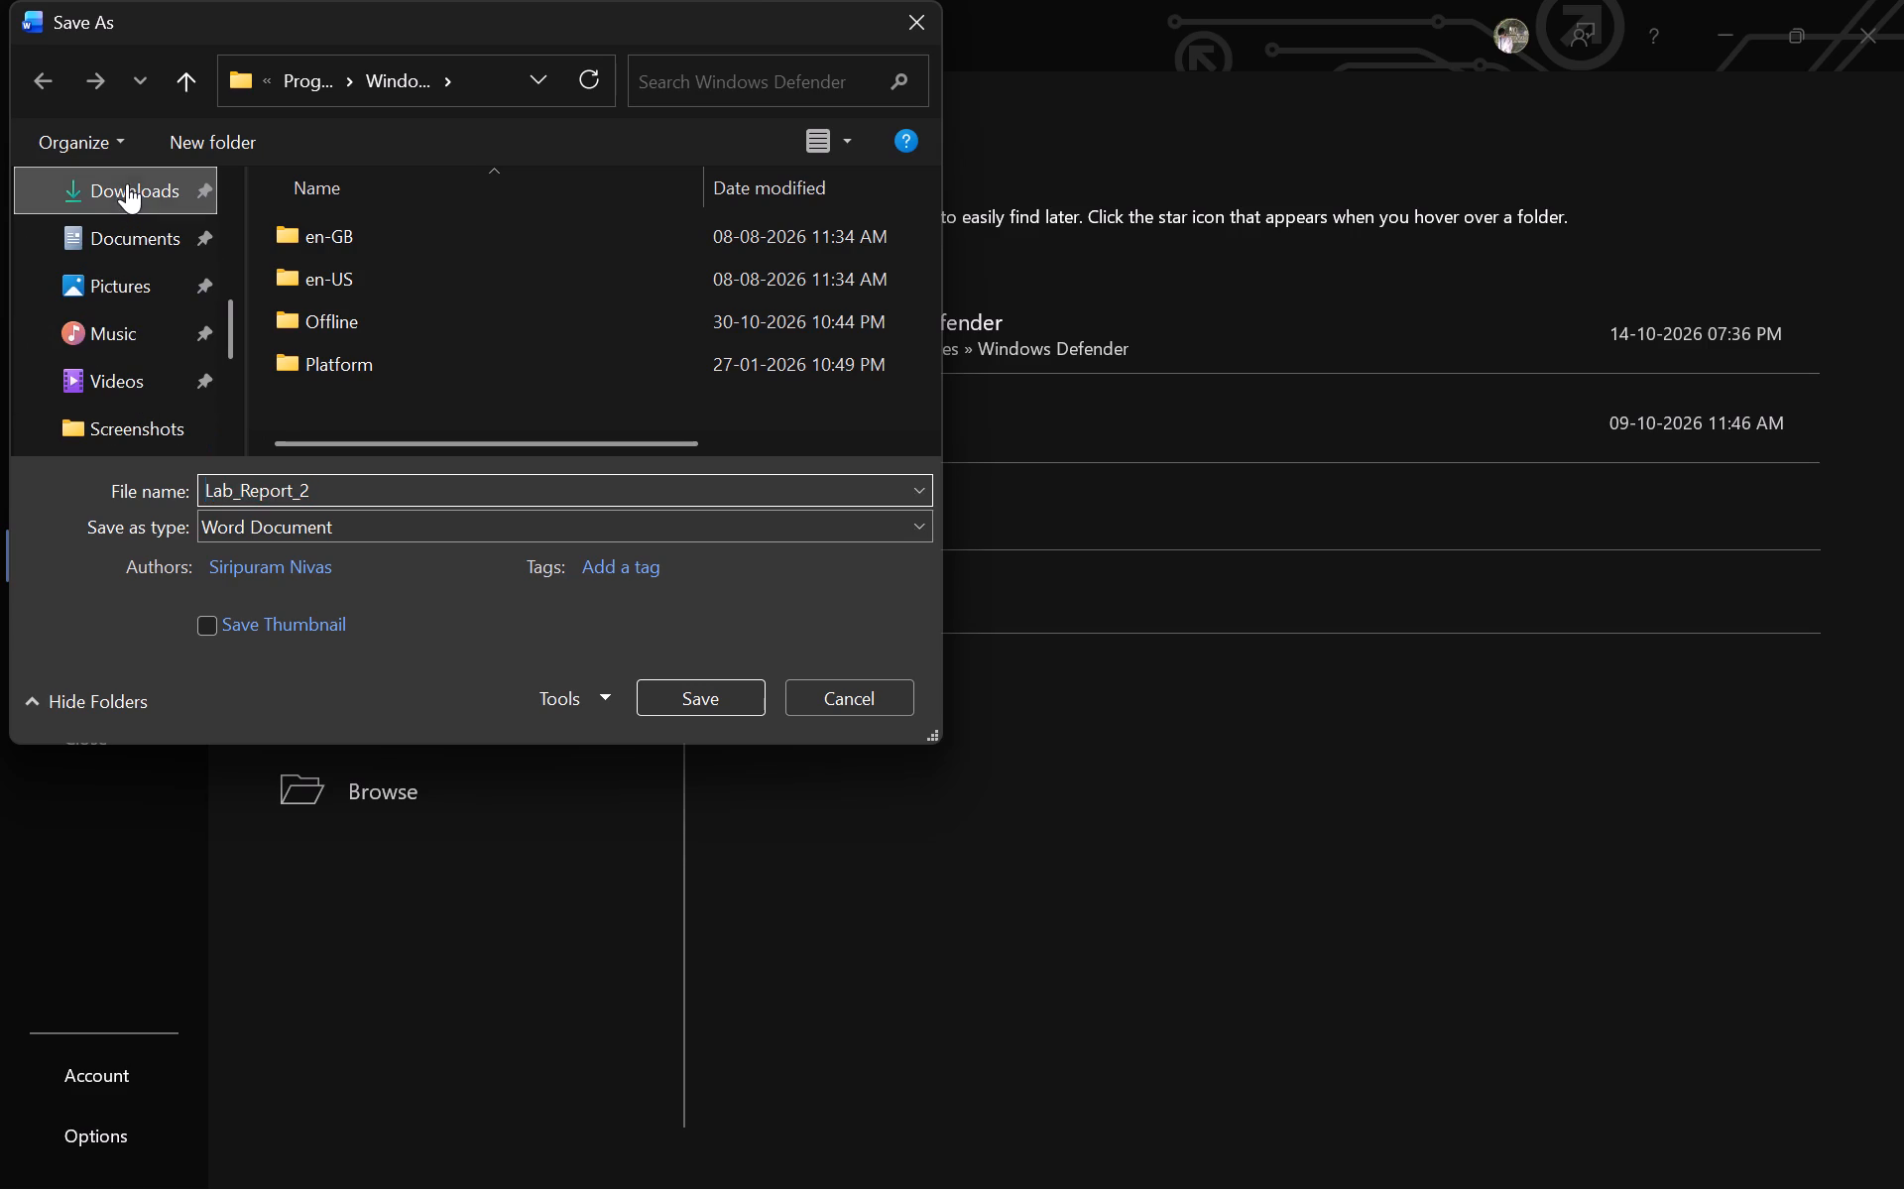
left_click(381, 526)
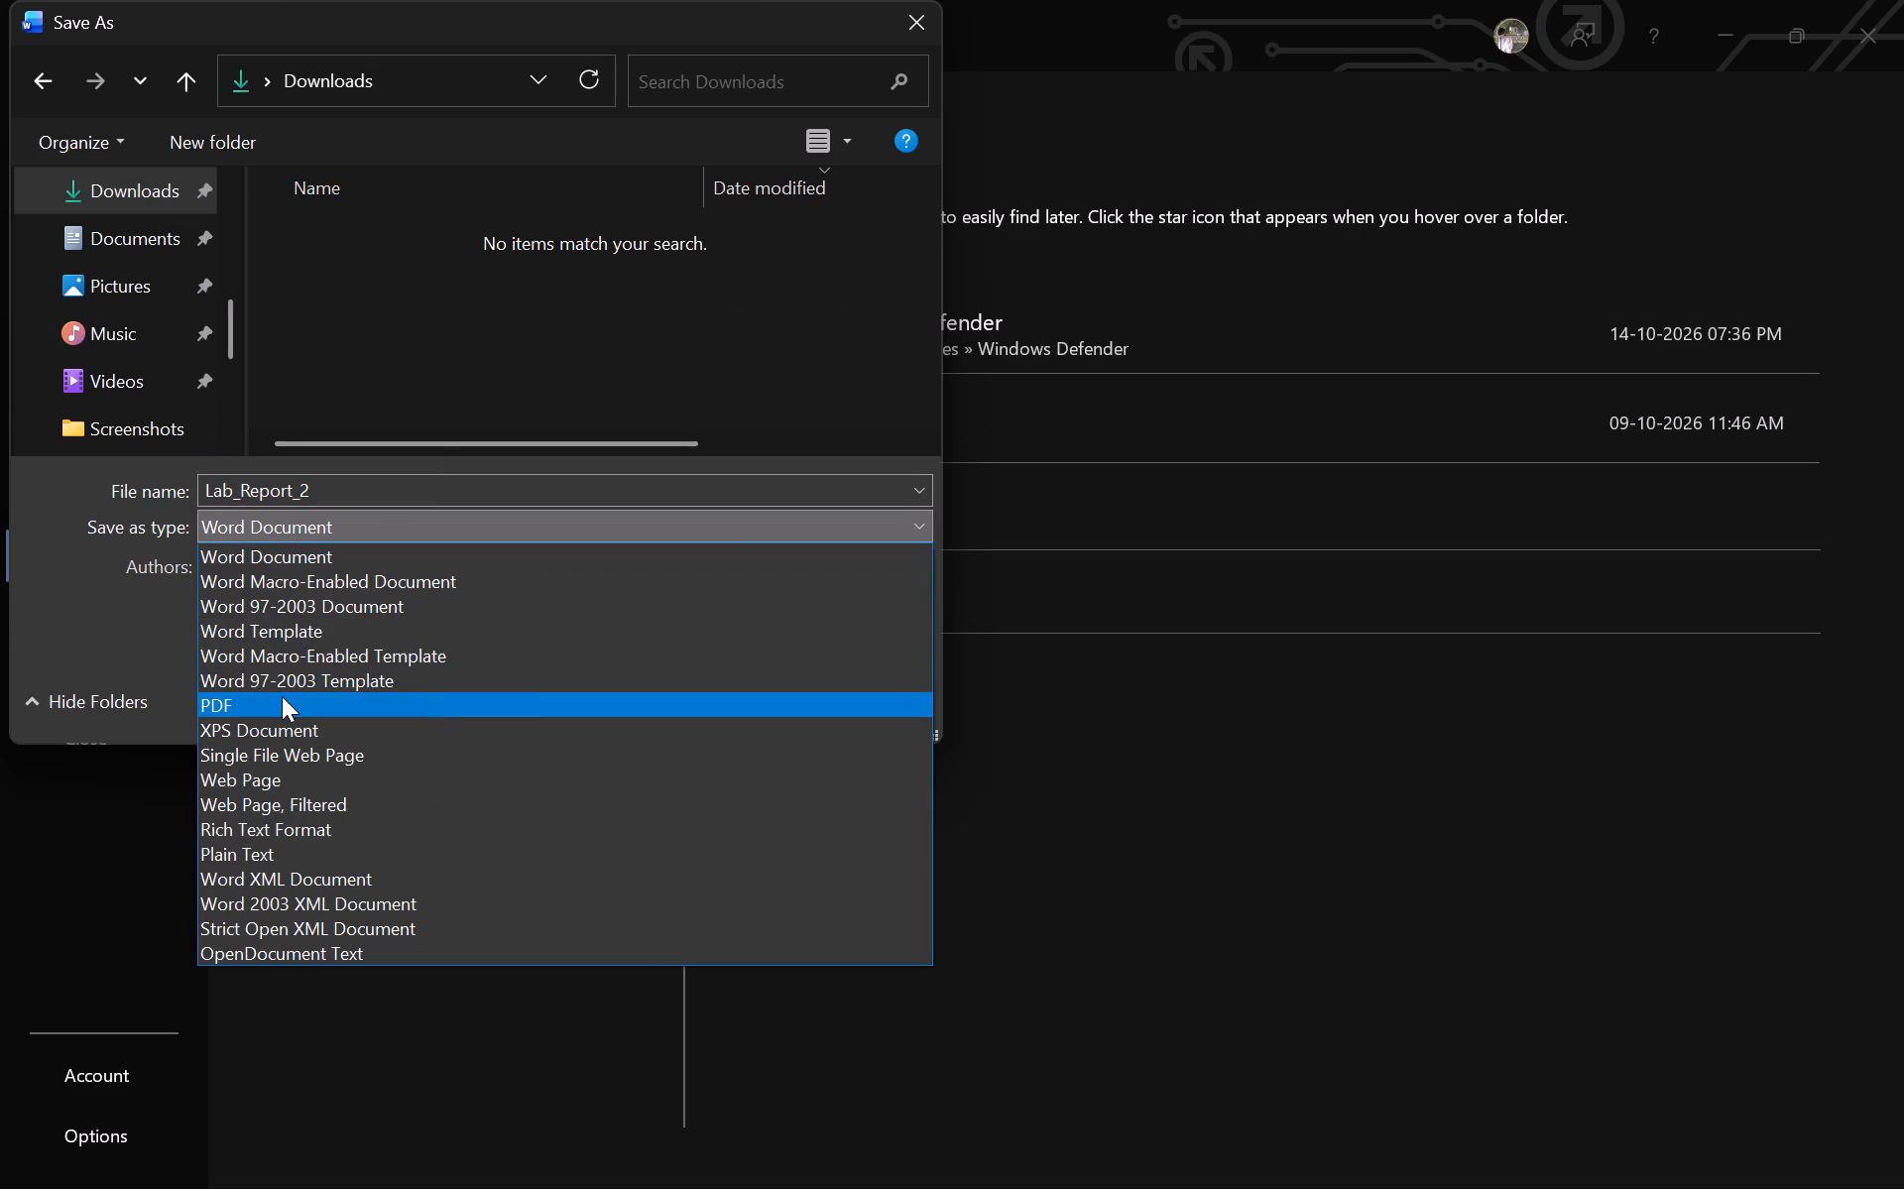
left_click(282, 696)
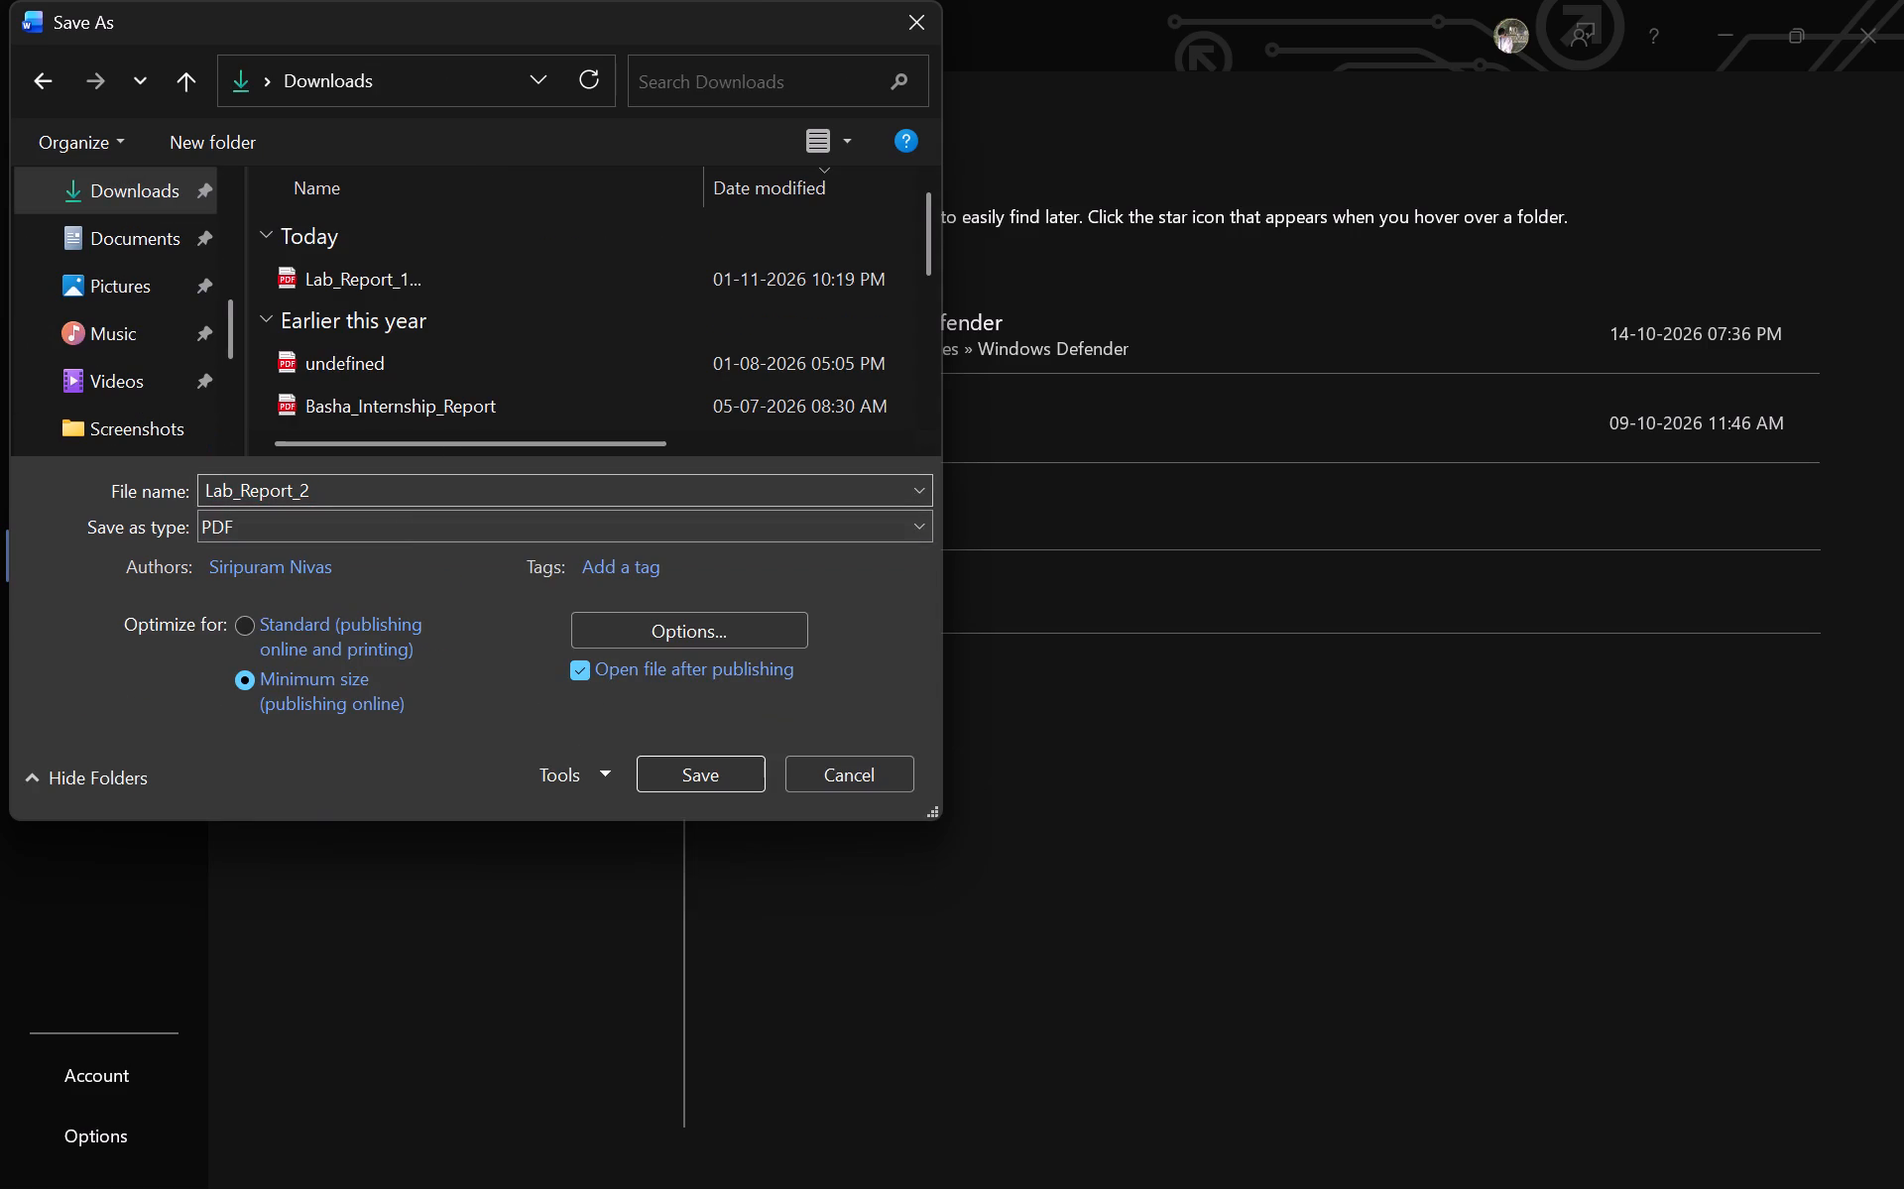
left_click(376, 477)
left_click(376, 477)
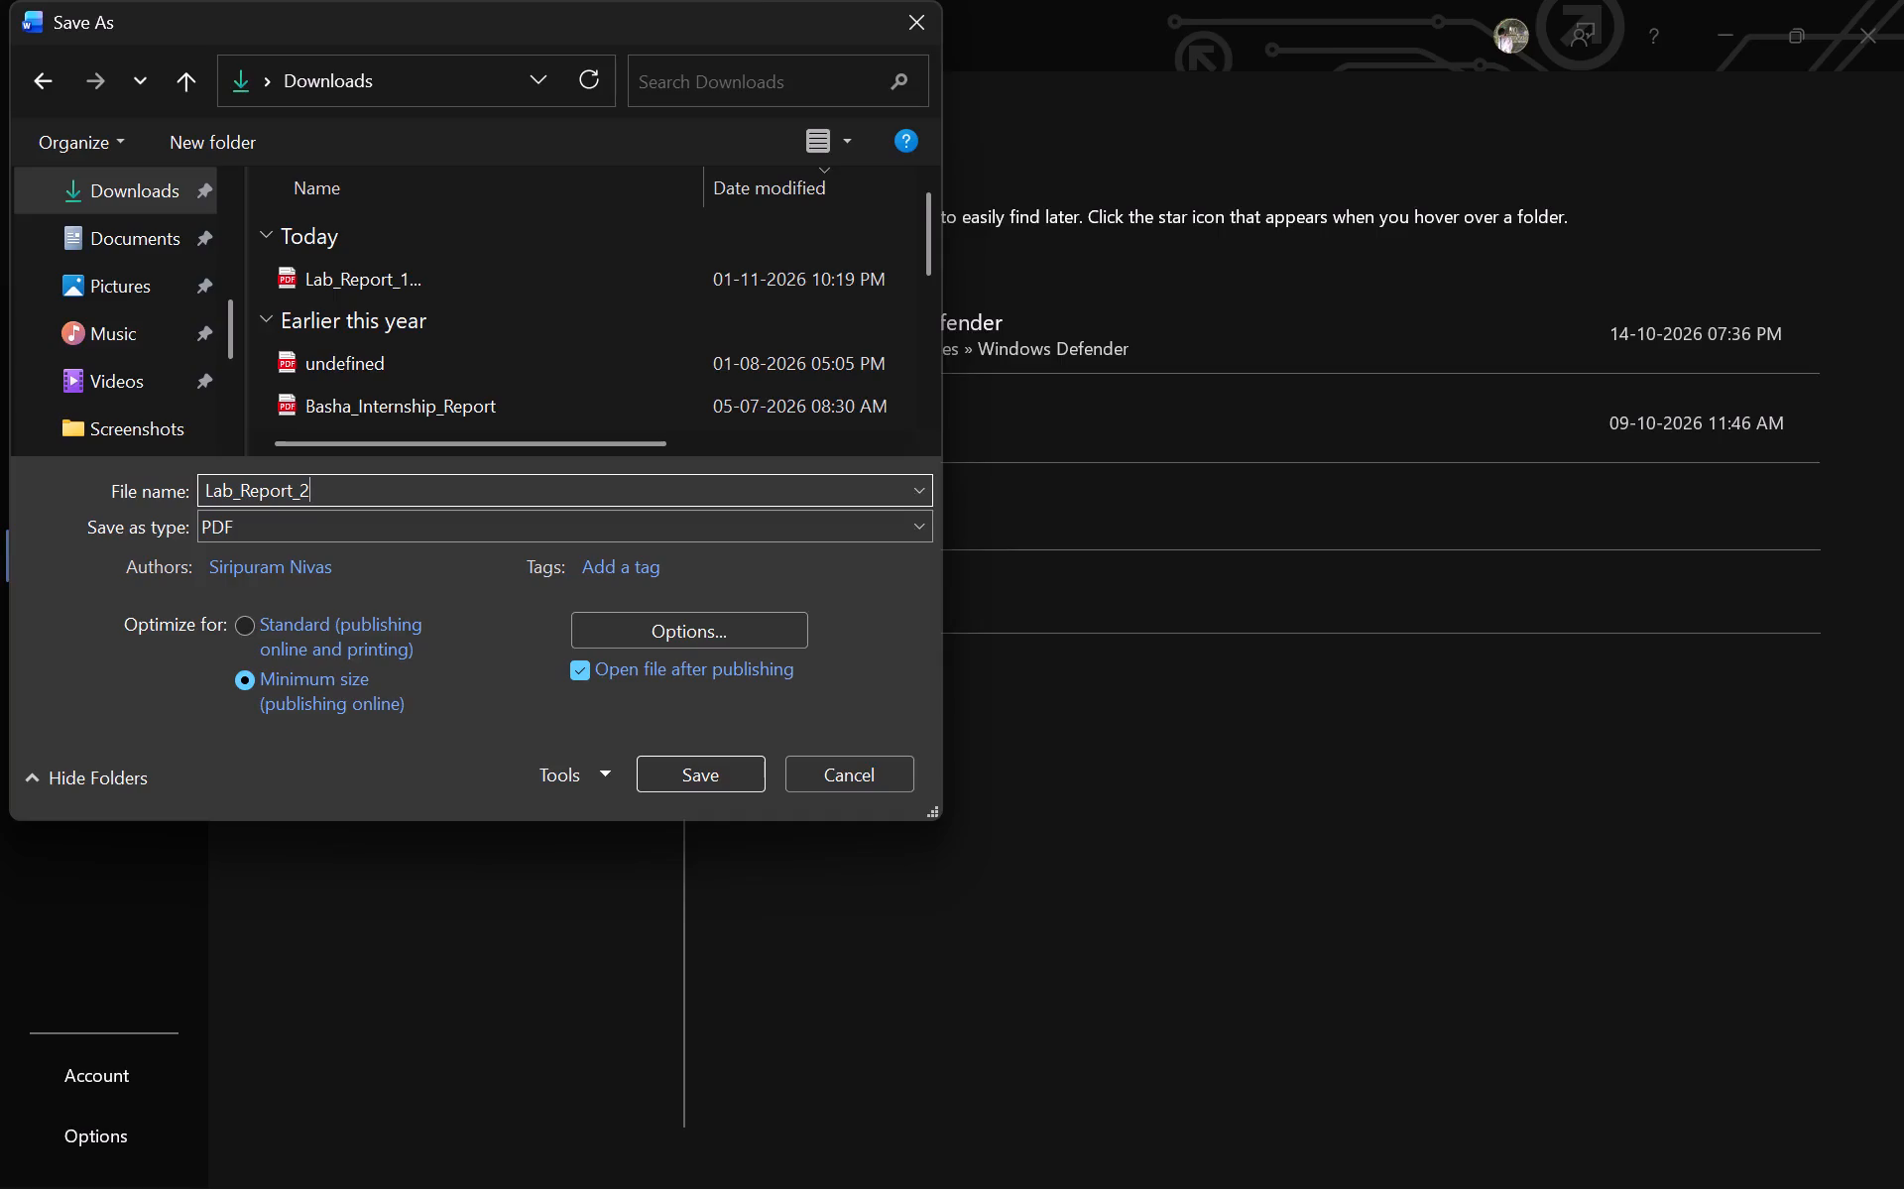
type("...")
left_click(691, 765)
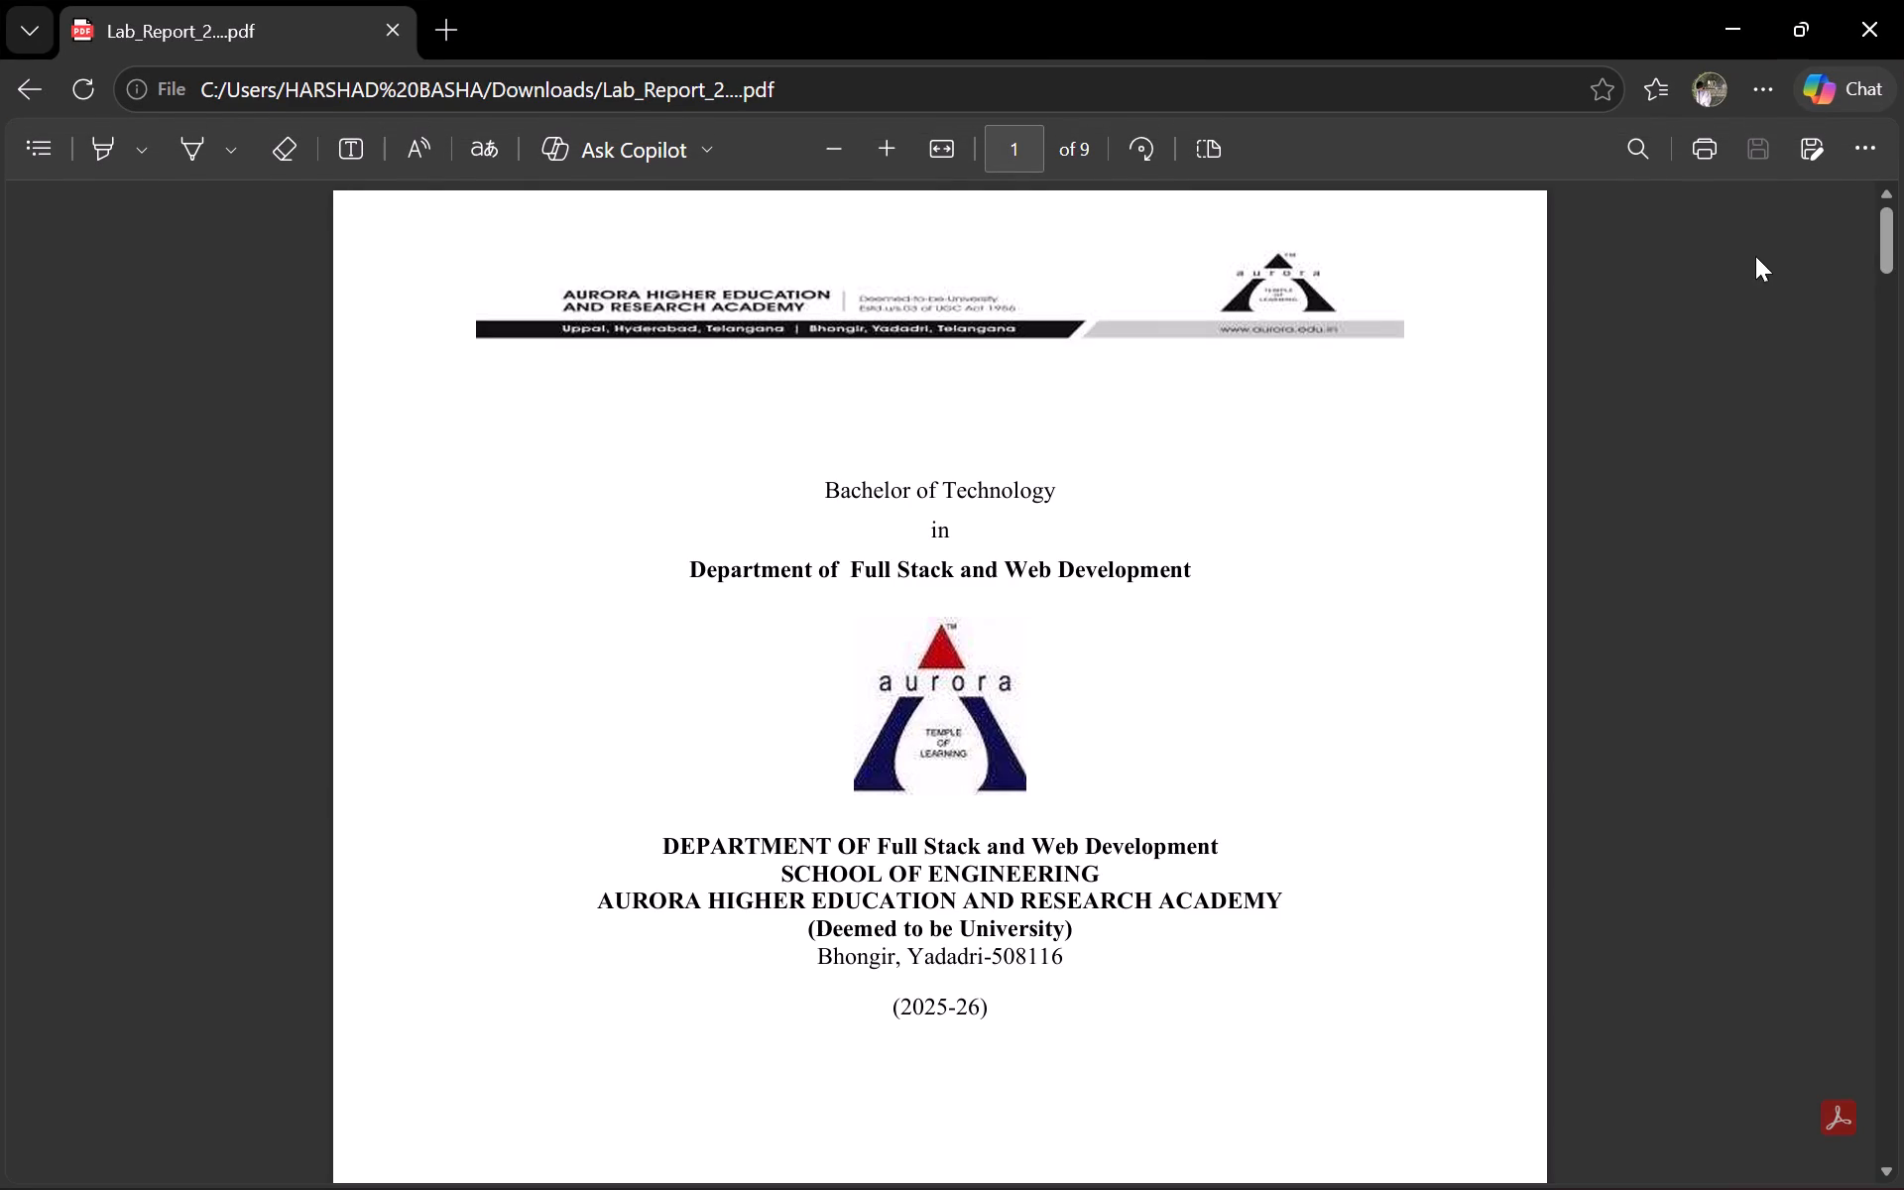
left_click(1881, 0)
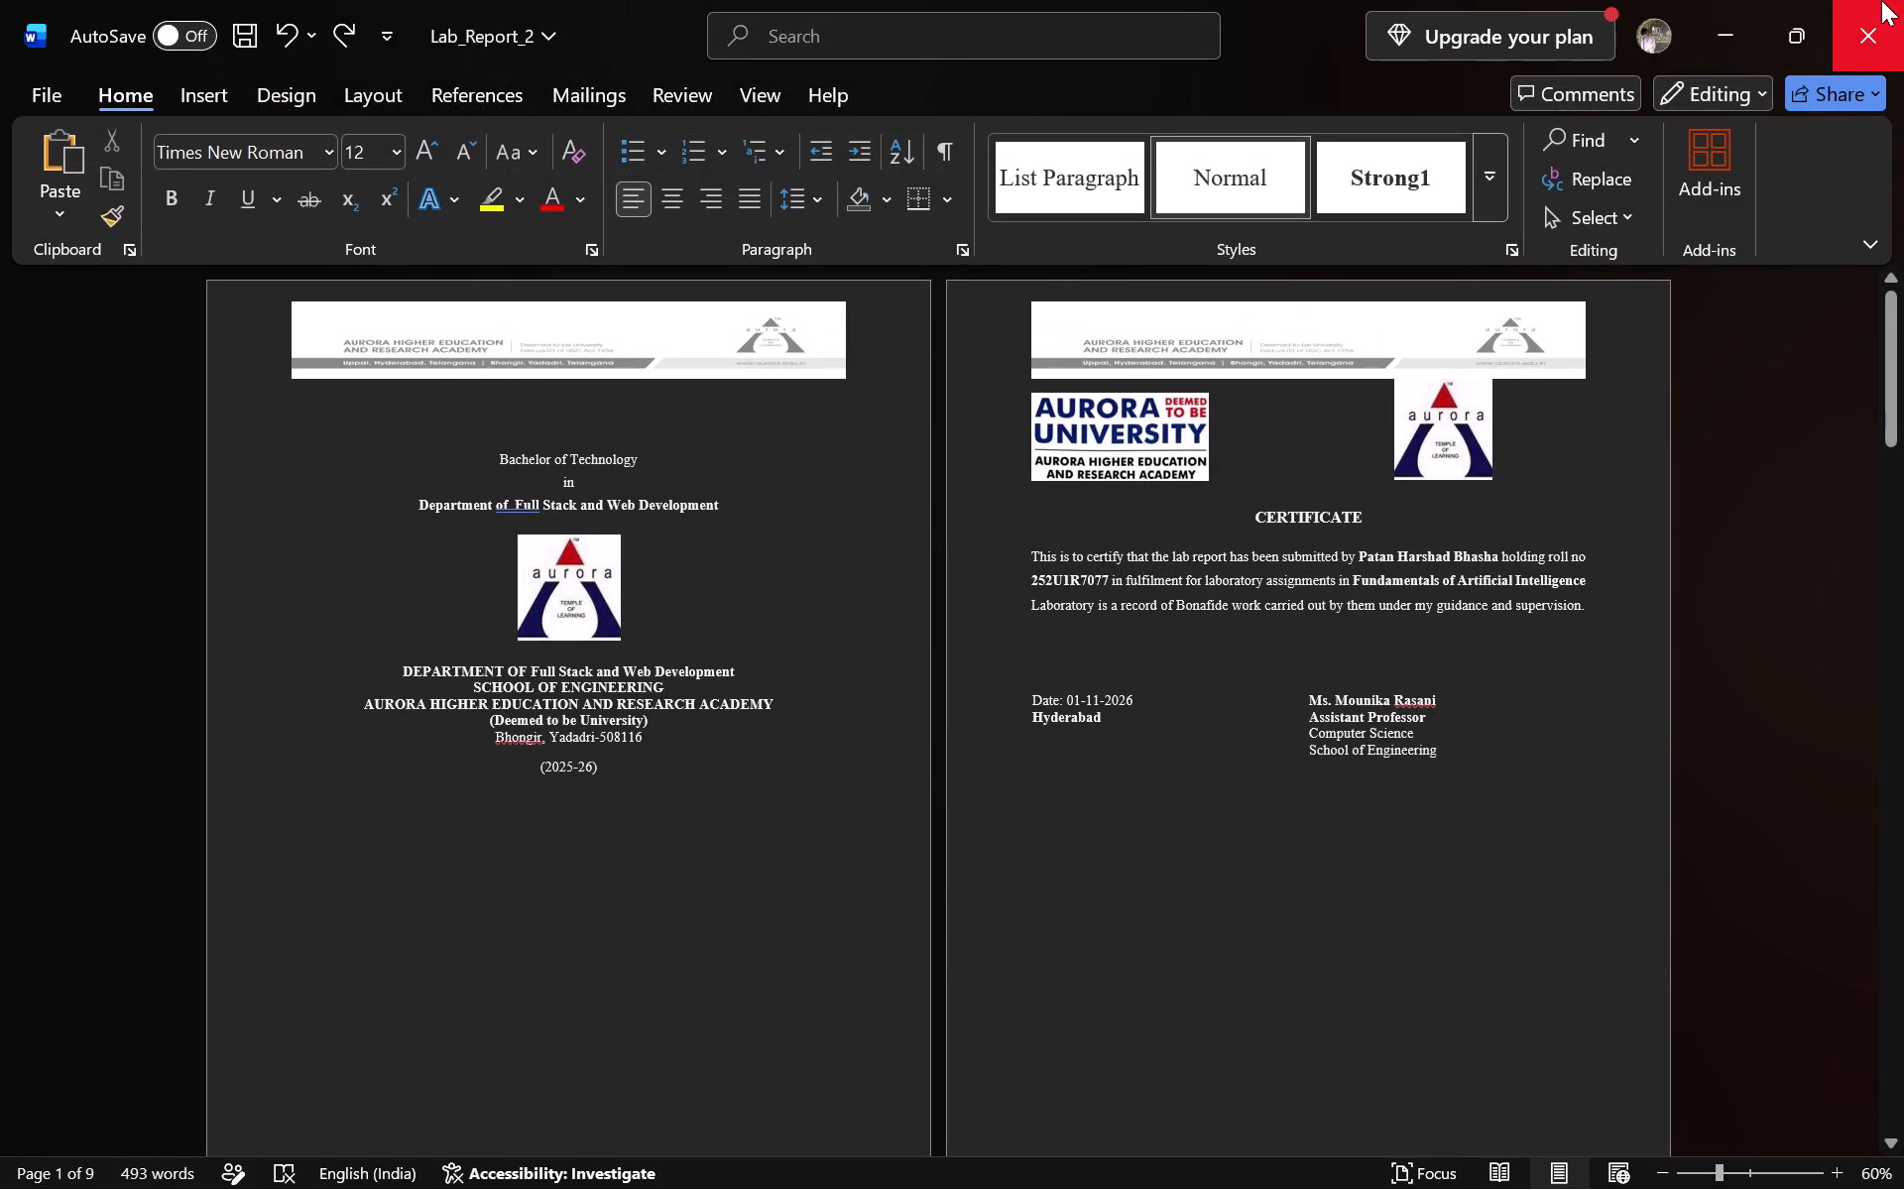
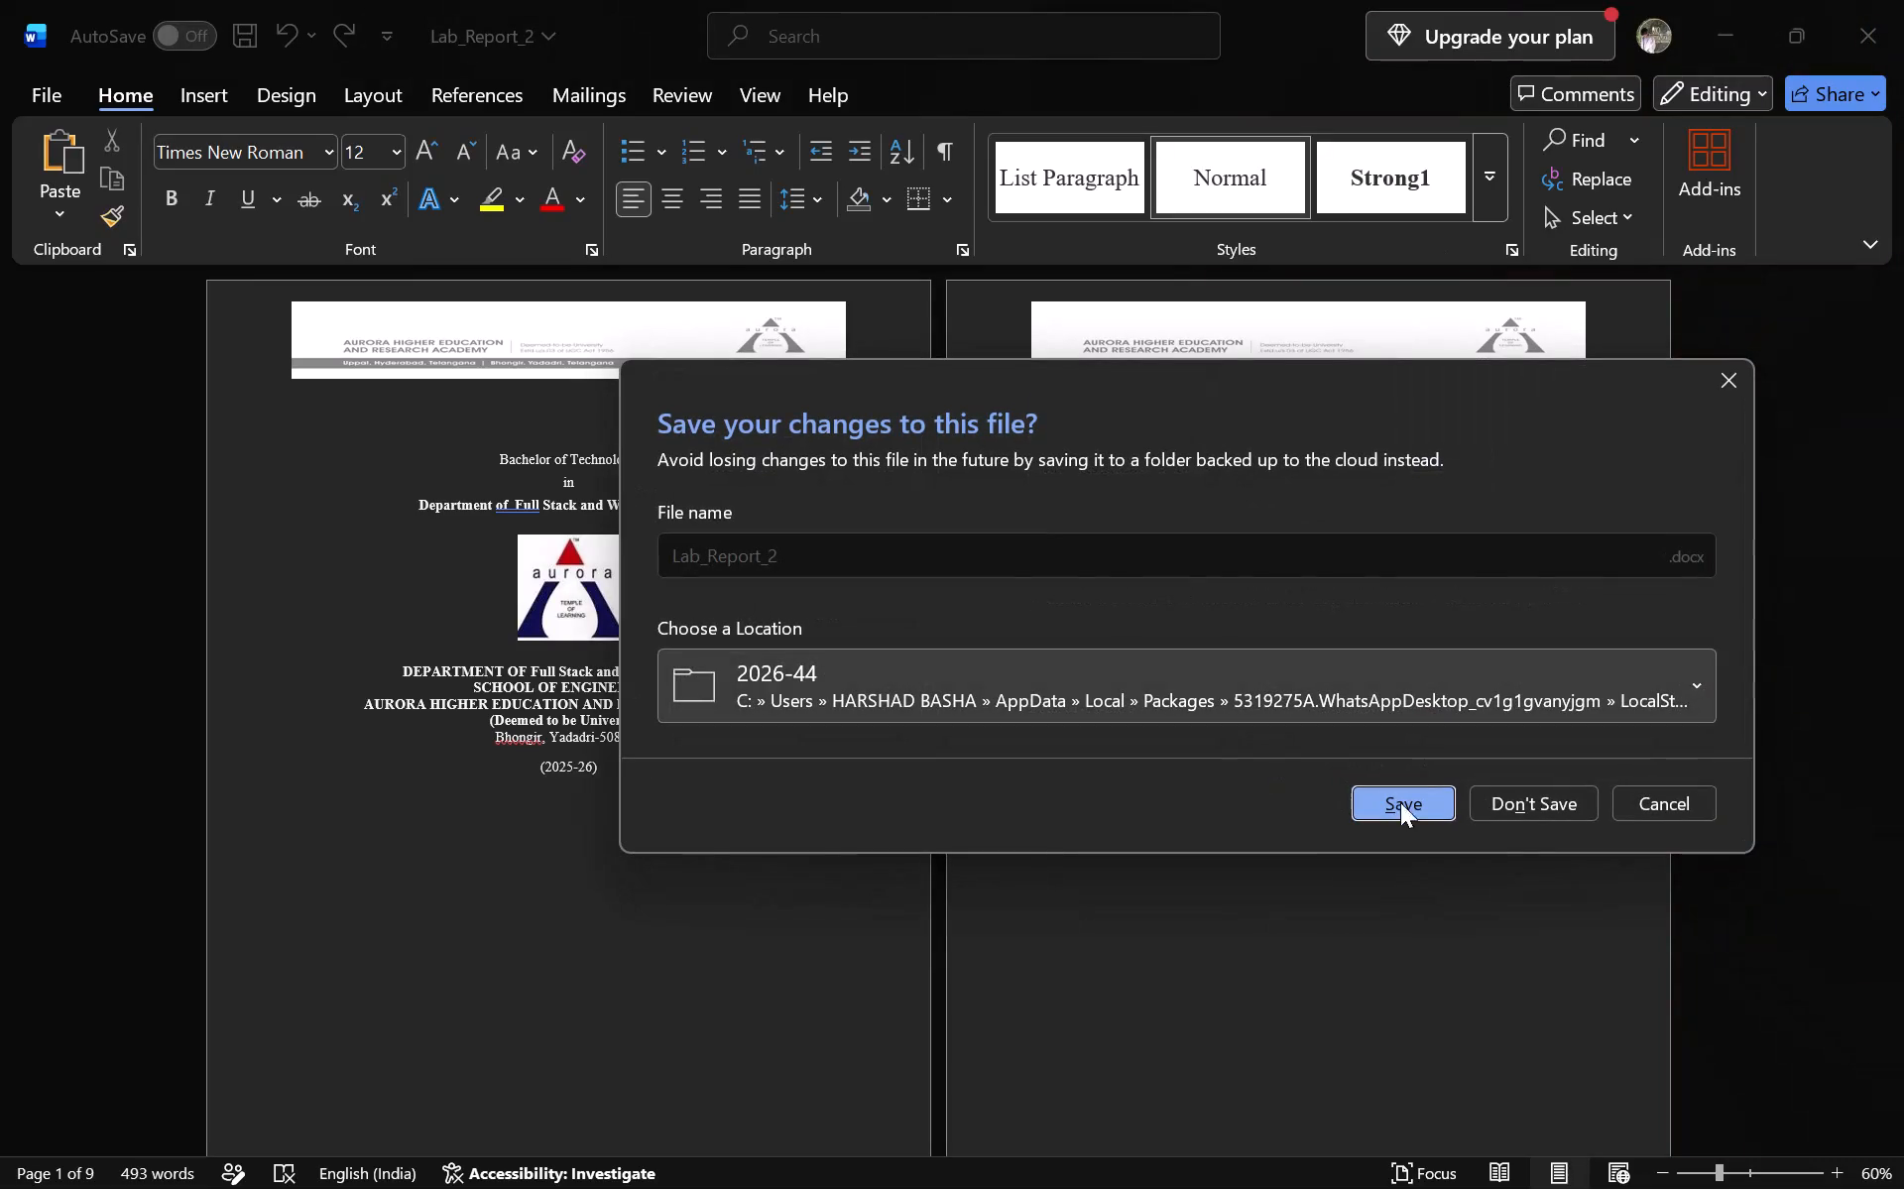
Close the Lab_Report_2 document without saving its changes.
left_click_drag(1563, 821, 1544, 802)
left_click(1544, 802)
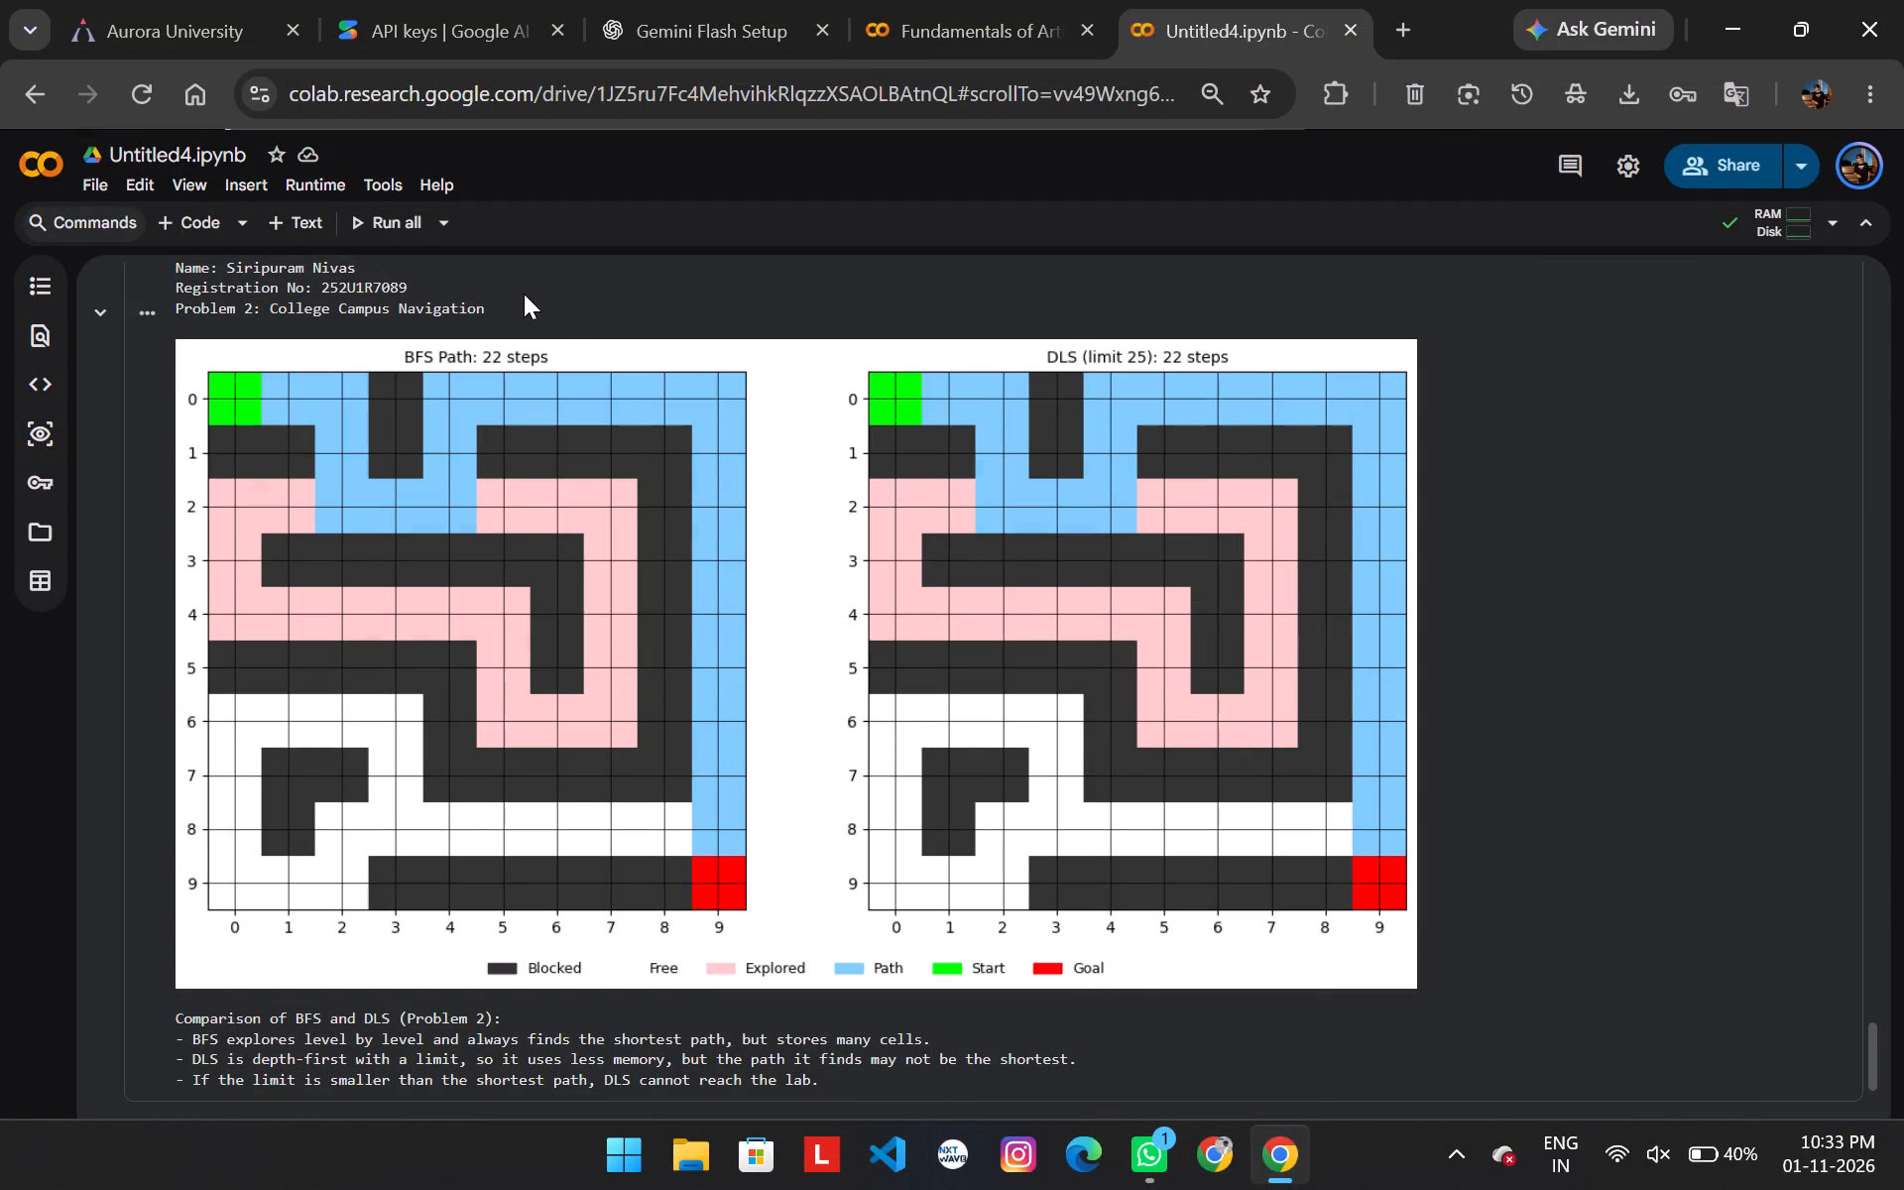
In Chrome's Aurora University portal, upload the Lab_Report_1... PDF from Downloads to Lab Report 1 of Introduction to Artificial Intelligence.
left_click(103, 12)
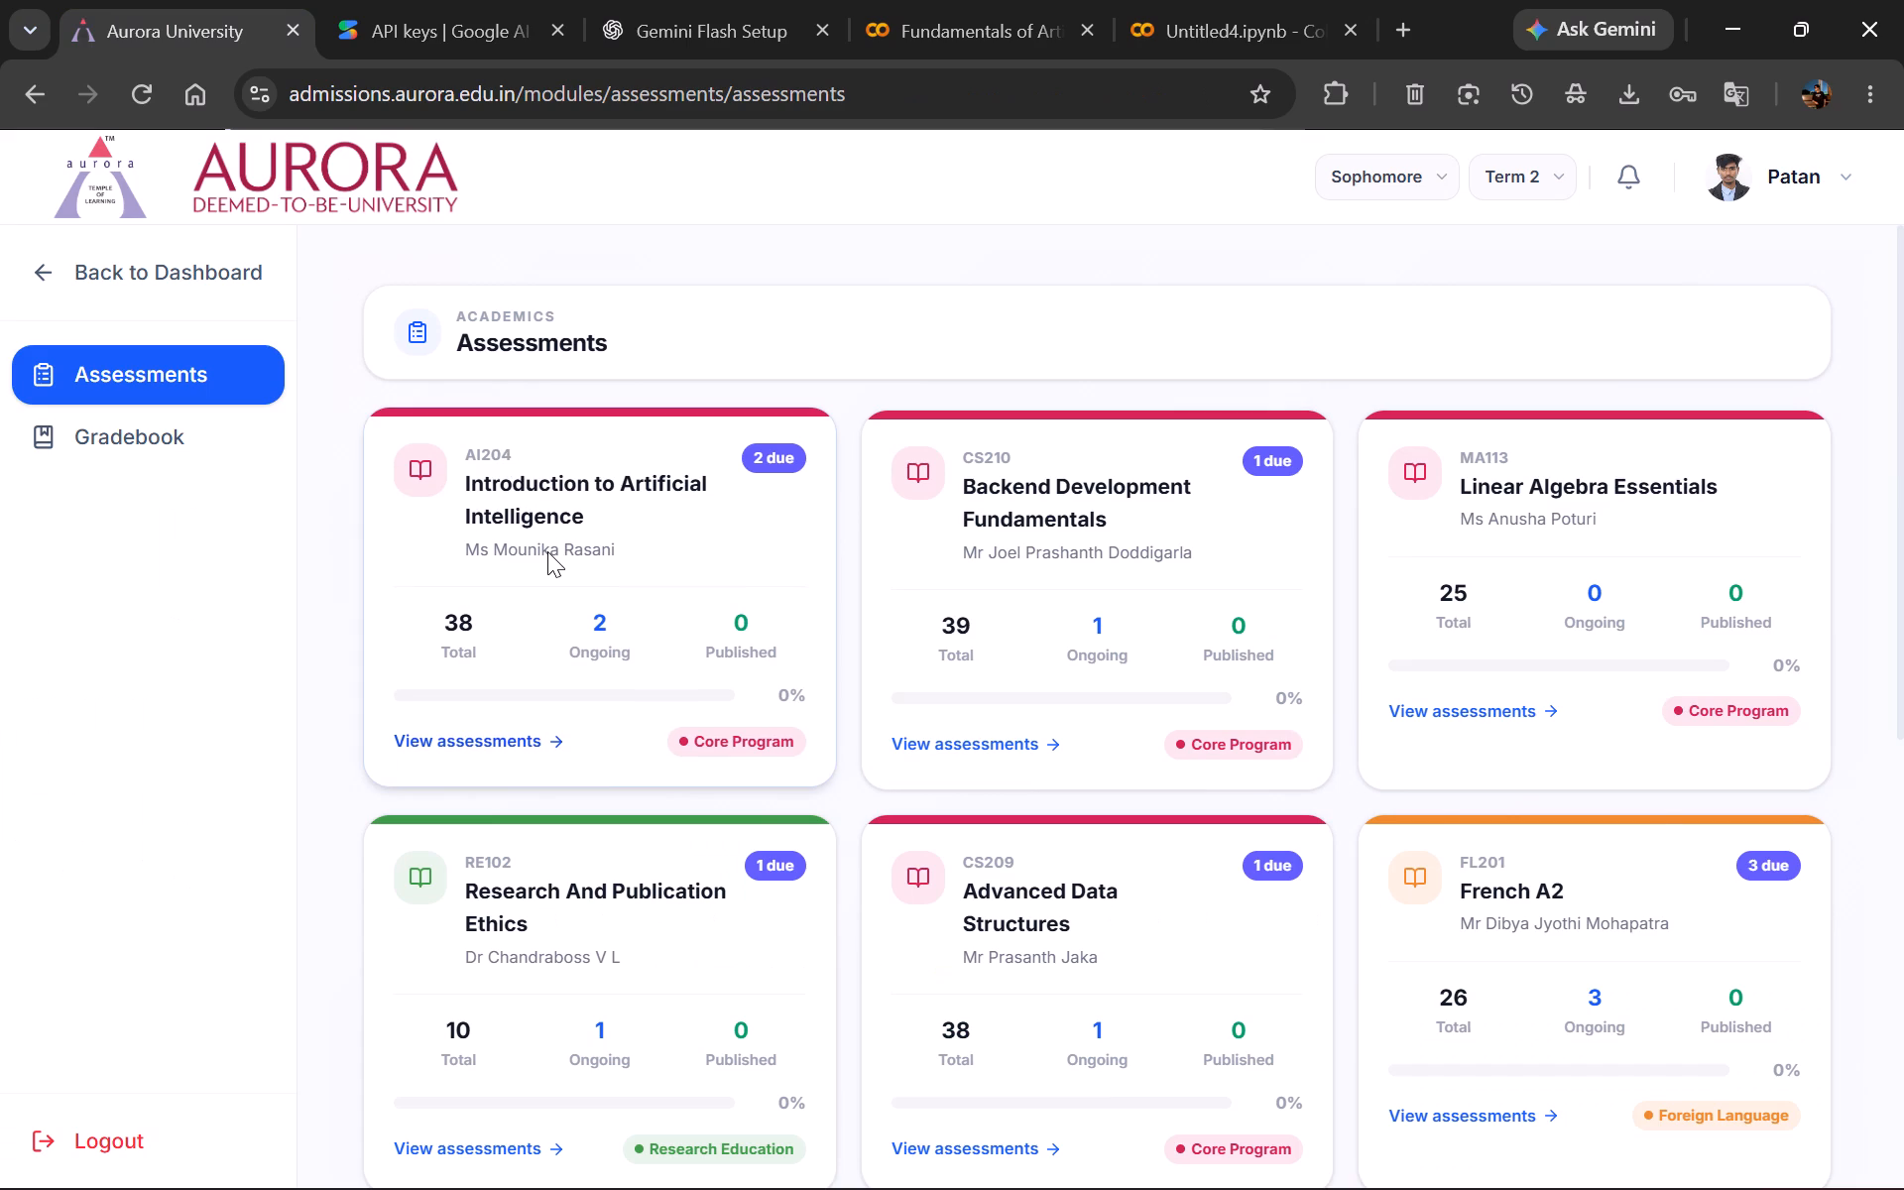
left_click(547, 551)
scroll(920, 737, "down", 1)
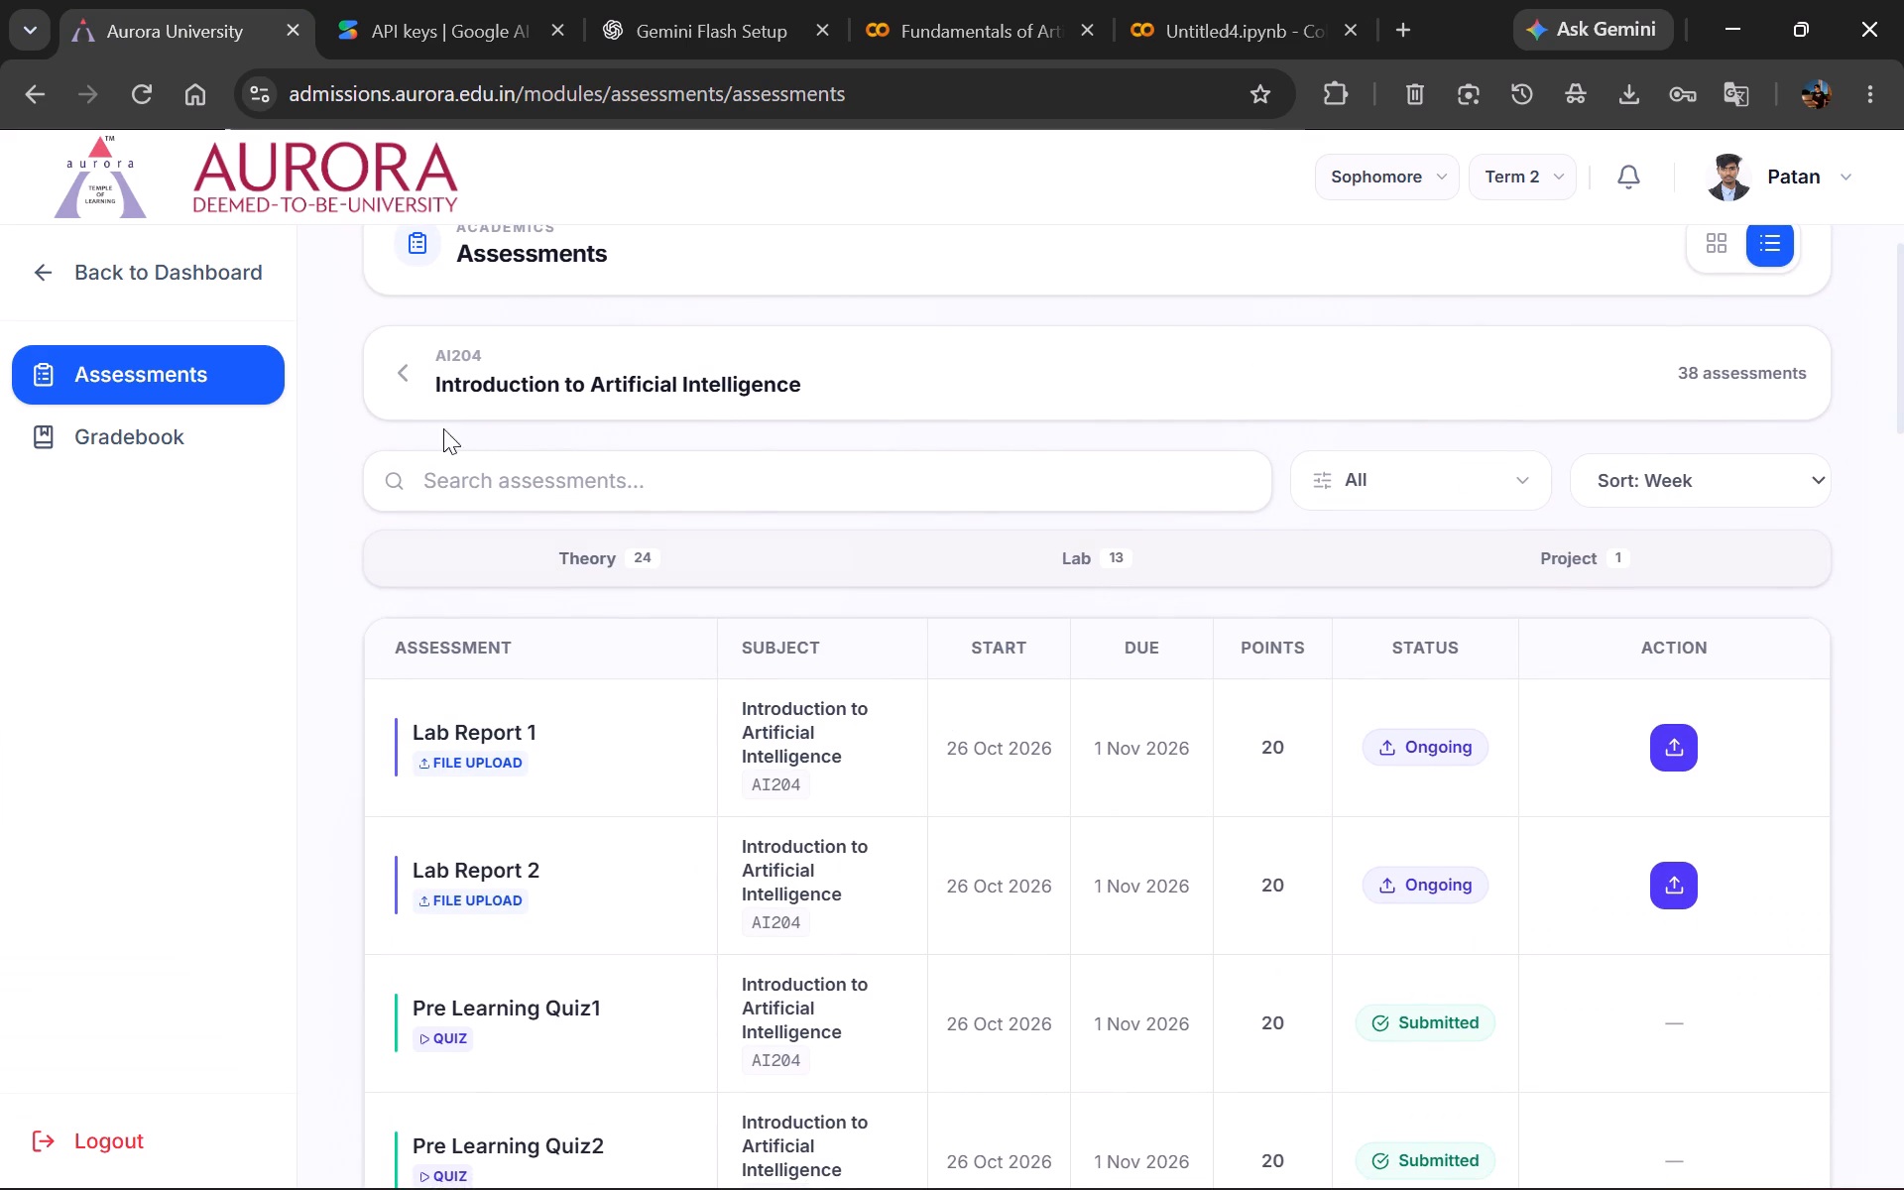
left_click(401, 366)
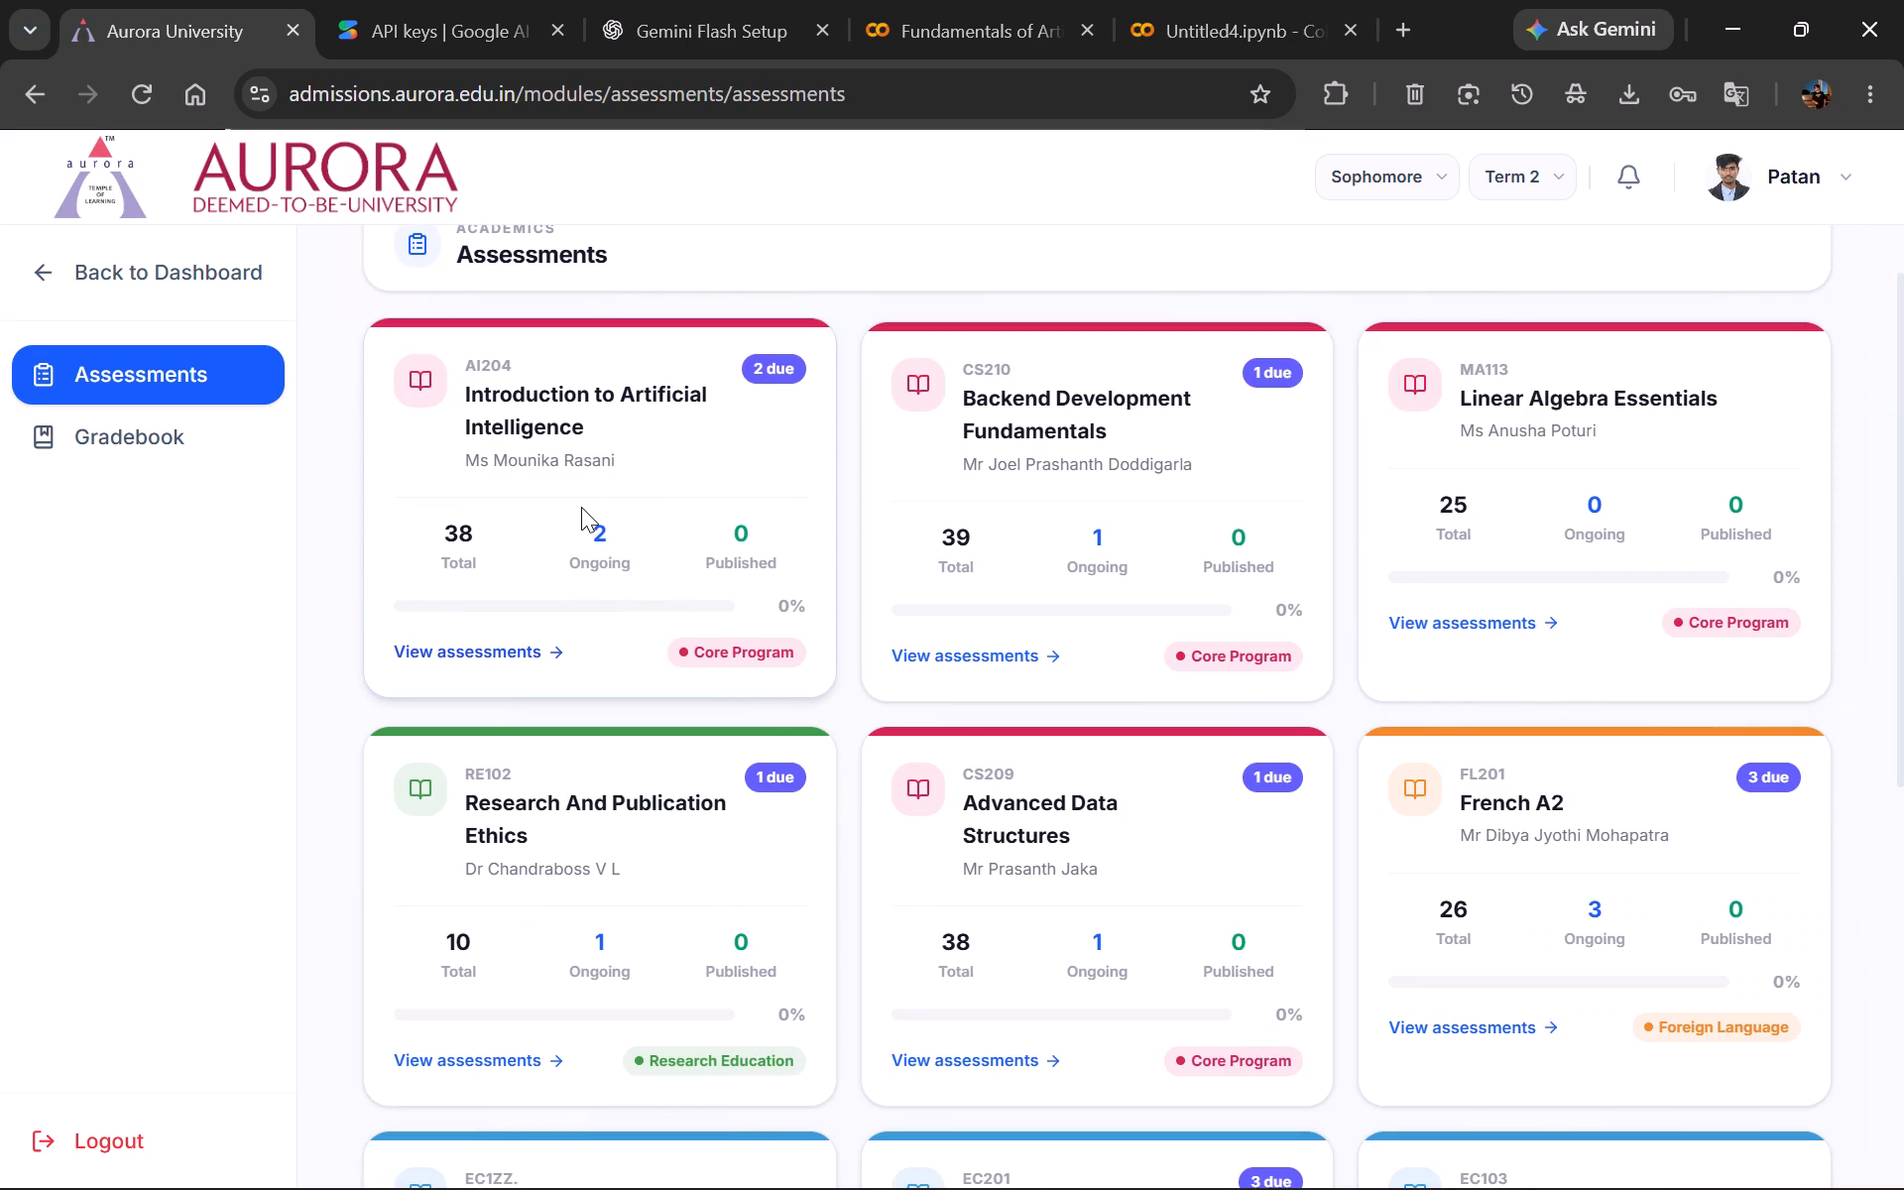
left_click(581, 507)
left_click(1676, 744)
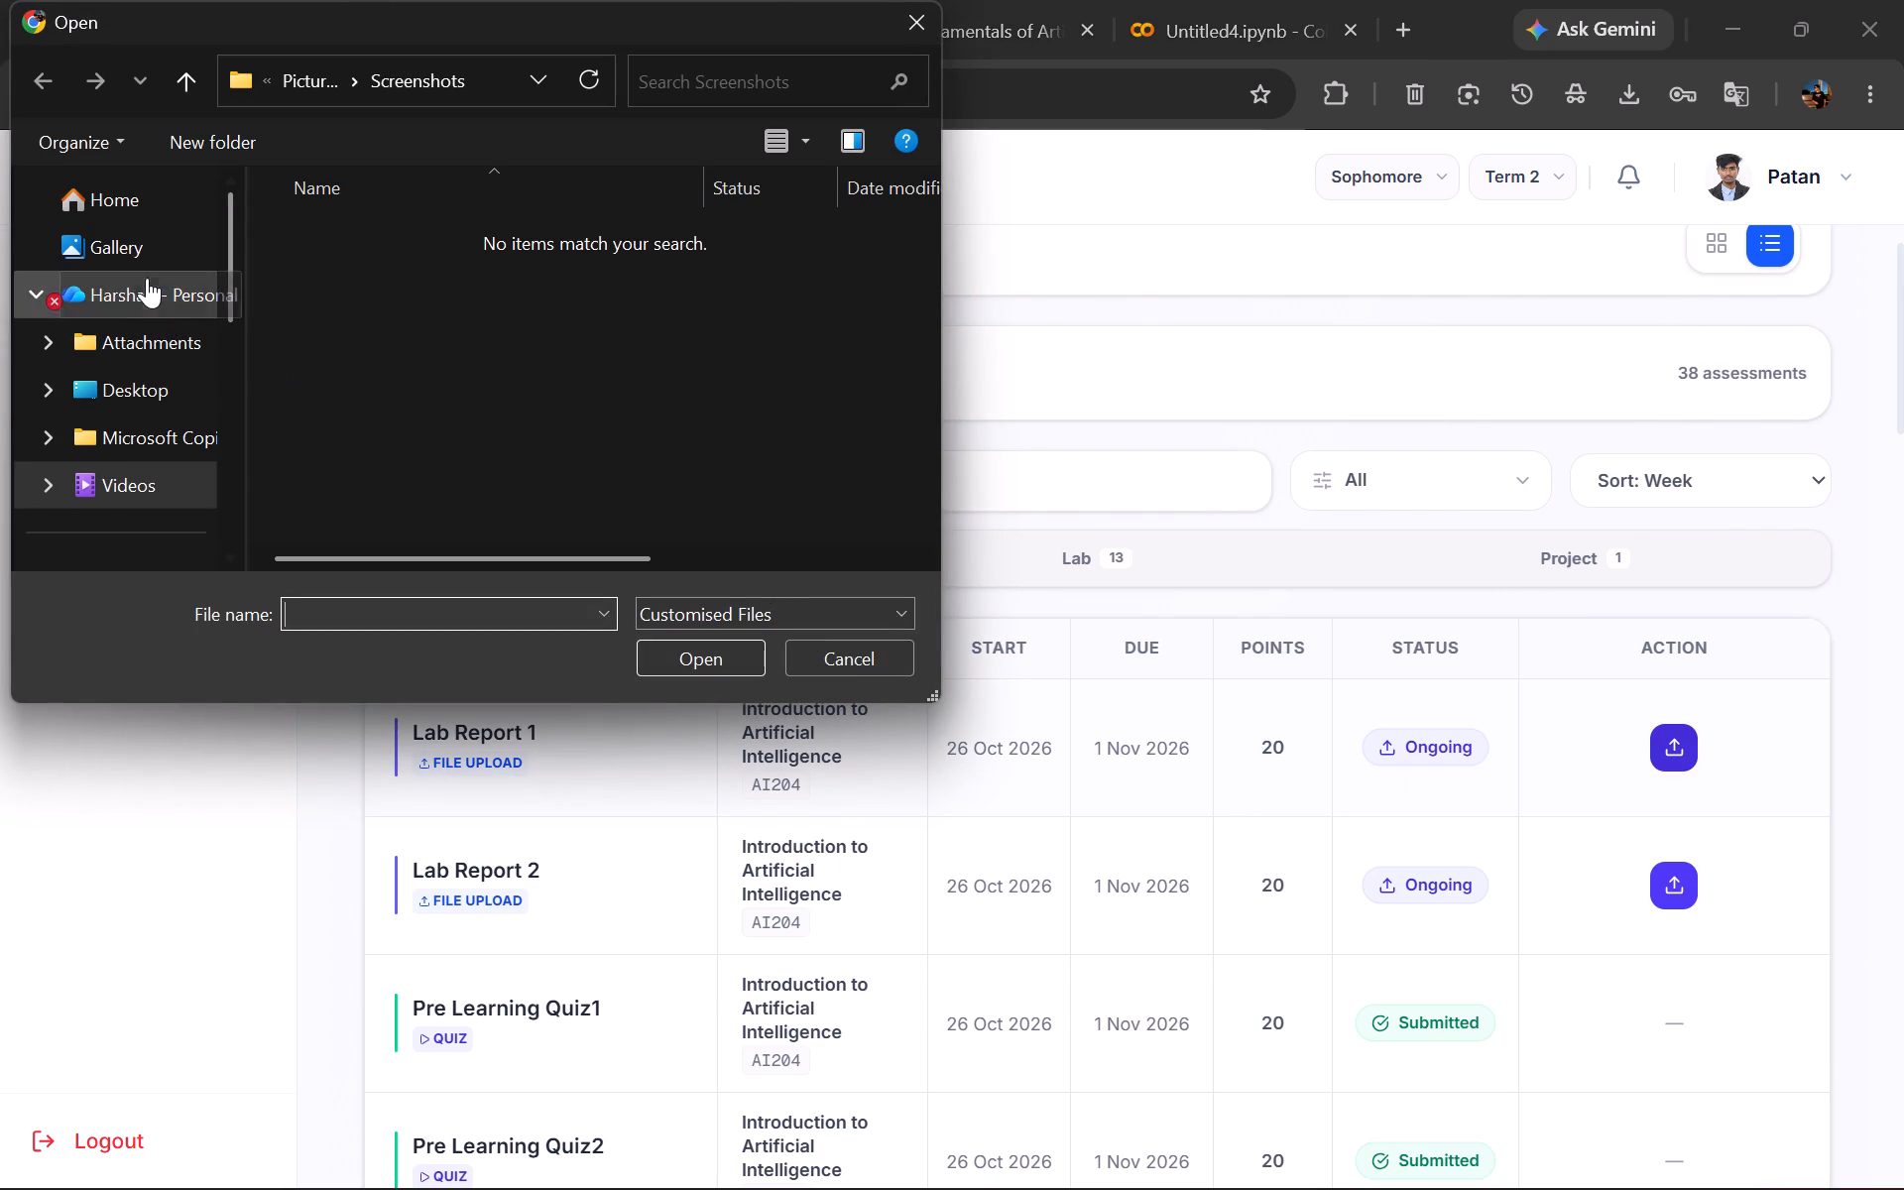
scroll(132, 435, "down", 1)
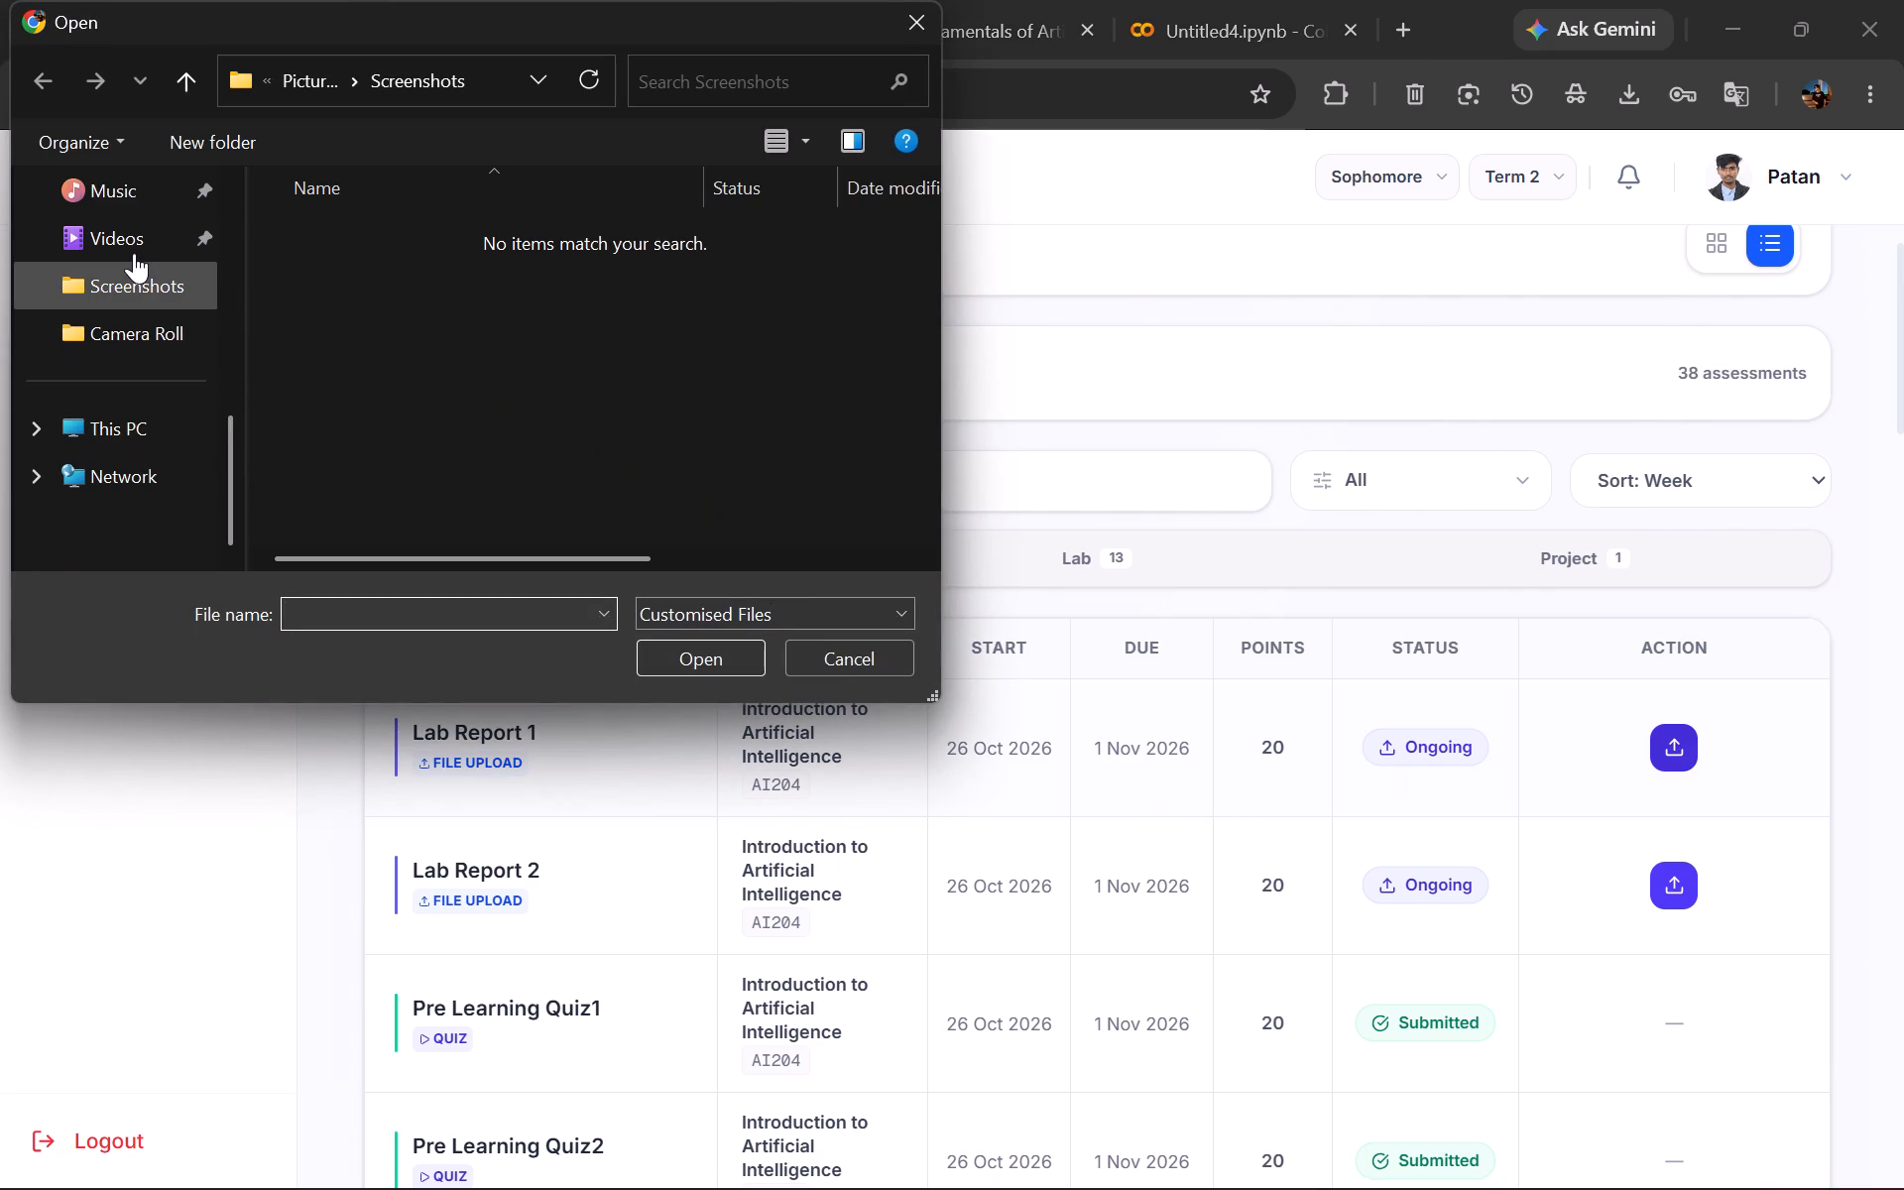
scroll(129, 269, "up", 1)
left_click(126, 327)
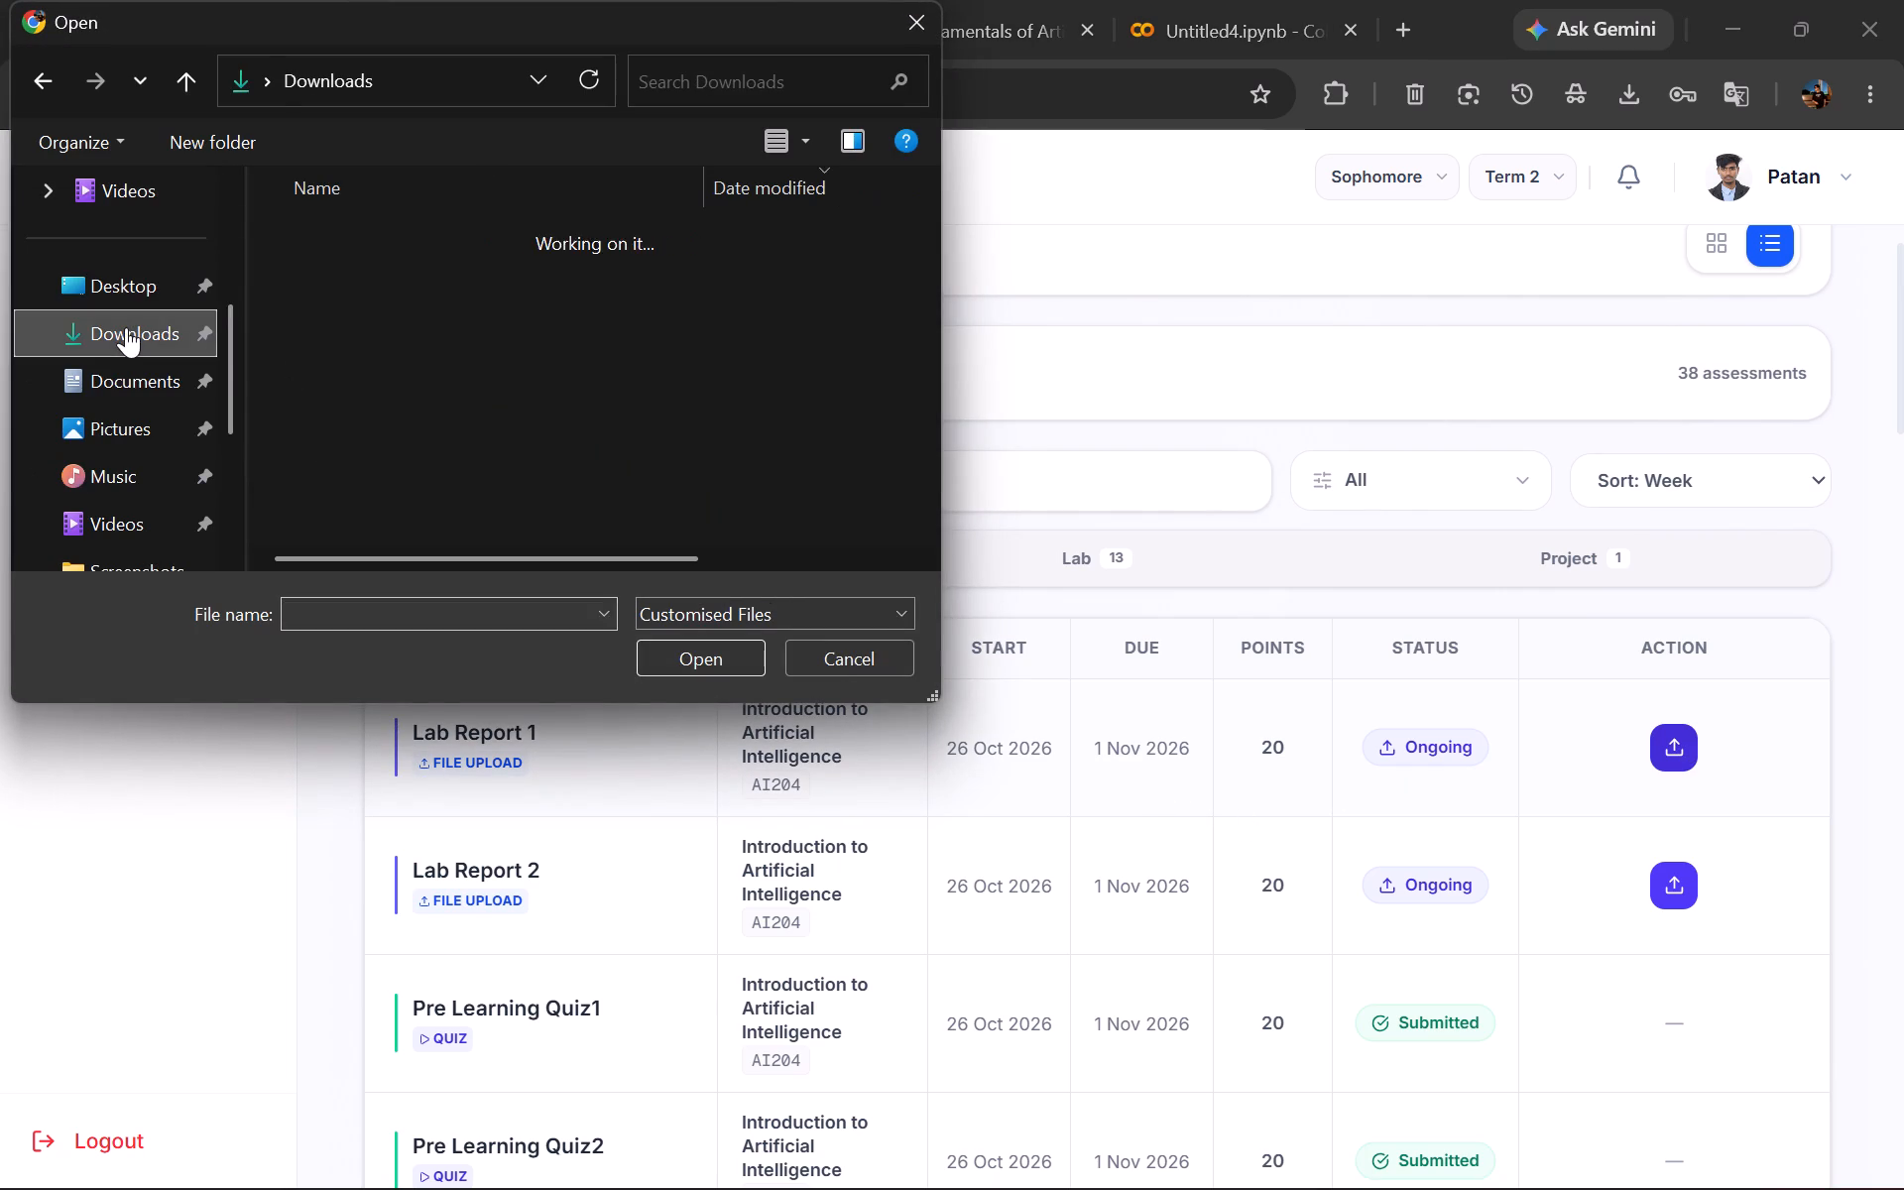
double_click(437, 318)
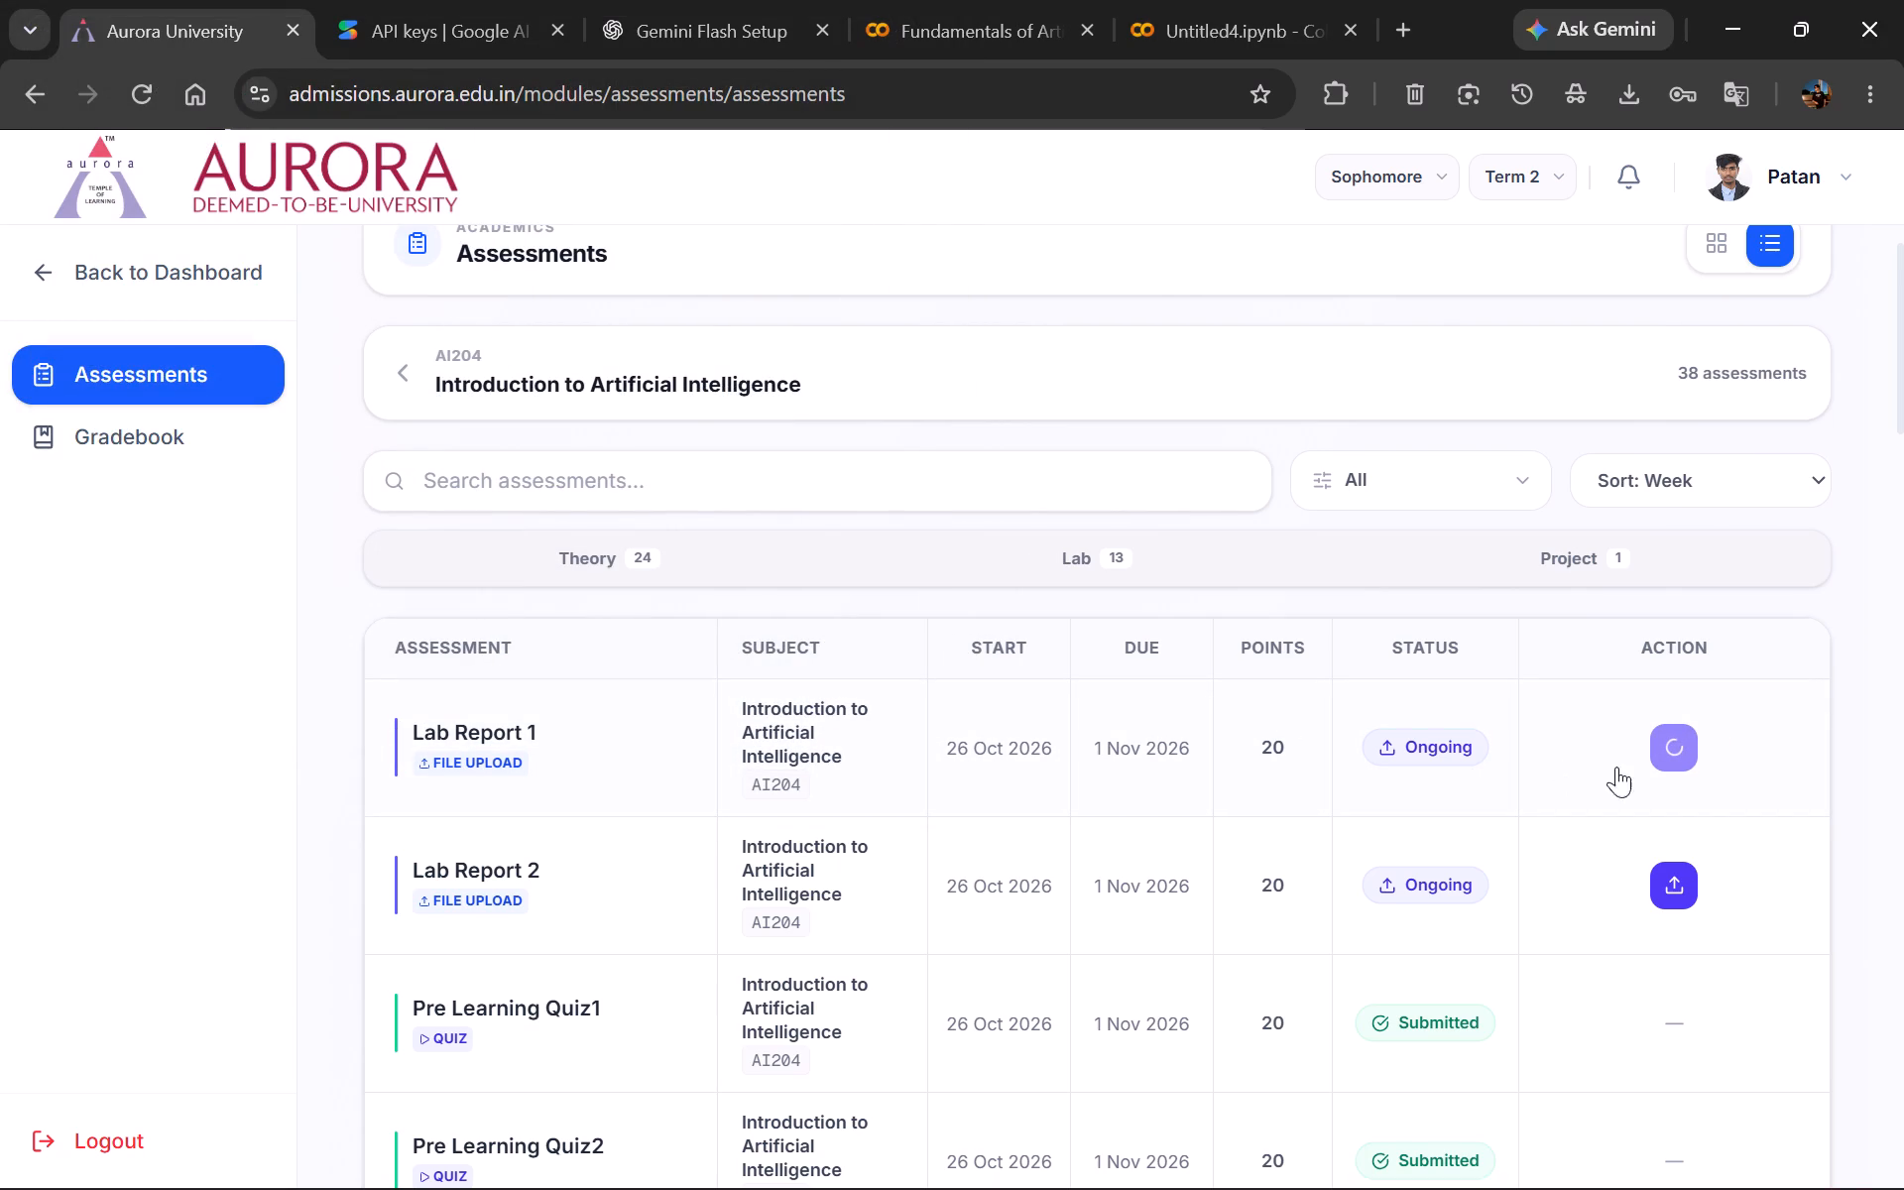
Upload the Lab_Report_2... PDF from Downloads to the Lab Report 2 assessment of Introduction to Artificial Intelligence.
left_click(1675, 893)
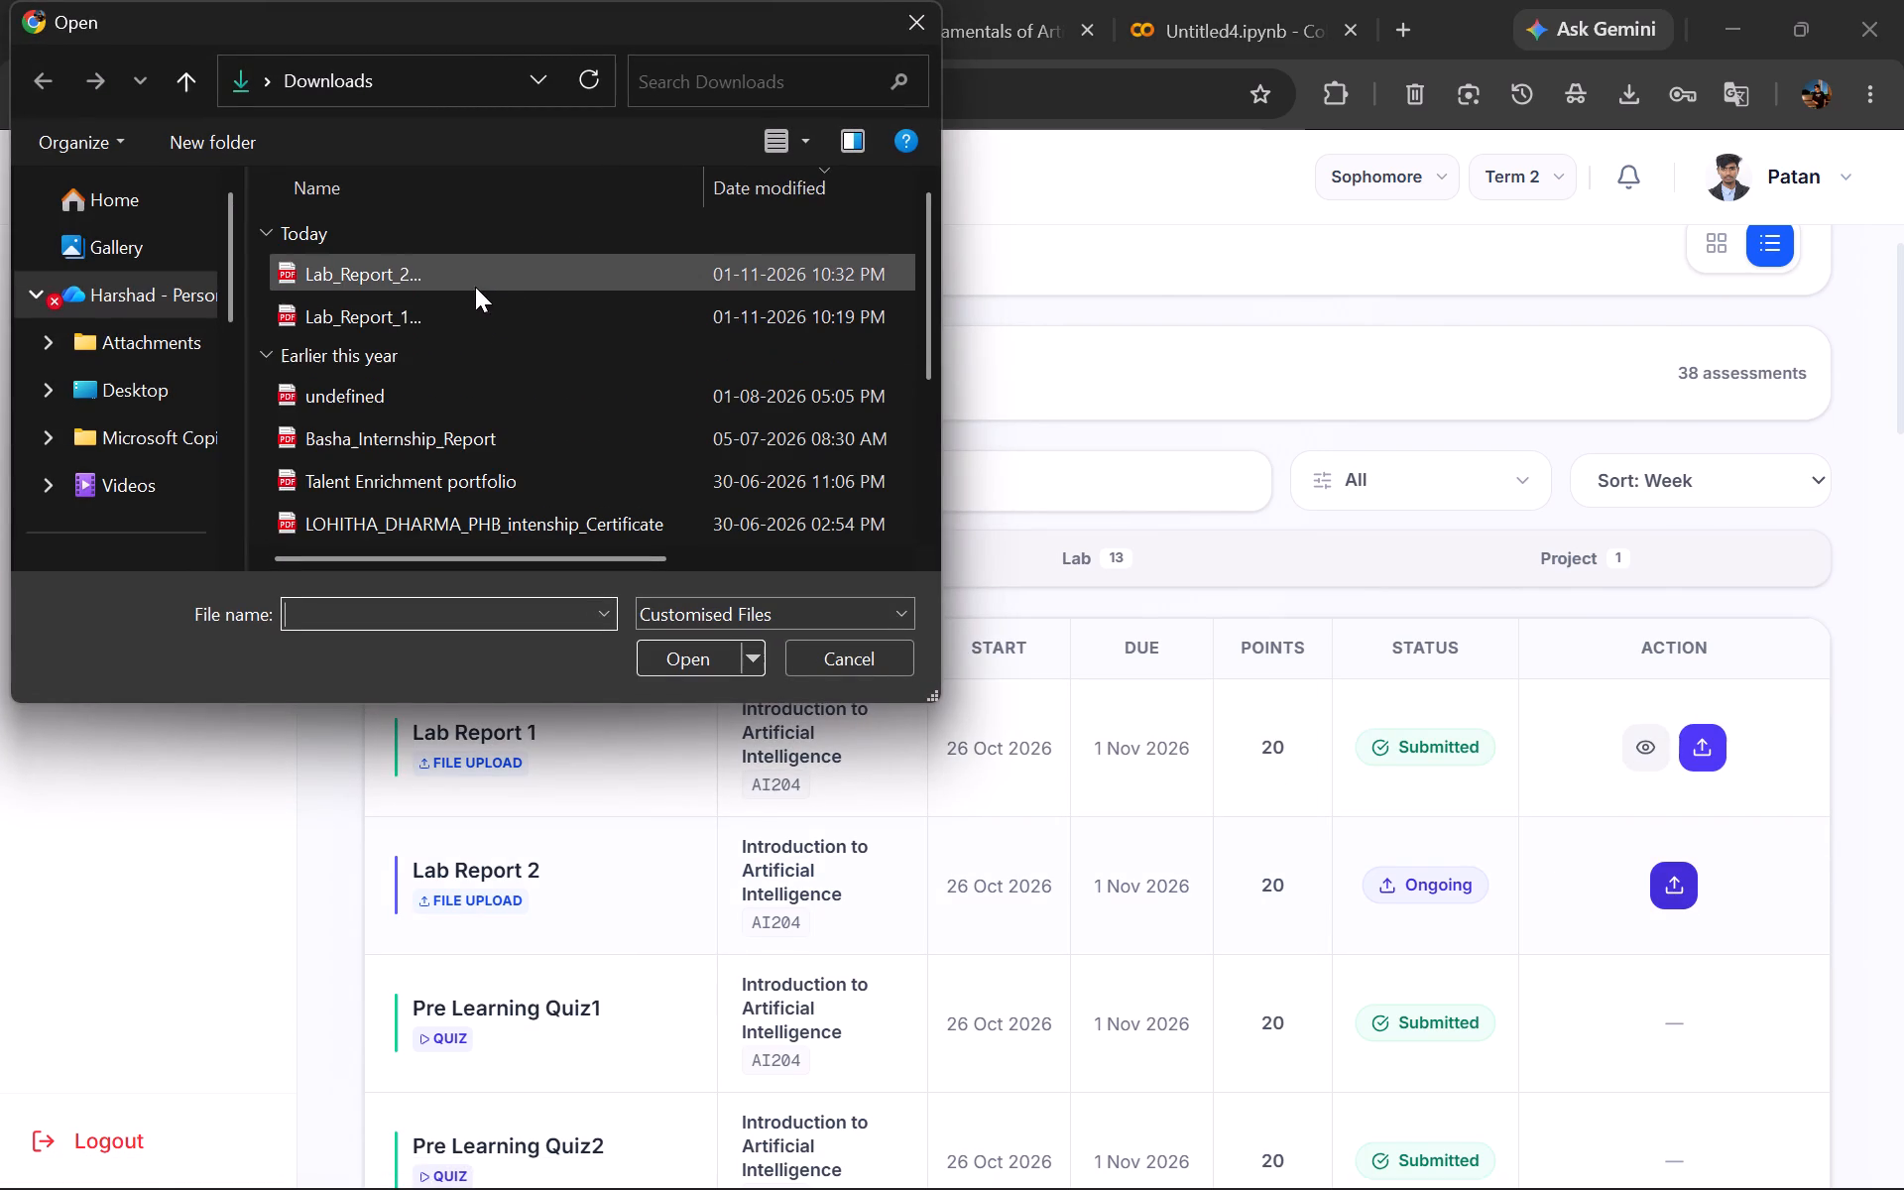
double_click(475, 284)
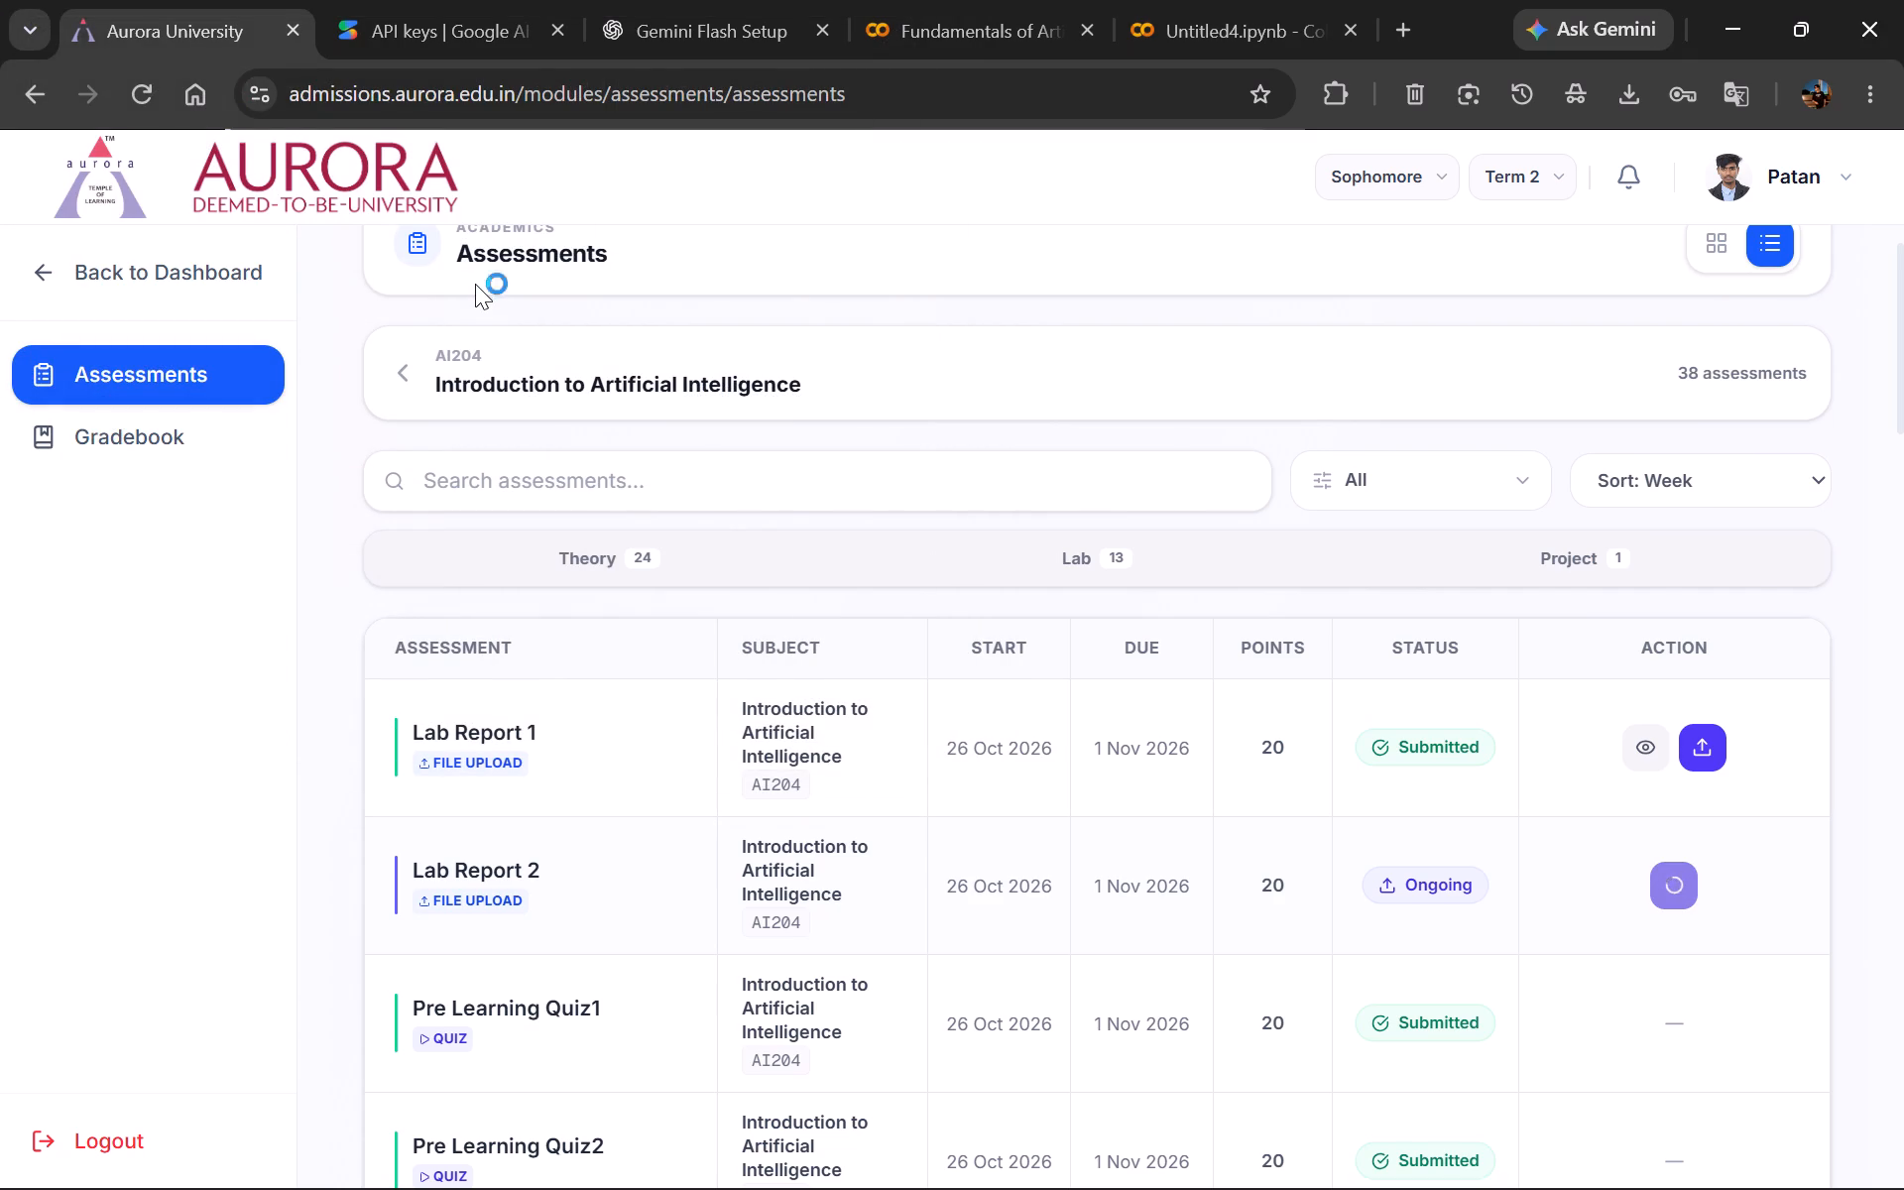
Review the assessment lists of Backend Development Fundamentals and Advanced Data Structures for pending submissions, and return to the course overview.
left_click(401, 376)
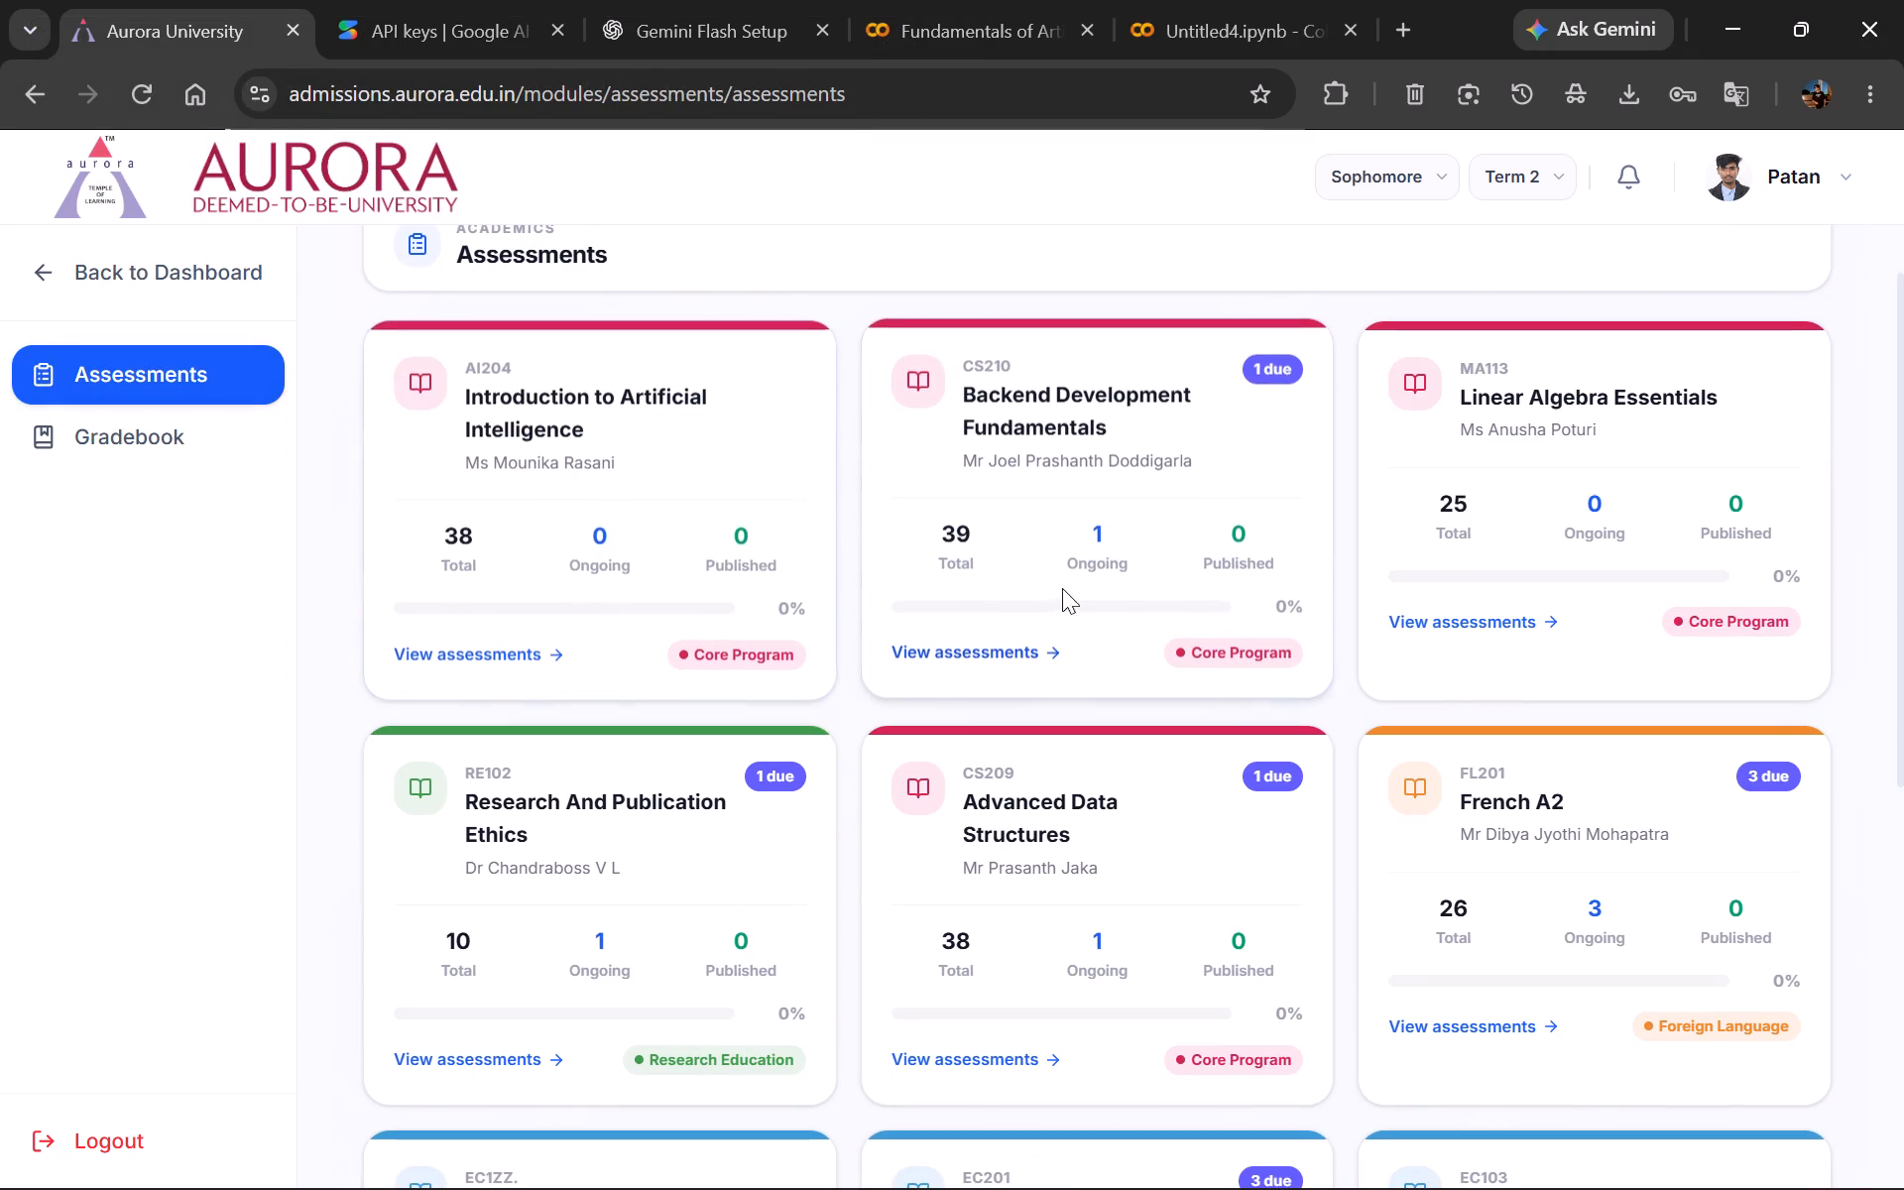
left_click(1063, 517)
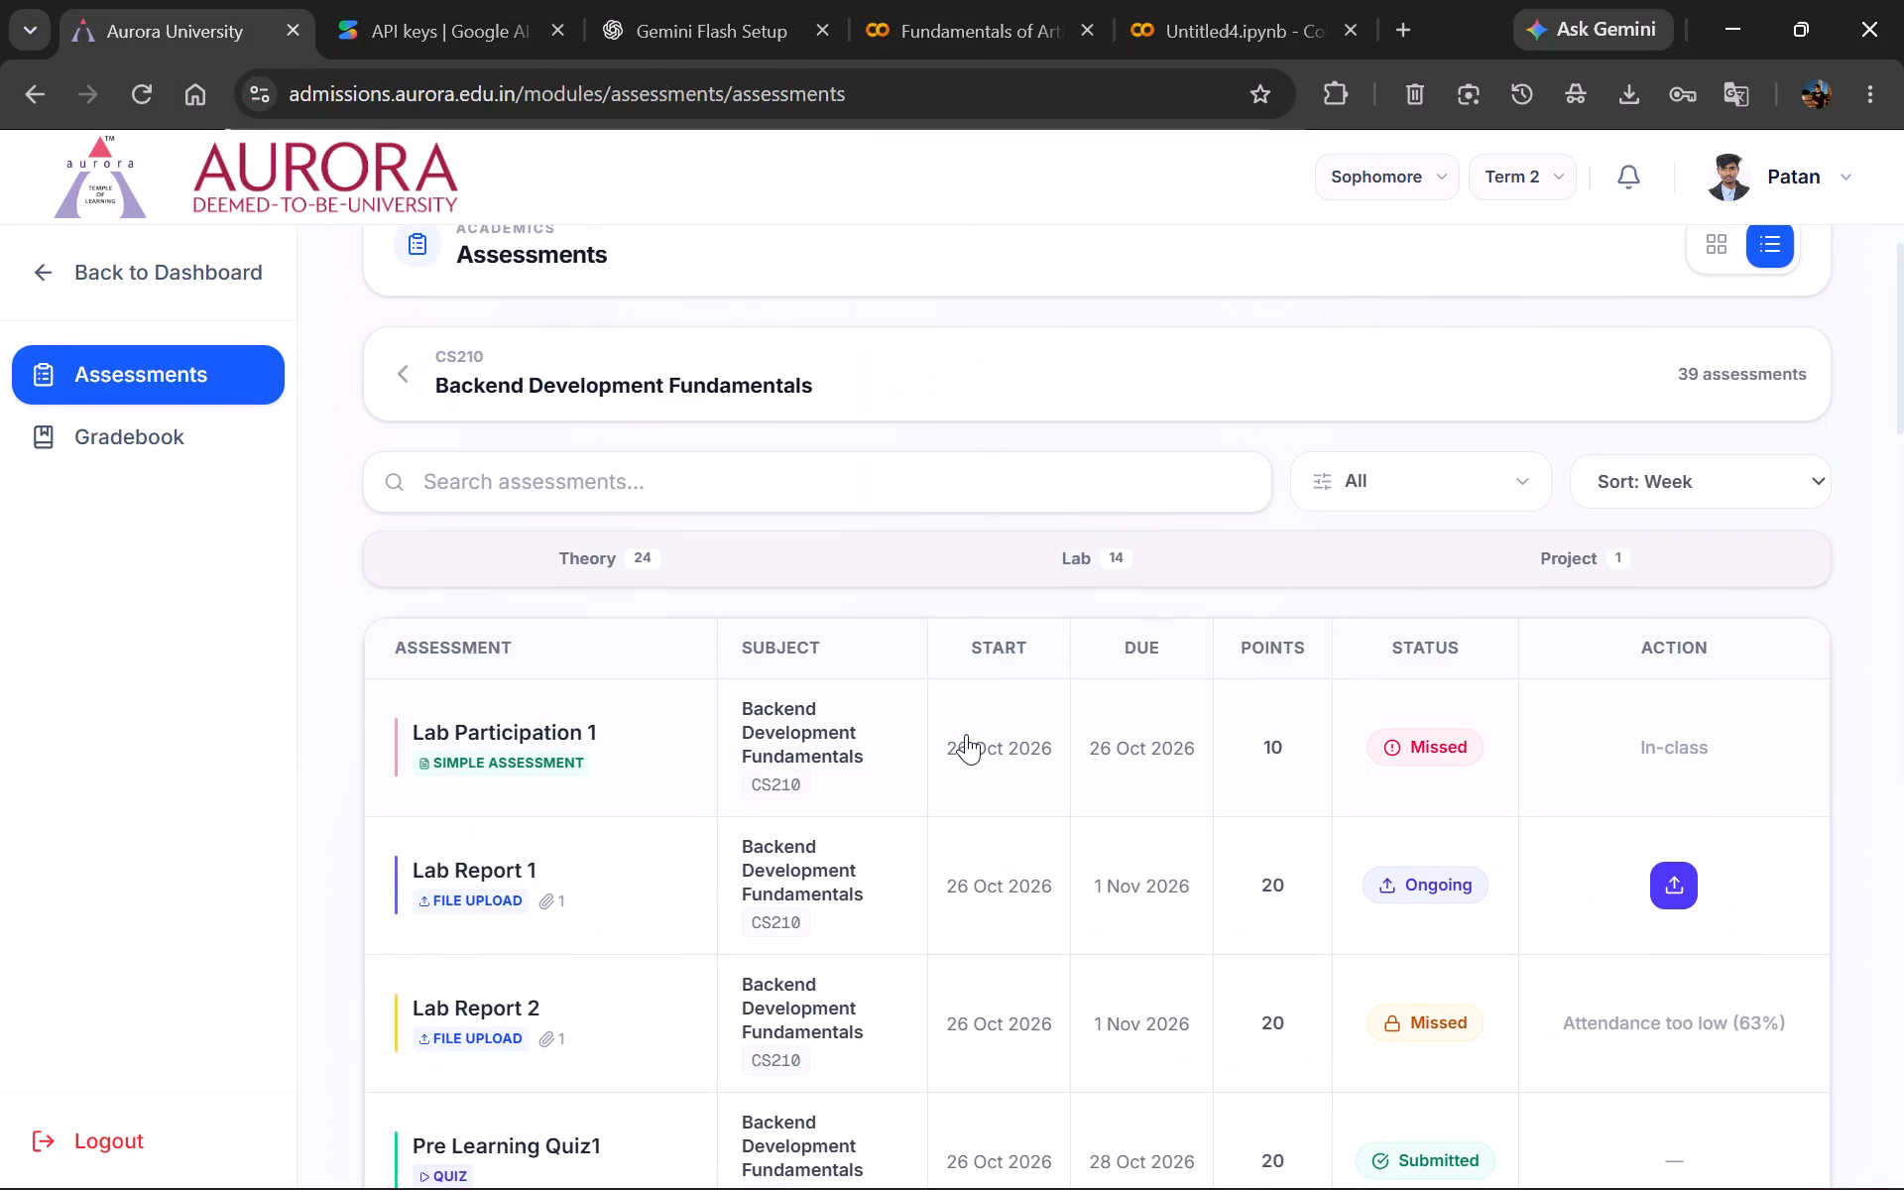
left_click(405, 374)
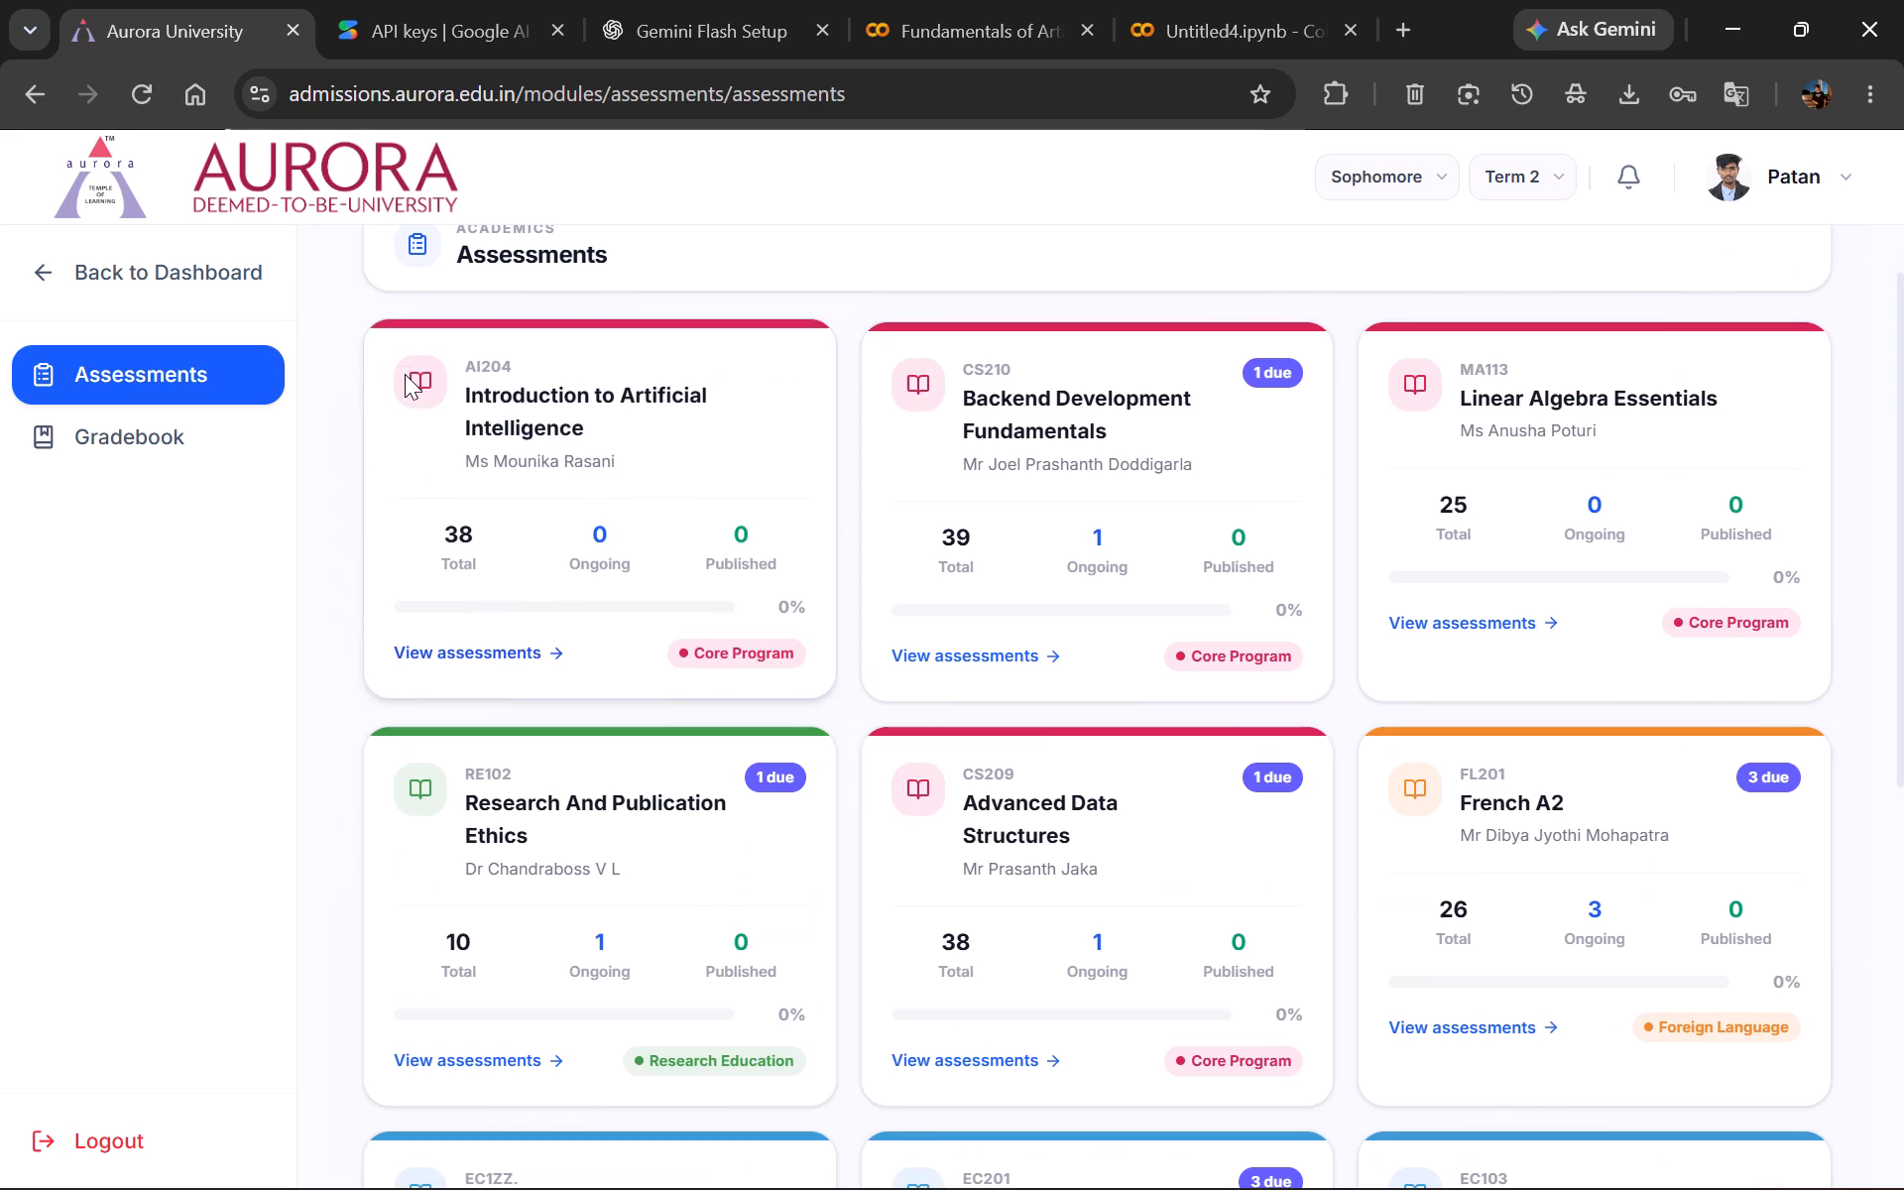
left_click(1123, 846)
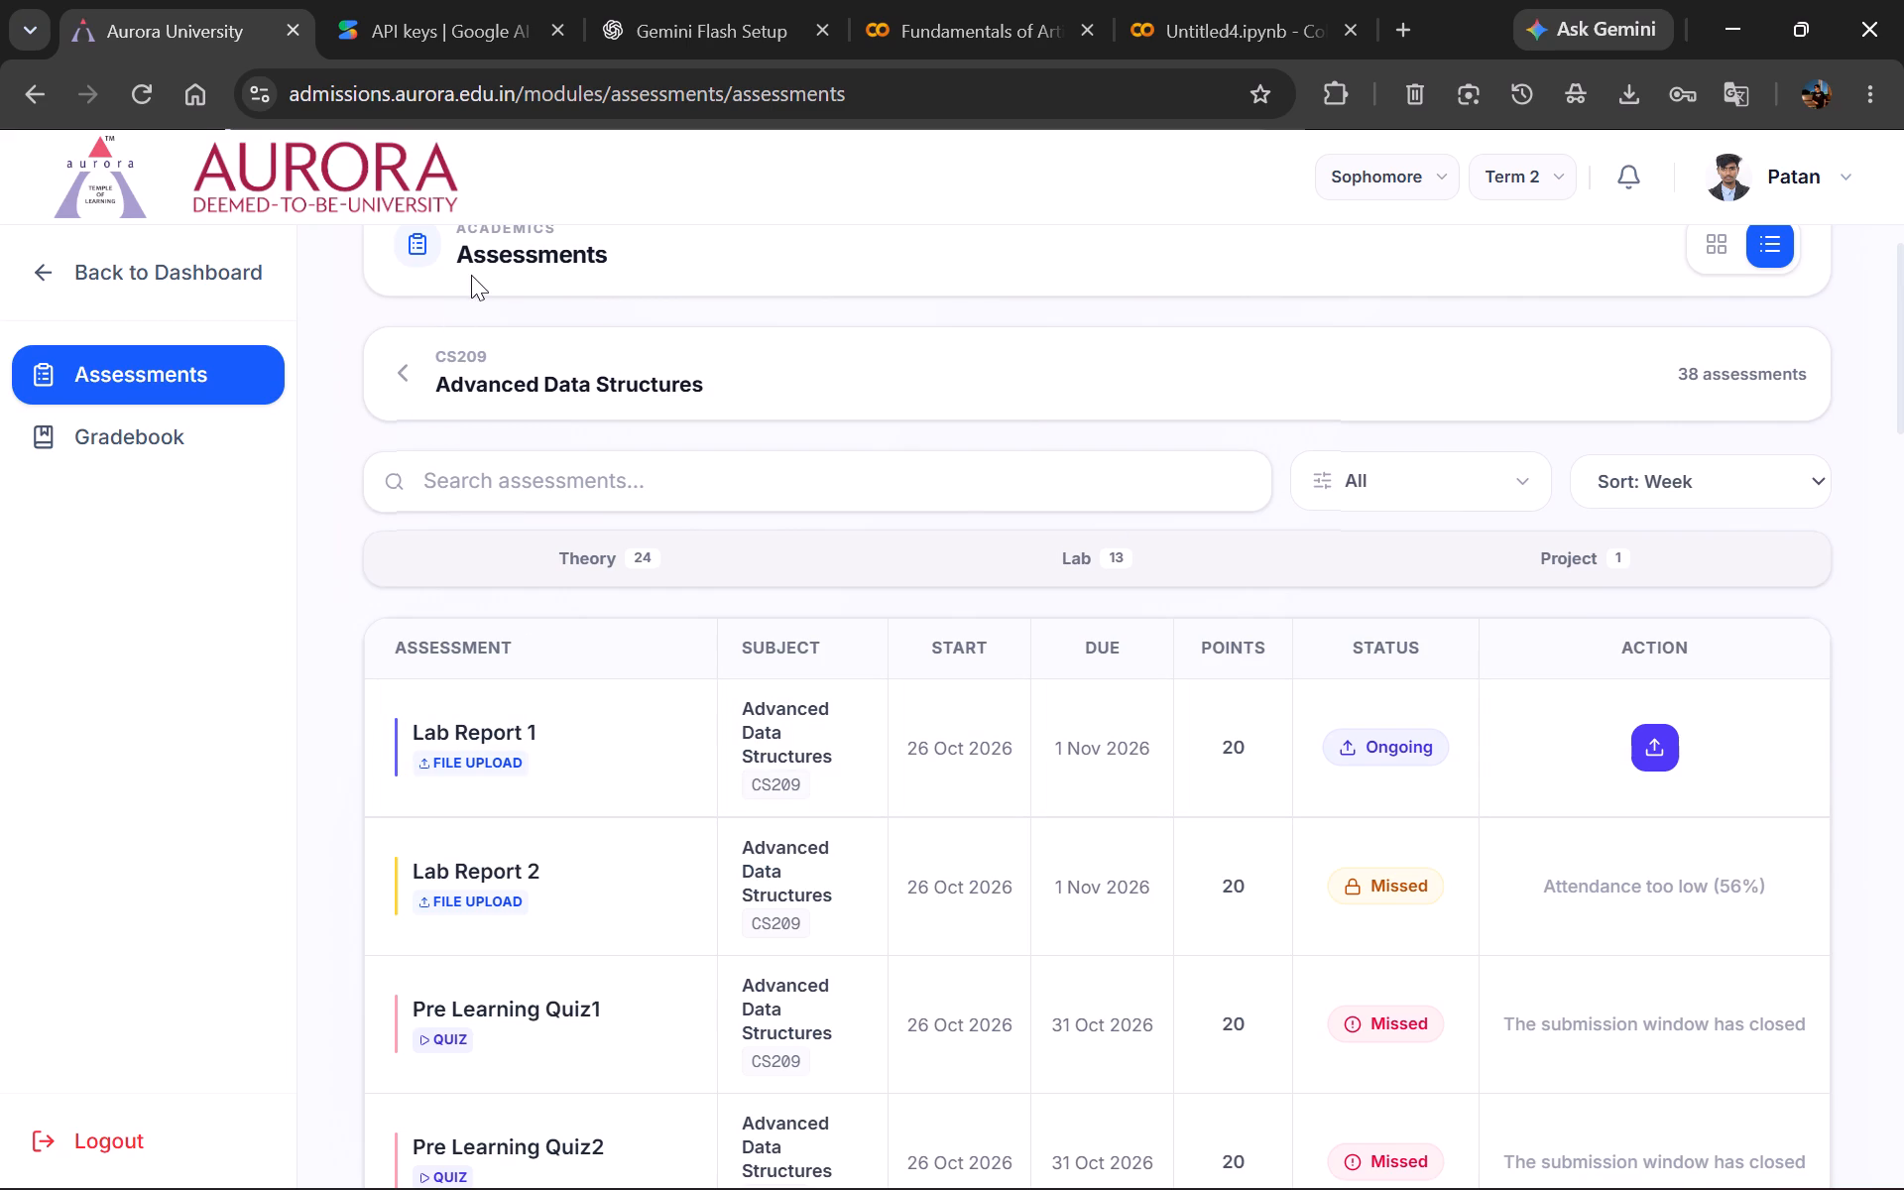
left_click(401, 378)
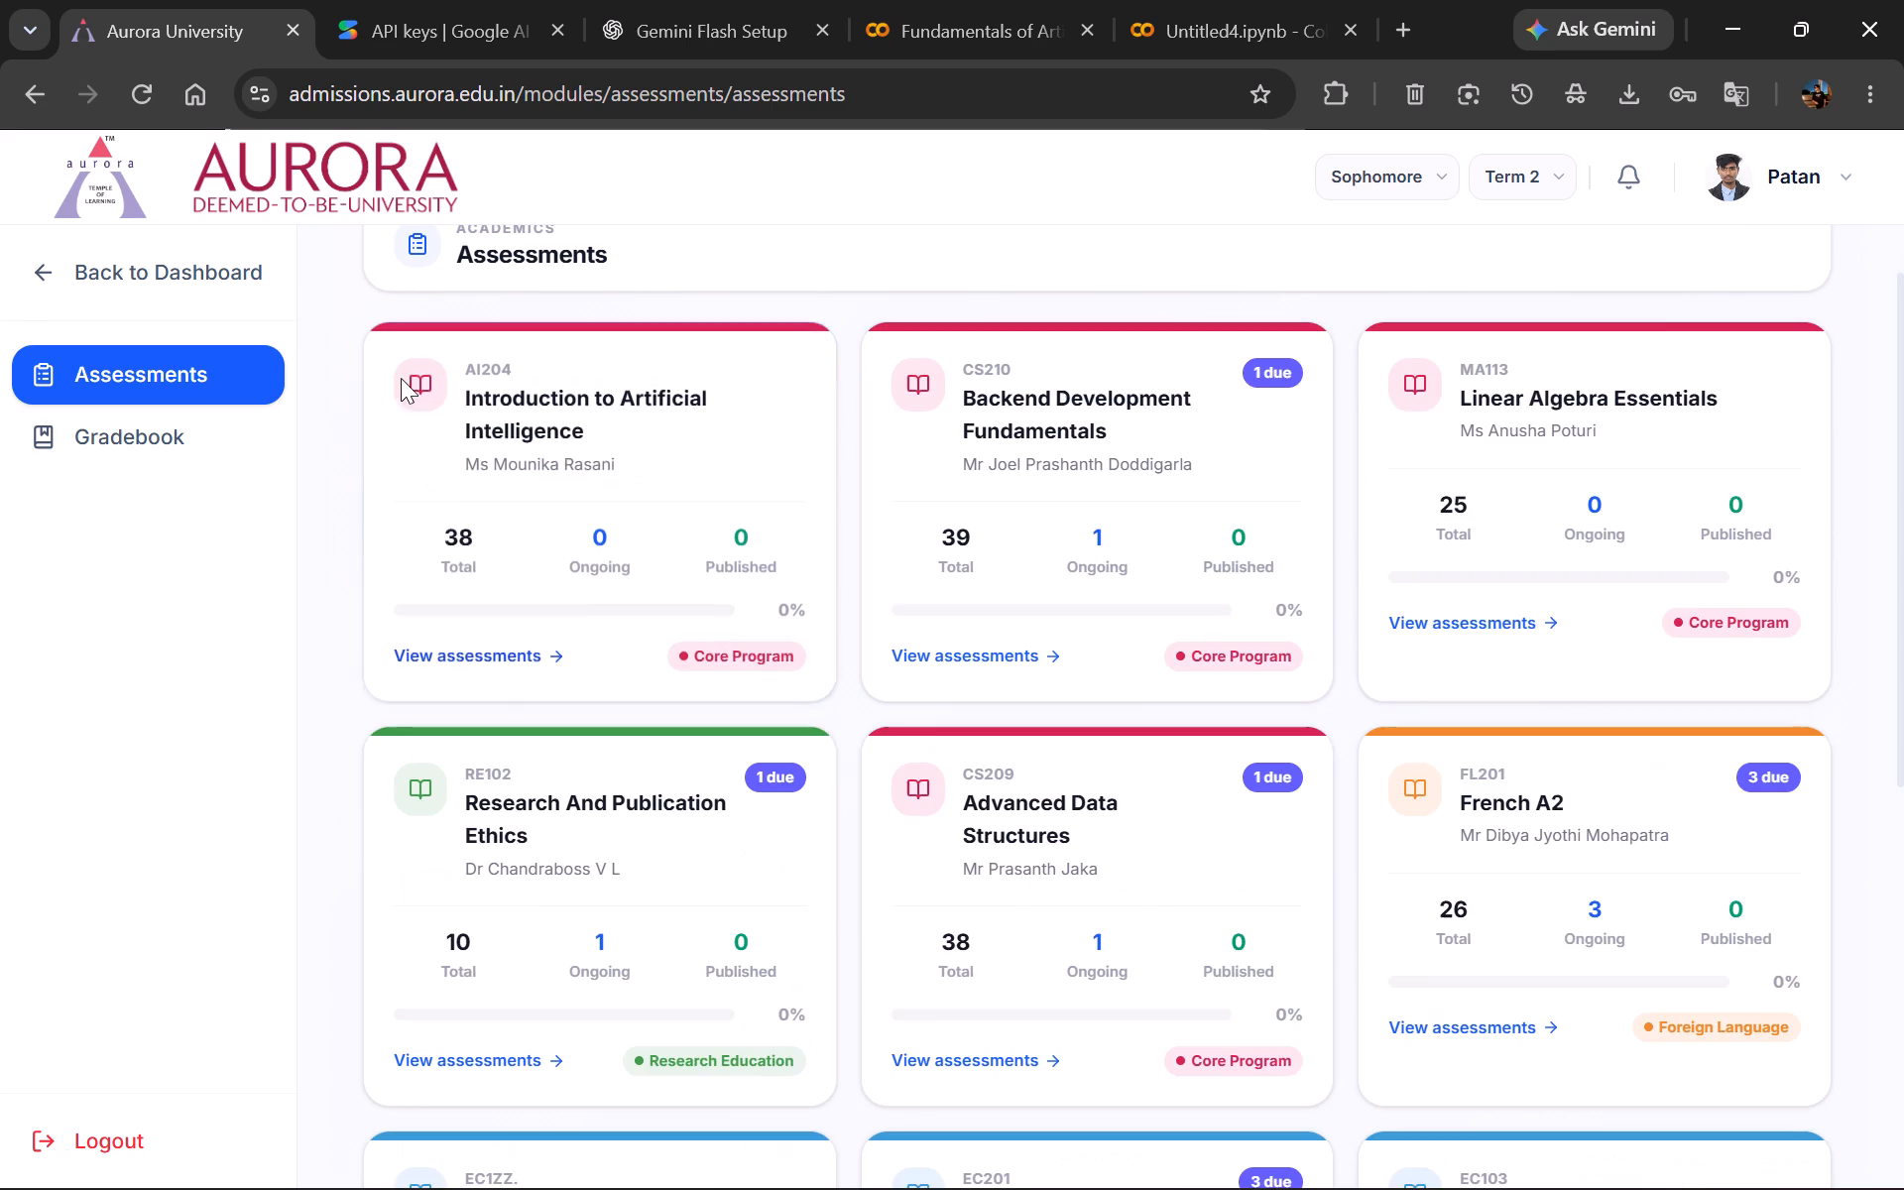
left_click(1099, 554)
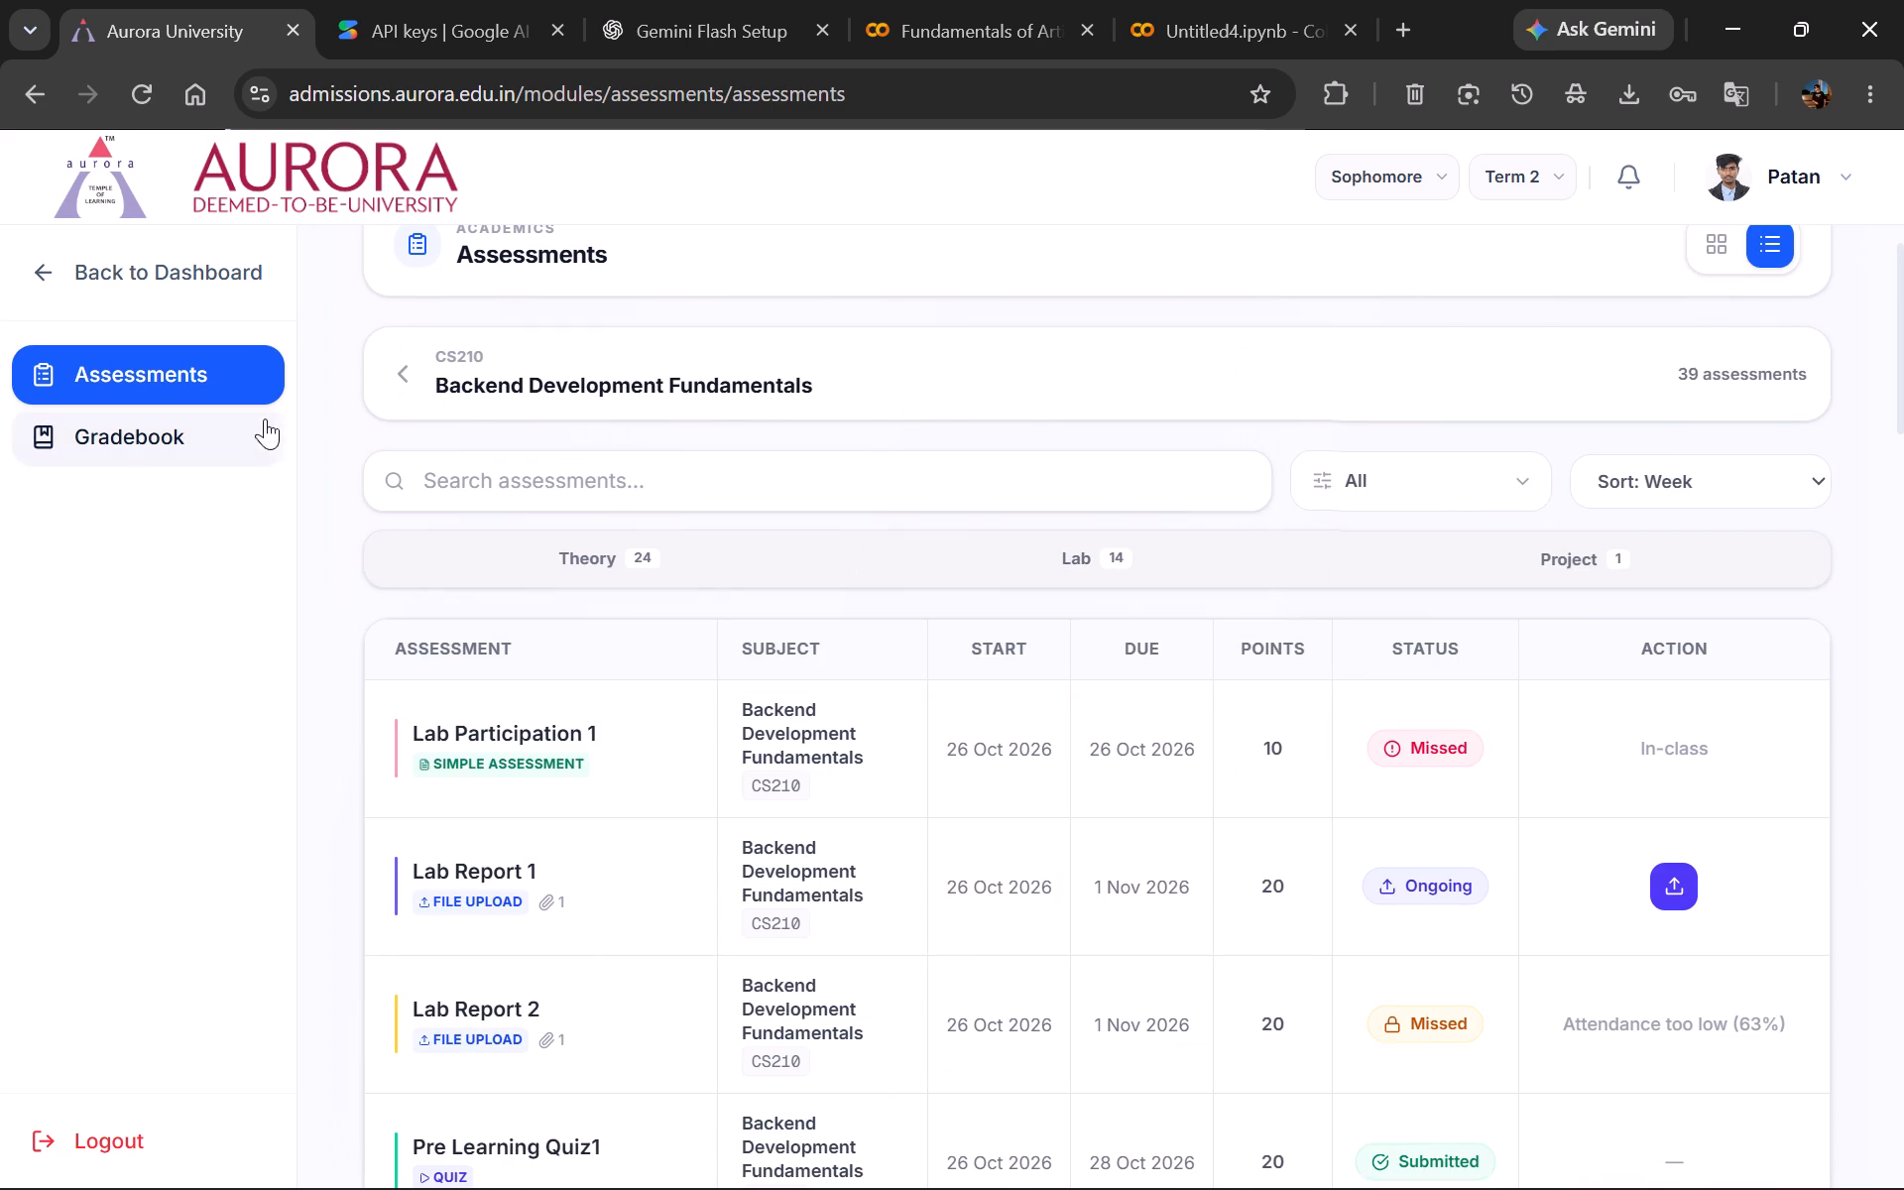
left_click(406, 379)
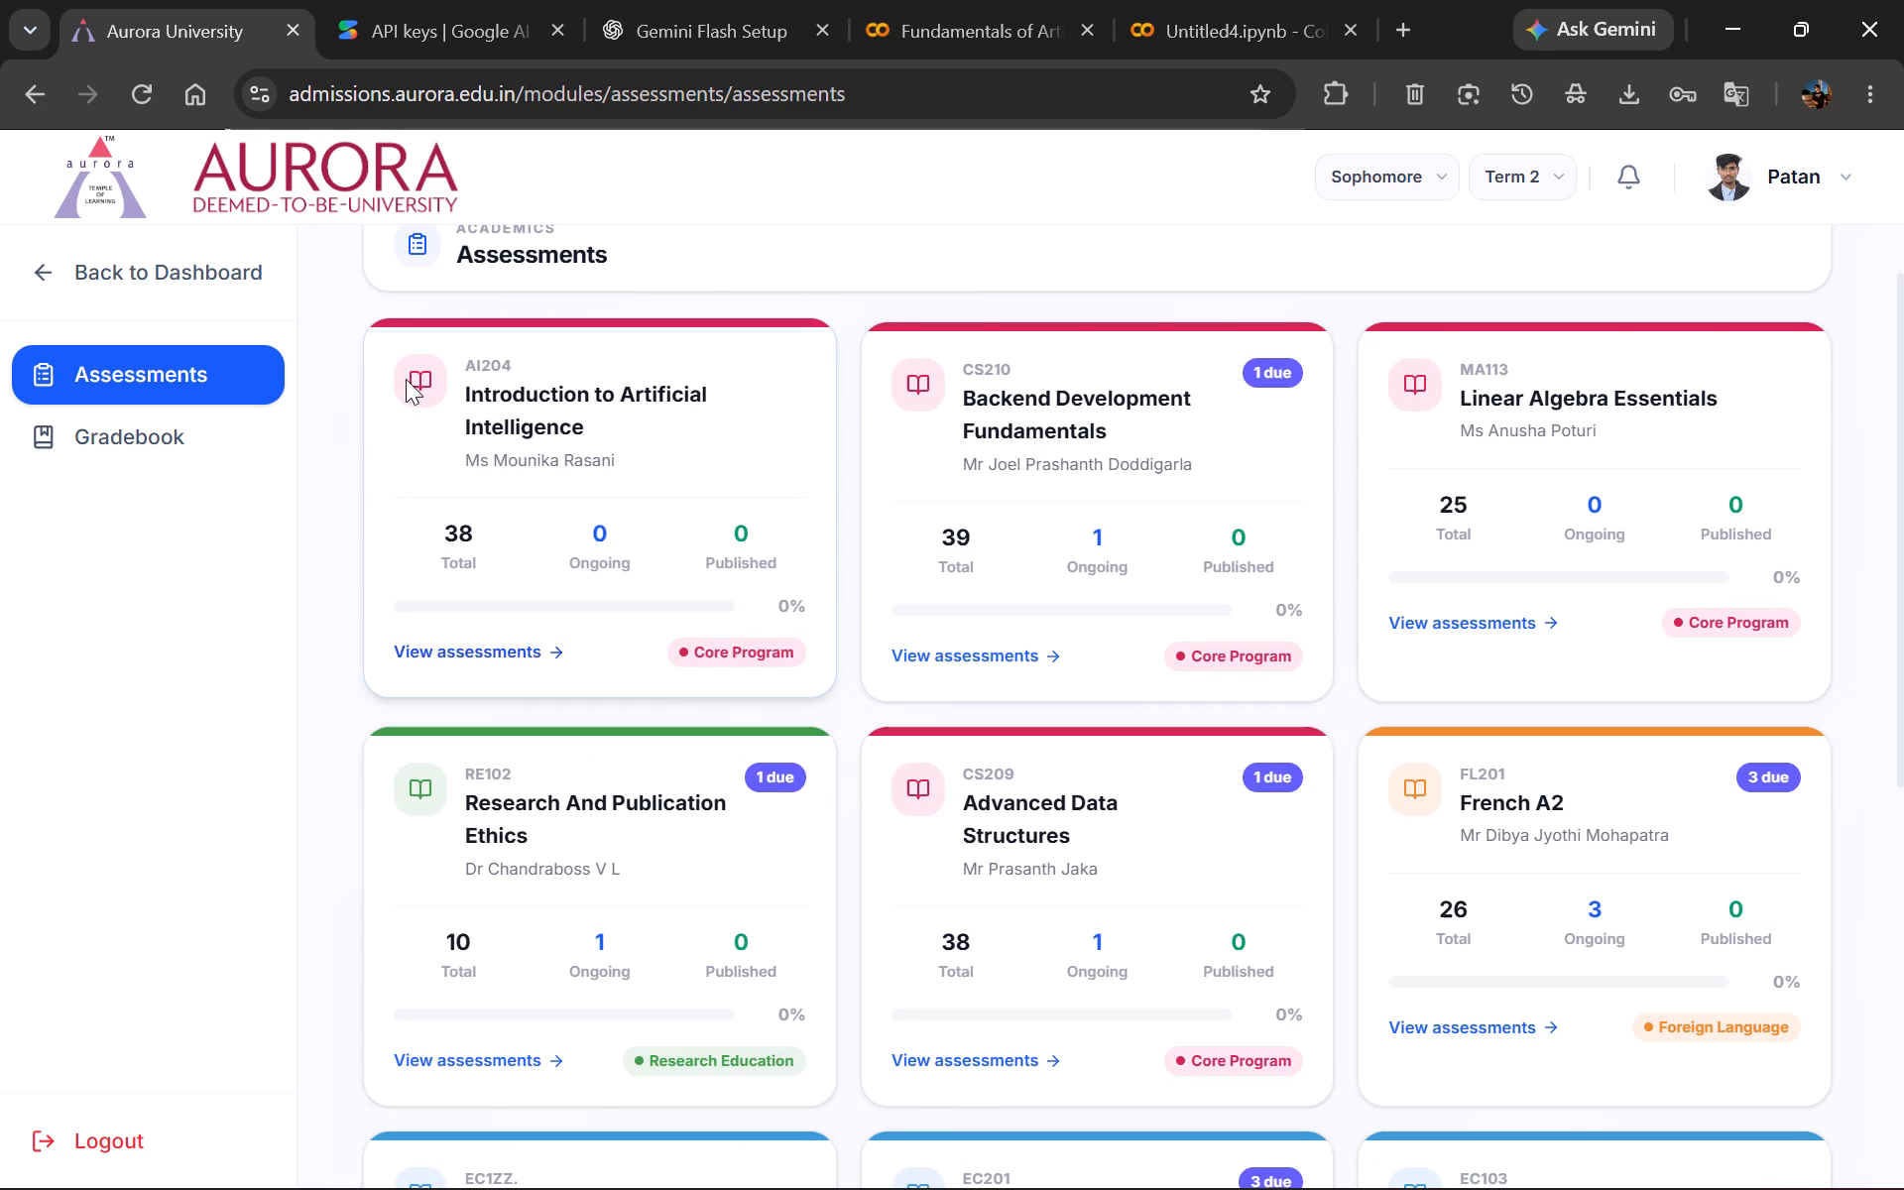